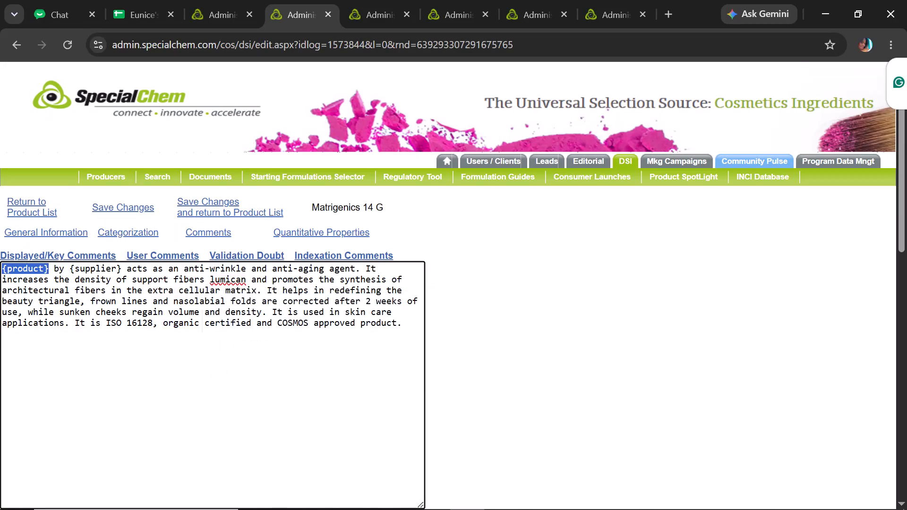
Correct the Matrigenics 14 G key comment: add a comma after "lumican", use "extracellular", and put a semicolon after "triangle".
{"action": "left_click_drag", "start_coordinate": [257, 311], "coordinate": [238, 281]}
{"action": "left_click", "coordinate": [227, 282]}
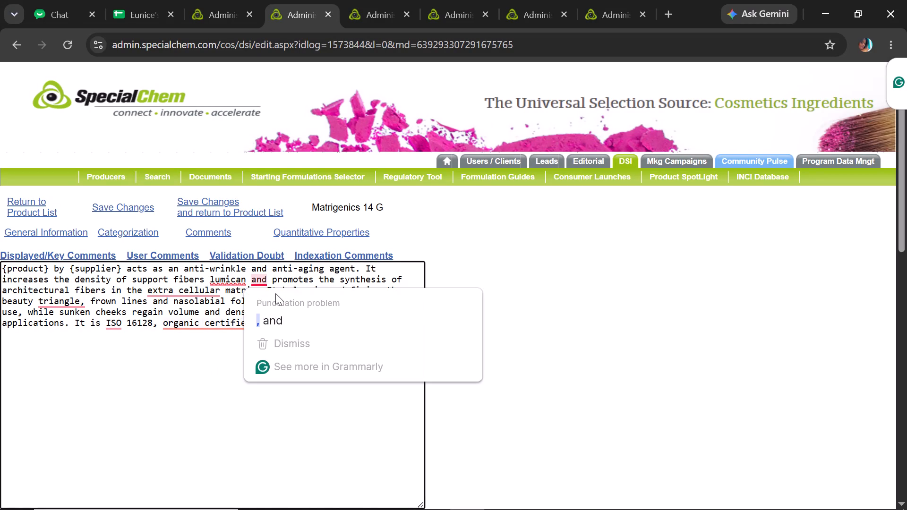
{"action": "left_click", "coordinate": [275, 293]}
{"action": "key", "text": "comma"}
{"action": "left_click_drag", "start_coordinate": [241, 304], "coordinate": [195, 296]}
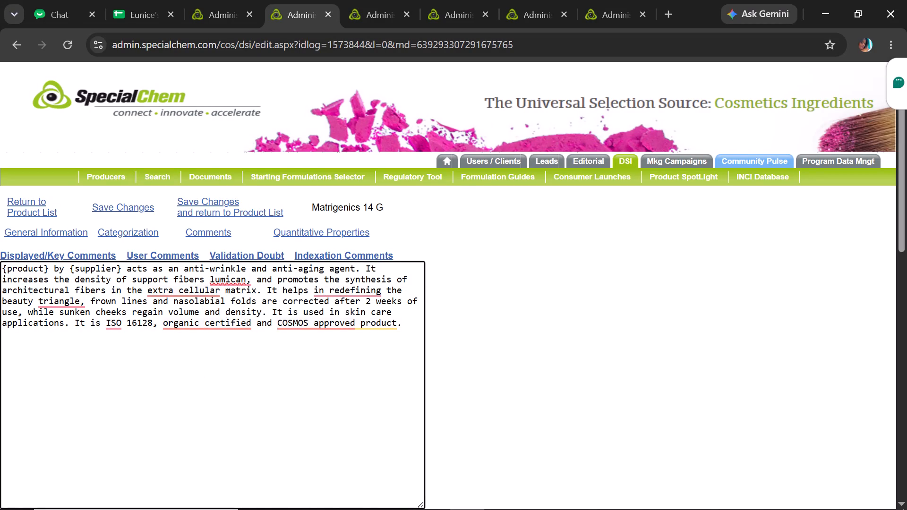
{"action": "left_click_drag", "start_coordinate": [195, 296], "coordinate": [180, 290]}
{"action": "left_click", "coordinate": [198, 316]}
{"action": "type", "text": "extracellular"}
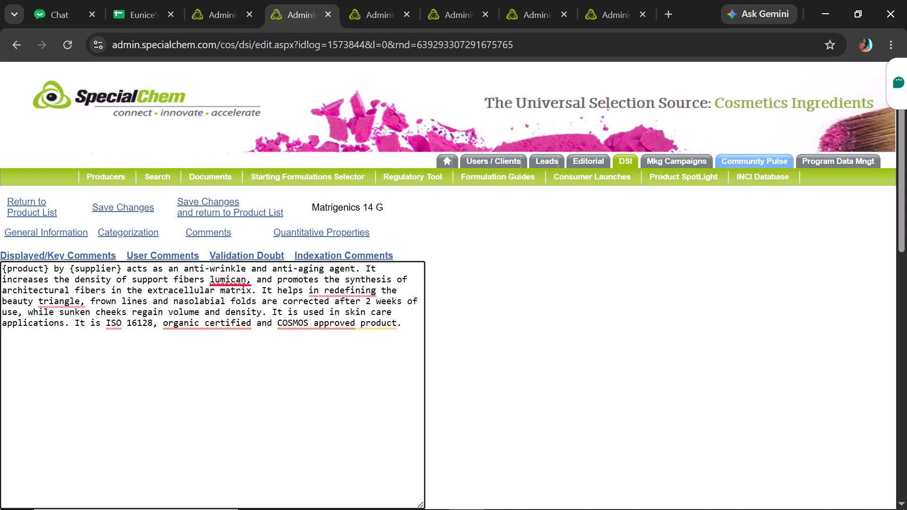
{"action": "left_click", "coordinate": [242, 302]}
{"action": "left_click", "coordinate": [80, 326]}
{"action": "key", "text": "semicolon"}
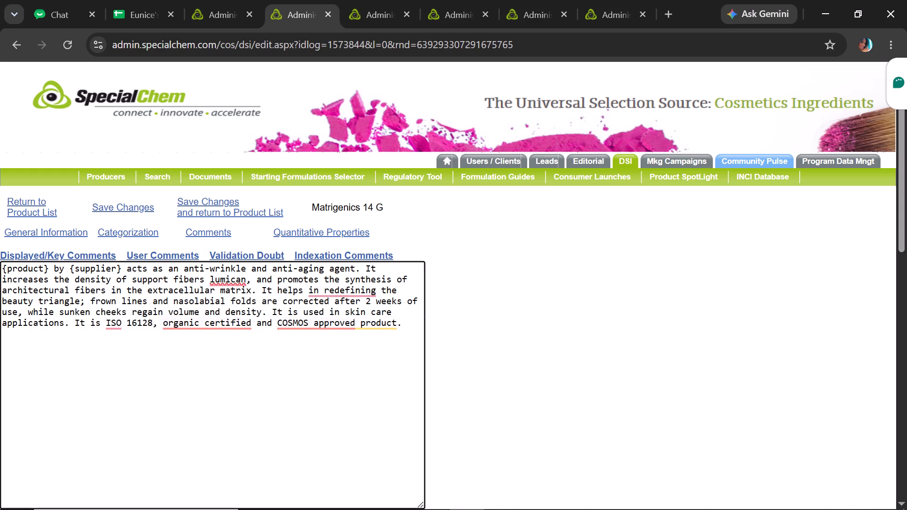
Correct the remaining comment wording to "organic-certified,", "redefine" and "COSMOS-approved", and insert "an" before "ISO 16128".
{"action": "left_click", "coordinate": [225, 365]}
{"action": "type", "text": "organic-certif"}
{"action": "type", "text": "ied,"}
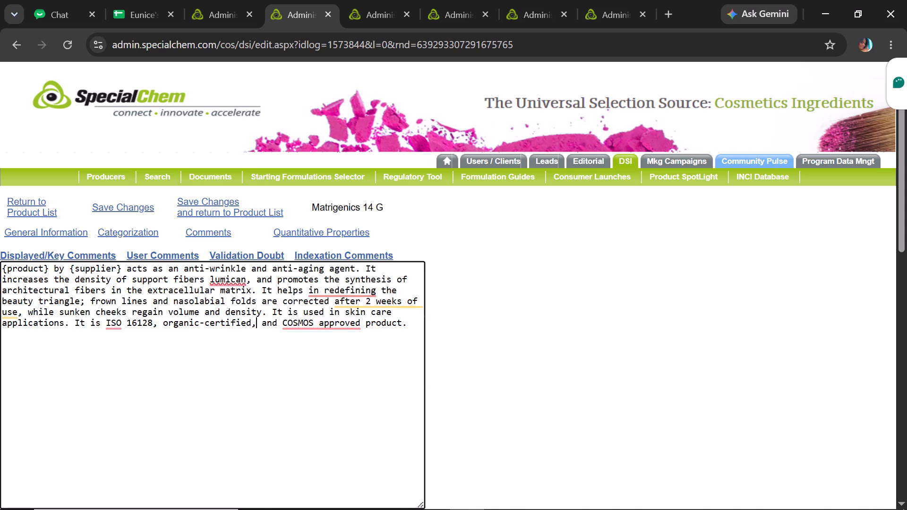
{"action": "left_click", "coordinate": [341, 313]}
{"action": "type", "text": "redefine"}
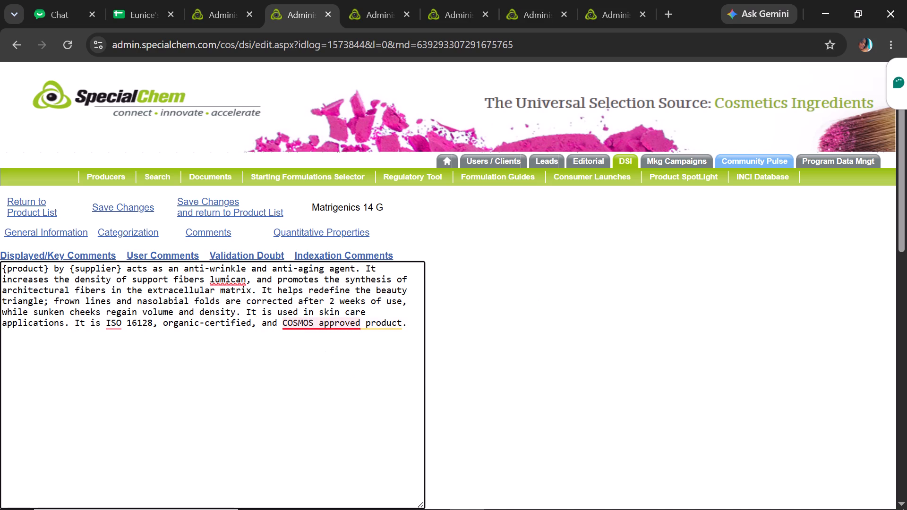
{"action": "left_click", "coordinate": [325, 343]}
{"action": "type", "text": "COSMOS-ap"}
{"action": "type", "text": "proved"}
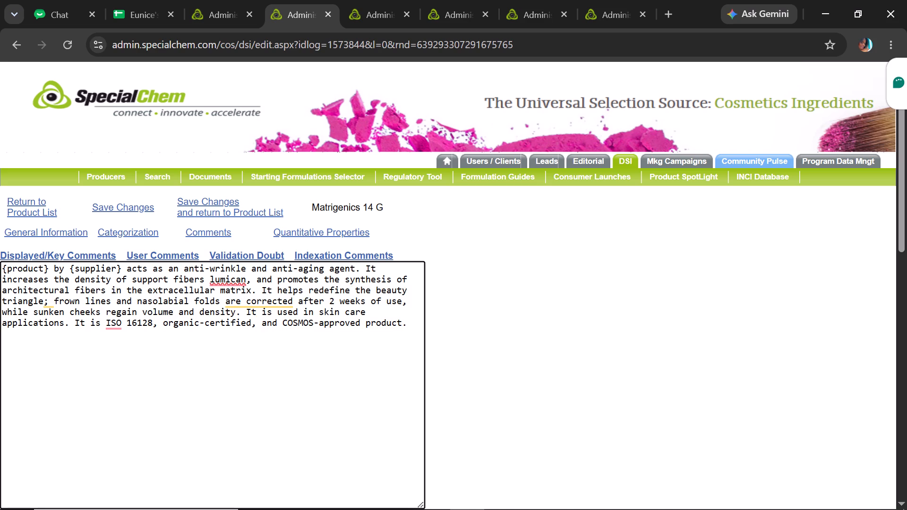
{"action": "left_click", "coordinate": [137, 362]}
{"action": "type", "text": "an"}
{"action": "key", "text": "space"}
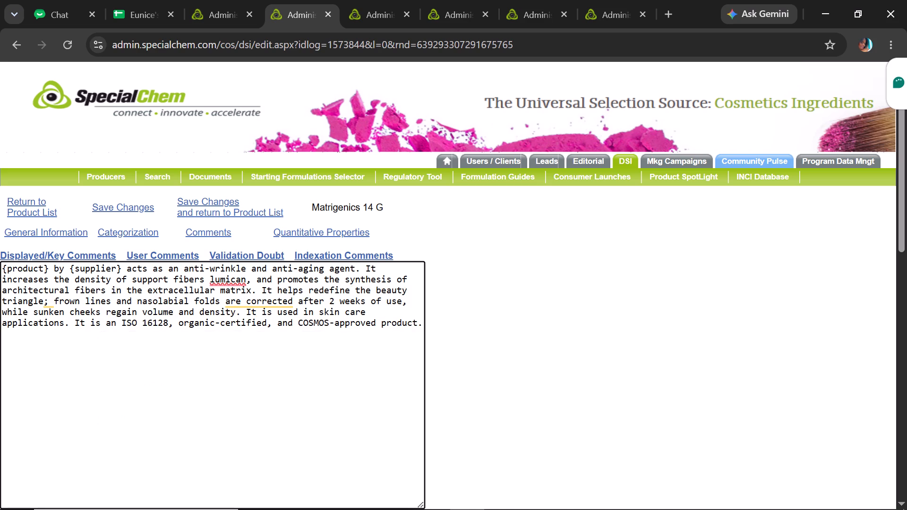
Replace "It" before "helps redefine the beauty triangle" with the {product} placeholder.
{"action": "left_click", "coordinate": [273, 290]}
{"action": "left_click", "coordinate": [322, 300]}
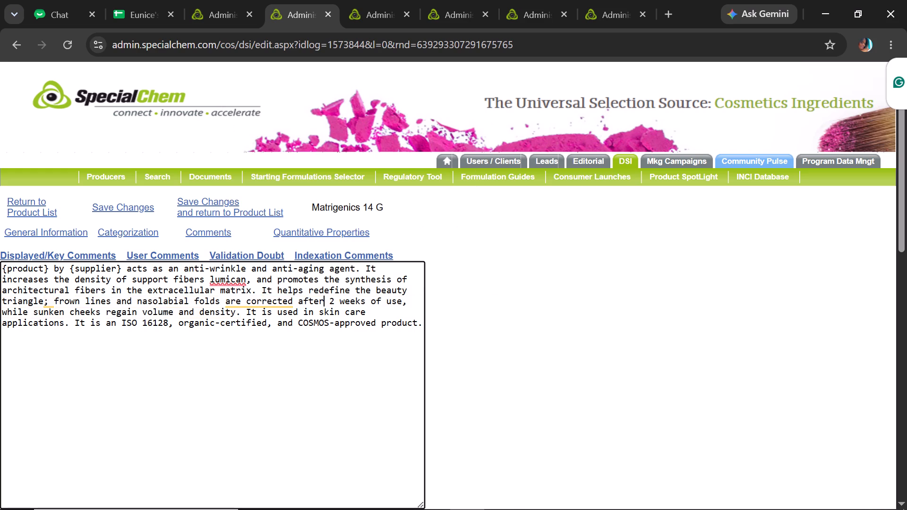
{"action": "left_click", "coordinate": [274, 290]}
{"action": "key", "text": "BackSpace"}
{"action": "key", "text": "BackSpace"}
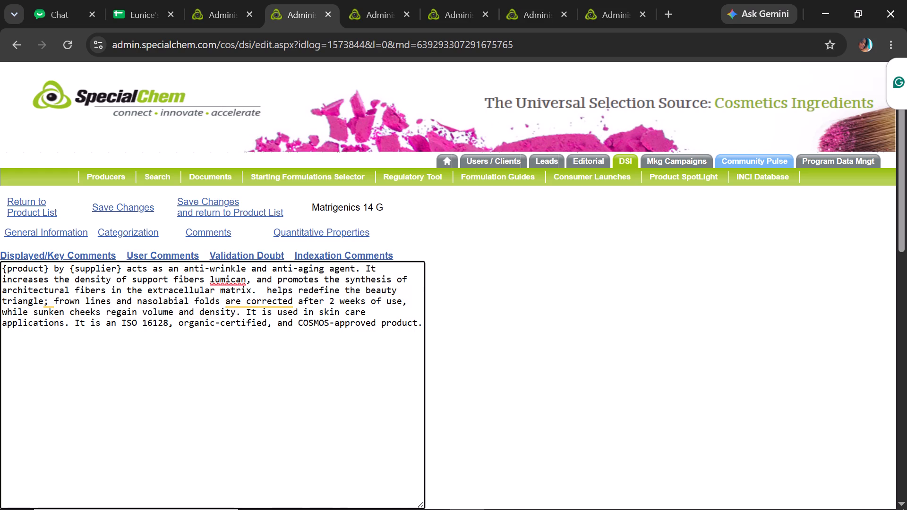
{"action": "key", "text": "ctrl+v"}
Save the Matrigenics 14 G comment, go to its quantitative properties, and save and return to the product list.
{"action": "left_click_drag", "start_coordinate": [901, 141], "coordinate": [905, 165]}
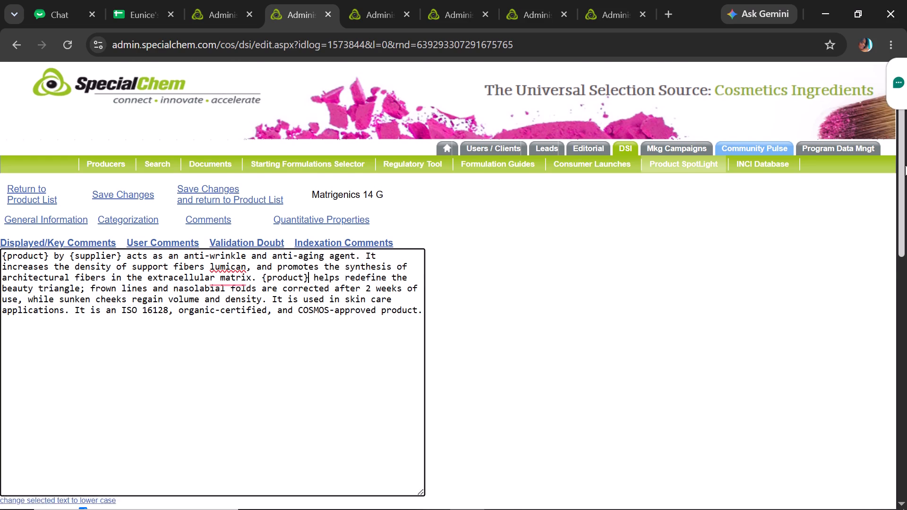
{"action": "left_click_drag", "start_coordinate": [905, 165], "coordinate": [905, 167]}
{"action": "left_click", "coordinate": [120, 146]}
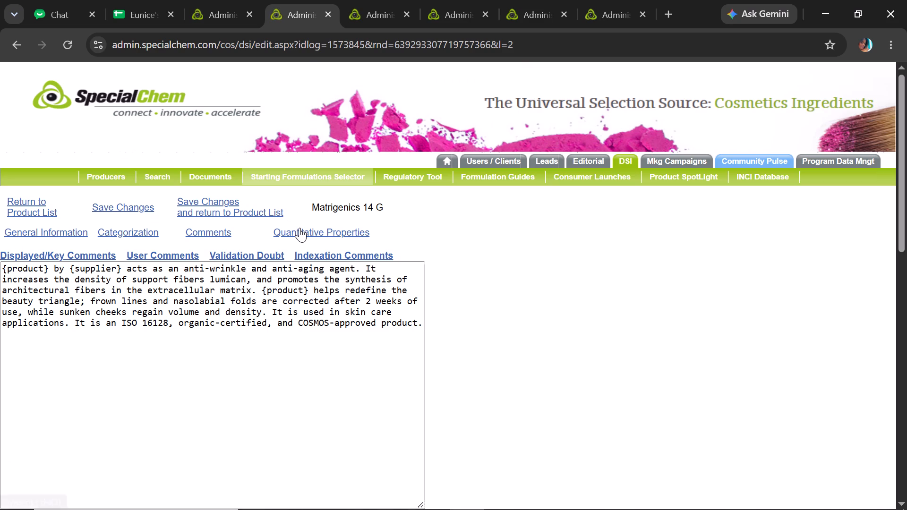
{"action": "left_click", "coordinate": [299, 228]}
{"action": "left_click", "coordinate": [211, 203]}
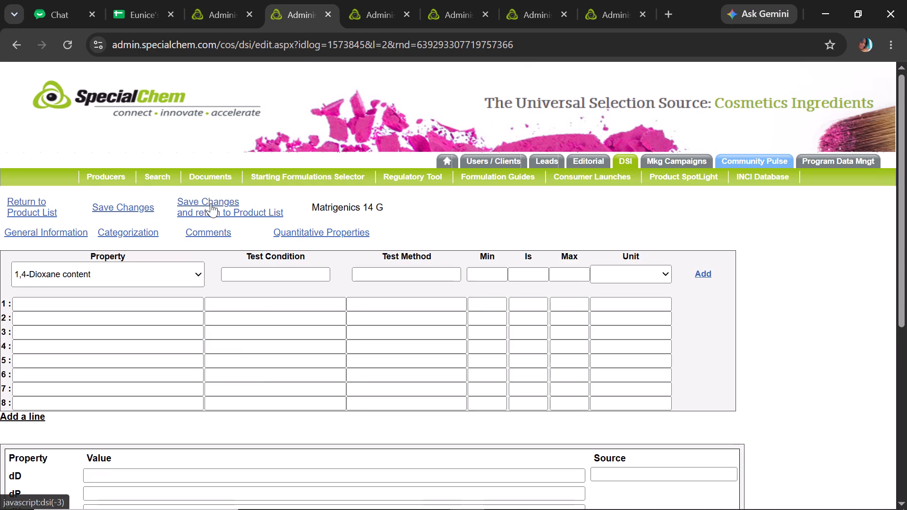
Copy NEUROGUARD G from the Cosmetics sheet, search for it by trade/grade on the admin site, and open its record.
{"action": "left_click", "coordinate": [138, 0]}
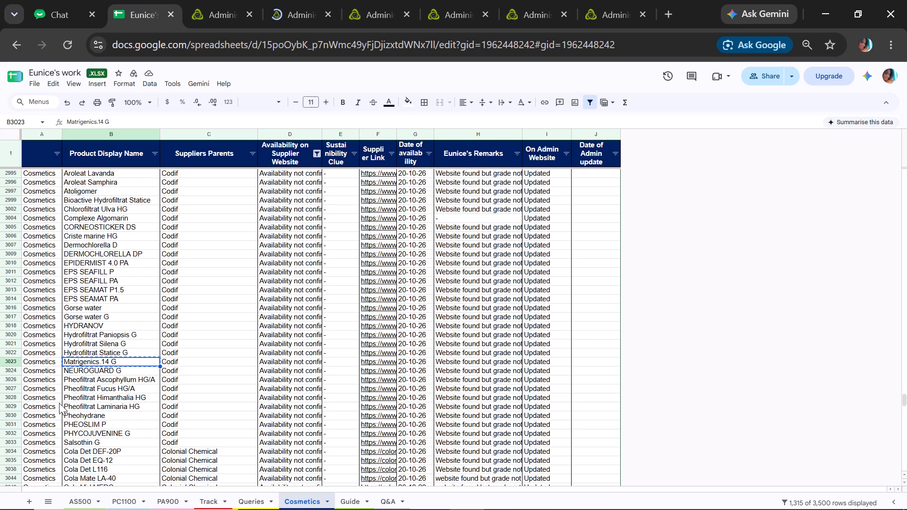
{"action": "left_click", "coordinate": [102, 371]}
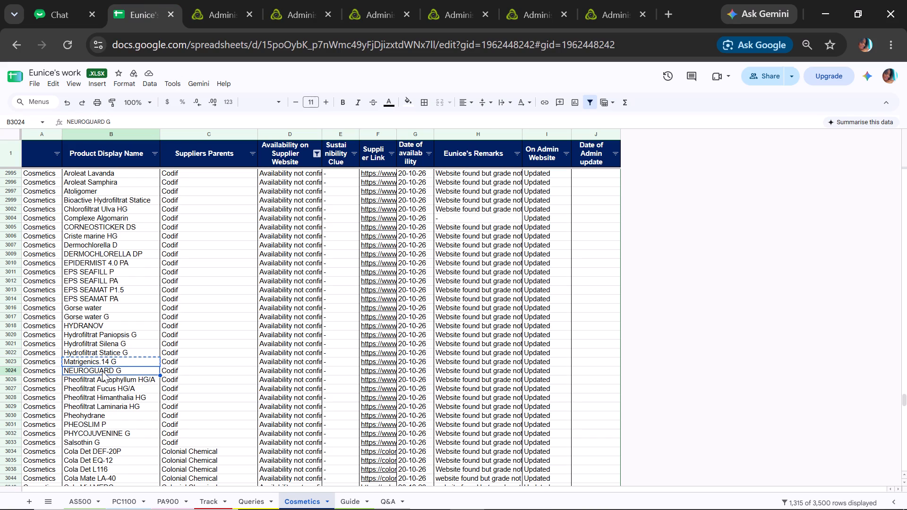
{"action": "key", "text": "ctrl+c"}
{"action": "left_click", "coordinate": [207, 0]}
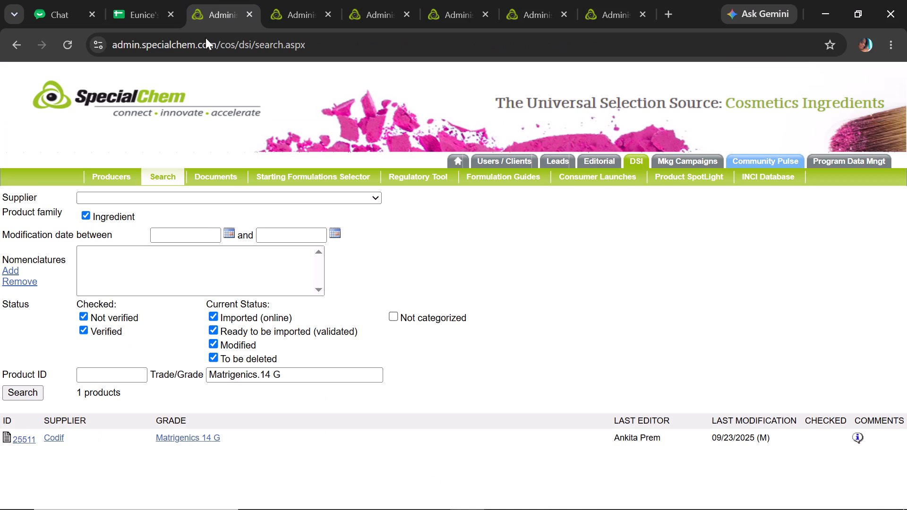
{"action": "left_click_drag", "start_coordinate": [295, 374], "coordinate": [37, 381]}
{"action": "key", "text": "ctrl+v"}
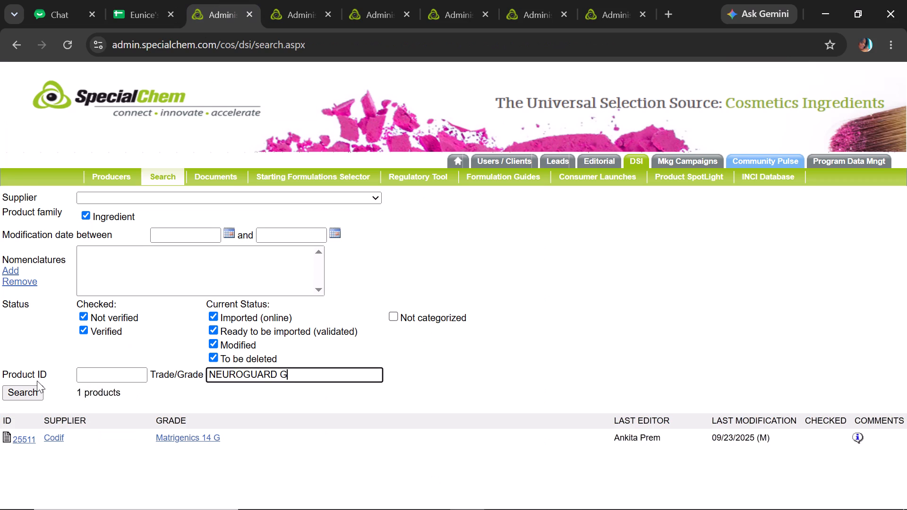
{"action": "left_click", "coordinate": [10, 397]}
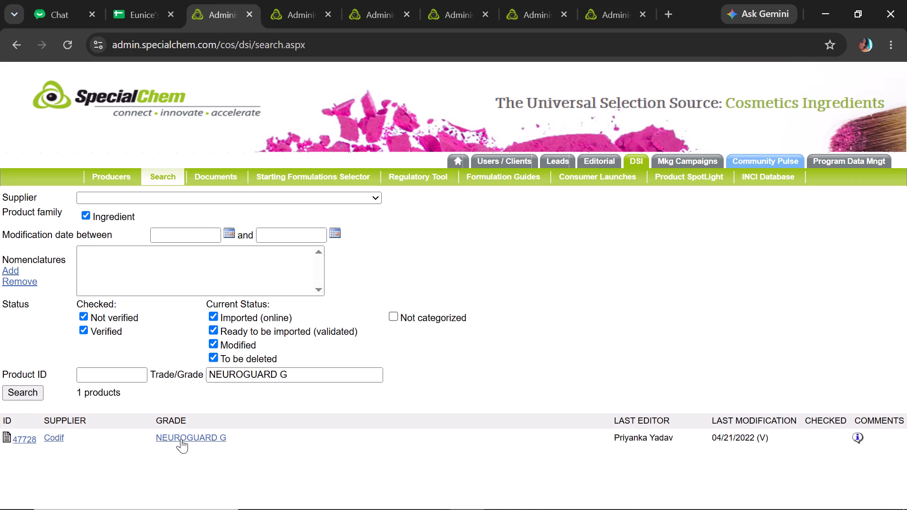
{"action": "left_click", "coordinate": [181, 439]}
Copy the "{product} by {supplier}" placeholder text from the Guide sheet of the spreadsheet.
{"action": "left_click", "coordinate": [131, 20]}
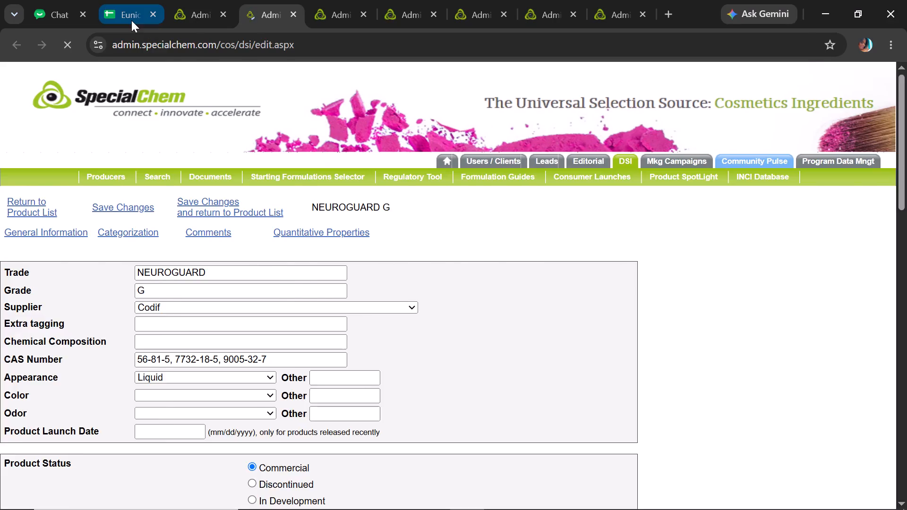
{"action": "left_click", "coordinate": [350, 498]}
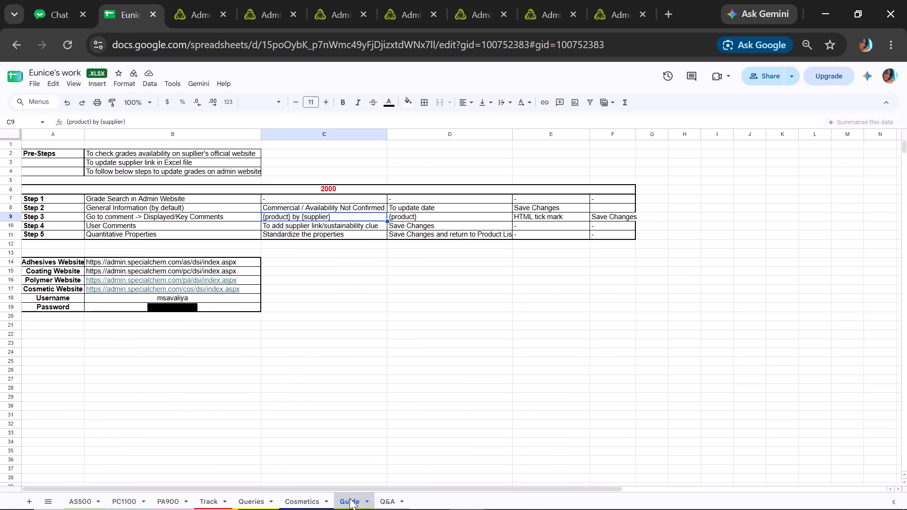
{"action": "key", "text": "ctrl+c"}
{"action": "left_click", "coordinate": [204, 0]}
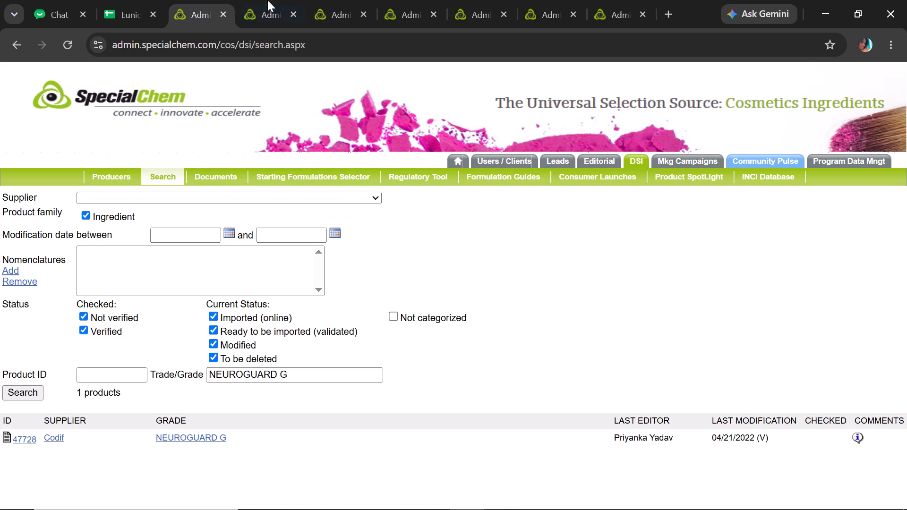
Set the NEUROGUARD G product status to Availability Not Confirmed and save the changes.
{"action": "left_click", "coordinate": [271, 0]}
{"action": "left_click_drag", "start_coordinate": [902, 197], "coordinate": [902, 211]}
{"action": "left_click", "coordinate": [253, 476]}
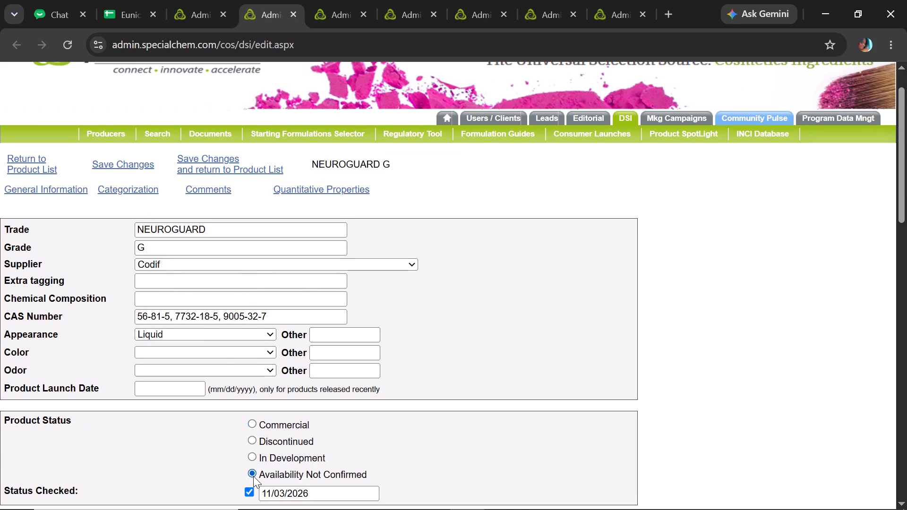
{"action": "left_click", "coordinate": [134, 163]}
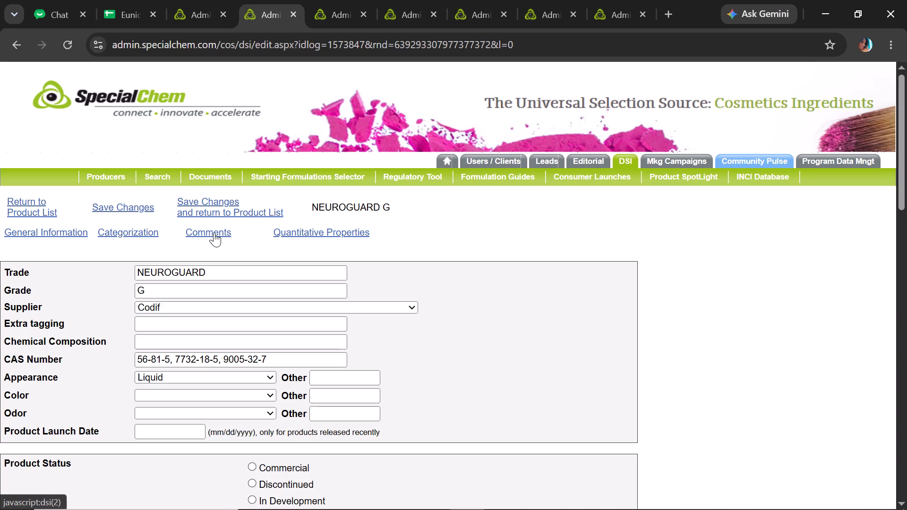
In the NEUROGUARD G comments, replace "NEUROGUARD G by Codif" with "{product} by {supplier}".
{"action": "left_click", "coordinate": [214, 232]}
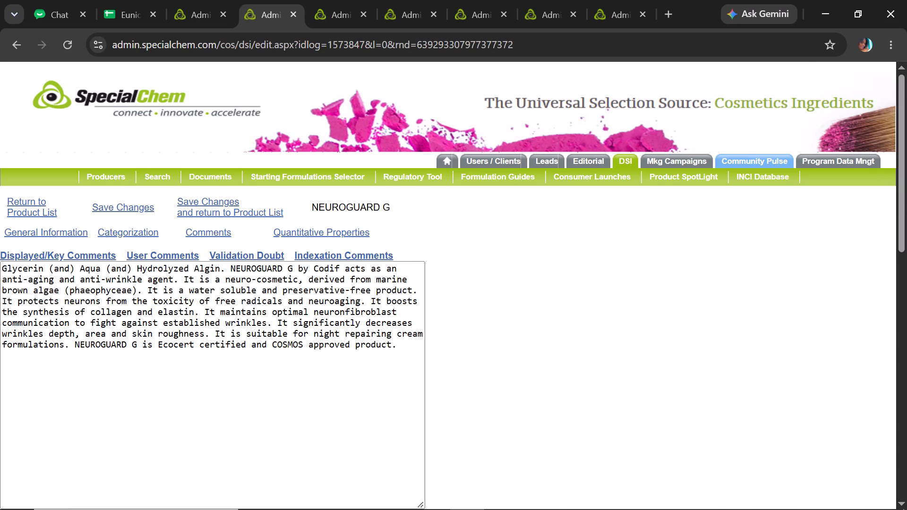
{"action": "left_click", "coordinate": [231, 267]}
{"action": "left_click", "coordinate": [231, 267]}
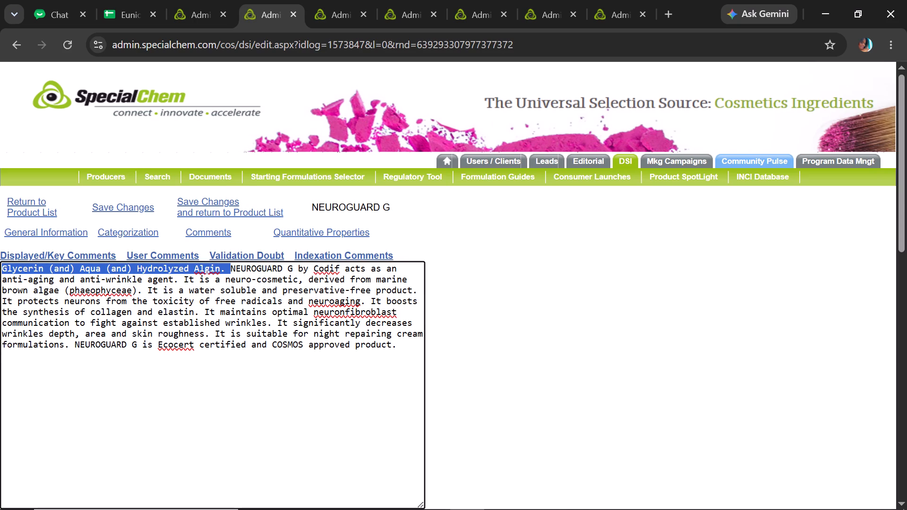
{"action": "double_click", "coordinate": [231, 267]}
{"action": "left_click", "coordinate": [231, 267]}
{"action": "left_click_drag", "start_coordinate": [231, 267], "coordinate": [341, 261]}
{"action": "key", "text": "ctrl+v"}
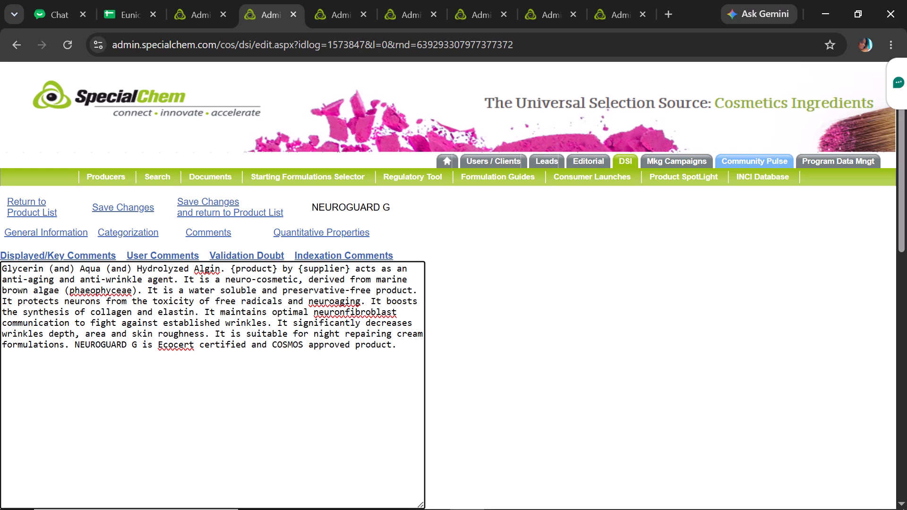
Copy the {product} placeholder from the NEUROGUARD G key comment.
{"action": "left_click_drag", "start_coordinate": [277, 272], "coordinate": [229, 266]}
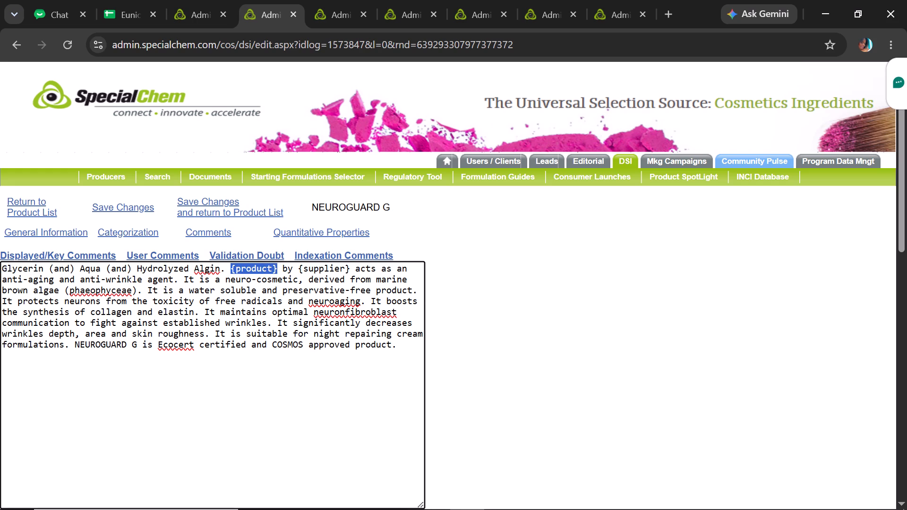
{"action": "left_click_drag", "start_coordinate": [229, 266], "coordinate": [230, 266]}
{"action": "key", "text": "ctrl+c"}
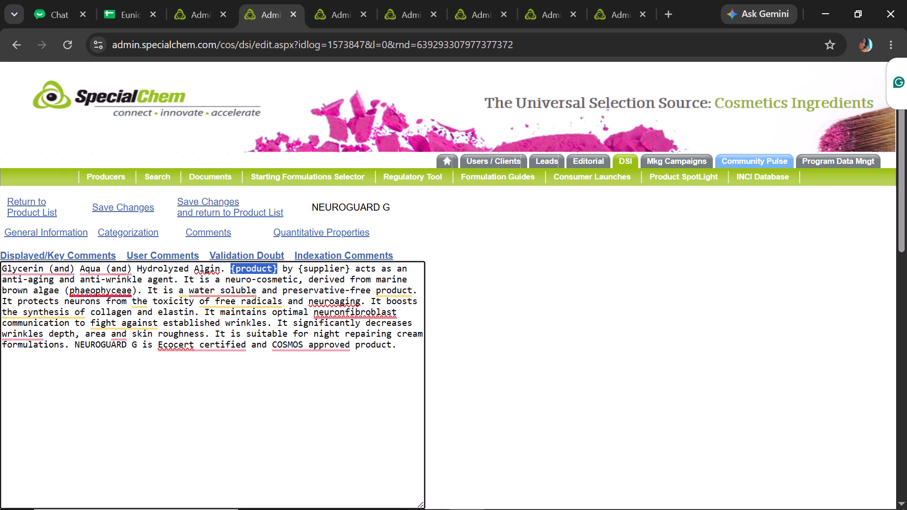
Correct the NEUROGUARD G comment wording to "Phaeophyceae", "water-soluble", "neuron-fibroblast" and "COSMOS-approved".
{"action": "left_click_drag", "start_coordinate": [111, 320], "coordinate": [115, 301]}
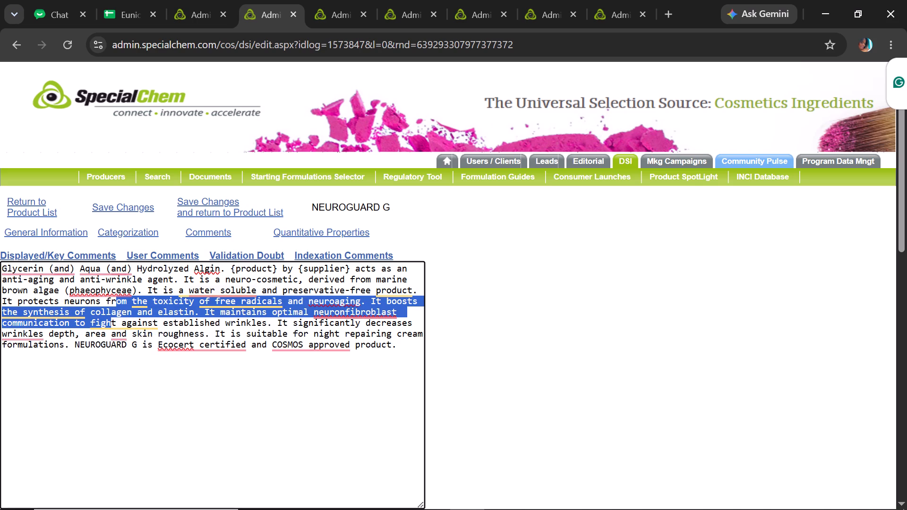
{"action": "left_click_drag", "start_coordinate": [115, 301], "coordinate": [115, 298]}
{"action": "left_click", "coordinate": [126, 319]}
{"action": "type", "text": "Phaeophyceae"}
{"action": "left_click", "coordinate": [234, 313]}
{"action": "type", "text": "water-soluble"}
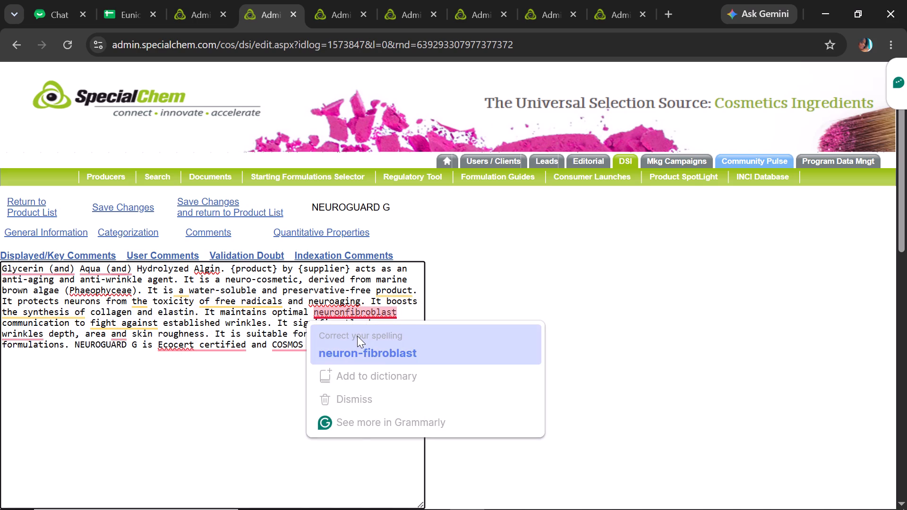
{"action": "left_click", "coordinate": [357, 336]}
{"action": "type", "text": "neuron-fibro"}
{"action": "type", "text": "blast"}
{"action": "left_click", "coordinate": [327, 363]}
{"action": "type", "text": "COSMOS-app"}
{"action": "type", "text": "rov"}
{"action": "key", "text": "e"}
{"action": "key", "text": "d"}
{"action": "left_click", "coordinate": [125, 347]}
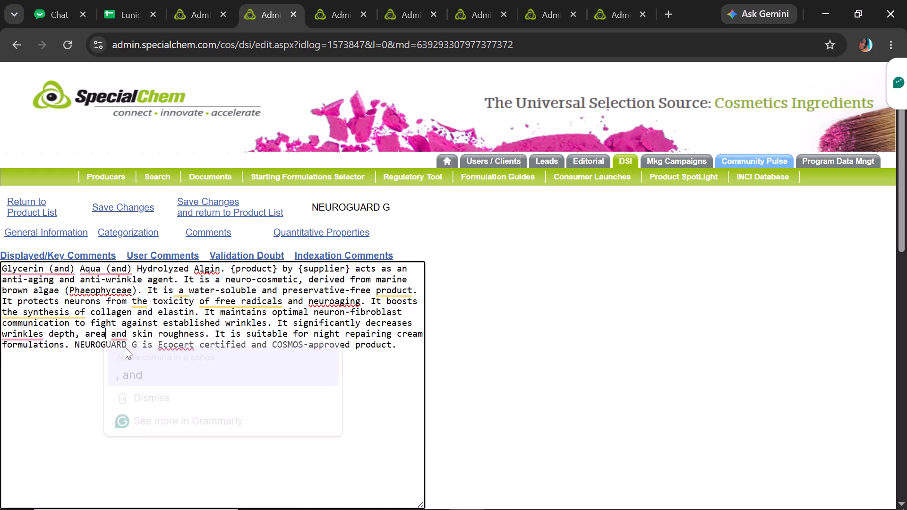
Correct the NEUROGUARD G comment wording to "area, and", "wrinkle depth" and "an Ecocert-certified".
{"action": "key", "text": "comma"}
{"action": "left_click", "coordinate": [42, 359]}
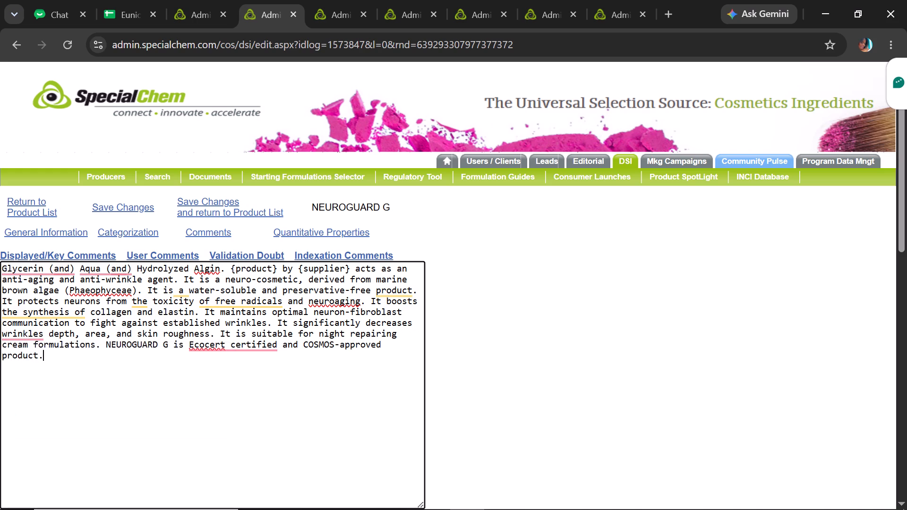
{"action": "left_click", "coordinate": [45, 356]}
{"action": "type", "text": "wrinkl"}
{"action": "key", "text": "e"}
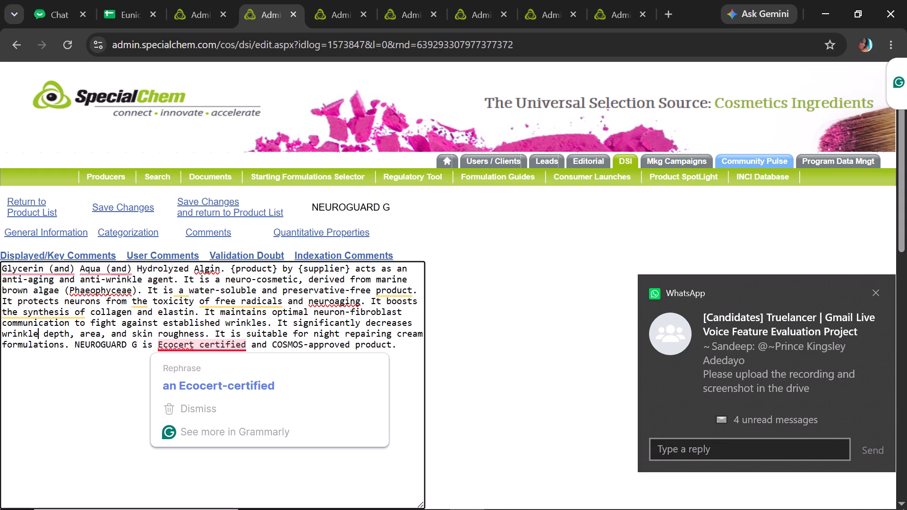
{"action": "left_click", "coordinate": [224, 367]}
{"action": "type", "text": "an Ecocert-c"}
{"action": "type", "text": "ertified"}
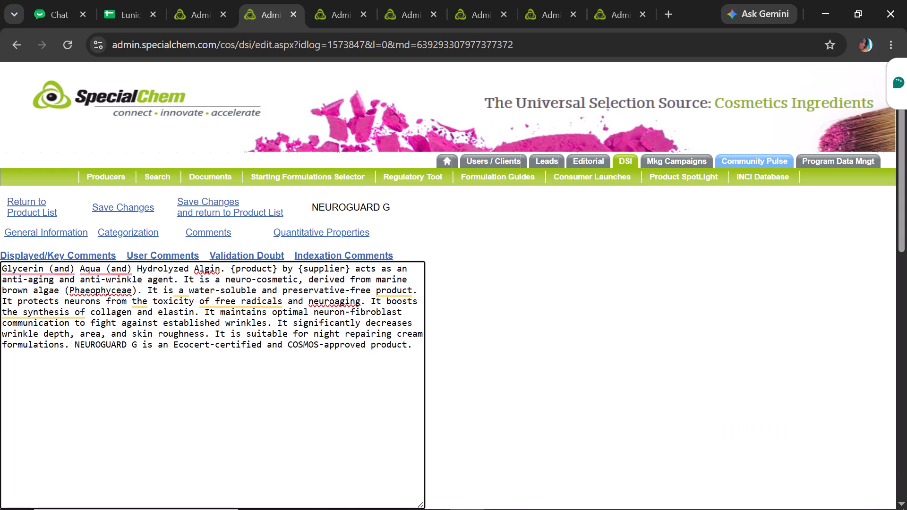
Replace the product name in the last sentence of the NEUROGUARD G comment with the copied {product} placeholder.
{"action": "left_click_drag", "start_coordinate": [75, 342], "coordinate": [137, 341]}
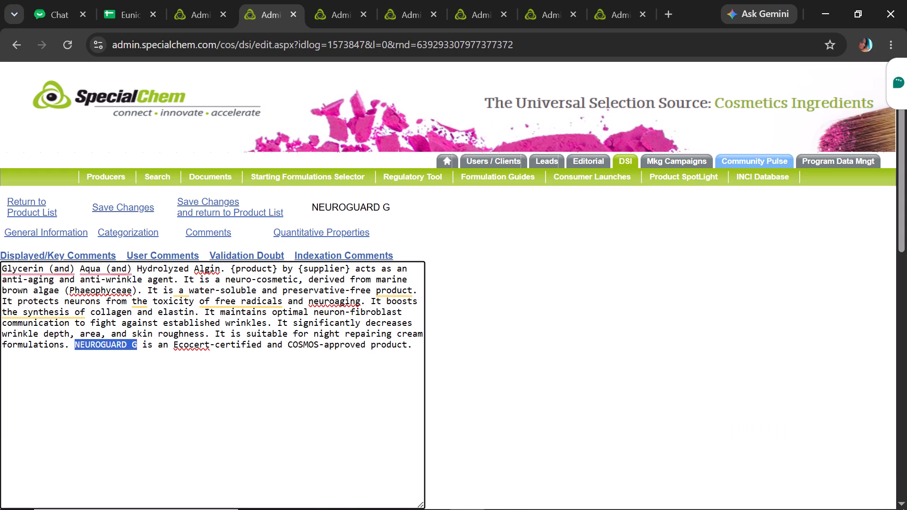
{"action": "key", "text": "ctrl+v"}
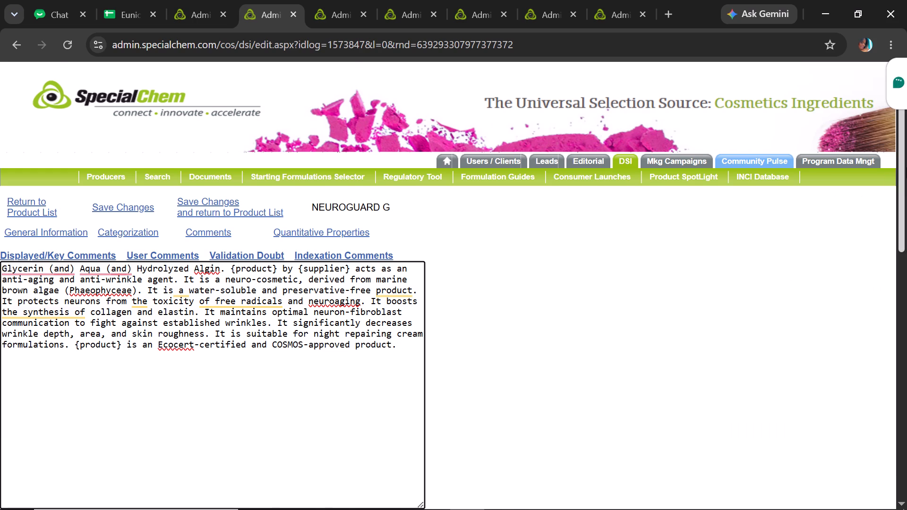
Enable Display as HTML for the NEUROGUARD G key comments and save the changes.
{"action": "left_click_drag", "start_coordinate": [906, 167], "coordinate": [906, 194]}
{"action": "left_click", "coordinate": [84, 455]}
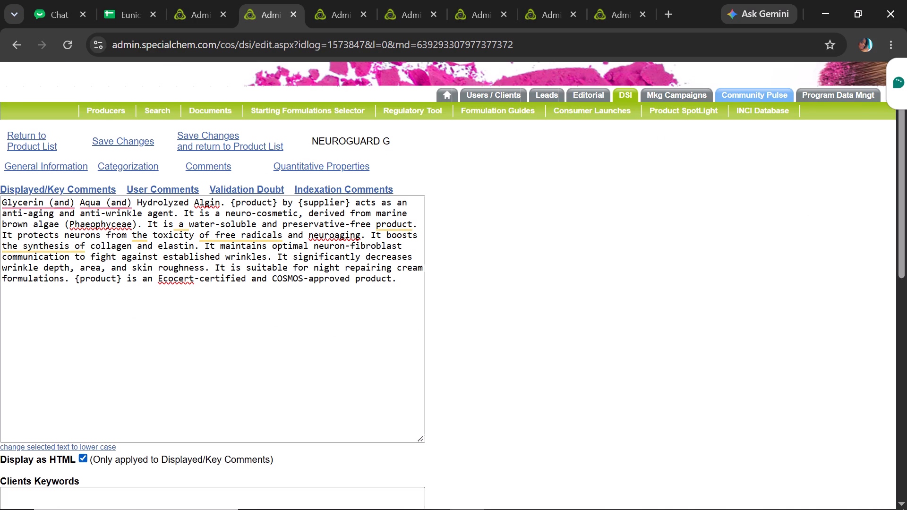
{"action": "left_click", "coordinate": [127, 144]}
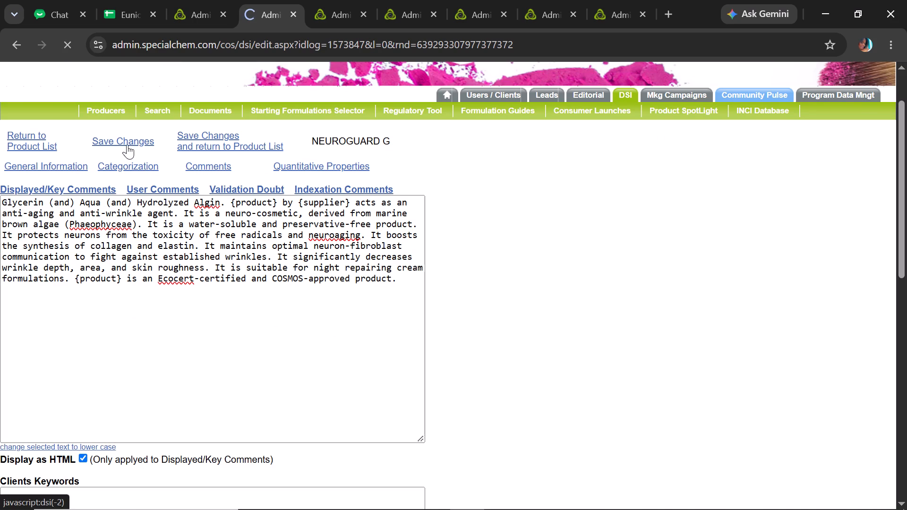
Go to the NEUROGUARD G quantitative properties, then save the record and return to the Codif product list.
{"action": "left_click", "coordinate": [318, 231]}
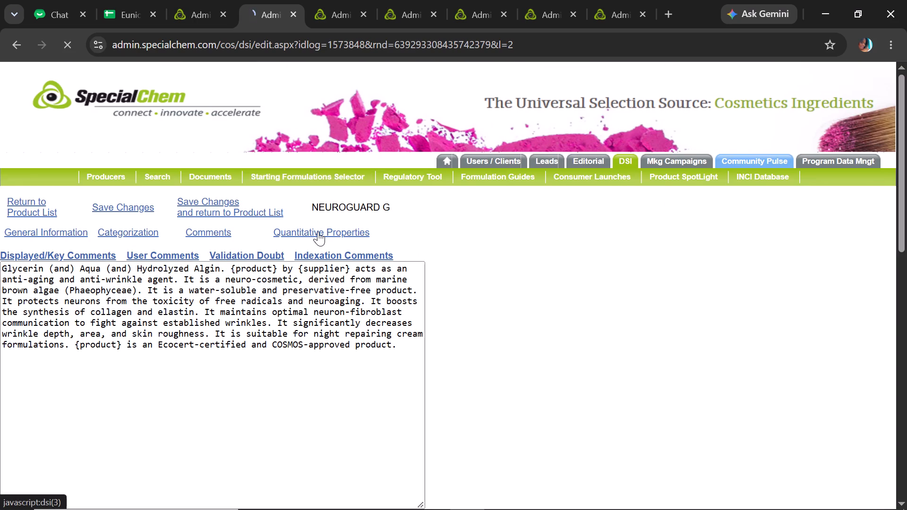
{"action": "left_click", "coordinate": [208, 204]}
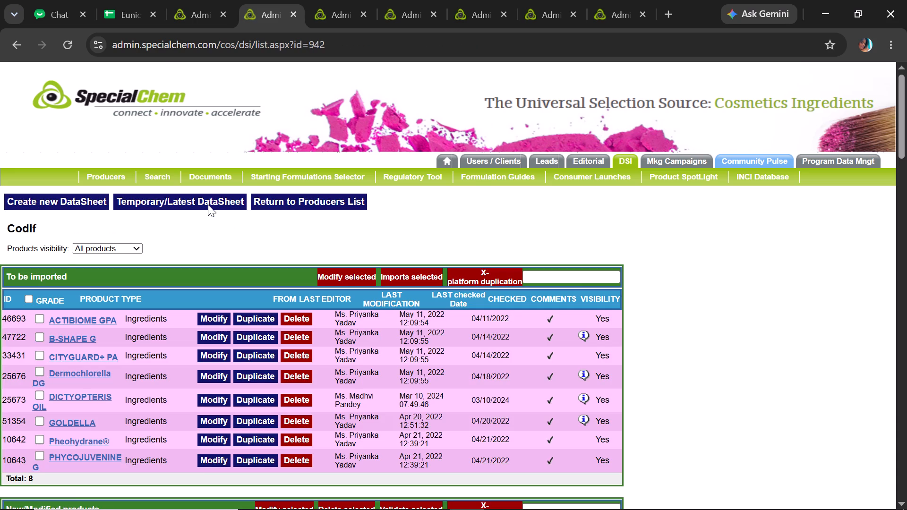
Copy Pheofiltrat Ascophyllum HG/A from the Cosmetics sheet, search for that grade on the admin site and open its record.
{"action": "left_click", "coordinate": [122, 15]}
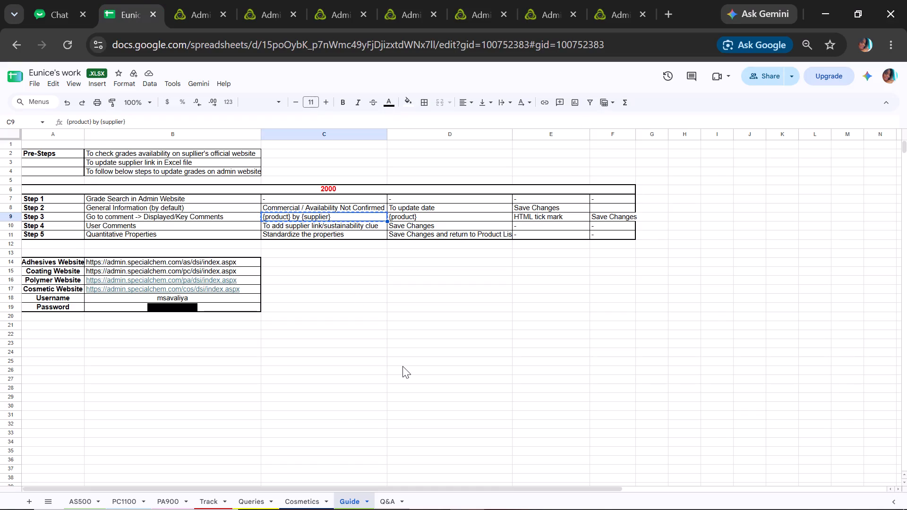
{"action": "left_click", "coordinate": [311, 490]}
{"action": "left_click", "coordinate": [306, 501]}
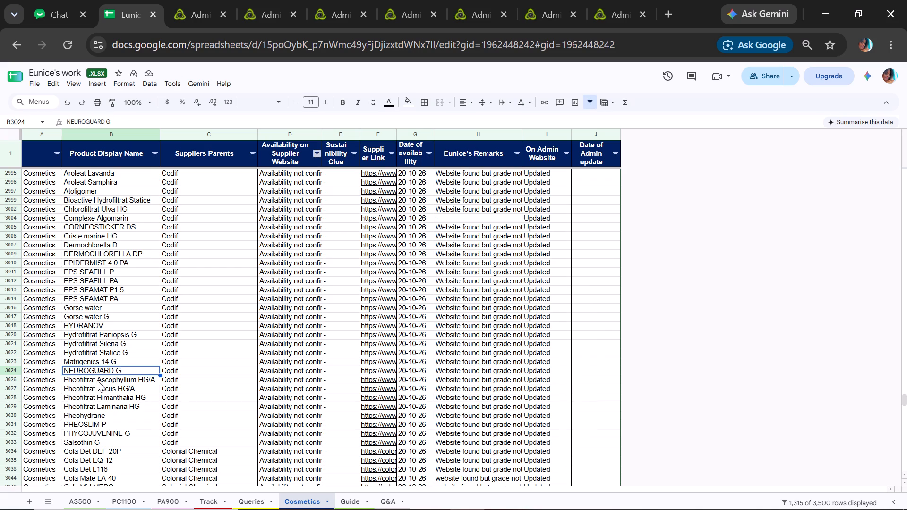
{"action": "left_click", "coordinate": [97, 380]}
{"action": "key", "text": "ctrl+c"}
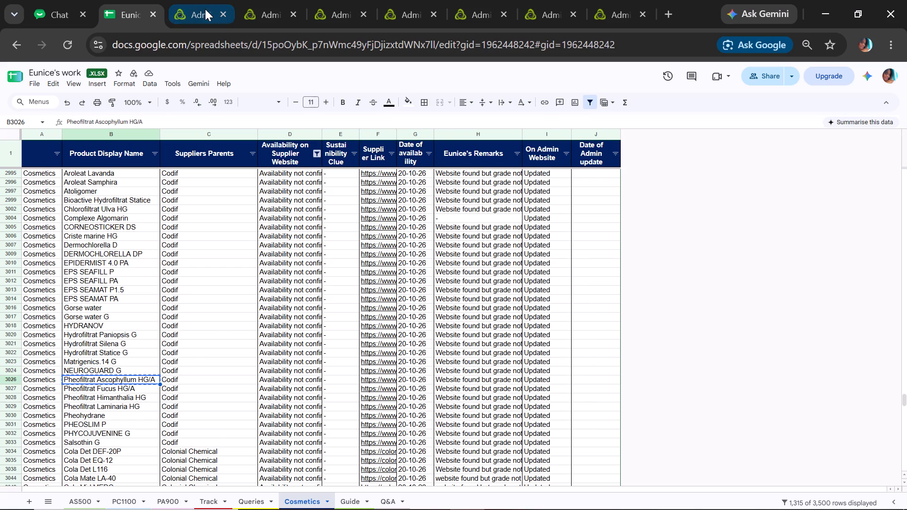
{"action": "left_click", "coordinate": [205, 9]}
{"action": "left_click_drag", "start_coordinate": [296, 372], "coordinate": [43, 405]}
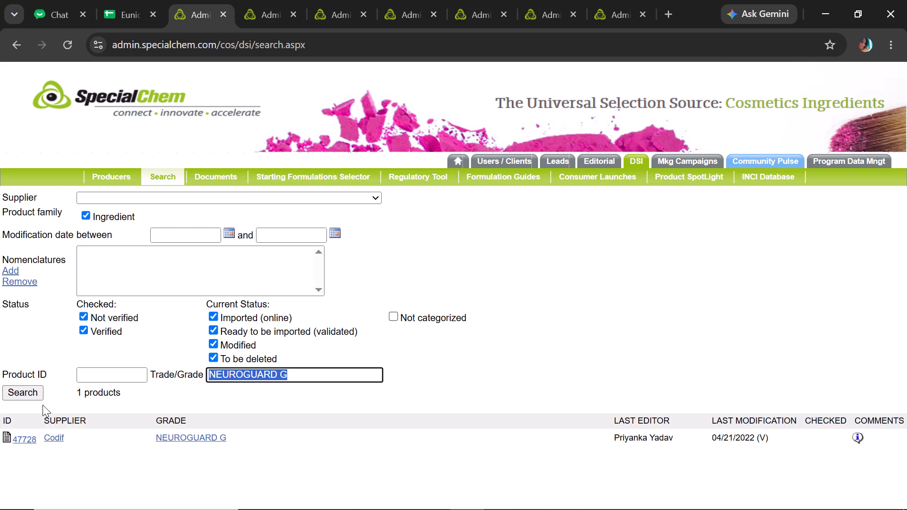
{"action": "key", "text": "ctrl+v"}
{"action": "left_click", "coordinate": [11, 390]}
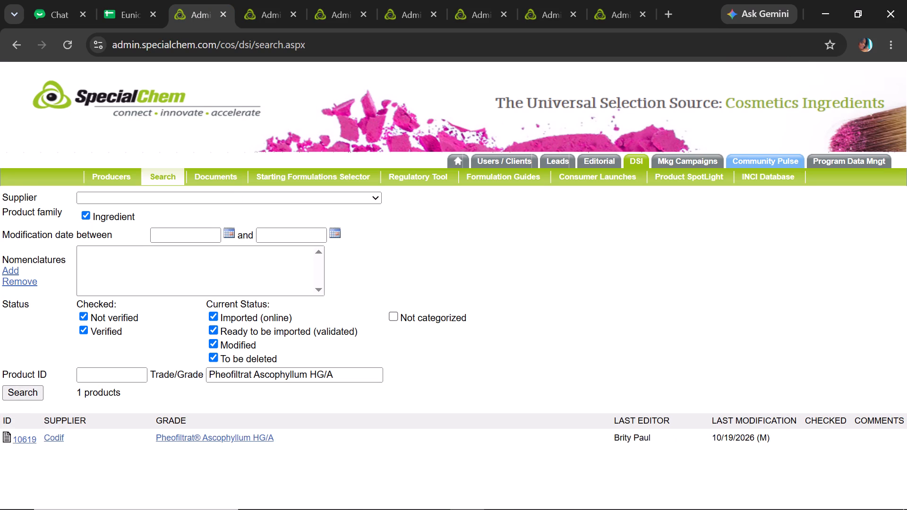
{"action": "left_click", "coordinate": [198, 440]}
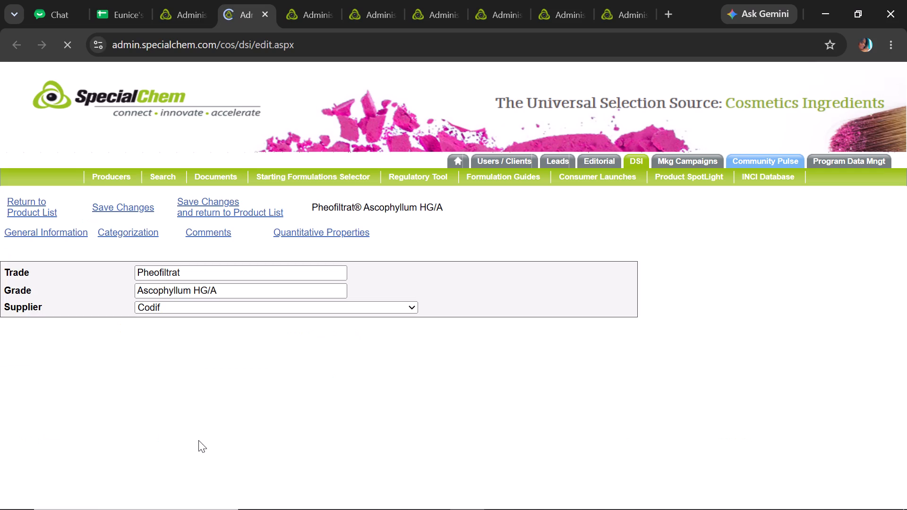
Mark the Pheofiltrat Ascophyllum HG/A product status as checked to update its date, and save the changes.
{"action": "left_click_drag", "start_coordinate": [906, 172], "coordinate": [902, 208]}
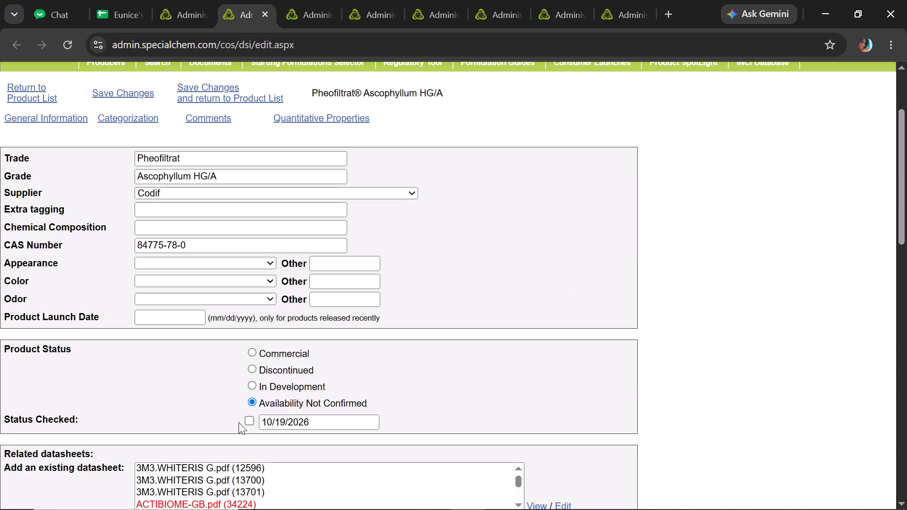
{"action": "left_click", "coordinate": [253, 421]}
{"action": "left_click", "coordinate": [118, 91]}
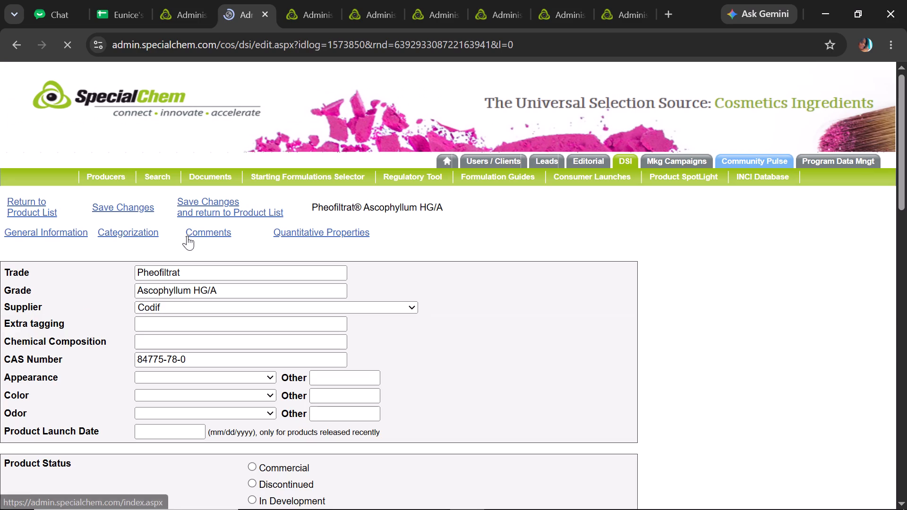
In the Pheofiltrat Ascophyllum HG/A key comment, replace "It" in the last sentence with the comment's {product} placeholder.
{"action": "left_click", "coordinate": [195, 229]}
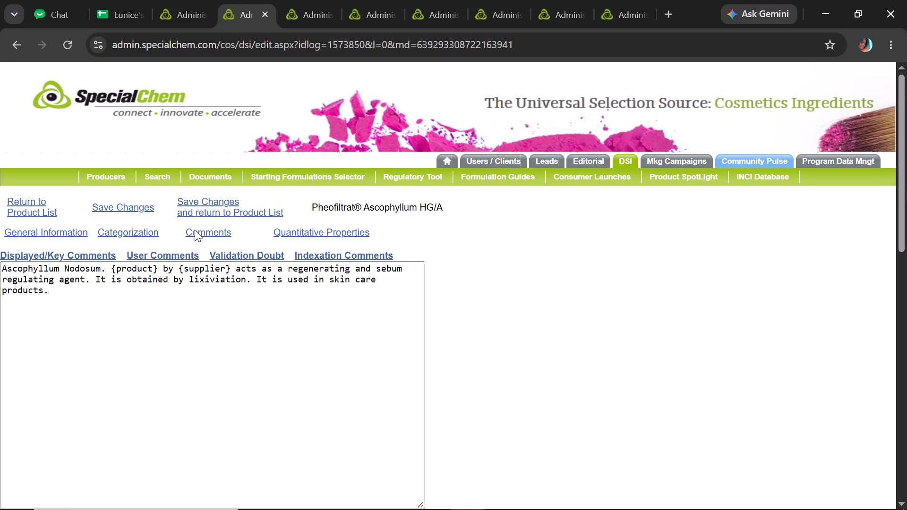
{"action": "left_click", "coordinate": [157, 272]}
{"action": "left_click", "coordinate": [157, 272]}
{"action": "left_click_drag", "start_coordinate": [157, 272], "coordinate": [111, 267]}
{"action": "key", "text": "ctrl+c"}
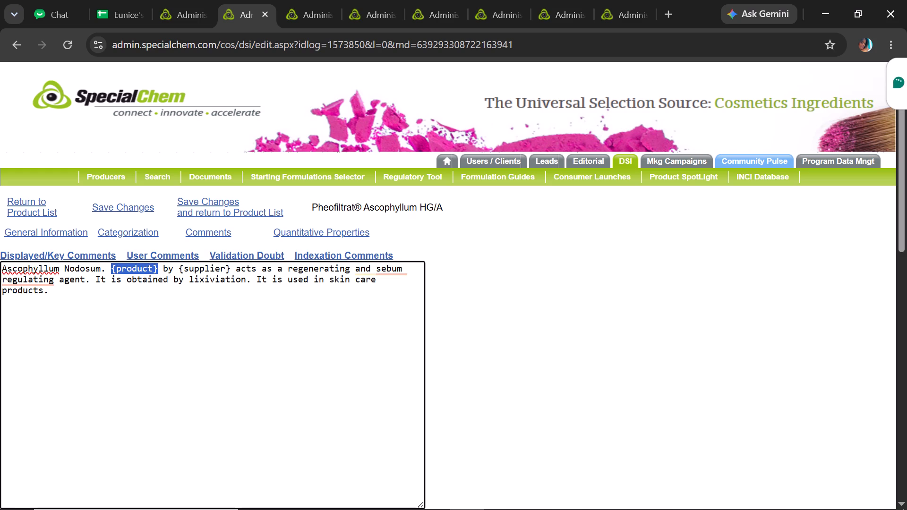
{"action": "left_click", "coordinate": [267, 280]}
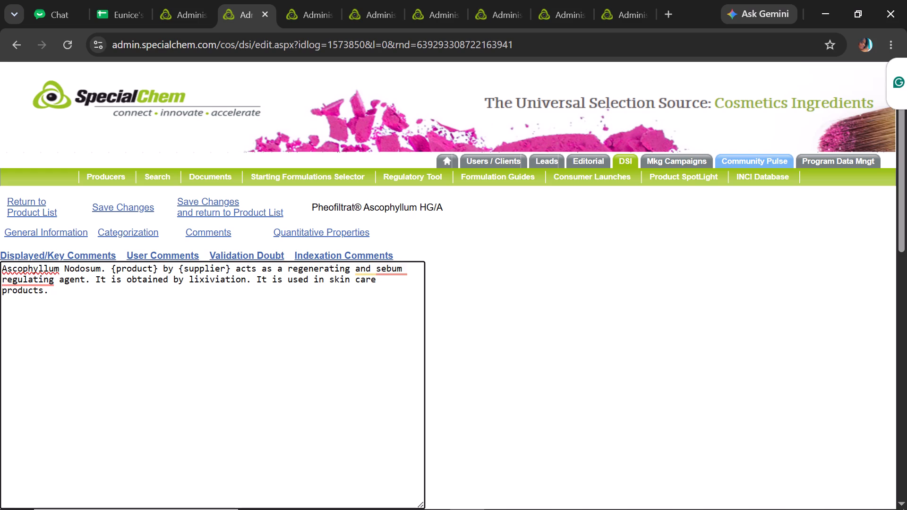
{"action": "key", "text": "BackSpace"}
{"action": "key", "text": "BackSpace"}
{"action": "key", "text": "ctrl+c"}
{"action": "key", "text": "ctrl+v"}
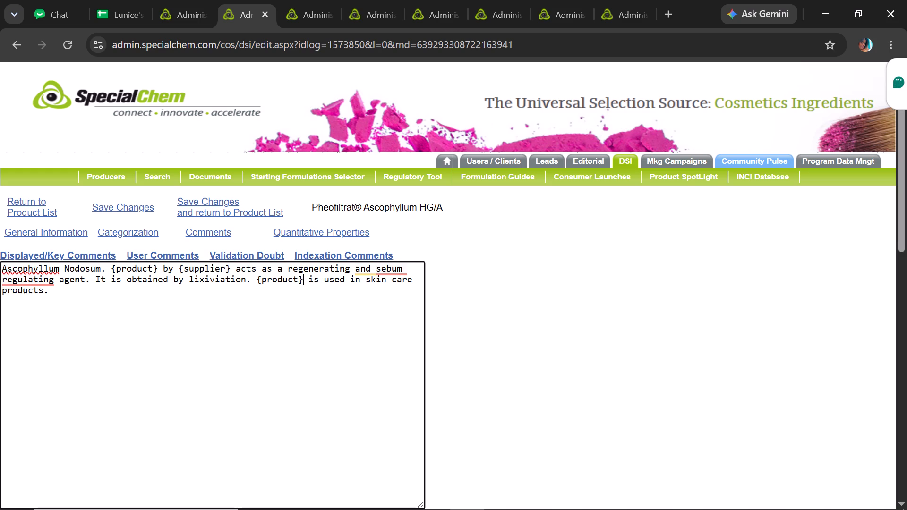
Correct the Pheofiltrat Ascophyllum HG/A comment wording to "sebum-regulating" and save the changes.
{"action": "left_click_drag", "start_coordinate": [897, 231], "coordinate": [903, 246]}
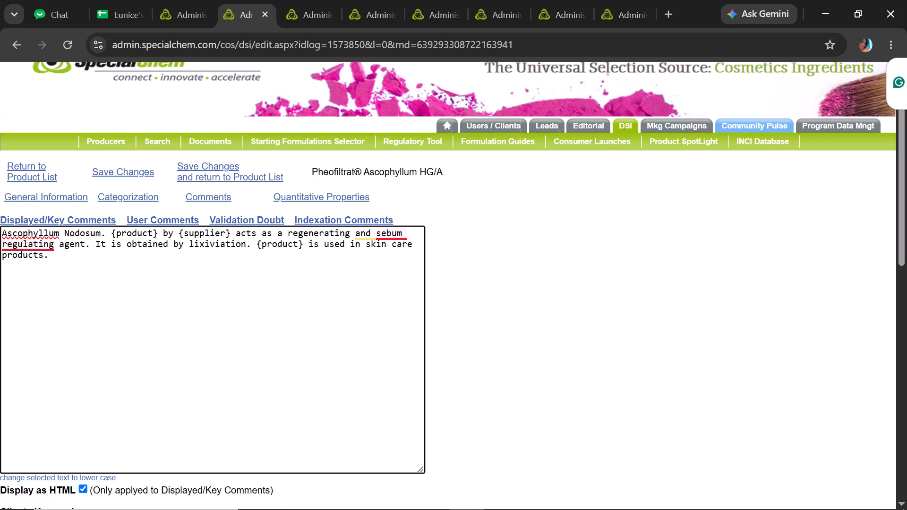
{"action": "left_click_drag", "start_coordinate": [57, 256], "coordinate": [60, 272]}
{"action": "left_click", "coordinate": [60, 272]}
{"action": "type", "text": "sebum-regulating"}
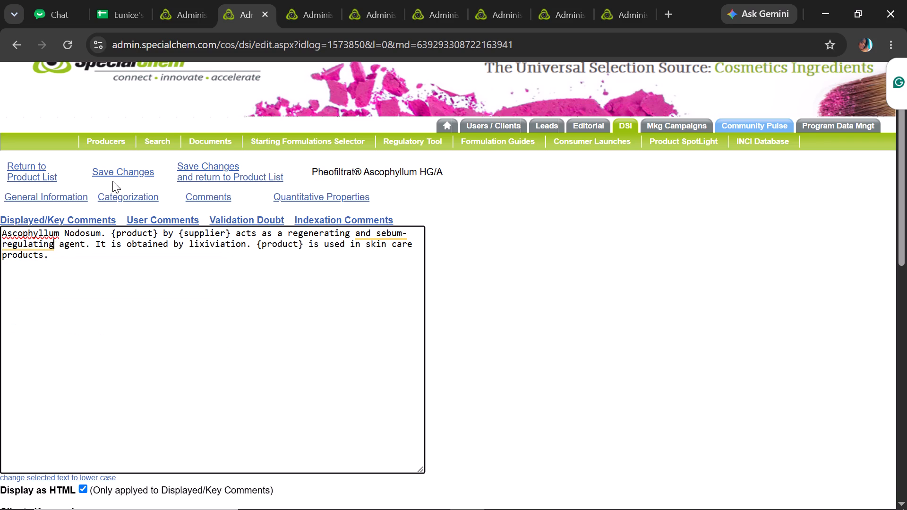
{"action": "left_click", "coordinate": [128, 169]}
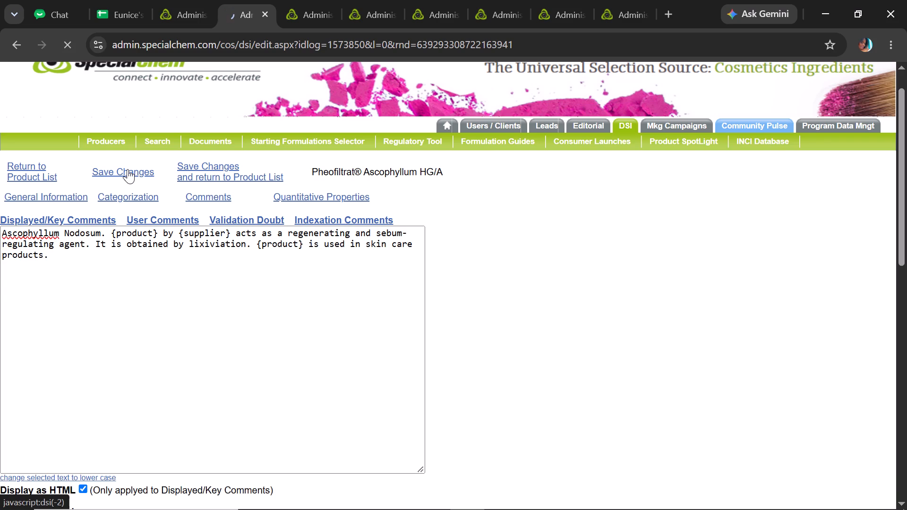
Check the quantitative properties of Pheofiltrat Ascophyllum HG/A, then save the record and return to the product list.
{"action": "left_click", "coordinate": [354, 231]}
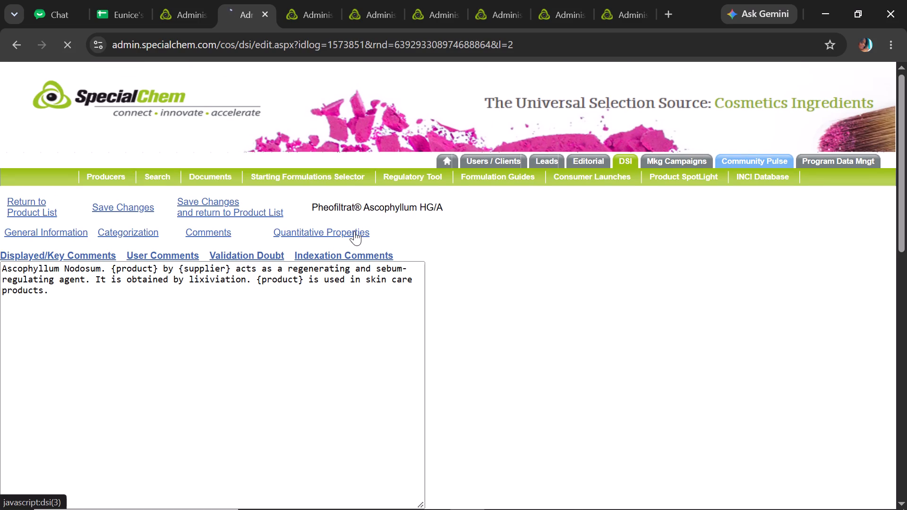
{"action": "left_click", "coordinate": [231, 205]}
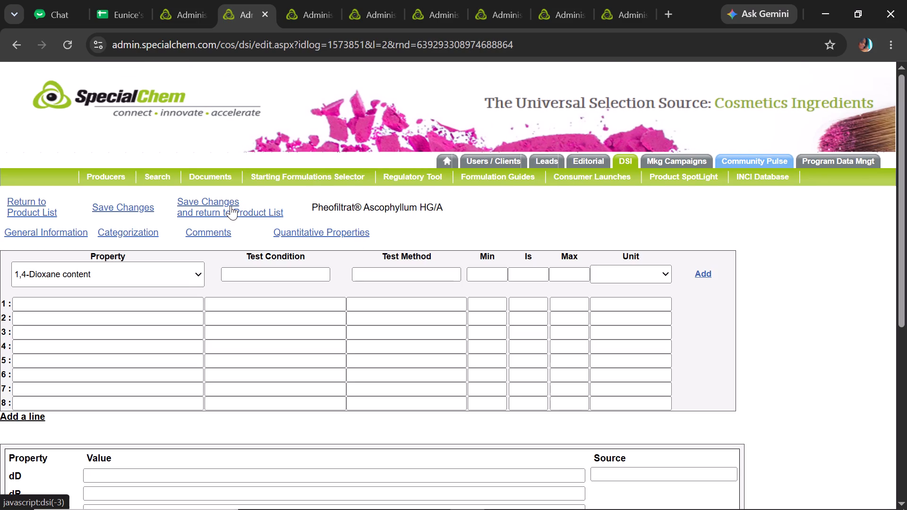
Locate the next grade in the Cosmetics sheet, search the admin site for "Pheofiltrat" and open the Pheofiltrat Fucus HG/A record.
{"action": "left_click", "coordinate": [137, 0]}
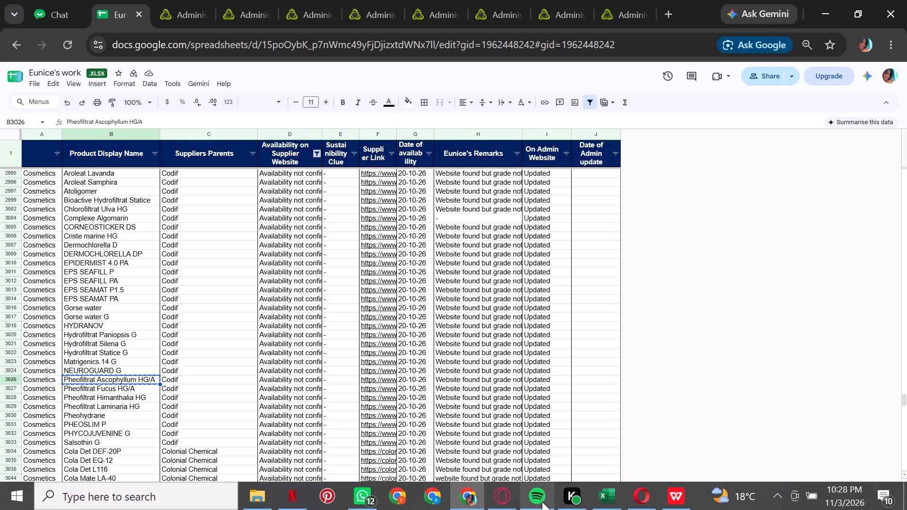
{"action": "left_click", "coordinate": [560, 464]}
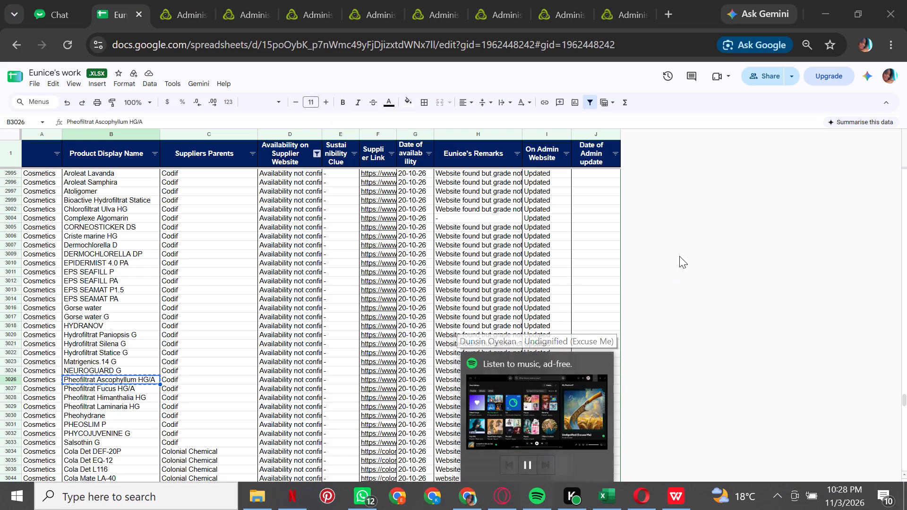
{"action": "left_click", "coordinate": [828, 379]}
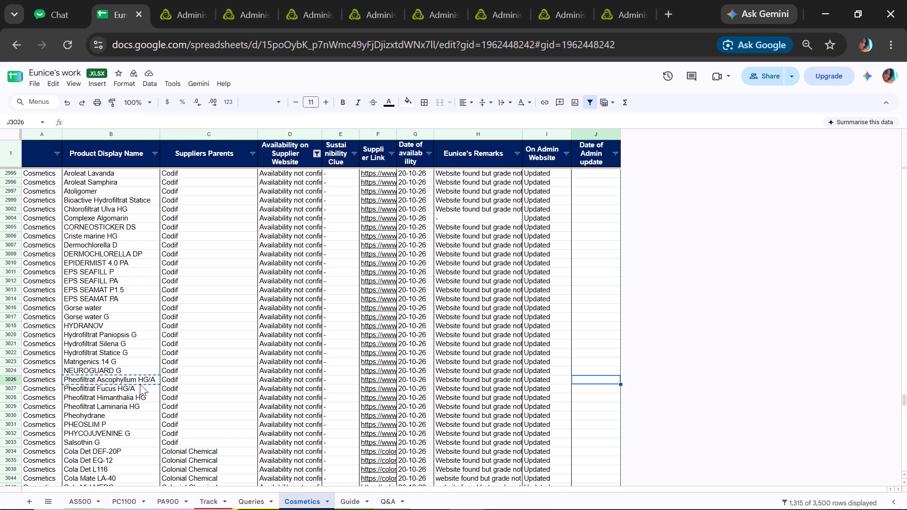
{"action": "left_click", "coordinate": [136, 384]}
{"action": "left_click", "coordinate": [137, 391]}
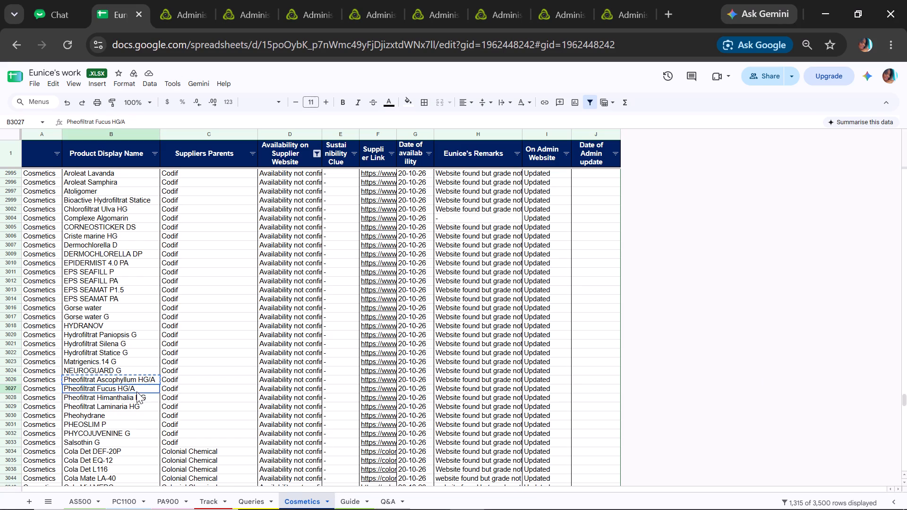
{"action": "left_click", "coordinate": [163, 0]}
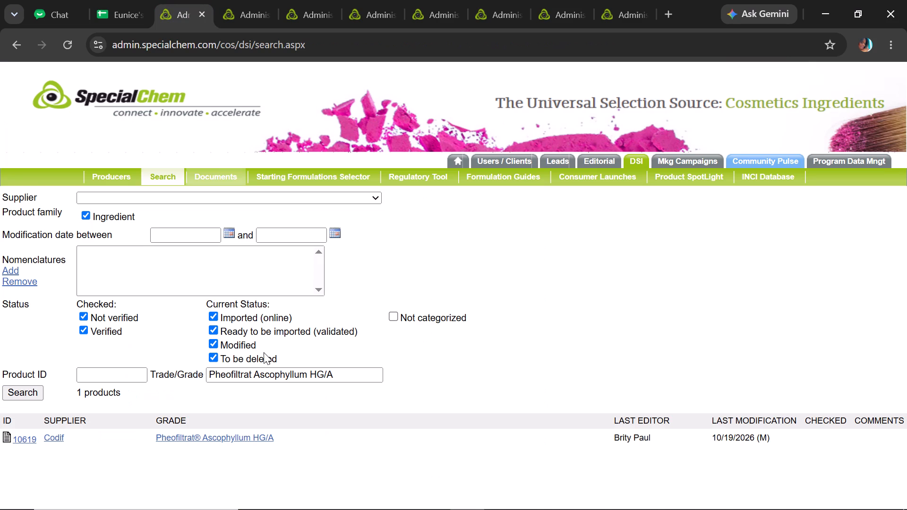
{"action": "left_click_drag", "start_coordinate": [254, 378], "coordinate": [478, 354]}
{"action": "key", "text": "BackSpace"}
{"action": "key", "text": "BackSpace"}
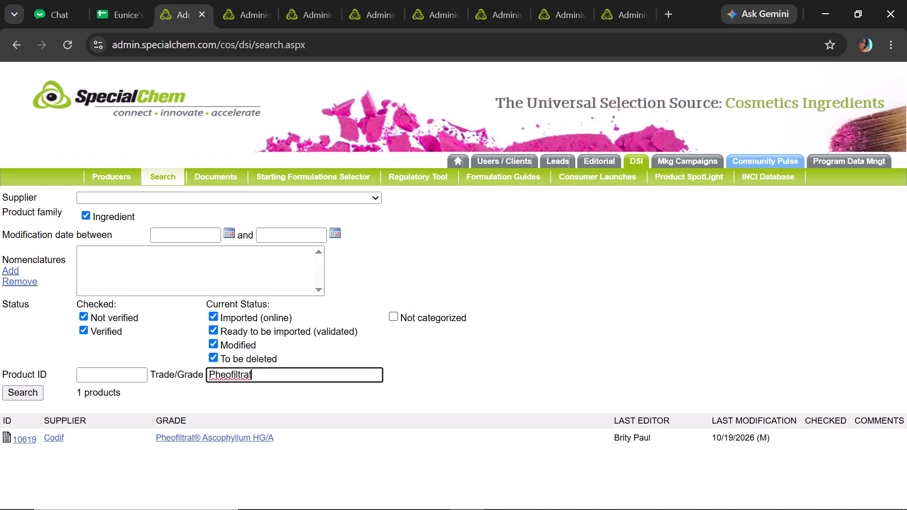
{"action": "left_click", "coordinate": [30, 394]}
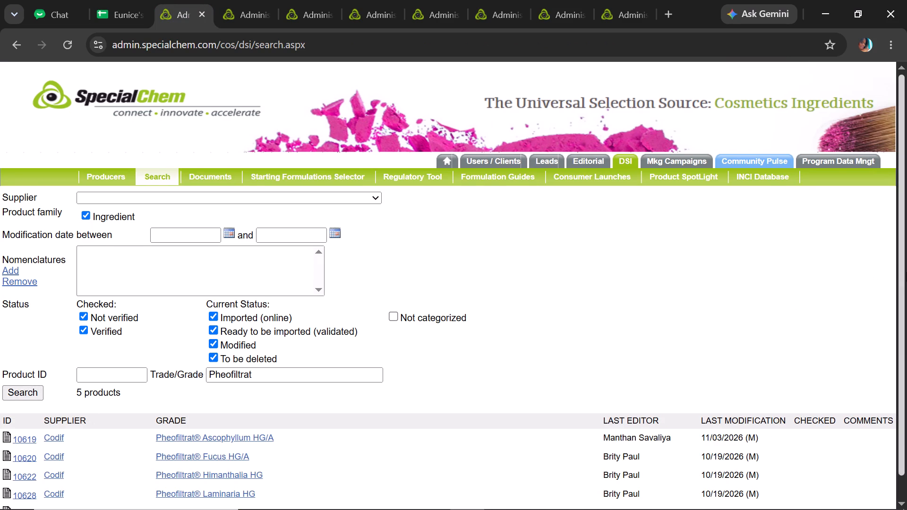
{"action": "left_click_drag", "start_coordinate": [906, 272], "coordinate": [906, 347]}
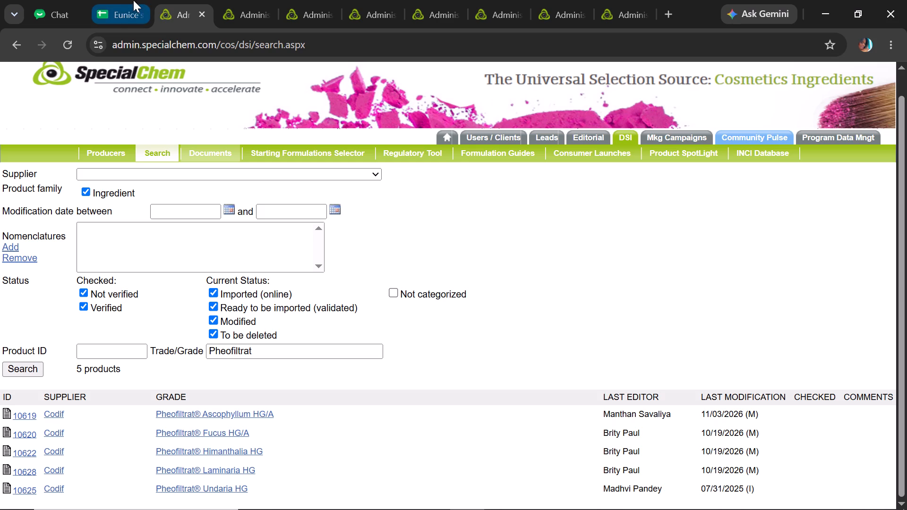
{"action": "left_click", "coordinate": [125, 1]}
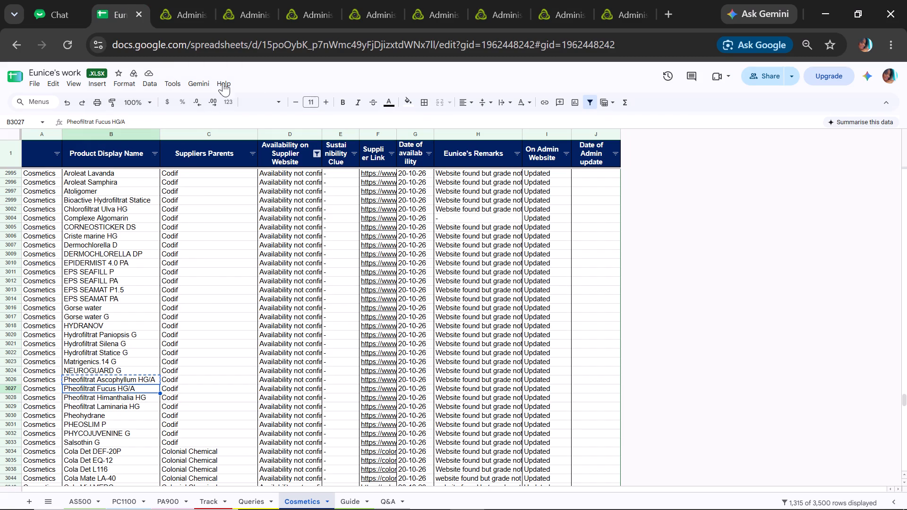
{"action": "left_click", "coordinate": [206, 22]}
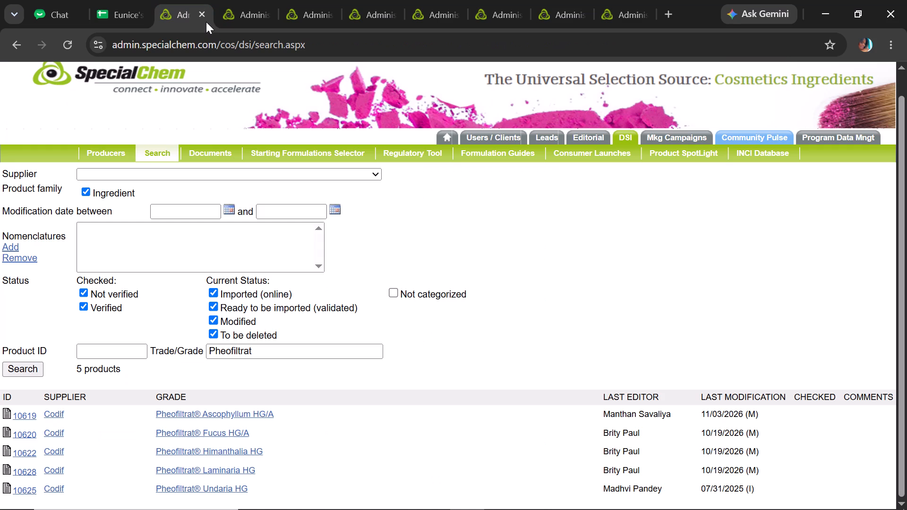
{"action": "left_click", "coordinate": [231, 431]}
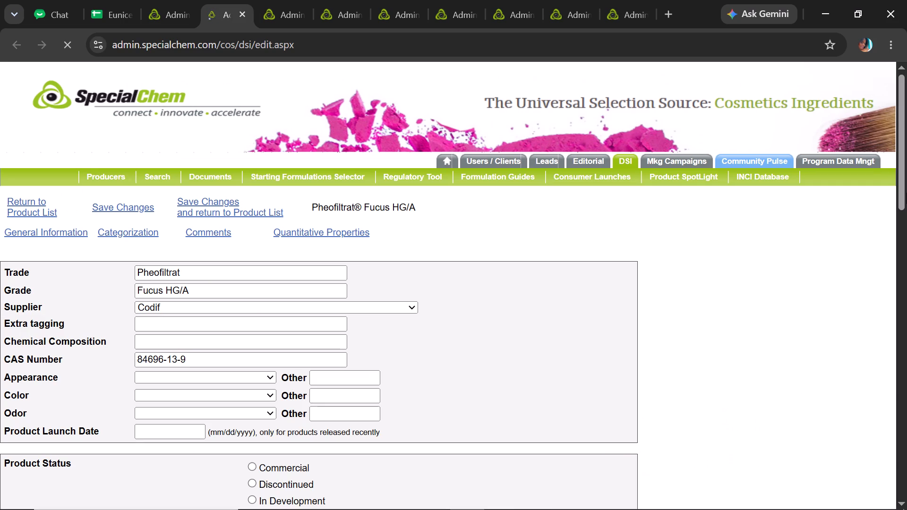
Mark the Pheofiltrat Fucus HG/A product status as checked with the date 11/03/2026 and save the changes.
{"action": "left_click_drag", "start_coordinate": [896, 111], "coordinate": [905, 119]}
{"action": "left_click_drag", "start_coordinate": [905, 119], "coordinate": [904, 133]}
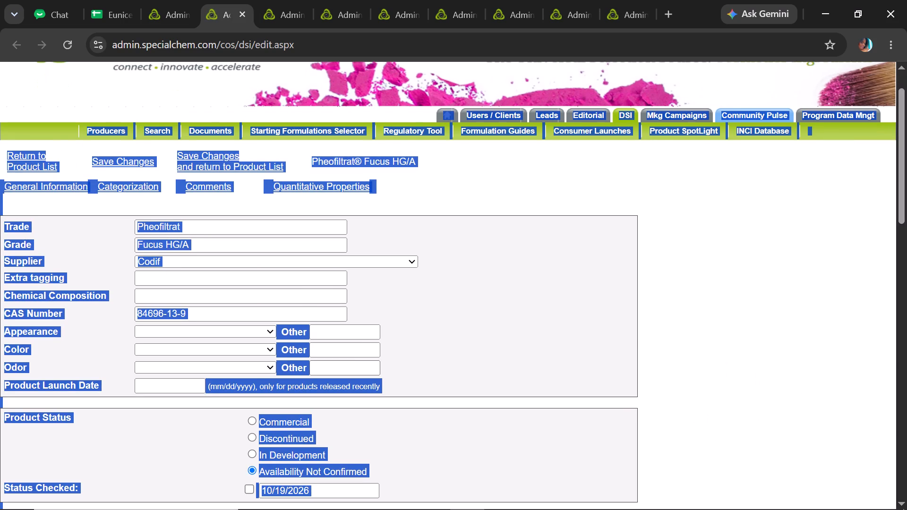
{"action": "left_click", "coordinate": [250, 485]}
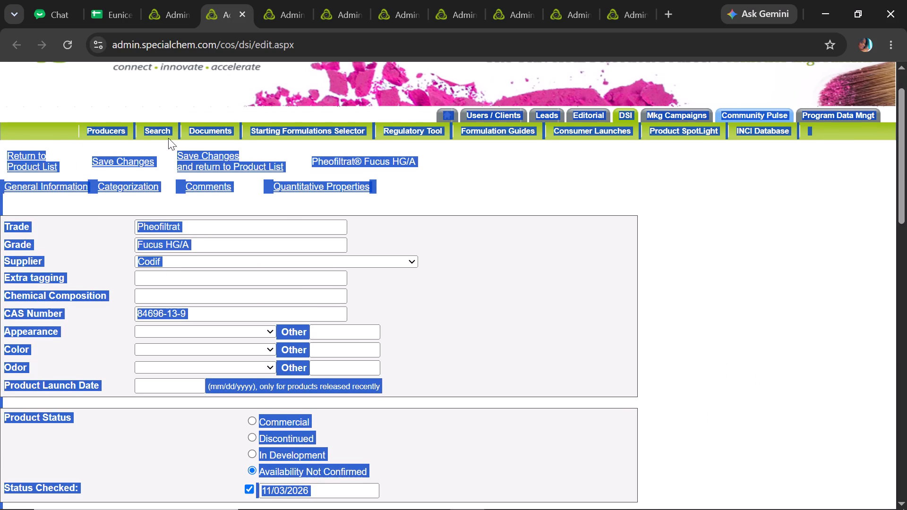
{"action": "left_click", "coordinate": [133, 158]}
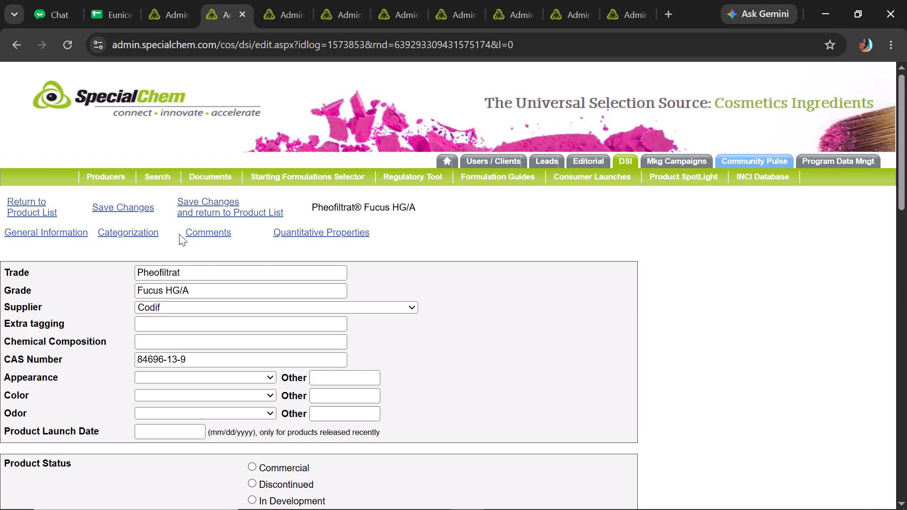
In the Pheofiltrat Fucus HG/A key comment, replace "It" in the last sentence with the comment's {product} placeholder.
{"action": "left_click", "coordinate": [195, 233]}
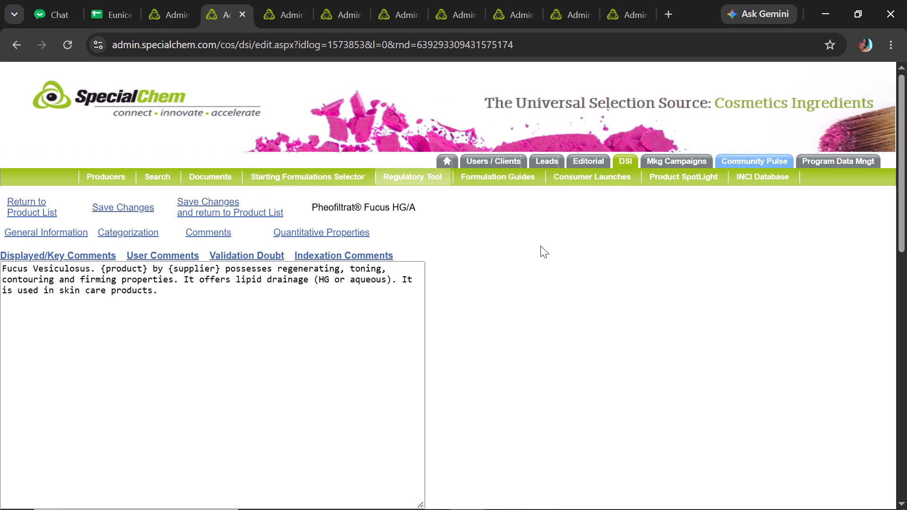
{"action": "double_click", "coordinate": [257, 289]}
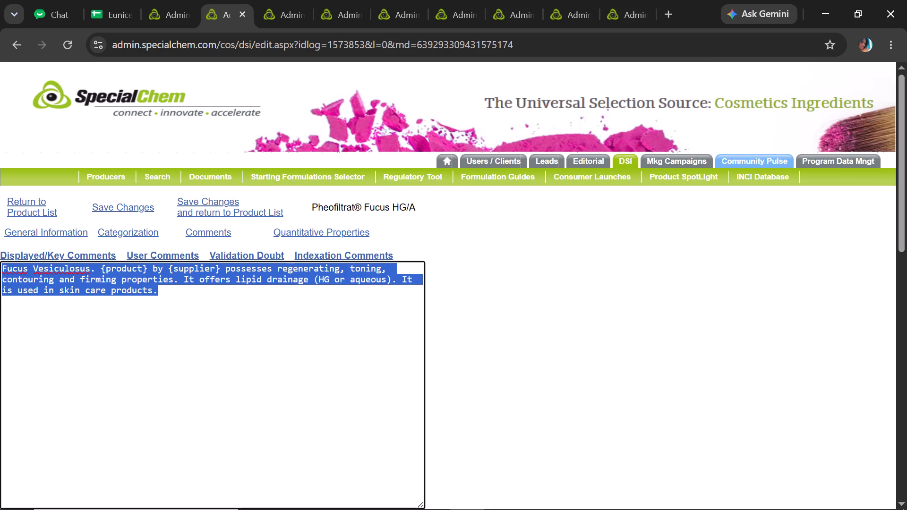
{"action": "left_click", "coordinate": [257, 289]}
{"action": "left_click_drag", "start_coordinate": [149, 265], "coordinate": [101, 265]}
{"action": "key", "text": "ctrl+c"}
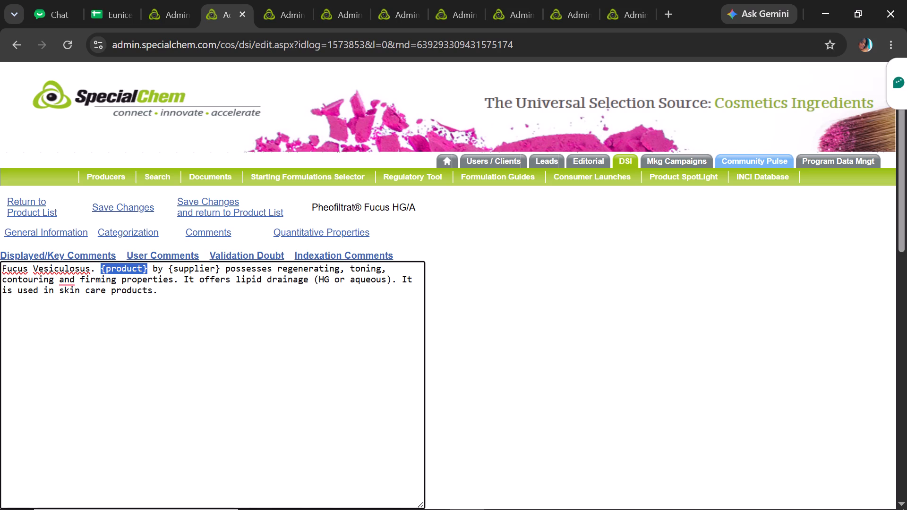
{"action": "left_click_drag", "start_coordinate": [404, 276], "coordinate": [413, 278]}
{"action": "key", "text": "ctrl+v"}
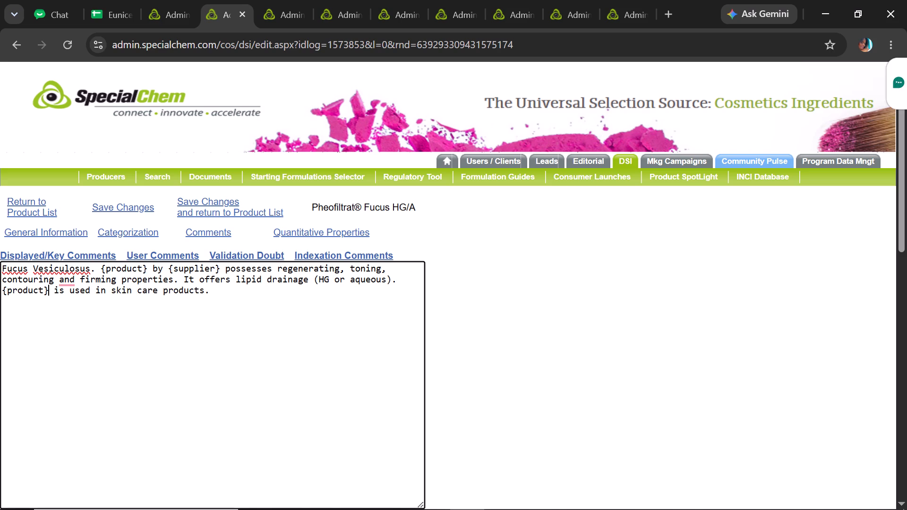
Save the Pheofiltrat Fucus HG/A comment, check its quantitative properties, and save the record back to the product list.
{"action": "left_click_drag", "start_coordinate": [906, 199], "coordinate": [899, 229]}
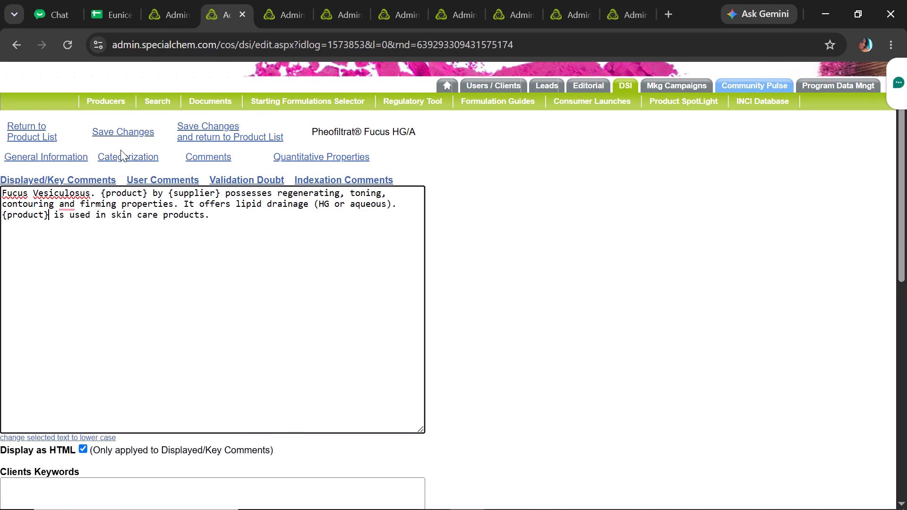
{"action": "left_click", "coordinate": [129, 133]}
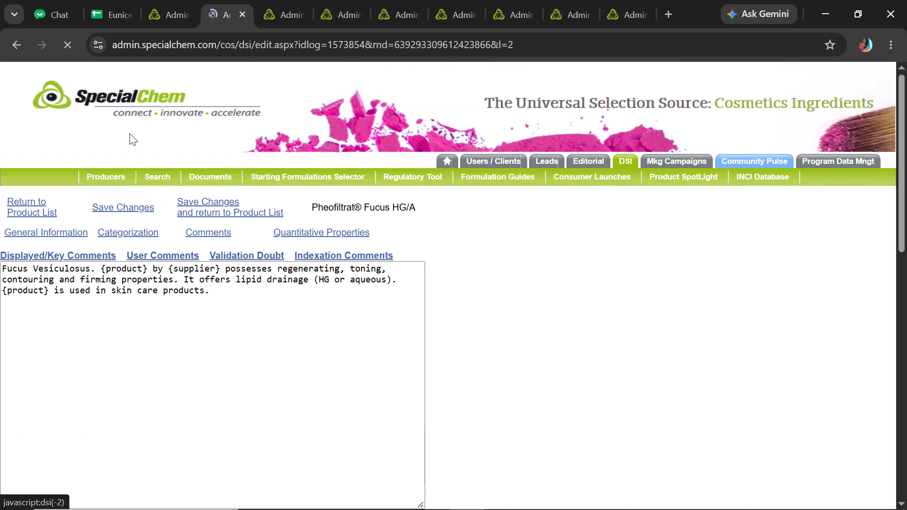
{"action": "left_click", "coordinate": [330, 237]}
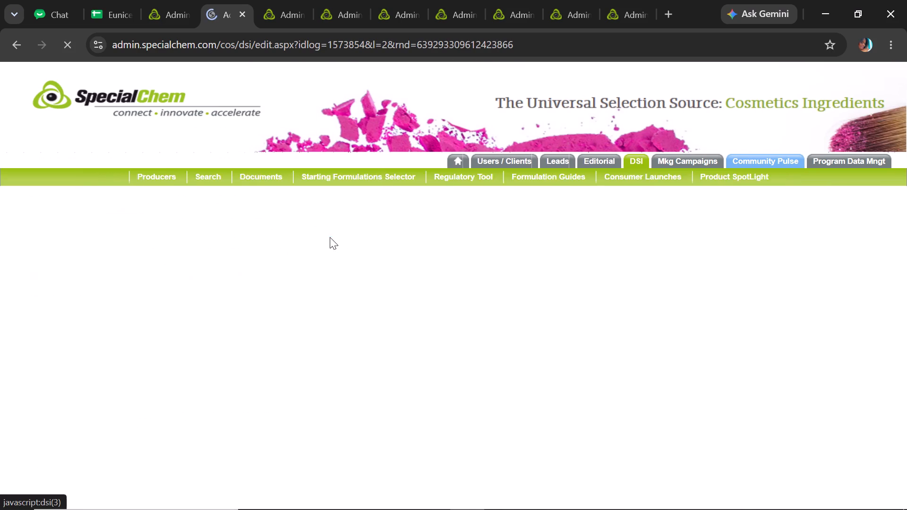
{"action": "left_click", "coordinate": [220, 204]}
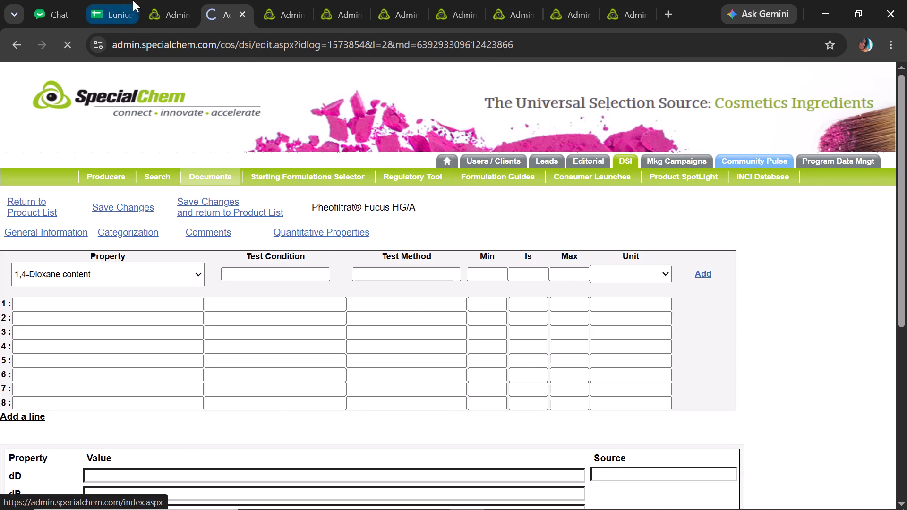
Check the next grade in the Cosmetics sheet and open the Pheofiltrat Himanthalia HG record from the admin search results.
{"action": "left_click", "coordinate": [116, 0]}
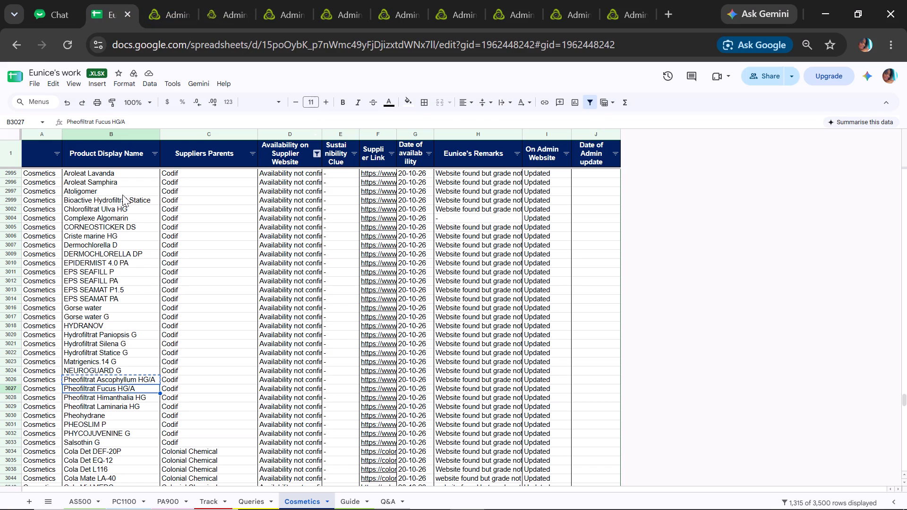
{"action": "left_click", "coordinate": [180, 17]}
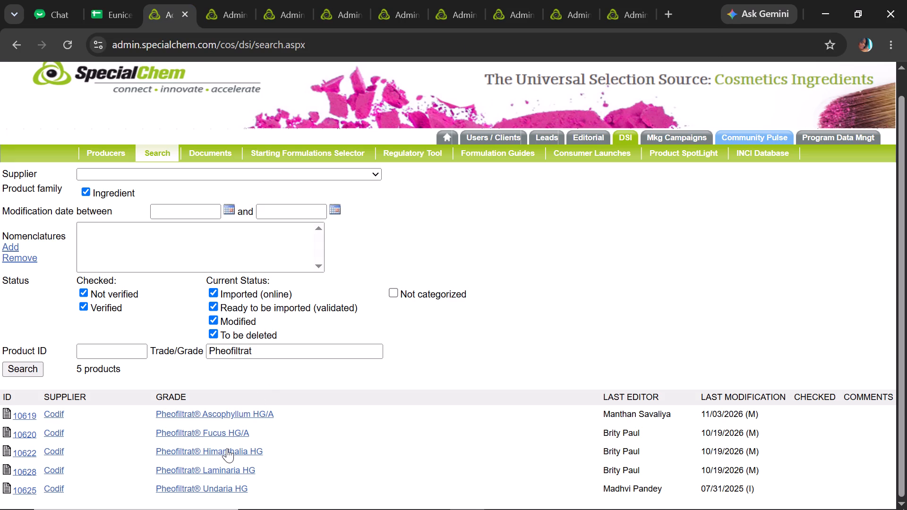
{"action": "left_click", "coordinate": [227, 450]}
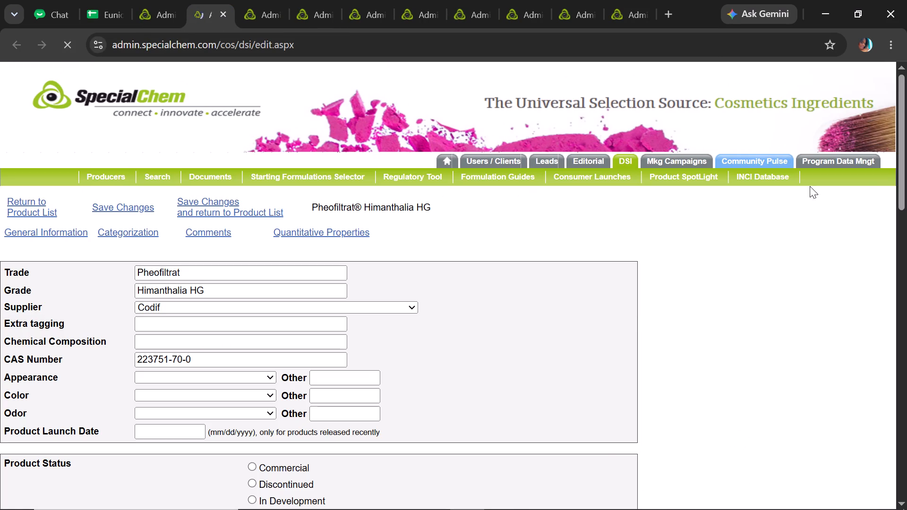
Mark the Pheofiltrat Himanthalia HG product status as checked with the date 11/03/2026 and save the changes.
{"action": "left_click_drag", "start_coordinate": [901, 170], "coordinate": [899, 184]}
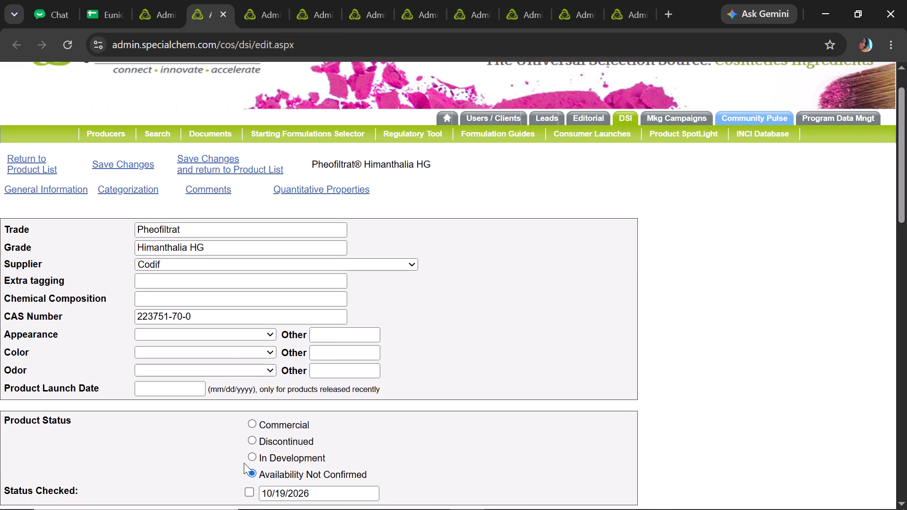
{"action": "left_click", "coordinate": [248, 495]}
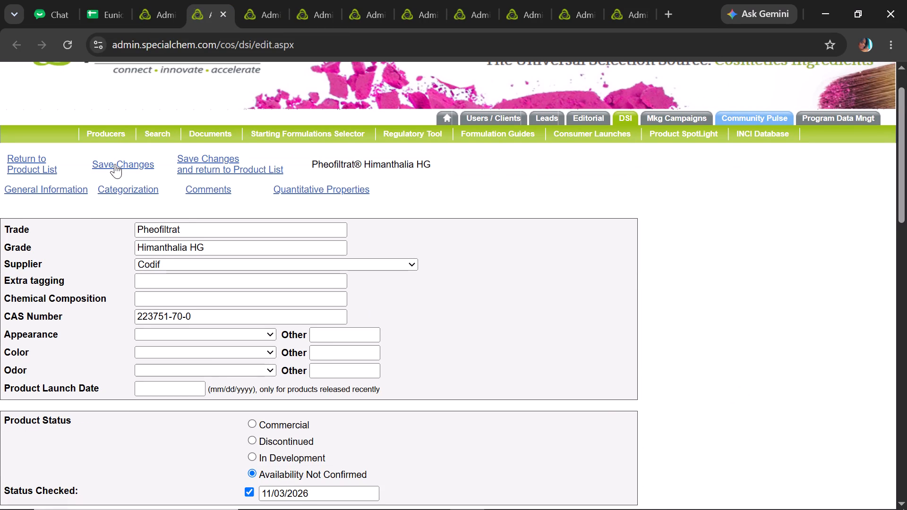
{"action": "left_click", "coordinate": [115, 164]}
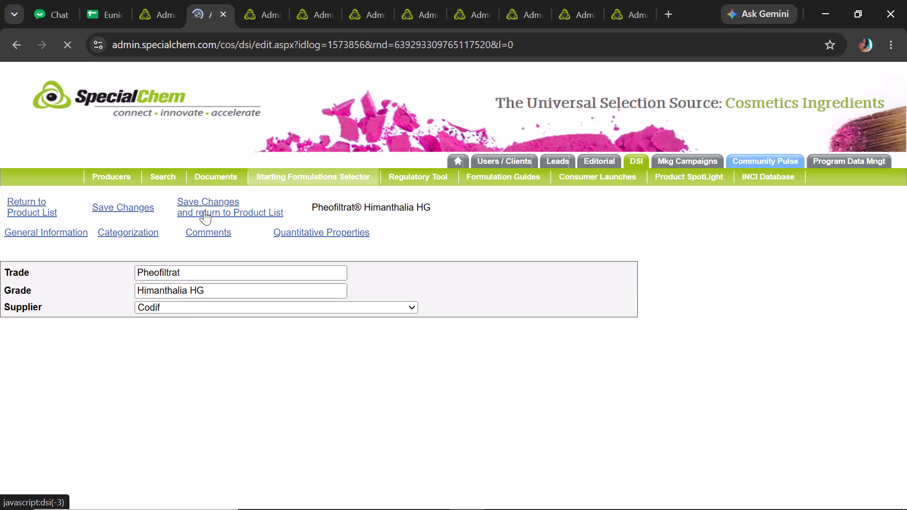
In the Pheofiltrat Himanthalia HG key comment, replace "It" in the last sentence with the {product} placeholder and save the changes.
{"action": "left_click", "coordinate": [193, 237]}
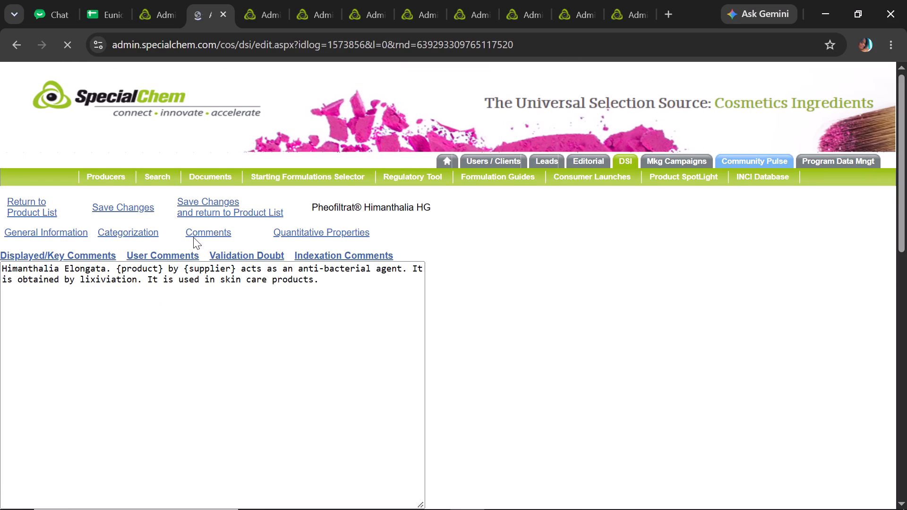
{"action": "left_click", "coordinate": [185, 277]}
{"action": "left_click", "coordinate": [185, 277]}
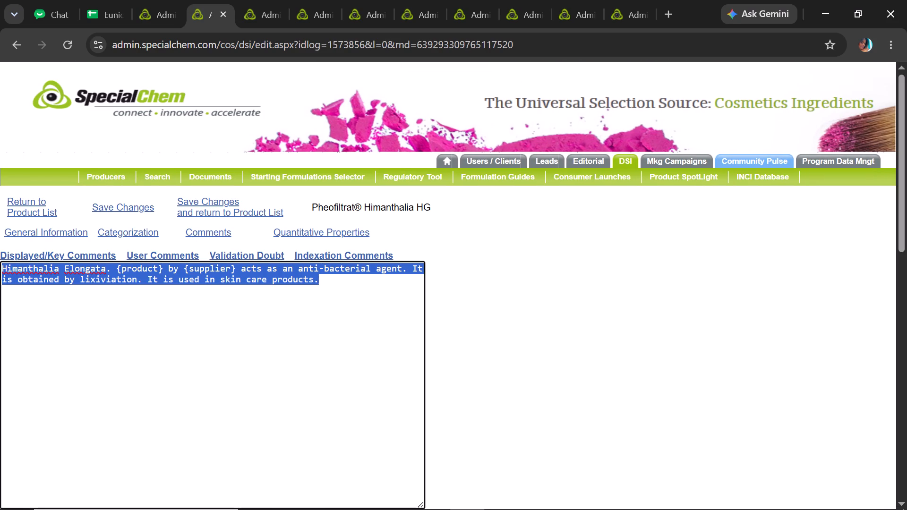
{"action": "left_click", "coordinate": [163, 265]}
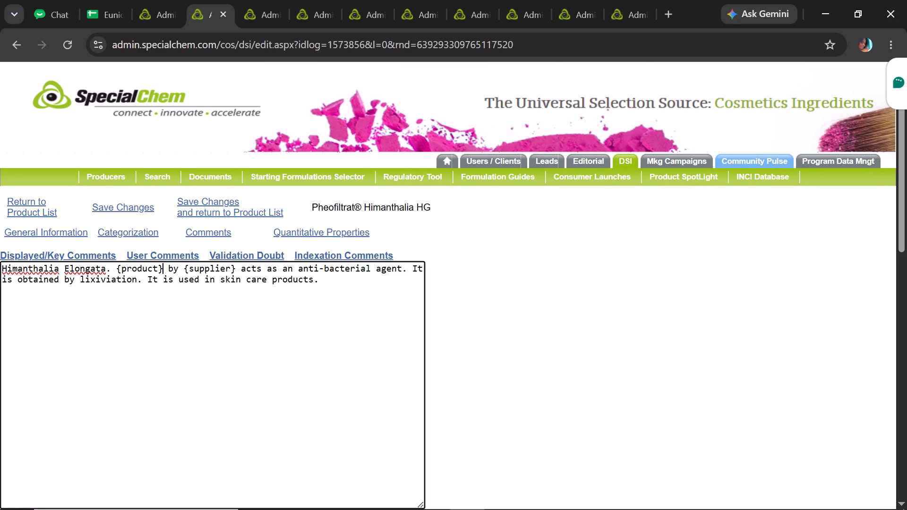
{"action": "left_click_drag", "start_coordinate": [163, 265], "coordinate": [117, 265]}
{"action": "key", "text": "ctrl+c"}
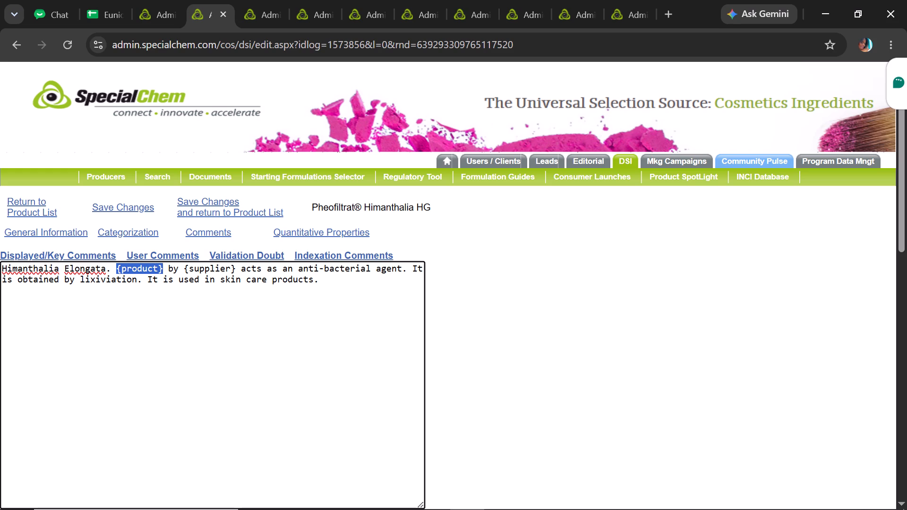
{"action": "left_click", "coordinate": [156, 275]}
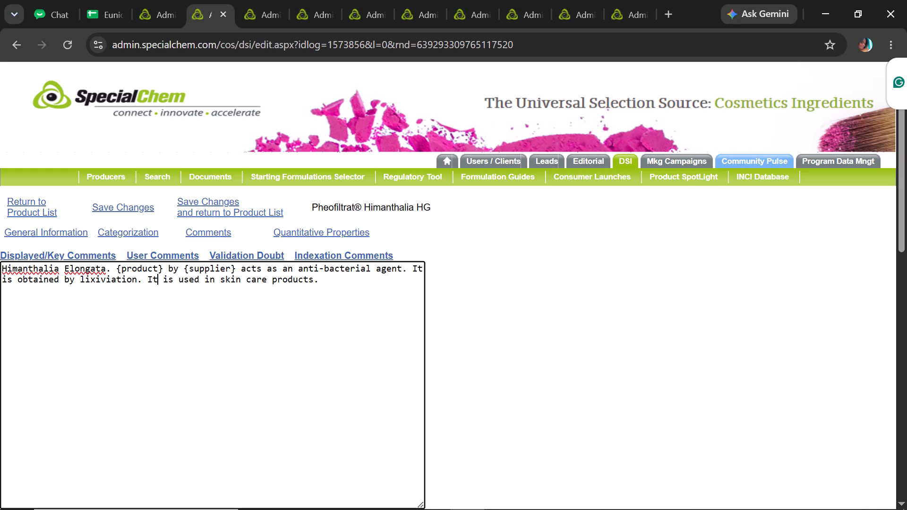
{"action": "key", "text": "BackSpace"}
{"action": "key", "text": "BackSpace"}
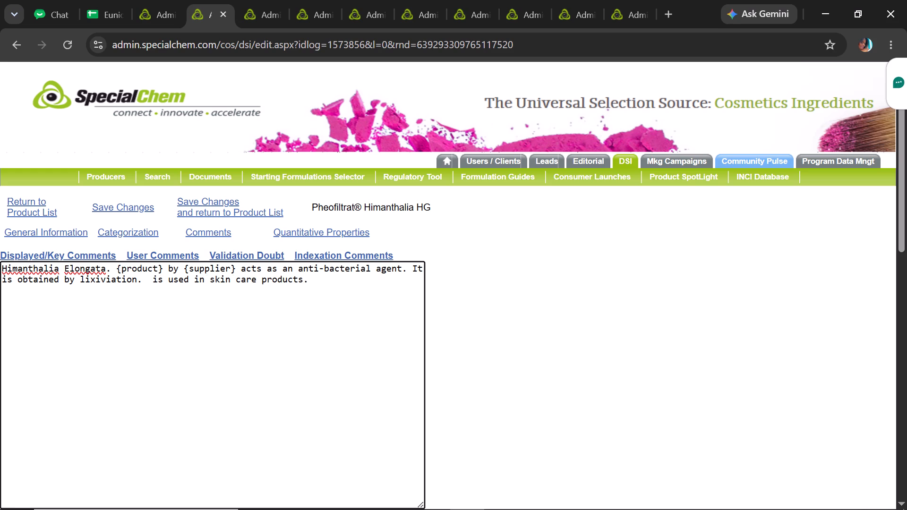
{"action": "key", "text": "ctrl+v"}
{"action": "left_click_drag", "start_coordinate": [901, 209], "coordinate": [898, 229]}
{"action": "left_click", "coordinate": [143, 153]}
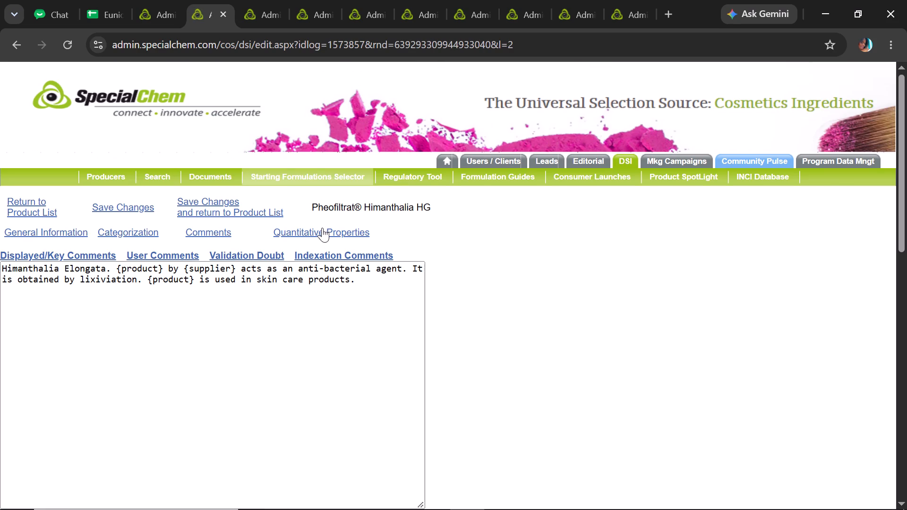
Check the quantitative properties of Pheofiltrat Himanthalia HG, and save the record with a return to the product list.
{"action": "left_click", "coordinate": [323, 229]}
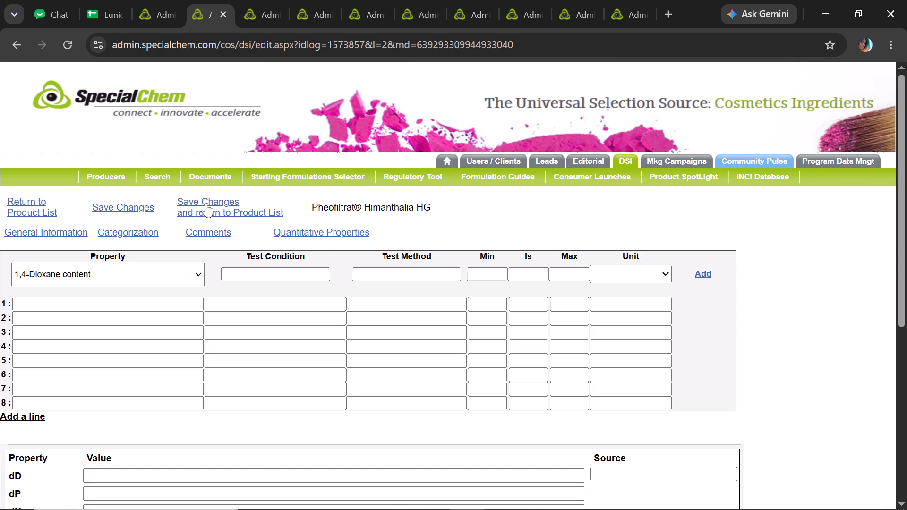
{"action": "left_click", "coordinate": [208, 203]}
Select Pheofiltrat Laminaria HG as the next grade in the Cosmetics sheet and open its record from the admin search results.
{"action": "left_click", "coordinate": [106, 0]}
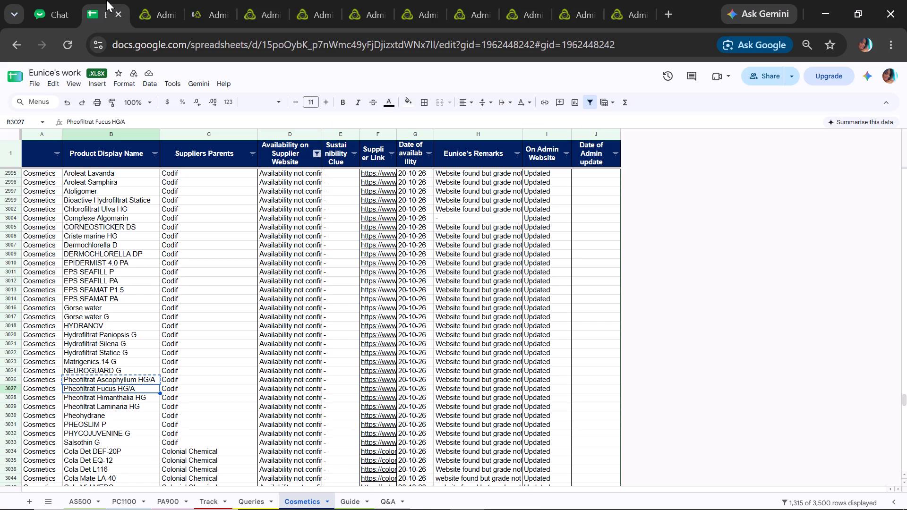
{"action": "left_click_drag", "start_coordinate": [122, 399], "coordinate": [126, 406]}
{"action": "left_click", "coordinate": [126, 406]}
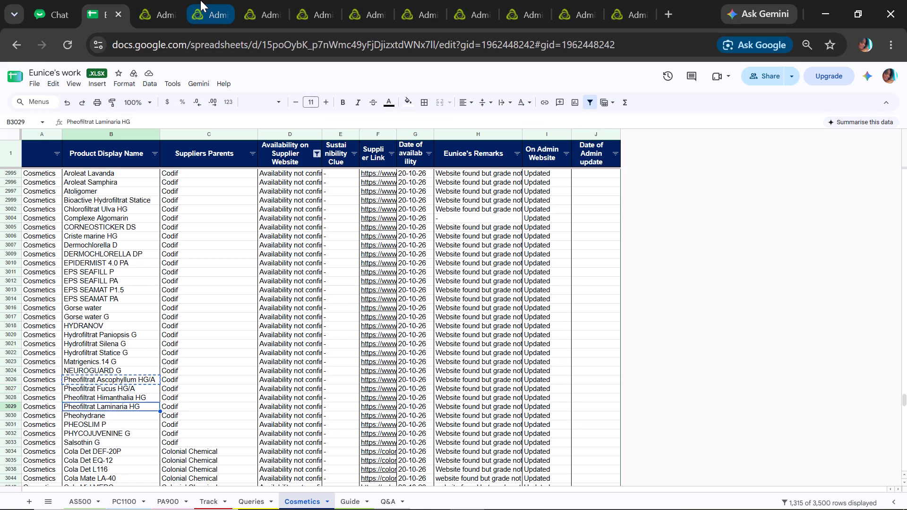
{"action": "left_click", "coordinate": [200, 0]}
{"action": "left_click", "coordinate": [169, 0]}
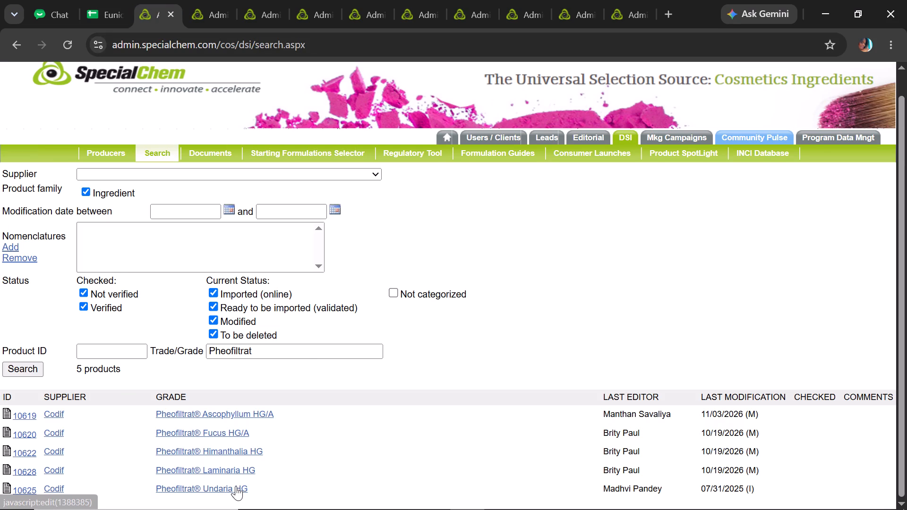
{"action": "left_click", "coordinate": [187, 469]}
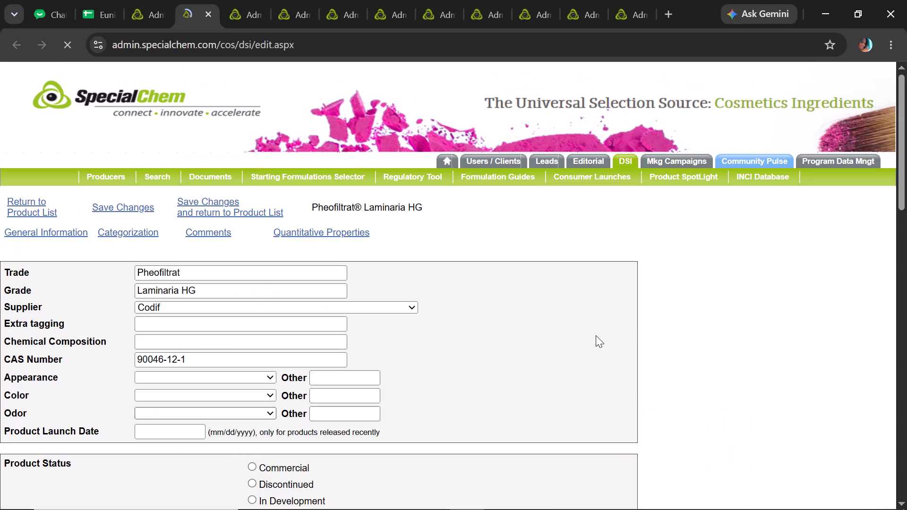
Mark the Pheofiltrat Laminaria HG product status as checked with the date 11/03/2026 and save the changes.
{"action": "left_click_drag", "start_coordinate": [906, 154], "coordinate": [906, 161]}
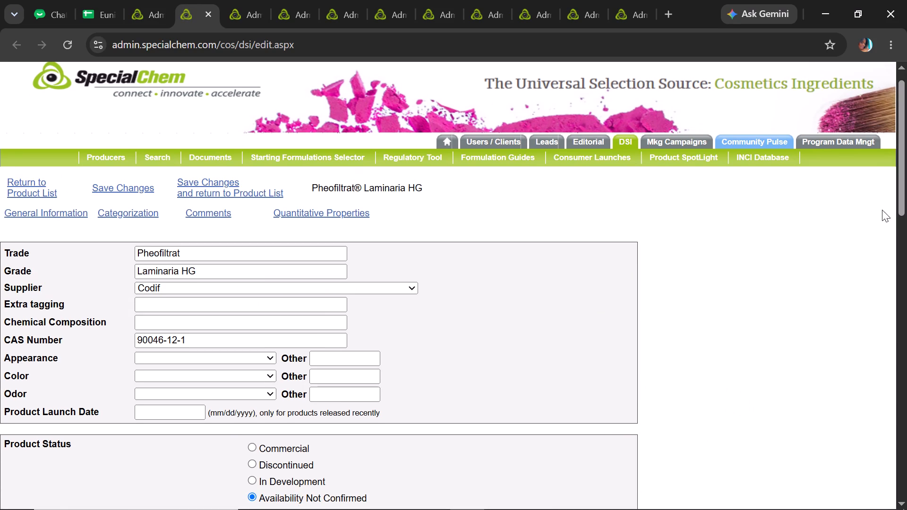
{"action": "left_click_drag", "start_coordinate": [906, 195], "coordinate": [906, 202]}
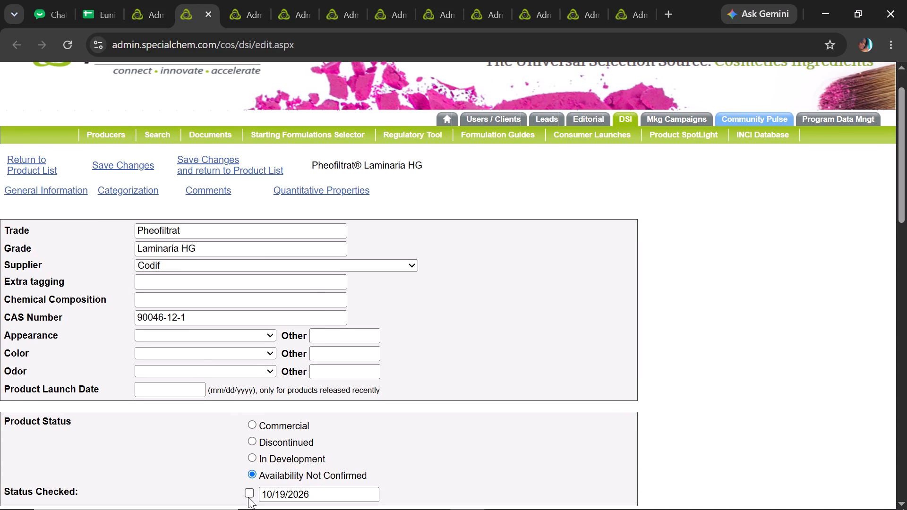
{"action": "left_click", "coordinate": [245, 497]}
{"action": "left_click", "coordinate": [248, 494]}
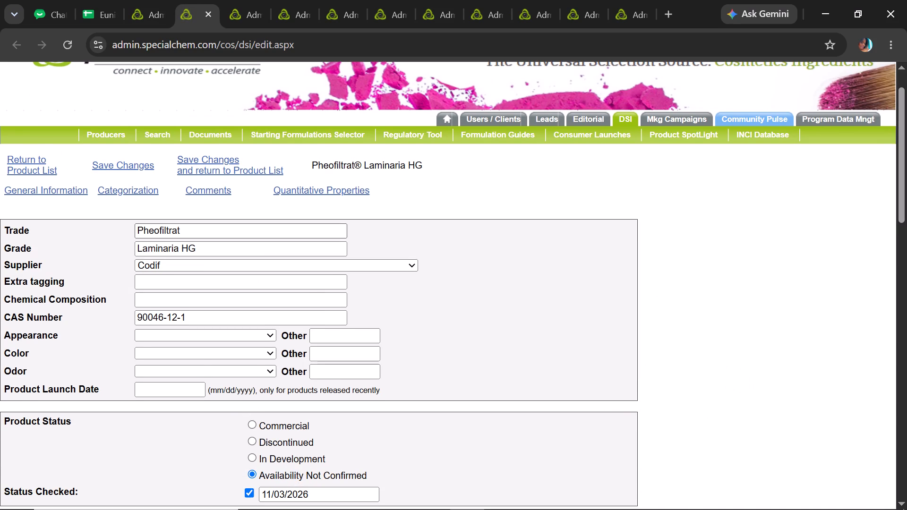
{"action": "left_click", "coordinate": [115, 167]}
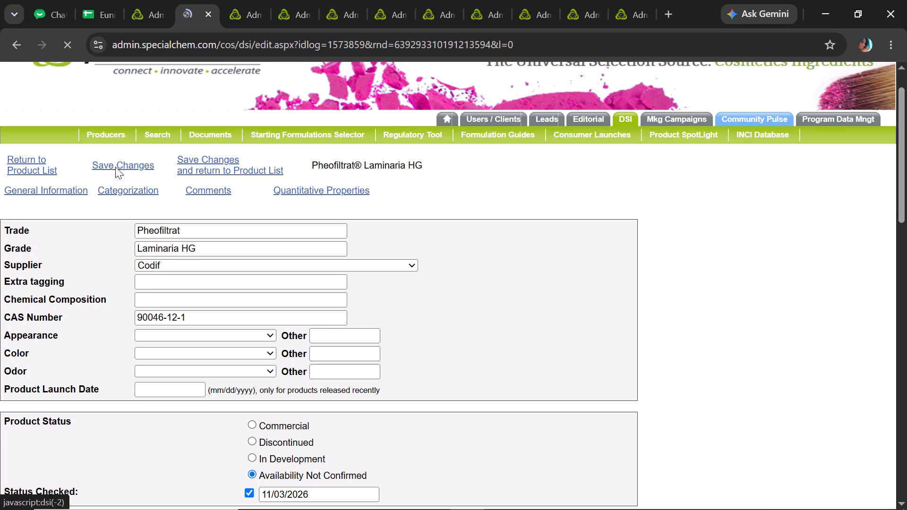
In the Pheofiltrat Laminaria HG key comment, replace "It" in the last sentence with the {product} placeholder and save the changes.
{"action": "left_click", "coordinate": [225, 236]}
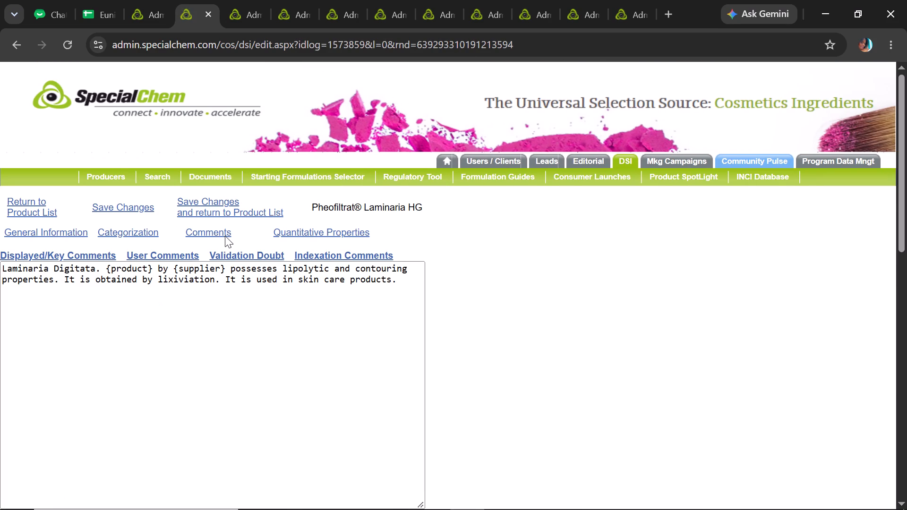
{"action": "double_click", "coordinate": [153, 266]}
{"action": "left_click", "coordinate": [153, 266]}
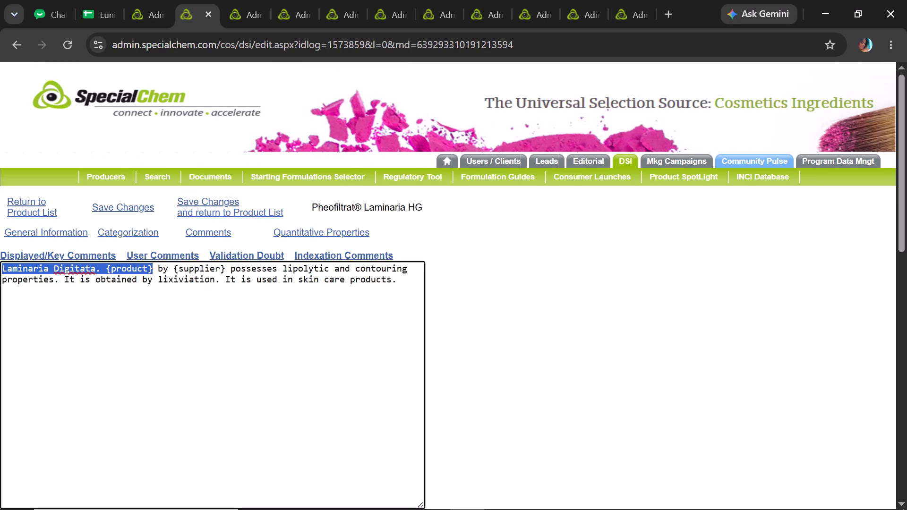
{"action": "left_click_drag", "start_coordinate": [153, 266], "coordinate": [104, 264]}
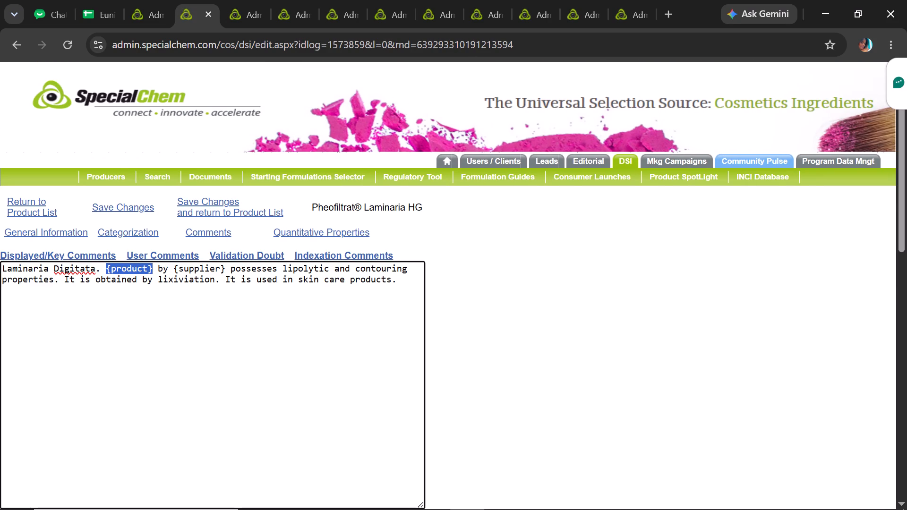
{"action": "key", "text": "ctrl+c"}
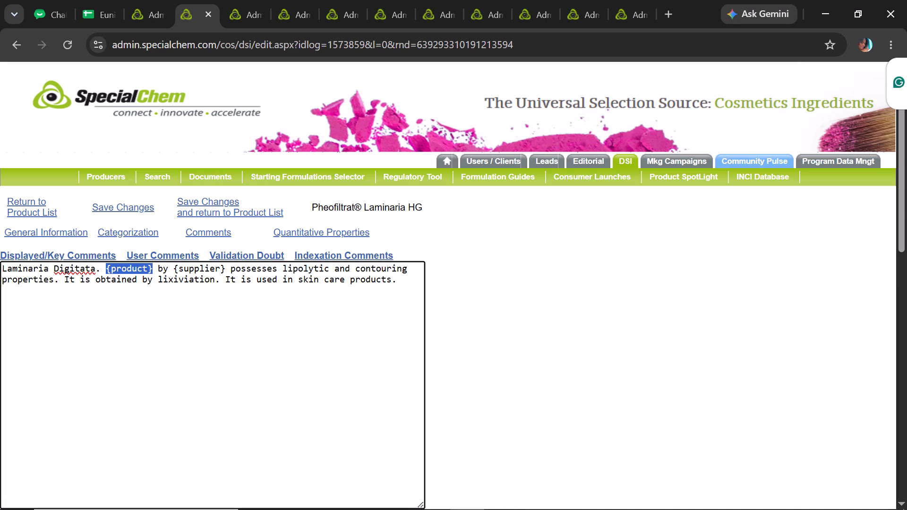
{"action": "left_click", "coordinate": [237, 279]}
{"action": "key", "text": "BackSpace"}
{"action": "key", "text": "BackSpace"}
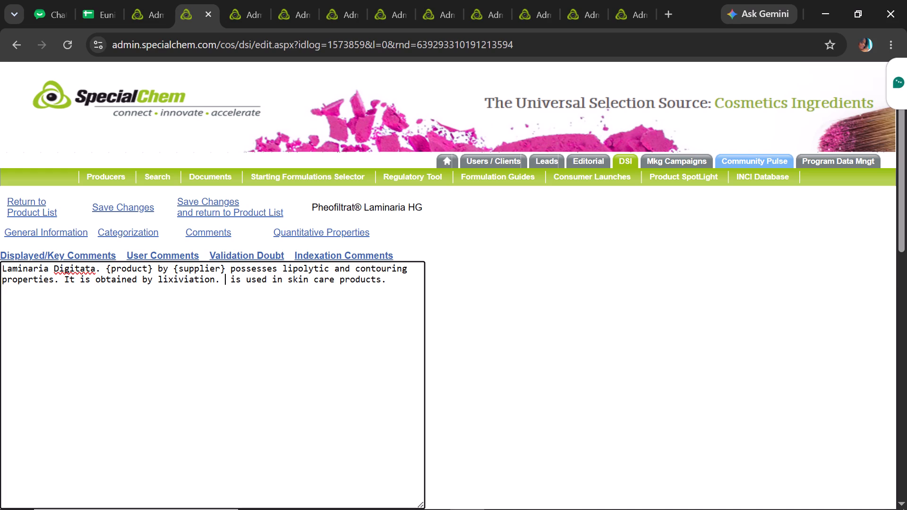
{"action": "key", "text": "ctrl+v"}
{"action": "left_click_drag", "start_coordinate": [906, 218], "coordinate": [906, 245]}
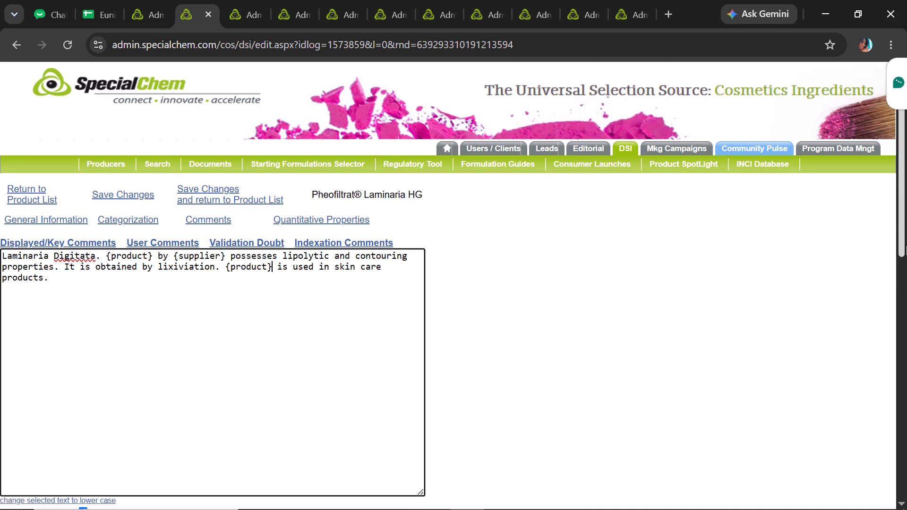
{"action": "left_click_drag", "start_coordinate": [906, 245], "coordinate": [906, 248]}
{"action": "left_click", "coordinate": [135, 134]}
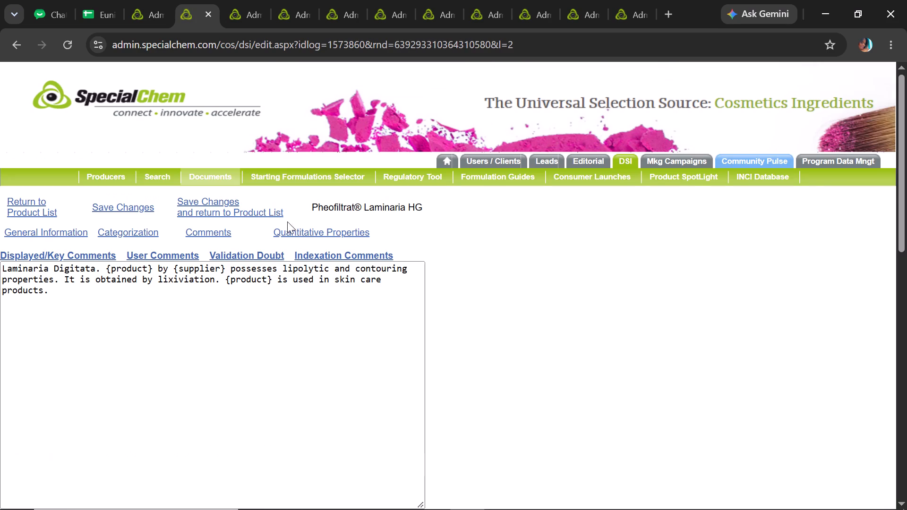
Check the quantitative properties of Pheofiltrat Laminaria HG, and save the record with a return to the product list.
{"action": "left_click", "coordinate": [295, 227]}
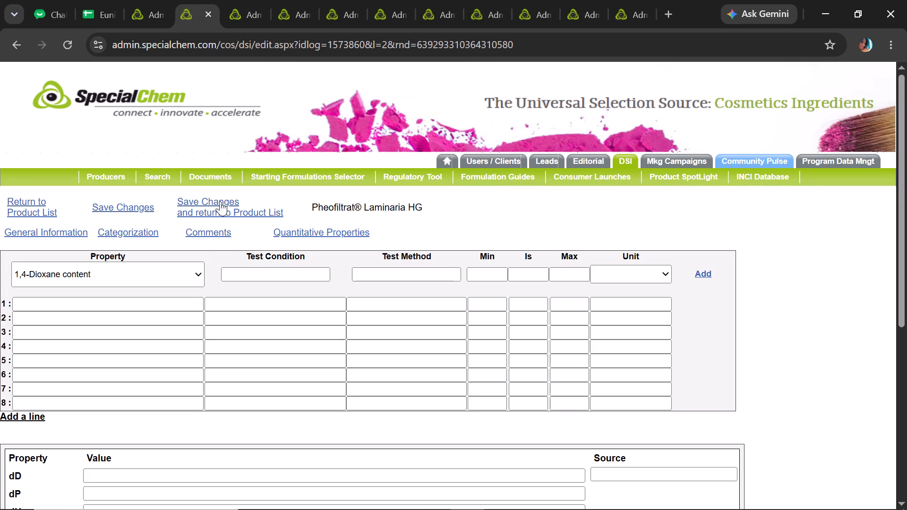
{"action": "left_click", "coordinate": [214, 197]}
Copy Pheohydrane as the next grade in the Cosmetics sheet, search for it on the admin site, and open its record.
{"action": "left_click", "coordinate": [116, 0]}
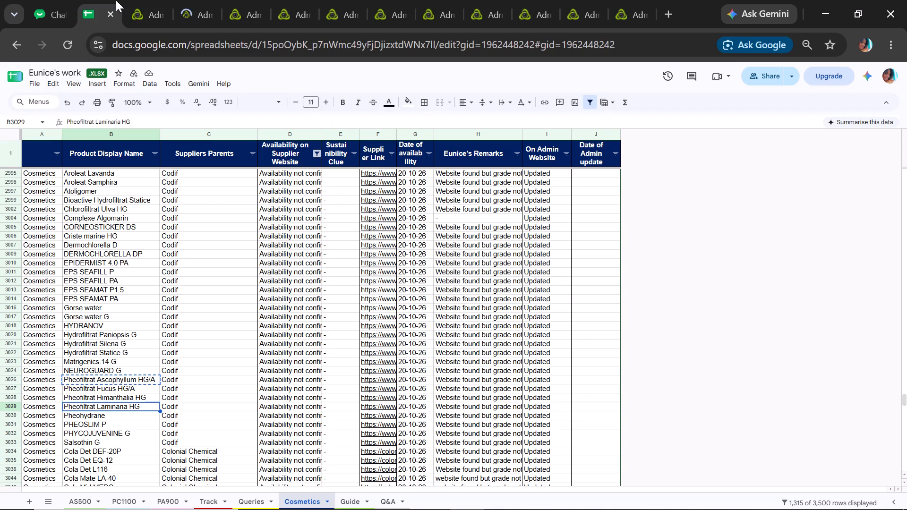
{"action": "left_click", "coordinate": [146, 415]}
{"action": "key", "text": "ctrl+c"}
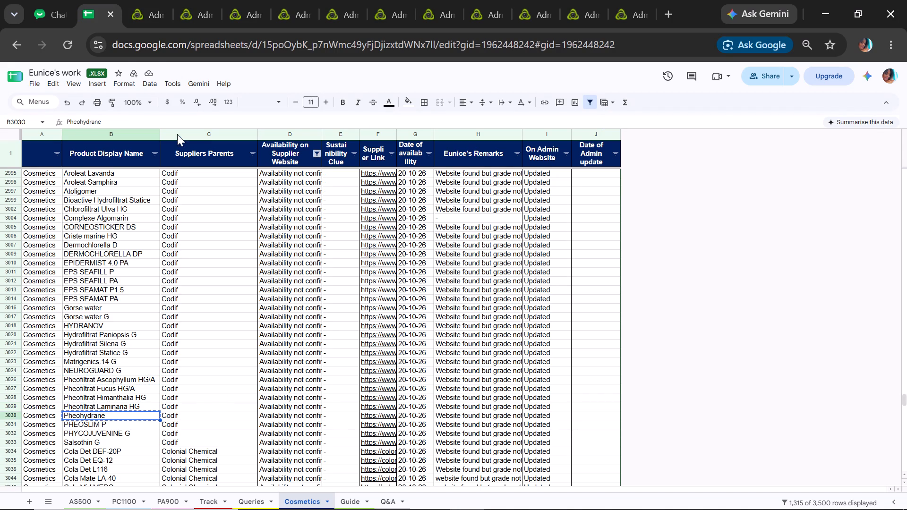
{"action": "left_click", "coordinate": [146, 12]}
{"action": "left_click_drag", "start_coordinate": [273, 347], "coordinate": [100, 340]}
{"action": "key", "text": "ctrl+v"}
{"action": "left_click", "coordinate": [26, 366]}
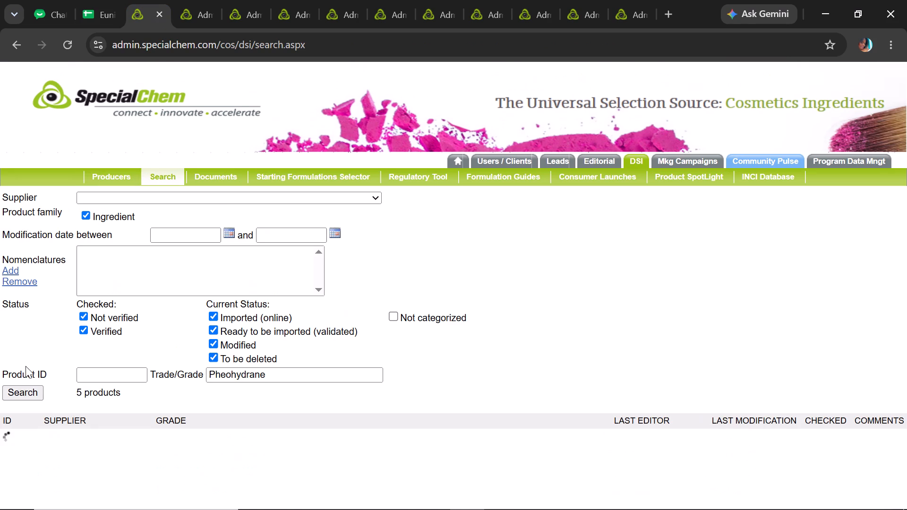
{"action": "left_click", "coordinate": [197, 438]}
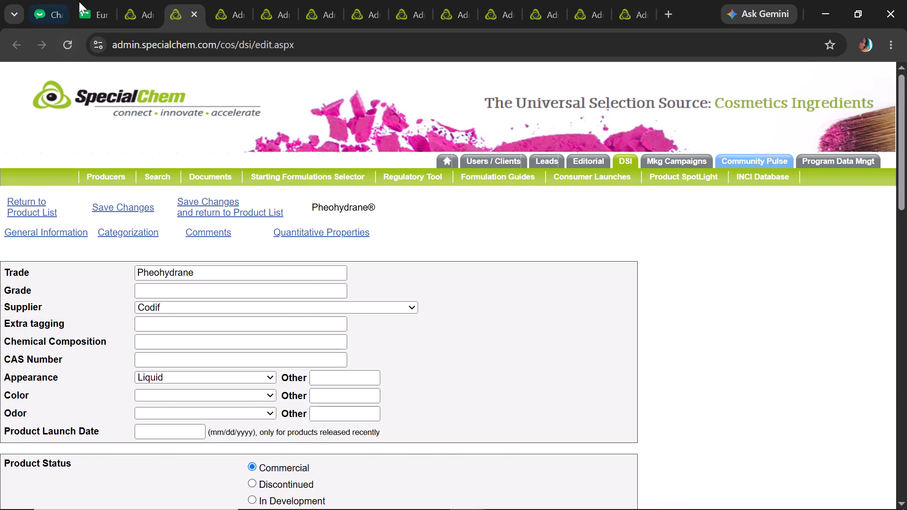
Copy the "{product} by {supplier}" template text from the Guide sheet and return to the Pheohydrane record.
{"action": "left_click", "coordinate": [87, 0]}
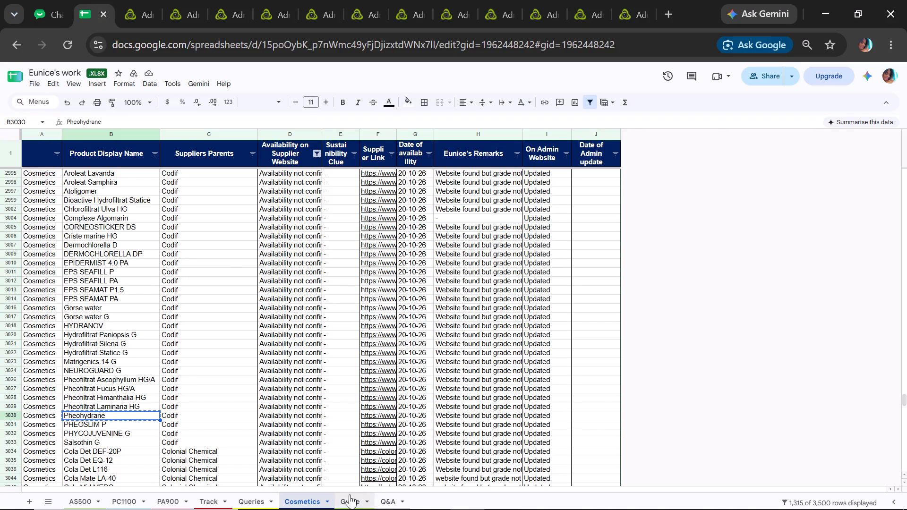
{"action": "left_click", "coordinate": [350, 494]}
{"action": "key", "text": "ctrl+c"}
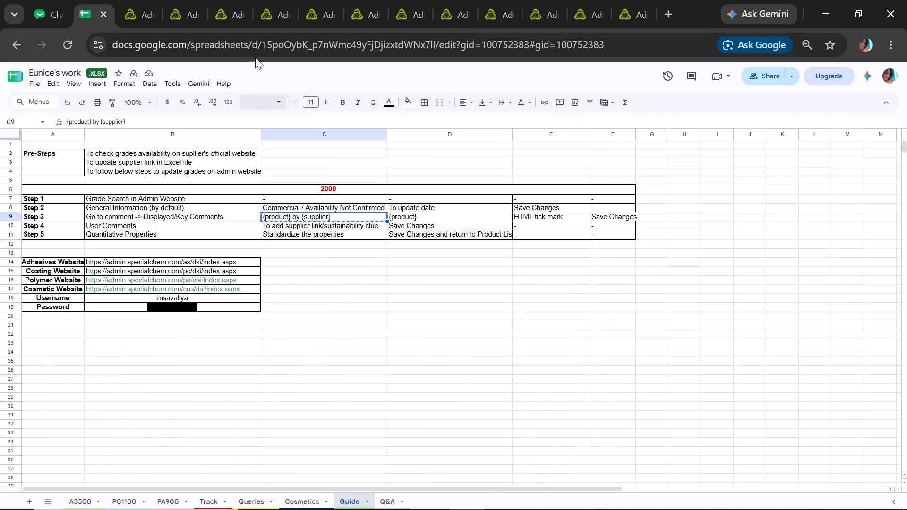
{"action": "left_click", "coordinate": [152, 0]}
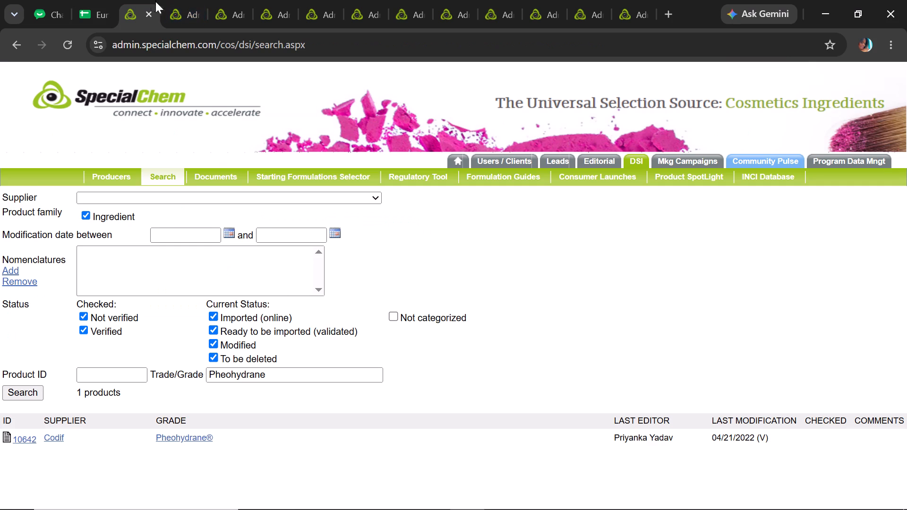
{"action": "left_click", "coordinate": [170, 9]}
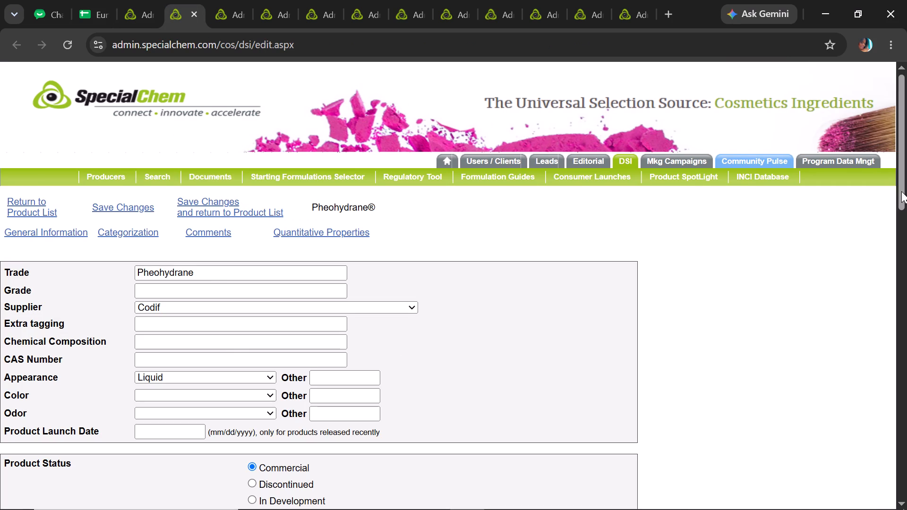
Set the Pheohydrane product status to Availability Not Confirmed, save the changes, and check the status date.
{"action": "left_click_drag", "start_coordinate": [906, 188], "coordinate": [906, 198]}
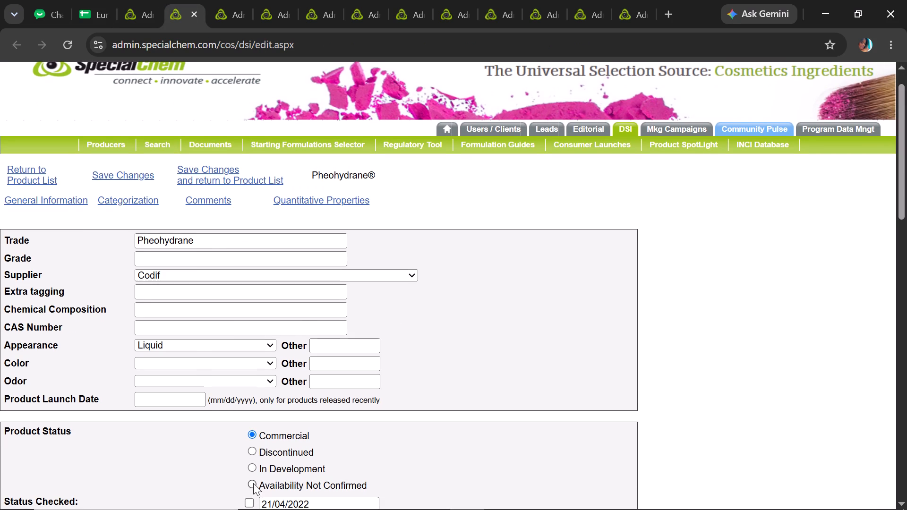
{"action": "left_click", "coordinate": [253, 483]}
{"action": "left_click", "coordinate": [131, 172]}
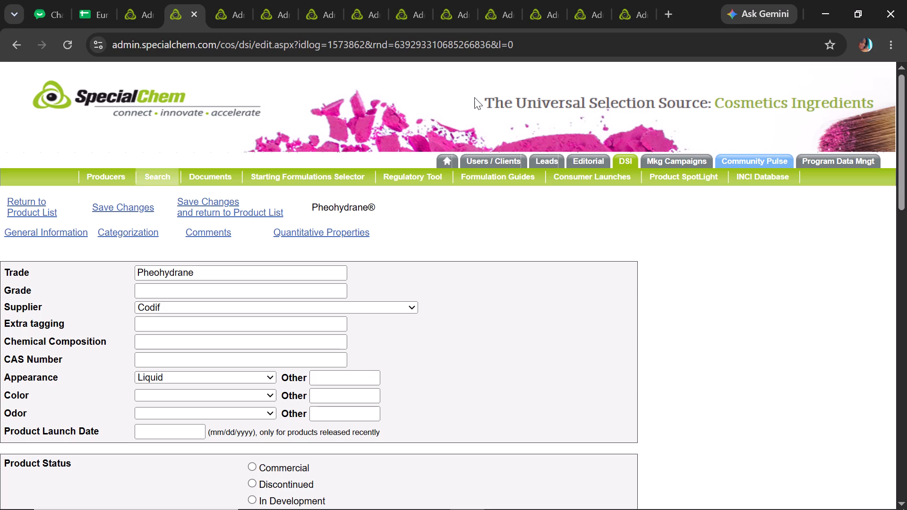
{"action": "left_click_drag", "start_coordinate": [899, 108], "coordinate": [902, 128]}
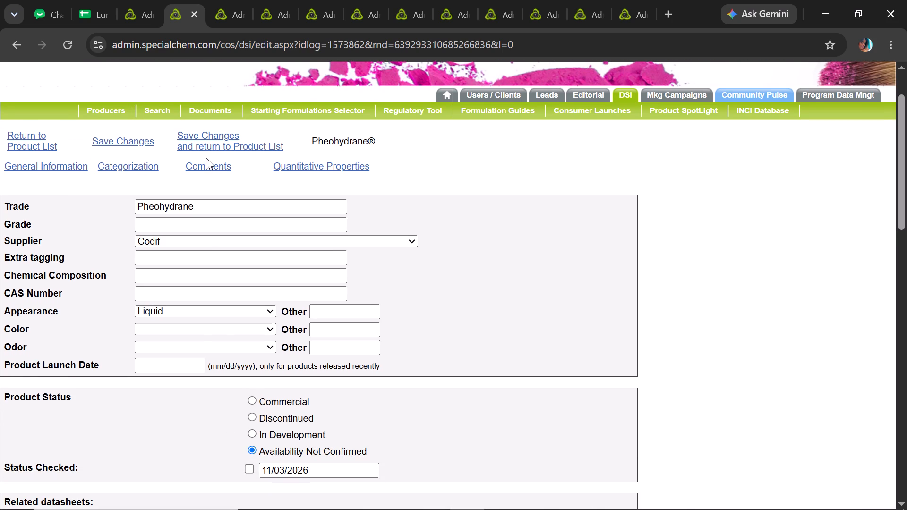
In the Pheohydrane key comment, replace "Pheohydrane® by Codif" with "{product} by {supplier}" copied from the Guide sheet, followed by a space.
{"action": "left_click", "coordinate": [204, 170]}
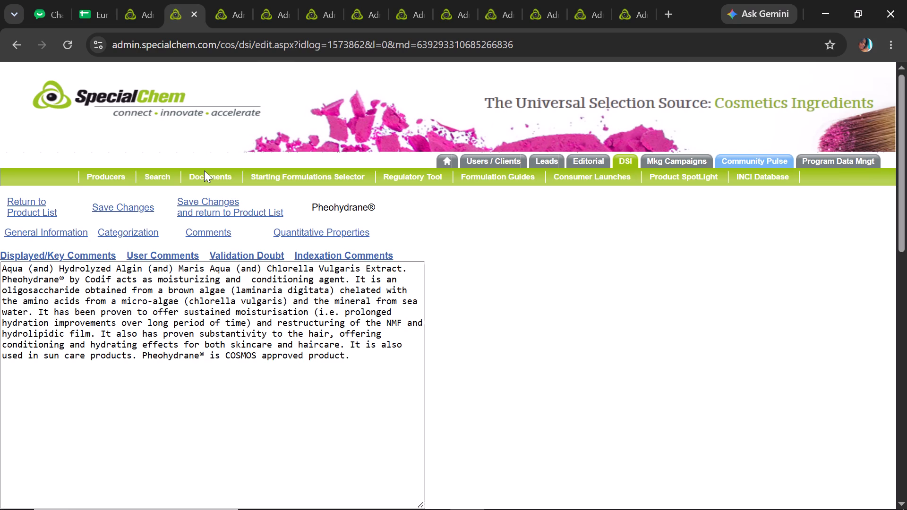
{"action": "left_click", "coordinate": [111, 0]}
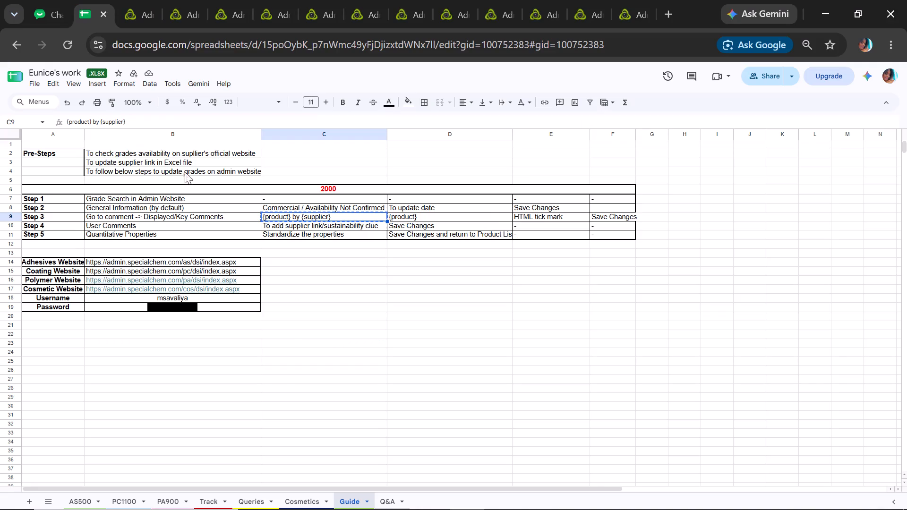
{"action": "key", "text": "ctrl+c"}
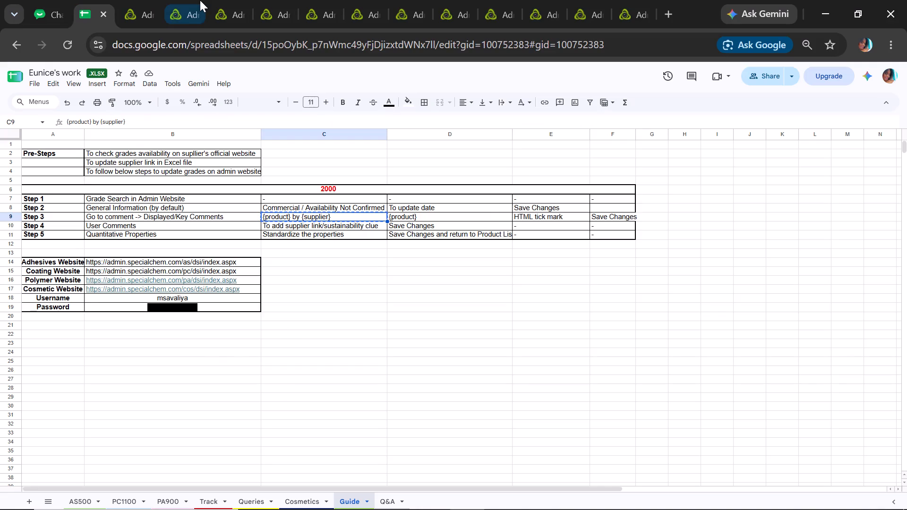
{"action": "left_click", "coordinate": [196, 0]}
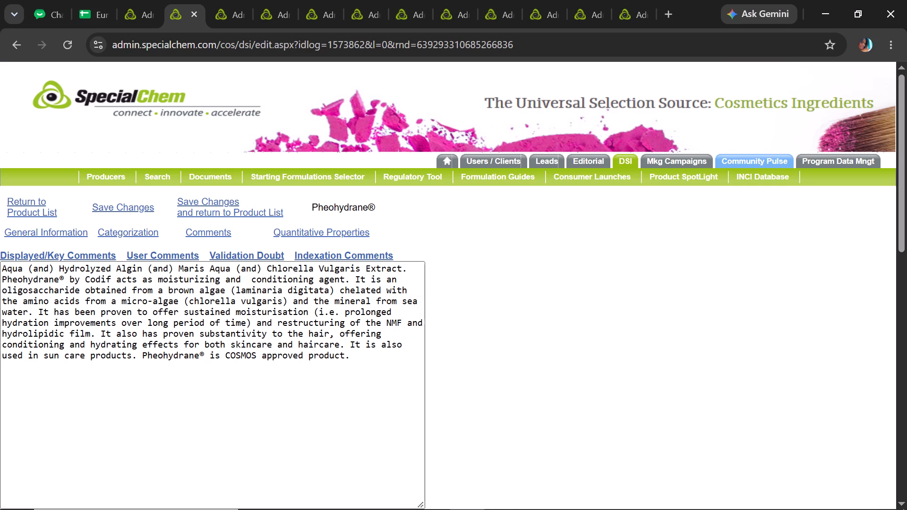
{"action": "double_click", "coordinate": [111, 278]}
{"action": "left_click", "coordinate": [111, 278]}
{"action": "left_click", "coordinate": [111, 278]}
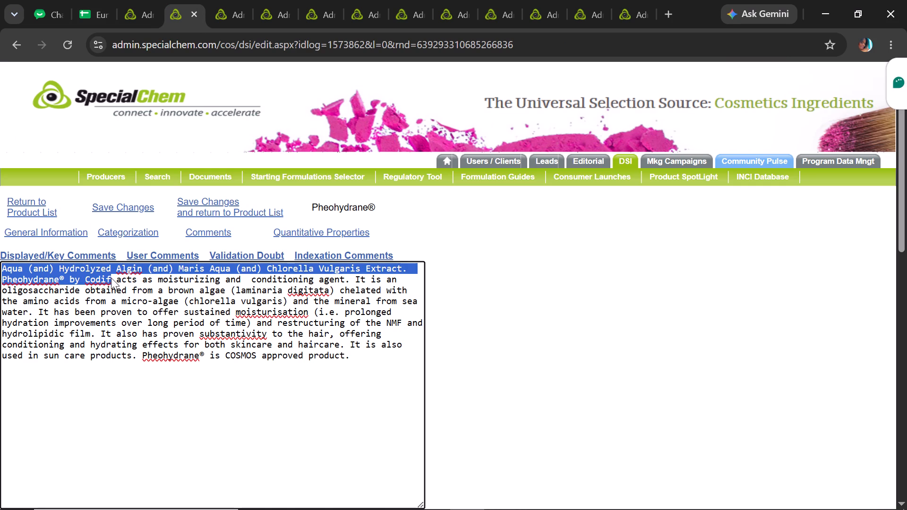
{"action": "left_click", "coordinate": [111, 278]}
{"action": "left_click_drag", "start_coordinate": [111, 278], "coordinate": [1, 278]}
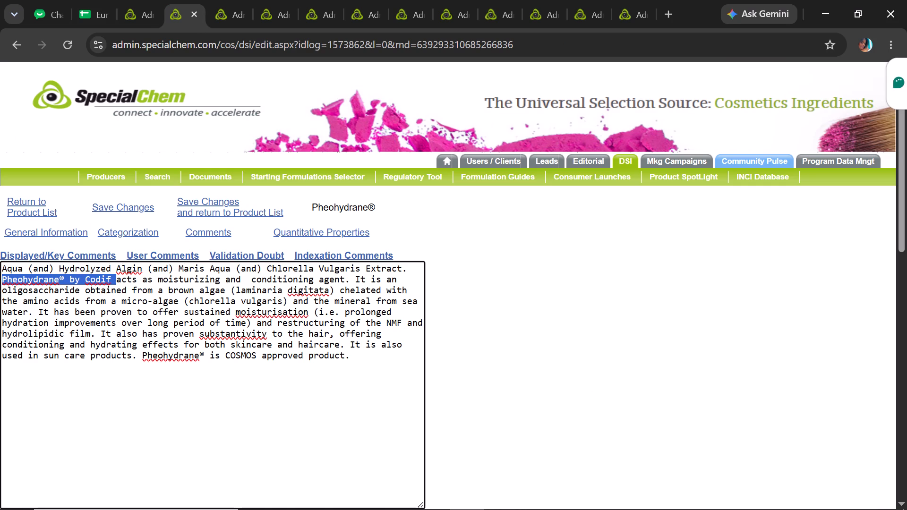
{"action": "key", "text": "ctrl+v"}
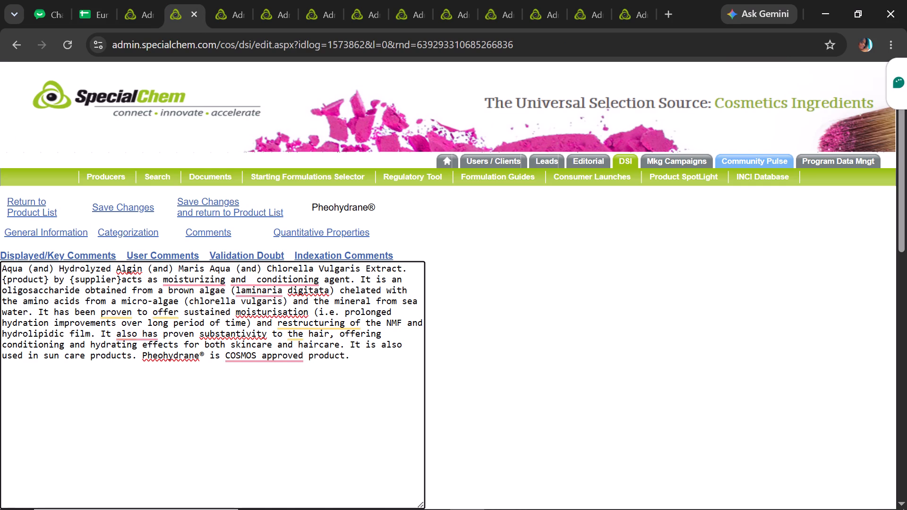
{"action": "key", "text": "space"}
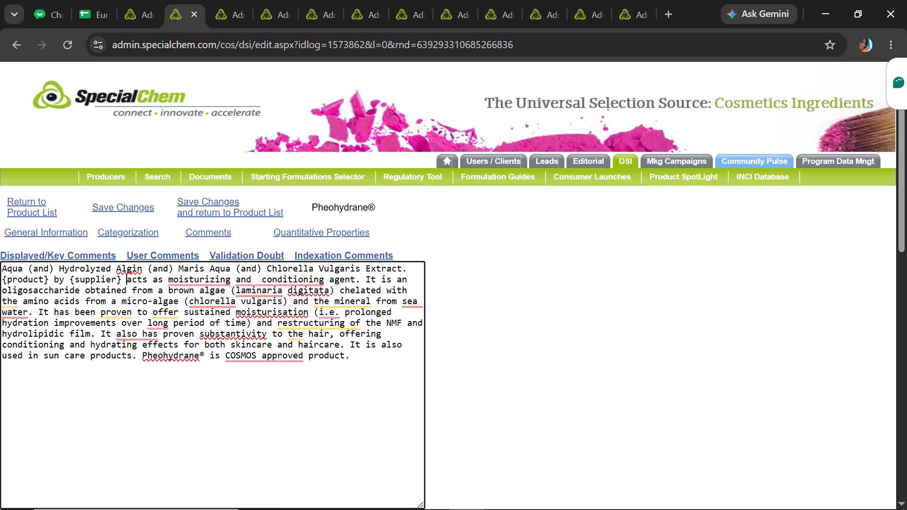
Replace "Pheohydrane®" in the key comment's last sentence with the {product} placeholder.
{"action": "left_click_drag", "start_coordinate": [50, 282], "coordinate": [2, 284]}
{"action": "key", "text": "ctrl+c"}
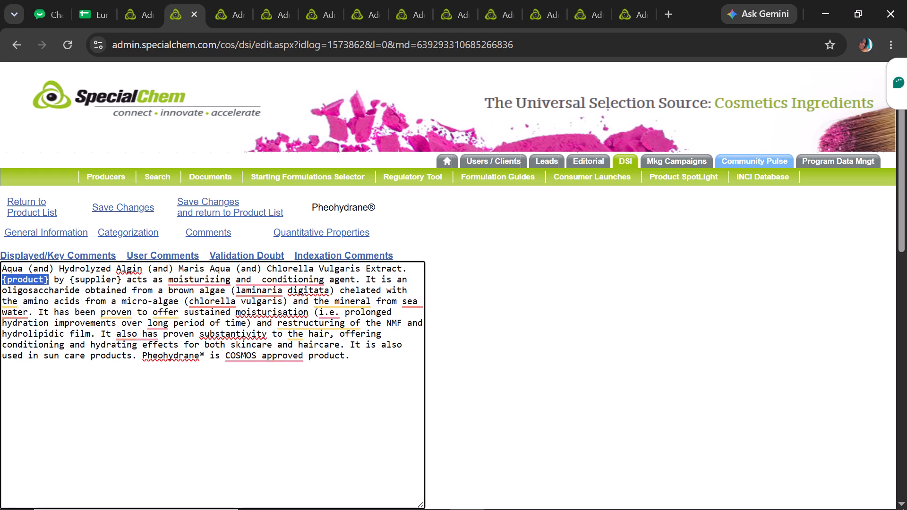
{"action": "left_click_drag", "start_coordinate": [142, 356], "coordinate": [216, 352]}
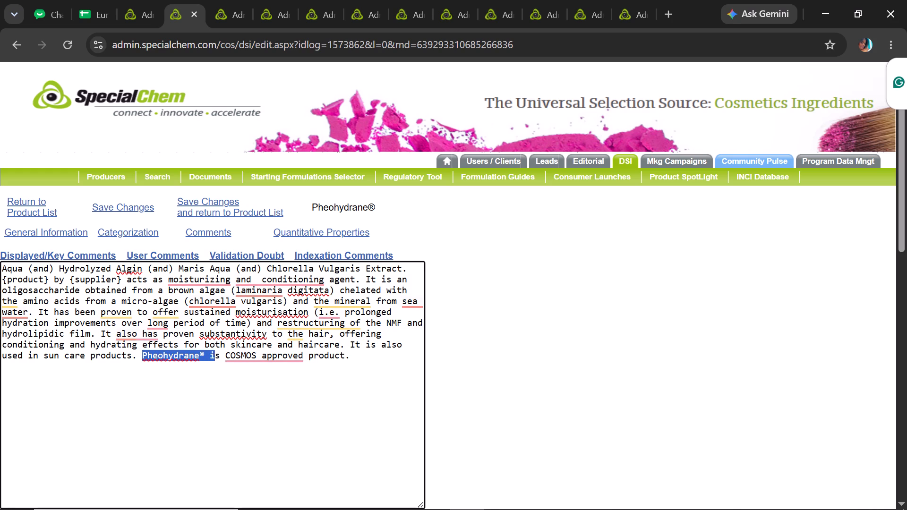
{"action": "left_click_drag", "start_coordinate": [216, 352], "coordinate": [205, 356]}
{"action": "key", "text": "ctrl+v"}
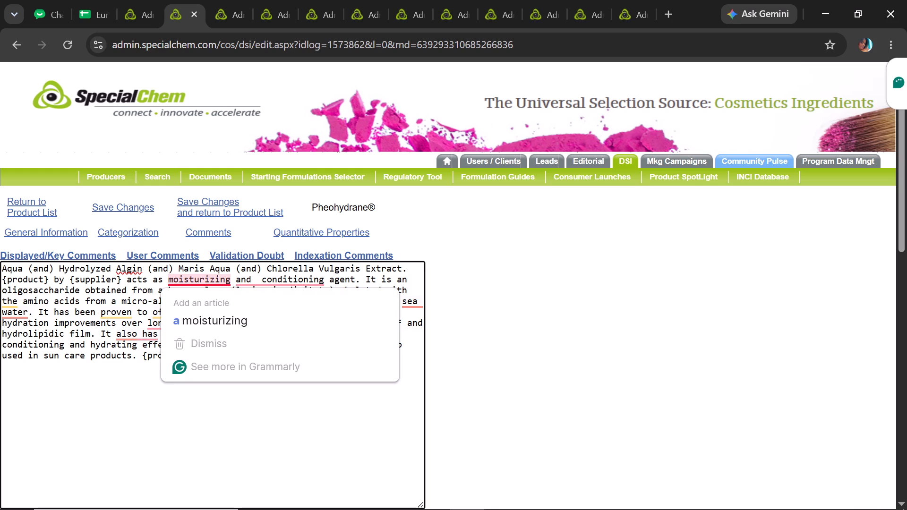
Accept the grammar suggestions to add "a" before "moisturizing" and remove the extra space before "conditioning" in the key comment.
{"action": "left_click", "coordinate": [218, 294]}
{"action": "type", "text": "a"}
{"action": "key", "text": "space"}
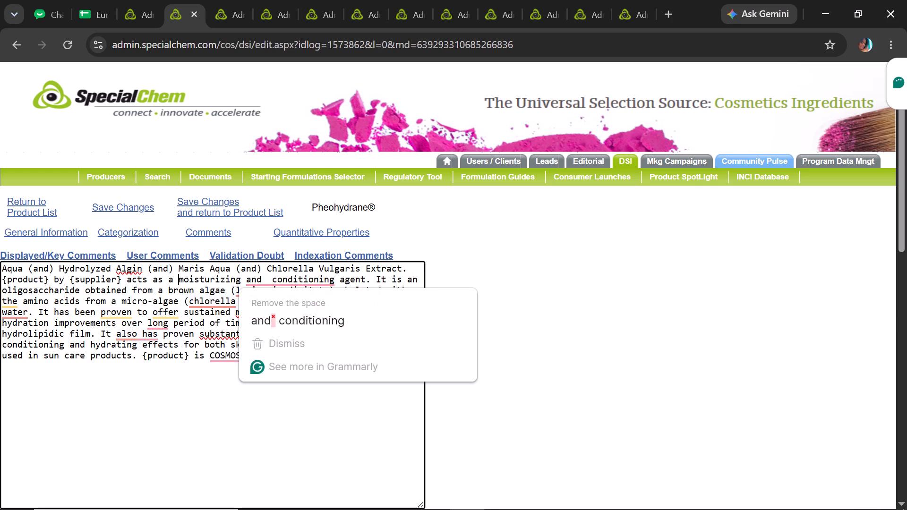
{"action": "left_click", "coordinate": [288, 297]}
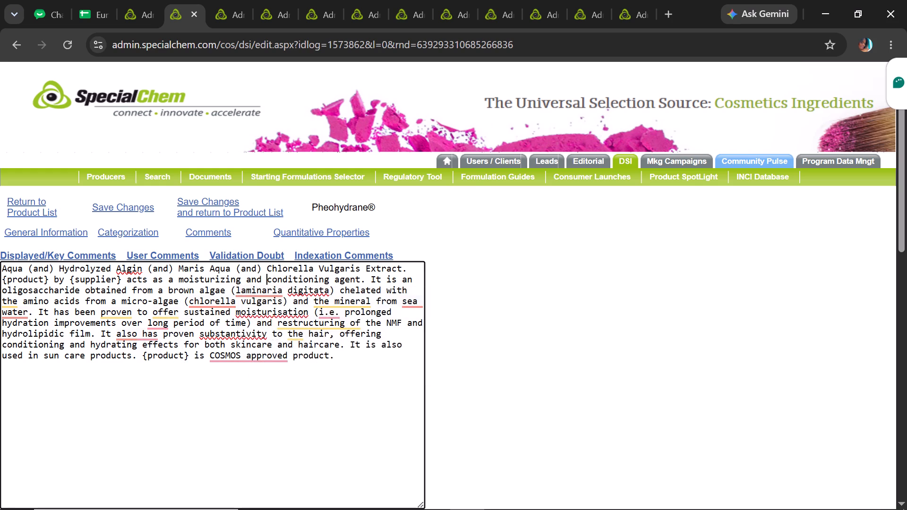
Accept the suggestions to capitalize the algae names "Laminaria" and "Chlorella" in the key comment.
{"action": "left_click", "coordinate": [272, 330]}
{"action": "type", "text": "Lam"}
{"action": "type", "text": "inaria"}
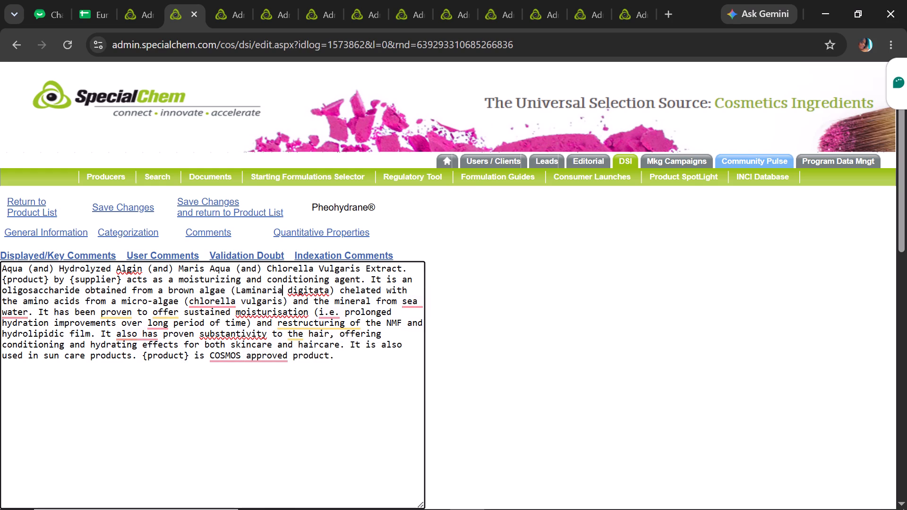
{"action": "double_click", "coordinate": [225, 303]}
{"action": "left_click", "coordinate": [228, 319]}
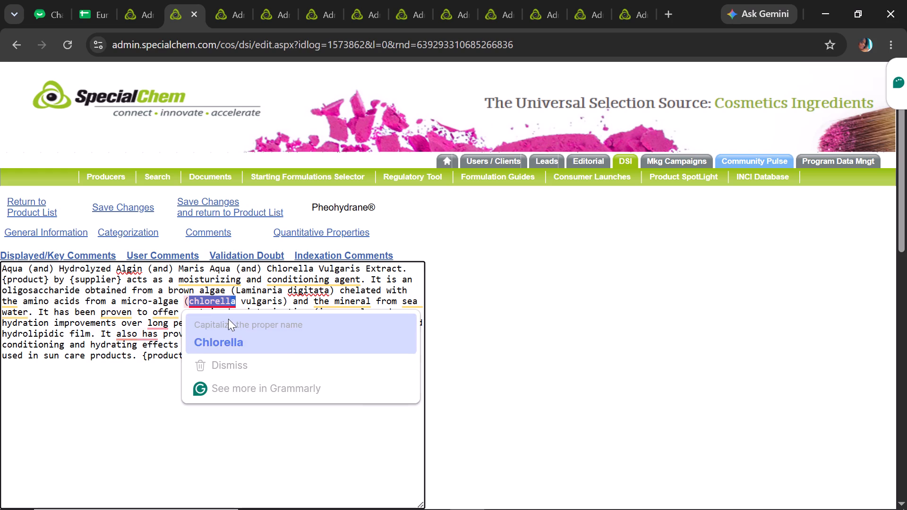
{"action": "type", "text": "Chlorella"}
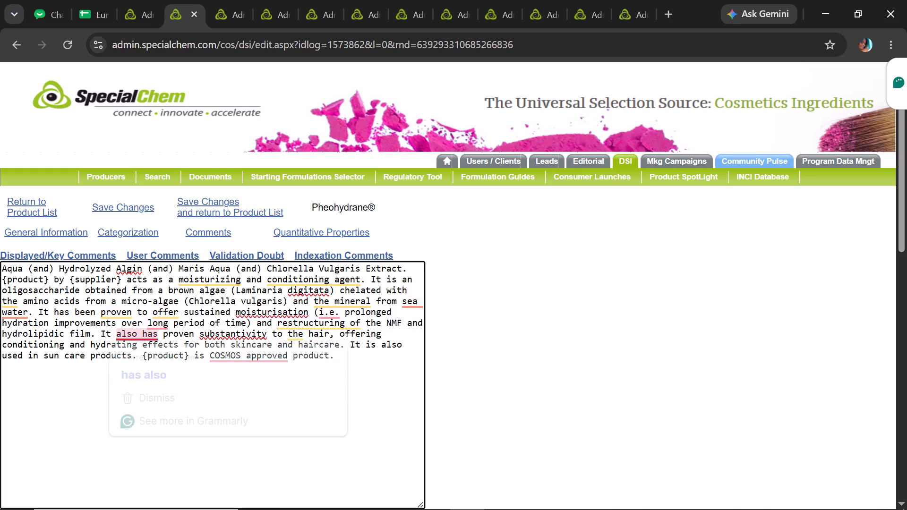
Accept the corrections changing "also has" to "has also" and "sea water" to "seawater" in the key comment.
{"action": "left_click", "coordinate": [155, 346]}
{"action": "left_click", "coordinate": [154, 359]}
{"action": "type", "text": "has also"}
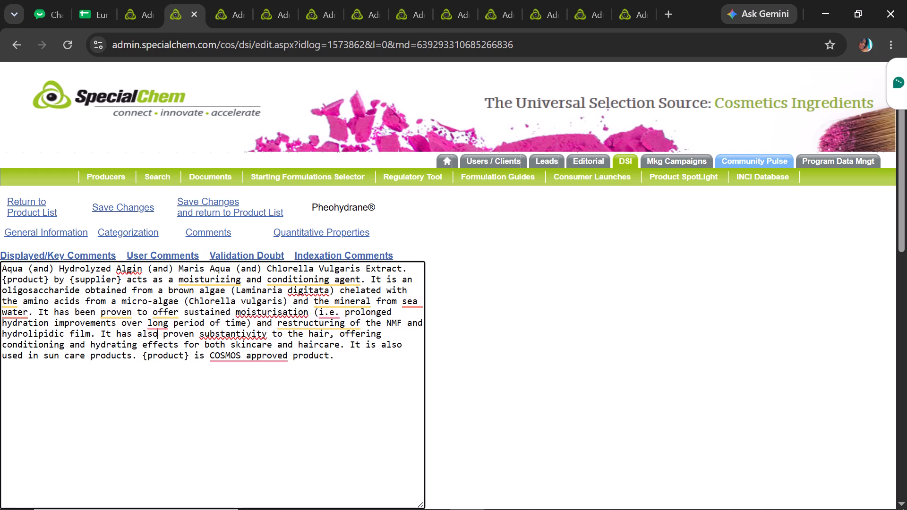
{"action": "left_click", "coordinate": [36, 336]}
{"action": "type", "text": "seawate"}
{"action": "key", "text": "r"}
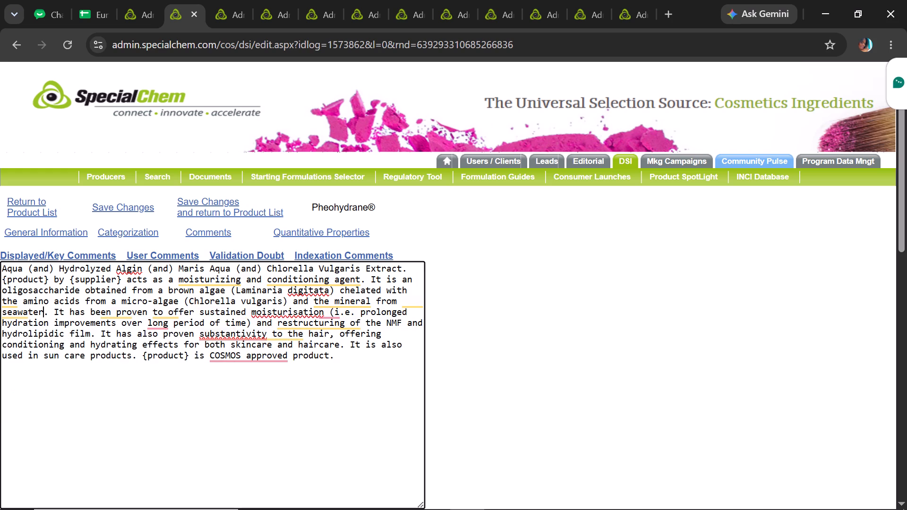
Accept the correction replacing "substantivity" with "to be substantive" in the sentence about the hair.
{"action": "left_click", "coordinate": [252, 382]}
{"action": "type", "text": "to"}
{"action": "key", "text": "space"}
{"action": "type", "text": "be subs"}
{"action": "key", "text": "t"}
{"action": "key", "text": "a"}
{"action": "key", "text": "n"}
{"action": "key", "text": "t"}
{"action": "key", "text": "i"}
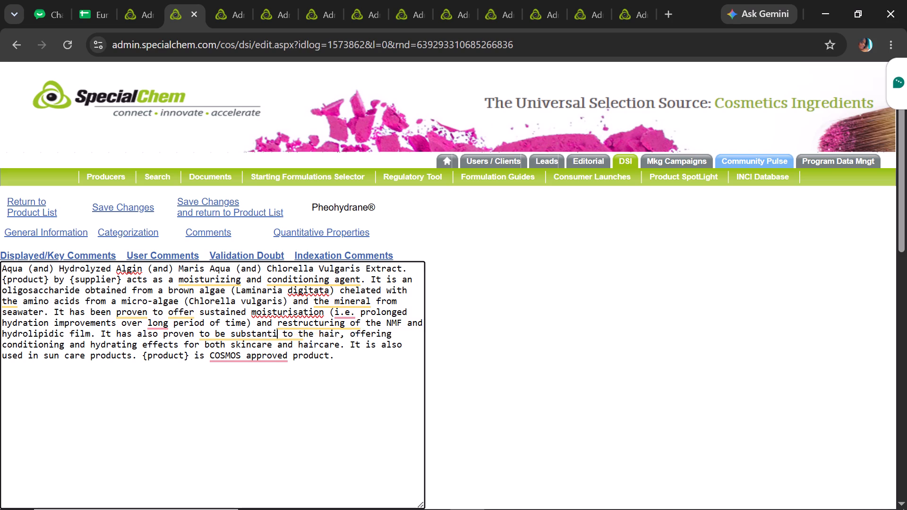
{"action": "key", "text": "v"}
{"action": "key", "text": "e"}
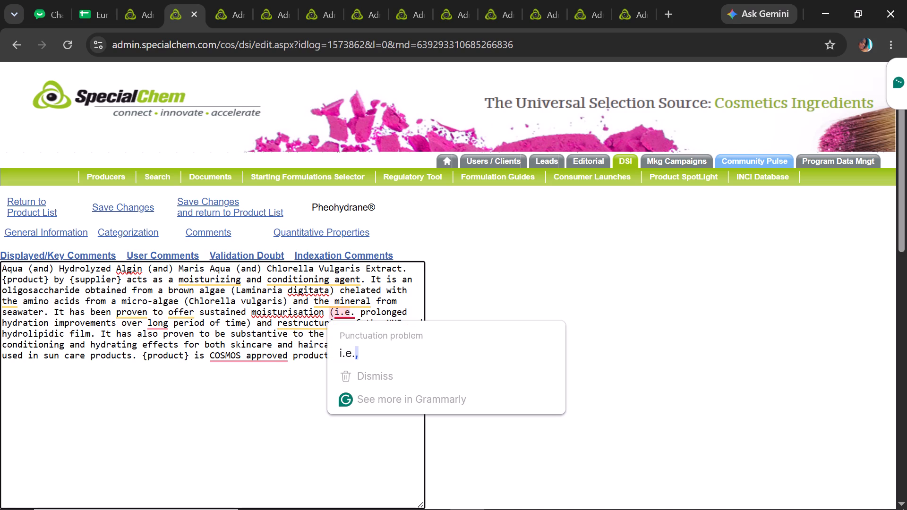
Accept the suggestions to add a comma after "i.e." and rephrase "COSMOS approved" as "a COSMOS-approved" in the key comment.
{"action": "left_click", "coordinate": [354, 343]}
{"action": "key", "text": "comma"}
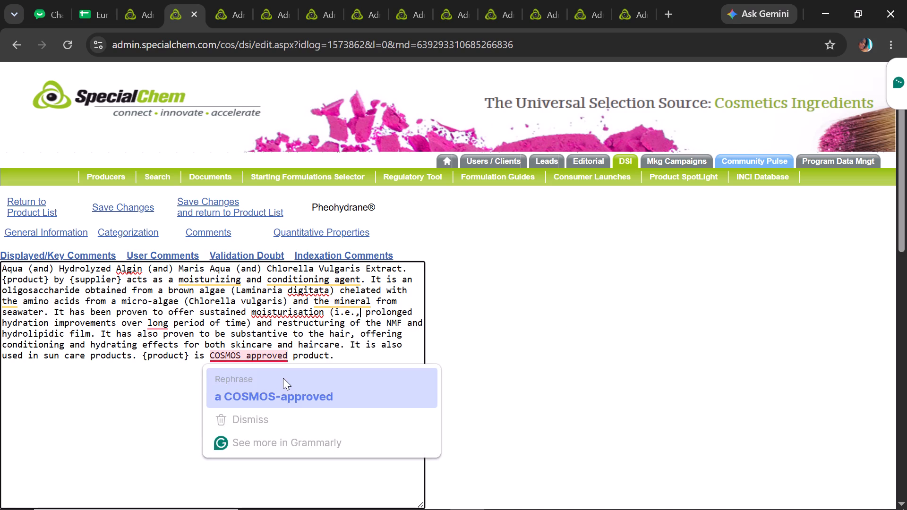
{"action": "left_click", "coordinate": [283, 378]}
{"action": "type", "text": "a C"}
{"action": "type", "text": "OS"}
{"action": "key", "text": "m"}
{"action": "key", "text": "o"}
{"action": "key", "text": "s"}
{"action": "key", "text": "minus"}
{"action": "key", "text": "a"}
{"action": "key", "text": "p"}
{"action": "key", "text": "p"}
{"action": "key", "text": "r"}
{"action": "key", "text": "o"}
{"action": "type", "text": "ved"}
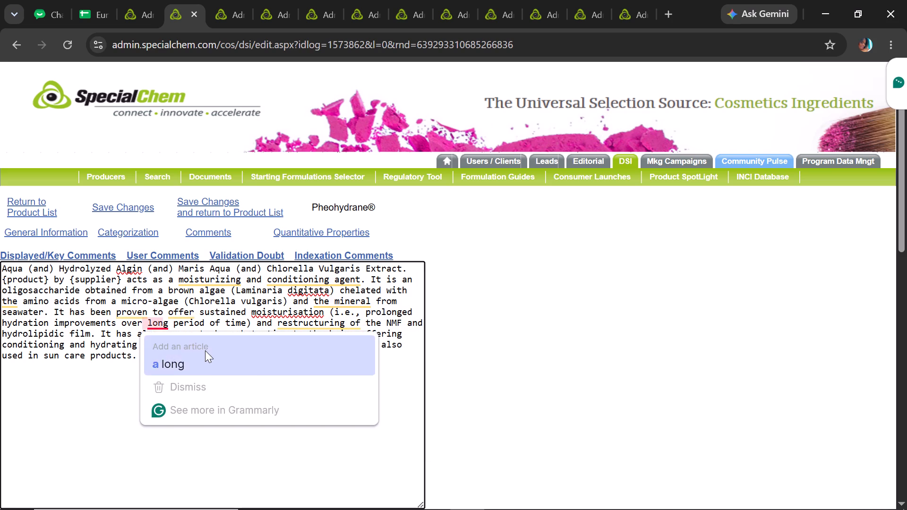
Accept the suggestion to add the article "a" before "long period of time" in the Pheohydrane® key comment.
{"action": "left_click", "coordinate": [205, 350]}
{"action": "type", "text": "a"}
{"action": "key", "text": "space"}
Enable HTML display for the Pheohydrane® key comment and save the changes.
{"action": "left_click_drag", "start_coordinate": [899, 213], "coordinate": [900, 227]}
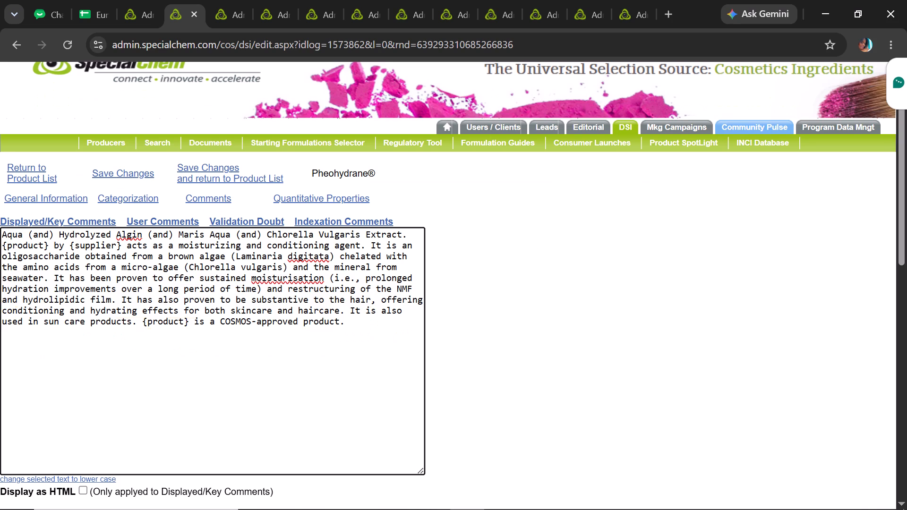
{"action": "left_click", "coordinate": [84, 490]}
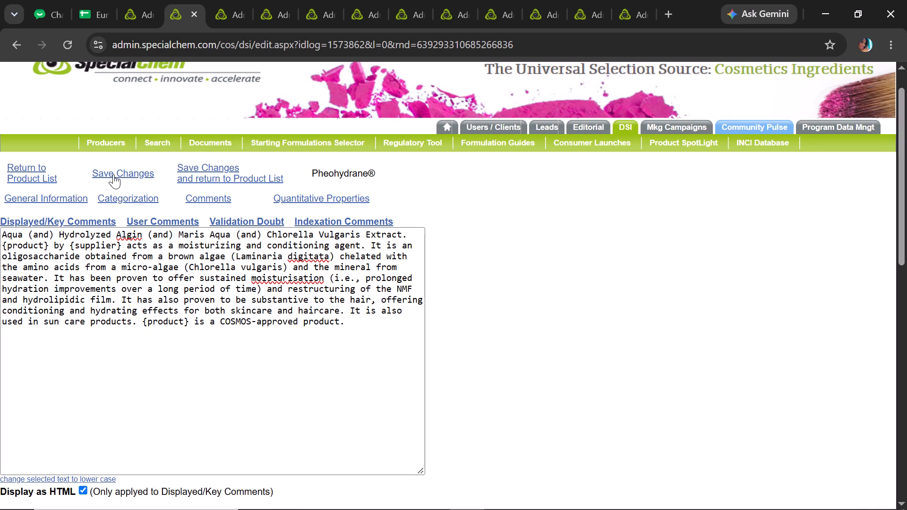
{"action": "left_click", "coordinate": [113, 175]}
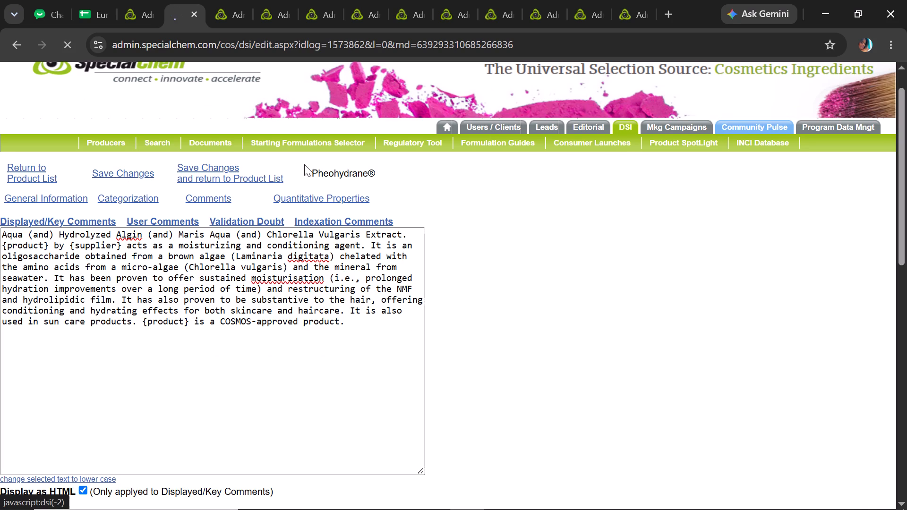
Open Pheohydrane®'s quantitative properties, then save the record and return to the product list.
{"action": "left_click", "coordinate": [323, 232]}
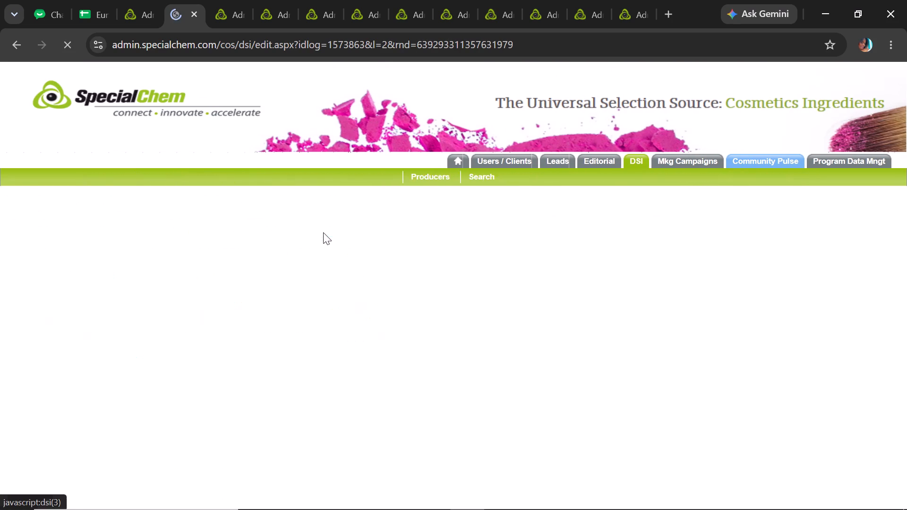
{"action": "left_click", "coordinate": [205, 198]}
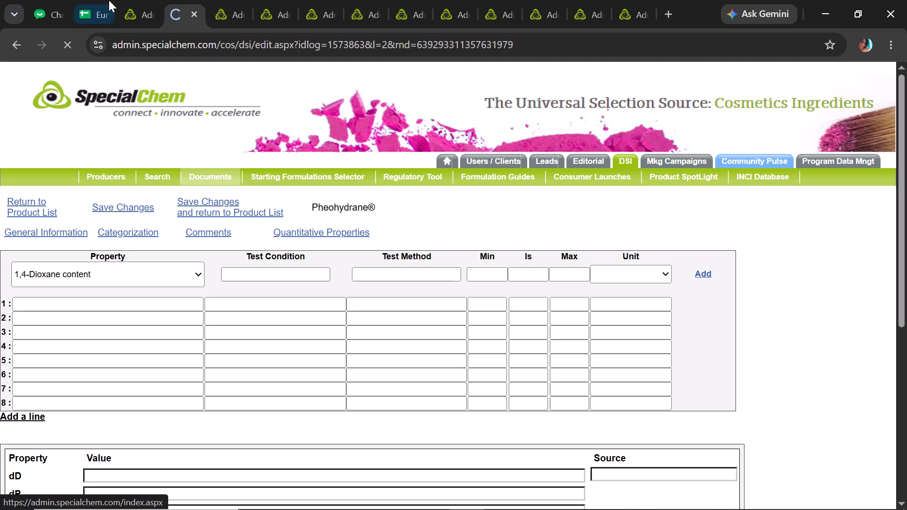
Copy the grade name PHEOSLIM P from the spreadsheet's Cosmetics sheet, search for it on the admin site and open its record.
{"action": "left_click", "coordinate": [126, 0]}
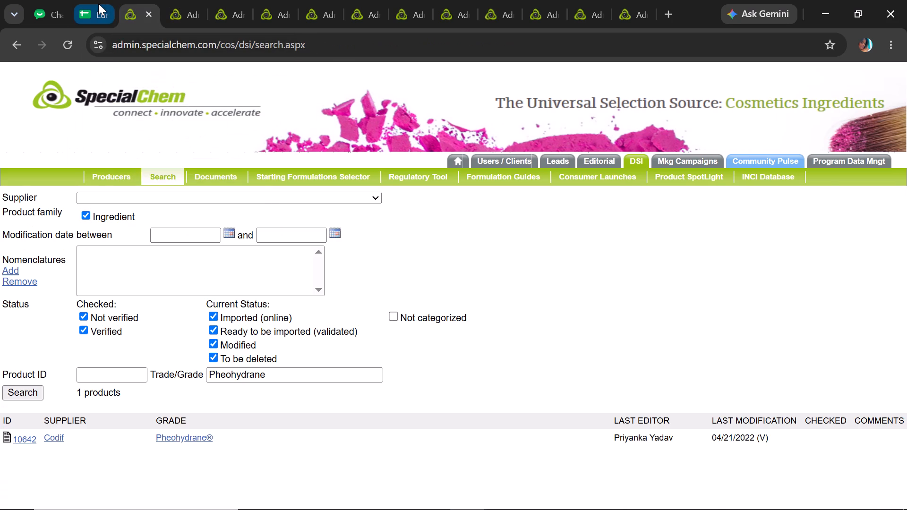
{"action": "left_click", "coordinate": [98, 3]}
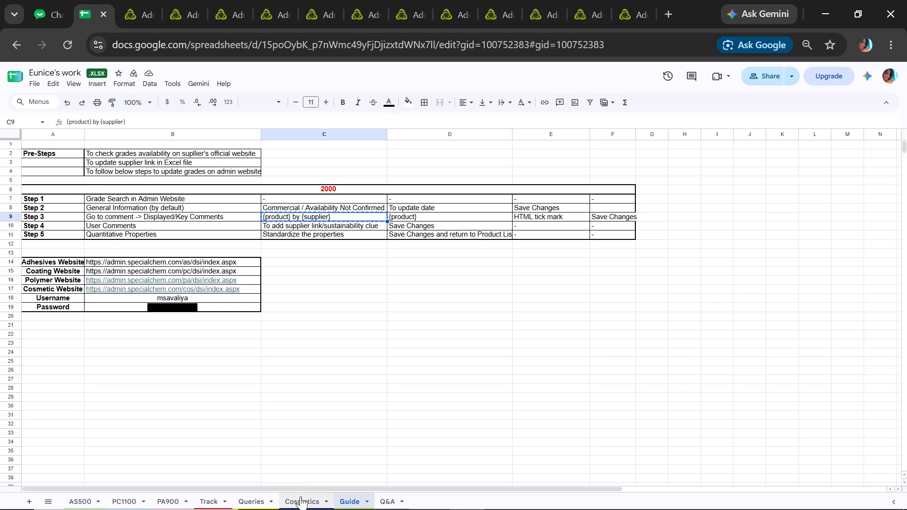
{"action": "left_click", "coordinate": [300, 496]}
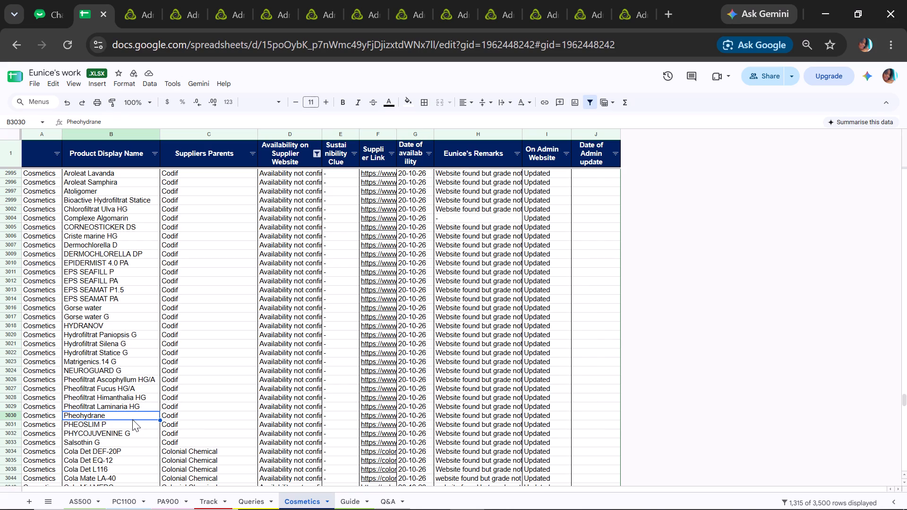
{"action": "left_click", "coordinate": [135, 425]}
{"action": "key", "text": "ctrl+c"}
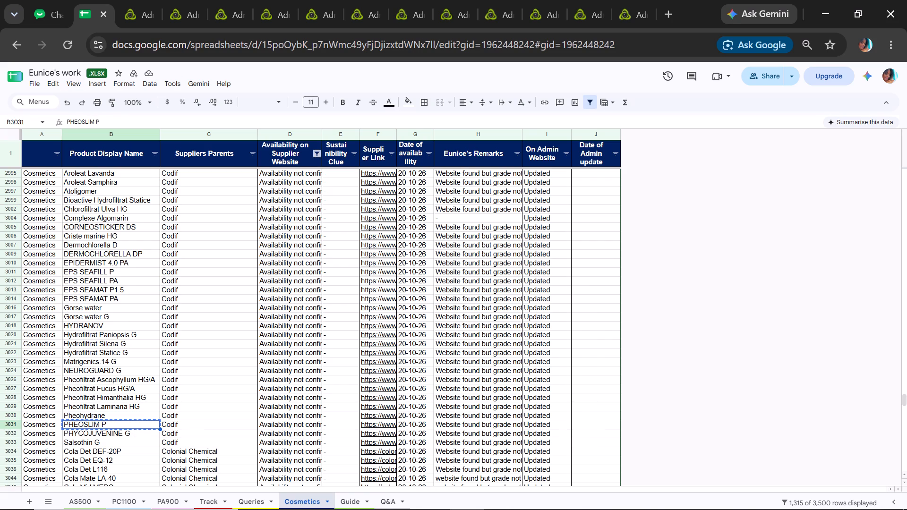
{"action": "left_click", "coordinate": [131, 25]}
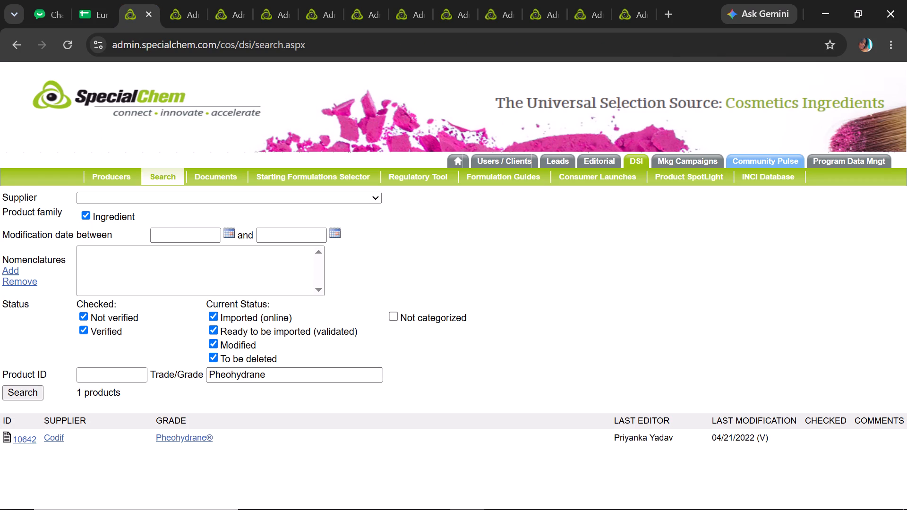
{"action": "left_click_drag", "start_coordinate": [295, 380], "coordinate": [47, 364]}
{"action": "key", "text": "ctrl+v"}
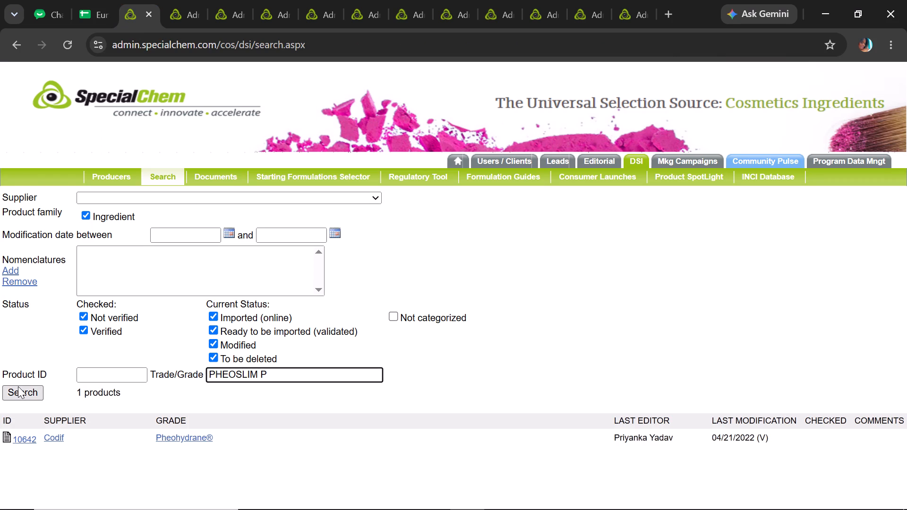
{"action": "left_click", "coordinate": [18, 386]}
{"action": "left_click", "coordinate": [185, 438]}
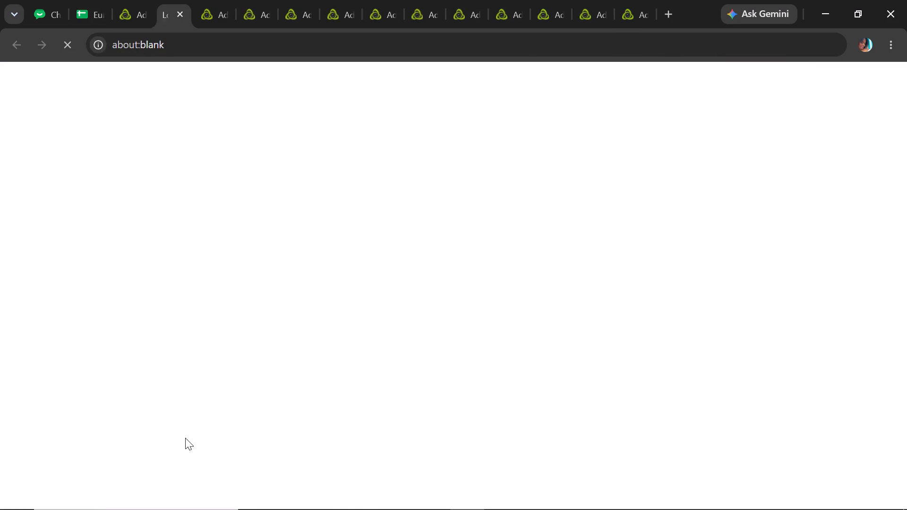
Mark PHEOSLIM P's status as checked with the date 11/03/2026 and save the changes.
{"action": "left_click_drag", "start_coordinate": [906, 164], "coordinate": [902, 194]}
{"action": "left_click", "coordinate": [246, 436]}
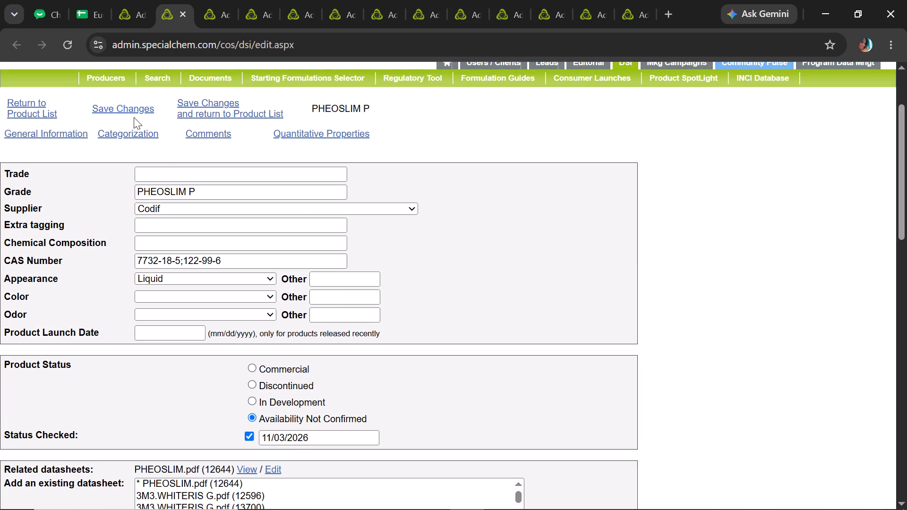
{"action": "left_click", "coordinate": [132, 110]}
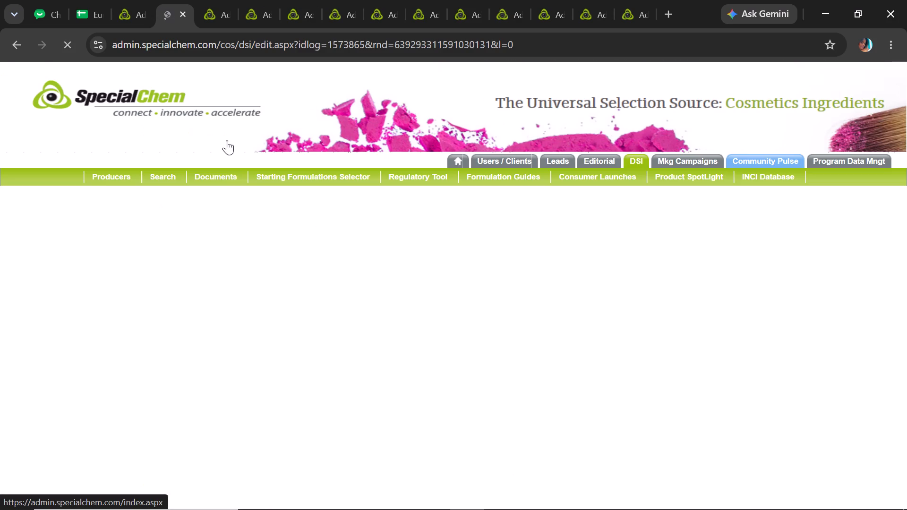
Review PHEOSLIM P's key comment and quantitative properties, then save the record and return to the product list.
{"action": "left_click", "coordinate": [216, 229]}
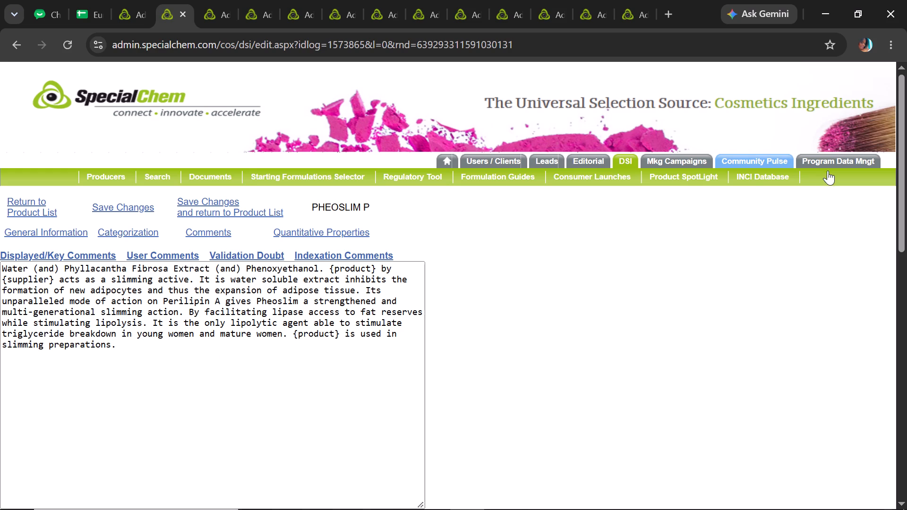
{"action": "left_click_drag", "start_coordinate": [906, 156], "coordinate": [906, 185]}
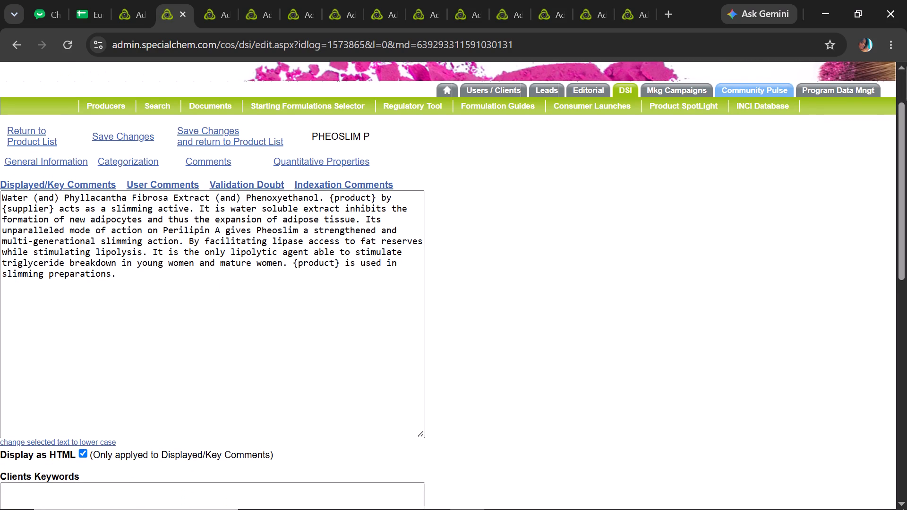
{"action": "left_click", "coordinate": [319, 165]}
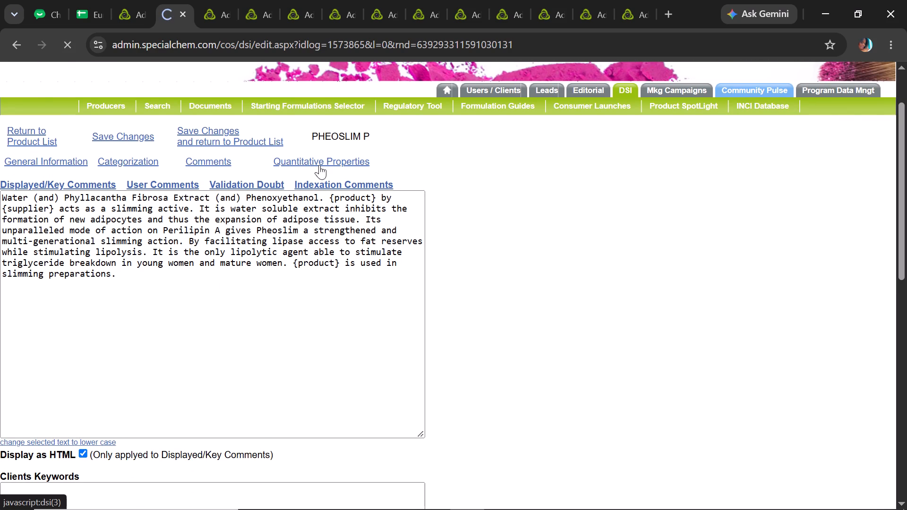
{"action": "left_click", "coordinate": [231, 206]}
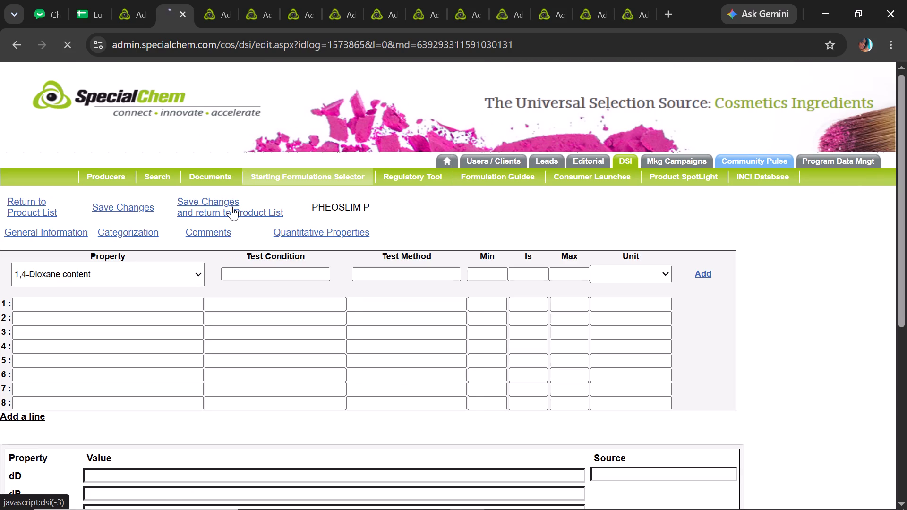
Copy the grade name PHYCOJUVENINE G from the spreadsheet, search for it on the admin site and open its record.
{"action": "left_click", "coordinate": [98, 5]}
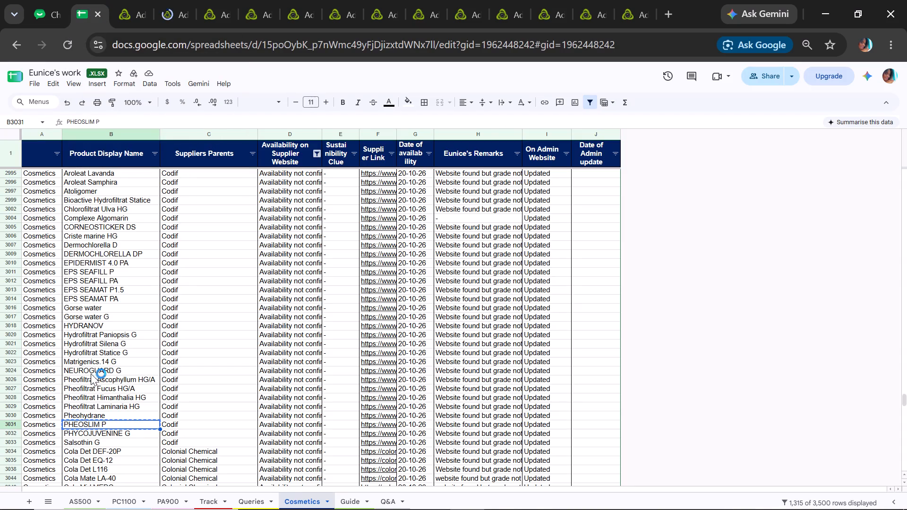
{"action": "left_click", "coordinate": [122, 432]}
{"action": "key", "text": "ctrl+c"}
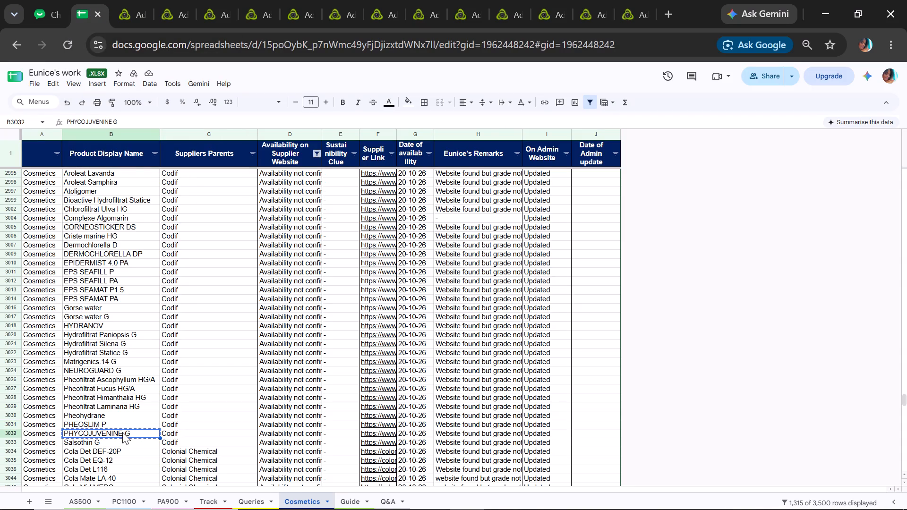
{"action": "left_click", "coordinate": [137, 27]}
{"action": "left_click_drag", "start_coordinate": [268, 368], "coordinate": [0, 420]}
{"action": "key", "text": "ctrl+v"}
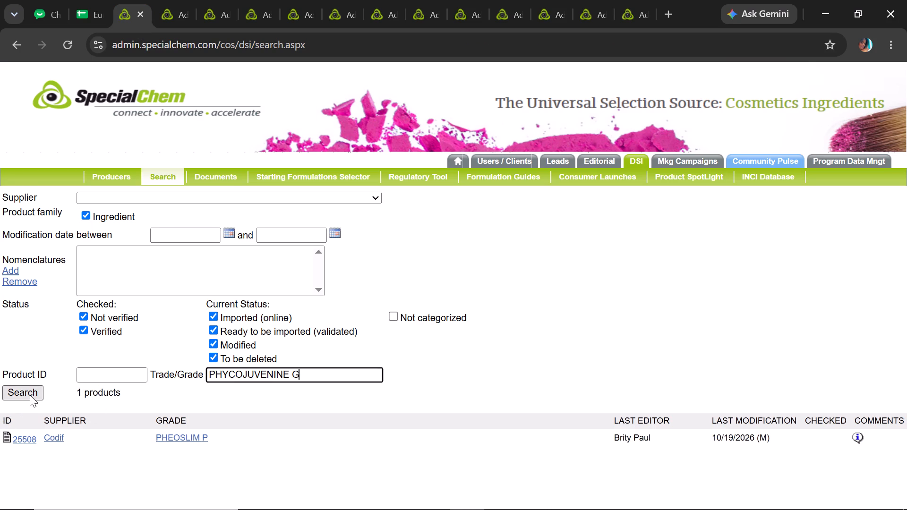
{"action": "left_click", "coordinate": [30, 395]}
{"action": "left_click", "coordinate": [180, 440]}
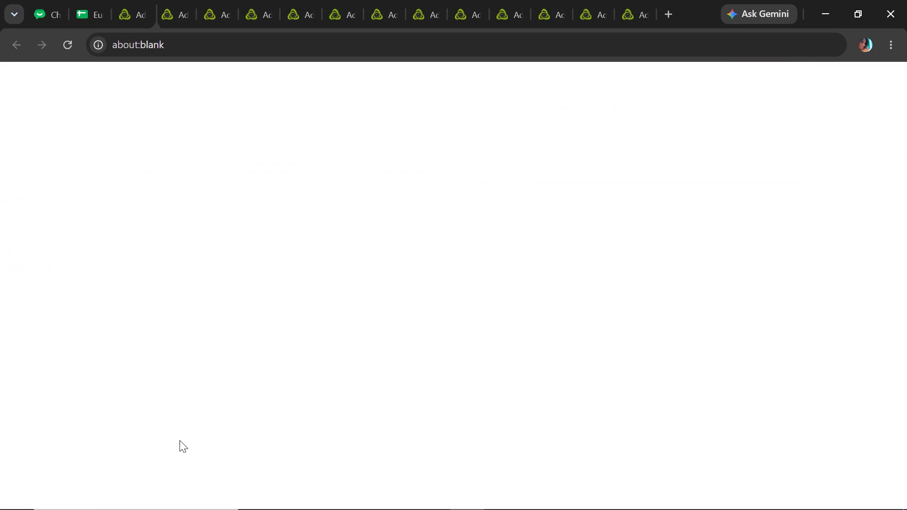
Copy the standard phrase "{product} by {supplier}" from the spreadsheet's Guide sheet.
{"action": "left_click", "coordinate": [100, 1]}
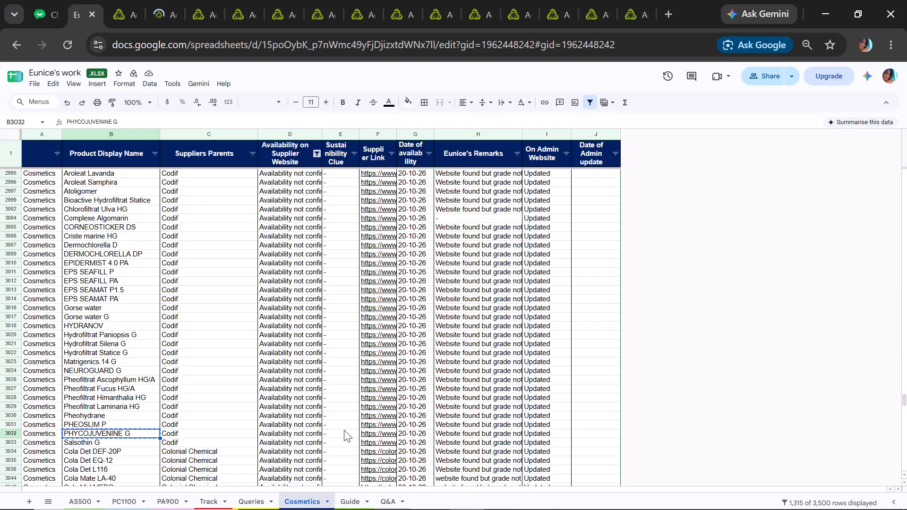
{"action": "left_click", "coordinate": [352, 493]}
{"action": "key", "text": "ctrl+c"}
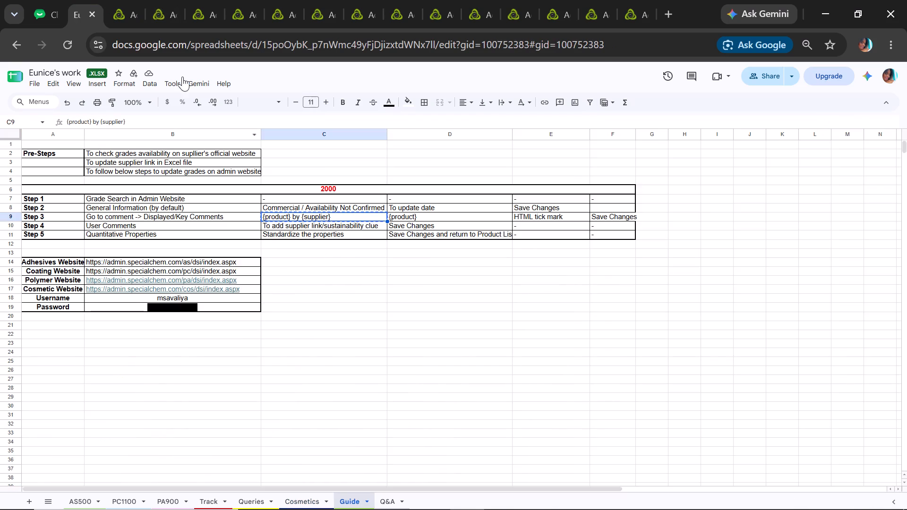
Set PHYCOJUVENINE G's product status to Availability Not Confirmed and save the changes.
{"action": "left_click", "coordinate": [158, 24]}
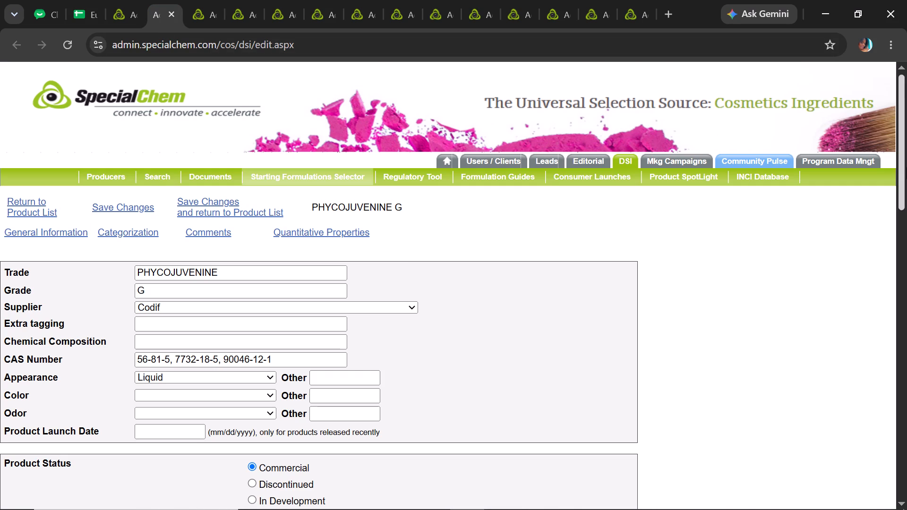
{"action": "left_click_drag", "start_coordinate": [906, 168], "coordinate": [902, 199]}
{"action": "left_click", "coordinate": [253, 412]}
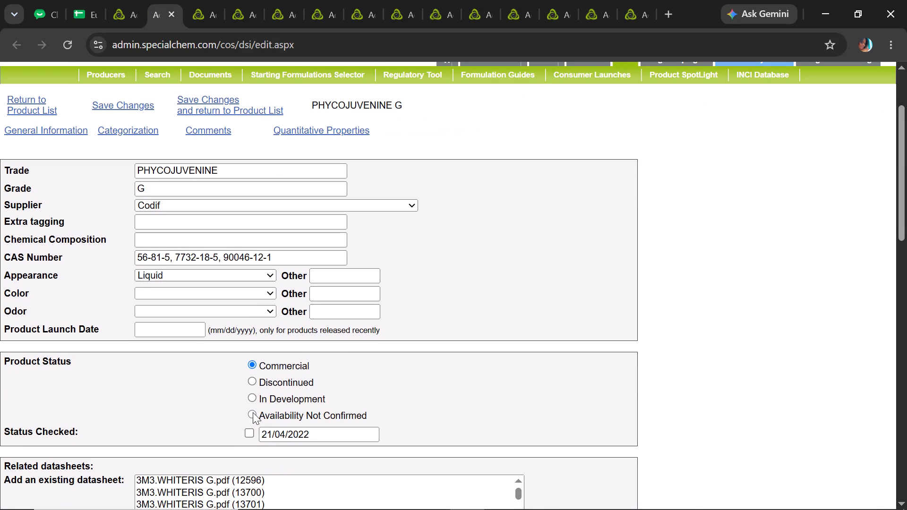
{"action": "left_click", "coordinate": [136, 103]}
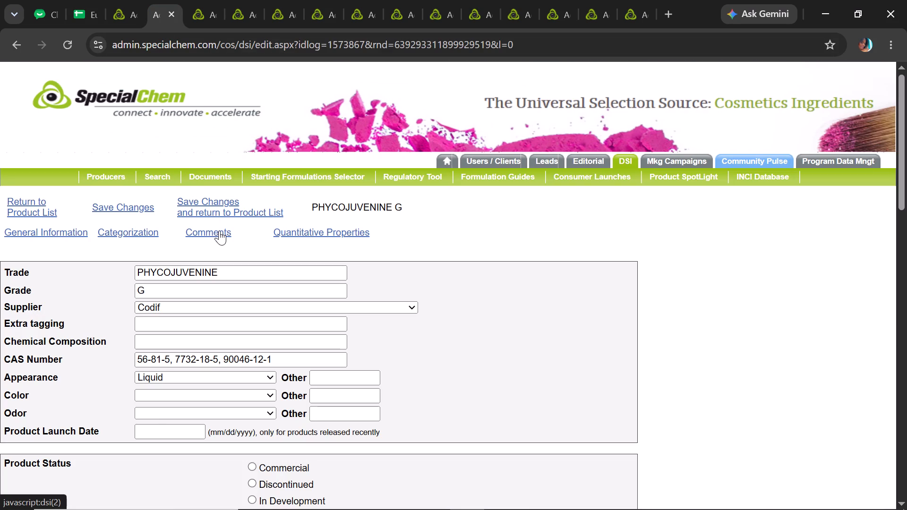
In the key comment, replace "PHYCOJUVENINE G by Codif" with "{product} by {supplier}" and the product name in the last sentence with "{product}".
{"action": "left_click", "coordinate": [219, 230]}
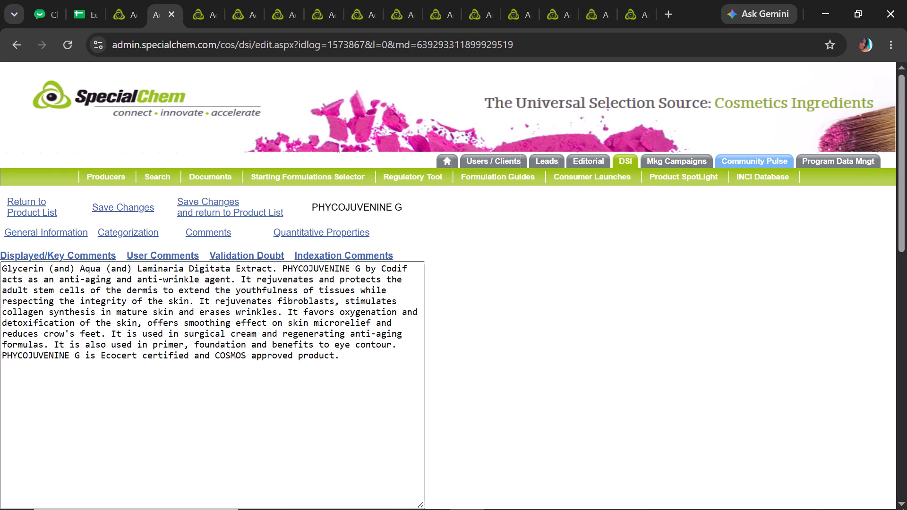
{"action": "double_click", "coordinate": [284, 266]}
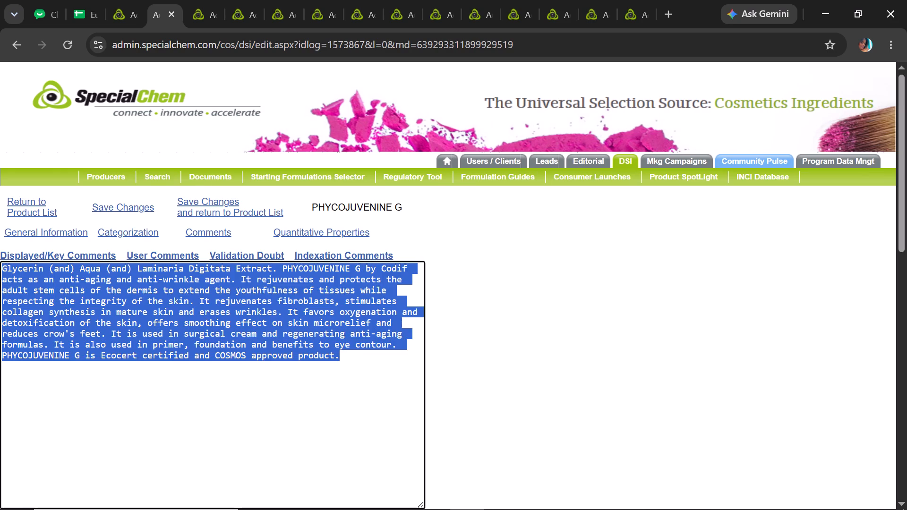
{"action": "left_click", "coordinate": [284, 266]}
{"action": "left_click_drag", "start_coordinate": [284, 266], "coordinate": [392, 263]}
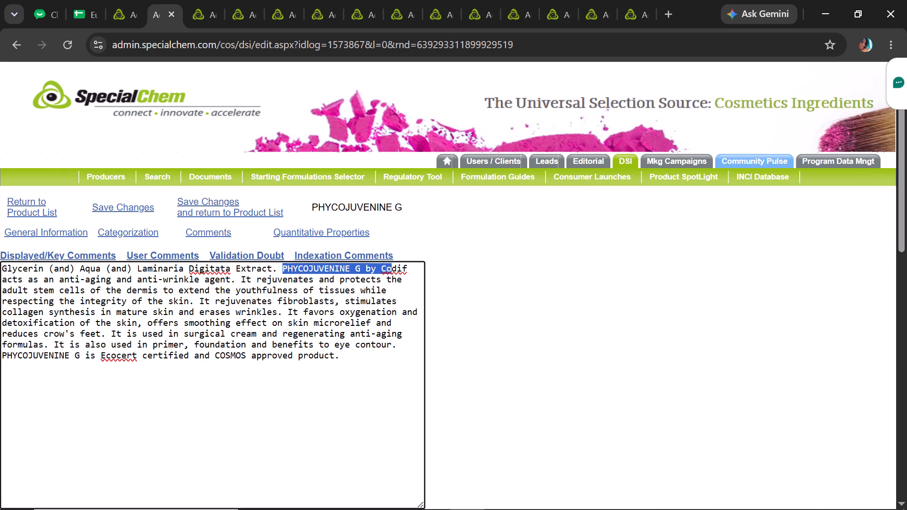
{"action": "left_click_drag", "start_coordinate": [392, 263], "coordinate": [405, 263]}
{"action": "key", "text": "ctrl+v"}
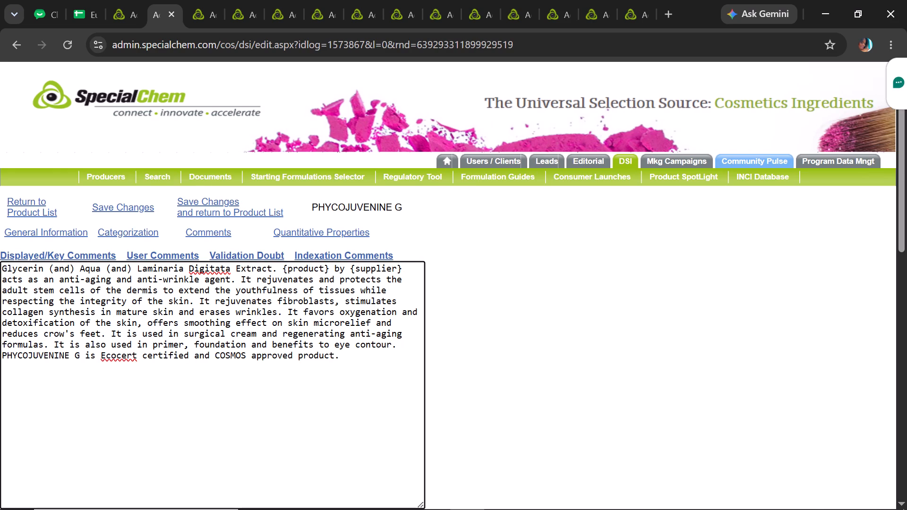
{"action": "left_click_drag", "start_coordinate": [327, 264], "coordinate": [282, 265]}
{"action": "key", "text": "ctrl+c"}
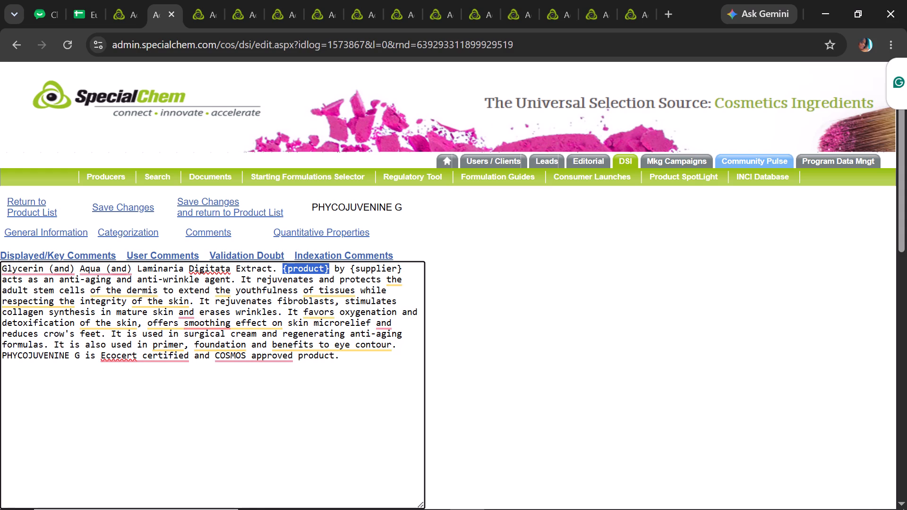
{"action": "left_click_drag", "start_coordinate": [81, 356], "coordinate": [0, 354]}
{"action": "key", "text": "ctrl+v"}
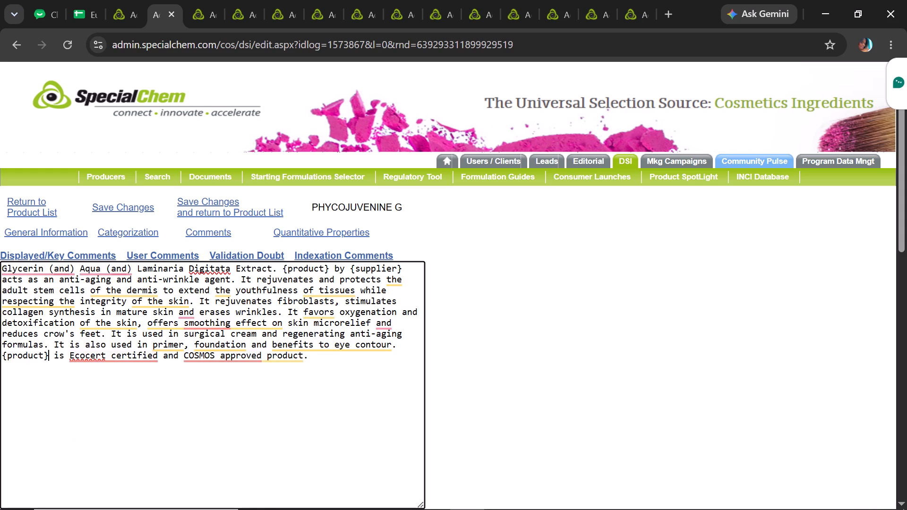
Accept the corrections to "an Ecocert-certified" and "COSMOS-approved" in the last sentence of the key comment.
{"action": "left_click", "coordinate": [130, 393]}
{"action": "type", "text": "an Ecocert-c"}
{"action": "type", "text": "ertified"}
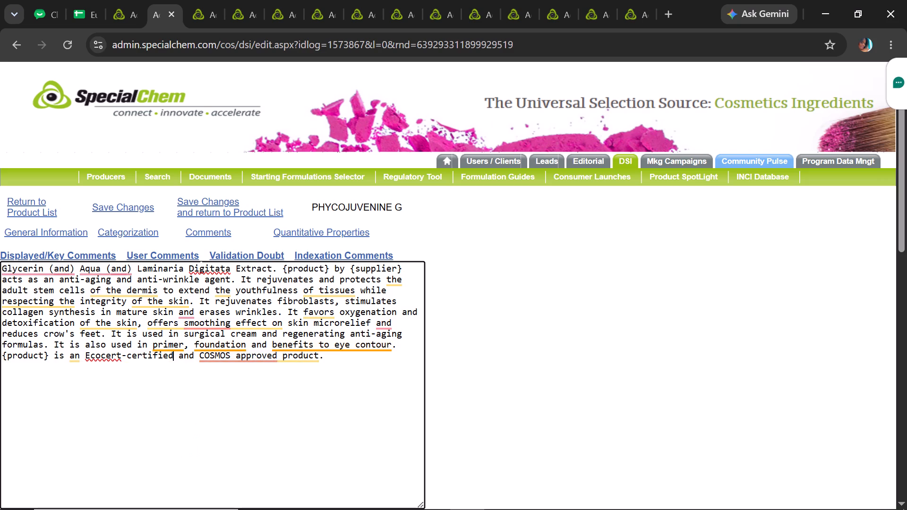
{"action": "left_click", "coordinate": [250, 379]}
{"action": "type", "text": "COSMOS-"}
{"action": "type", "text": "approved"}
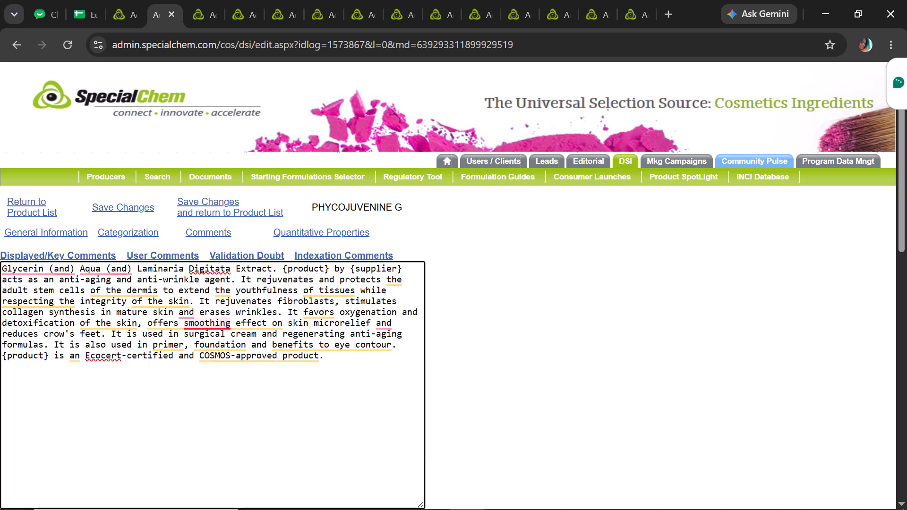
Accept the key comment corrections: "a smoothing effect", and commas before "and" after "mature skin" and "skin microrelief".
{"action": "left_click", "coordinate": [223, 352]}
{"action": "type", "text": "a"}
{"action": "key", "text": "space"}
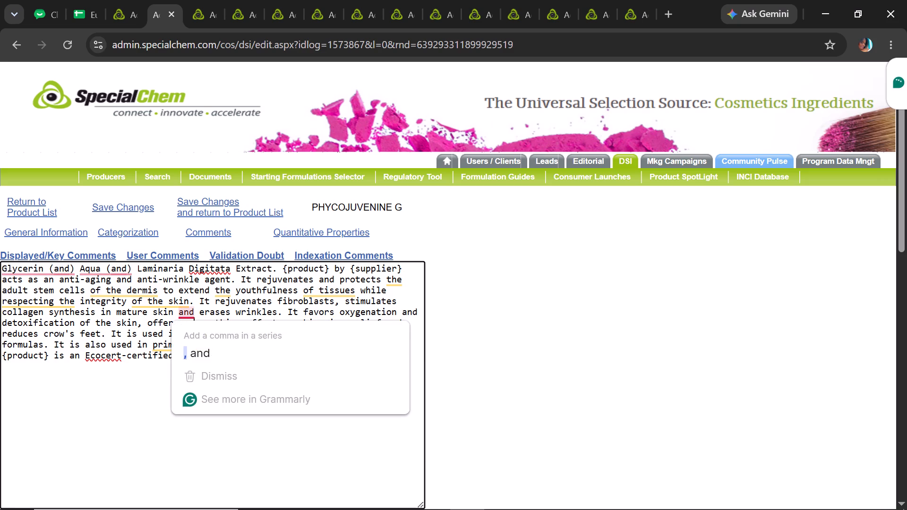
{"action": "left_click", "coordinate": [219, 338]}
{"action": "key", "text": "comma"}
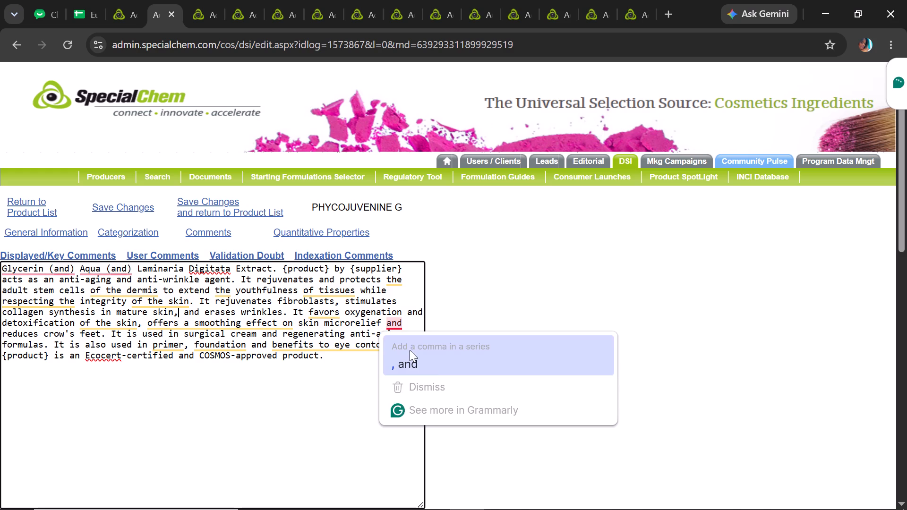
{"action": "left_click", "coordinate": [410, 350]}
{"action": "key", "text": "comma"}
Enable HTML display for PHYCOJUVENINE G's key comment and save the changes.
{"action": "left_click_drag", "start_coordinate": [906, 167], "coordinate": [901, 192]}
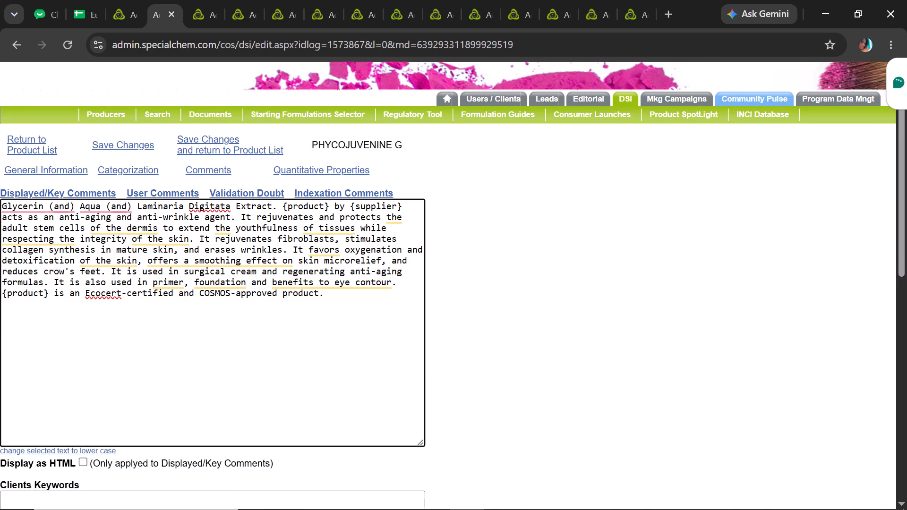
{"action": "left_click", "coordinate": [85, 458]}
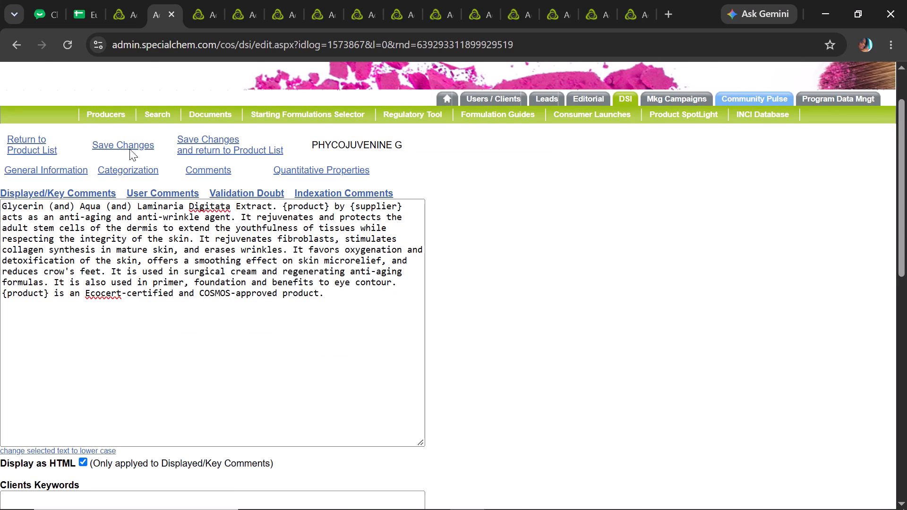
{"action": "left_click", "coordinate": [130, 144]}
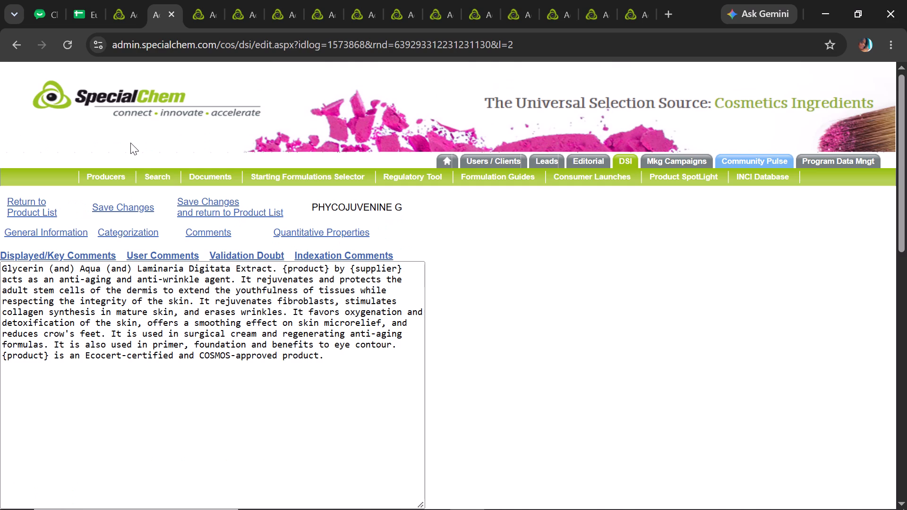
Check PHYCOJUVENINE G's quantitative properties, then save the record and return to the product list.
{"action": "left_click", "coordinate": [318, 230]}
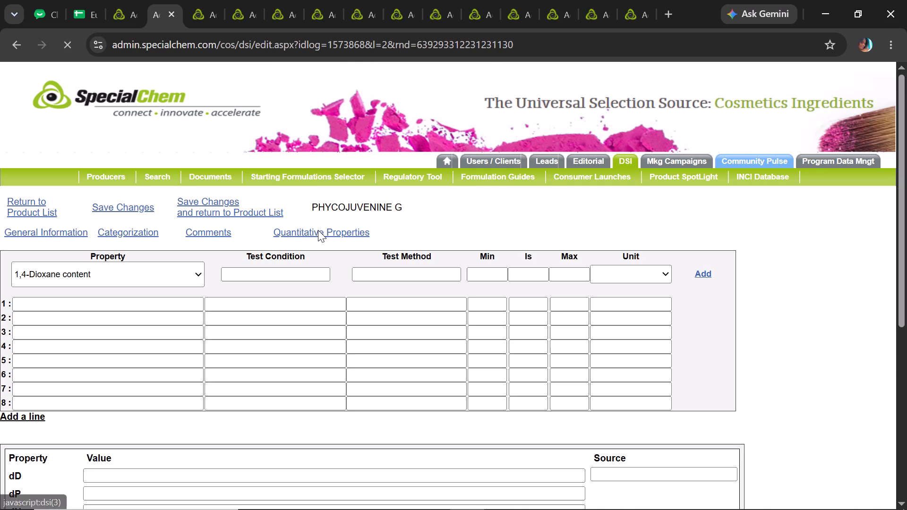
{"action": "left_click", "coordinate": [222, 210]}
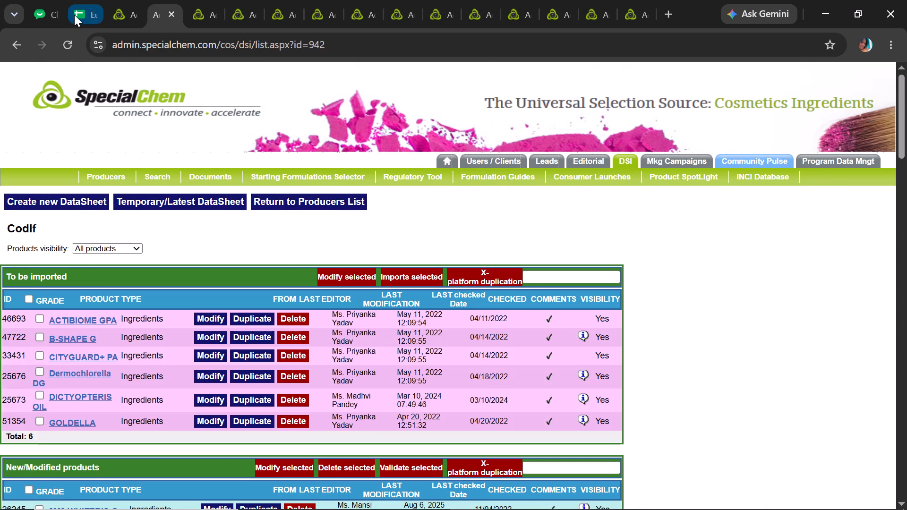
Copy the grade name Salsothin G from the spreadsheet's Cosmetics sheet, search for it on the admin site, and open its record.
{"action": "left_click", "coordinate": [74, 15]}
{"action": "left_click", "coordinate": [303, 498]}
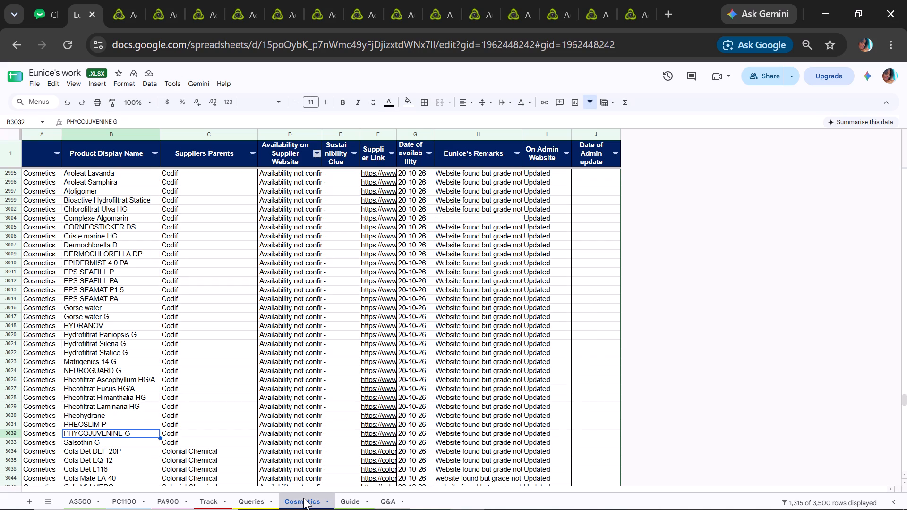
{"action": "left_click", "coordinate": [101, 445]}
{"action": "key", "text": "ctrl+c"}
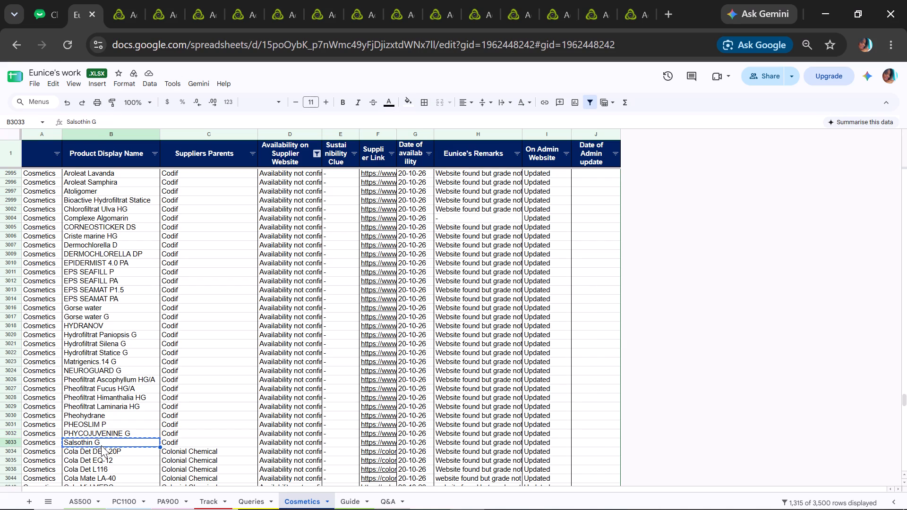
{"action": "left_click", "coordinate": [128, 0]}
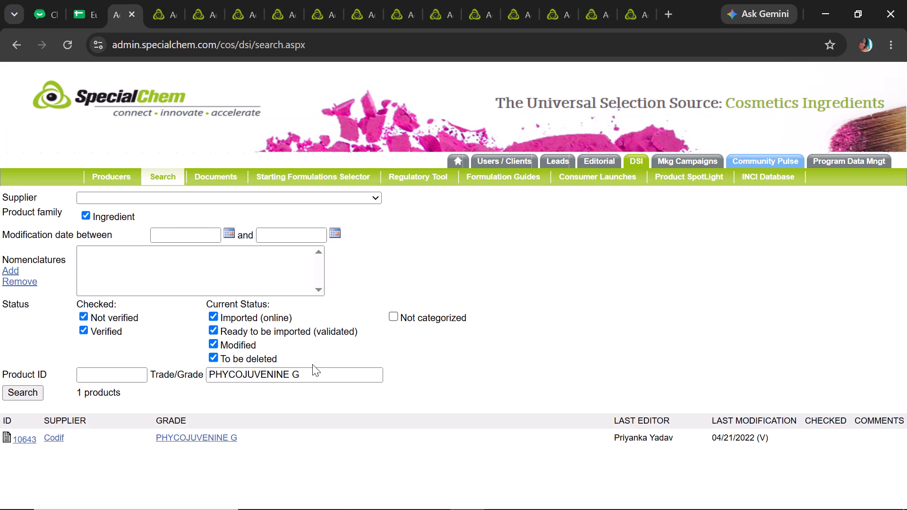
{"action": "left_click_drag", "start_coordinate": [315, 372], "coordinate": [163, 352]}
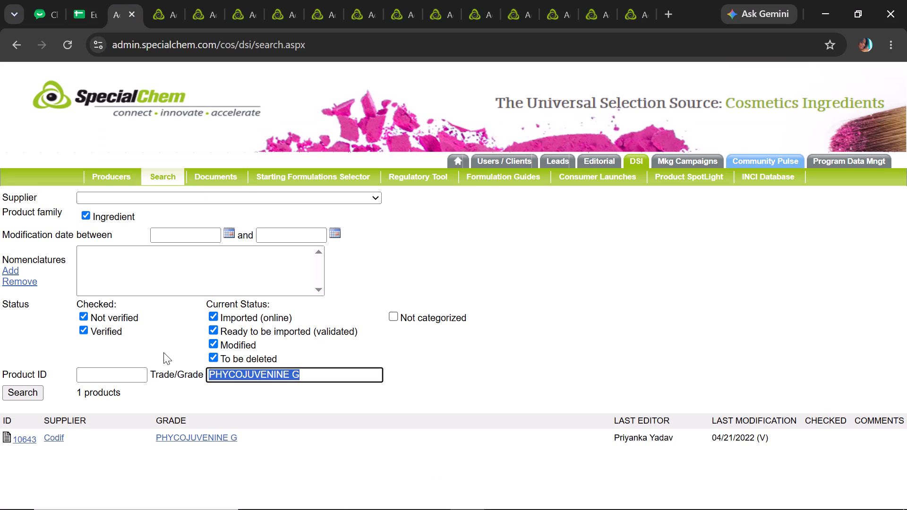
{"action": "key", "text": "ctrl+v"}
{"action": "left_click", "coordinate": [28, 388]}
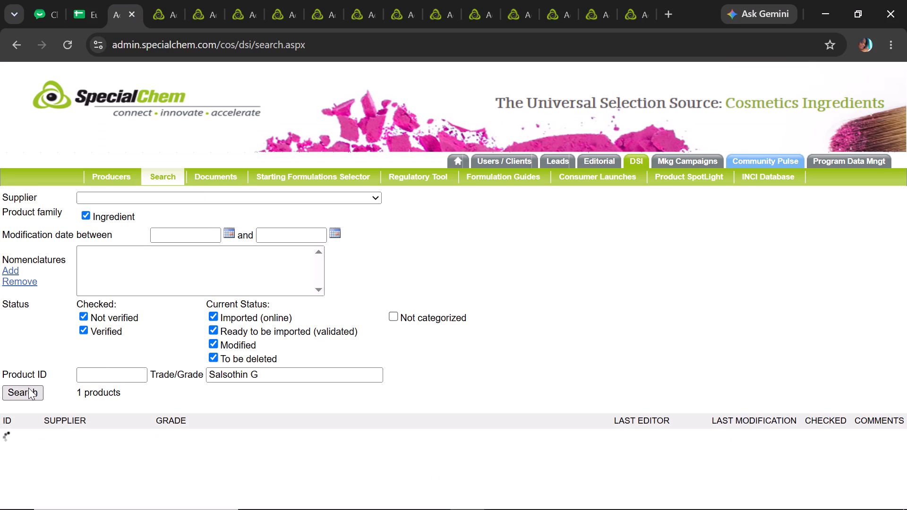
{"action": "left_click", "coordinate": [183, 437]}
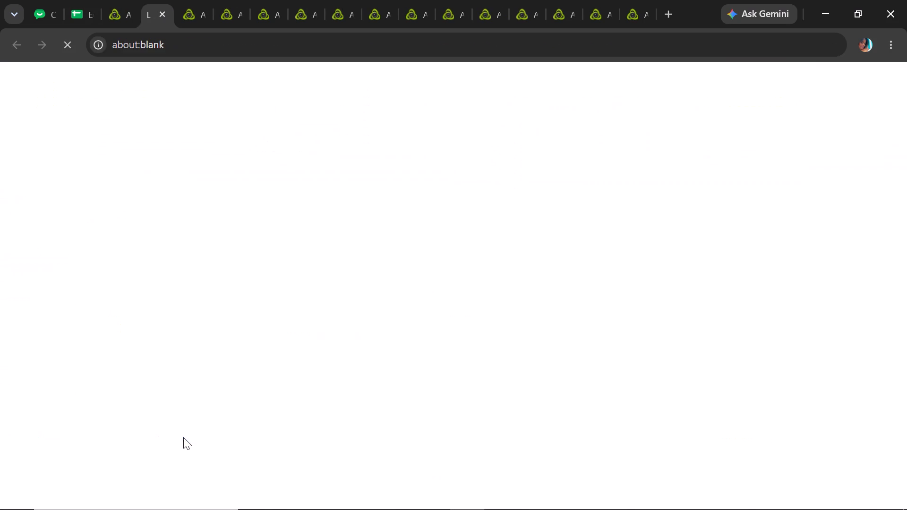
{"action": "left_click_drag", "start_coordinate": [906, 139], "coordinate": [905, 184]}
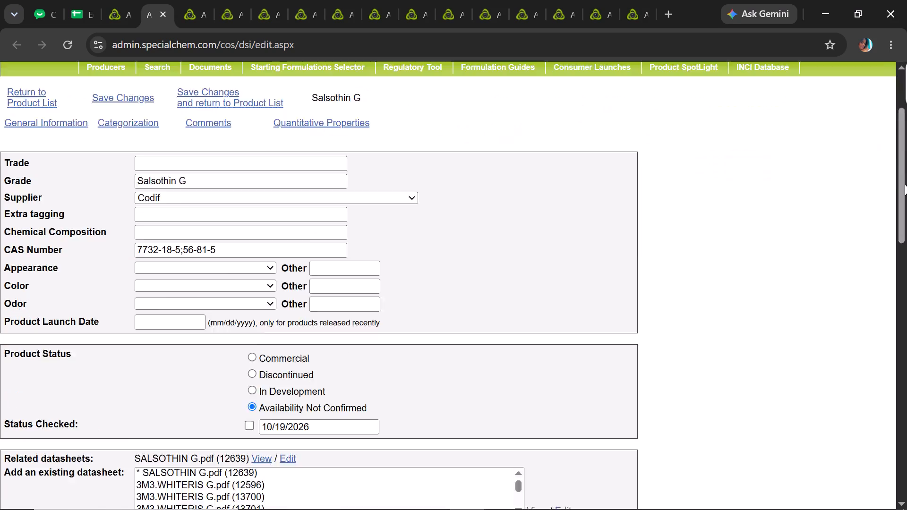
{"action": "left_click_drag", "start_coordinate": [905, 184], "coordinate": [905, 186]}
{"action": "left_click", "coordinate": [248, 386]}
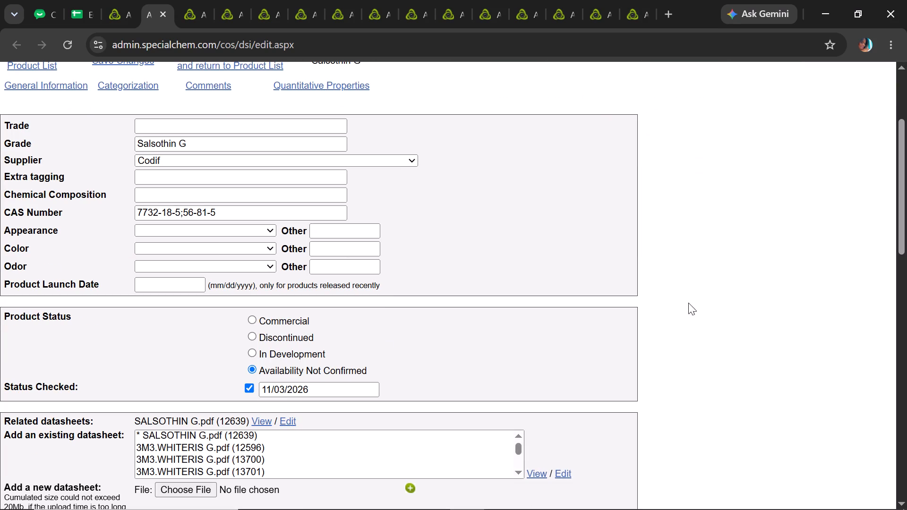
{"action": "left_click_drag", "start_coordinate": [905, 243], "coordinate": [845, 94]}
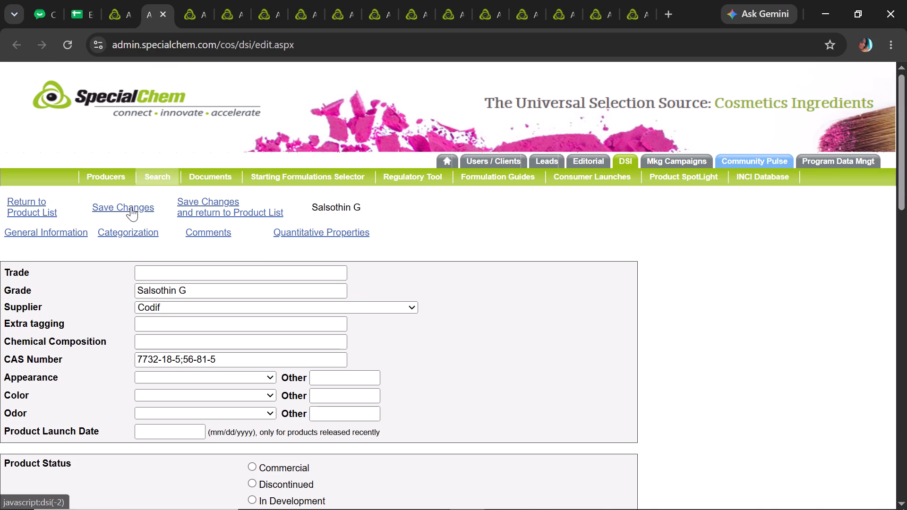
{"action": "left_click", "coordinate": [131, 207]}
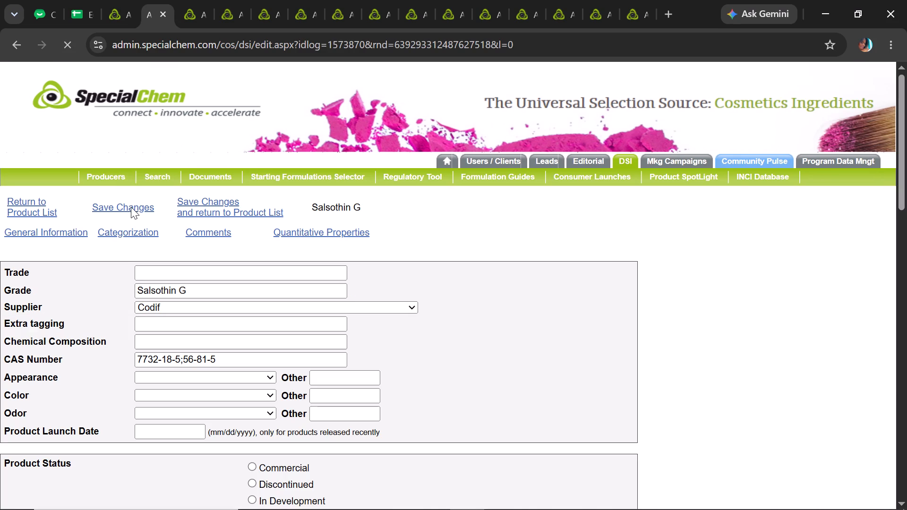
Review Salsothin G's key comment and quantitative properties, then save the record and return to the product list.
{"action": "left_click", "coordinate": [220, 228]}
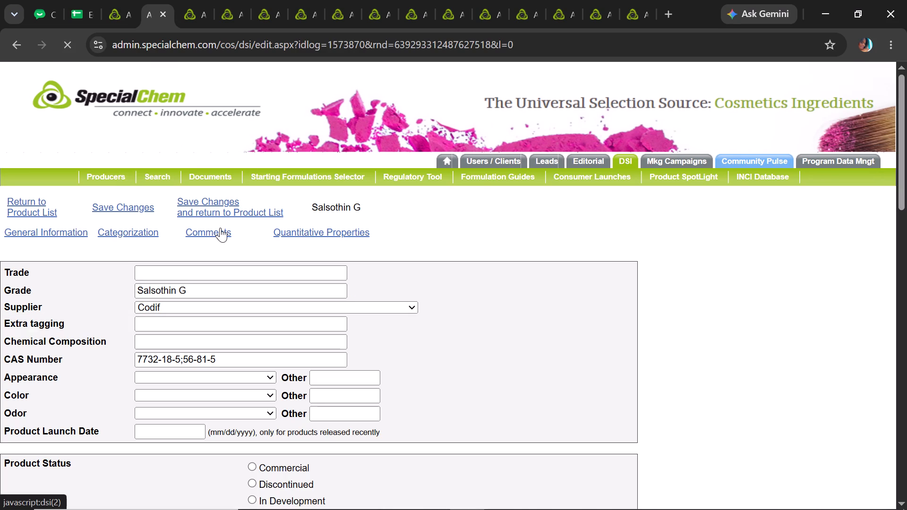
{"action": "left_click", "coordinate": [891, 169]}
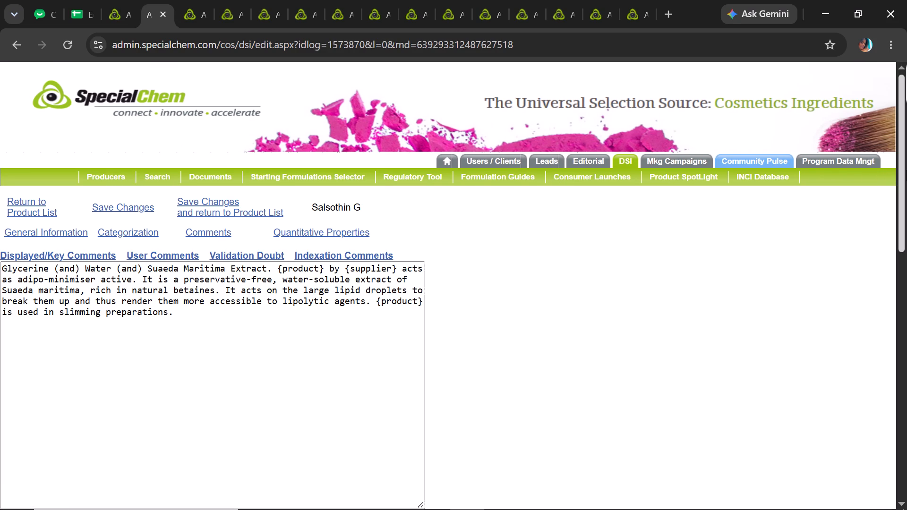
{"action": "left_click_drag", "start_coordinate": [906, 170], "coordinate": [895, 208]}
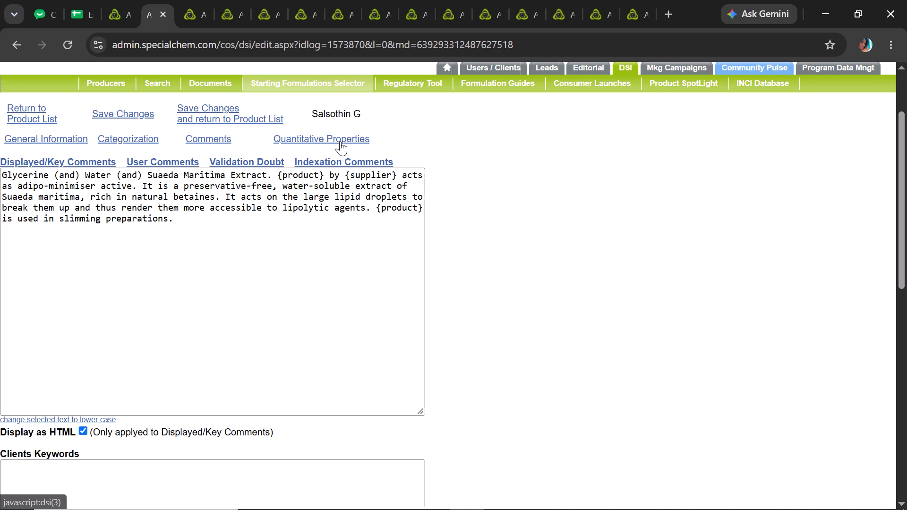
{"action": "left_click", "coordinate": [340, 141]}
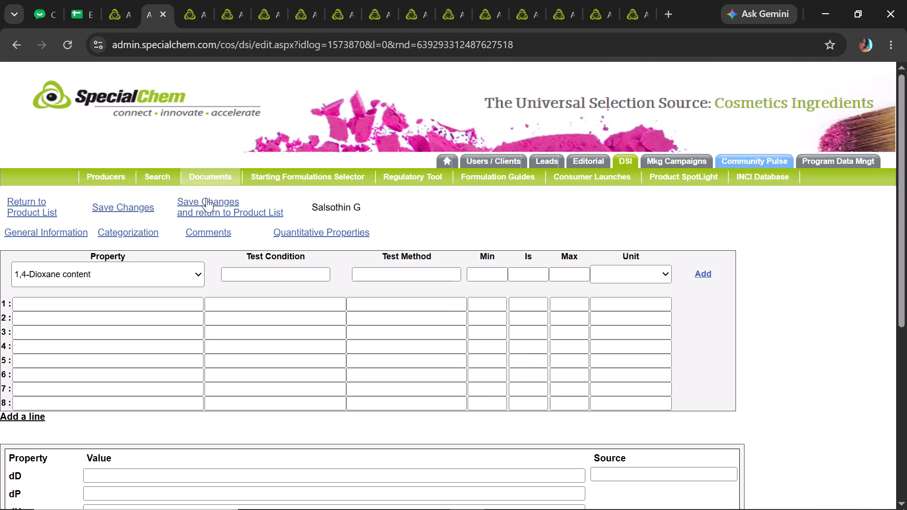
{"action": "left_click", "coordinate": [206, 203]}
Copy the grade name Cola Det DEF-20P from the Cosmetics sheet for the admin site's grade search.
{"action": "left_click", "coordinate": [86, 0]}
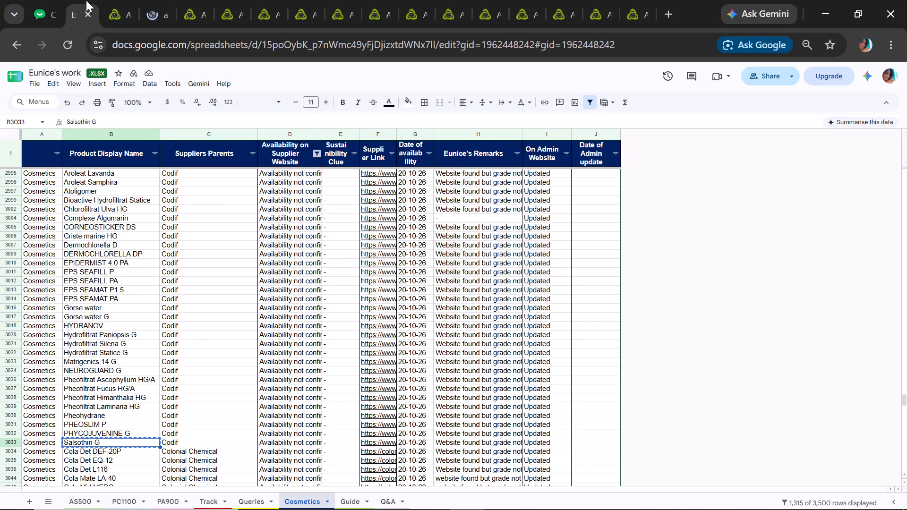
{"action": "left_click", "coordinate": [134, 452]}
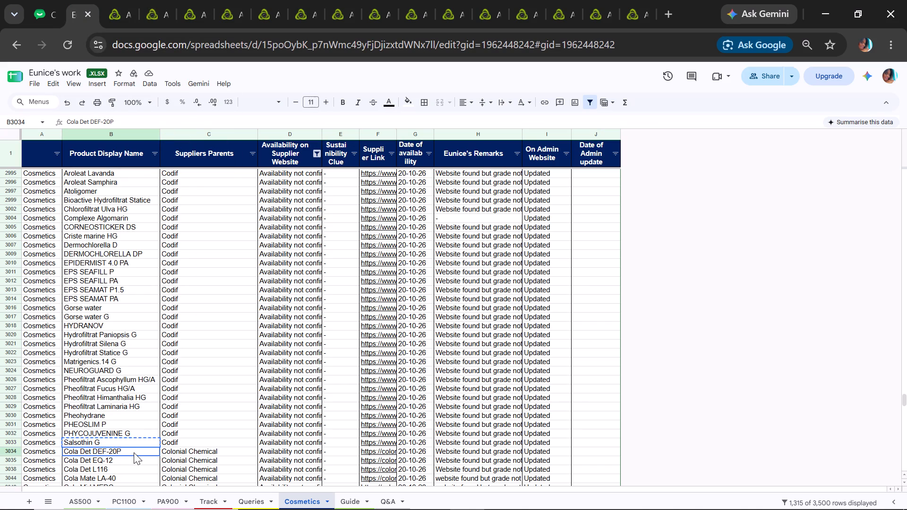
{"action": "key", "text": "ctrl+c"}
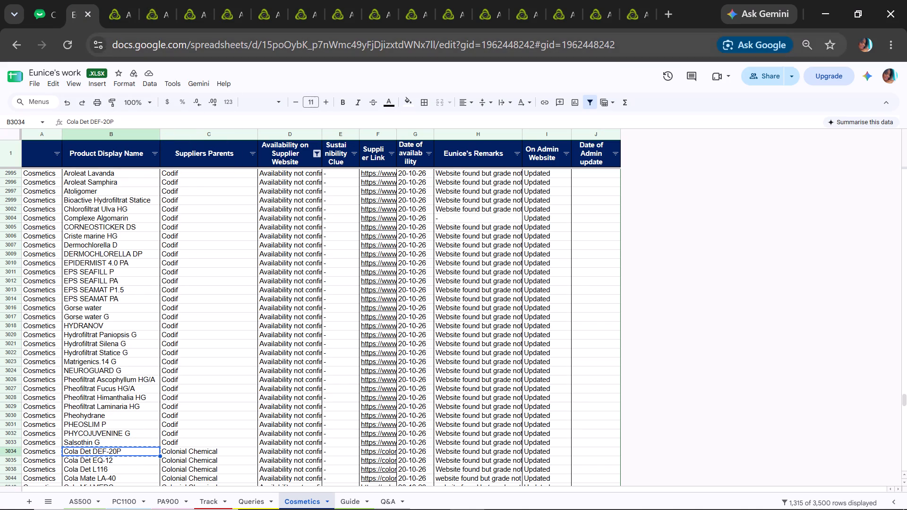
{"action": "left_click", "coordinate": [128, 22]}
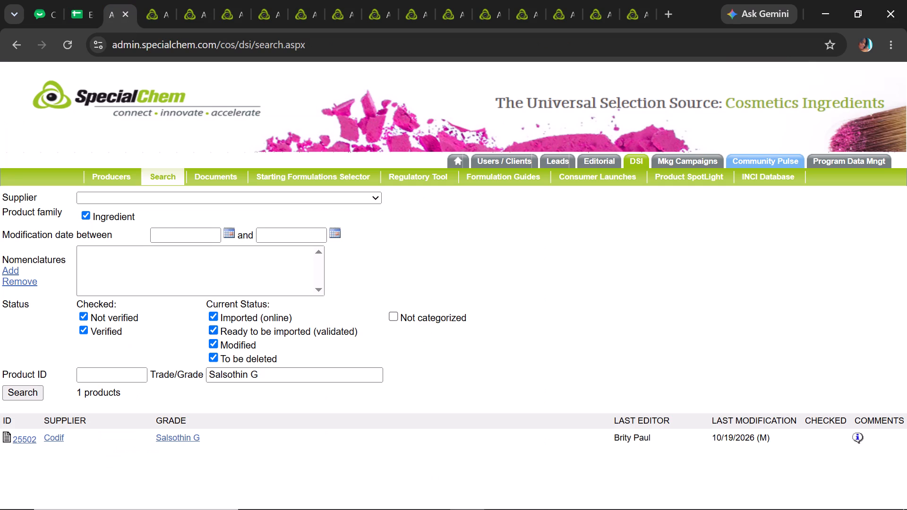
{"action": "left_click_drag", "start_coordinate": [270, 385], "coordinate": [272, 379]}
{"action": "left_click_drag", "start_coordinate": [272, 379], "coordinate": [216, 379]}
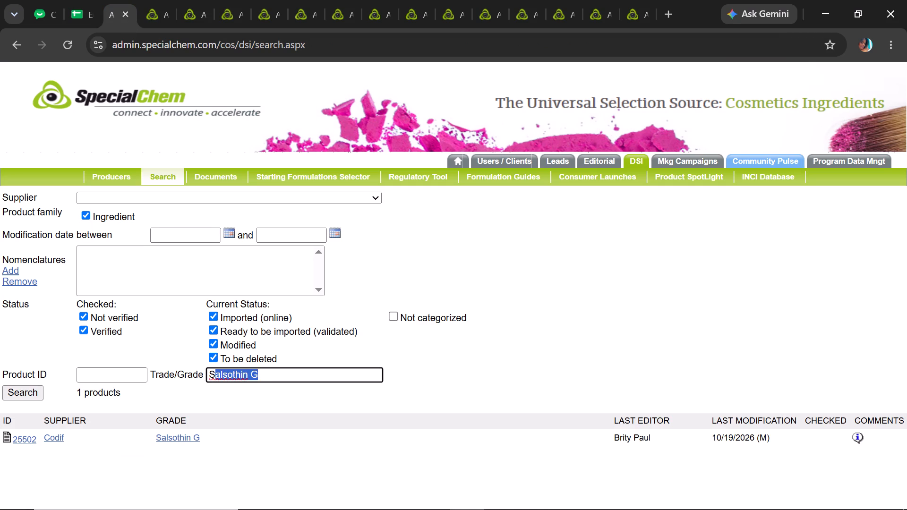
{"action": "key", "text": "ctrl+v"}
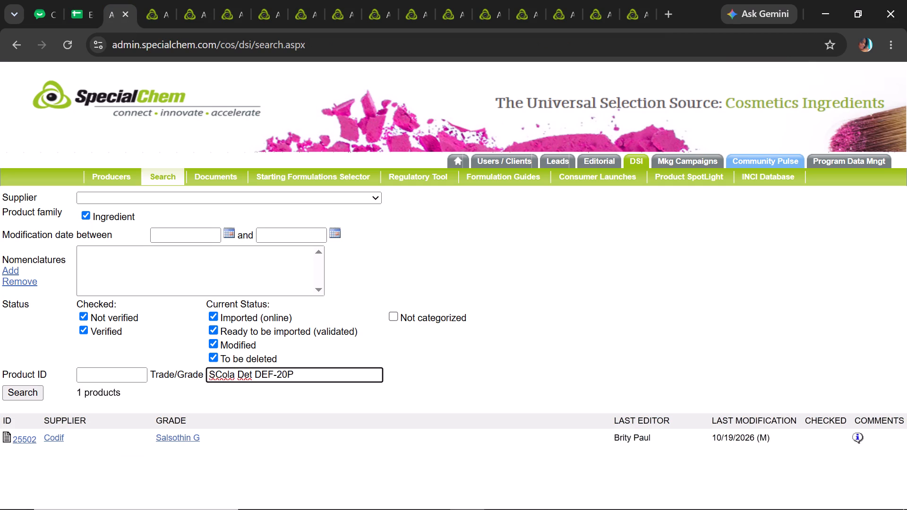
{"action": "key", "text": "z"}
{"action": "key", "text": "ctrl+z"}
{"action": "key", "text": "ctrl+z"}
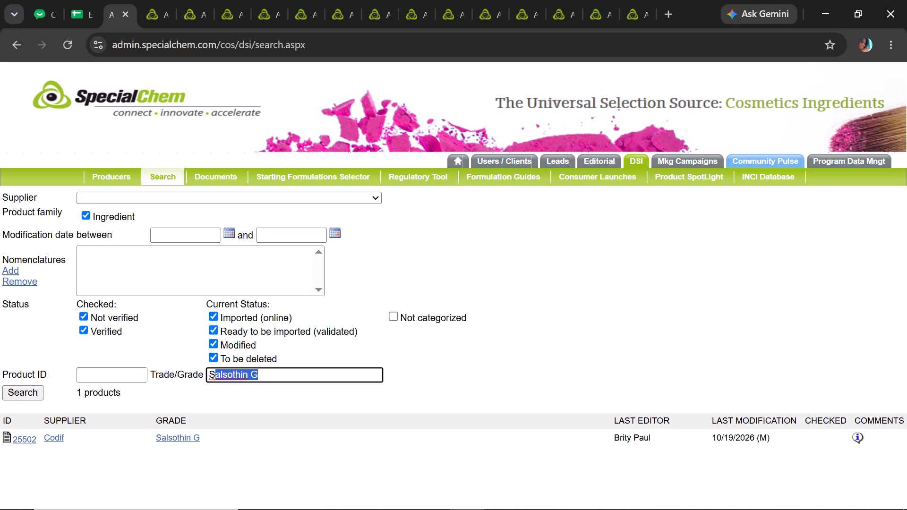
Replace the searched grade with Cola Det DEF-20P, run the search, and open its record.
{"action": "key", "text": "BackSpace"}
{"action": "key", "text": "BackSpace"}
{"action": "key", "text": "ctrl+c"}
{"action": "key", "text": "ctrl+v"}
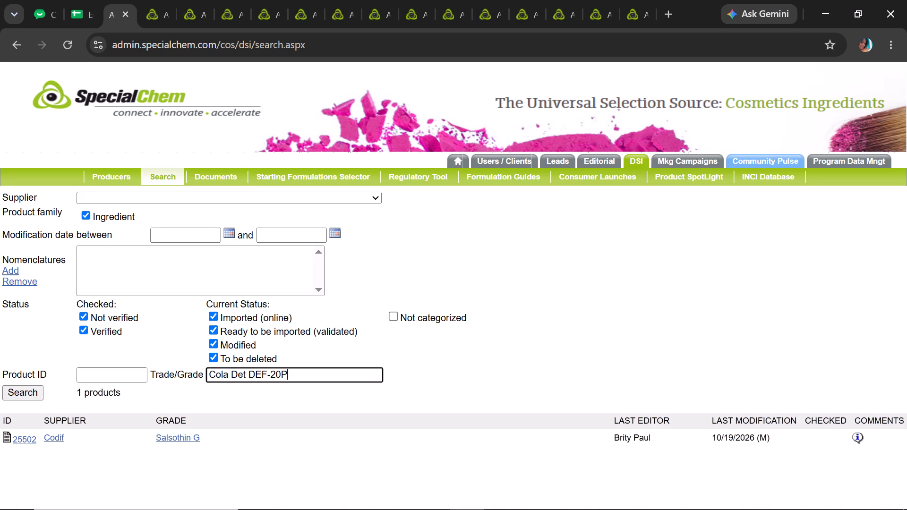
{"action": "left_click", "coordinate": [32, 386]}
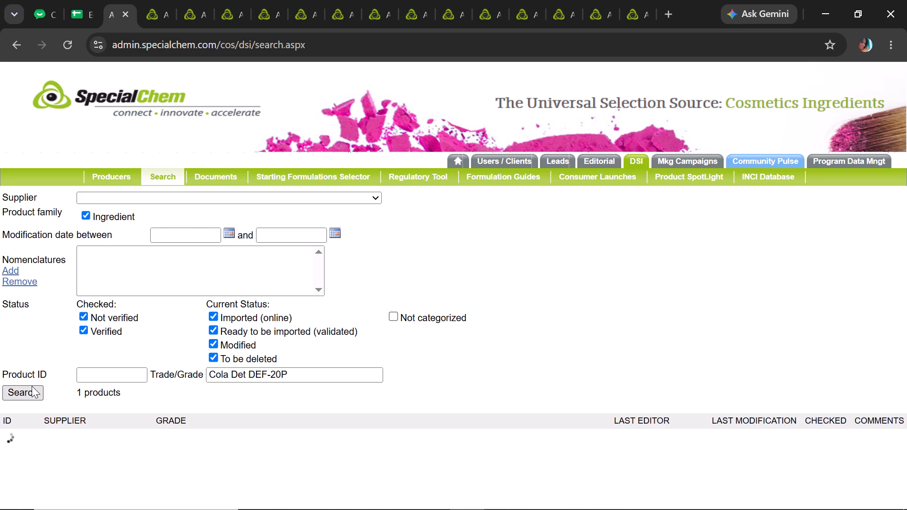
{"action": "left_click", "coordinate": [222, 437]}
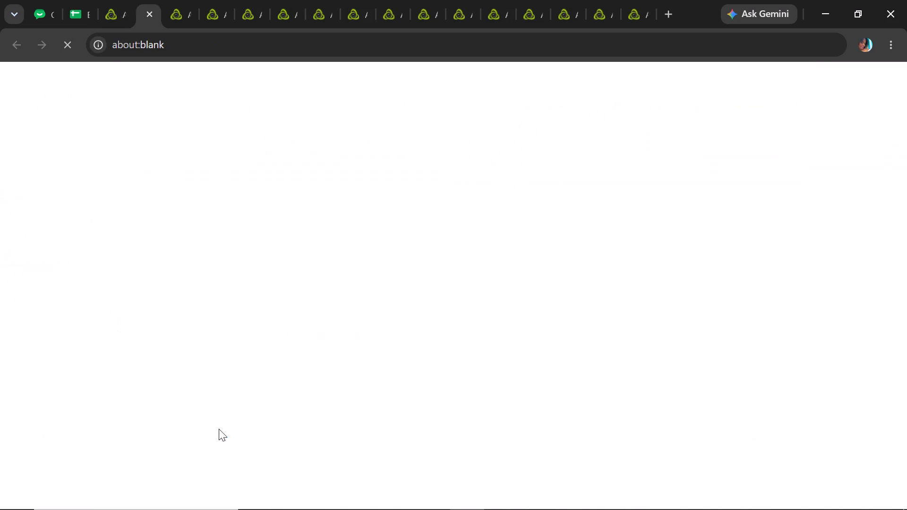
Copy the standard phrase "{product} by {supplier}" from the spreadsheet's Guide sheet and go back to the Cola Det DEF-20P record.
{"action": "left_click", "coordinate": [80, 23]}
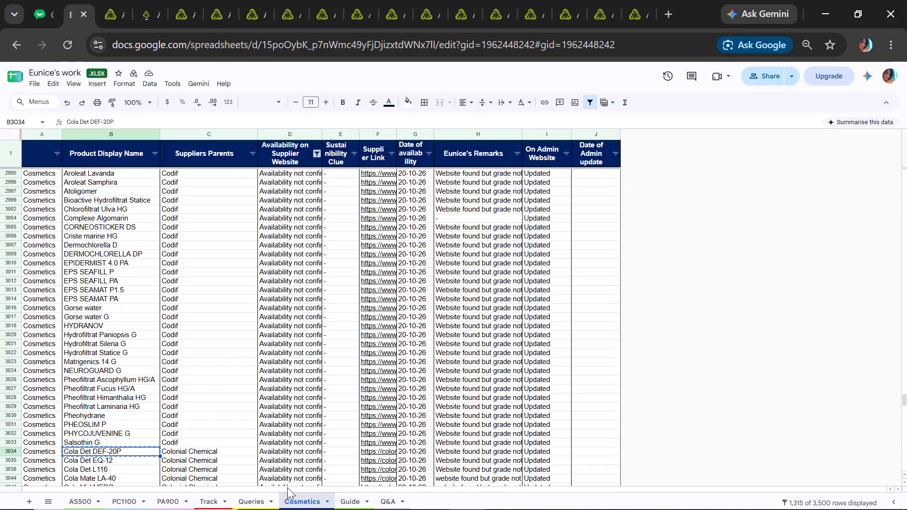
{"action": "left_click", "coordinate": [360, 500]}
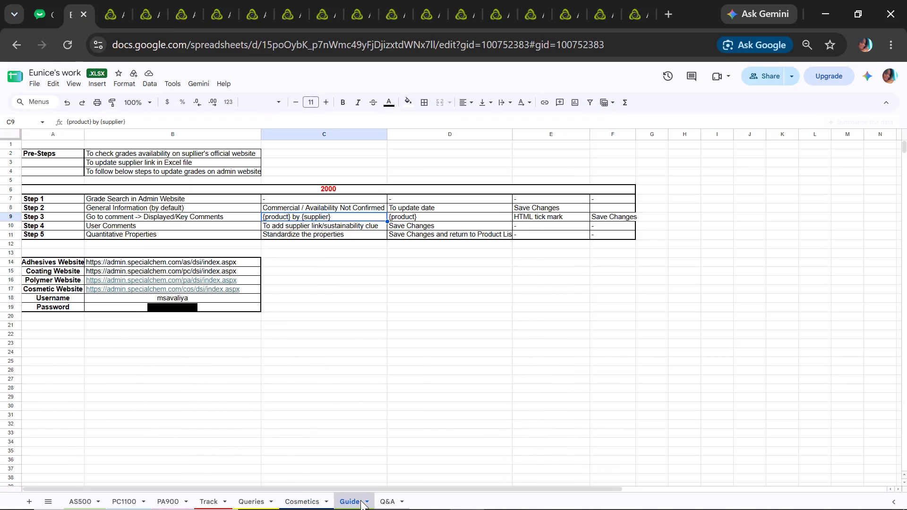
{"action": "key", "text": "ctrl+c"}
{"action": "left_click", "coordinate": [153, 1]}
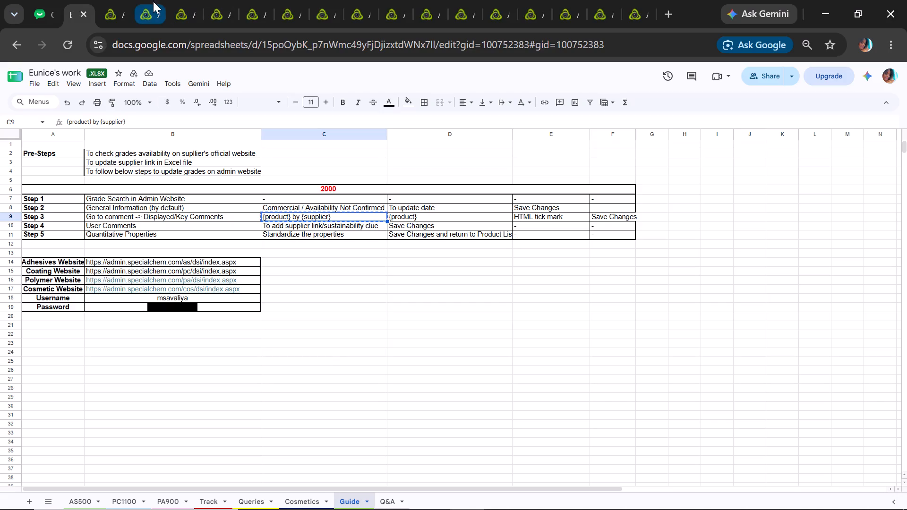
Set Cola Det DEF-20P's product status to Availability Not Confirmed with the status checked date 11/03/2026, and save the changes.
{"action": "left_click_drag", "start_coordinate": [903, 143], "coordinate": [903, 161]}
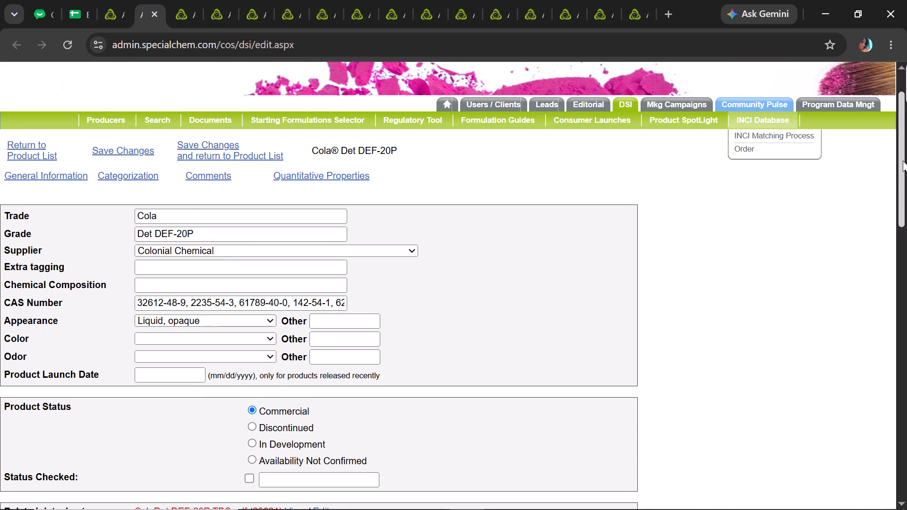
{"action": "left_click", "coordinate": [254, 463]}
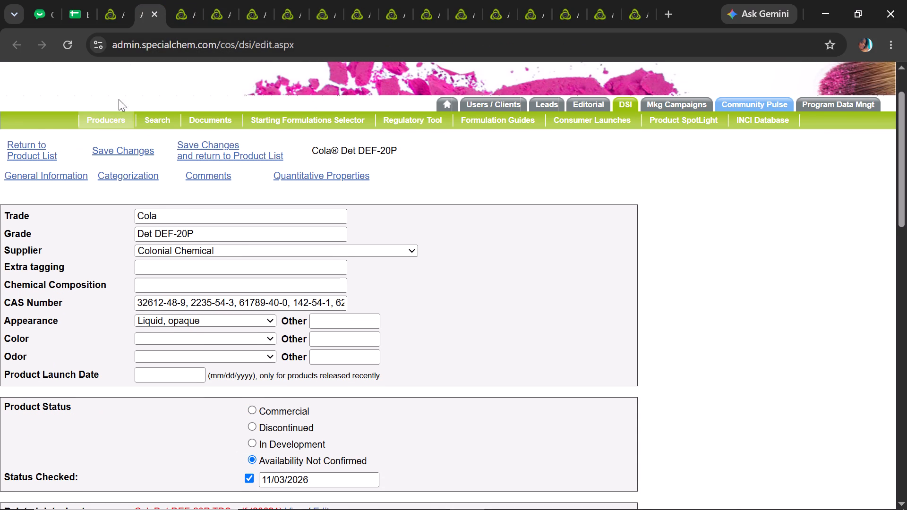
{"action": "left_click", "coordinate": [115, 152]}
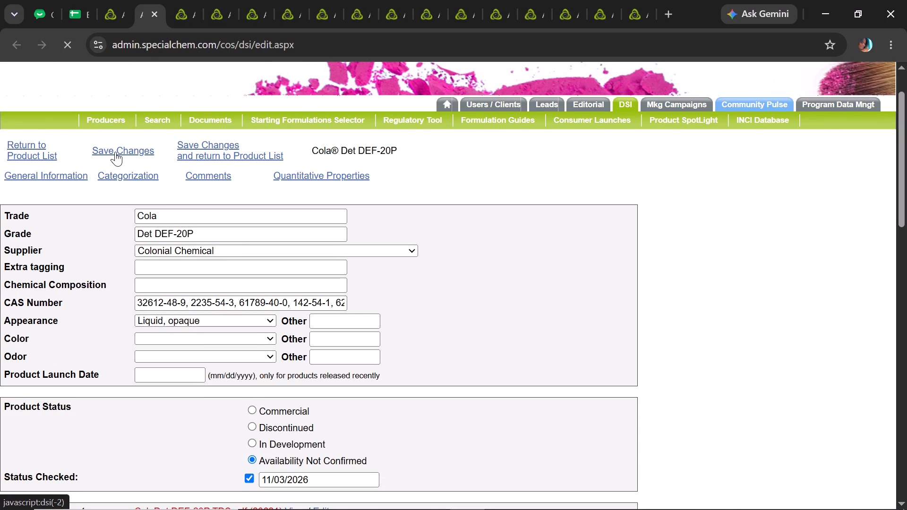
In Cola Det DEF-20P's key comment, replace the bolded product and supplier names with "{product} by {supplier}", and copy the {product} placeholder.
{"action": "left_click", "coordinate": [210, 236]}
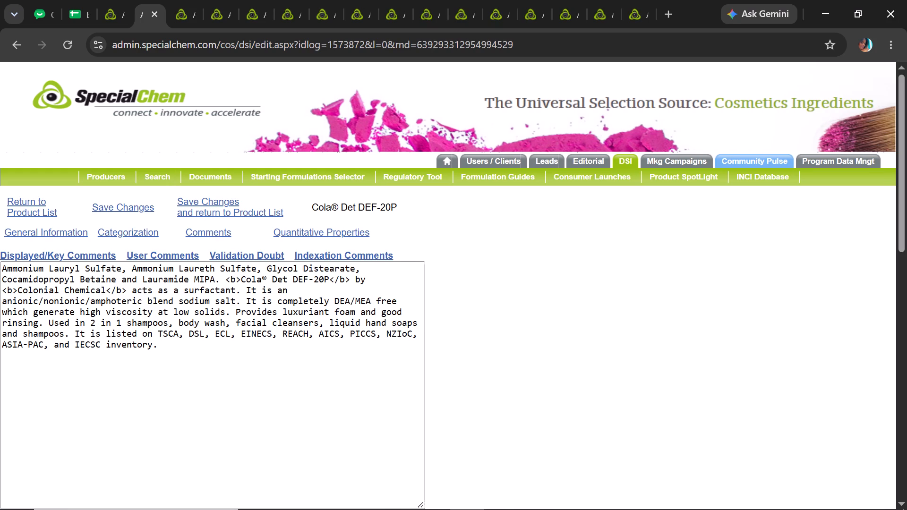
{"action": "double_click", "coordinate": [227, 280]}
{"action": "left_click", "coordinate": [227, 280]}
{"action": "left_click_drag", "start_coordinate": [227, 280], "coordinate": [126, 283]}
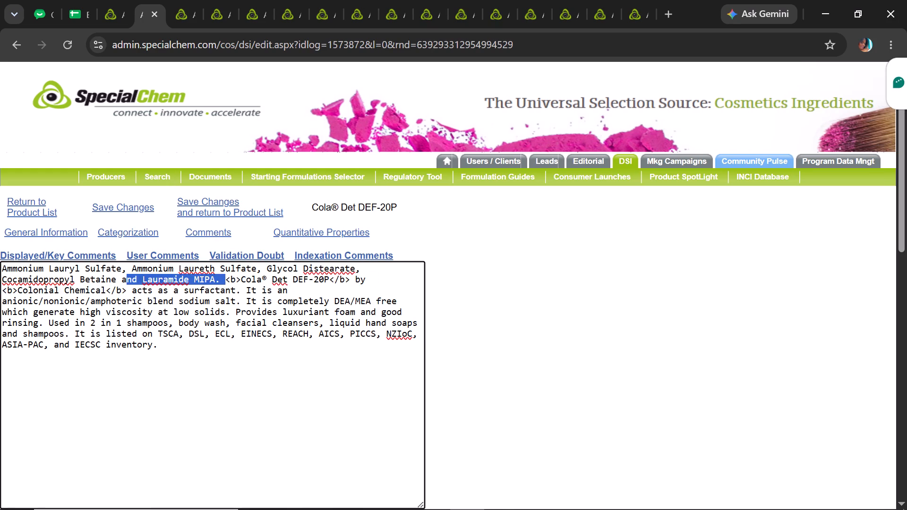
{"action": "left_click_drag", "start_coordinate": [126, 283], "coordinate": [126, 289]}
{"action": "key", "text": "ctrl+v"}
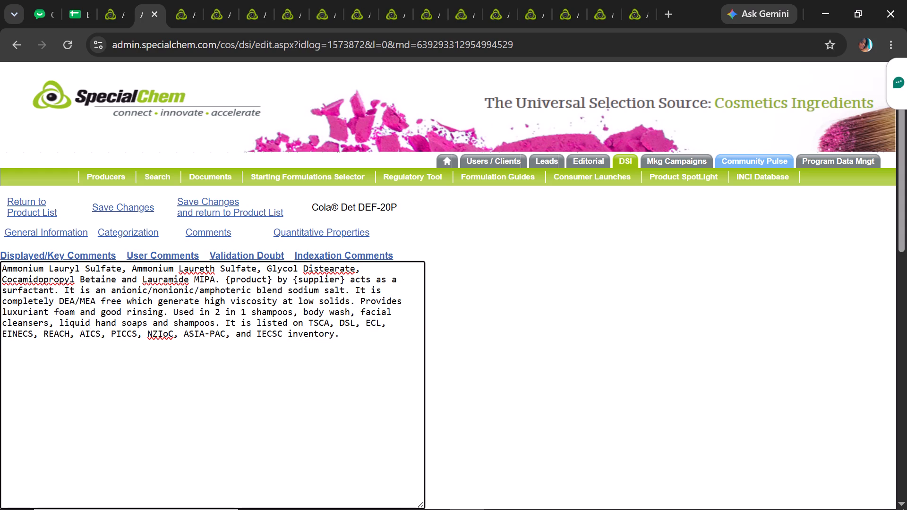
{"action": "left_click_drag", "start_coordinate": [272, 280], "coordinate": [224, 277]}
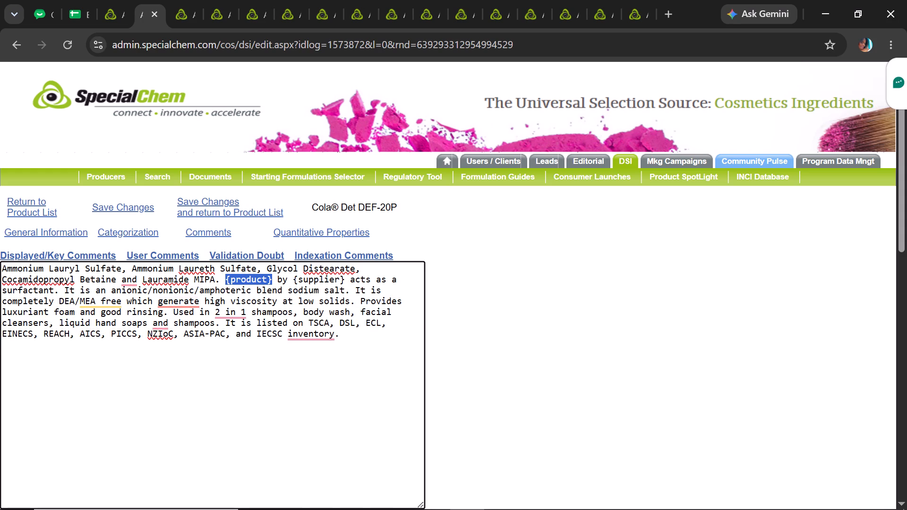
{"action": "key", "text": "ctrl+c"}
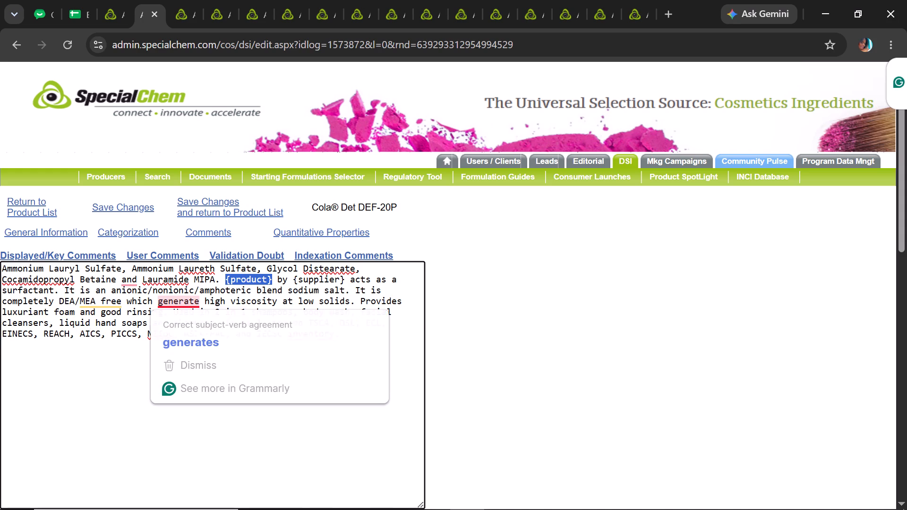
Correct the key comment's grammar to "generates", "2-in-1" and "inventories", and add a comma after "liquid hand soaps".
{"action": "left_click", "coordinate": [192, 331]}
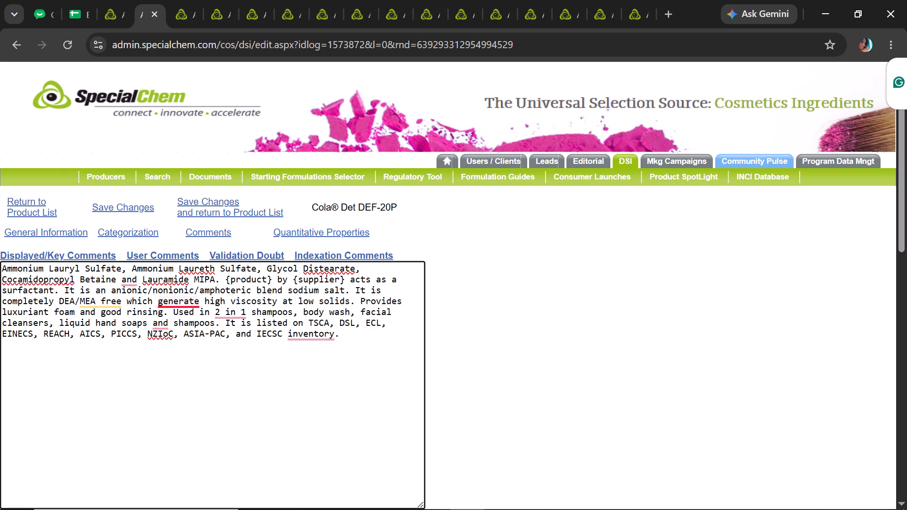
{"action": "left_click", "coordinate": [210, 341]}
{"action": "type", "text": "generates"}
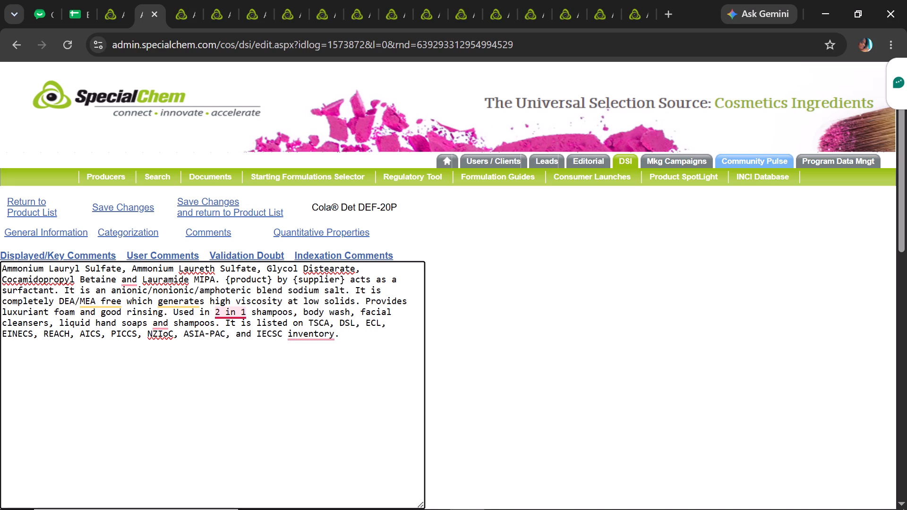
{"action": "left_click", "coordinate": [255, 342]}
{"action": "type", "text": "2-in-1"}
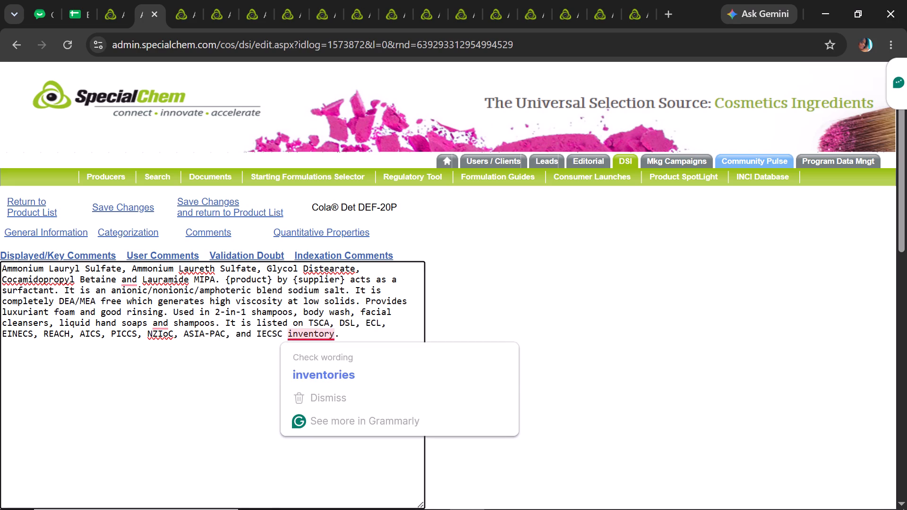
{"action": "left_click", "coordinate": [345, 364]}
{"action": "type", "text": "invento"}
{"action": "type", "text": "ries"}
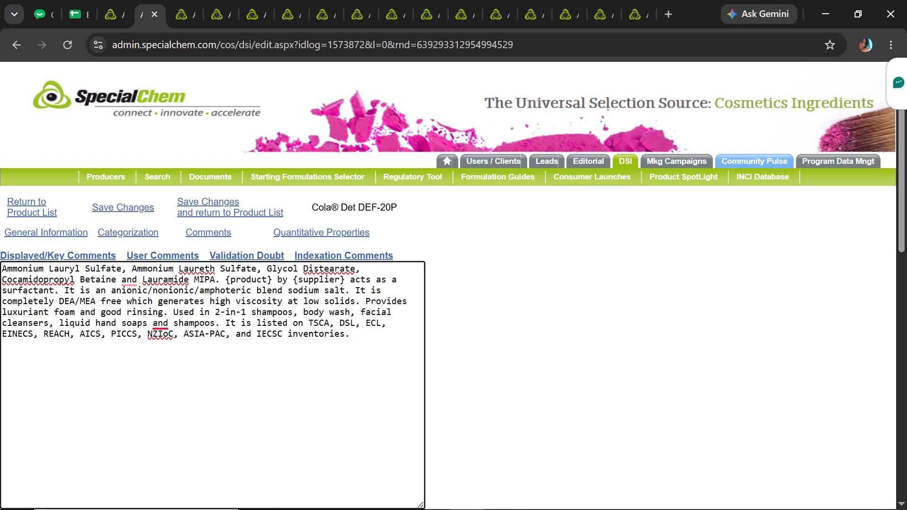
{"action": "left_click", "coordinate": [177, 340]}
{"action": "key", "text": "comma"}
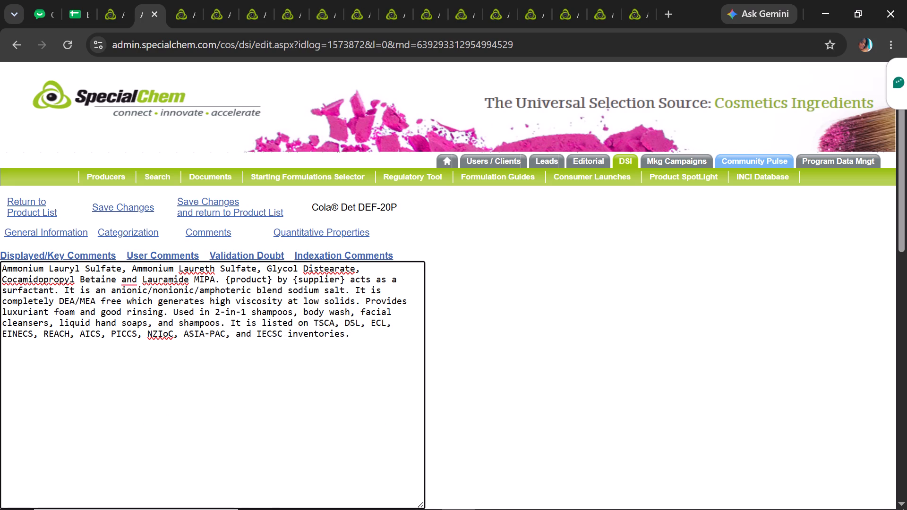
Replace "It" before "is completely DEA/MEA free" with {product}, enable Display as HTML, and save the comment changes.
{"action": "left_click", "coordinate": [366, 292]}
{"action": "key", "text": "BackSpace"}
{"action": "key", "text": "BackSpace"}
{"action": "key", "text": "ctrl+v"}
{"action": "left_click_drag", "start_coordinate": [906, 185], "coordinate": [906, 214]}
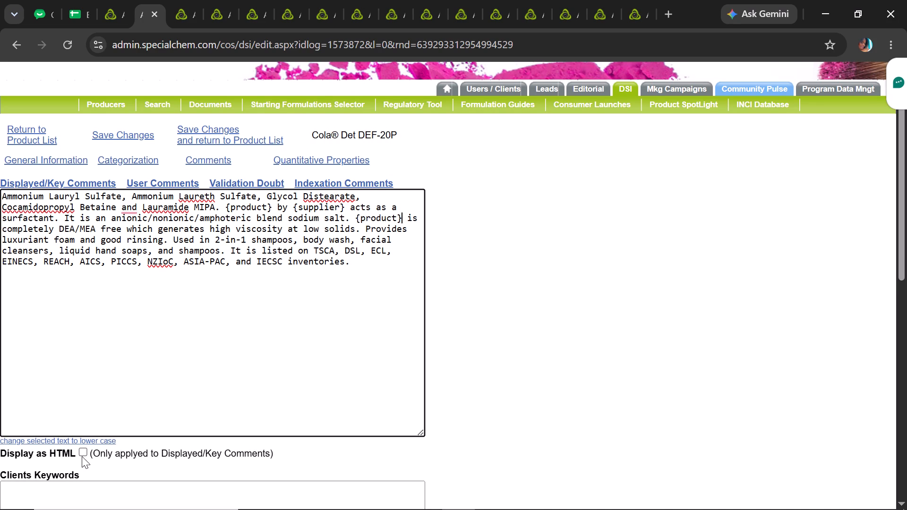
{"action": "left_click", "coordinate": [82, 450]}
{"action": "left_click", "coordinate": [116, 139]}
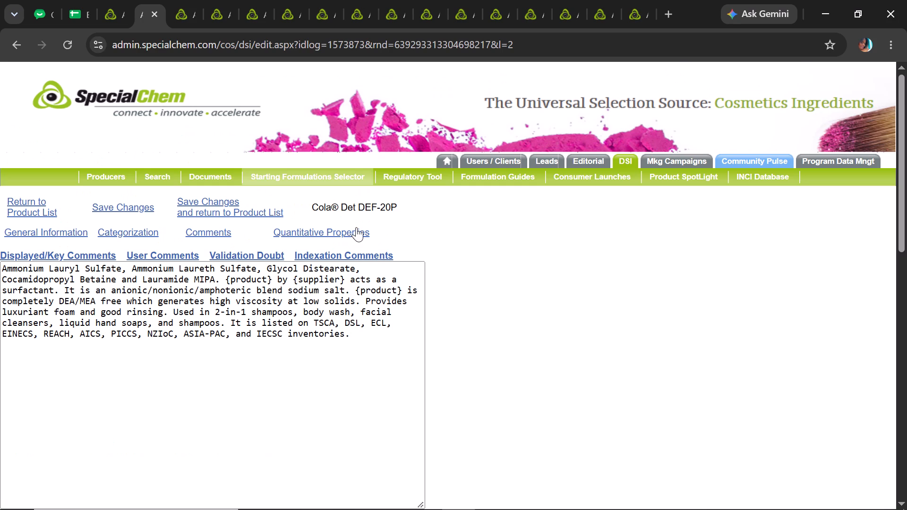
In Cola Det DEF-20P's quantitative properties, rename the "Solids content" property as "Solid Content".
{"action": "left_click", "coordinate": [355, 228]}
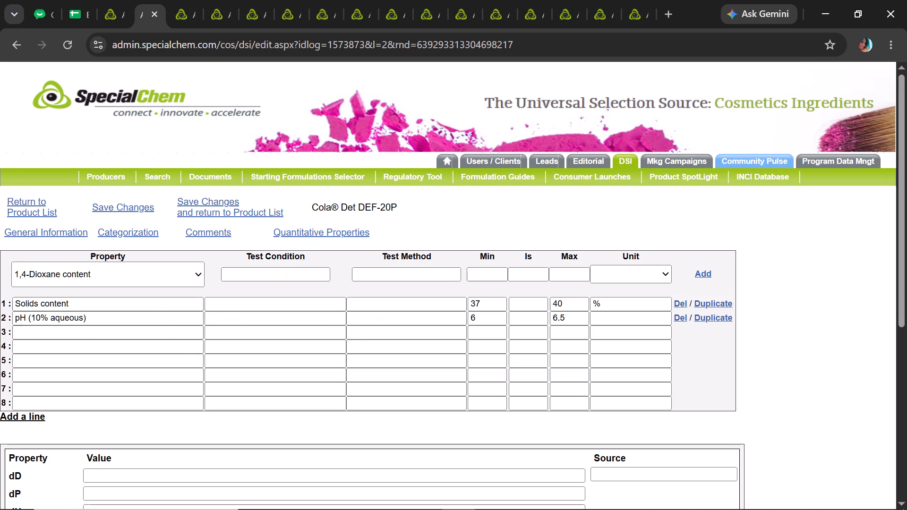
{"action": "left_click", "coordinate": [97, 306]}
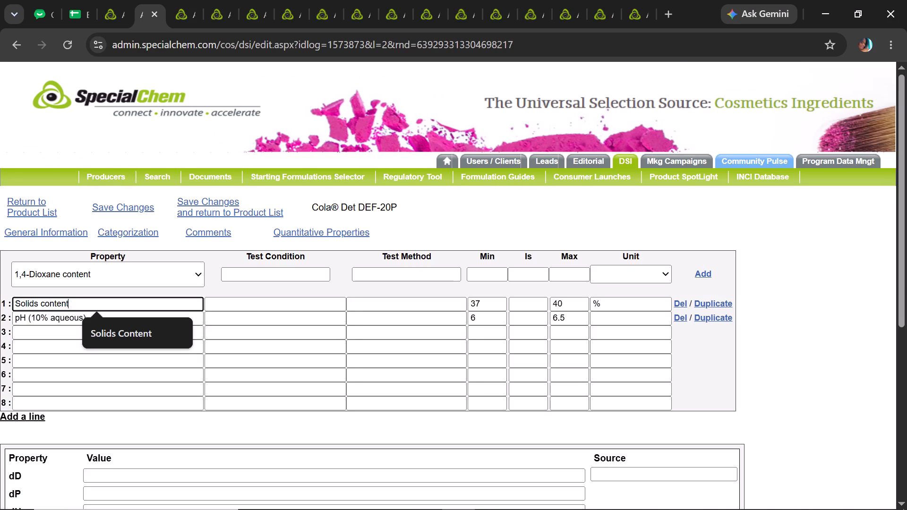
{"action": "left_click", "coordinate": [36, 305]}
{"action": "key", "text": "BackSpace"}
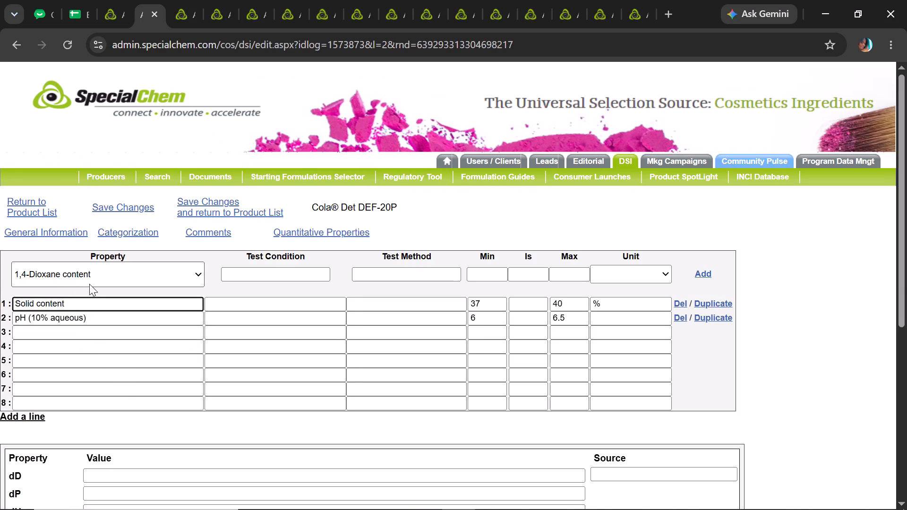
{"action": "left_click", "coordinate": [93, 303]}
{"action": "left_click", "coordinate": [107, 327]}
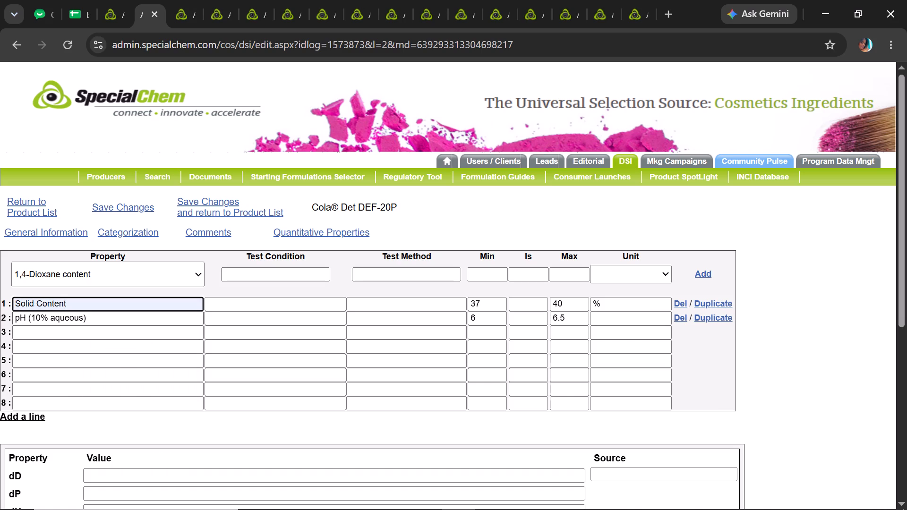
Move "10% aqueous" from the pH property's name to its test condition, leaving "pH", and save with a return to the product list.
{"action": "left_click_drag", "start_coordinate": [31, 320], "coordinate": [90, 316]}
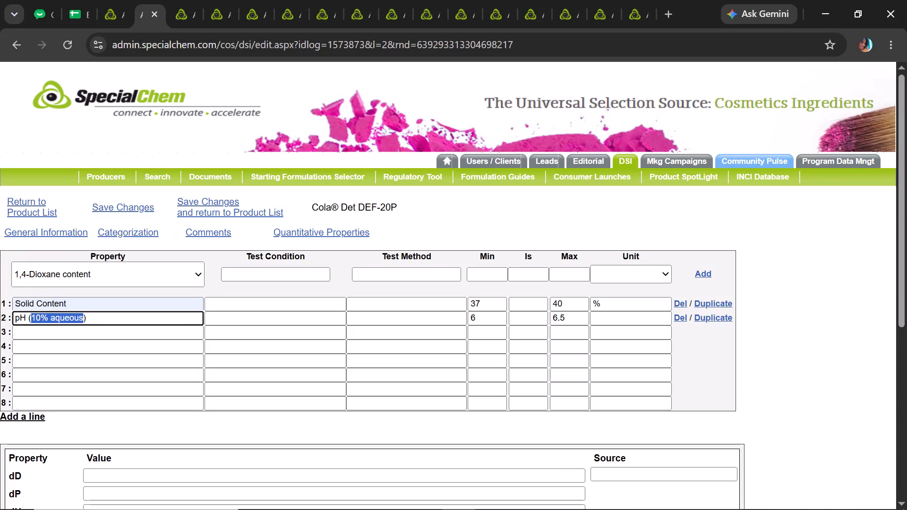
{"action": "left_click_drag", "start_coordinate": [90, 316], "coordinate": [83, 316]}
{"action": "key", "text": "ctrl+c"}
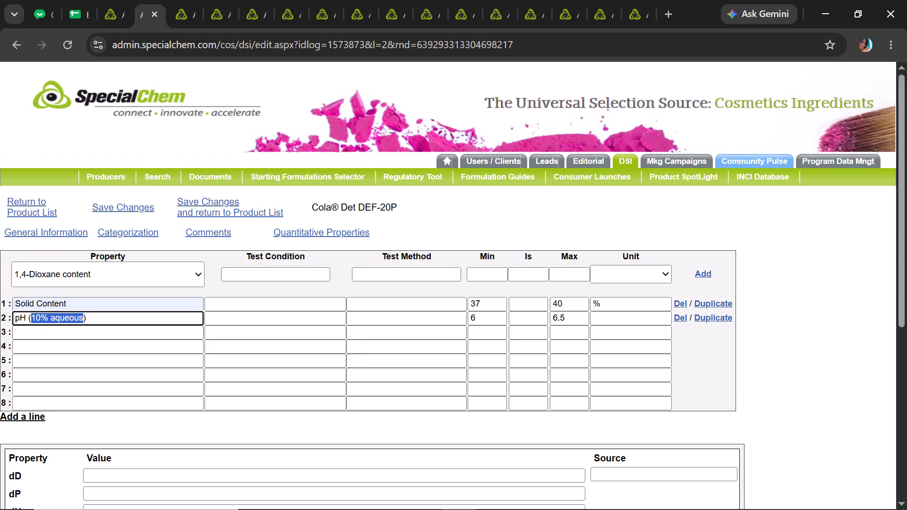
{"action": "left_click", "coordinate": [222, 322]}
{"action": "key", "text": "ctrl+v"}
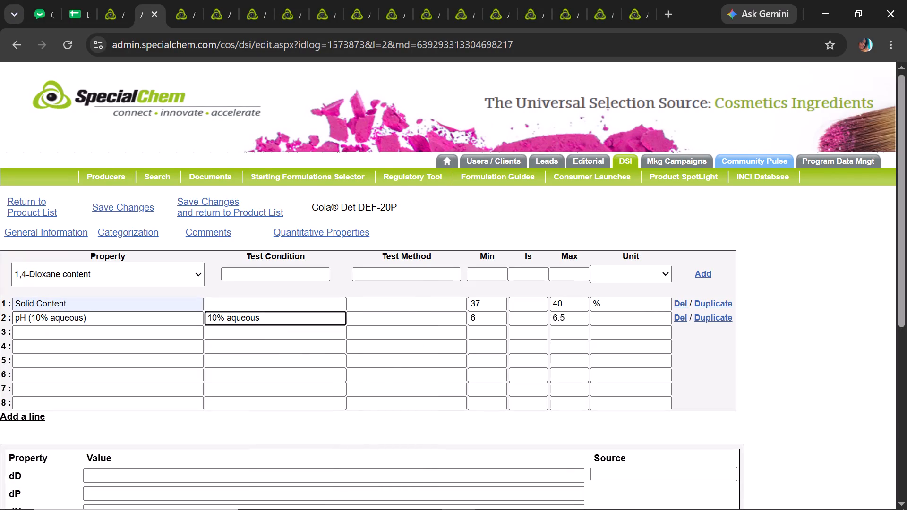
{"action": "left_click_drag", "start_coordinate": [28, 316], "coordinate": [340, 303]}
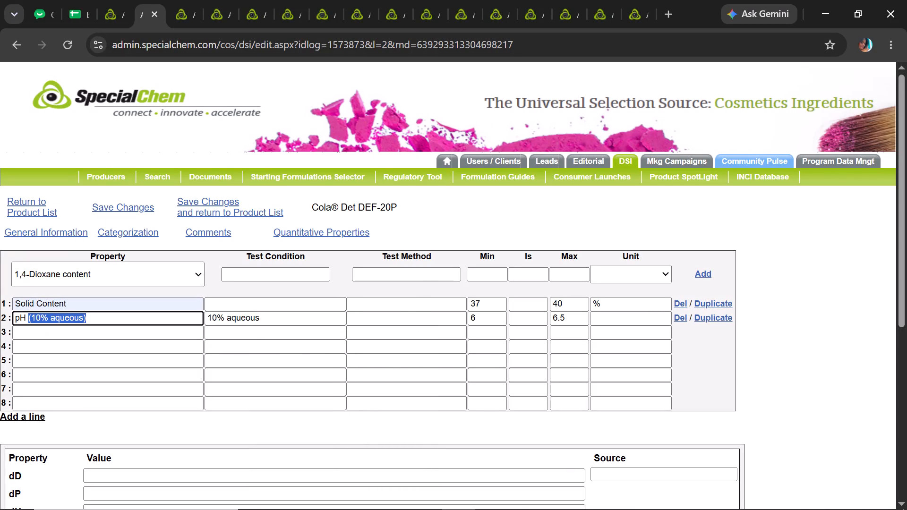
{"action": "key", "text": "BackSpace"}
{"action": "left_click", "coordinate": [197, 216]}
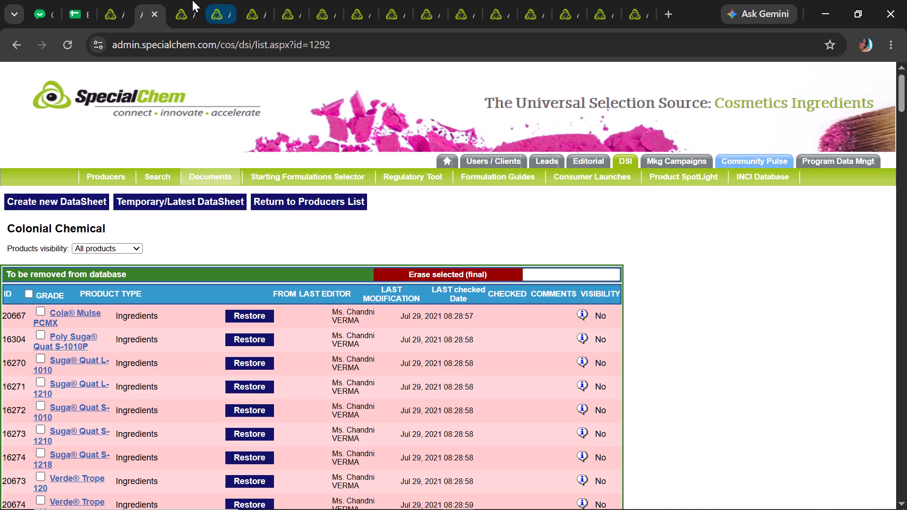
Copy the grade name Cola Det EQ-12 from the spreadsheet's Cosmetics sheet.
{"action": "left_click", "coordinate": [97, 26]}
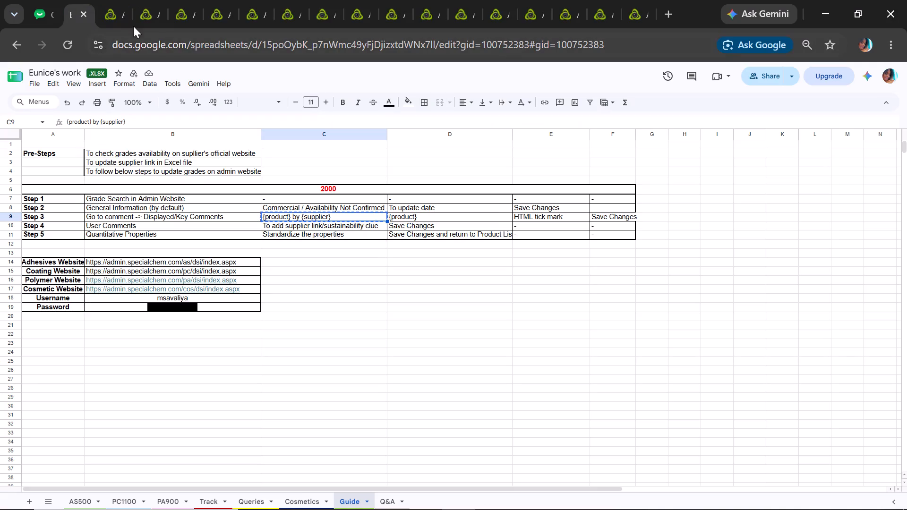
{"action": "left_click", "coordinate": [312, 500]}
{"action": "key", "text": "Down"}
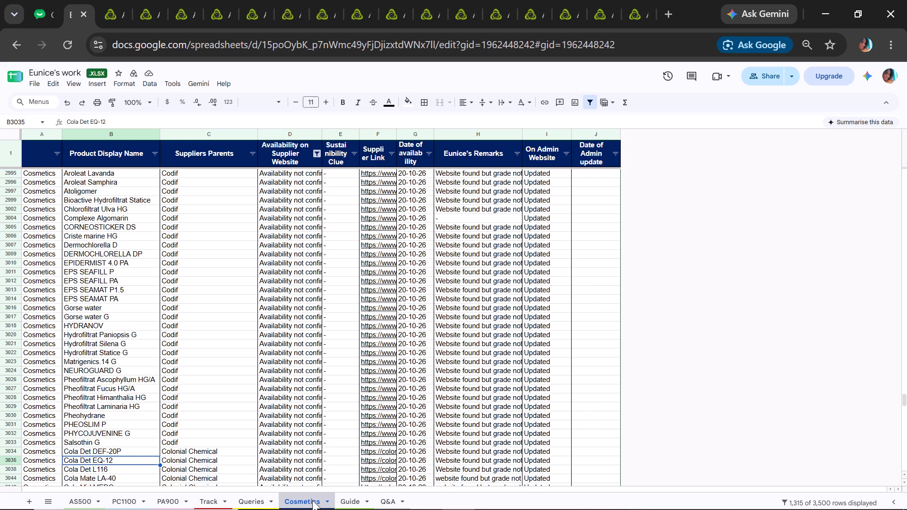
{"action": "key", "text": "ctrl+c"}
On the admin site, replace the searched grade with Cola Det EQ-12, run the search, and open its record.
{"action": "left_click", "coordinate": [99, 22]}
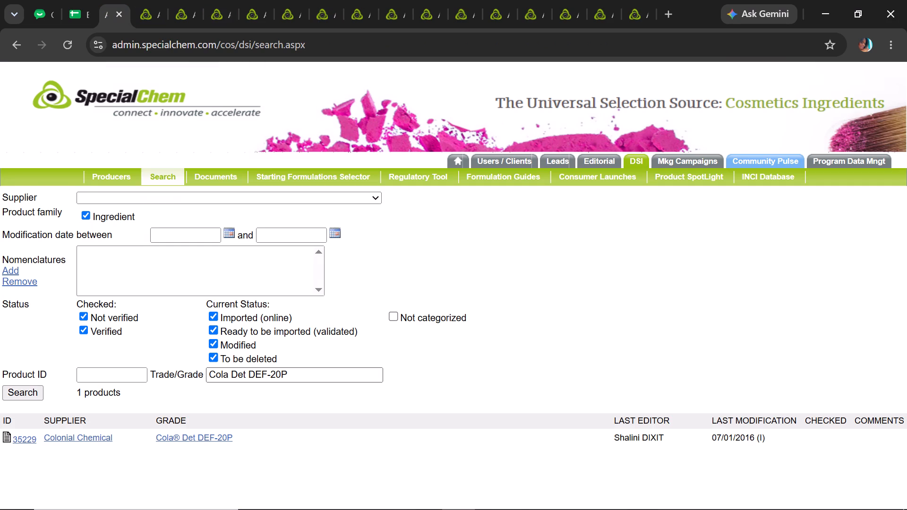
{"action": "left_click_drag", "start_coordinate": [303, 376], "coordinate": [0, 411]}
{"action": "key", "text": "ctrl+v"}
{"action": "left_click", "coordinate": [32, 384]}
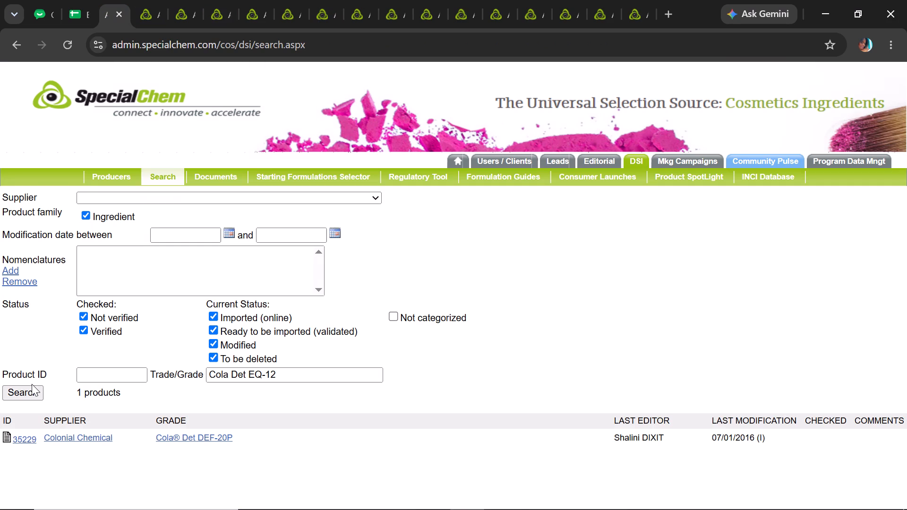
{"action": "left_click", "coordinate": [33, 388]}
{"action": "left_click", "coordinate": [172, 433]}
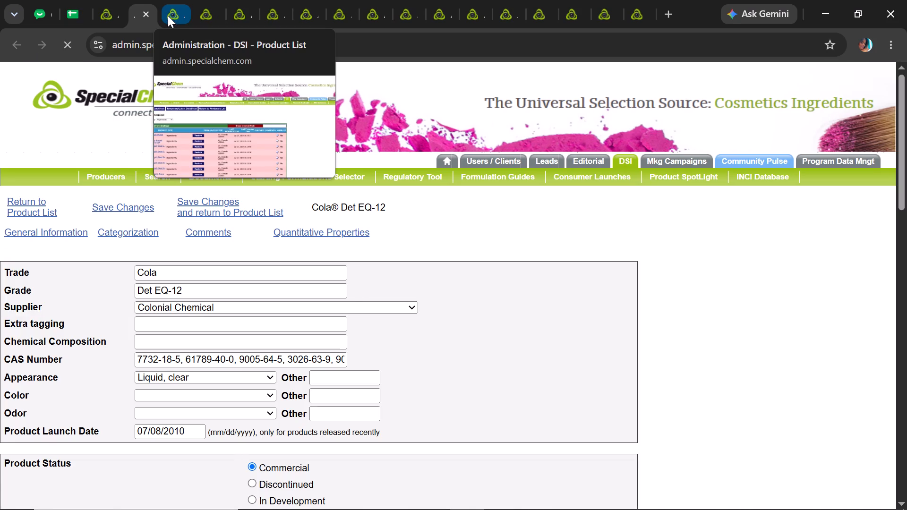
Close all the leftover Codif product list browser tabs, keeping the Cola Det EQ-12 record open.
{"action": "left_click", "coordinate": [168, 15]}
{"action": "triple_click", "coordinate": [182, 12]}
{"action": "triple_click", "coordinate": [182, 12]}
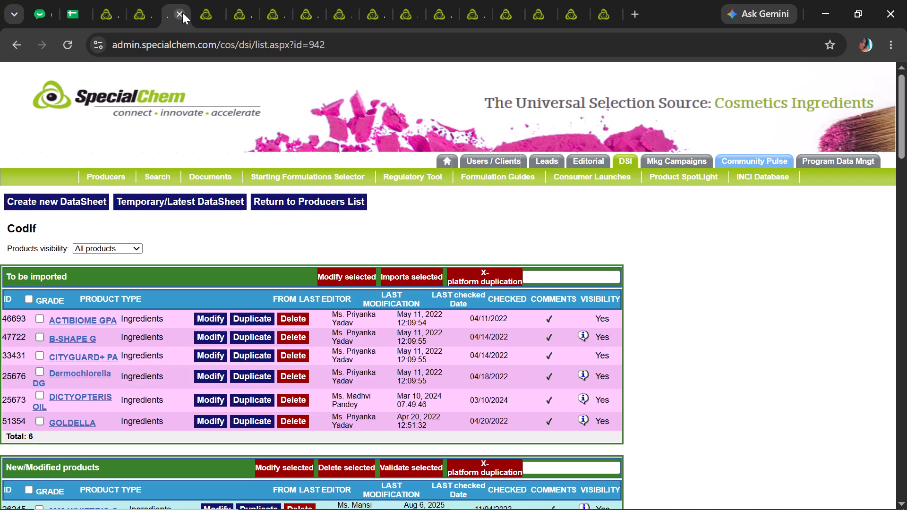
{"action": "triple_click", "coordinate": [182, 12]}
{"action": "triple_click", "coordinate": [182, 12]}
{"action": "triple_click", "coordinate": [182, 12]}
{"action": "triple_click", "coordinate": [182, 12]}
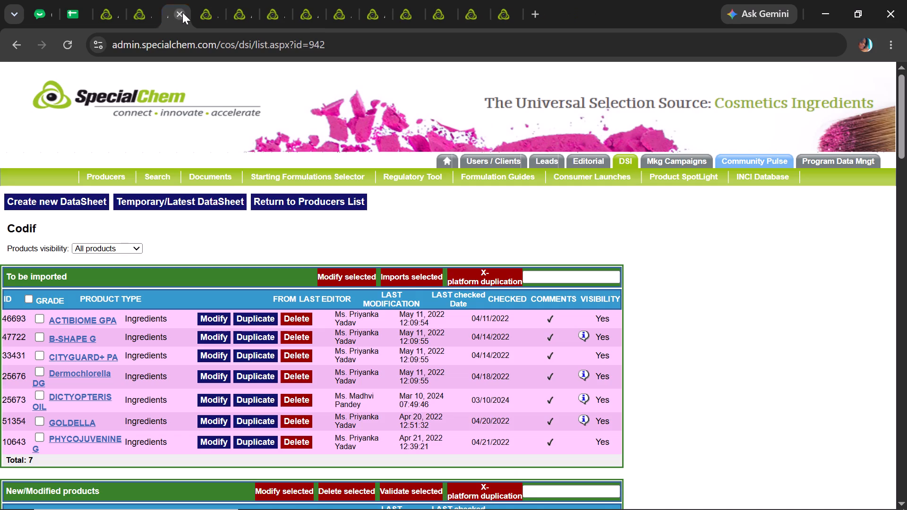
{"action": "triple_click", "coordinate": [182, 12]}
{"action": "triple_click", "coordinate": [182, 12]}
{"action": "triple_click", "coordinate": [182, 12]}
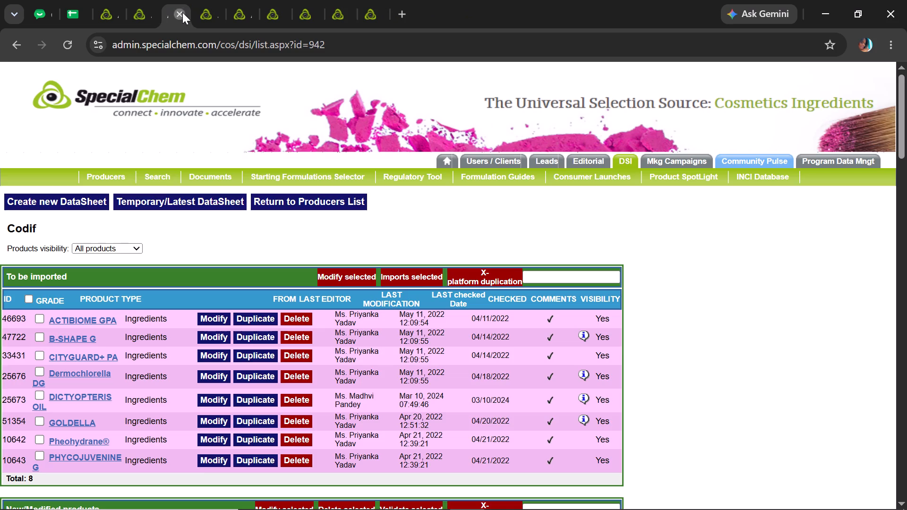
{"action": "triple_click", "coordinate": [182, 12]}
{"action": "triple_click", "coordinate": [182, 12]}
{"action": "triple_click", "coordinate": [182, 12]}
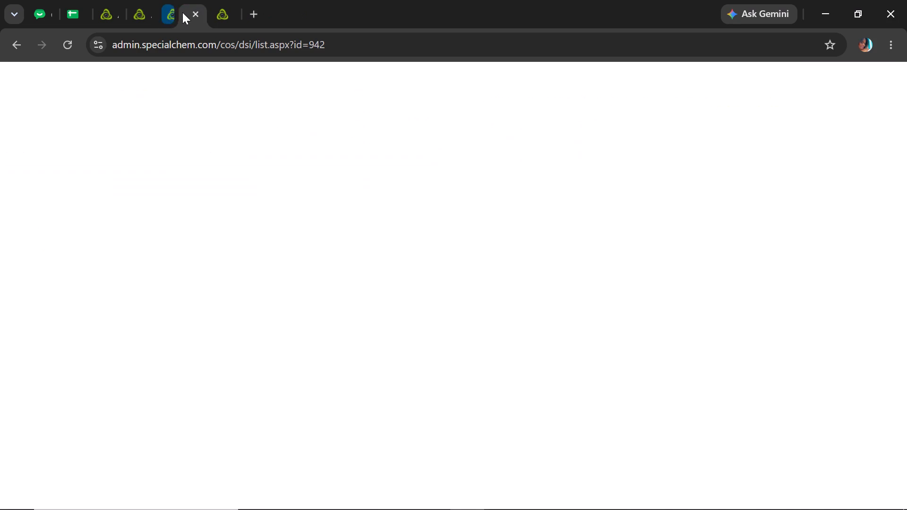
{"action": "double_click", "coordinate": [182, 12]}
{"action": "left_click", "coordinate": [182, 12]}
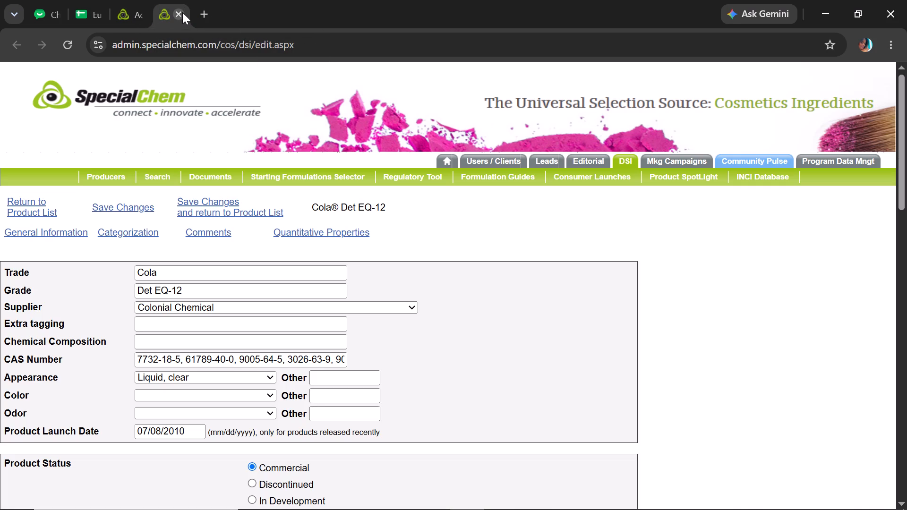
Set Cola Det EQ-12's product status to Availability Not Confirmed and save the changes.
{"action": "left_click_drag", "start_coordinate": [906, 169], "coordinate": [906, 182]}
{"action": "left_click", "coordinate": [253, 472]}
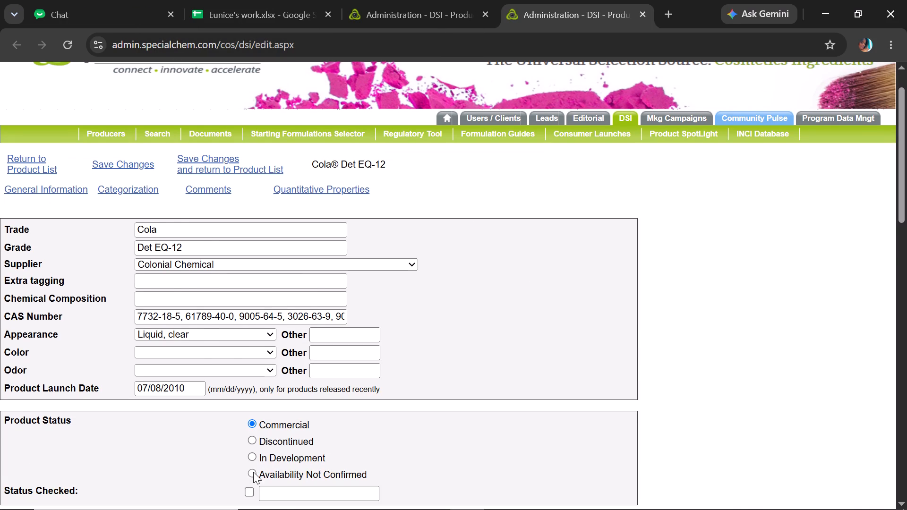
{"action": "left_click", "coordinate": [132, 168]}
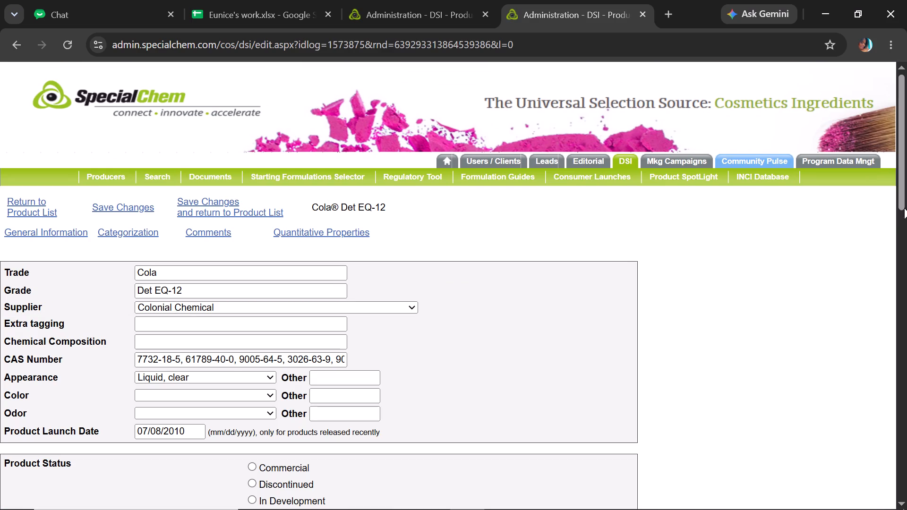
{"action": "left_click_drag", "start_coordinate": [906, 185], "coordinate": [906, 205]}
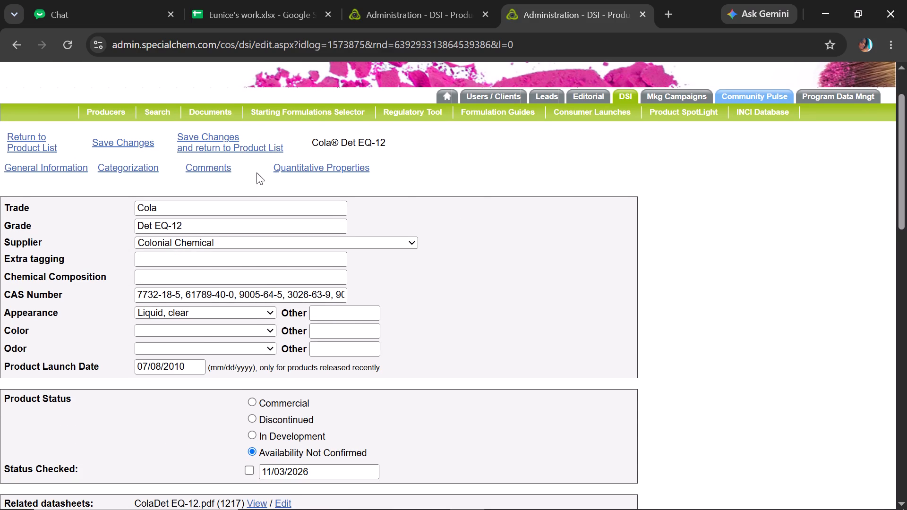
In the displayed comments, insert "{product} by {supplier}" from the spreadsheet's Guide sheet before "Acts as a mild cleanser", lowercasing "acts".
{"action": "left_click", "coordinate": [222, 167]}
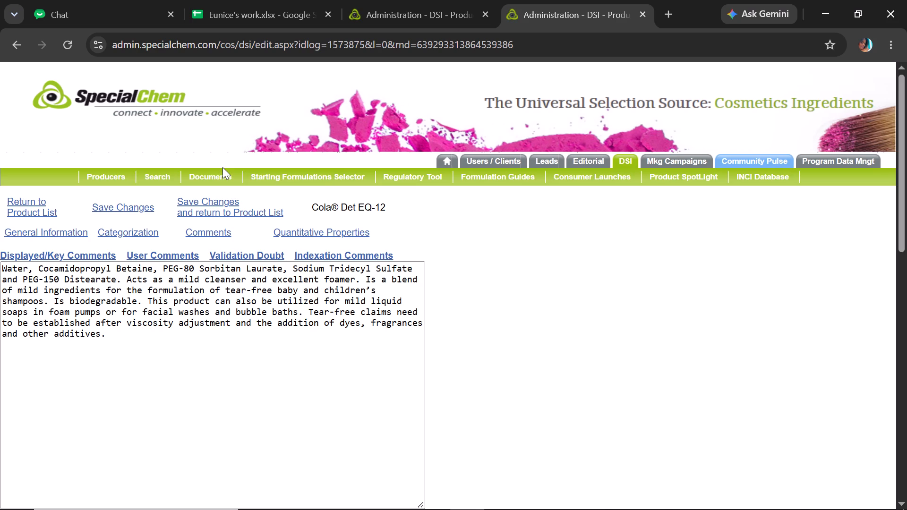
{"action": "left_click", "coordinate": [254, 0]}
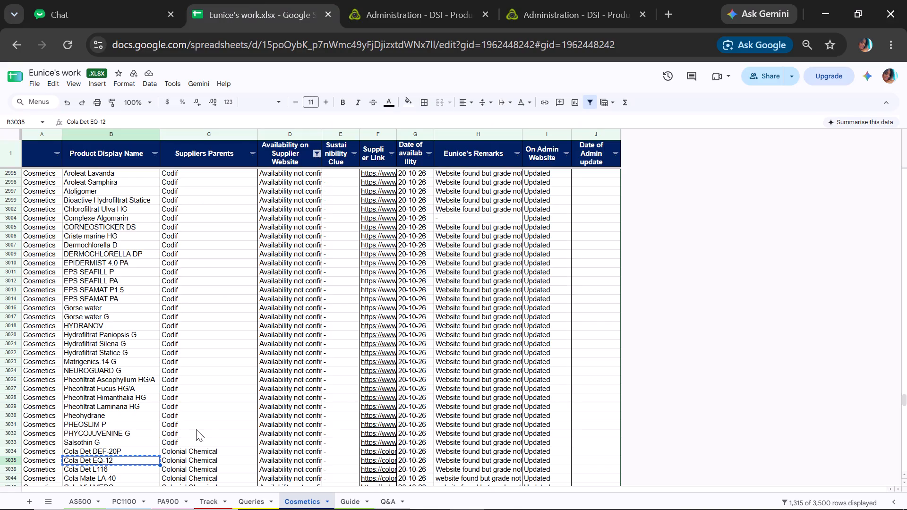
{"action": "left_click", "coordinate": [355, 493]}
{"action": "key", "text": "ctrl+c"}
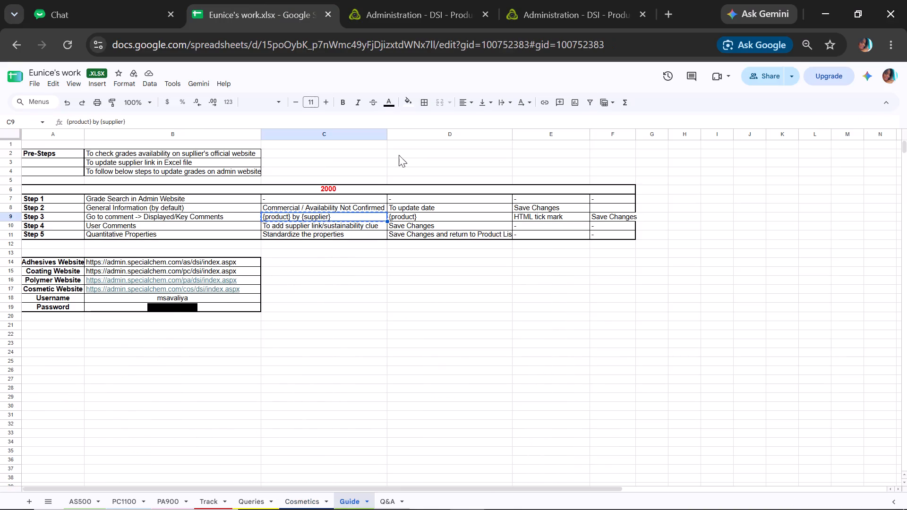
{"action": "left_click", "coordinate": [432, 0]}
{"action": "left_click", "coordinate": [532, 4]}
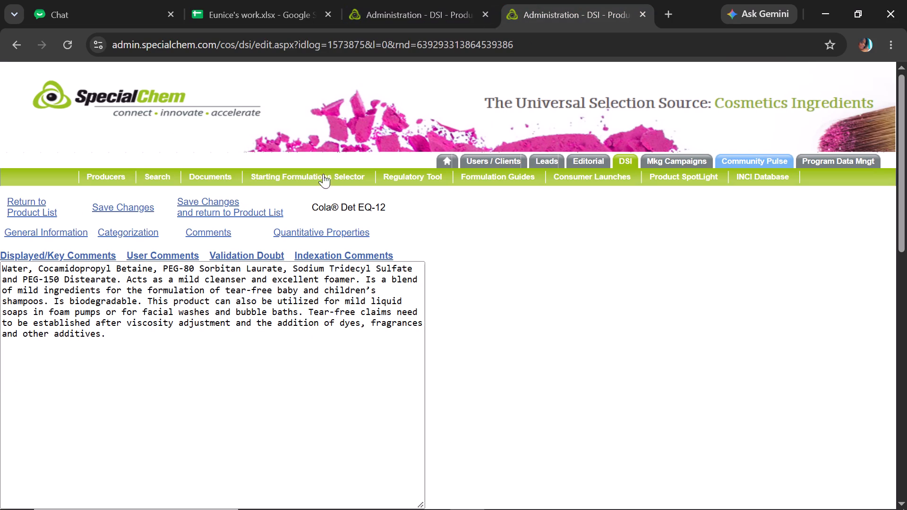
{"action": "double_click", "coordinate": [127, 280]}
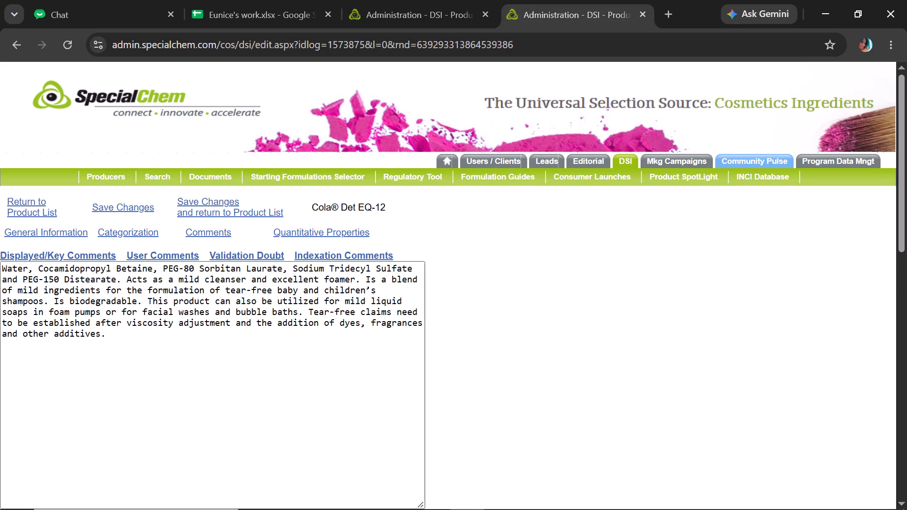
{"action": "left_click", "coordinate": [127, 280]}
{"action": "key", "text": "ctrl+v"}
{"action": "key", "text": "space"}
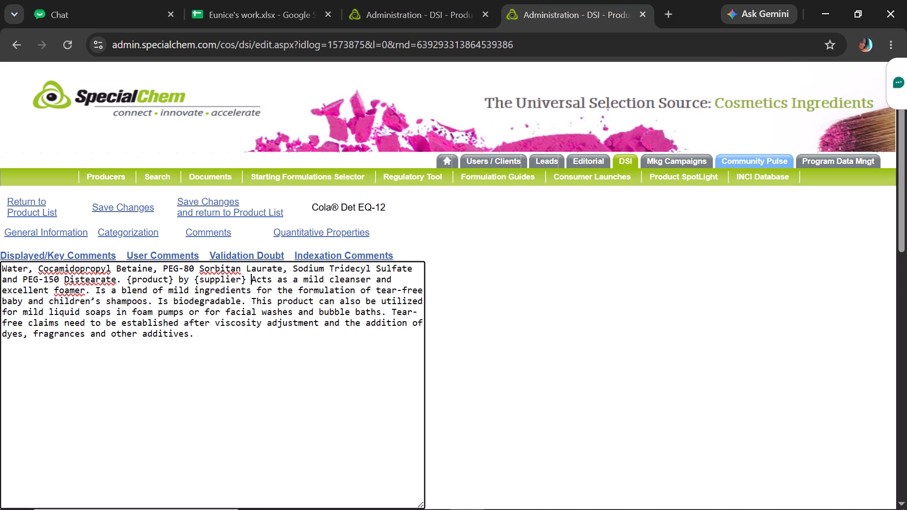
{"action": "key", "text": "Delete"}
{"action": "key", "text": "a"}
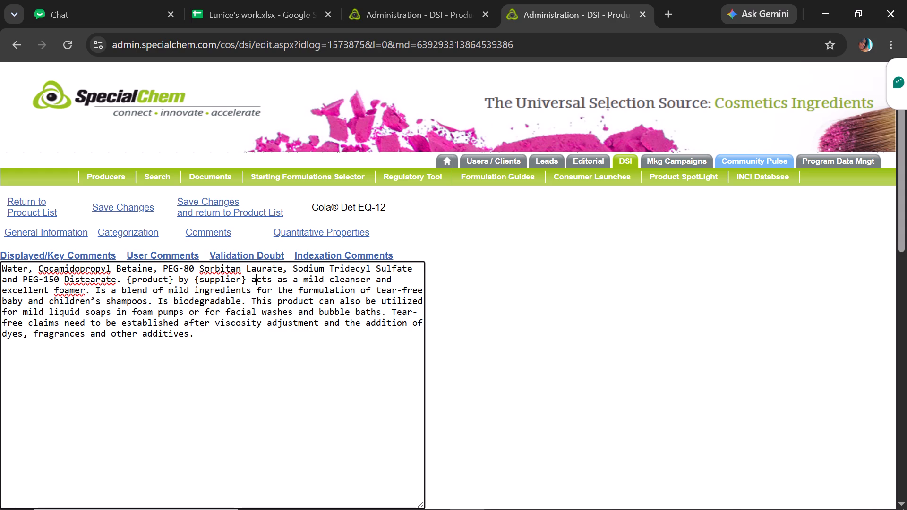
Replace "This product" in the sentence about mild liquid soaps with the "{product}" placeholder copied from the same comment.
{"action": "left_click_drag", "start_coordinate": [175, 284], "coordinate": [129, 283]}
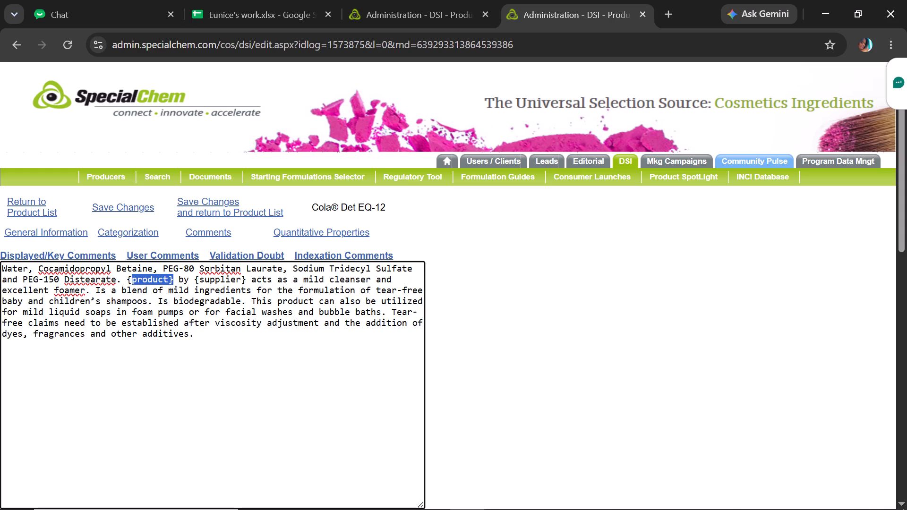
{"action": "left_click_drag", "start_coordinate": [129, 283], "coordinate": [128, 283]}
{"action": "key", "text": "ctrl+c"}
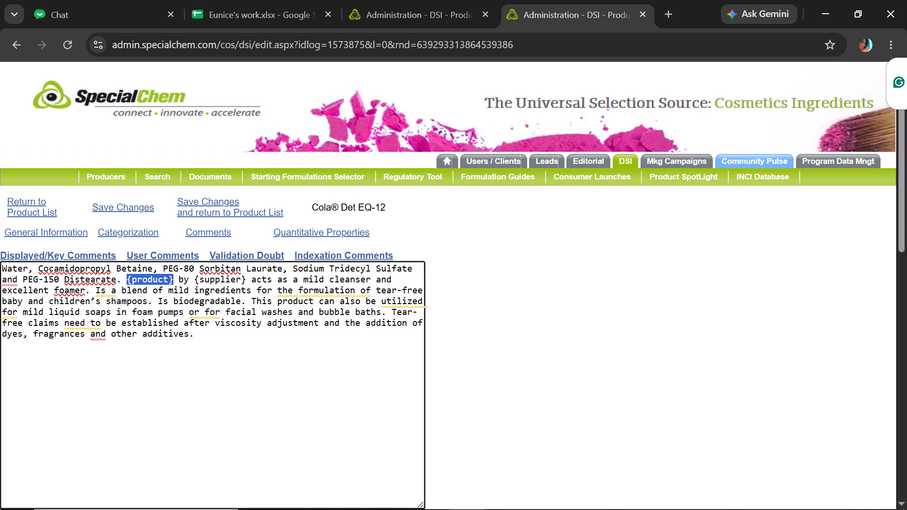
{"action": "left_click_drag", "start_coordinate": [250, 302], "coordinate": [305, 296]}
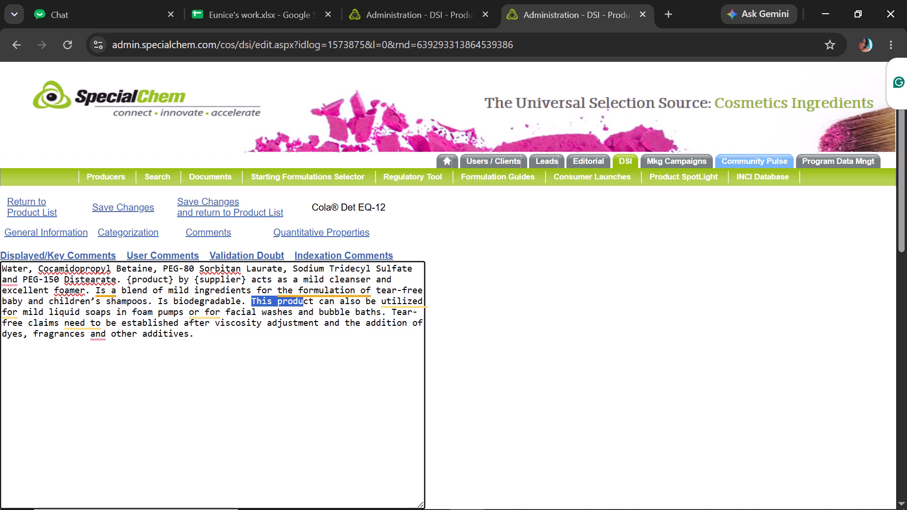
{"action": "left_click_drag", "start_coordinate": [305, 296], "coordinate": [314, 296]}
{"action": "key", "text": "ctrl+v"}
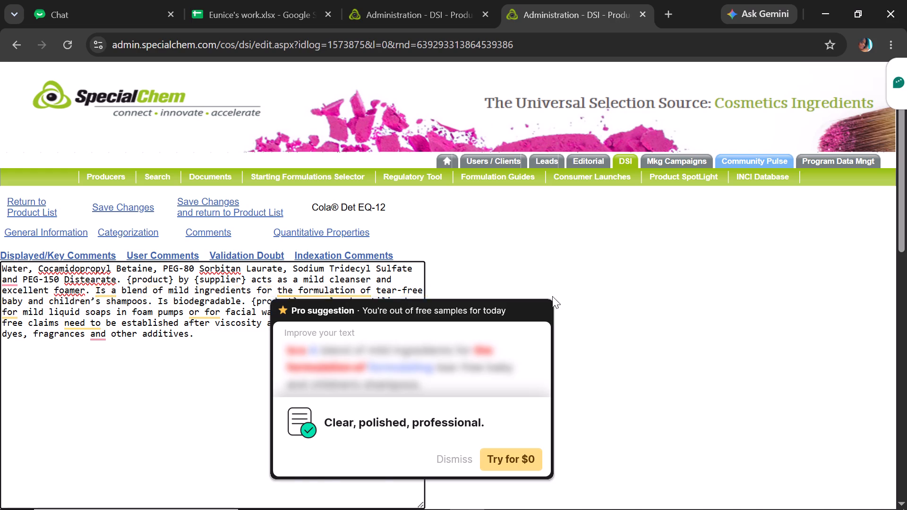
Enable Display as HTML for Cola Det EQ-12's comments and save the changes.
{"action": "left_click_drag", "start_coordinate": [906, 186], "coordinate": [905, 203]}
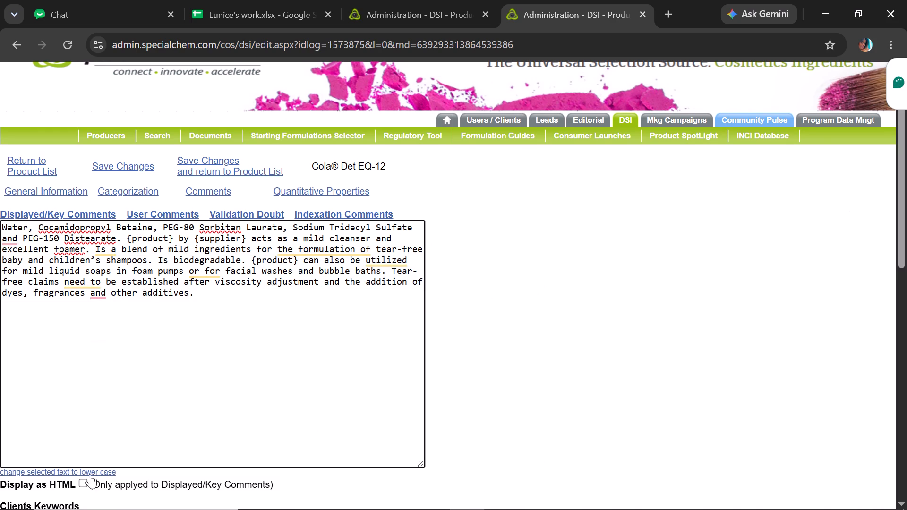
{"action": "left_click", "coordinate": [86, 485]}
{"action": "left_click", "coordinate": [131, 166]}
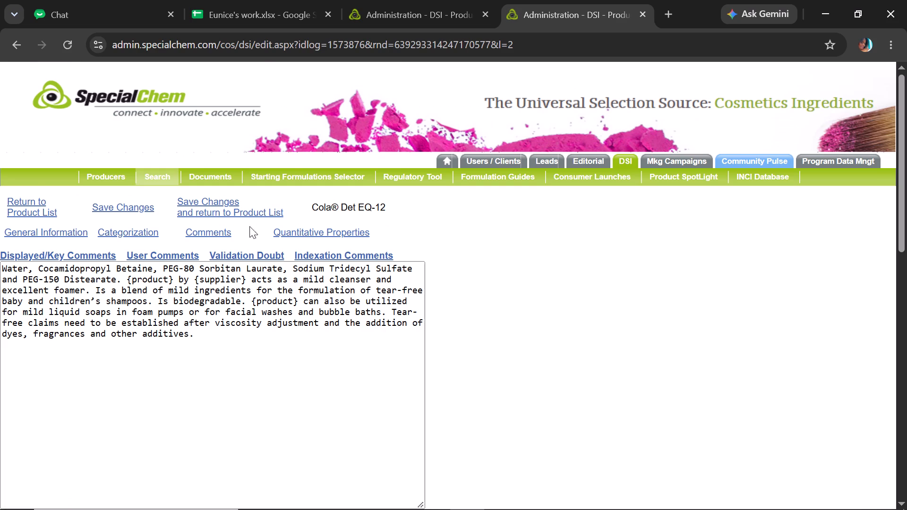
In Cola Det EQ-12's quantitative properties, rename the "Solids" property as "Solid Content".
{"action": "left_click", "coordinate": [274, 237]}
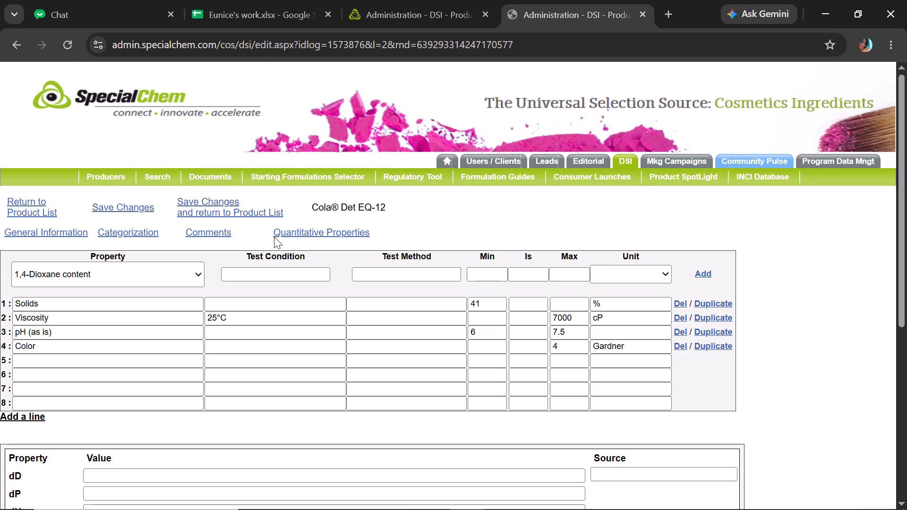
{"action": "left_click", "coordinate": [74, 302]}
{"action": "key", "text": "BackSpace"}
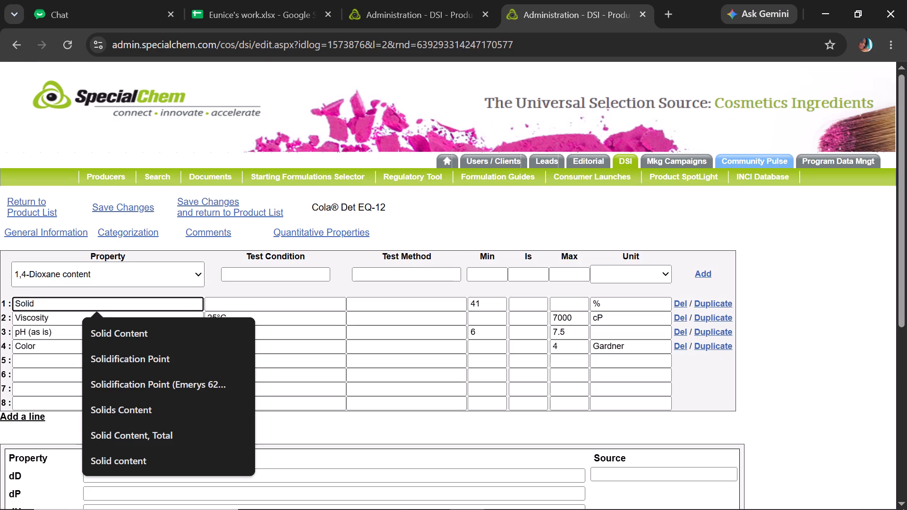
{"action": "left_click", "coordinate": [129, 331]}
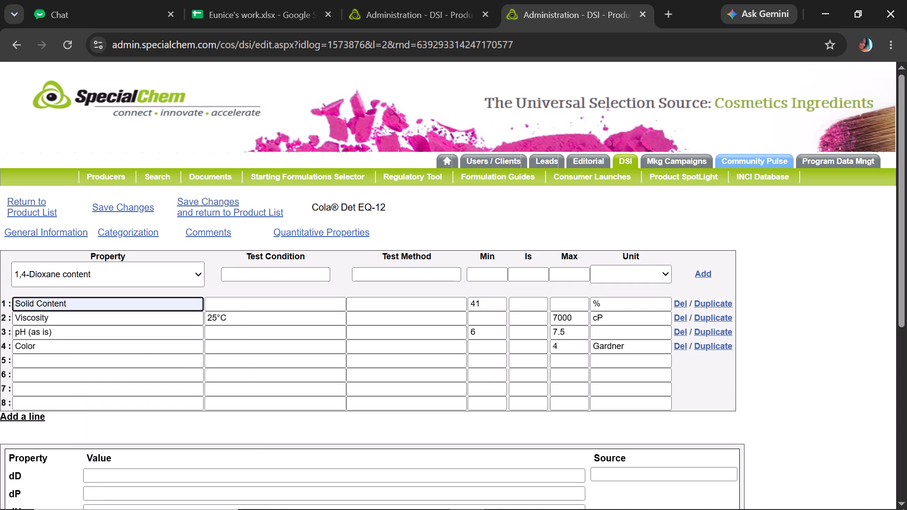
Move "as is" without parentheses from the pH property's name to its test condition, leaving only "pH" as the name.
{"action": "left_click_drag", "start_coordinate": [28, 332], "coordinate": [33, 330]}
{"action": "left_click", "coordinate": [32, 332]}
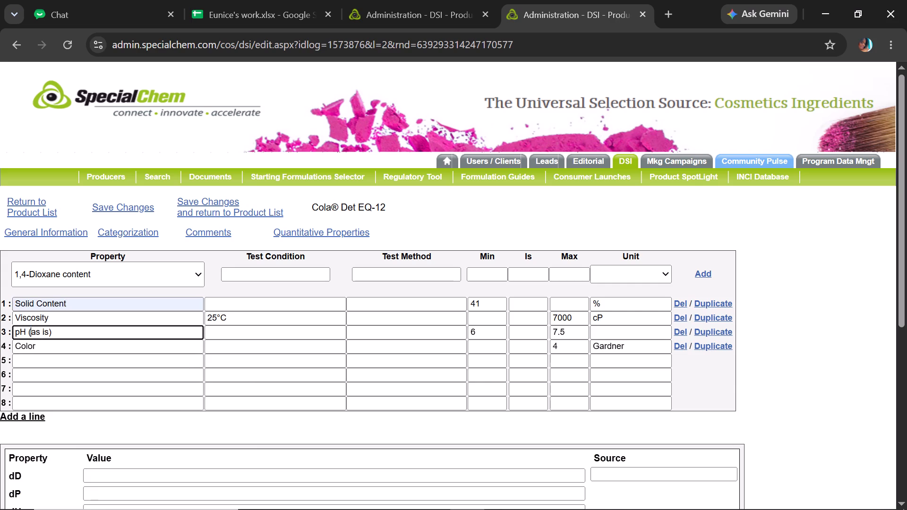
{"action": "left_click", "coordinate": [32, 332]}
{"action": "left_click_drag", "start_coordinate": [32, 332], "coordinate": [50, 332]}
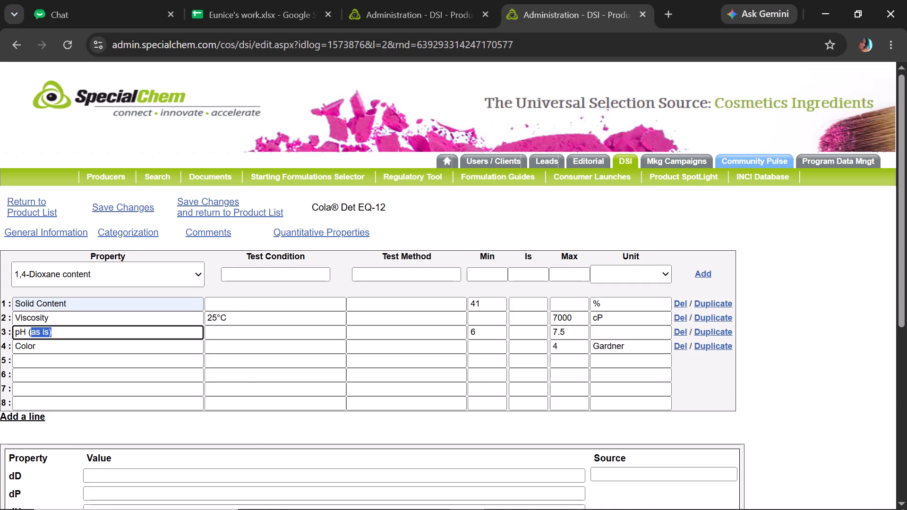
{"action": "key", "text": "ctrl+c"}
{"action": "left_click", "coordinate": [223, 333]}
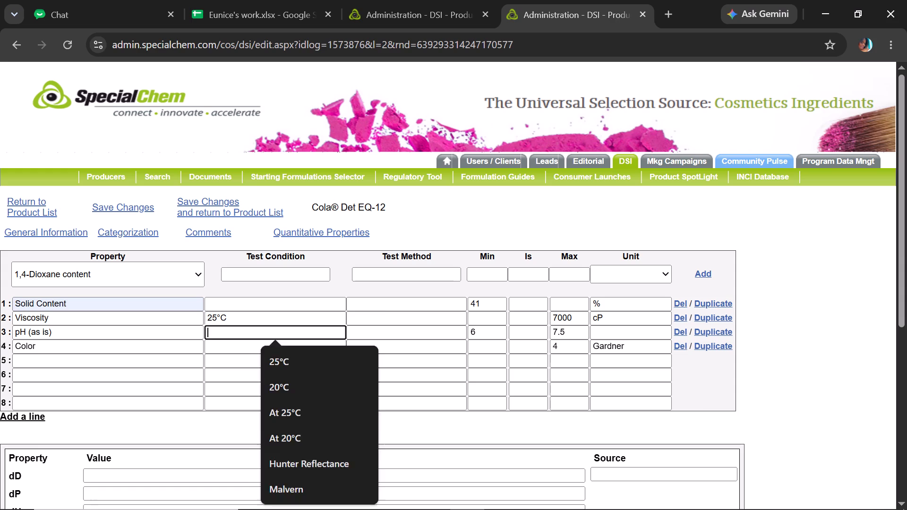
{"action": "key", "text": "ctrl+v"}
{"action": "key", "text": "BackSpace"}
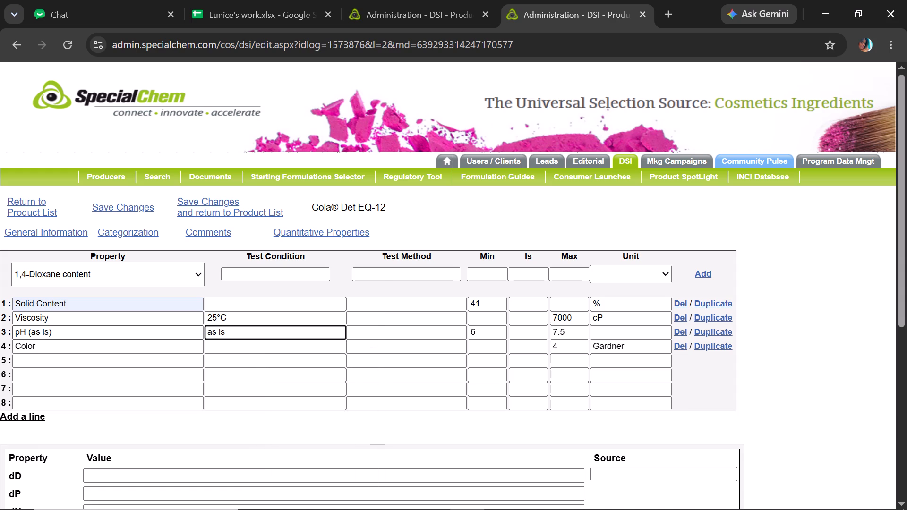
{"action": "left_click_drag", "start_coordinate": [27, 330], "coordinate": [262, 288]}
{"action": "key", "text": "BackSpace"}
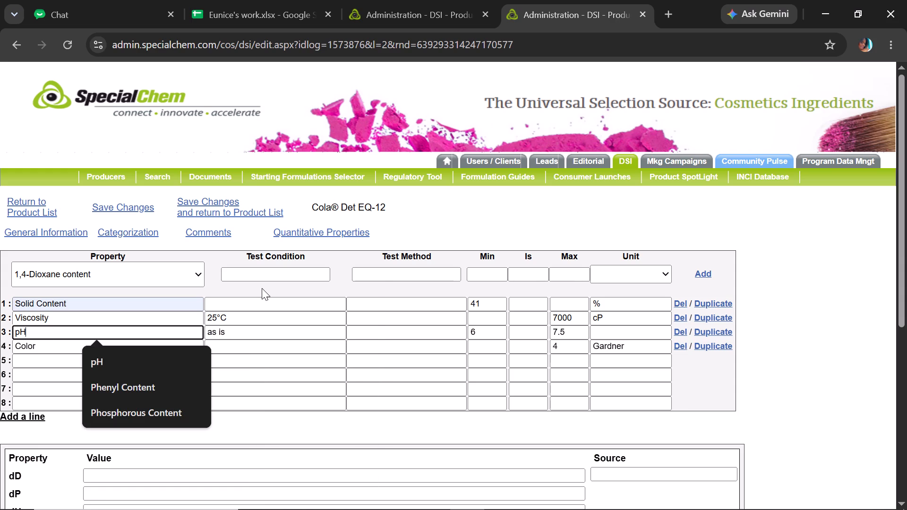
Move "Gardner" from the color property's unit into its name as "Color, Gardner", and save with a return to the product list.
{"action": "left_click", "coordinate": [47, 342]}
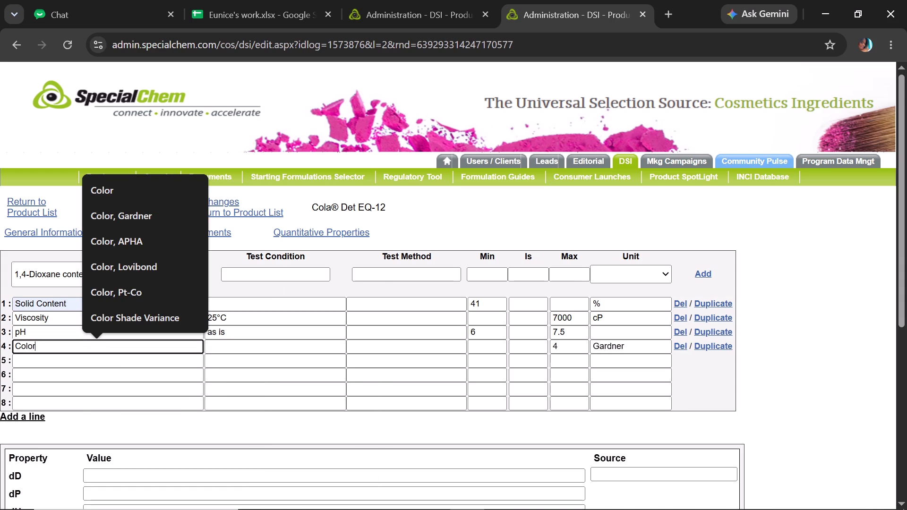
{"action": "left_click", "coordinate": [115, 209]}
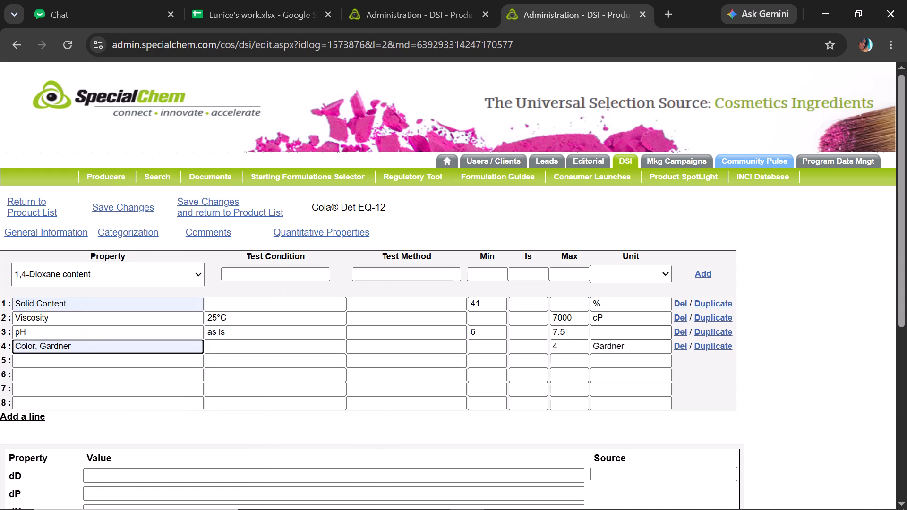
{"action": "left_click_drag", "start_coordinate": [629, 346], "coordinate": [460, 366]}
{"action": "key", "text": "BackSpace"}
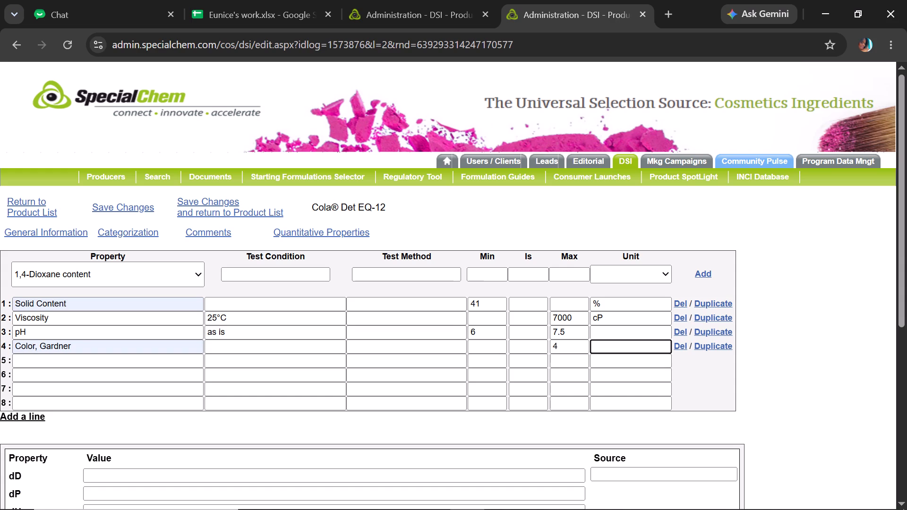
{"action": "left_click", "coordinate": [202, 206]}
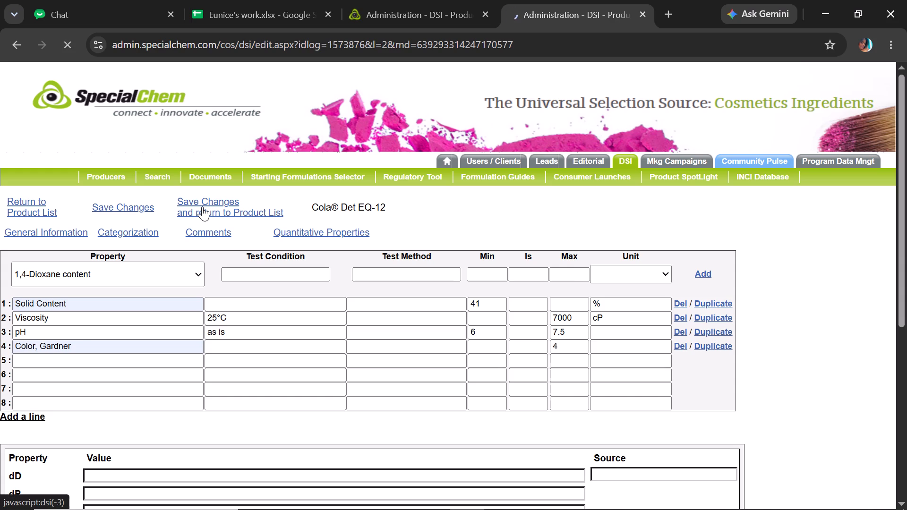
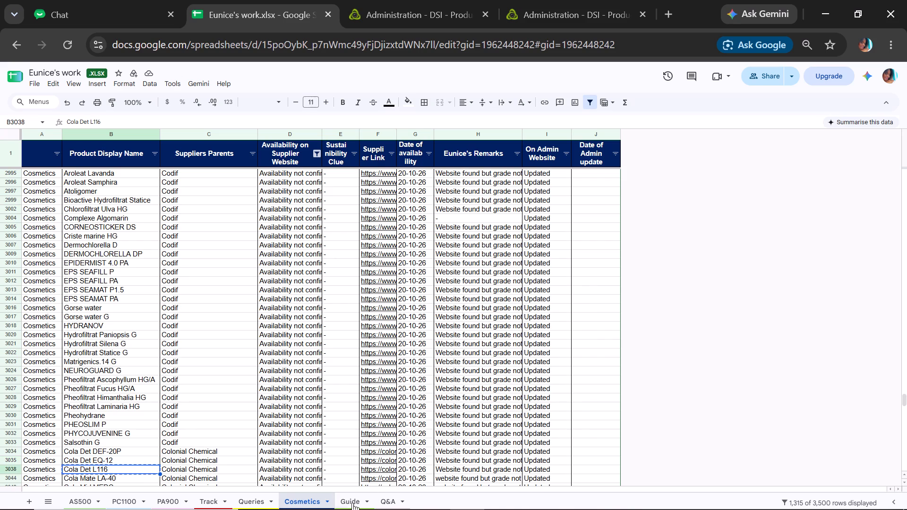
Search the product database for the grade Cola Det L116 and open its record.
{"action": "left_click", "coordinate": [376, 6]}
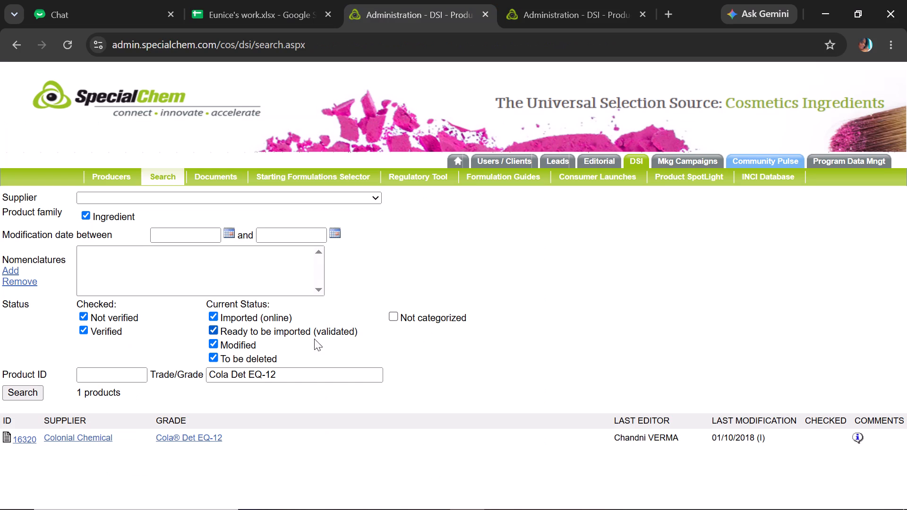
{"action": "left_click_drag", "start_coordinate": [299, 373], "coordinate": [96, 398]}
{"action": "key", "text": "ctrl+v"}
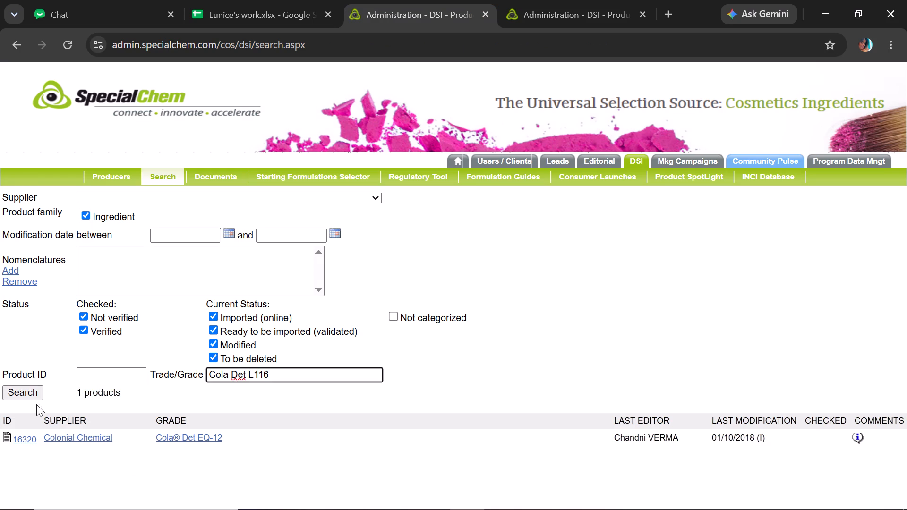
{"action": "left_click", "coordinate": [5, 388]}
{"action": "left_click", "coordinate": [168, 435]}
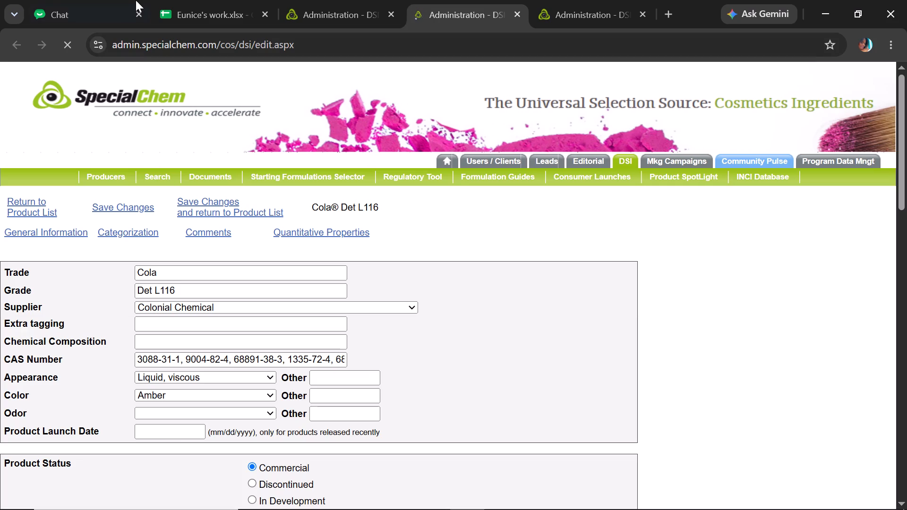
Copy the "{product} by {supplier}" placeholder from the Guide sheet and return to the Cola Det L116 record.
{"action": "left_click", "coordinate": [180, 12]}
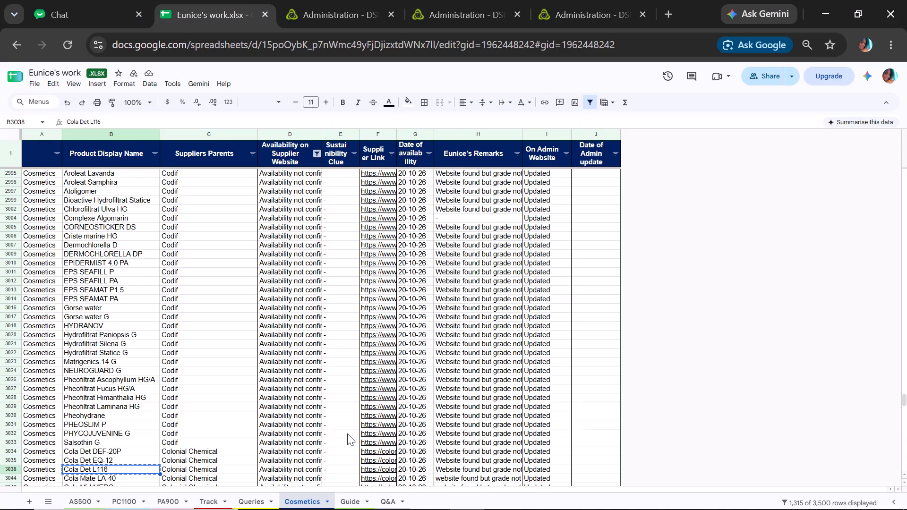
{"action": "left_click", "coordinate": [351, 498]}
{"action": "key", "text": "ctrl+c"}
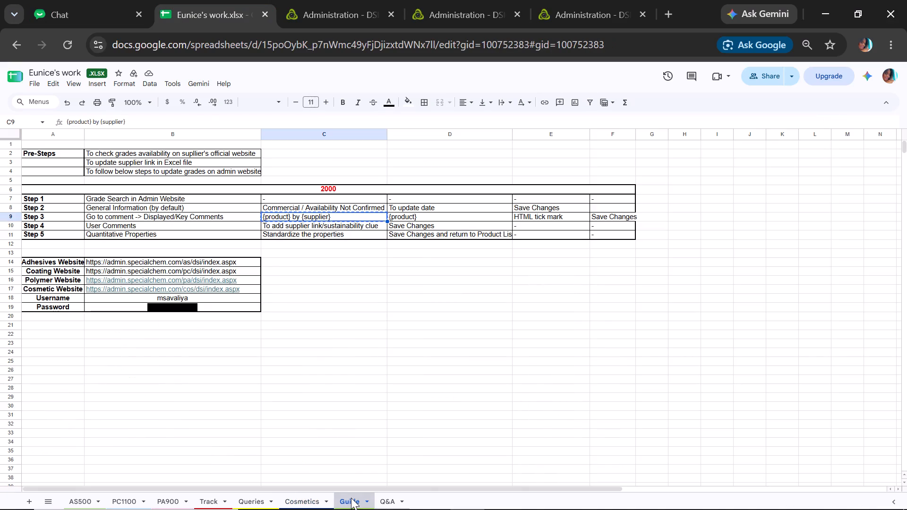
{"action": "left_click", "coordinate": [375, 0]}
{"action": "left_click", "coordinate": [486, 4]}
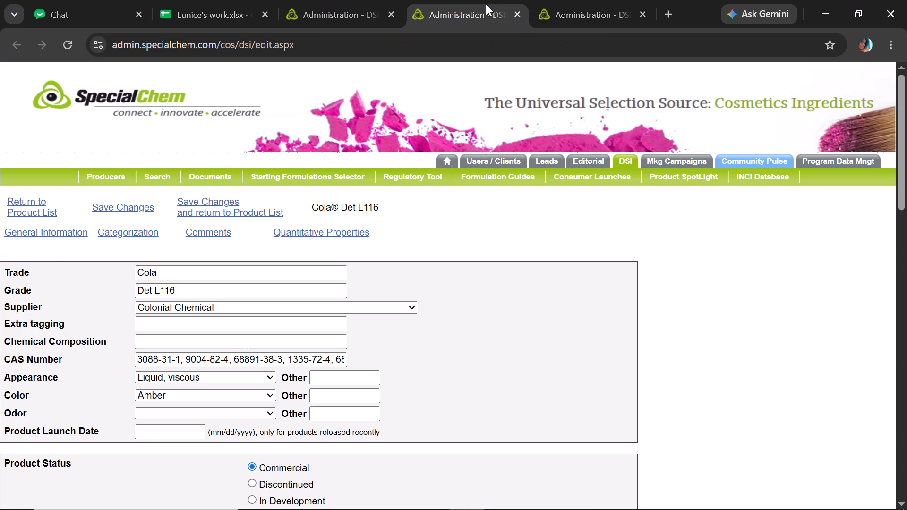
Set Cola Det L116's product status to Availability Not Confirmed and save the changes.
{"action": "left_click_drag", "start_coordinate": [906, 146], "coordinate": [904, 168]}
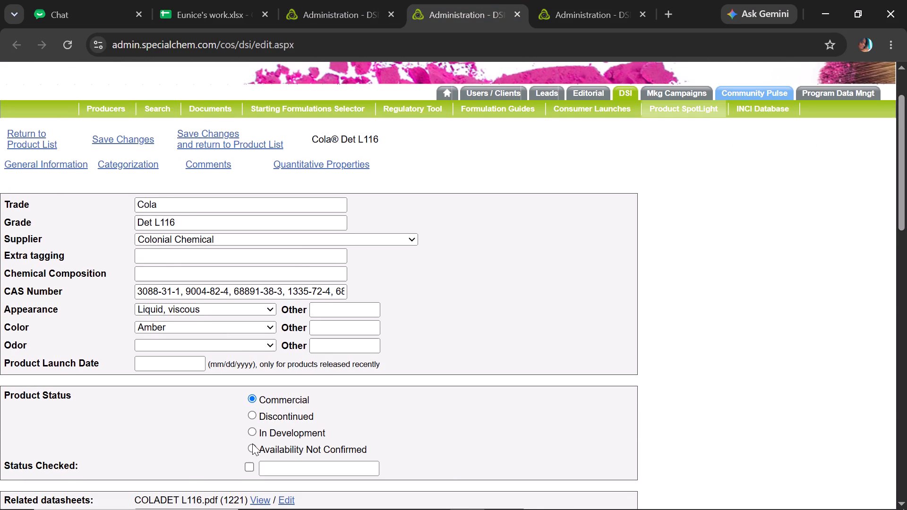
{"action": "left_click", "coordinate": [252, 447]}
{"action": "left_click", "coordinate": [96, 138]}
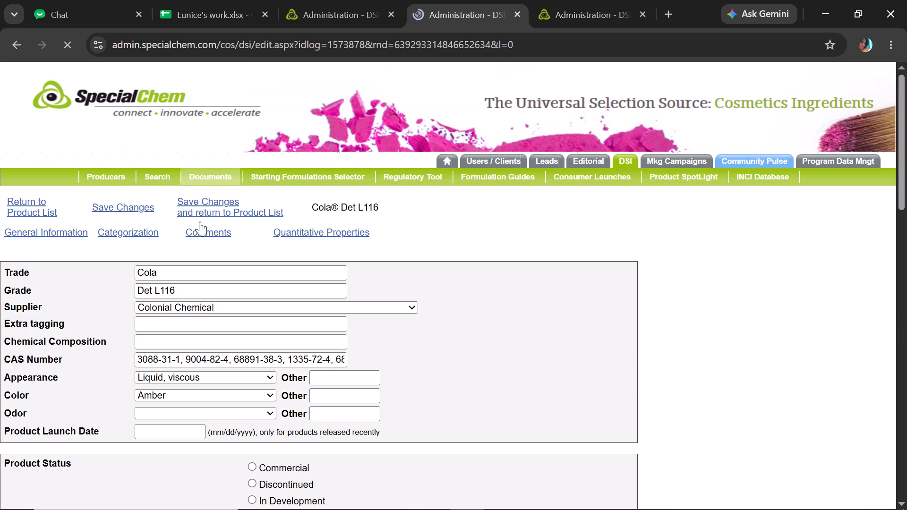
In Cola Det L116's comments, insert "{product} by {supplier}" before "Is a very mild" and lowercase "is".
{"action": "left_click", "coordinate": [201, 228]}
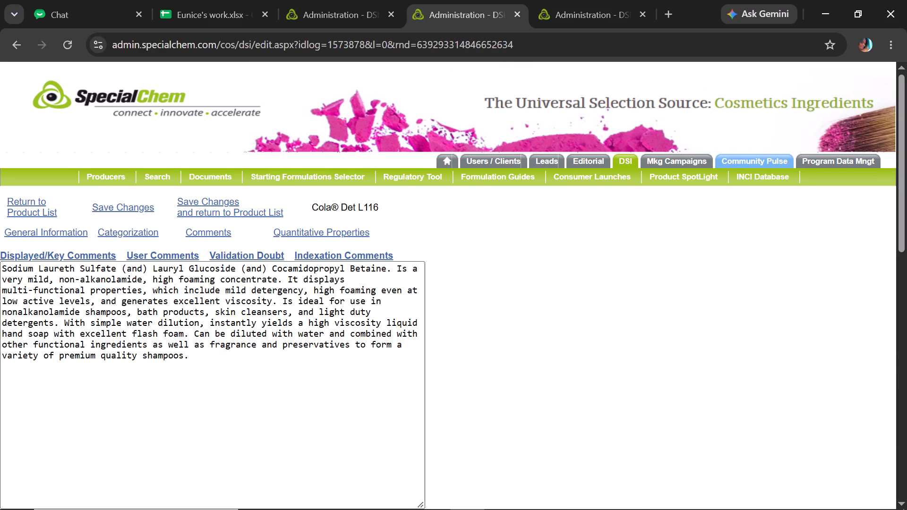
{"action": "double_click", "coordinate": [398, 271]}
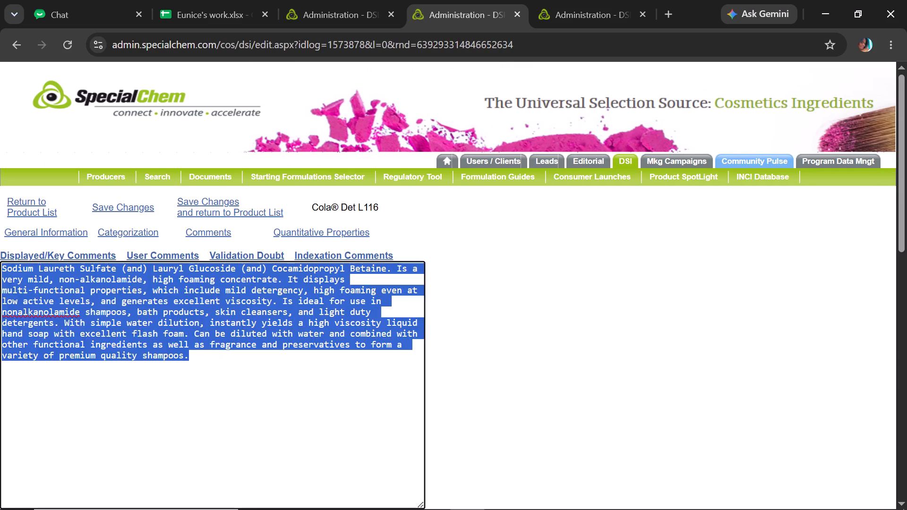
{"action": "left_click", "coordinate": [398, 271]}
{"action": "key", "text": "ctrl+v"}
{"action": "key", "text": "space"}
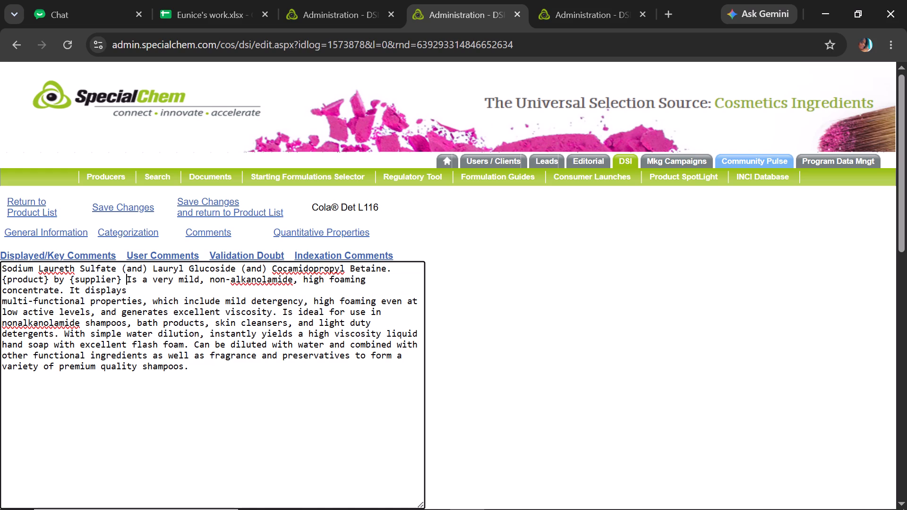
{"action": "key", "text": "Delete"}
{"action": "key", "text": "s"}
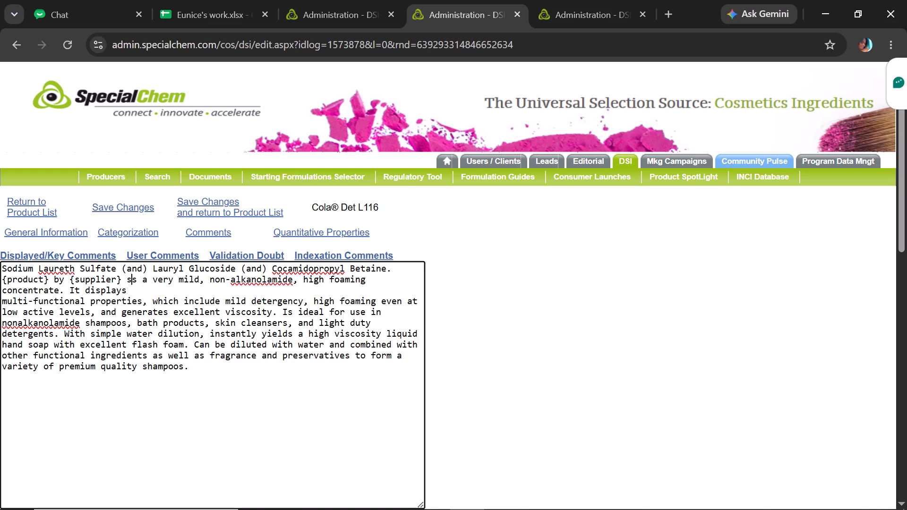
{"action": "key", "text": "BackSpace"}
{"action": "key", "text": "i"}
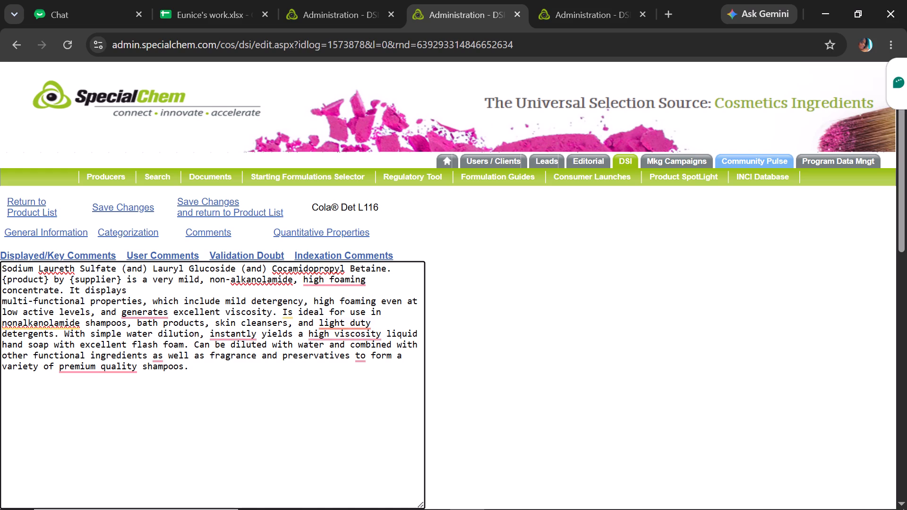
Change "high foaming concentrate" to "high-foaming concentrate" and replace the line break after "It displays" with a space.
{"action": "left_click_drag", "start_coordinate": [49, 278], "coordinate": [0, 280]}
{"action": "key", "text": "ctrl+c"}
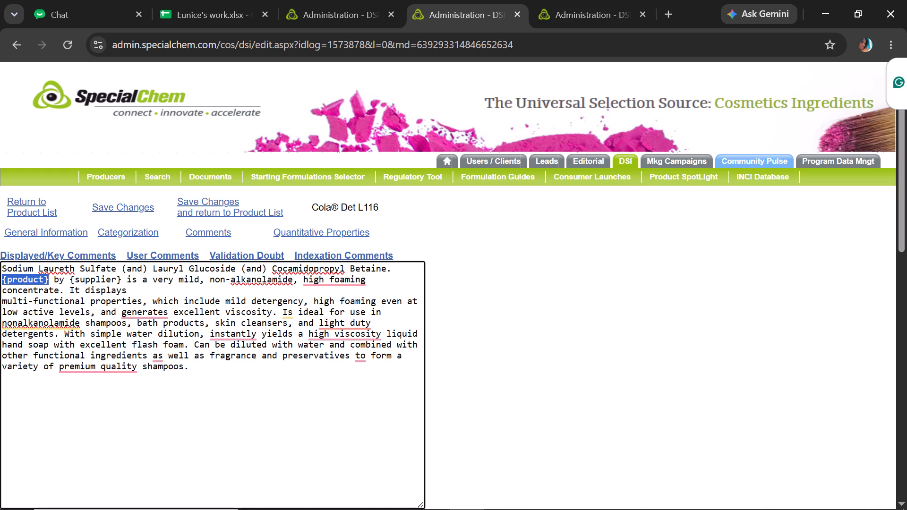
{"action": "left_click", "coordinate": [331, 309]}
{"action": "type", "text": "high-foaming"}
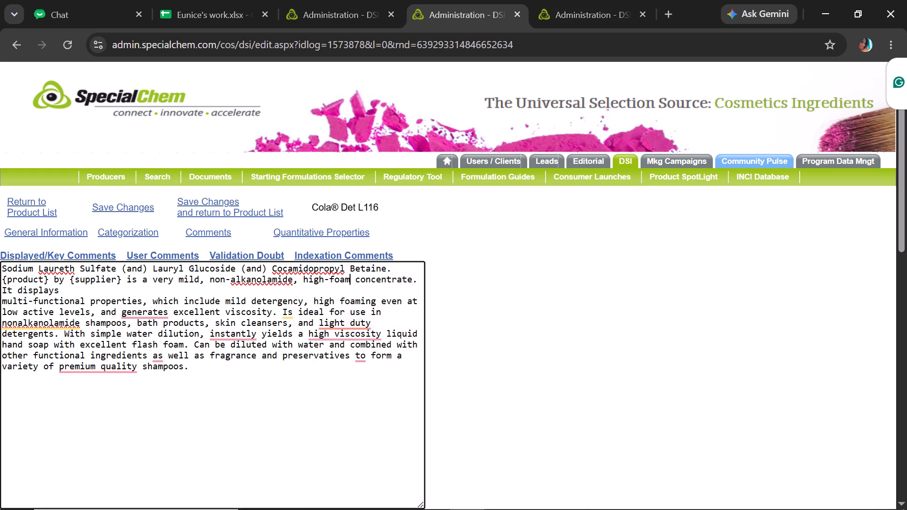
{"action": "left_click", "coordinate": [0, 303]}
{"action": "key", "text": "BackSpace"}
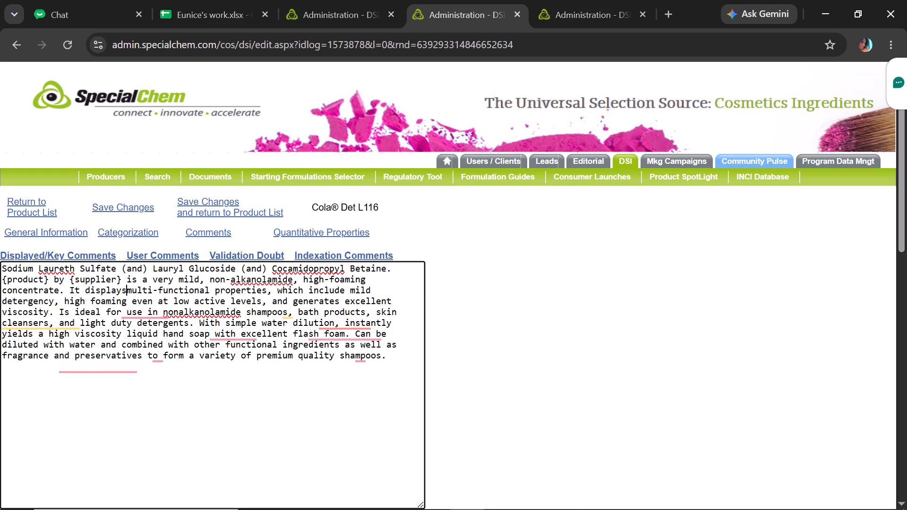
{"action": "key", "text": "space"}
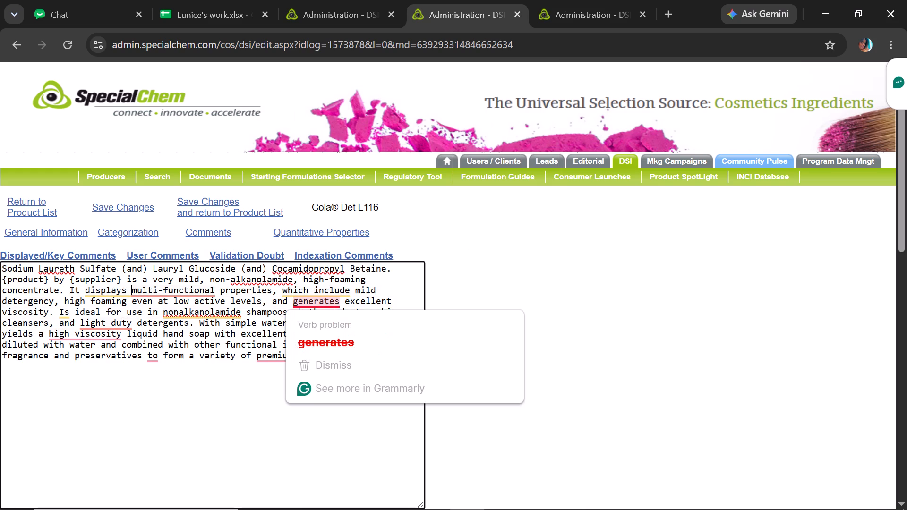
Delete "generates" before "excellent viscosity" and hyphenate "light-duty" in the comment.
{"action": "left_click", "coordinate": [329, 329]}
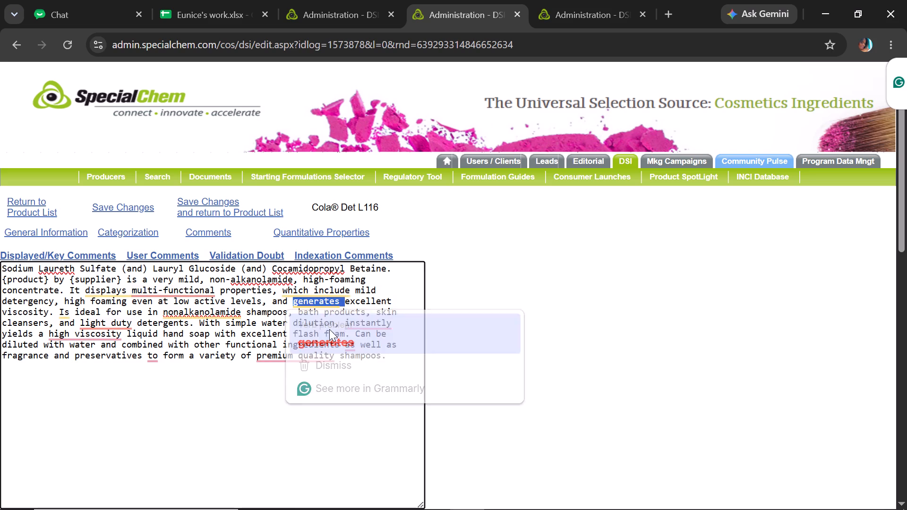
{"action": "key", "text": "BackSpace"}
{"action": "left_click", "coordinate": [207, 322]}
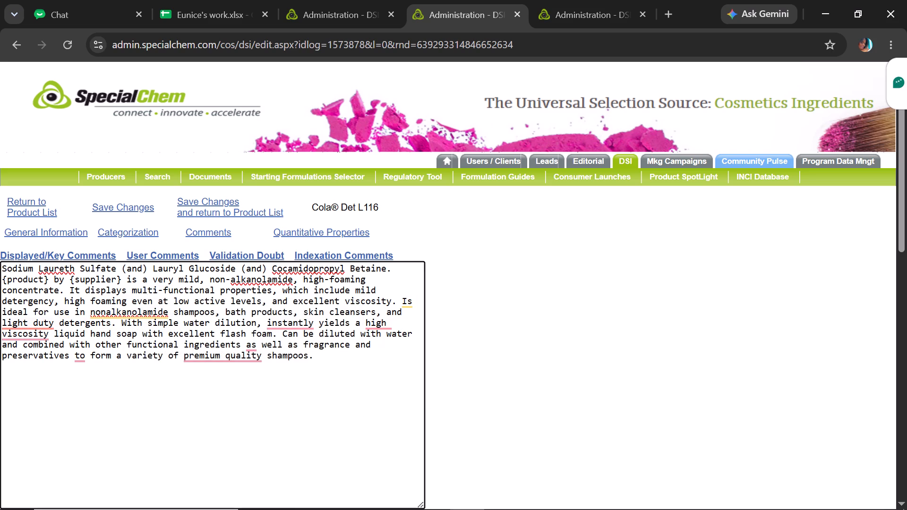
{"action": "left_click", "coordinate": [53, 340]}
{"action": "type", "text": "light-duty"}
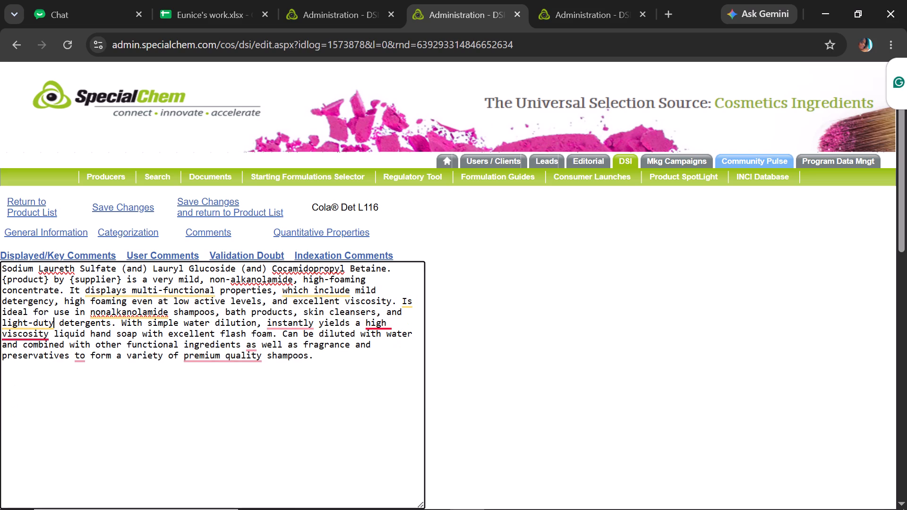
Hyphenate "high-viscosity" in the comment's description of the liquid hand soap.
{"action": "left_click", "coordinate": [39, 346]}
{"action": "type", "text": "hi"}
{"action": "key", "text": "g"}
{"action": "key", "text": "h"}
{"action": "key", "text": "minus"}
{"action": "key", "text": "v"}
{"action": "key", "text": "i"}
{"action": "key", "text": "s"}
{"action": "key", "text": "c"}
{"action": "key", "text": "o"}
{"action": "type", "text": "si"}
{"action": "key", "text": "t"}
{"action": "key", "text": "y"}
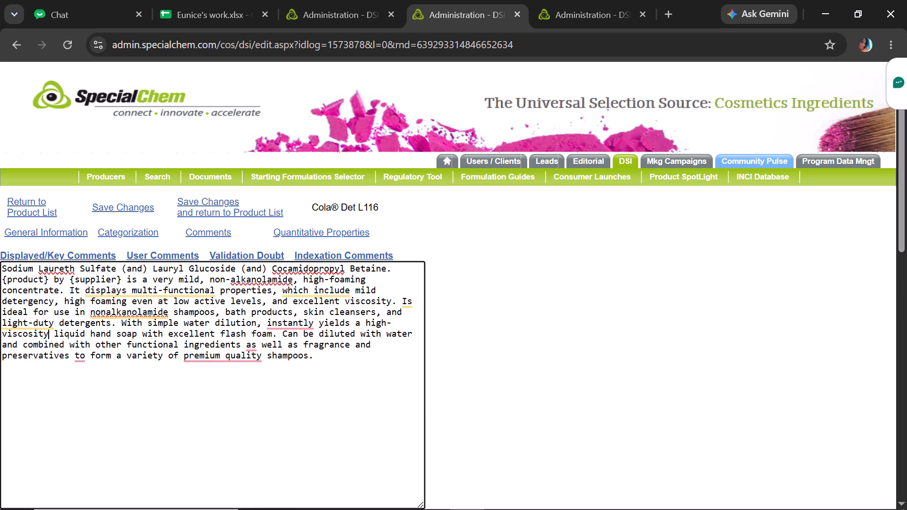
Add "it" before "instantly yields" and hyphenate "premium-quality" before "shampoos" in the comment.
{"action": "left_click", "coordinate": [299, 360]}
{"action": "type", "text": "it"}
{"action": "key", "text": "space"}
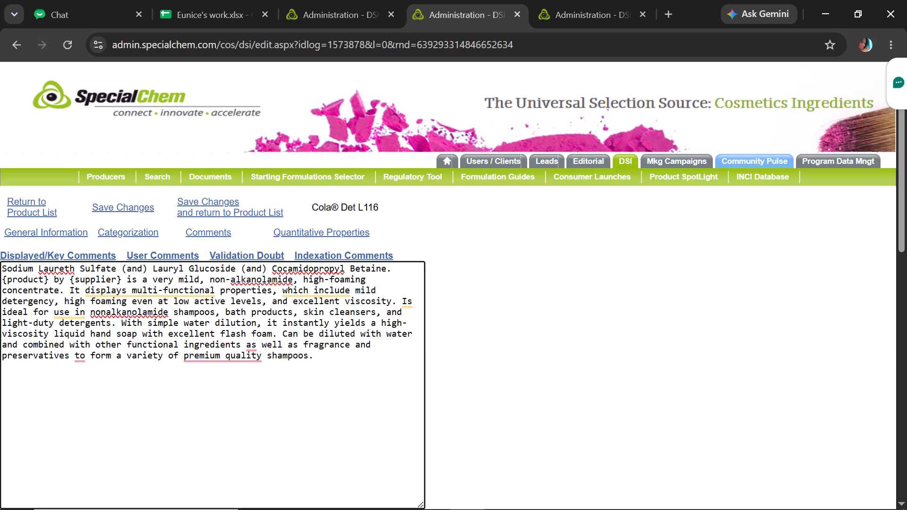
{"action": "left_click", "coordinate": [270, 399]}
{"action": "type", "text": "premium-qu"}
{"action": "type", "text": "ality"}
{"action": "left_click", "coordinate": [261, 375]}
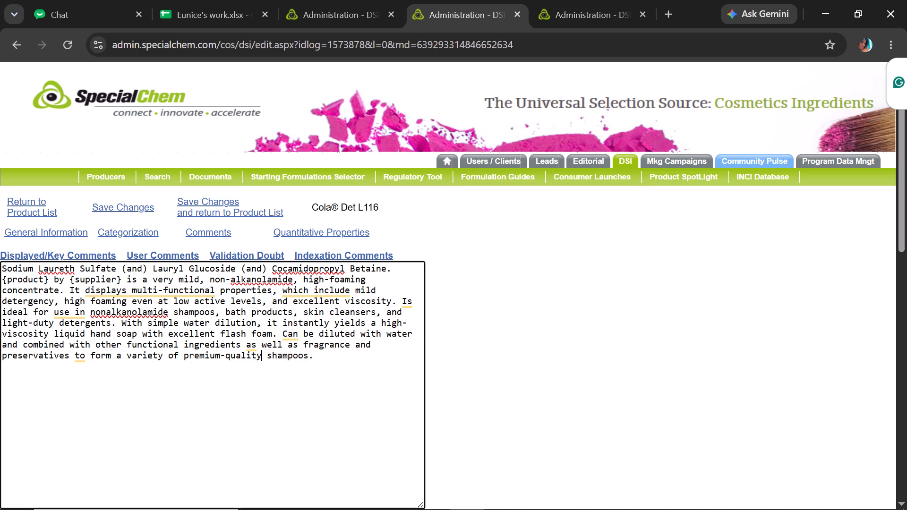
Insert the "{product}" placeholder before "Can be diluted" in the comment and lowercase "can".
{"action": "left_click_drag", "start_coordinate": [52, 280], "coordinate": [0, 273]}
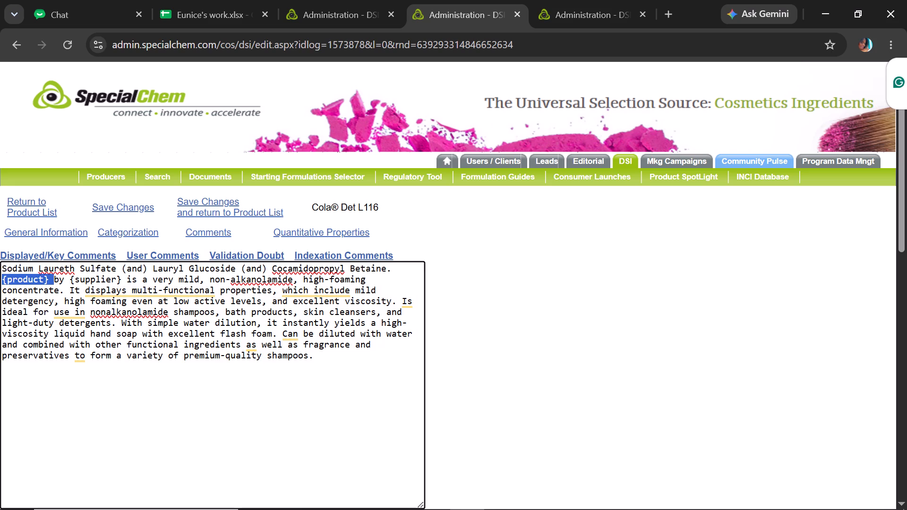
{"action": "left_click_drag", "start_coordinate": [0, 273], "coordinate": [0, 278]}
{"action": "key", "text": "ctrl+c"}
{"action": "left_click", "coordinate": [281, 333]}
{"action": "key", "text": "ctrl+v"}
{"action": "key", "text": "space"}
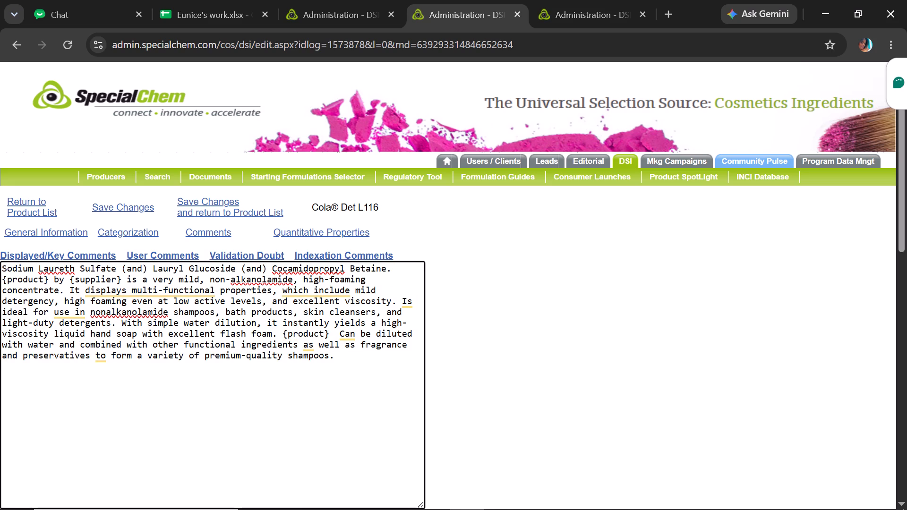
{"action": "key", "text": "Delete"}
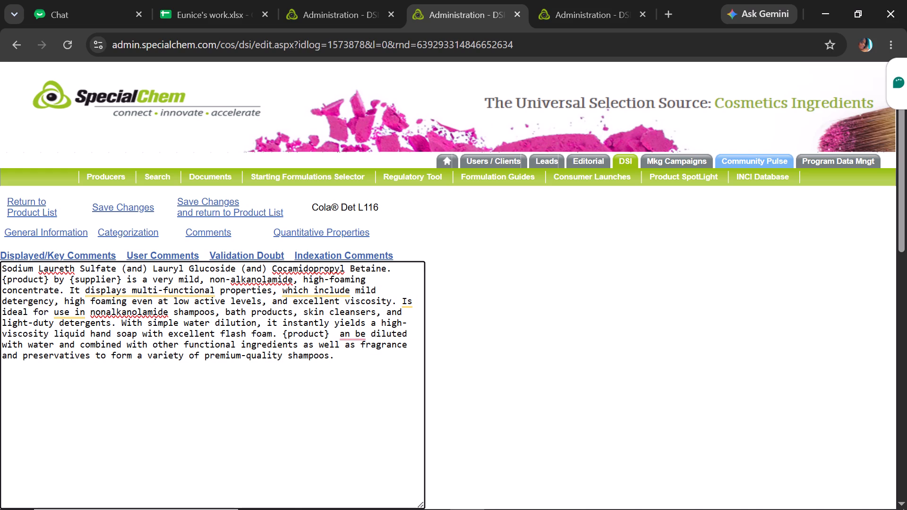
{"action": "key", "text": "c"}
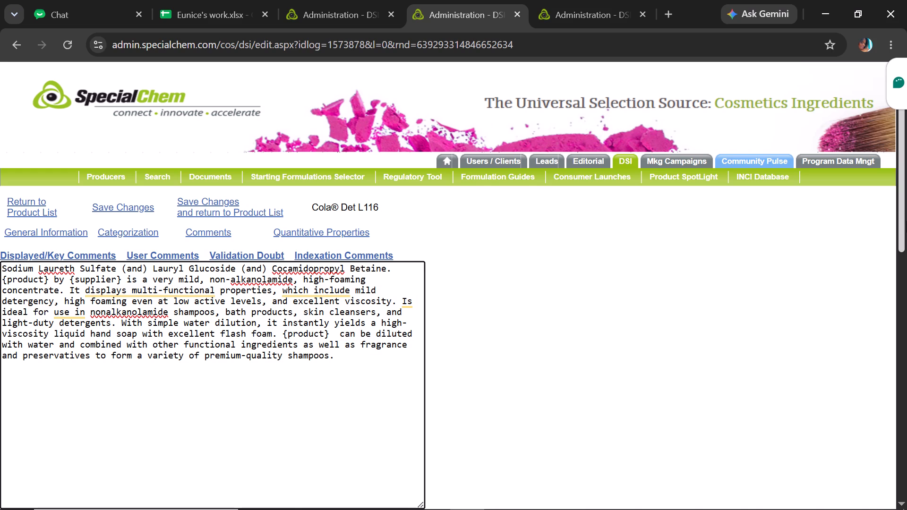
Enable Display as HTML for Cola Det L116's comments and save the changes.
{"action": "left_click_drag", "start_coordinate": [906, 221], "coordinate": [902, 235]}
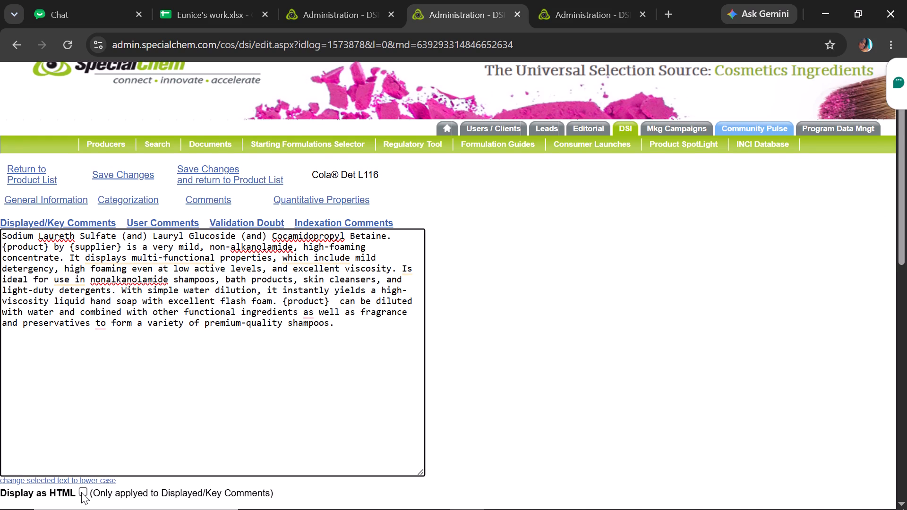
{"action": "left_click", "coordinate": [81, 492]}
{"action": "left_click", "coordinate": [120, 178]}
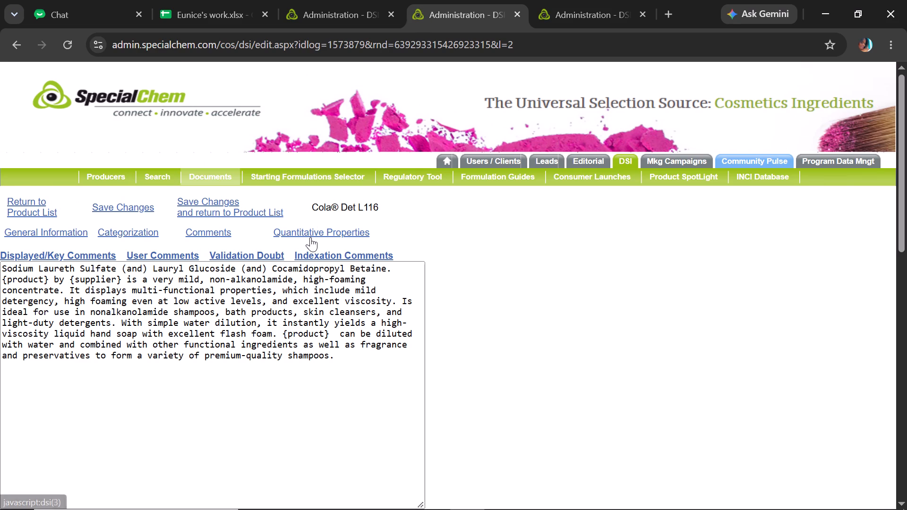
In Cola Det L116's quantitative properties, rename the "Solids" property as "Solid Content".
{"action": "left_click", "coordinate": [314, 237]}
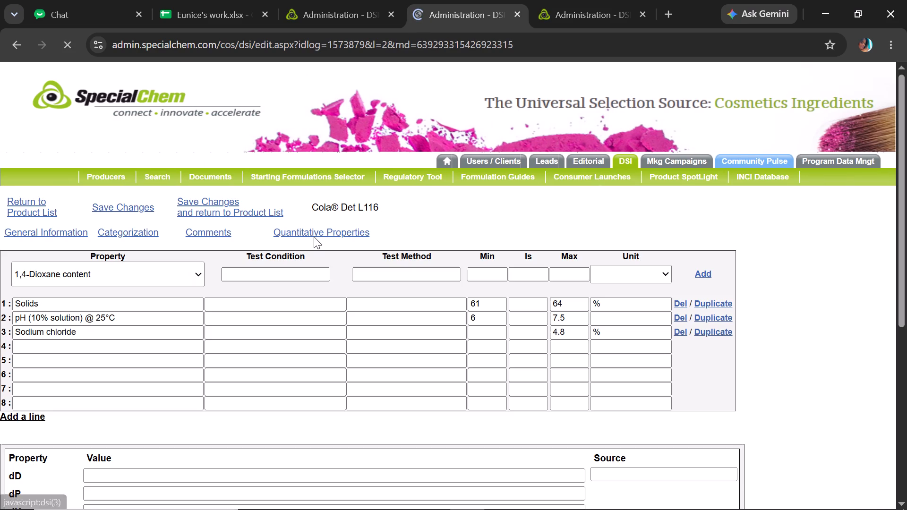
{"action": "left_click", "coordinate": [47, 302]}
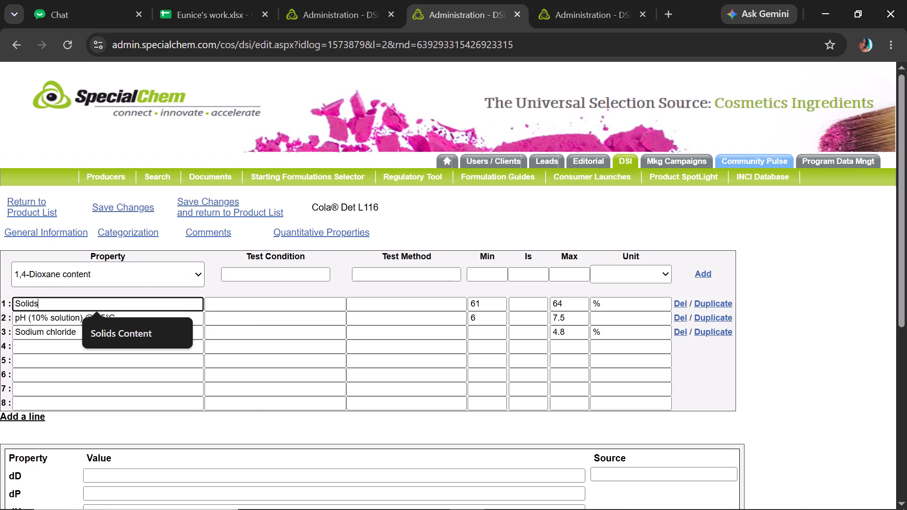
{"action": "key", "text": "BackSpace"}
{"action": "left_click", "coordinate": [122, 331]}
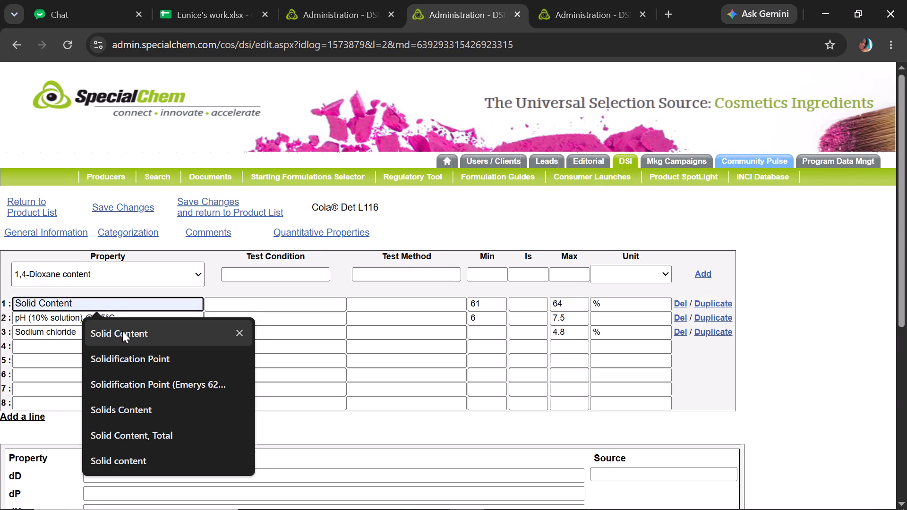
Fill the pH row's test condition with "10% solution at 25°C", based on the text in its property name.
{"action": "left_click_drag", "start_coordinate": [34, 315], "coordinate": [53, 315]}
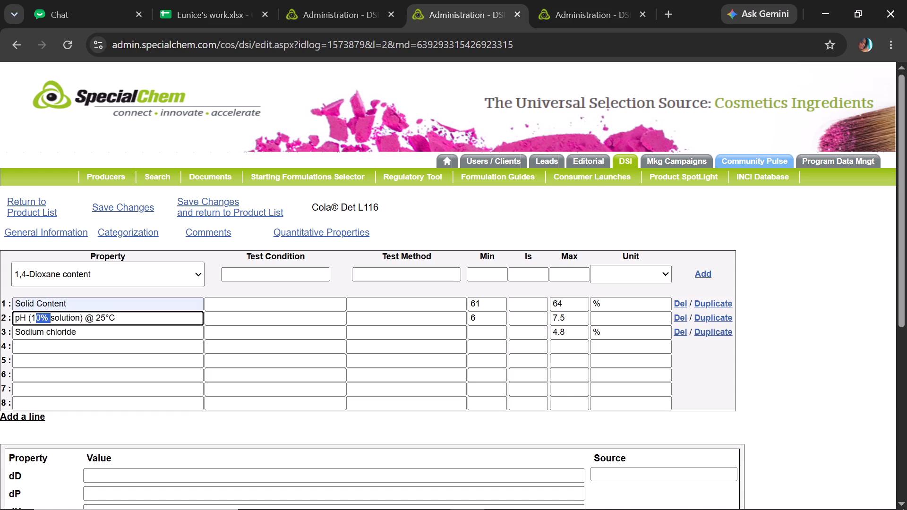
{"action": "left_click_drag", "start_coordinate": [53, 315], "coordinate": [85, 316]}
{"action": "left_click_drag", "start_coordinate": [31, 314], "coordinate": [121, 315]}
{"action": "key", "text": "ctrl+c"}
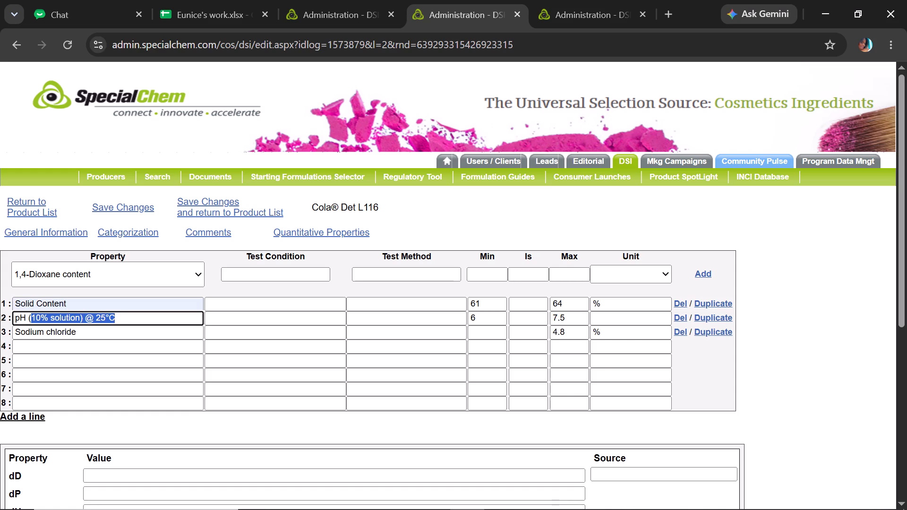
{"action": "left_click", "coordinate": [211, 319]}
{"action": "key", "text": "ctrl+v"}
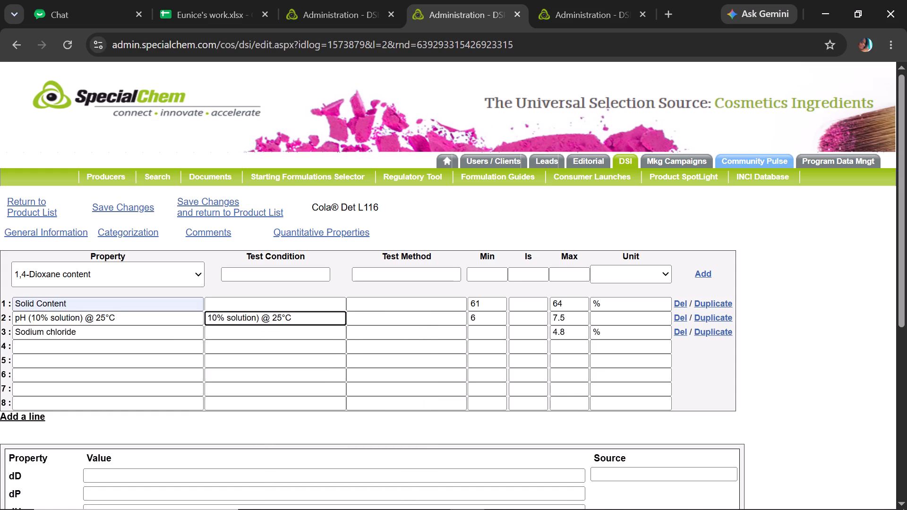
{"action": "key", "text": "Left"}
{"action": "key", "text": "Left"}
{"action": "key", "text": "Left"}
{"action": "key", "text": "Left"}
{"action": "key", "text": "BackSpace"}
{"action": "key", "text": "BackSpace"}
{"action": "key", "text": "BackSpace"}
{"action": "key", "text": "BackSpace"}
{"action": "key", "text": "space"}
{"action": "type", "text": "at"}
{"action": "key", "text": "space"}
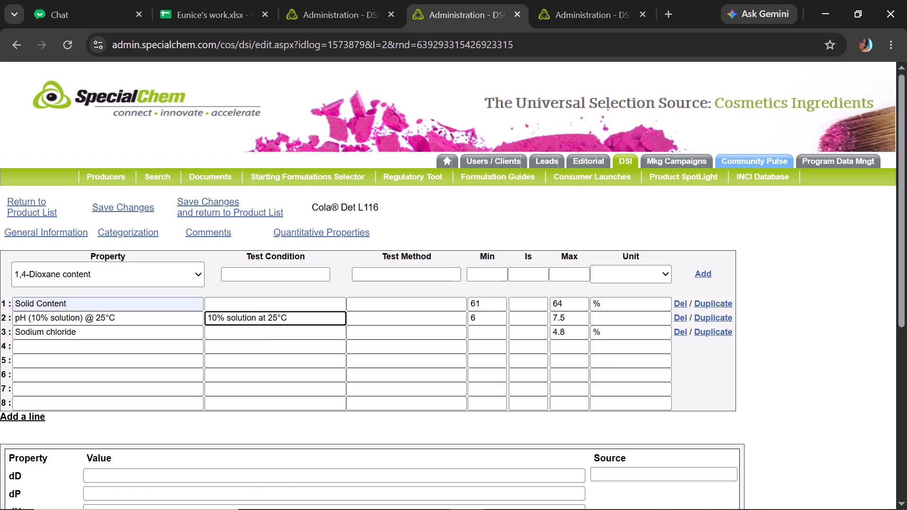
Shorten the second property's name to "pH".
{"action": "left_click_drag", "start_coordinate": [27, 314], "coordinate": [233, 308]}
{"action": "key", "text": "BackSpace"}
{"action": "key", "text": "BackSpace"}
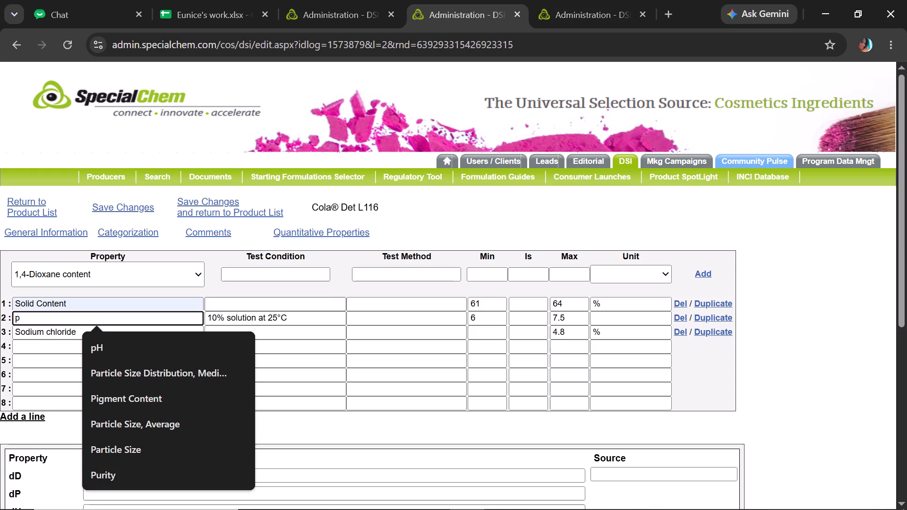
{"action": "left_click", "coordinate": [113, 337]}
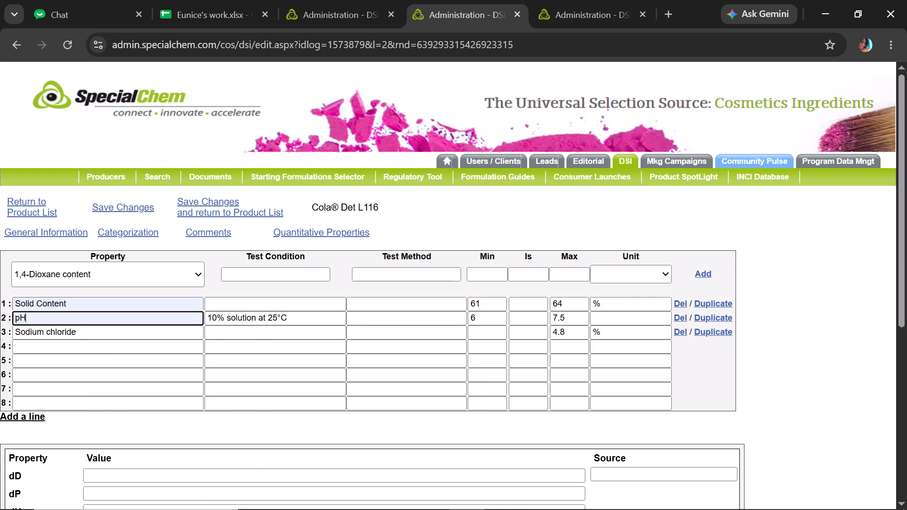
Rename the sodium chloride property as "Sodium Chloride Content", then save the changes and return to the product list.
{"action": "left_click", "coordinate": [107, 328]}
{"action": "left_click", "coordinate": [139, 356]}
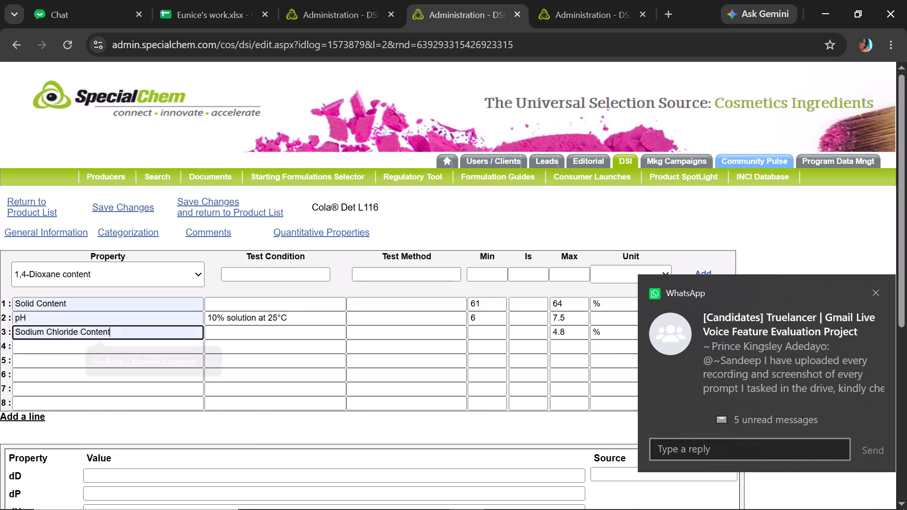
{"action": "left_click", "coordinate": [200, 211]}
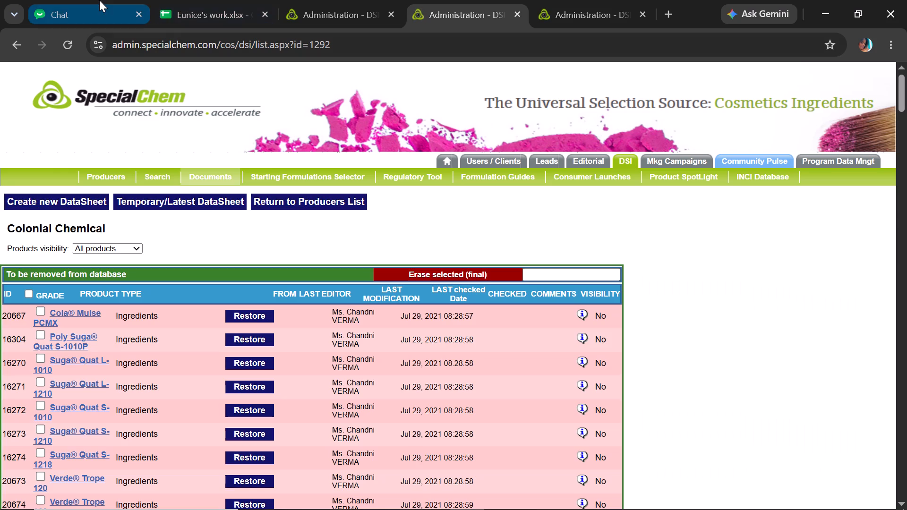
Copy the grade Cola Mate LA-40 from the Cosmetics sheet, search for it on the admin site and open its record.
{"action": "left_click", "coordinate": [170, 4]}
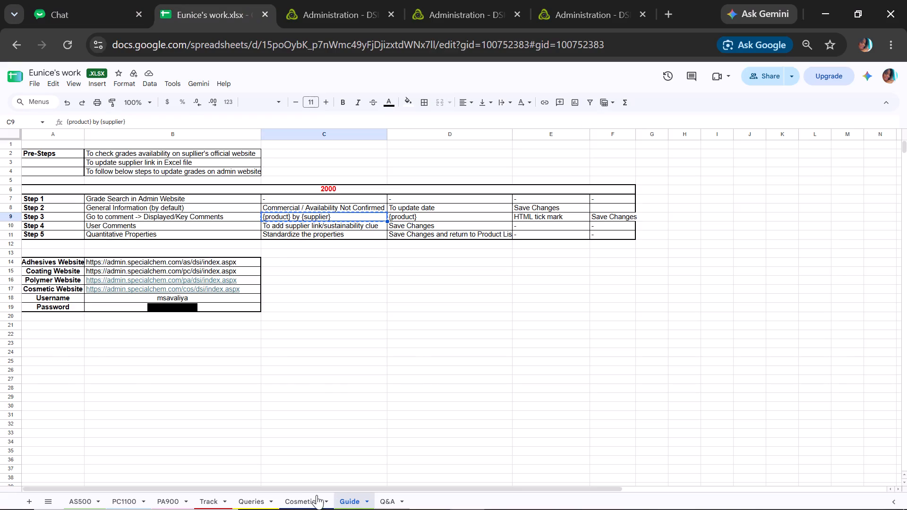
{"action": "left_click", "coordinate": [305, 496]}
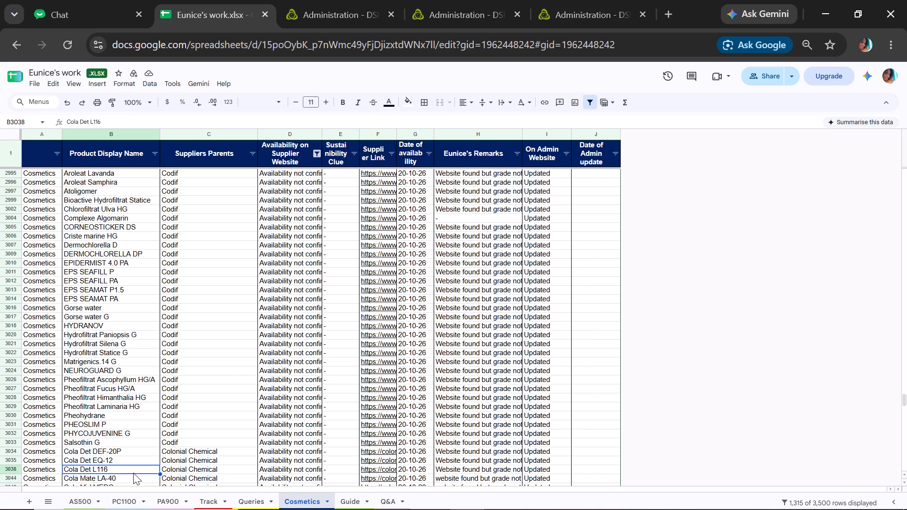
{"action": "left_click", "coordinate": [135, 475]}
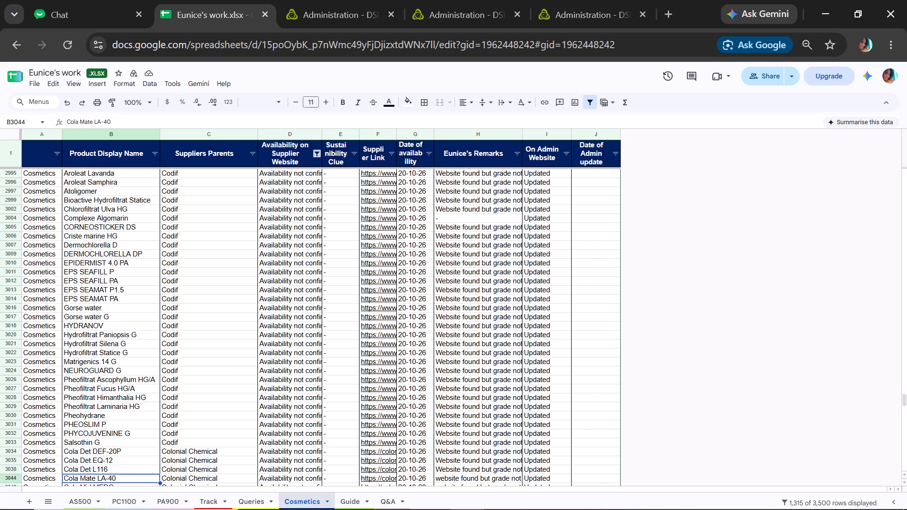
{"action": "key", "text": "ctrl+c"}
{"action": "left_click", "coordinate": [321, 0]}
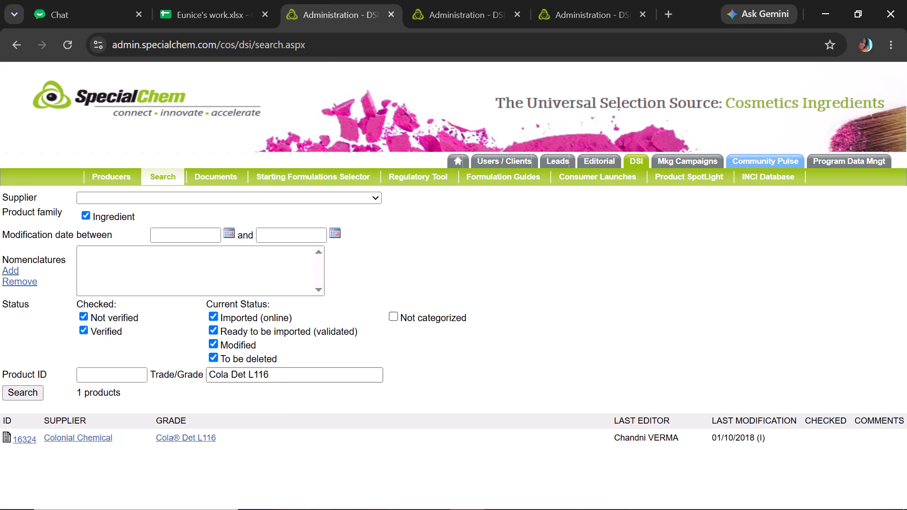
{"action": "left_click_drag", "start_coordinate": [284, 377], "coordinate": [68, 346]}
{"action": "key", "text": "ctrl+v"}
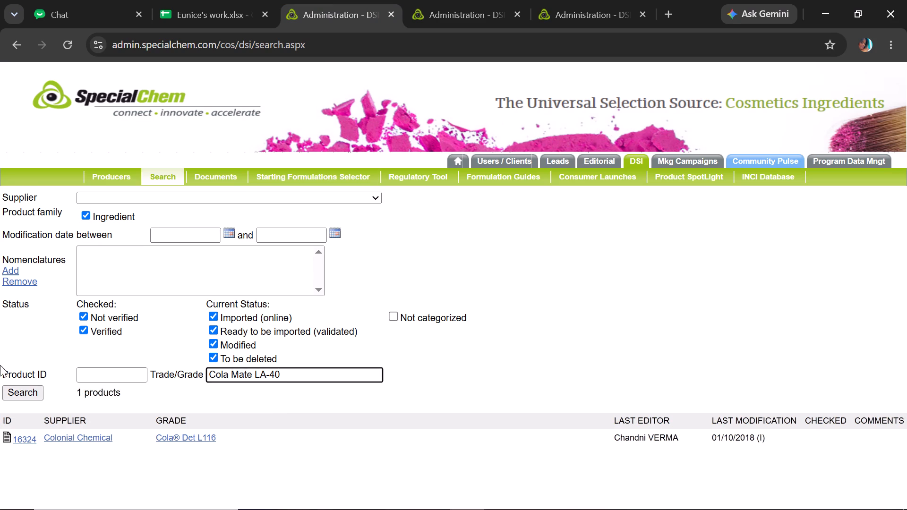
{"action": "left_click", "coordinate": [11, 385]}
{"action": "left_click", "coordinate": [193, 441]}
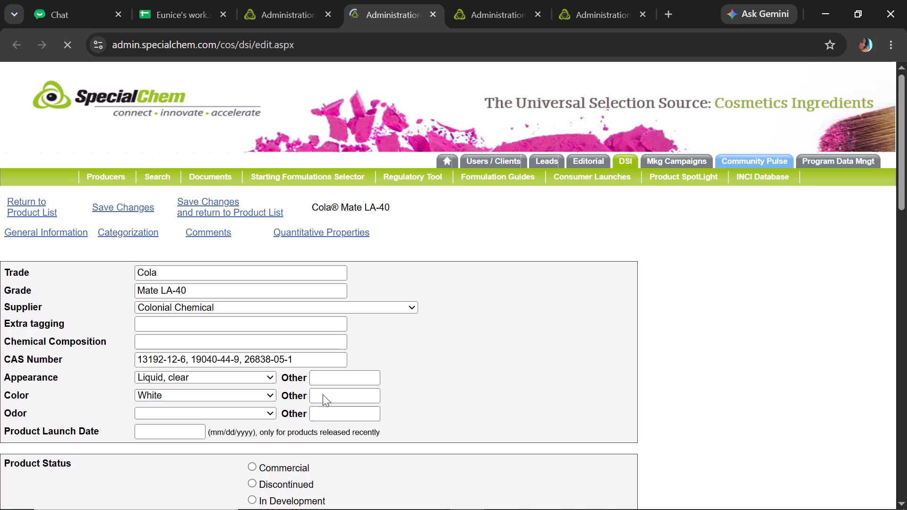
Mark Cola Mate LA-40's status as checked with the date 11/03/2026 and save the changes.
{"action": "left_click_drag", "start_coordinate": [906, 178], "coordinate": [906, 222]}
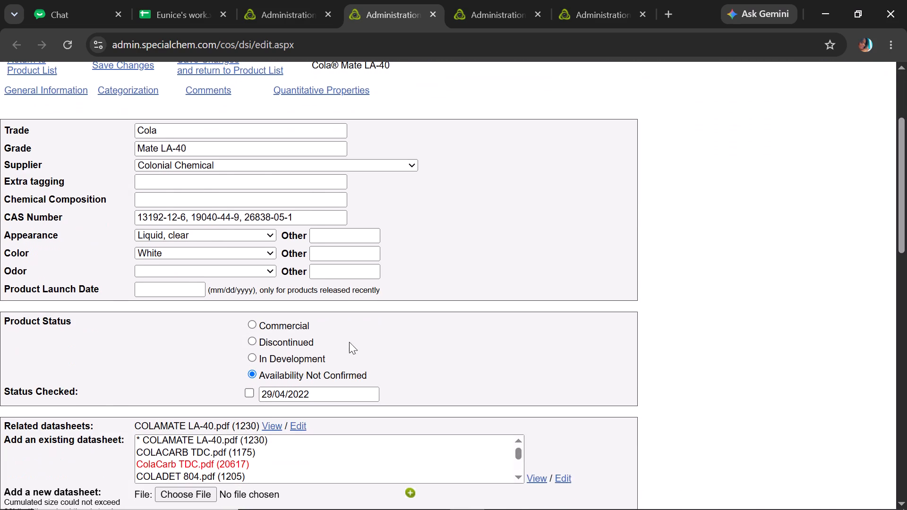
{"action": "left_click", "coordinate": [248, 392]}
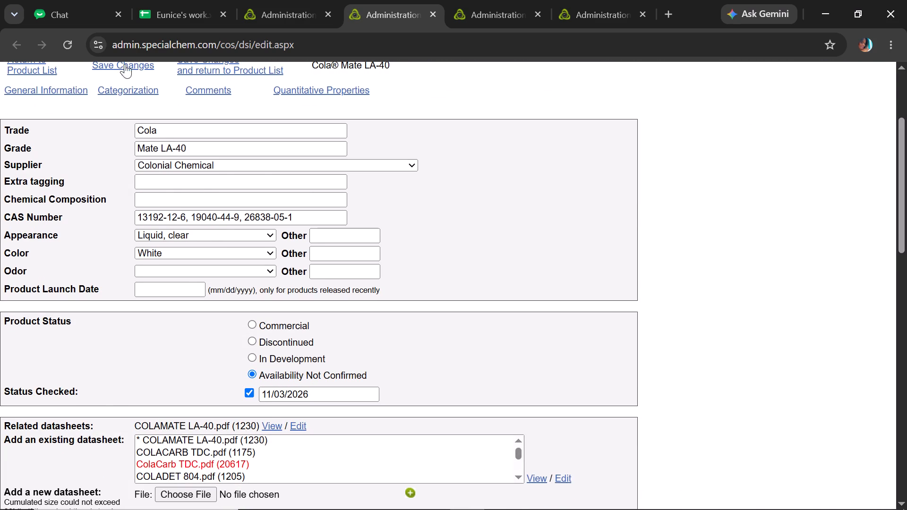
{"action": "left_click", "coordinate": [125, 63]}
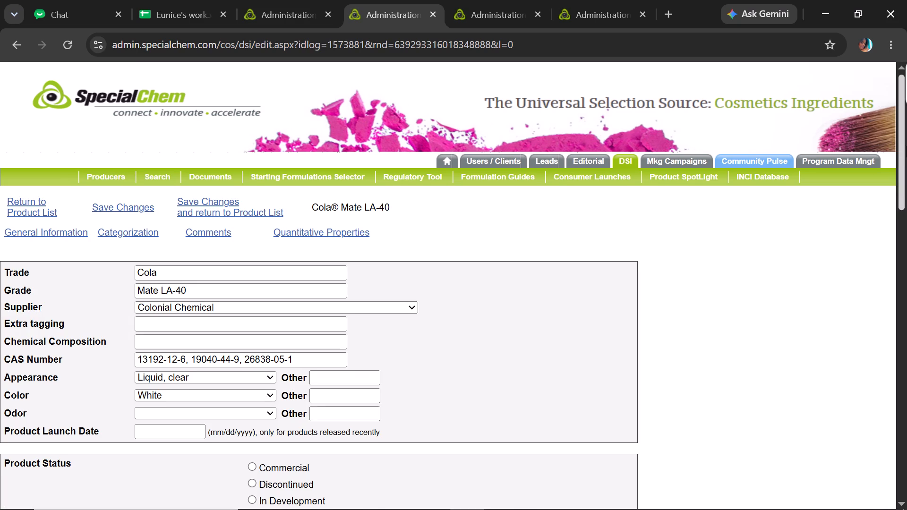
In Cola Mate LA-40's comment, insert the Guide sheet's "{product} by {supplier}" before "Acts as a mild surfactant" and lowercase "acts".
{"action": "left_click", "coordinate": [906, 146]}
{"action": "left_click", "coordinate": [220, 224]}
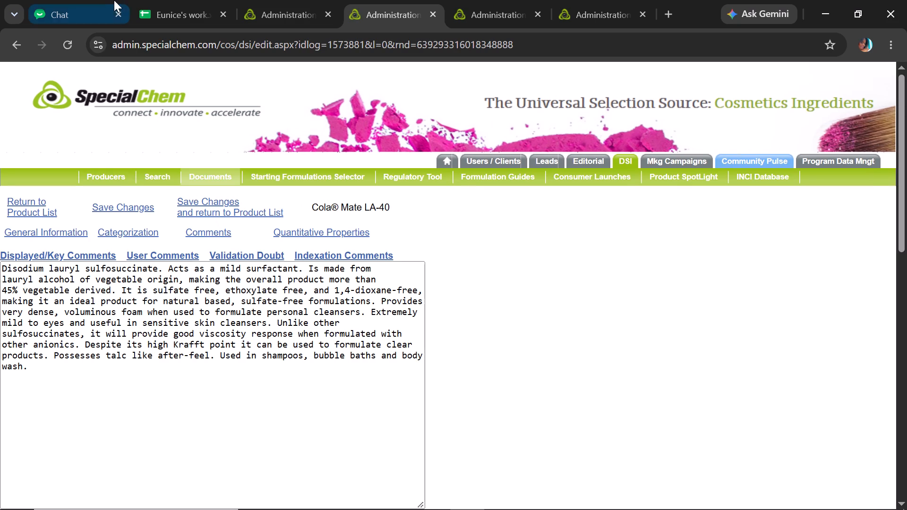
{"action": "left_click", "coordinate": [160, 3]}
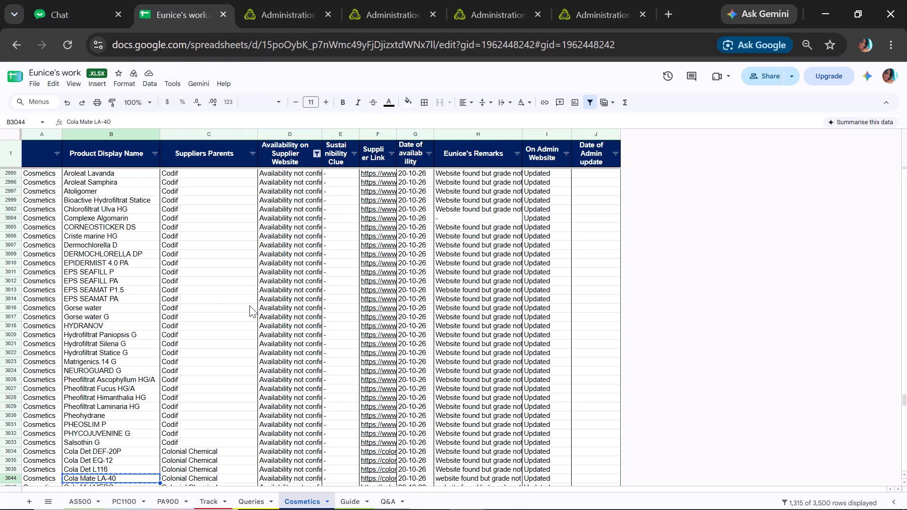
{"action": "left_click", "coordinate": [358, 501]}
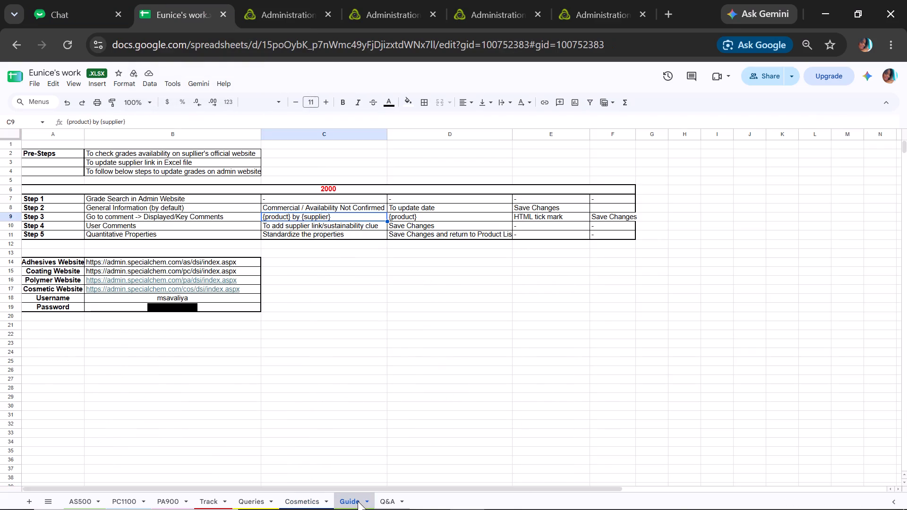
{"action": "key", "text": "ctrl+c"}
{"action": "left_click", "coordinate": [296, 0]}
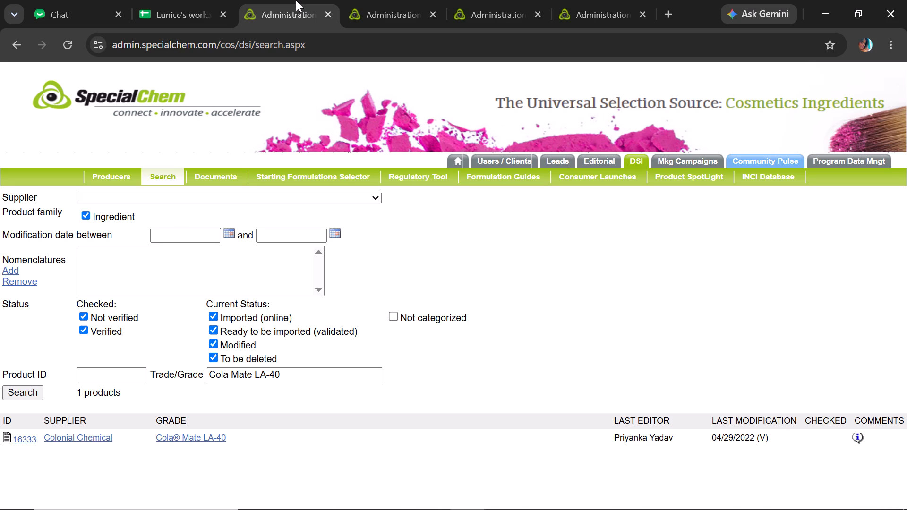
{"action": "left_click", "coordinate": [359, 0]}
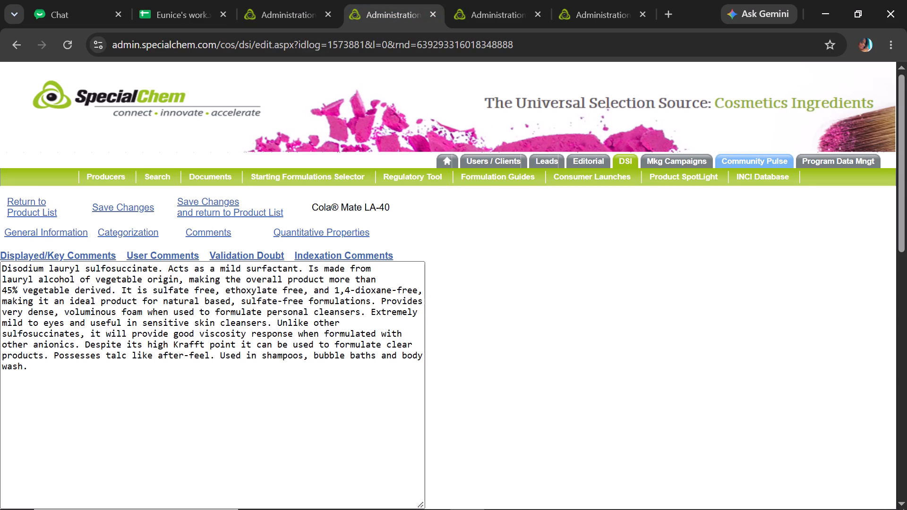
{"action": "double_click", "coordinate": [168, 270]}
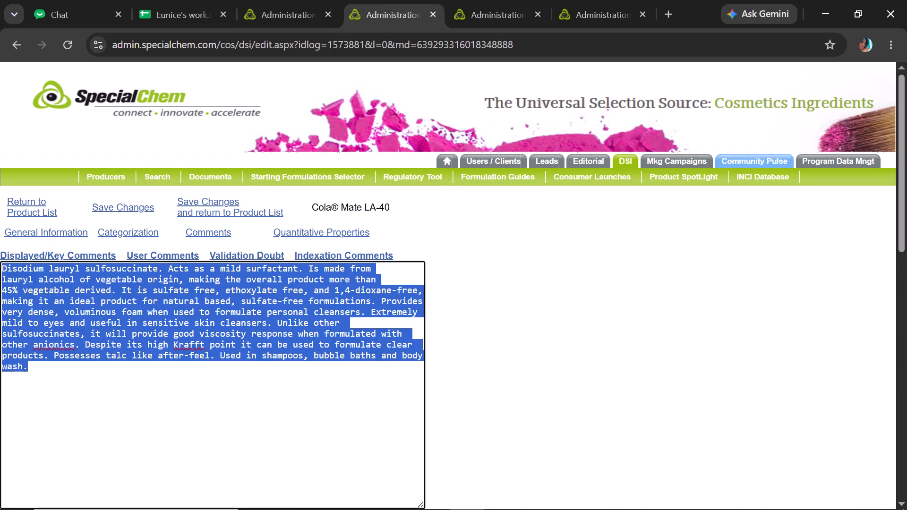
{"action": "left_click", "coordinate": [168, 270]}
{"action": "key", "text": "ctrl+v"}
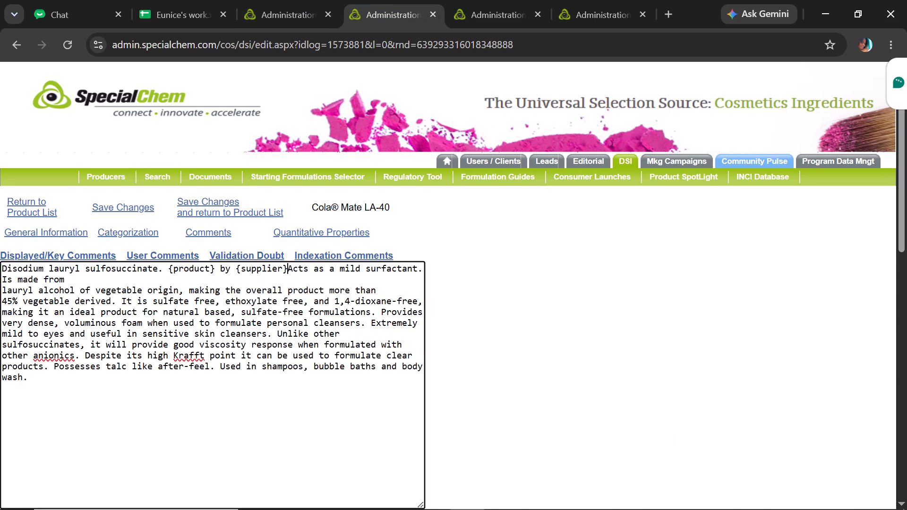
{"action": "key", "text": "space"}
{"action": "key", "text": "Delete"}
{"action": "key", "text": "a"}
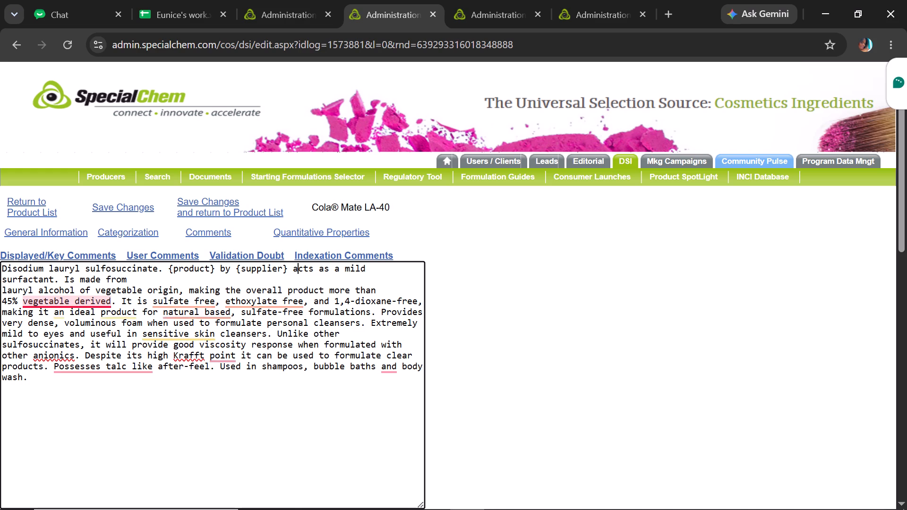
Hyphenate "vegetable-derived", "sulfate-free", "ethoxylate-free" and "natural-based" in the comment using the Grammarly suggestions.
{"action": "left_click", "coordinate": [85, 324]}
{"action": "type", "text": "vegetab"}
{"action": "key", "text": "l"}
{"action": "type", "text": "e-derived"}
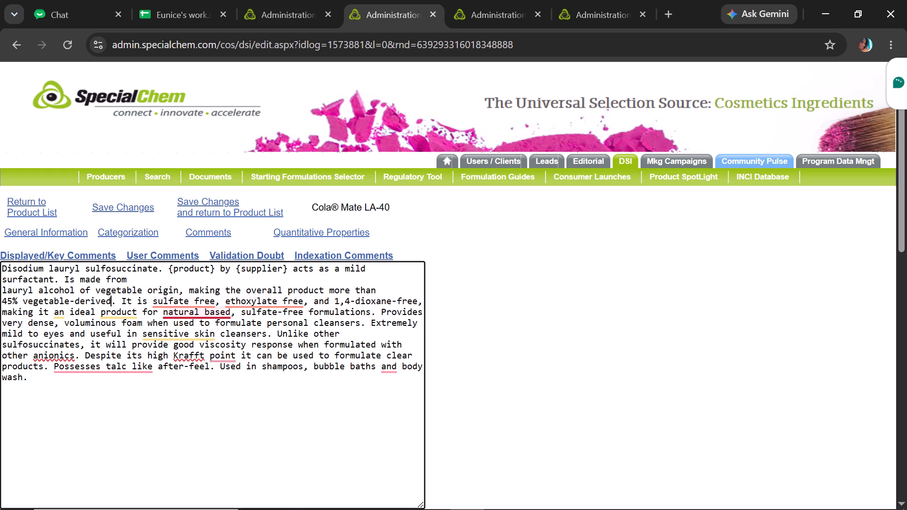
{"action": "left_click", "coordinate": [222, 334]}
{"action": "type", "text": "sulfate-fre"}
{"action": "key", "text": "e"}
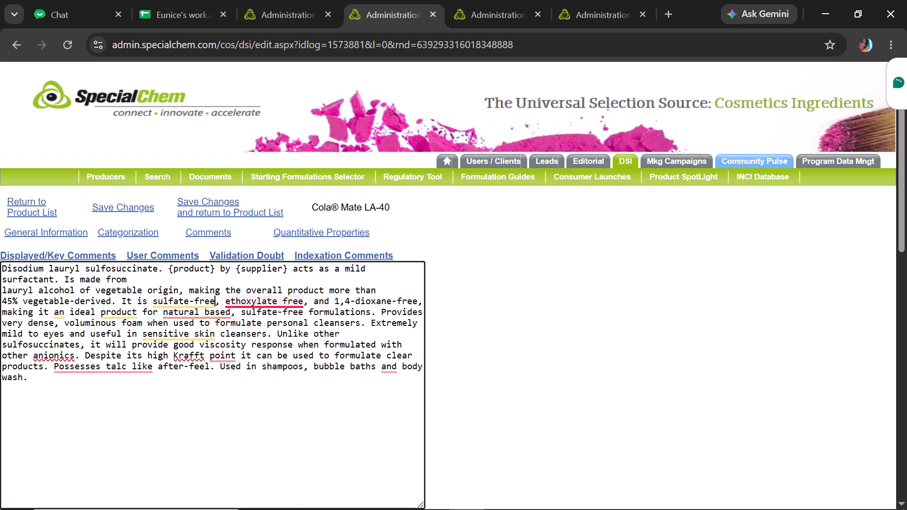
{"action": "left_click", "coordinate": [274, 324]}
{"action": "type", "text": "etho"}
{"action": "key", "text": "x"}
{"action": "key", "text": "y"}
{"action": "key", "text": "l"}
{"action": "key", "text": "a"}
{"action": "type", "text": "te-"}
{"action": "key", "text": "f"}
{"action": "key", "text": "r"}
{"action": "key", "text": "e"}
{"action": "key", "text": "e"}
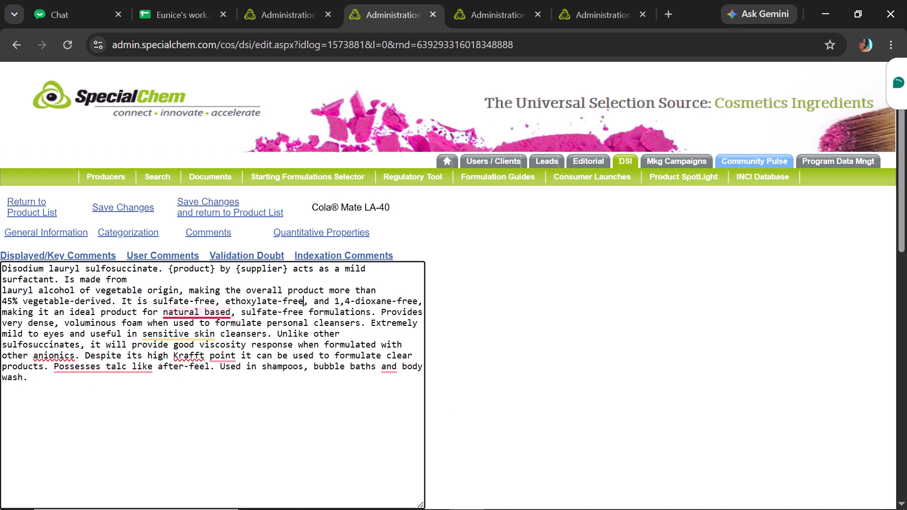
{"action": "left_click", "coordinate": [222, 346]}
{"action": "type", "text": "natura"}
{"action": "type", "text": "l-ba"}
{"action": "key", "text": "s"}
{"action": "key", "text": "e"}
{"action": "key", "text": "d"}
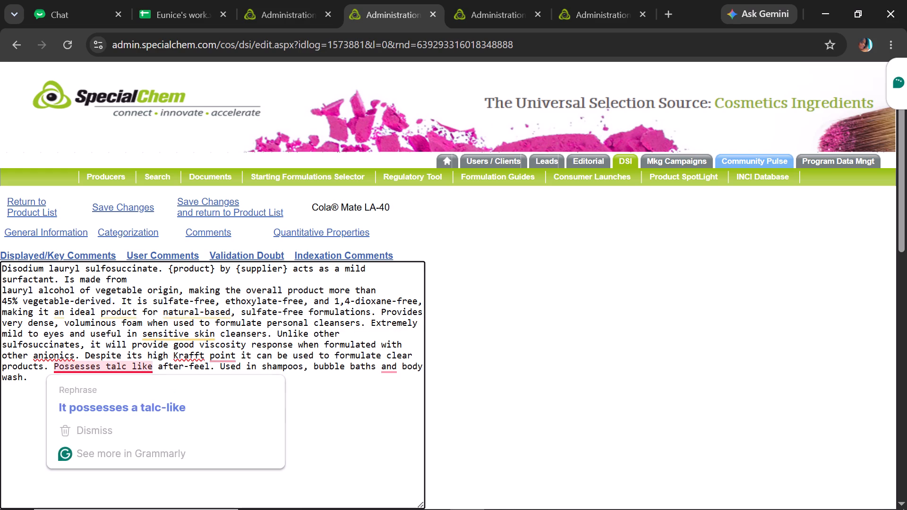
Rephrase "Possesses talc like" in the comment as "It possesses a talc-like".
{"action": "left_click", "coordinate": [124, 398]}
{"action": "type", "text": "It possesses a"}
{"action": "key", "text": "space"}
{"action": "type", "text": "talc-like"}
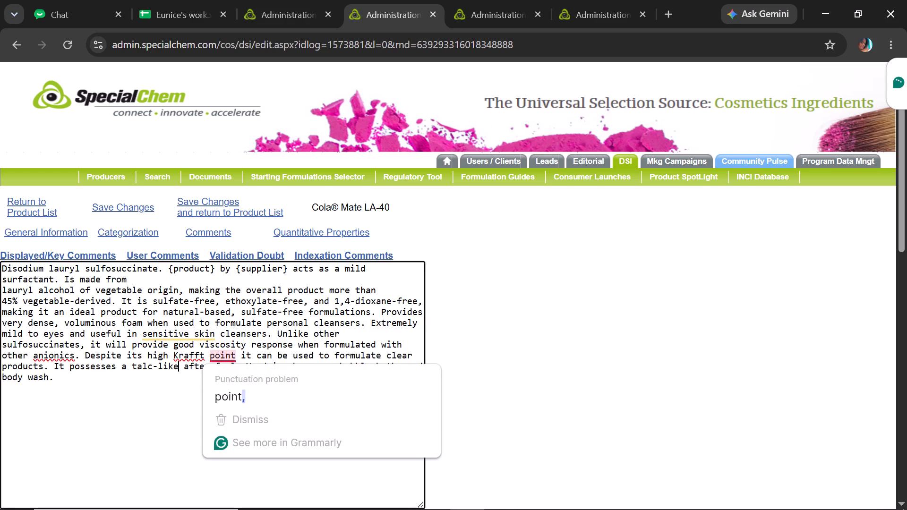
Add the missing commas after "Krafft point" and "bubble baths" in the comment.
{"action": "left_click", "coordinate": [241, 379]}
{"action": "key", "text": "comma"}
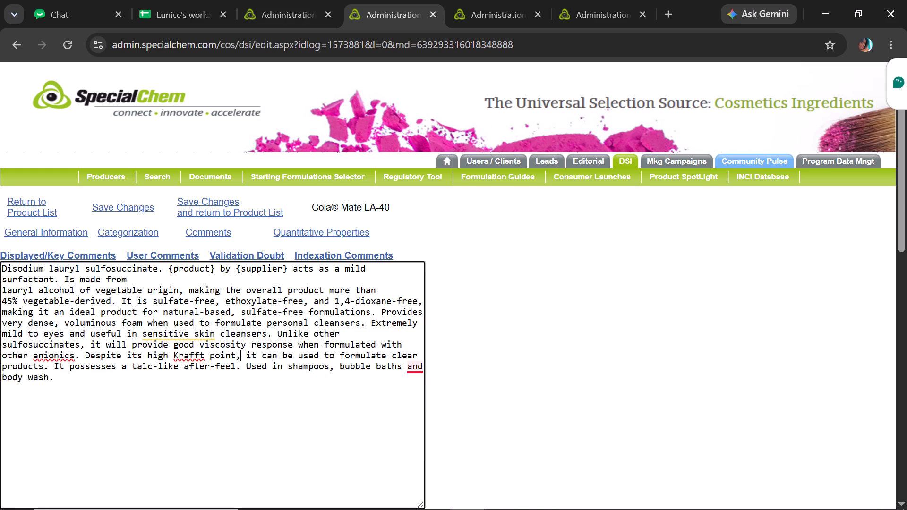
{"action": "left_click", "coordinate": [435, 394]}
{"action": "key", "text": "comma"}
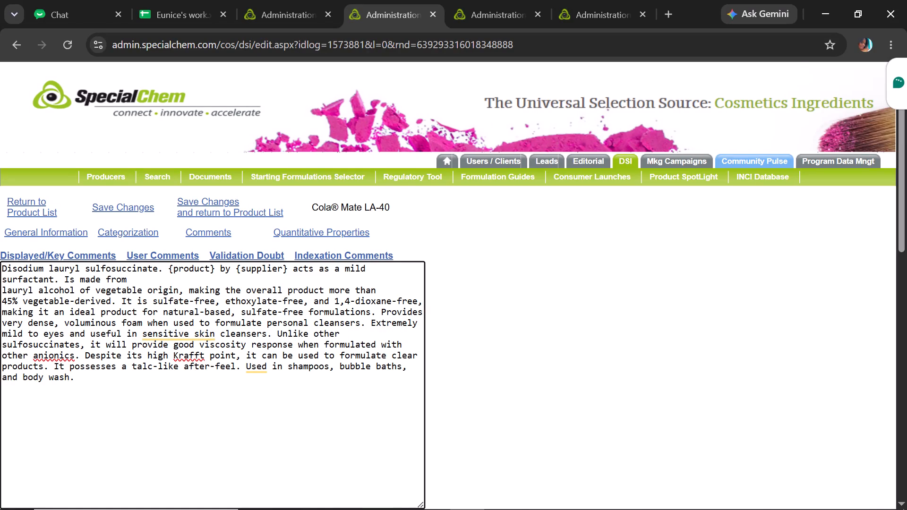
Replace the line breaks before "lauryl alcohol" and "45% vegetable-derived" in Cola Mate LA-40's comment with single spaces.
{"action": "left_click", "coordinate": [0, 289]}
{"action": "key", "text": "BackSpace"}
{"action": "key", "text": "space"}
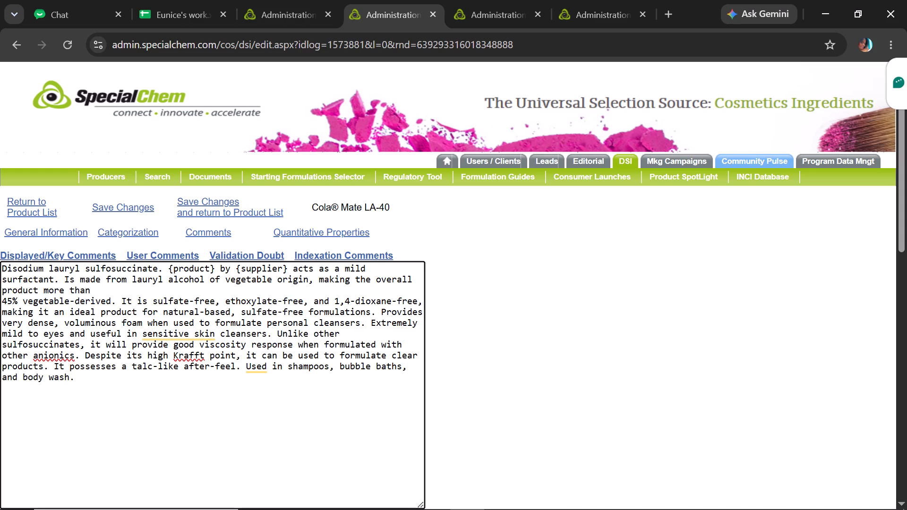
{"action": "left_click", "coordinate": [4, 298]}
{"action": "key", "text": "BackSpace"}
{"action": "key", "text": "space"}
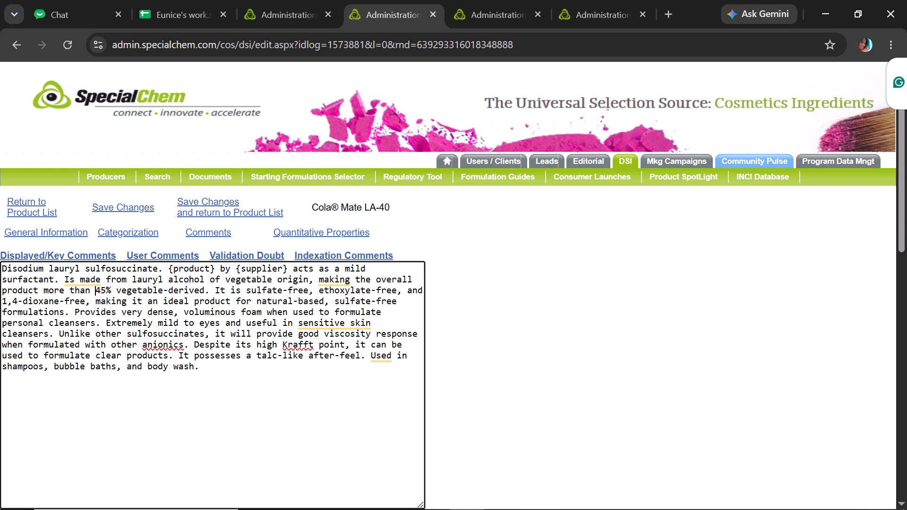
Replace "It" before "is sulfate-free" in the comment with the "{product}" placeholder copied from the opening text.
{"action": "left_click_drag", "start_coordinate": [217, 265], "coordinate": [164, 264]}
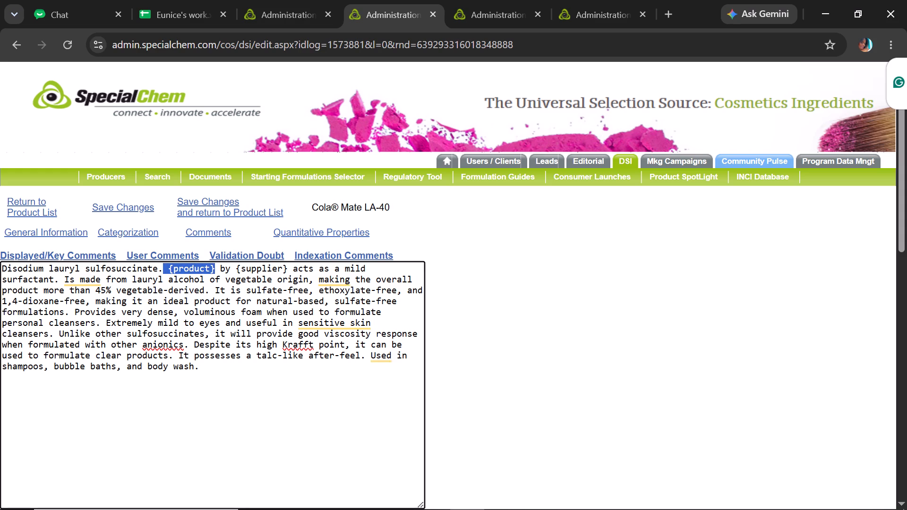
{"action": "key", "text": "ctrl+c"}
{"action": "left_click_drag", "start_coordinate": [210, 288], "coordinate": [219, 286]}
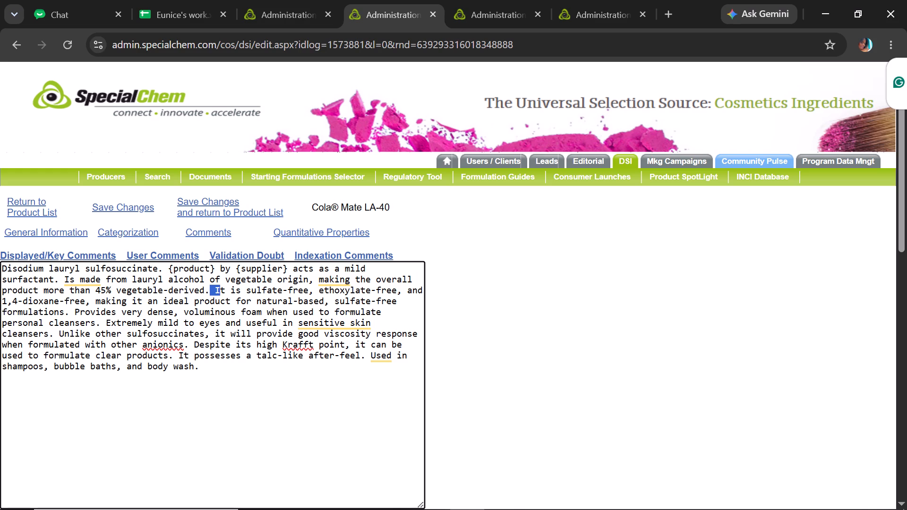
{"action": "left_click_drag", "start_coordinate": [219, 286], "coordinate": [226, 286]}
{"action": "key", "text": "ctrl+v"}
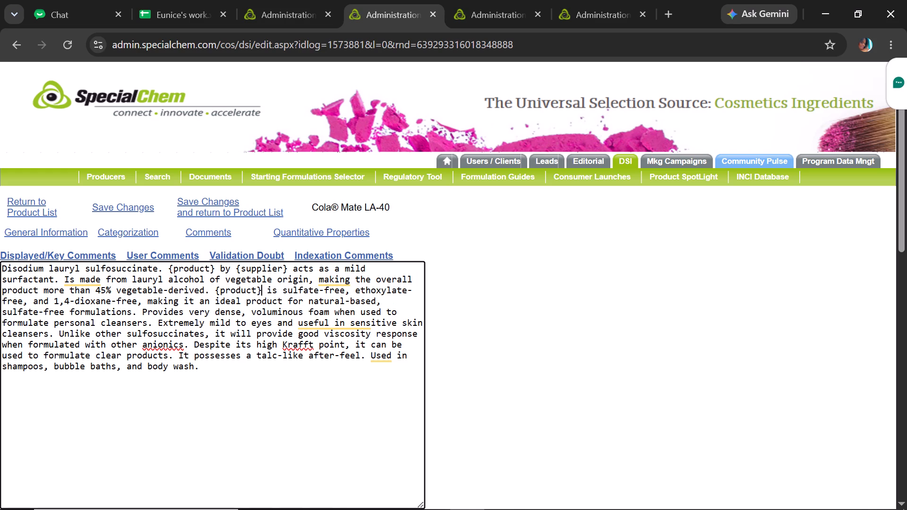
Enable Display as HTML for the displayed comment and save the changes.
{"action": "left_click_drag", "start_coordinate": [900, 197], "coordinate": [898, 215]}
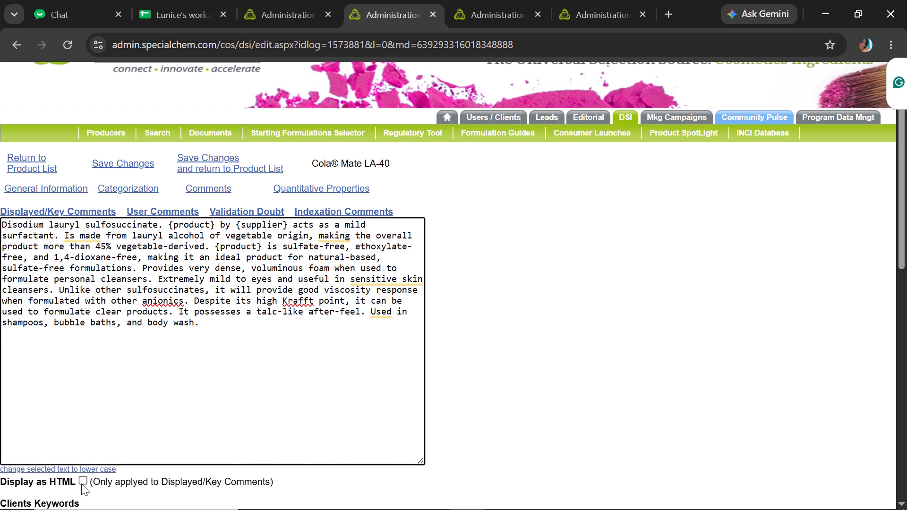
{"action": "left_click", "coordinate": [81, 484]}
{"action": "left_click", "coordinate": [116, 159]}
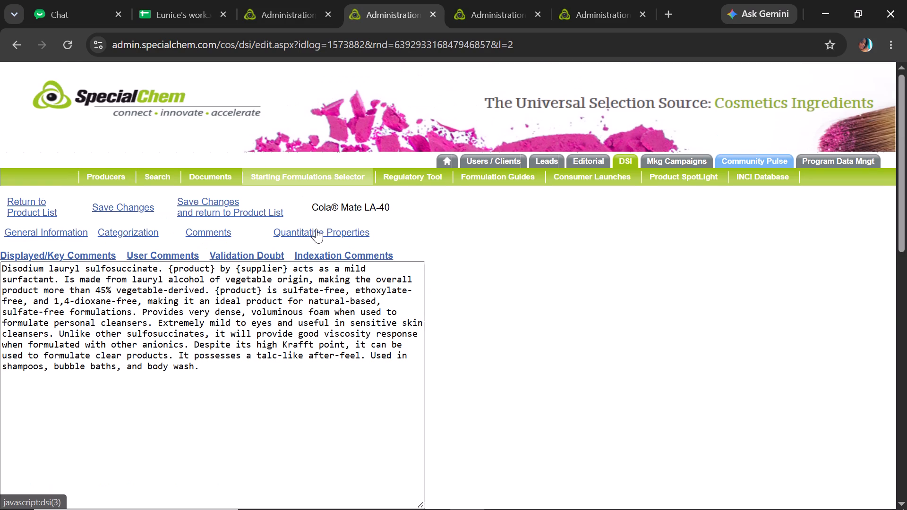
In Cola Mate LA-40's quantitative properties, rename "Solids" as "Solid Content".
{"action": "left_click", "coordinate": [316, 229]}
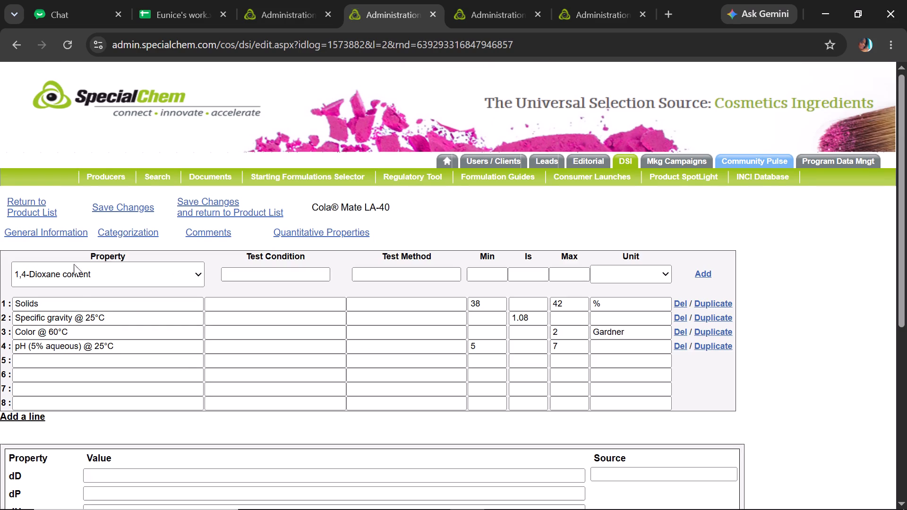
{"action": "left_click", "coordinate": [73, 305]}
{"action": "key", "text": "BackSpace"}
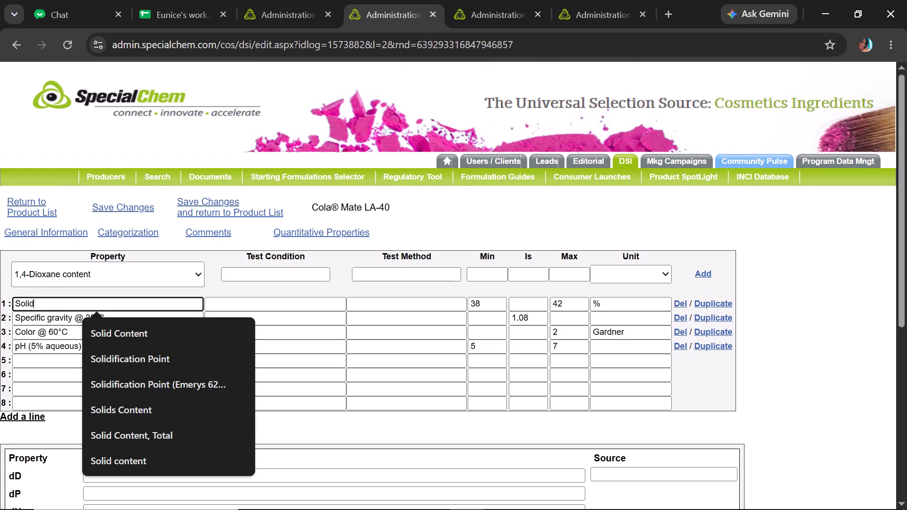
{"action": "left_click", "coordinate": [108, 330]}
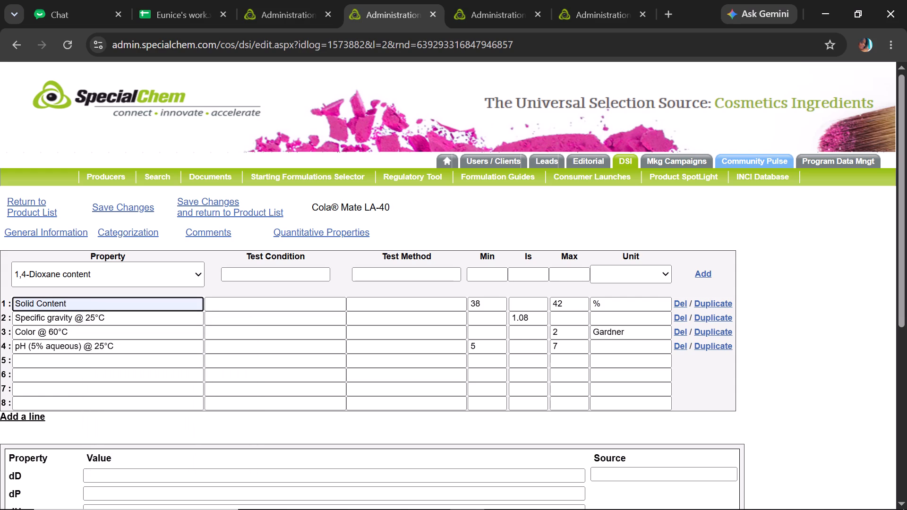
Move "25°C" from the specific gravity property name into its test condition and rename the property "Specific Gravity".
{"action": "left_click_drag", "start_coordinate": [83, 314], "coordinate": [116, 319]}
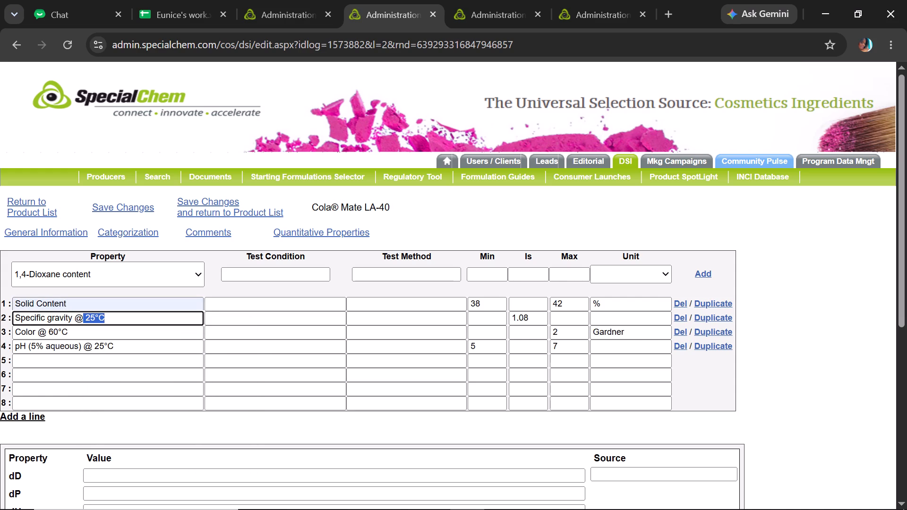
{"action": "key", "text": "ctrl+c"}
{"action": "left_click", "coordinate": [235, 324]}
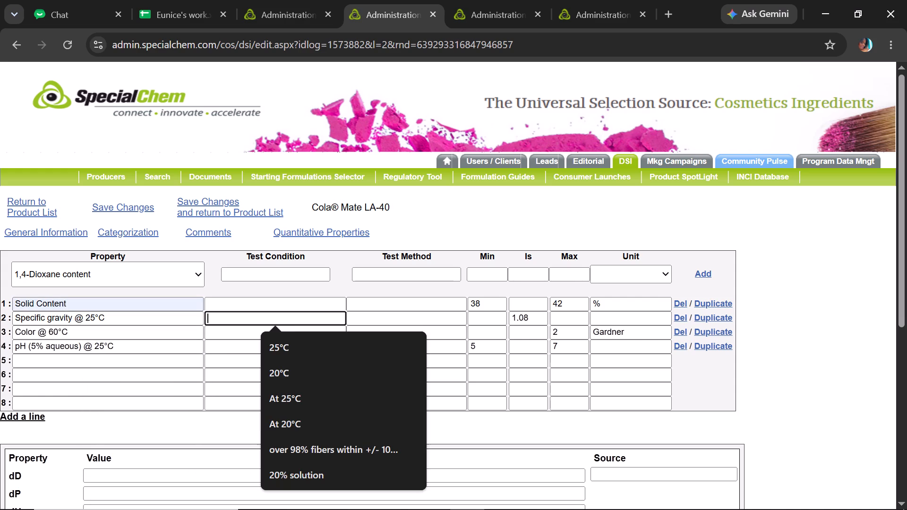
{"action": "key", "text": "ctrl+v"}
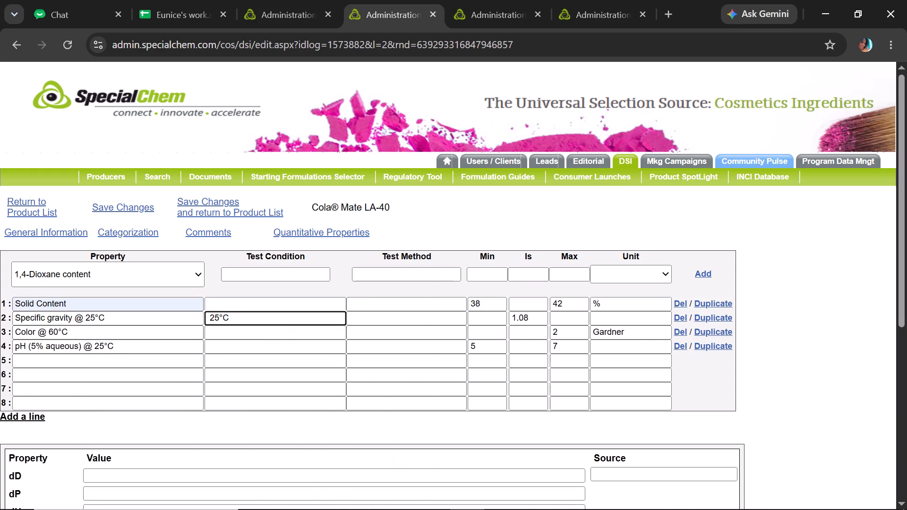
{"action": "left_click_drag", "start_coordinate": [74, 314], "coordinate": [180, 319]}
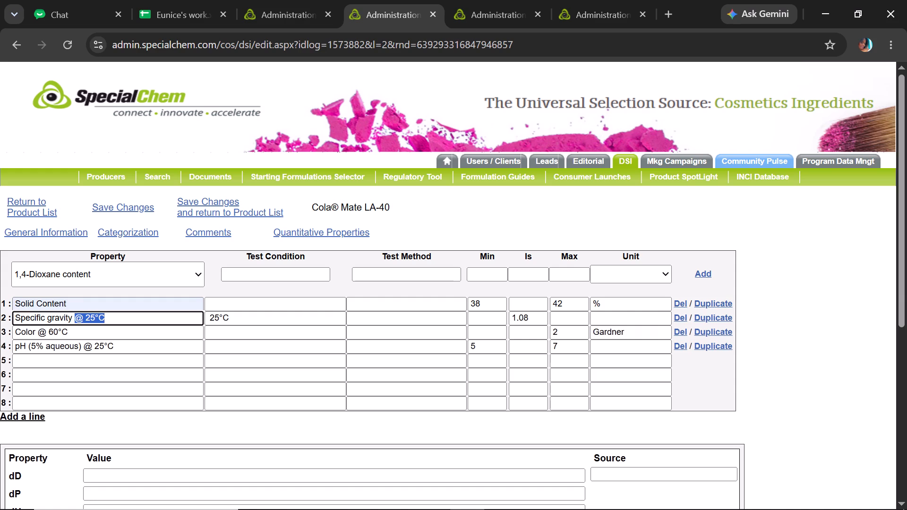
{"action": "key", "text": "BackSpace"}
{"action": "key", "text": "BackSpace"}
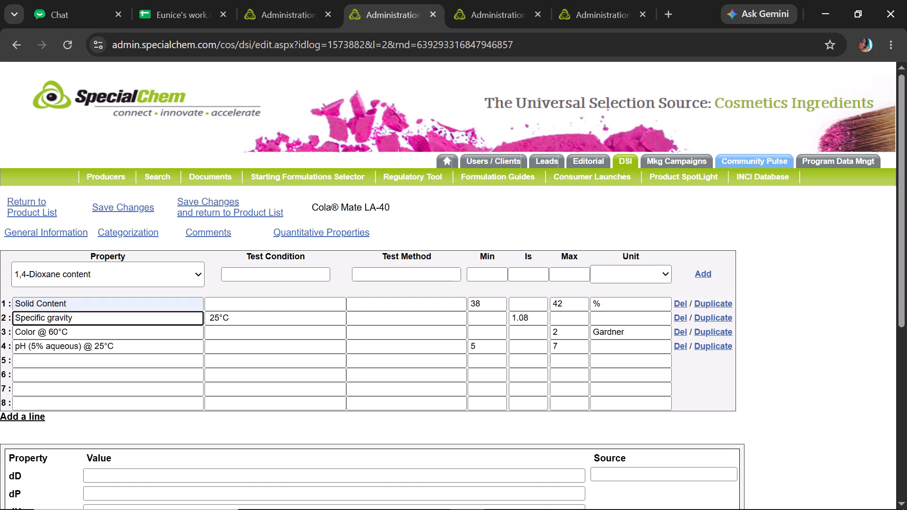
{"action": "left_click", "coordinate": [135, 333]}
{"action": "left_click", "coordinate": [132, 338]}
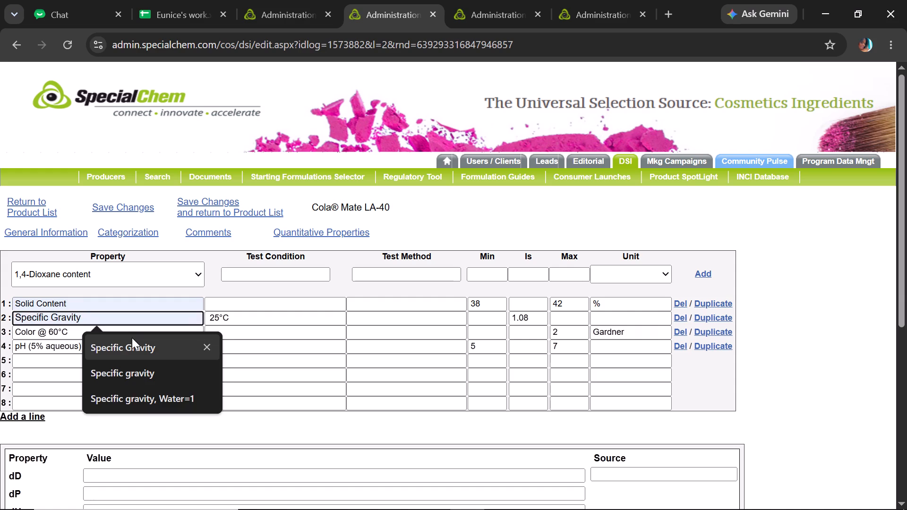
Set the color property's test condition to "60°C", rename the property "Color, Gardner" and clear its unit.
{"action": "left_click_drag", "start_coordinate": [49, 327], "coordinate": [70, 334]}
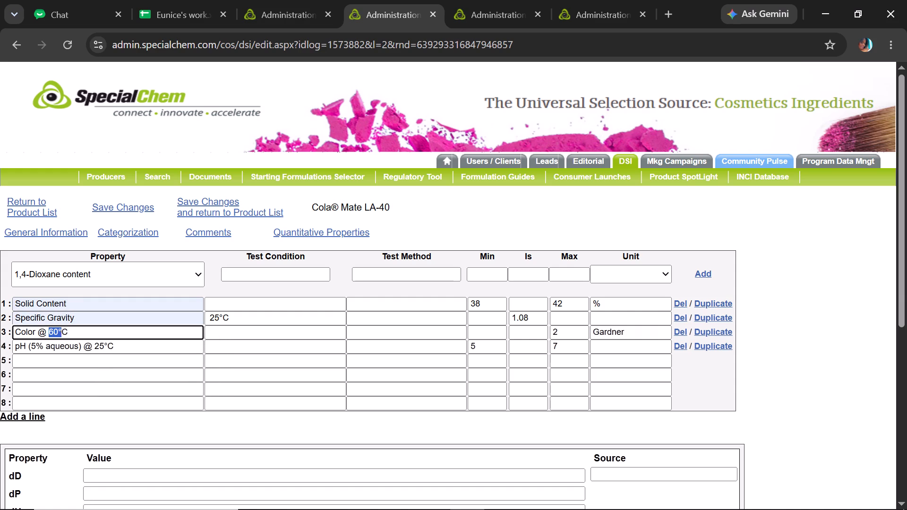
{"action": "left_click_drag", "start_coordinate": [70, 334], "coordinate": [78, 336]}
{"action": "key", "text": "ctrl+c"}
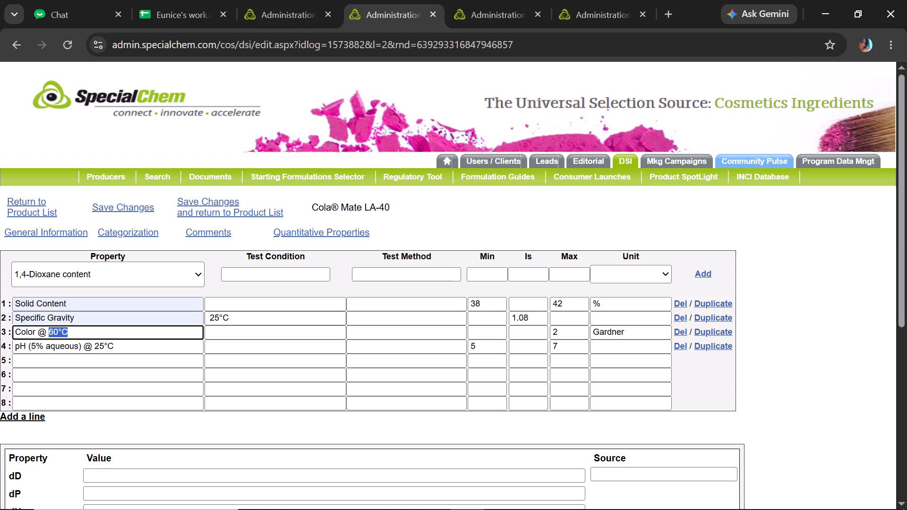
{"action": "left_click", "coordinate": [282, 330]}
{"action": "key", "text": "ctrl+v"}
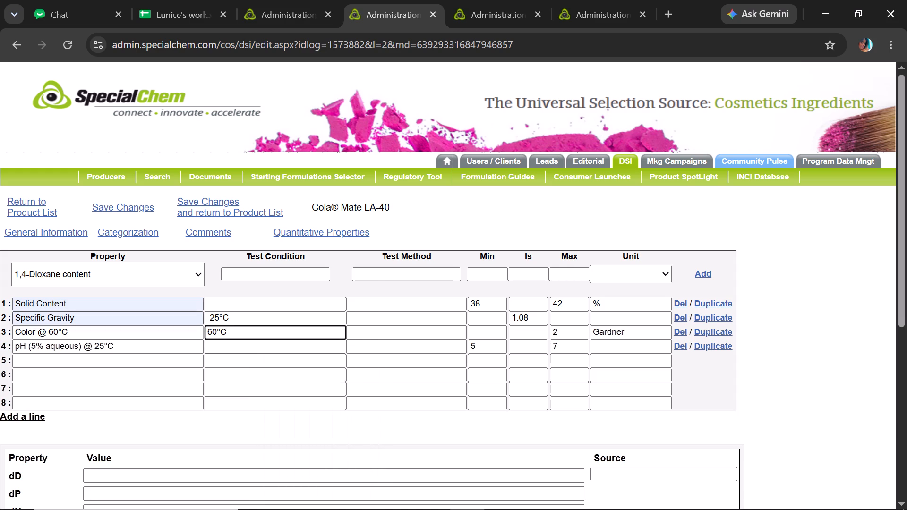
{"action": "left_click_drag", "start_coordinate": [35, 331], "coordinate": [170, 327]}
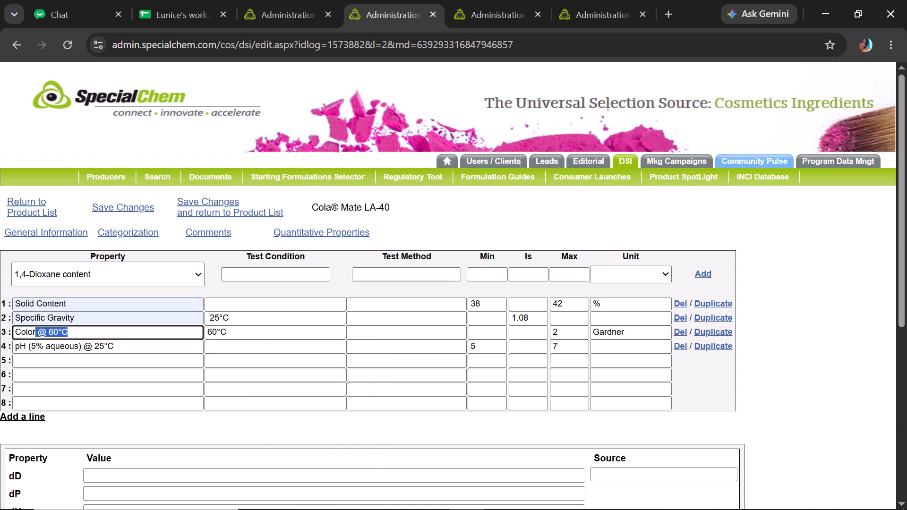
{"action": "key", "text": "BackSpace"}
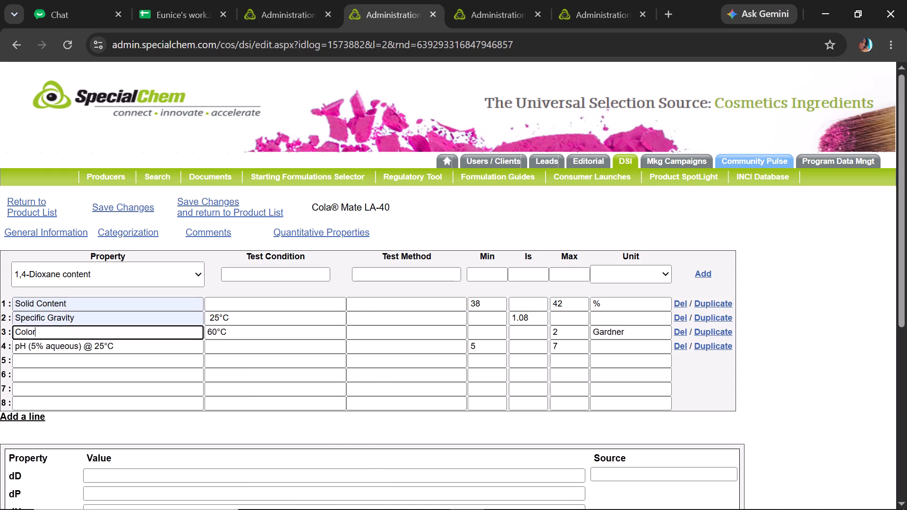
{"action": "left_click", "coordinate": [144, 361]}
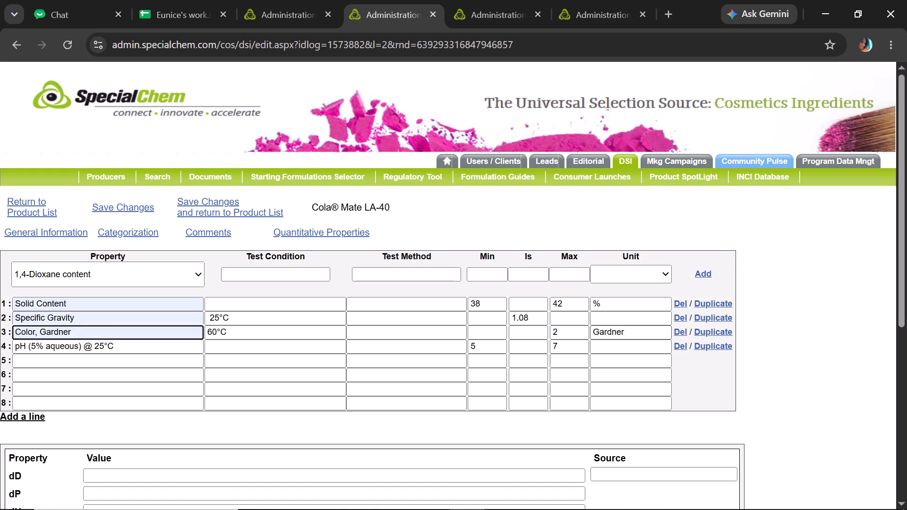
{"action": "left_click_drag", "start_coordinate": [632, 329], "coordinate": [458, 367]}
{"action": "key", "text": "BackSpace"}
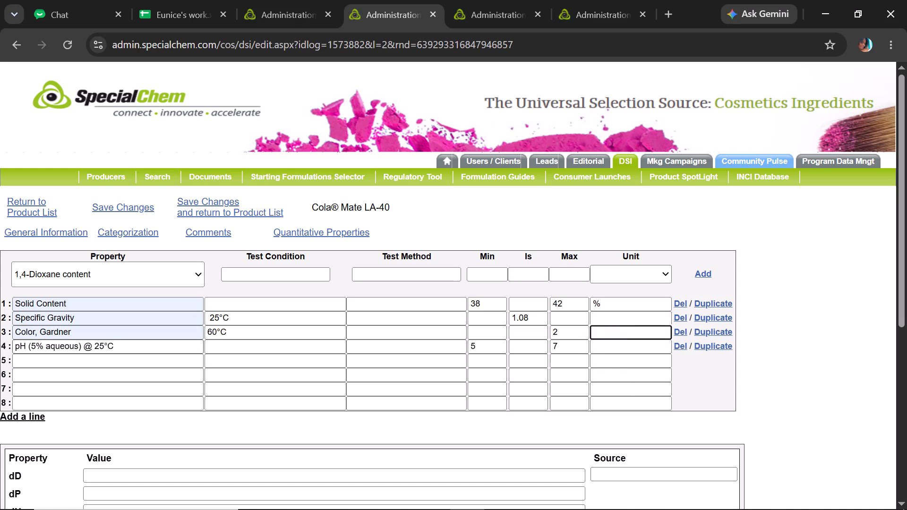
Copy "5% aqueous) @ 25°C" from the fourth property's name and shorten the name to "pH".
{"action": "left_click_drag", "start_coordinate": [32, 342], "coordinate": [120, 345]}
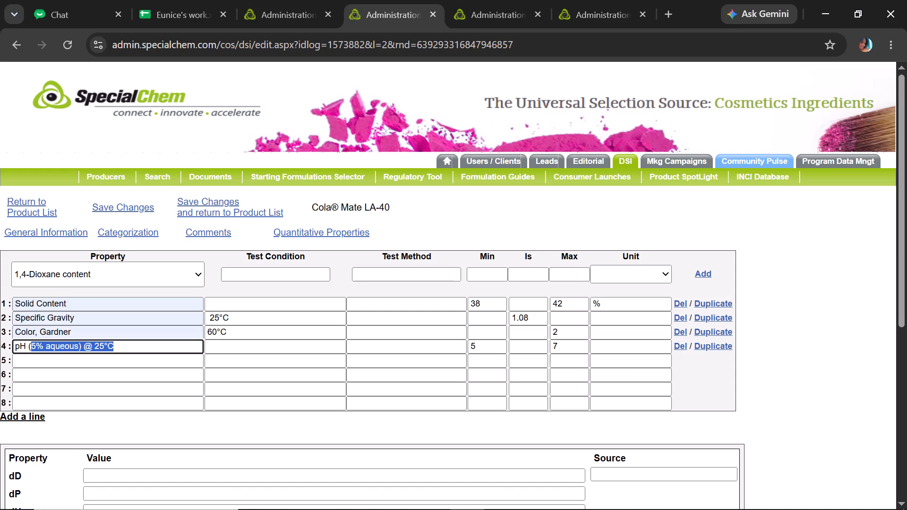
{"action": "key", "text": "ctrl+c"}
{"action": "key", "text": "BackSpace"}
{"action": "key", "text": "BackSpace"}
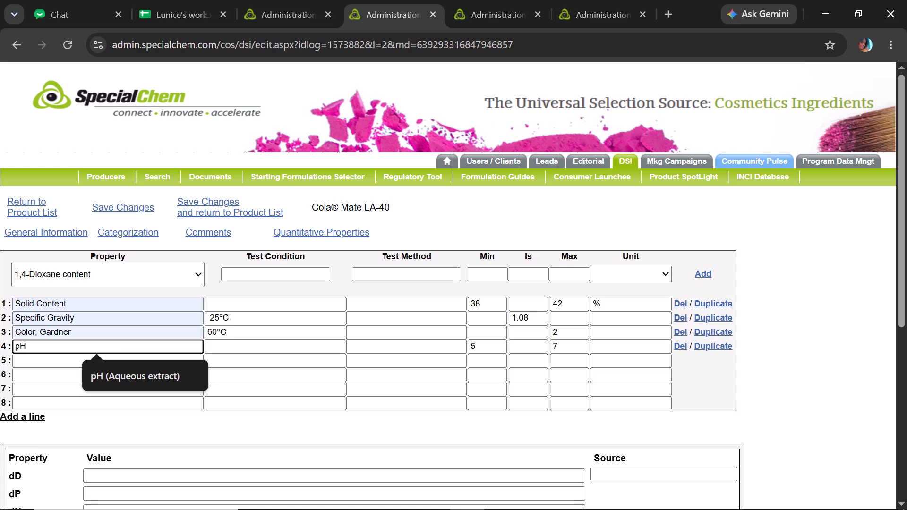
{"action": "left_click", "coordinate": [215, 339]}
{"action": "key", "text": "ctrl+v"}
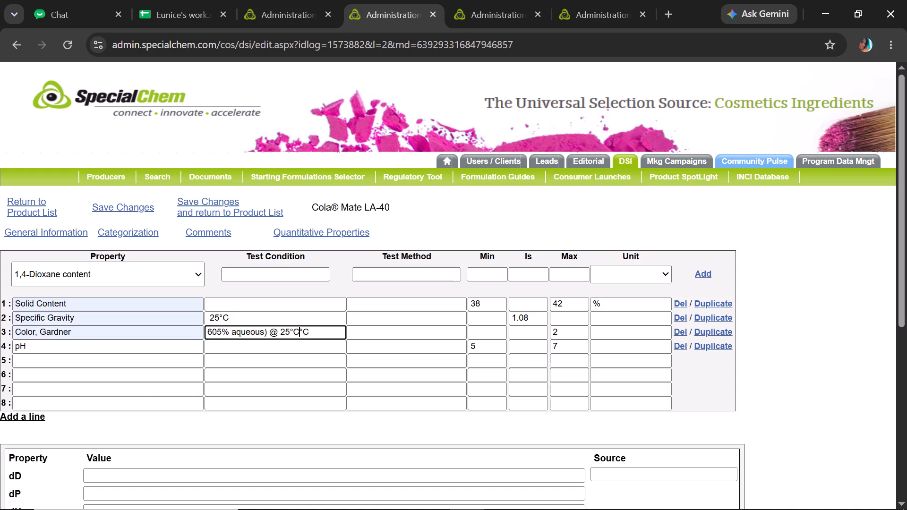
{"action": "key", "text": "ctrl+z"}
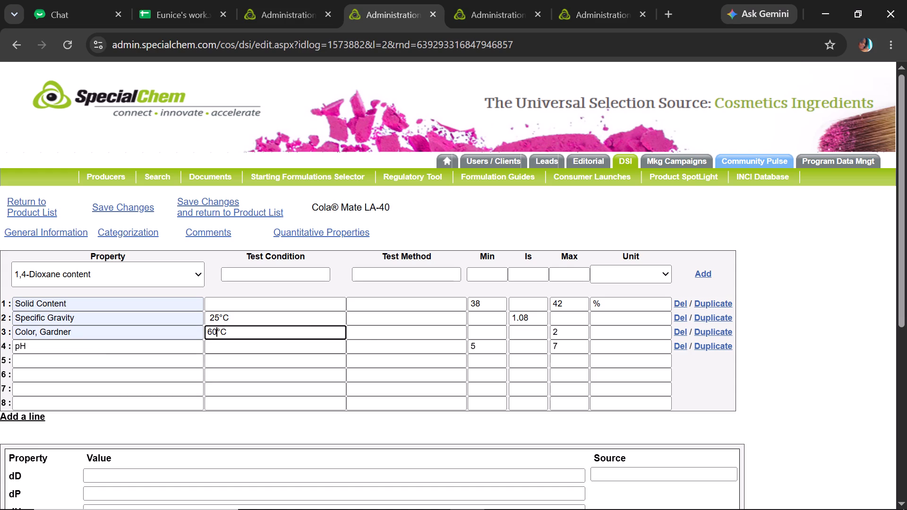
Paste the copied text as pH's test condition and edit it to read "5% aqueous at 25°C".
{"action": "left_click", "coordinate": [220, 346]}
{"action": "key", "text": "ctrl+c"}
{"action": "key", "text": "ctrl+v"}
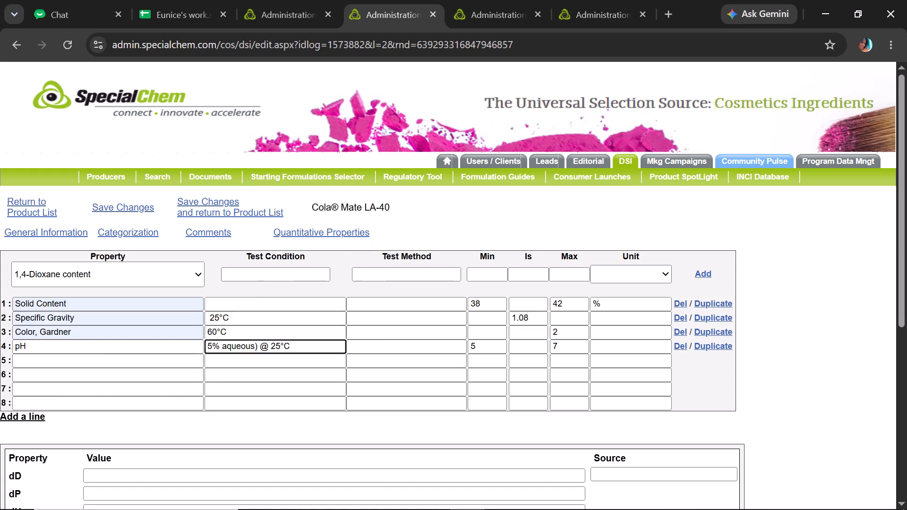
{"action": "left_click_drag", "start_coordinate": [265, 340], "coordinate": [250, 340]}
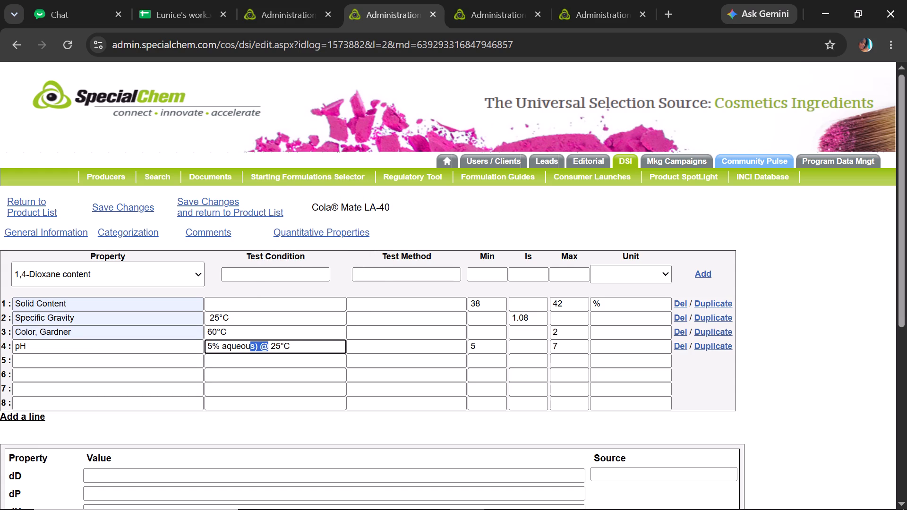
{"action": "left_click_drag", "start_coordinate": [250, 340], "coordinate": [256, 340]}
{"action": "key", "text": "BackSpace"}
{"action": "key", "text": "space"}
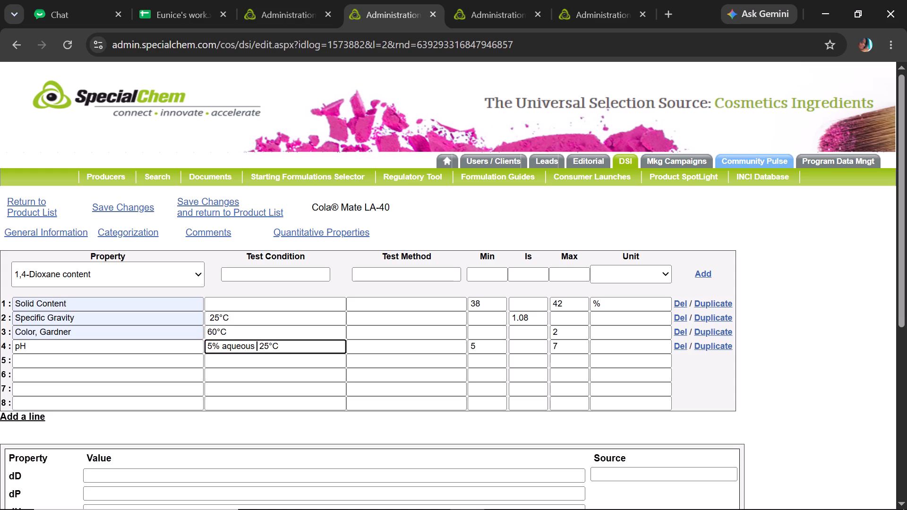
{"action": "type", "text": "at"}
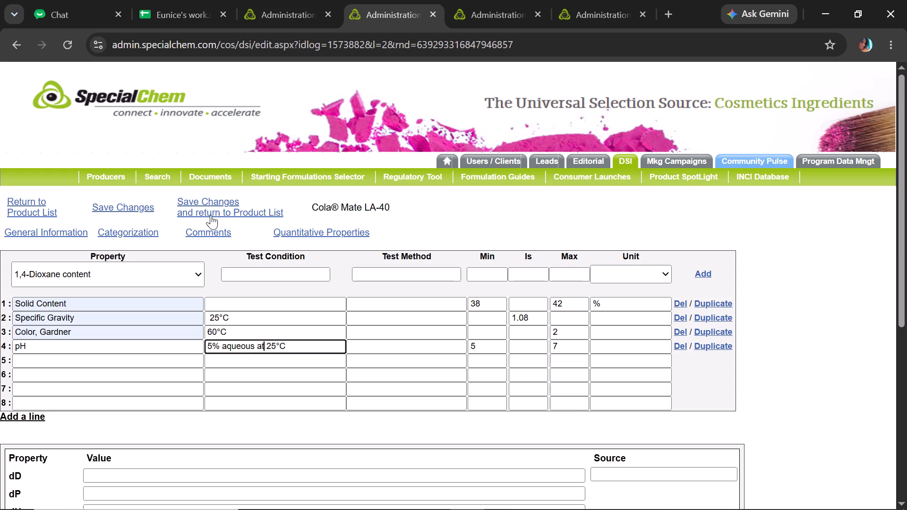
Save the Cola Mate LA-40 record and return to the Colonial Chemical product list.
{"action": "left_click", "coordinate": [213, 209]}
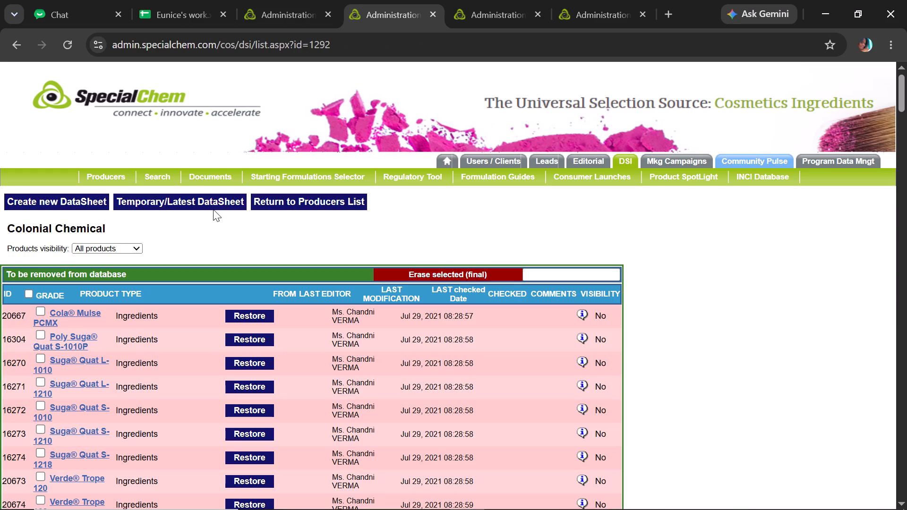
Look through the product grades listed after Cola Mate LA-40 in the spreadsheet's Cosmetics sheet.
{"action": "left_click", "coordinate": [142, 4]}
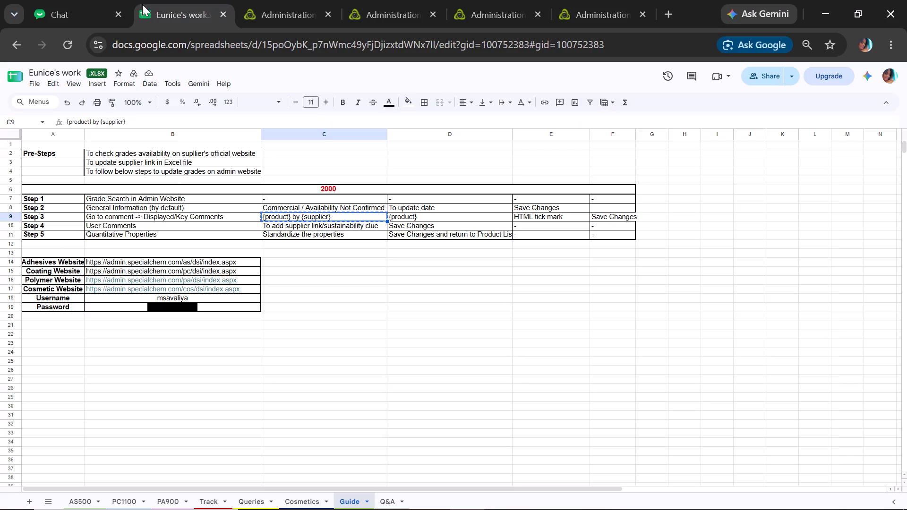
{"action": "left_click", "coordinate": [309, 499]}
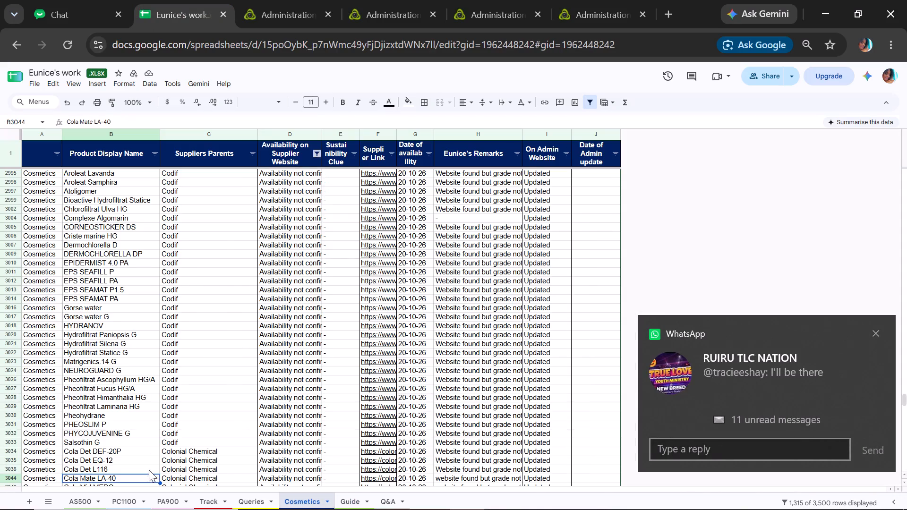
{"action": "key", "text": "Down"}
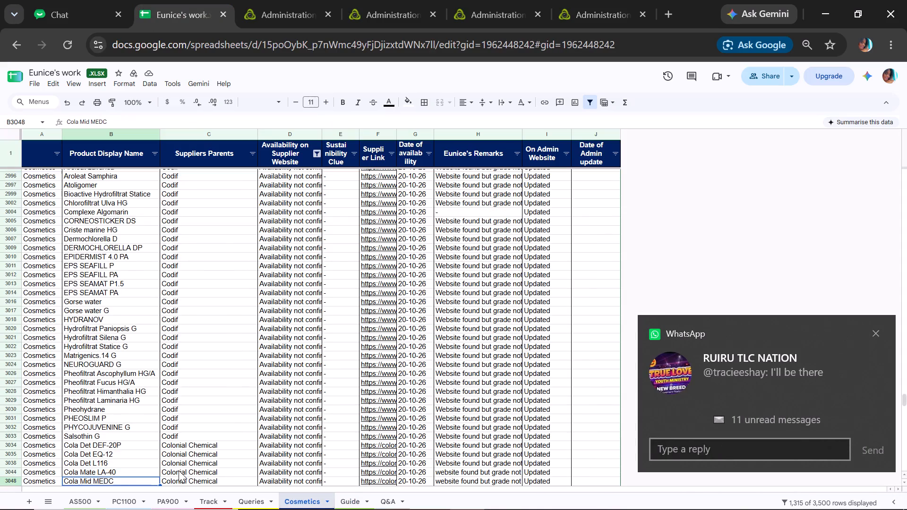
{"action": "key", "text": "Down"}
{"action": "key", "text": "Down"}
{"action": "key", "text": "Down"}
{"action": "key", "text": "Down"}
{"action": "key", "text": "Down"}
{"action": "key", "text": "Down"}
{"action": "key", "text": "Down"}
{"action": "key", "text": "Down"}
{"action": "key", "text": "Down"}
{"action": "key", "text": "Down"}
{"action": "key", "text": "Down"}
{"action": "key", "text": "Down"}
{"action": "key", "text": "Down"}
{"action": "key", "text": "Down"}
{"action": "key", "text": "Down"}
{"action": "key", "text": "Down"}
{"action": "key", "text": "Down"}
{"action": "key", "text": "Down"}
{"action": "key", "text": "Down"}
{"action": "key", "text": "Down"}
{"action": "key", "text": "Down"}
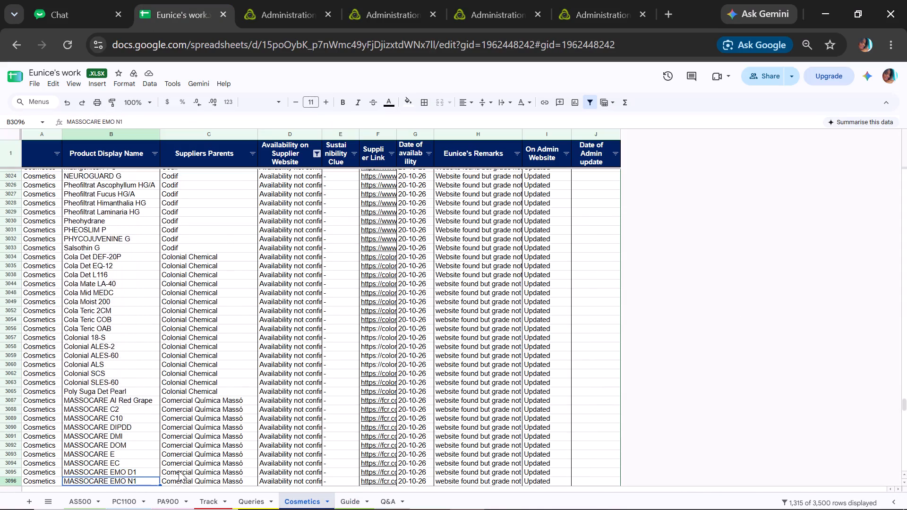
{"action": "key", "text": "Down"}
{"action": "key", "text": "Down"}
{"action": "key", "text": "Down"}
{"action": "key", "text": "Down"}
{"action": "key", "text": "Down"}
{"action": "key", "text": "Down"}
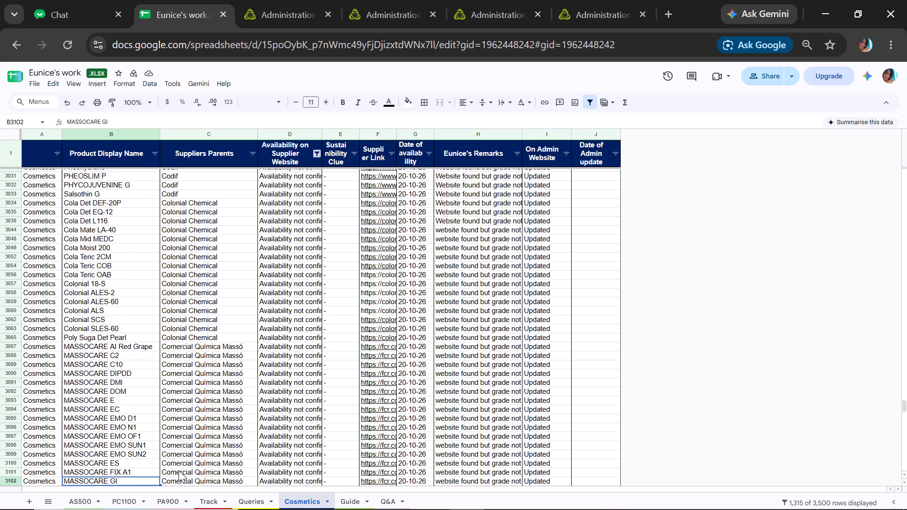
{"action": "key", "text": "Down"}
{"action": "key", "text": "Down"}
{"action": "key", "text": "Down"}
{"action": "key", "text": "Down"}
{"action": "key", "text": "Down"}
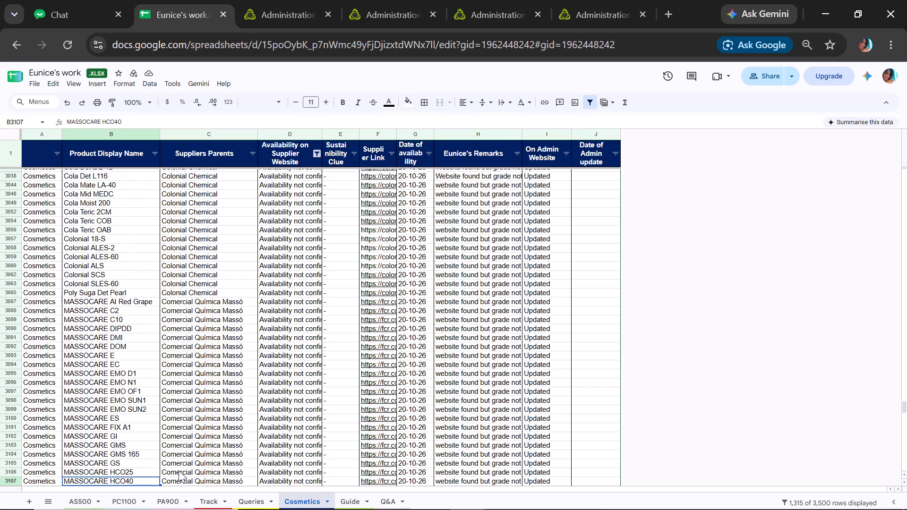
{"action": "key", "text": "Down"}
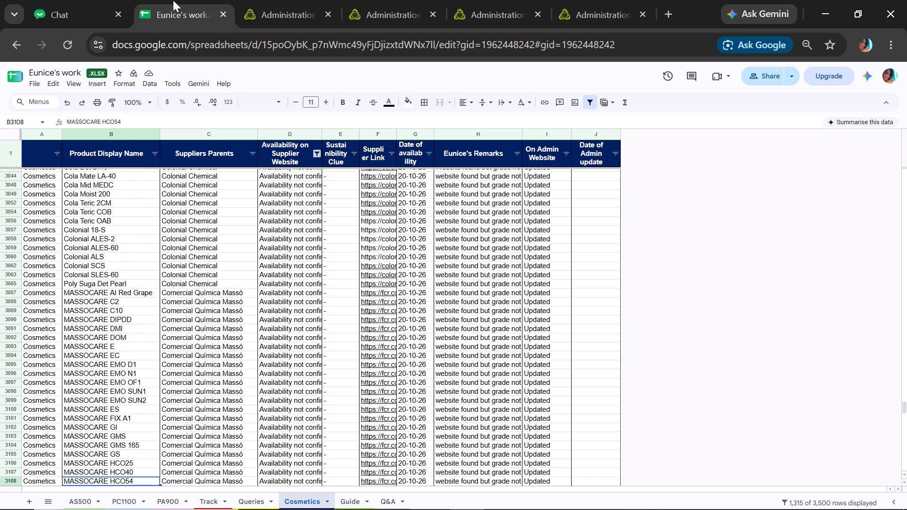
{"action": "left_click", "coordinate": [269, 2]}
{"action": "left_click", "coordinate": [193, 0]}
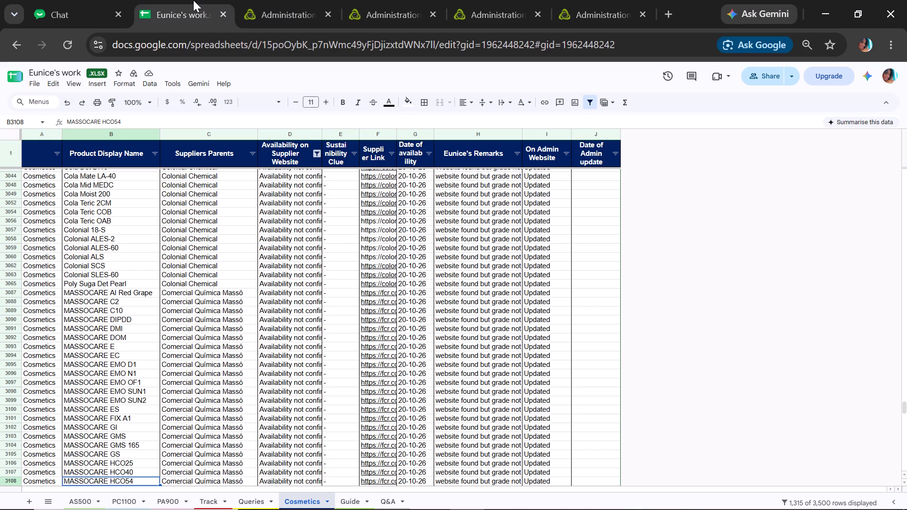
{"action": "key", "text": "Down"}
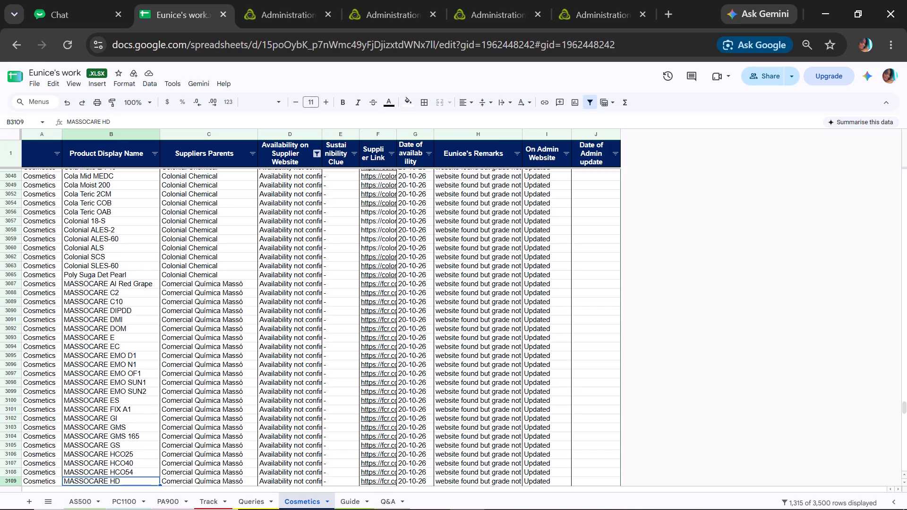
Copy the grade name "Cola Mid MEDC" from the Cosmetics sheet and switch to the admin site's product search.
{"action": "left_click", "coordinate": [102, 176]}
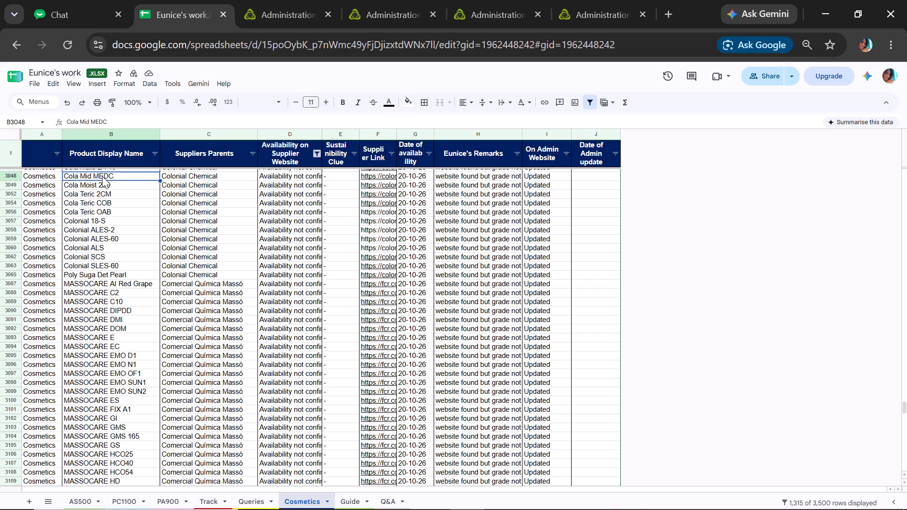
{"action": "key", "text": "ctrl+c"}
{"action": "left_click", "coordinate": [261, 0]}
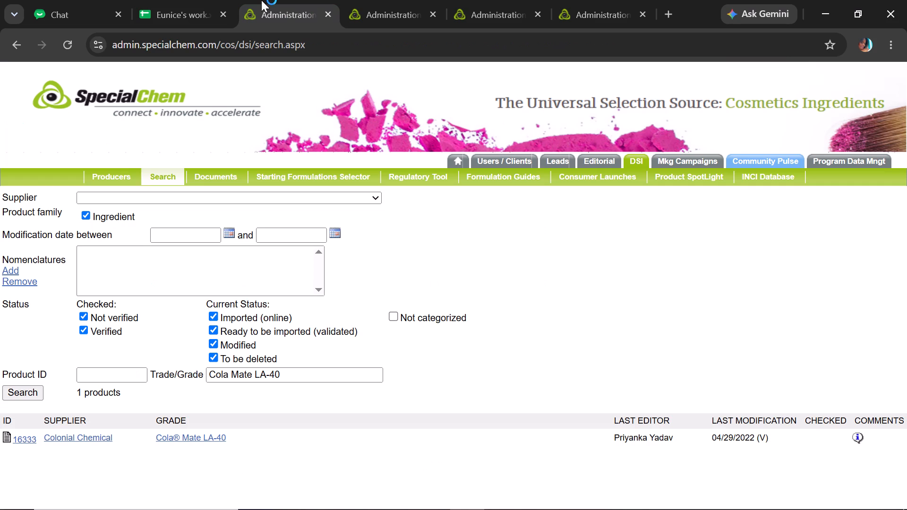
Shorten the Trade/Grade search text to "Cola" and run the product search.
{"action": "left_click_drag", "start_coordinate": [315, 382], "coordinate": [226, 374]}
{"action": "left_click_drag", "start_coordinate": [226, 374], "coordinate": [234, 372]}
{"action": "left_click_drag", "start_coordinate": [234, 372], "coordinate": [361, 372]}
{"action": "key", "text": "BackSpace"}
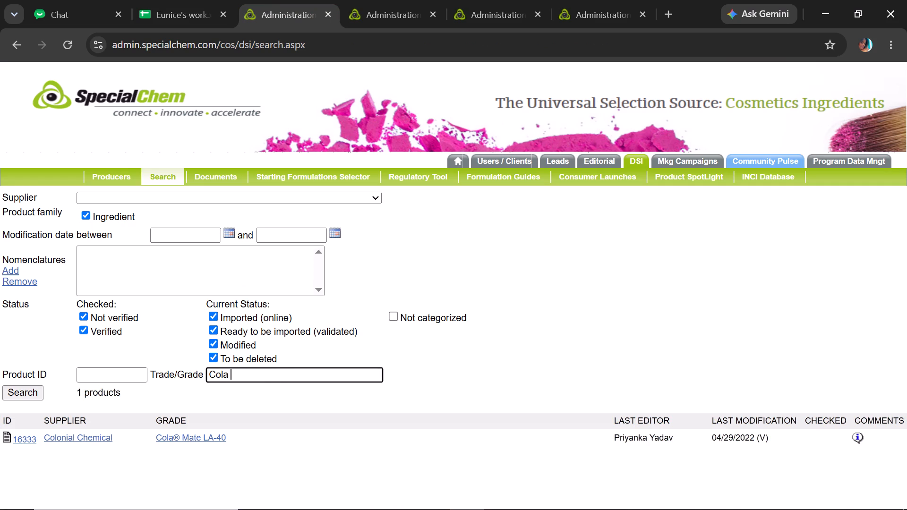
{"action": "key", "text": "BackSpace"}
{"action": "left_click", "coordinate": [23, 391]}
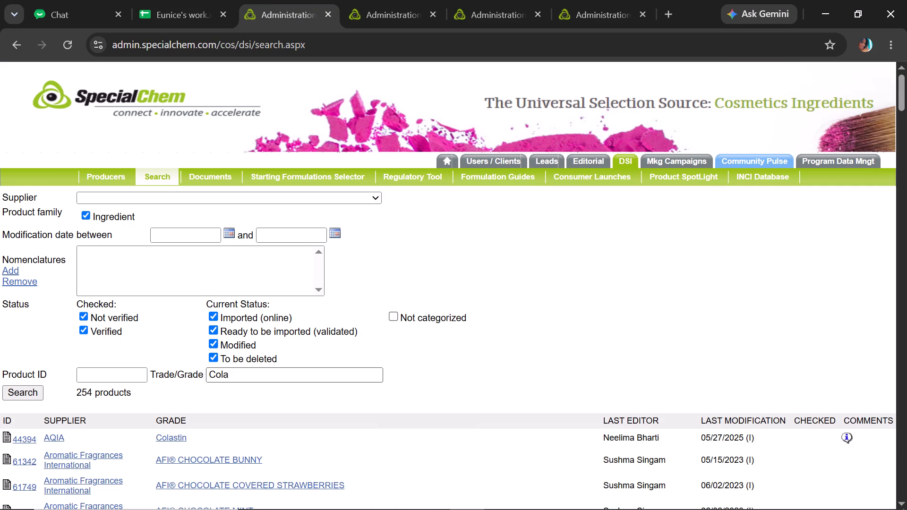
Search the products for grade "Cola Mid MEDC" and open its record.
{"action": "left_click_drag", "start_coordinate": [257, 376], "coordinate": [48, 391]}
{"action": "key", "text": "ctrl+v"}
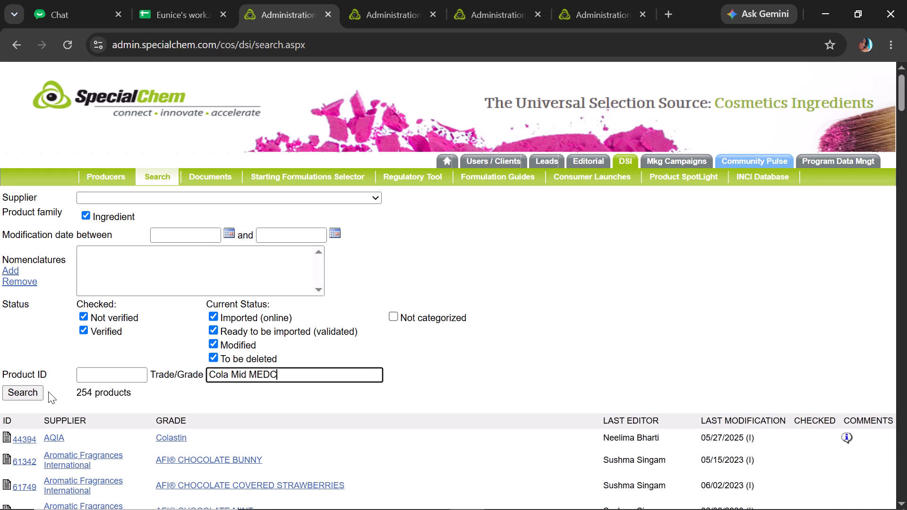
{"action": "left_click", "coordinate": [27, 391]}
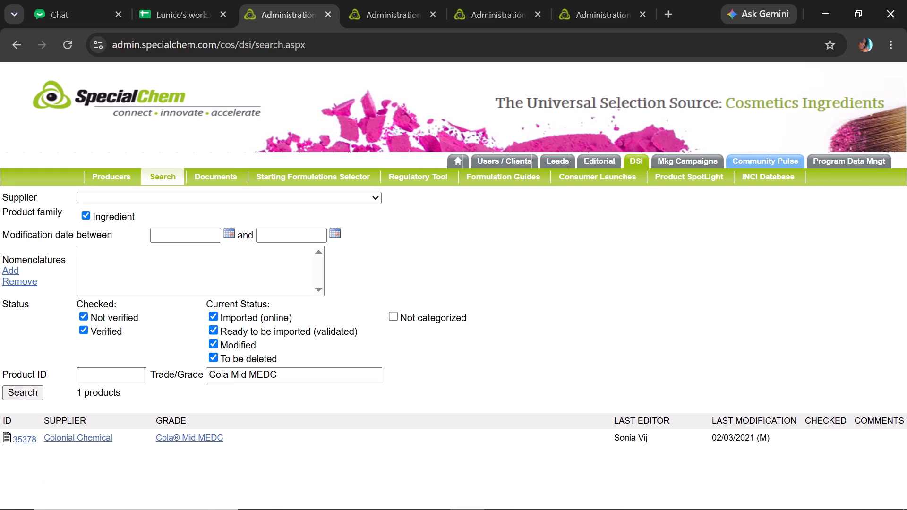
{"action": "left_click", "coordinate": [189, 438]}
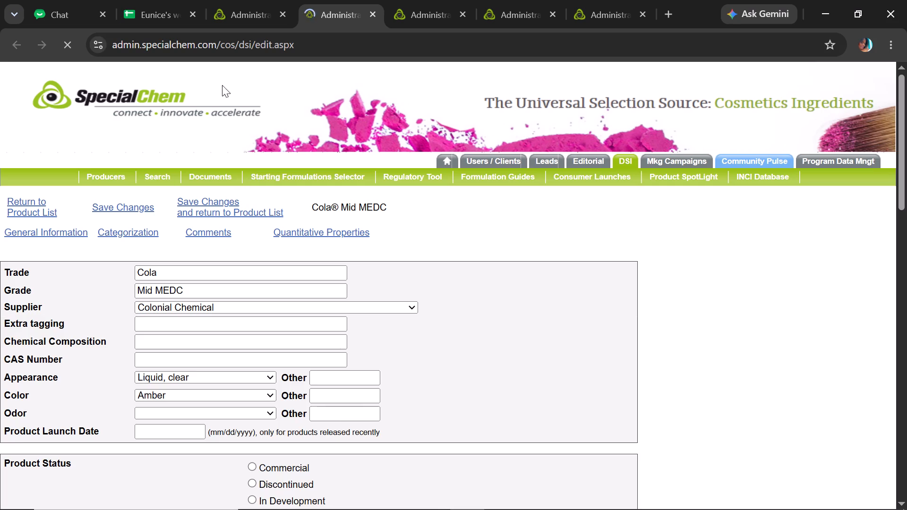
Copy the "{product} by {supplier}" placeholder from the spreadsheet's Guide sheet and return to the Cola Mid MEDC record.
{"action": "left_click", "coordinate": [124, 0]}
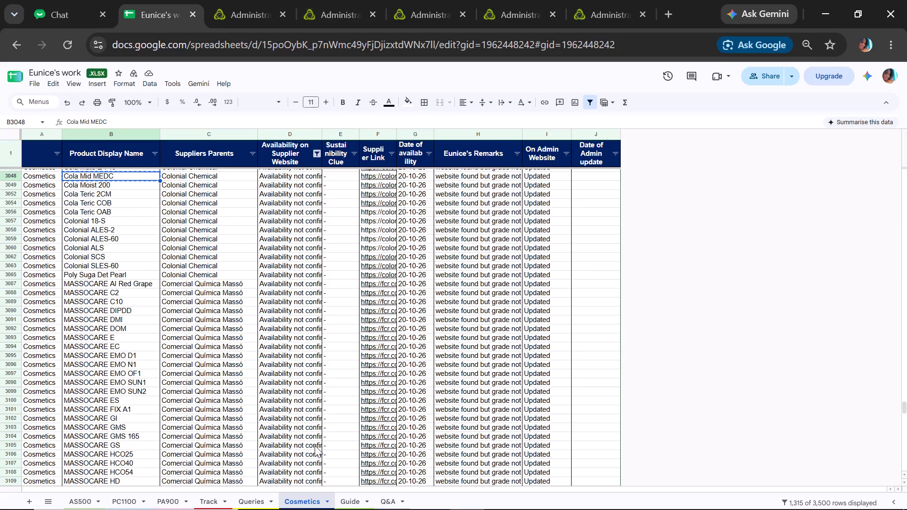
{"action": "left_click", "coordinate": [362, 500]}
{"action": "key", "text": "ctrl+c"}
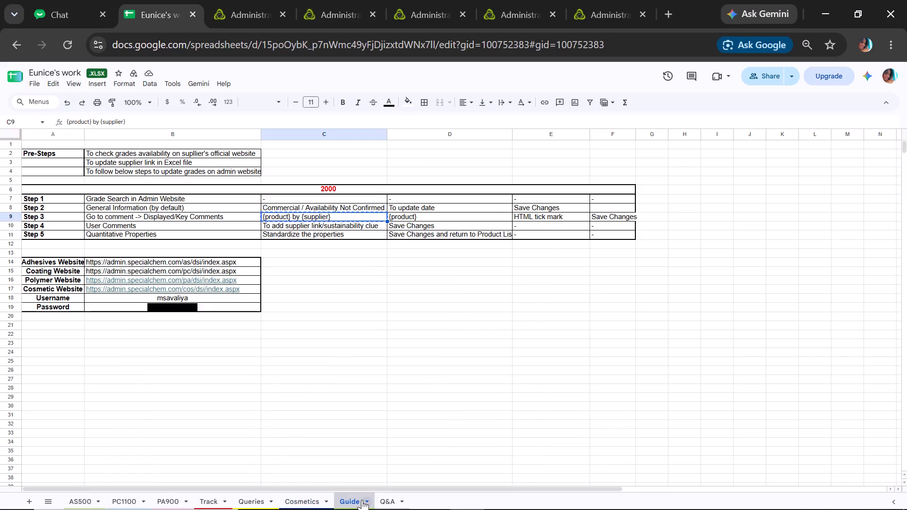
{"action": "left_click", "coordinate": [243, 0]}
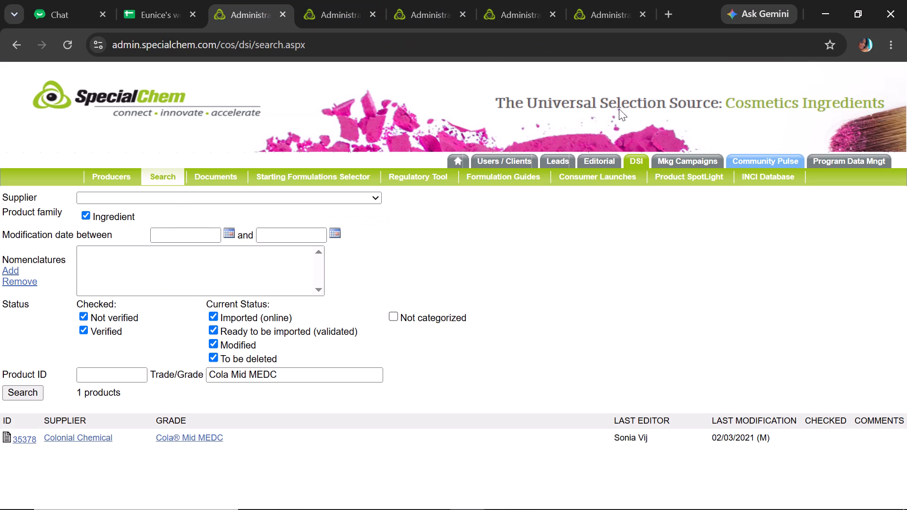
{"action": "left_click", "coordinate": [344, 0]}
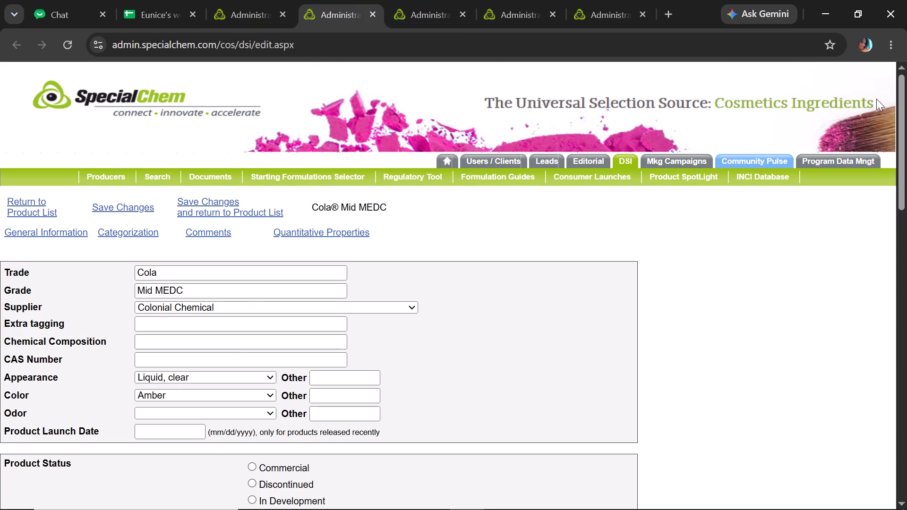
Mark Cola Mid MEDC's product status as checked and save the changes.
{"action": "left_click_drag", "start_coordinate": [906, 127], "coordinate": [905, 141]}
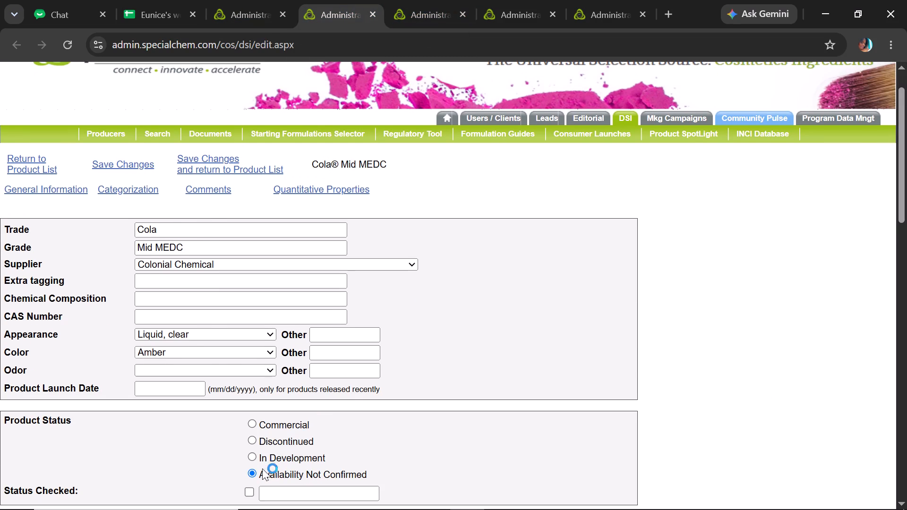
{"action": "left_click", "coordinate": [248, 490]}
{"action": "left_click", "coordinate": [145, 166]}
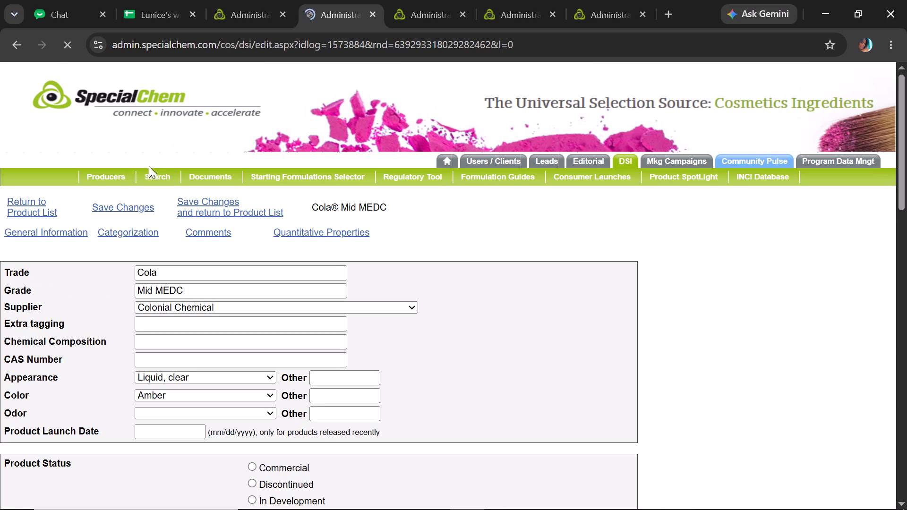
In the displayed/key comments, replace the first bold product name and its "by Colonial Chemical" with "{product} by {supplier}".
{"action": "left_click", "coordinate": [226, 235]}
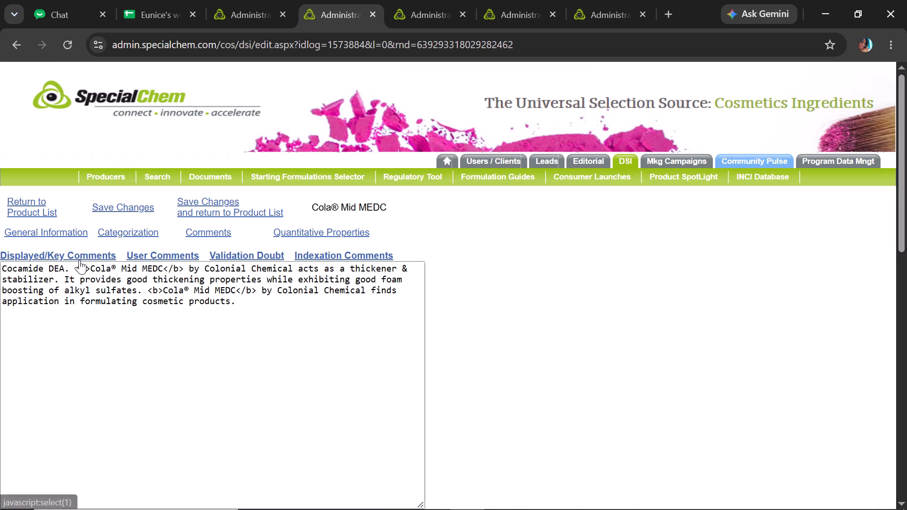
{"action": "left_click", "coordinate": [76, 265]}
{"action": "left_click", "coordinate": [76, 265]}
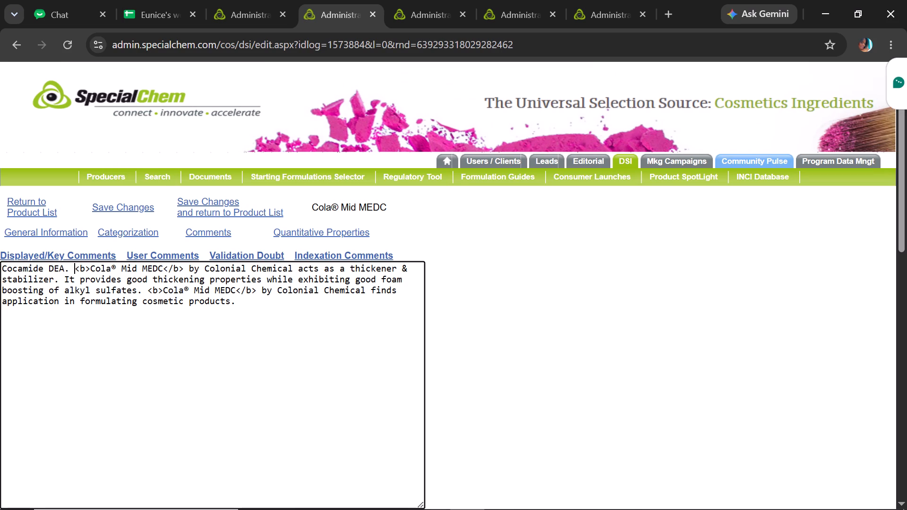
{"action": "left_click", "coordinate": [76, 265]}
{"action": "left_click_drag", "start_coordinate": [75, 268], "coordinate": [106, 263]}
{"action": "left_click_drag", "start_coordinate": [106, 263], "coordinate": [294, 249]}
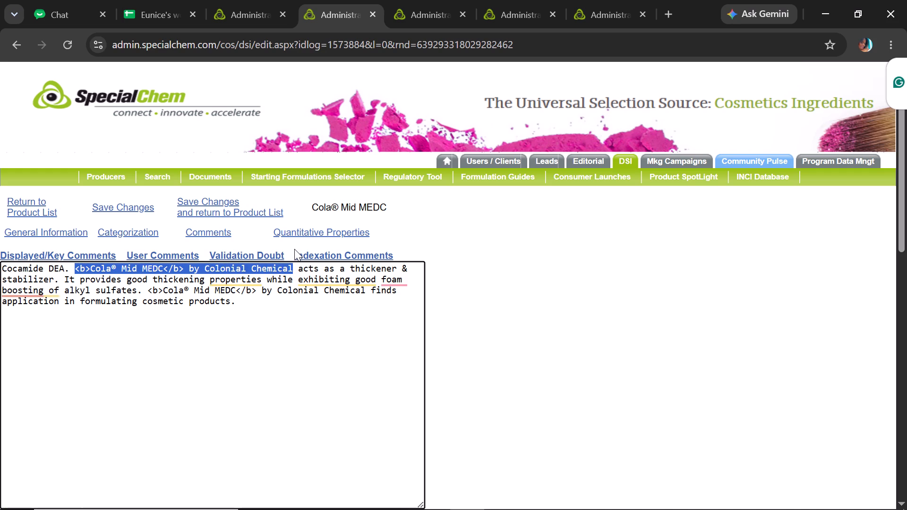
{"action": "key", "text": "v"}
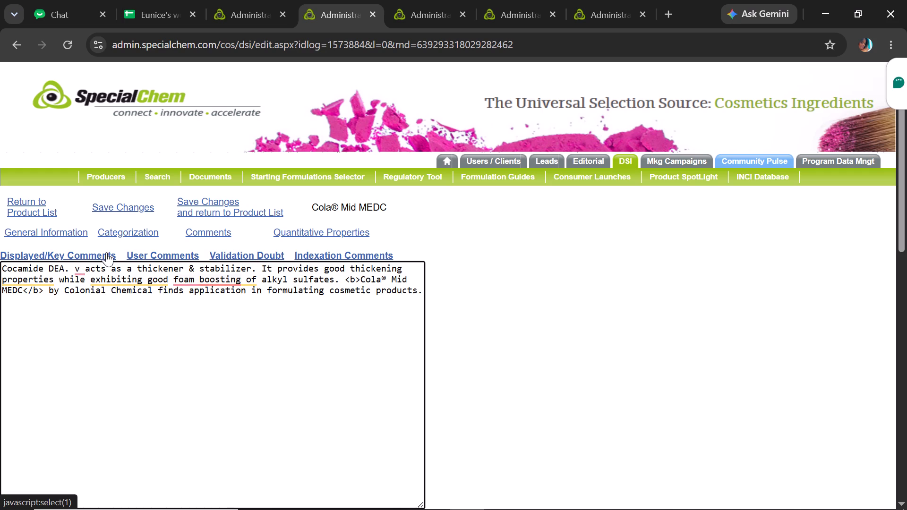
{"action": "key", "text": "BackSpace"}
{"action": "key", "text": "ctrl+v"}
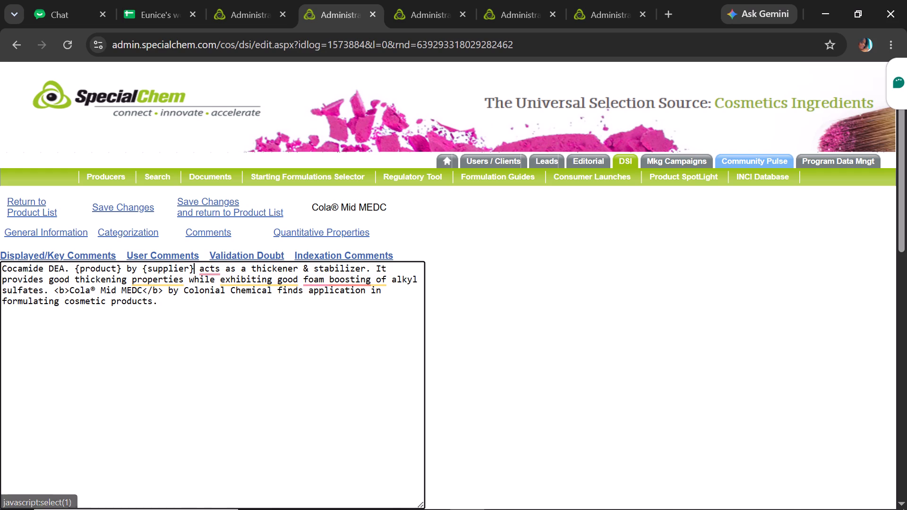
Copy "{product}" from the comment and replace the second product and supplier mention with it.
{"action": "left_click_drag", "start_coordinate": [120, 263], "coordinate": [77, 263]}
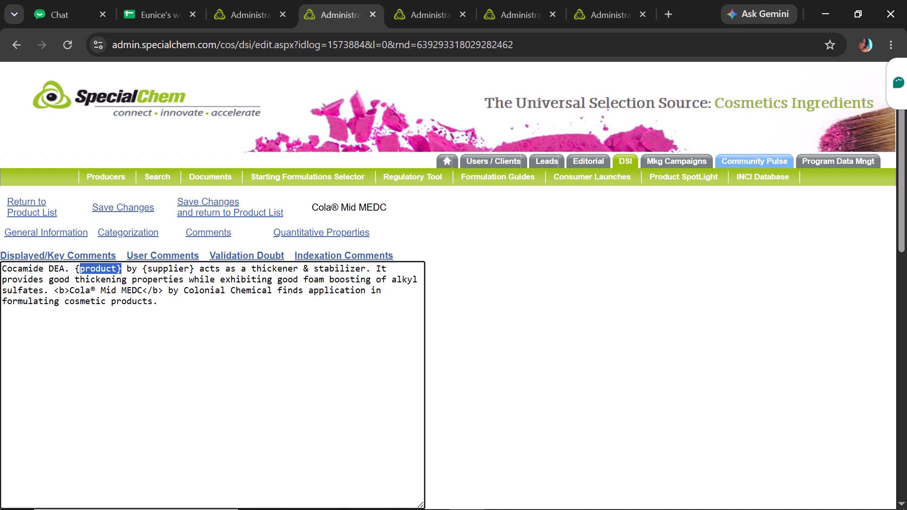
{"action": "left_click_drag", "start_coordinate": [77, 263], "coordinate": [76, 264]}
{"action": "key", "text": "ctrl+c"}
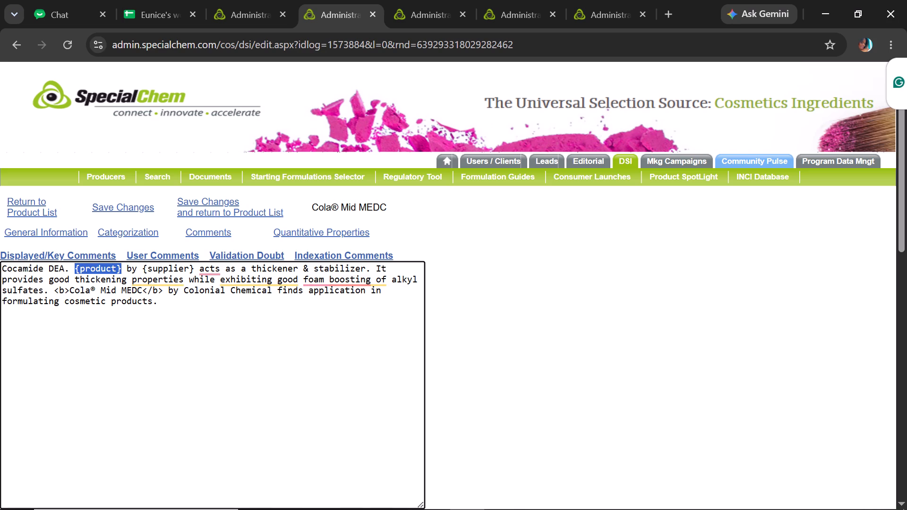
{"action": "left_click_drag", "start_coordinate": [54, 289], "coordinate": [271, 288]}
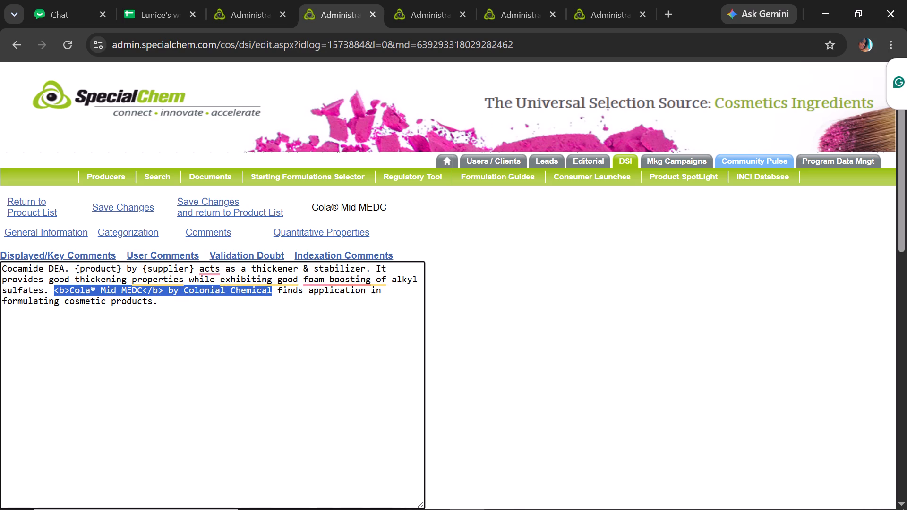
{"action": "left_click_drag", "start_coordinate": [271, 288], "coordinate": [271, 288]}
{"action": "key", "text": "ctrl+v"}
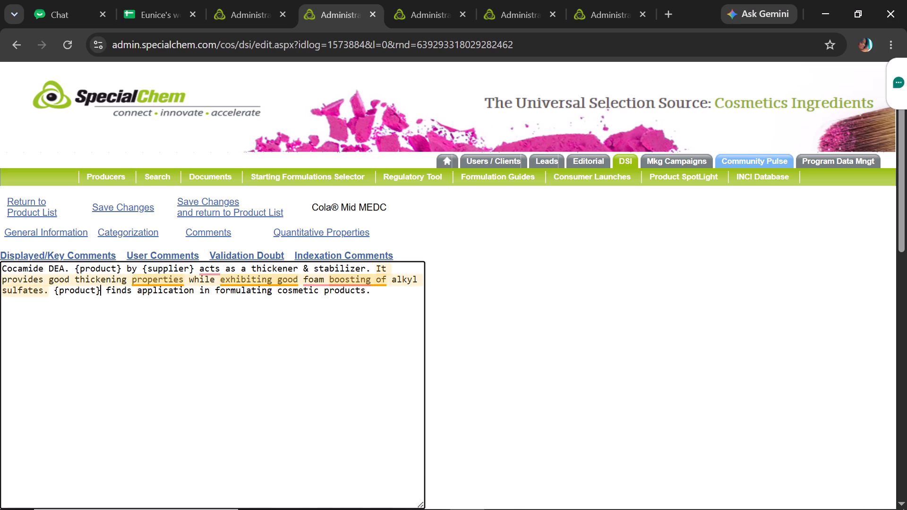
Apply the Grammarly correction that changes "foam boosting" to "foam-boosting" in the comment.
{"action": "left_click", "coordinate": [369, 311]}
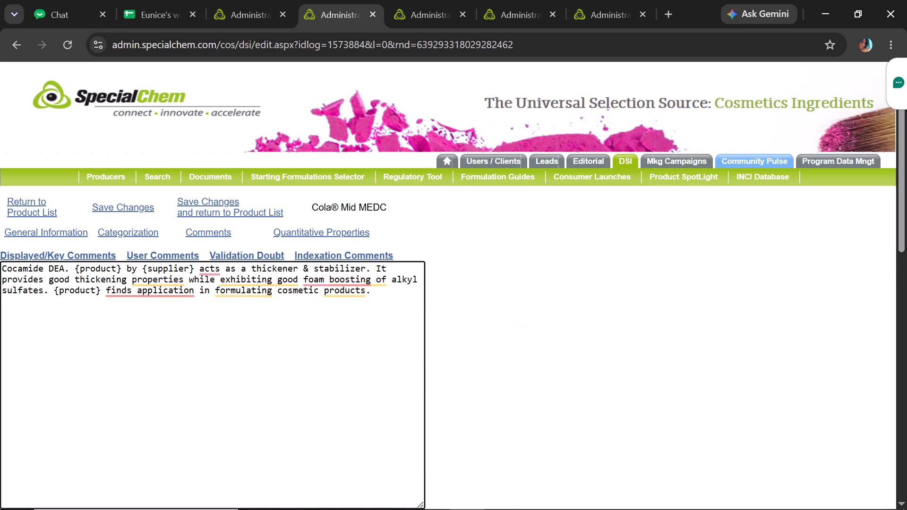
{"action": "left_click_drag", "start_coordinate": [354, 305], "coordinate": [252, 268]}
{"action": "type", "text": "foam-boosting"}
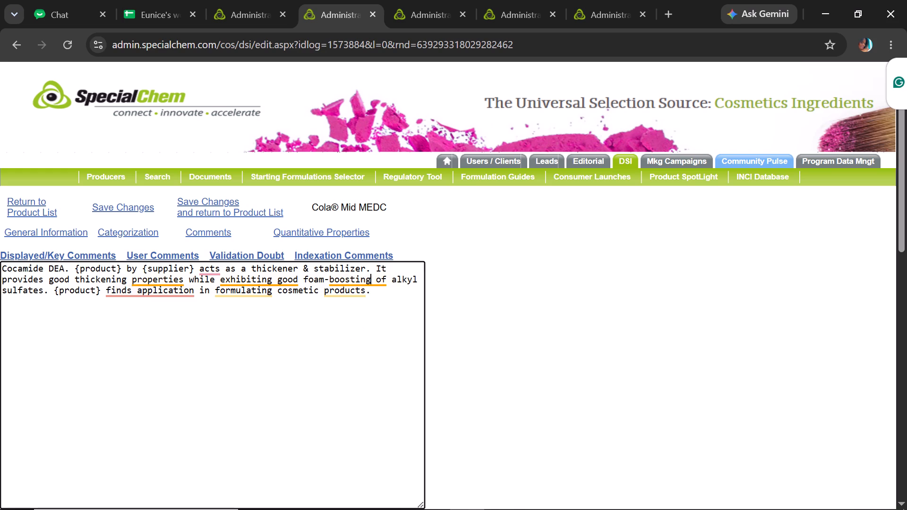
Apply the Grammarly correction that changes "finds application" to "is used" in the Cola Mid MEDC comment.
{"action": "left_click_drag", "start_coordinate": [252, 268], "coordinate": [214, 267]}
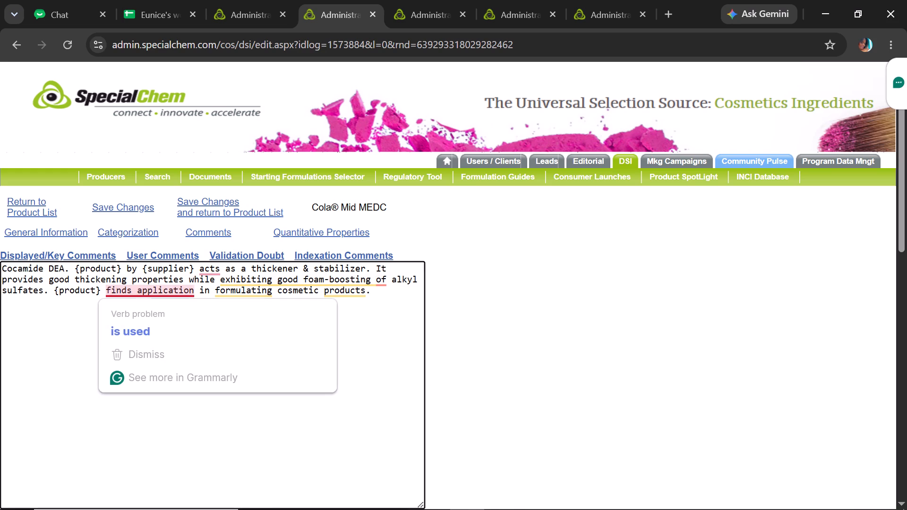
{"action": "left_click", "coordinate": [185, 318]}
{"action": "type", "text": "is used"}
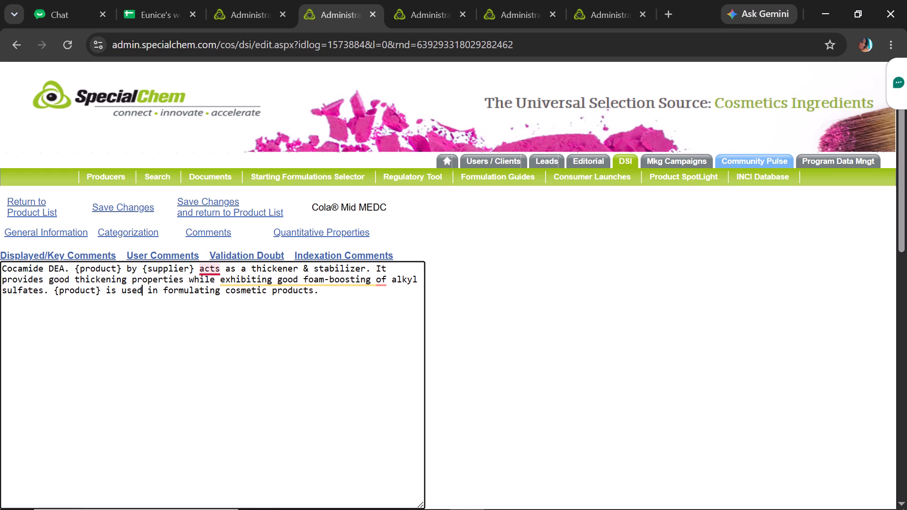
Toggle the Display as HTML option for the displayed/key comments and save the changes.
{"action": "left_click_drag", "start_coordinate": [234, 297], "coordinate": [420, 263]}
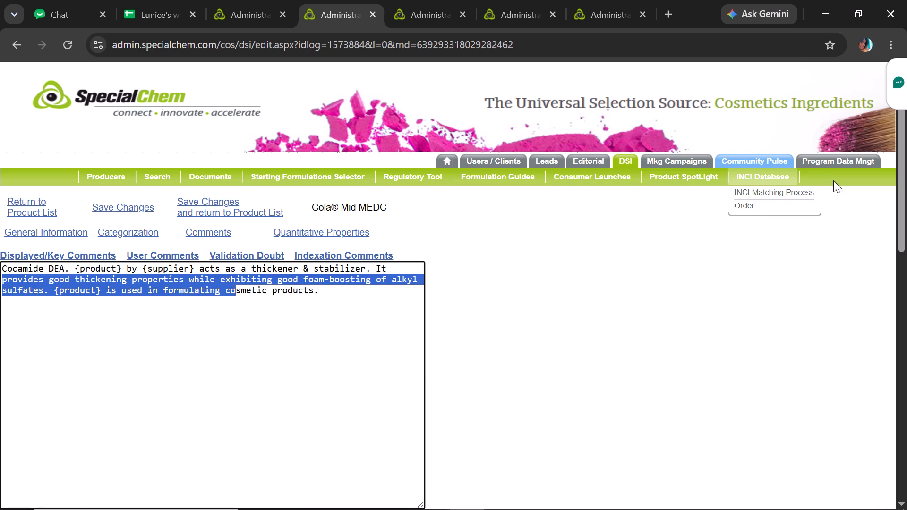
{"action": "left_click_drag", "start_coordinate": [906, 210], "coordinate": [899, 245]}
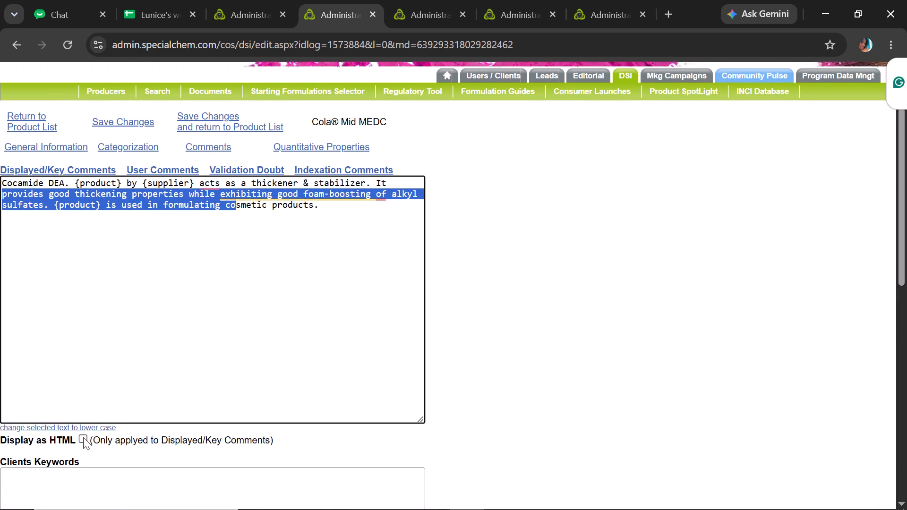
{"action": "left_click", "coordinate": [83, 437]}
{"action": "left_click", "coordinate": [120, 119]}
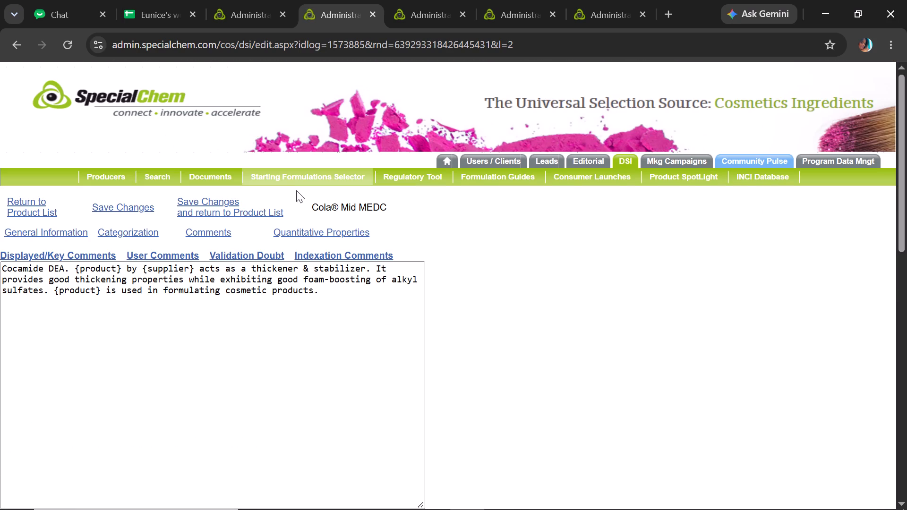
In Cola Mid MEDC's quantitative properties, rename the Acid Number property to "Acid Value".
{"action": "left_click", "coordinate": [301, 233]}
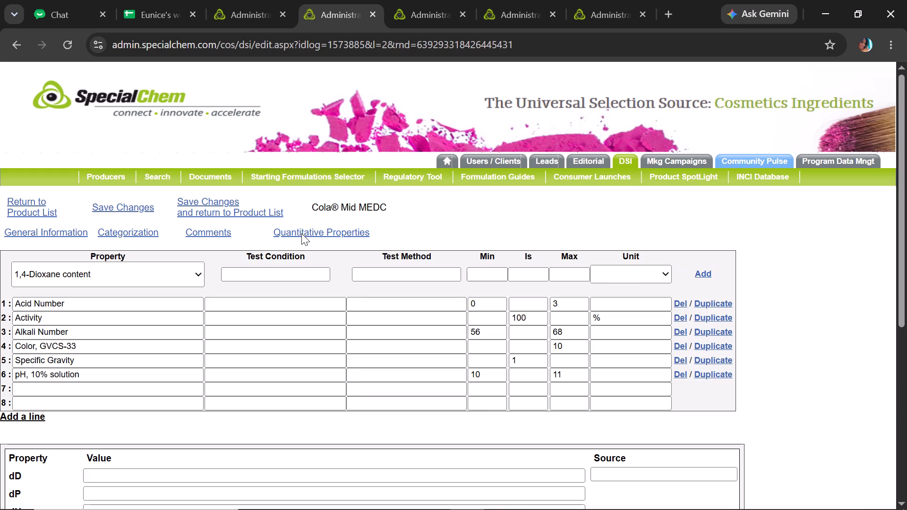
{"action": "left_click_drag", "start_coordinate": [35, 301], "coordinate": [198, 284]}
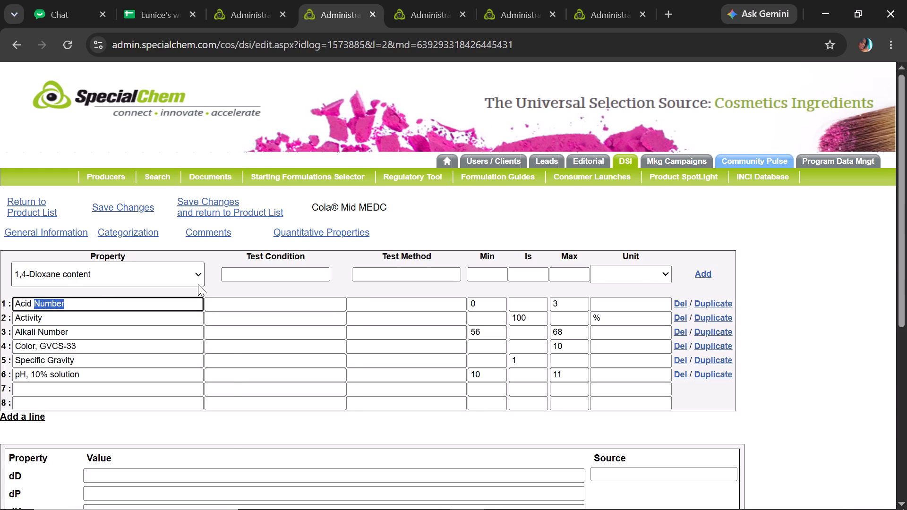
{"action": "key", "text": "BackSpace"}
{"action": "left_click", "coordinate": [150, 323]}
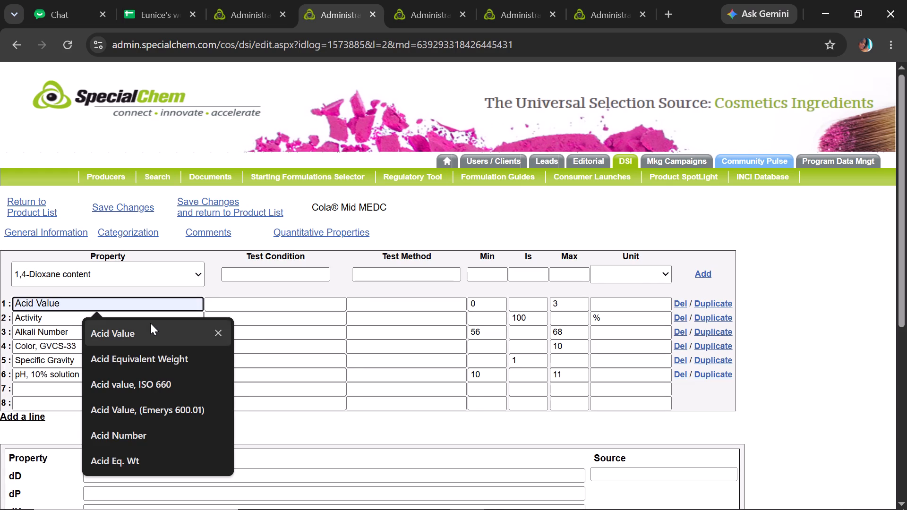
Move "10% solution" from the pH property name into its test condition, leaving the property name as "pH".
{"action": "left_click_drag", "start_coordinate": [31, 373], "coordinate": [122, 367]}
{"action": "key", "text": "ctrl+c"}
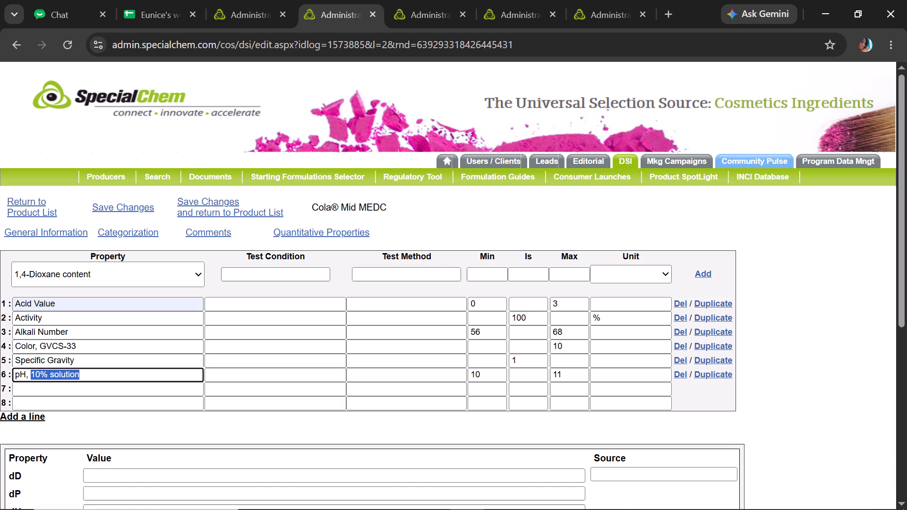
{"action": "left_click", "coordinate": [227, 376]}
{"action": "key", "text": "ctrl+v"}
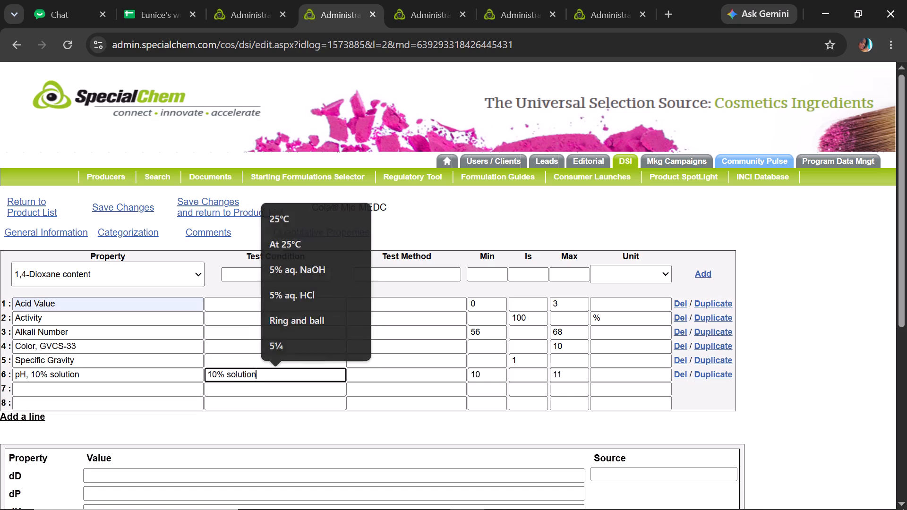
{"action": "left_click_drag", "start_coordinate": [29, 374], "coordinate": [193, 344]}
{"action": "key", "text": "BackSpace"}
{"action": "key", "text": "BackSpace"}
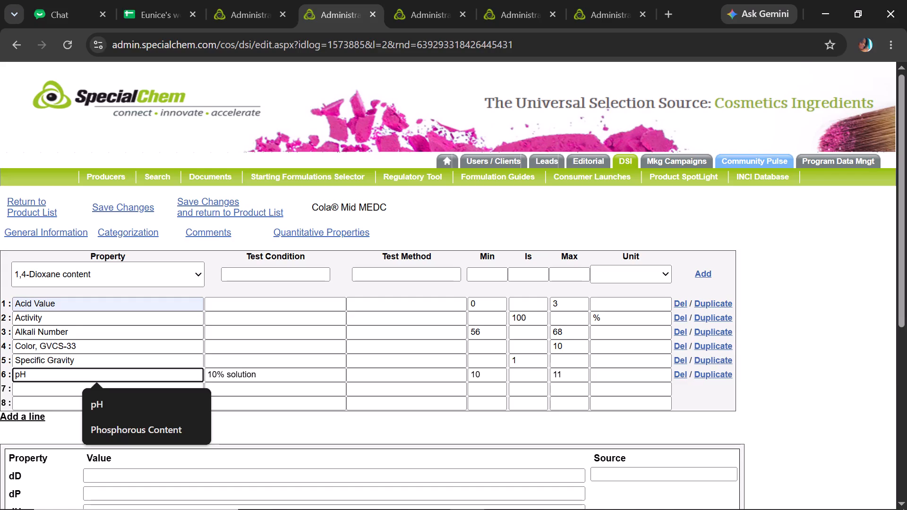
Look up "Activity" in the Standard Properties Excel workbook and replace that property name with the standard "Active Content".
{"action": "left_click_drag", "start_coordinate": [69, 320], "coordinate": [0, 327]}
{"action": "key", "text": "ctrl+c"}
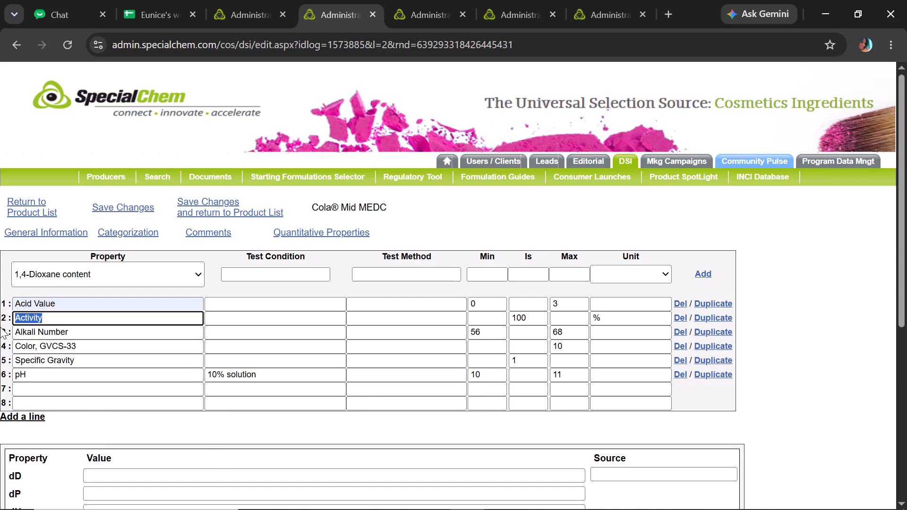
{"action": "left_click", "coordinate": [590, 493]}
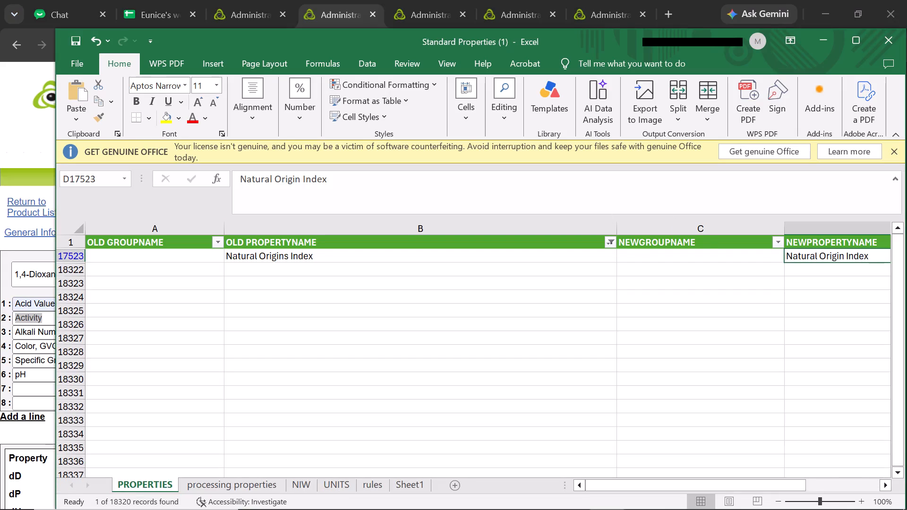
{"action": "left_click", "coordinate": [610, 240]}
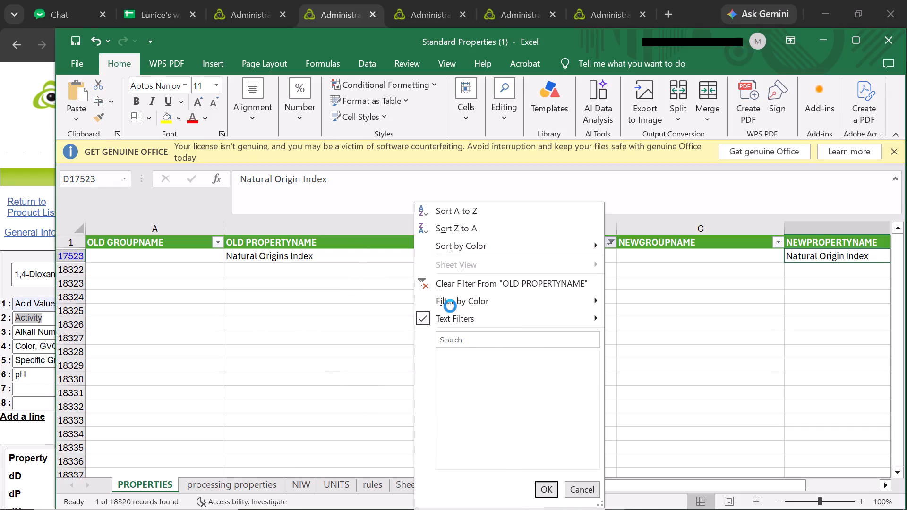
{"action": "left_click", "coordinate": [455, 336]}
{"action": "key", "text": "ctrl+v"}
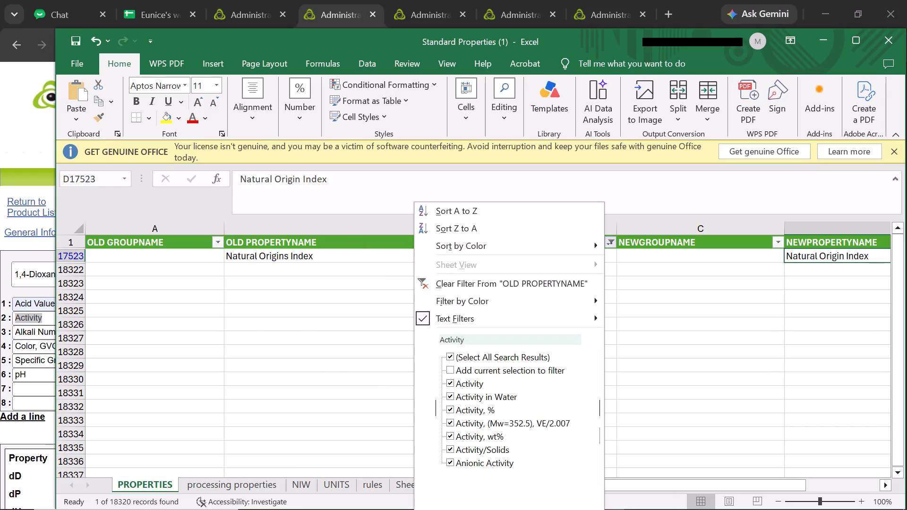
{"action": "left_click", "coordinate": [555, 500]}
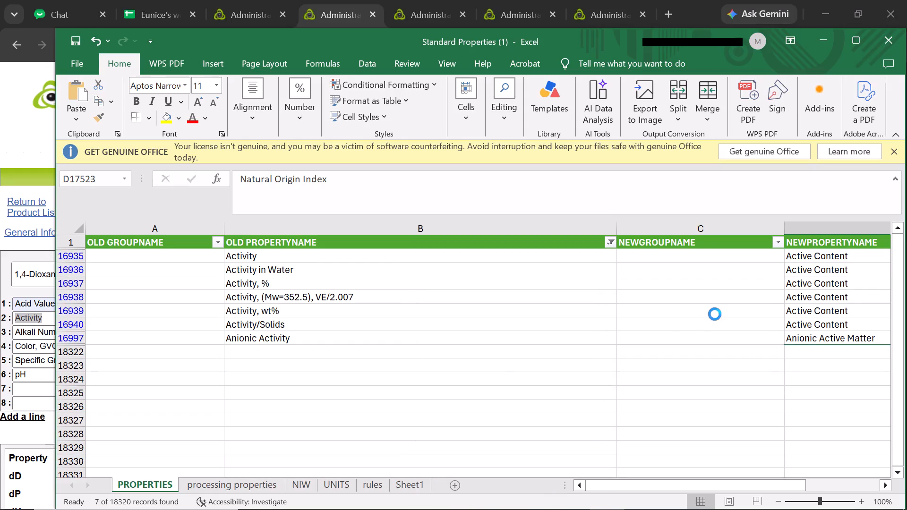
{"action": "left_click", "coordinate": [802, 256]}
{"action": "key", "text": "ctrl+c"}
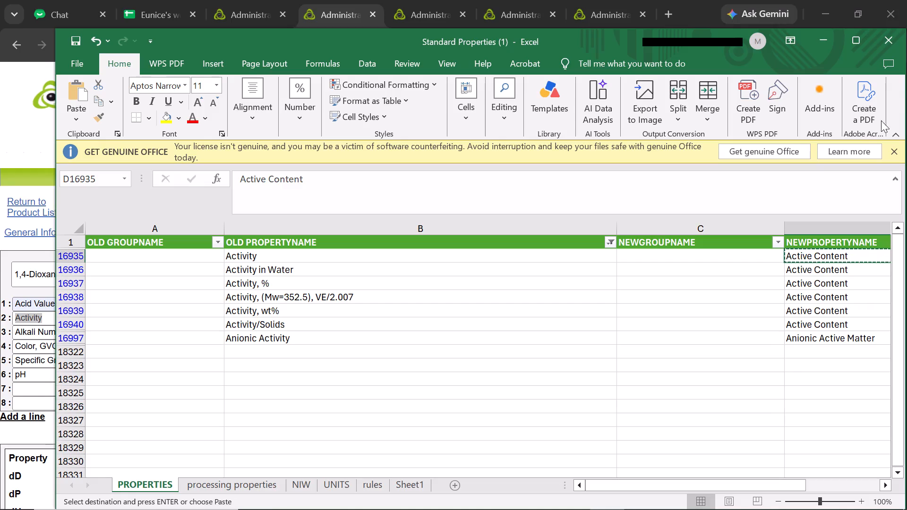
{"action": "left_click", "coordinate": [829, 38]}
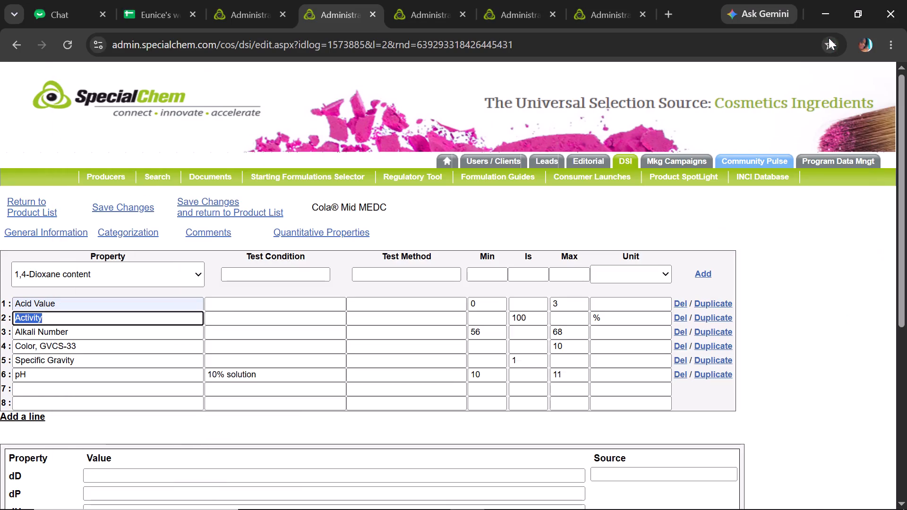
{"action": "key", "text": "ctrl+v"}
Look up "Alkali Number" in the Standard Properties workbook and replace that property name with the standard "Alkali Value".
{"action": "left_click_drag", "start_coordinate": [104, 331], "coordinate": [0, 343]}
{"action": "key", "text": "ctrl+c"}
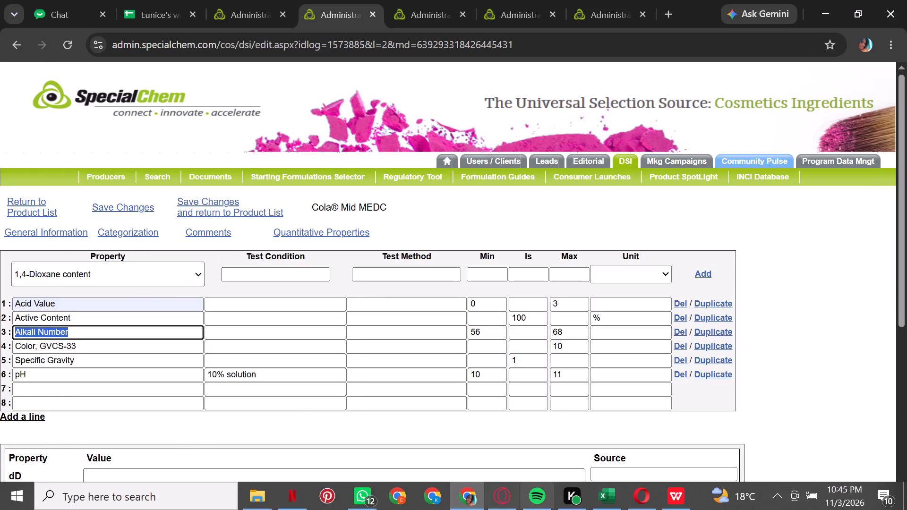
{"action": "left_click", "coordinate": [611, 488]}
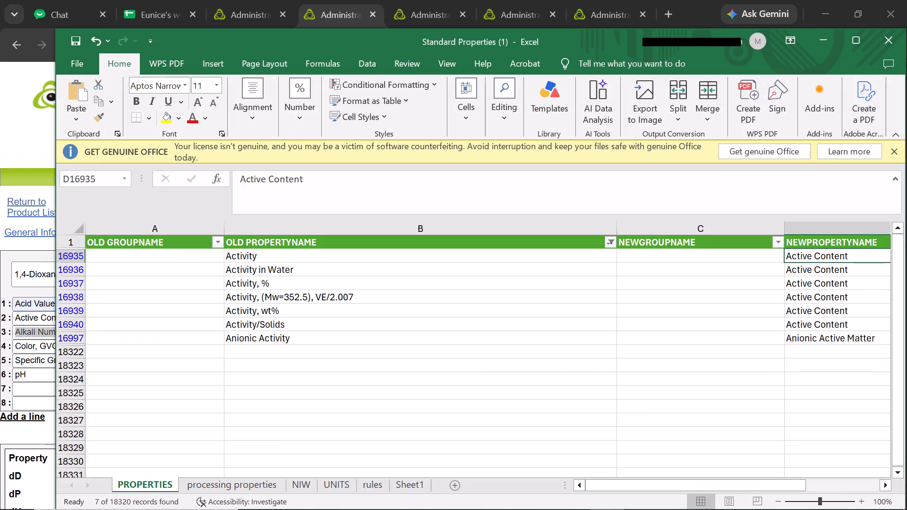
{"action": "left_click", "coordinate": [610, 241]}
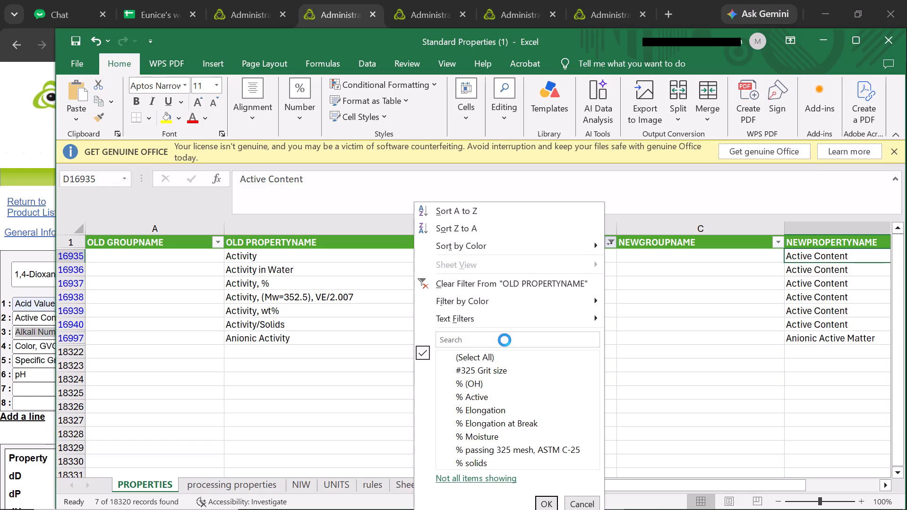
{"action": "left_click", "coordinate": [505, 340]}
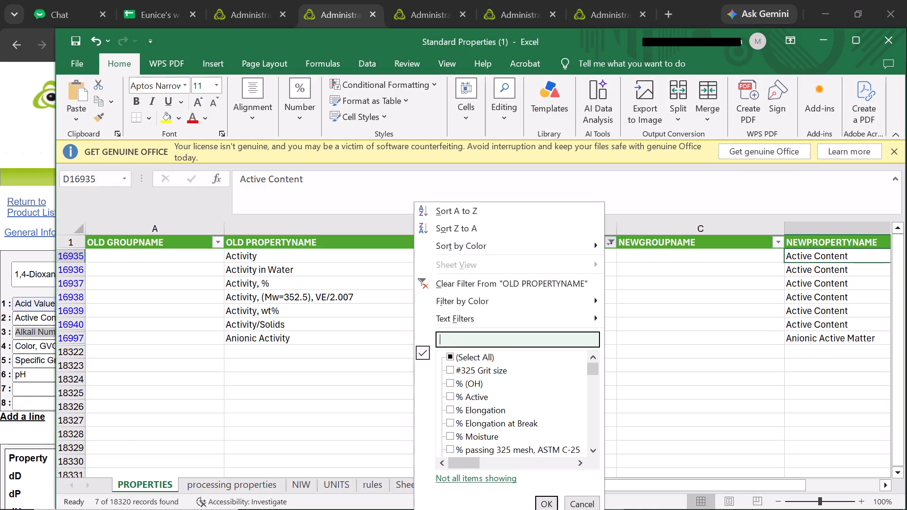
{"action": "key", "text": "ctrl+v"}
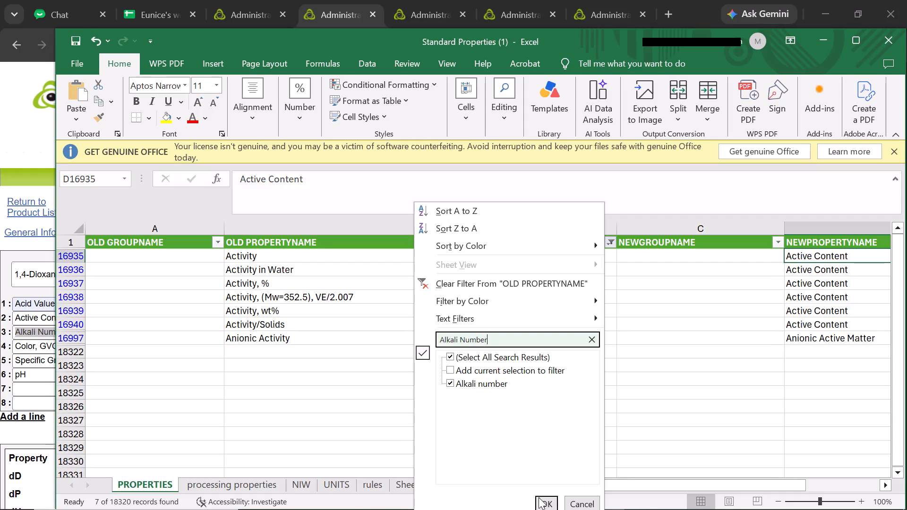
{"action": "left_click", "coordinate": [539, 498]}
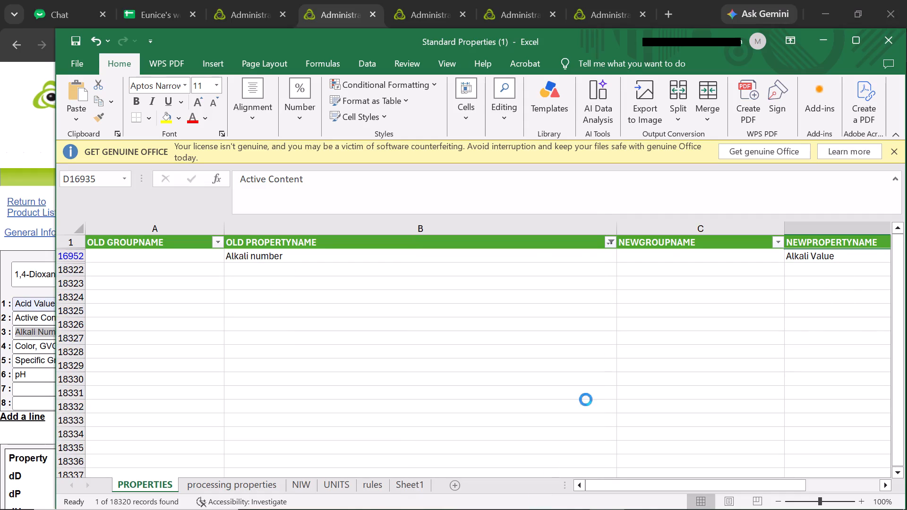
{"action": "left_click", "coordinate": [793, 256]}
{"action": "key", "text": "ctrl+c"}
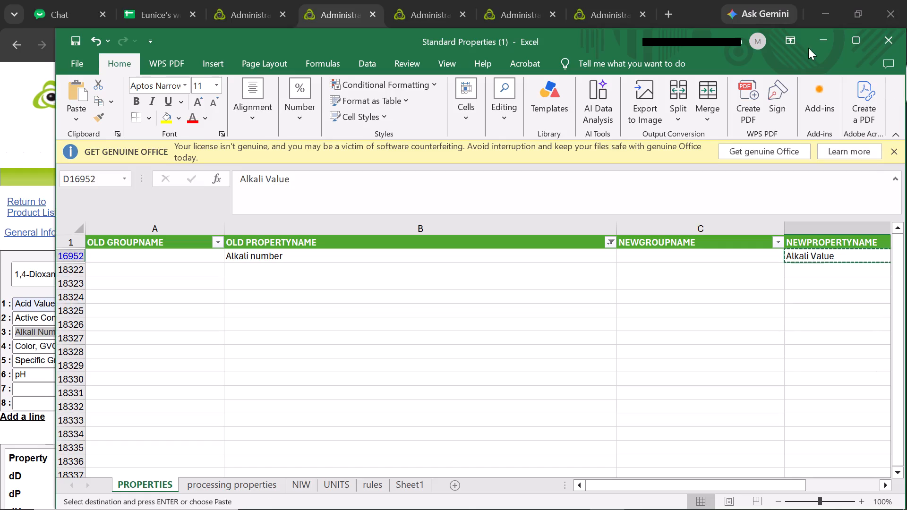
{"action": "left_click", "coordinate": [818, 41]}
{"action": "key", "text": "ctrl+v"}
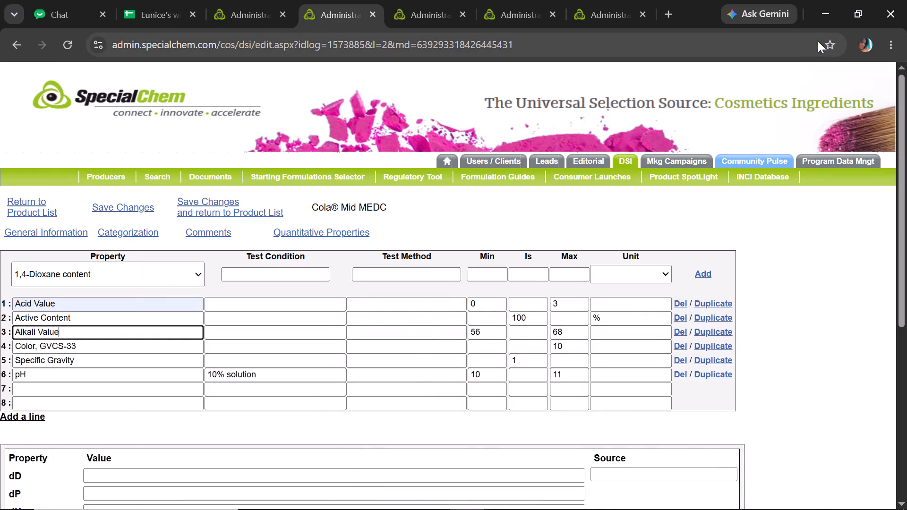
Look up "Color, GVCS-33" among the old property names in the Standard Properties Excel workbook and copy its test condition, "GVCS-33".
{"action": "left_click_drag", "start_coordinate": [139, 343], "coordinate": [0, 360]}
{"action": "key", "text": "ctrl+c"}
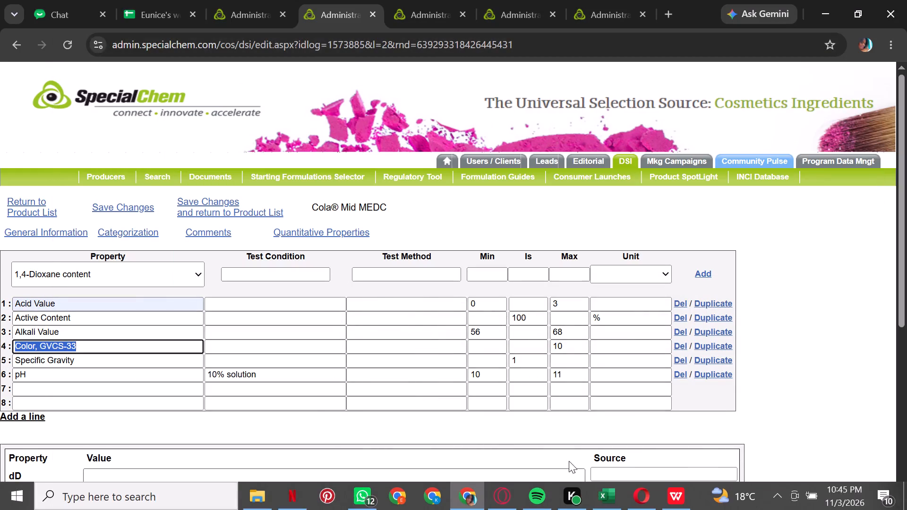
{"action": "left_click", "coordinate": [608, 507]}
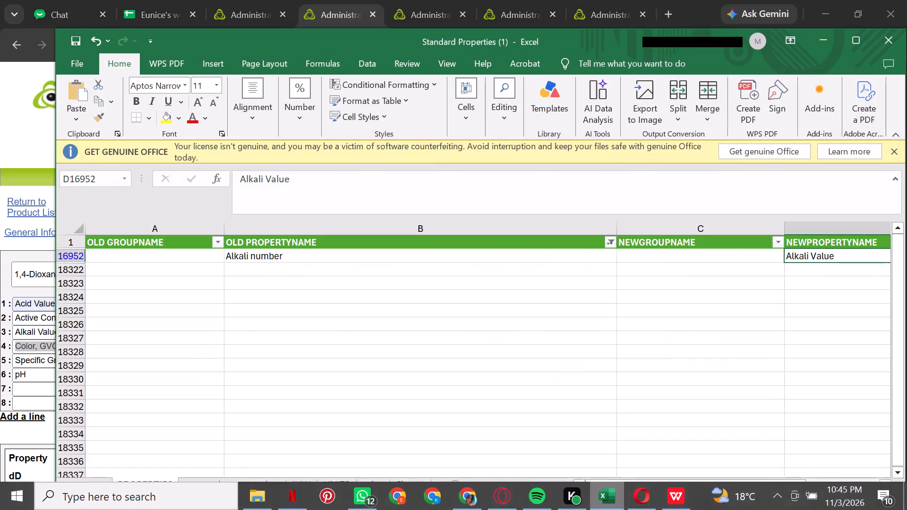
{"action": "left_click", "coordinate": [609, 242]}
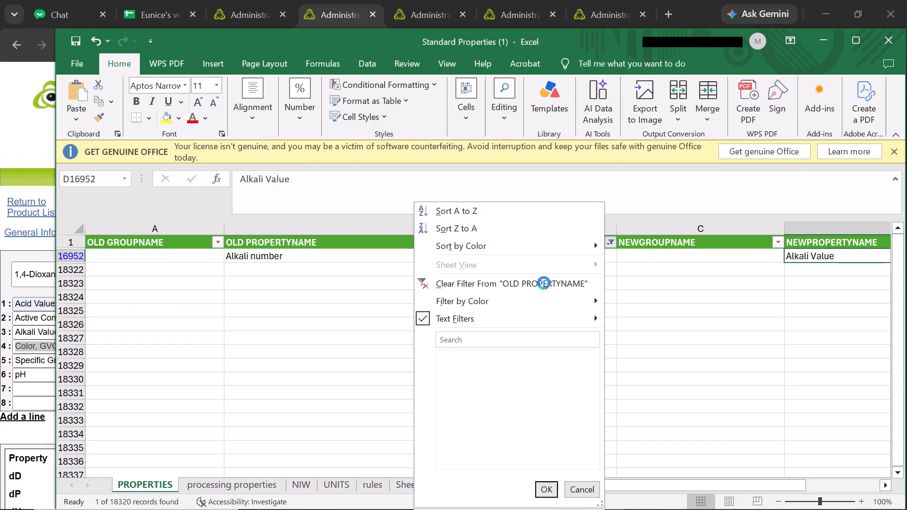
{"action": "left_click", "coordinate": [507, 337]}
{"action": "key", "text": "ctrl+v"}
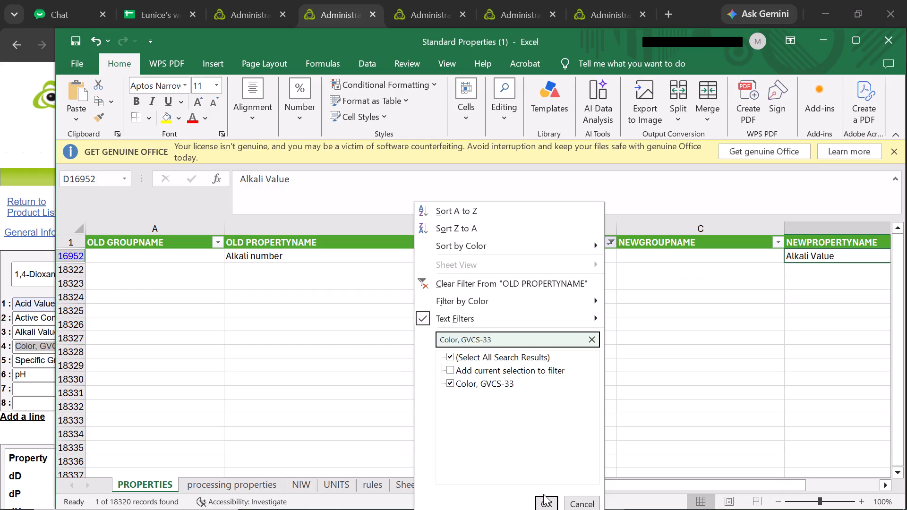
{"action": "left_click", "coordinate": [543, 494]}
{"action": "left_click", "coordinate": [545, 498]}
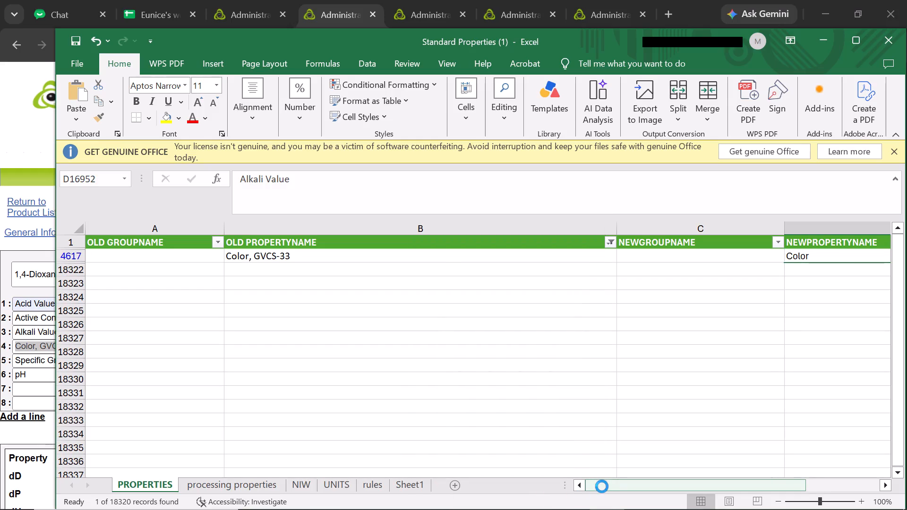
{"action": "left_click_drag", "start_coordinate": [602, 486], "coordinate": [660, 487]}
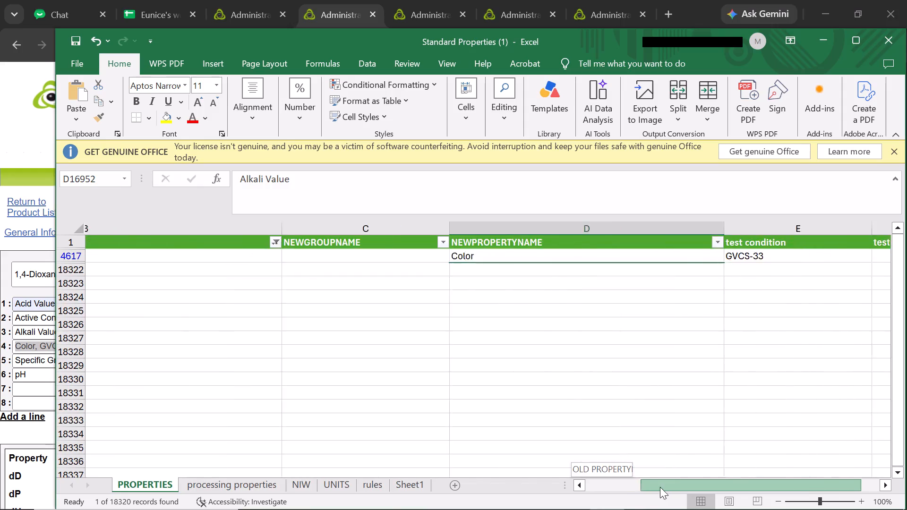
{"action": "left_click_drag", "start_coordinate": [660, 487], "coordinate": [684, 484]}
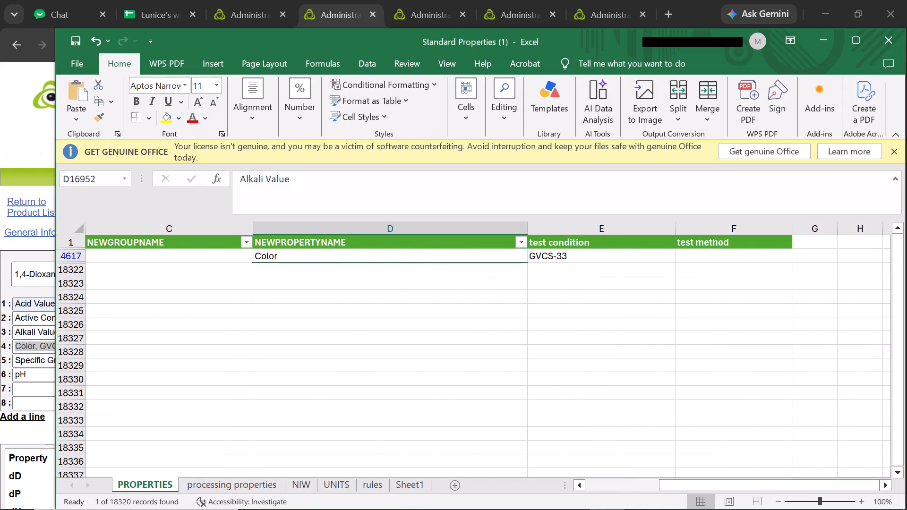
{"action": "left_click", "coordinate": [554, 256]}
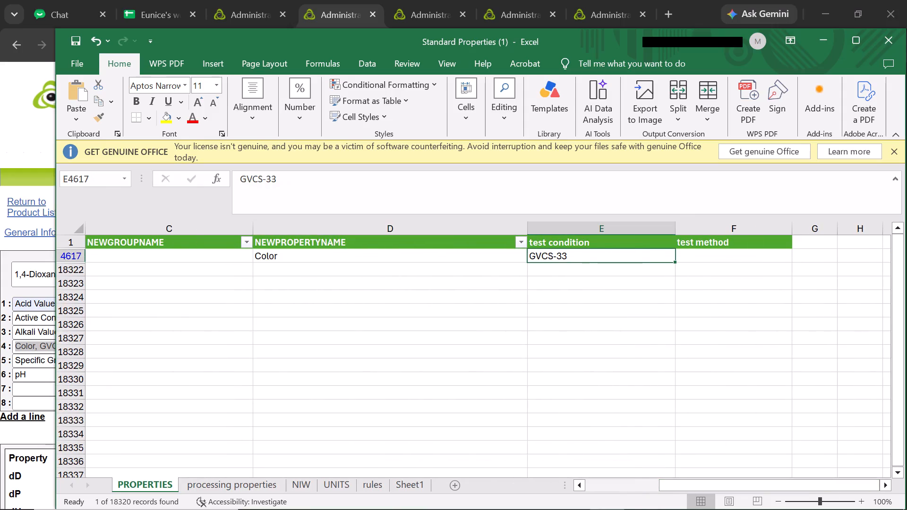
{"action": "key", "text": "ctrl+c"}
In Cola Mid MEDC, enter "GVCS-33" as the color test condition, shorten the property name to "Color", and save, returning to the product list.
{"action": "left_click", "coordinate": [822, 32]}
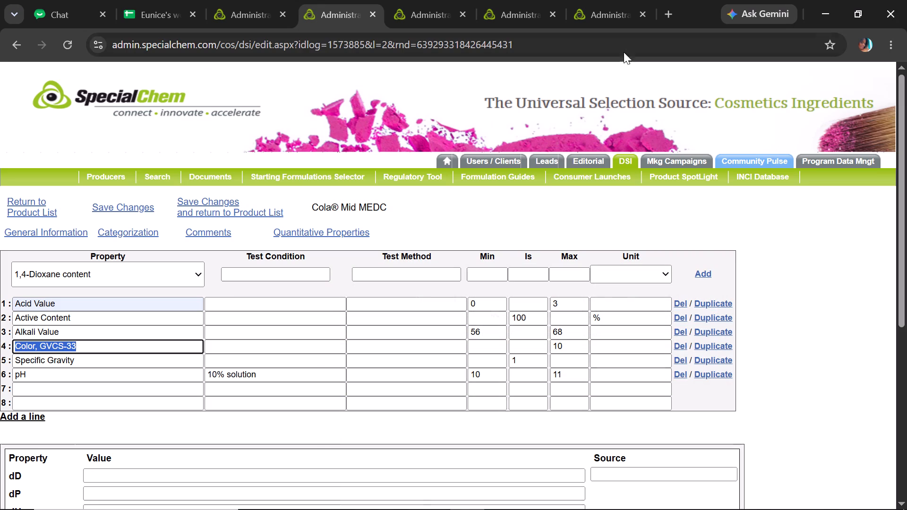
{"action": "left_click", "coordinate": [248, 354]}
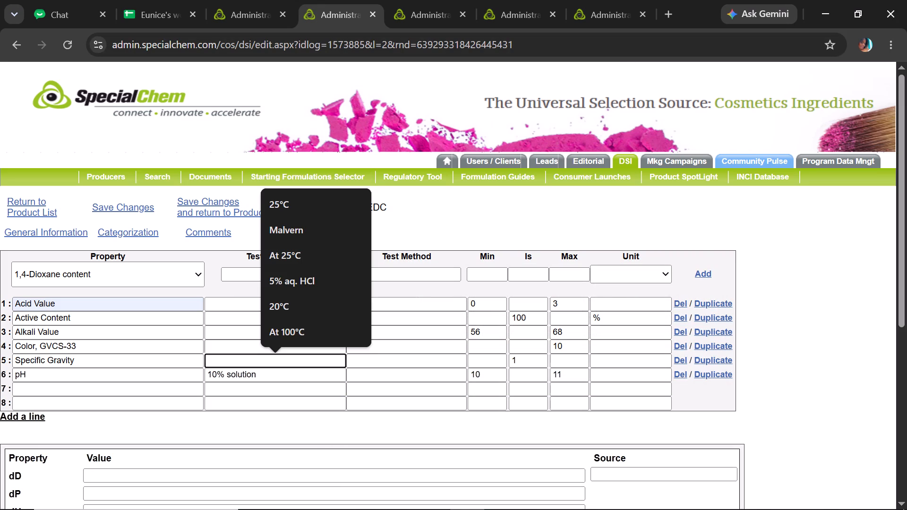
{"action": "left_click", "coordinate": [230, 341]}
{"action": "key", "text": "ctrl+v"}
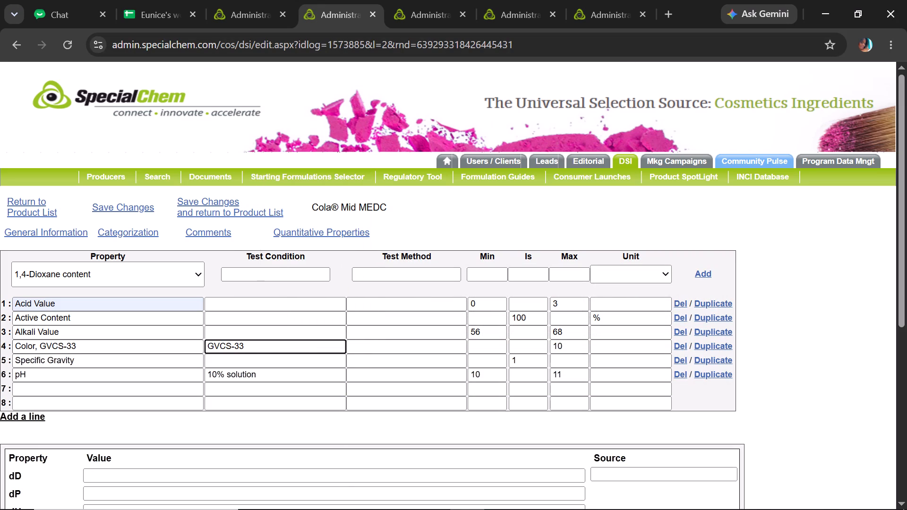
{"action": "left_click_drag", "start_coordinate": [35, 348], "coordinate": [172, 313]}
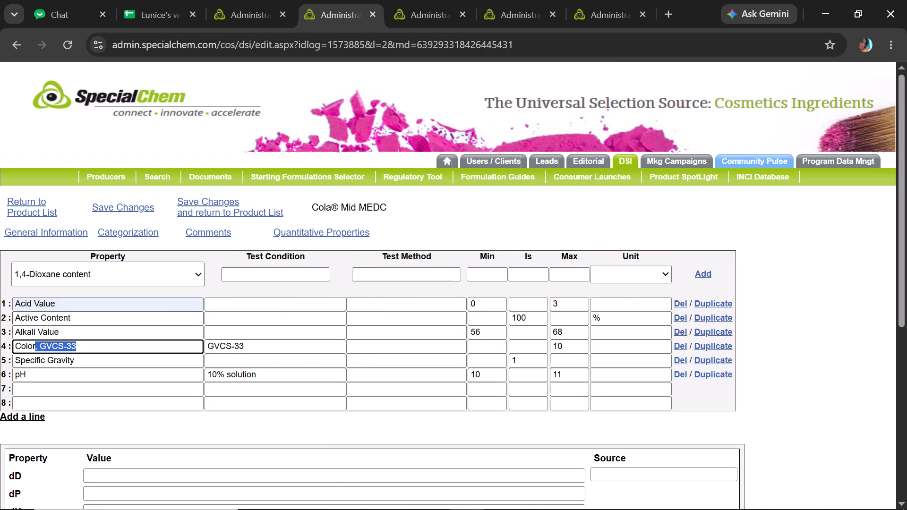
{"action": "key", "text": "BackSpace"}
{"action": "left_click", "coordinate": [233, 211]}
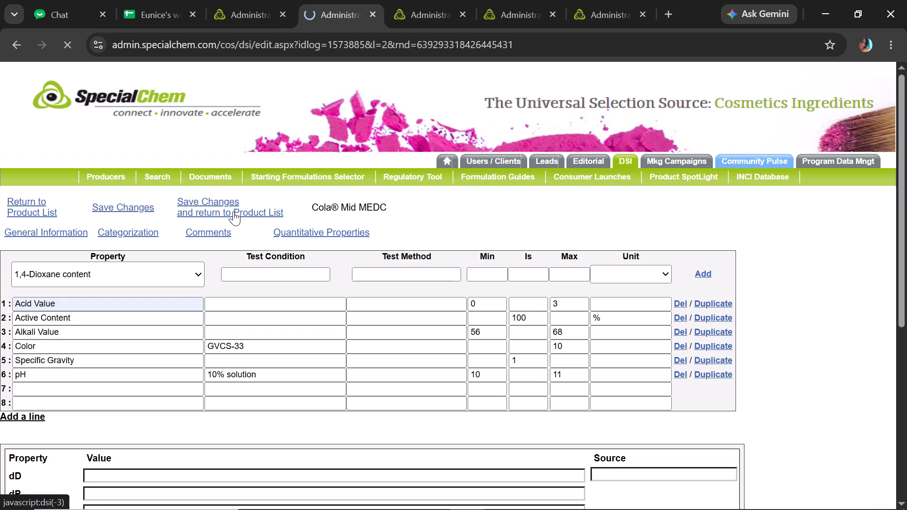
Copy the grade name "Cola Moist 200" from the Cosmetics sheet, search for it on the admin site, and open the Cola Moist 200 record.
{"action": "left_click", "coordinate": [242, 0]}
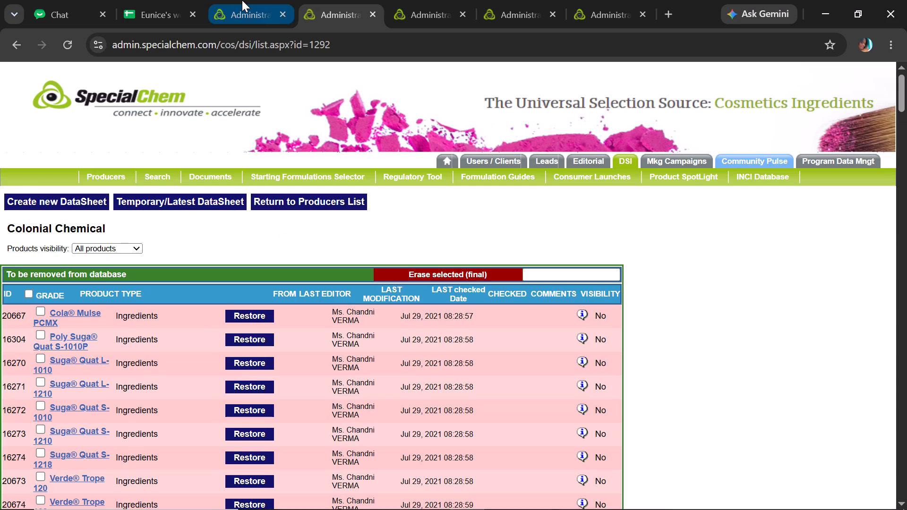
{"action": "left_click", "coordinate": [155, 0]}
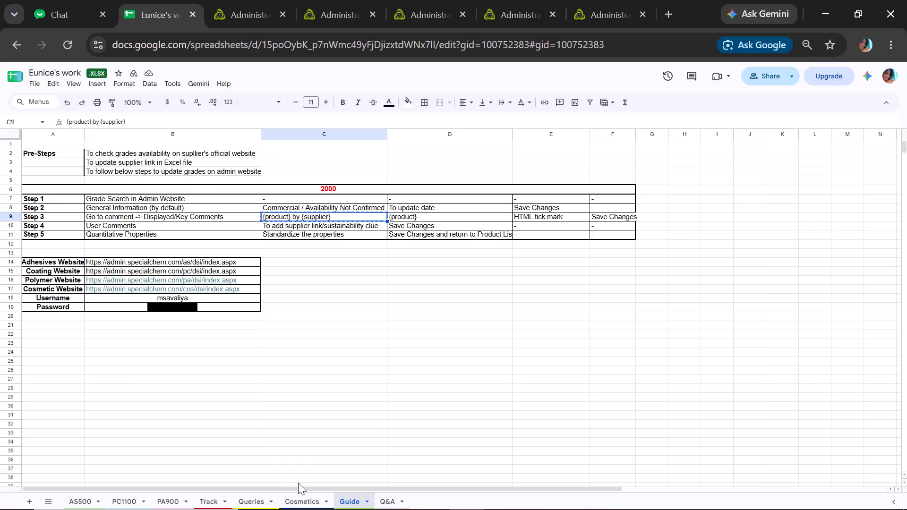
{"action": "left_click", "coordinate": [302, 503]}
{"action": "left_click", "coordinate": [91, 184]}
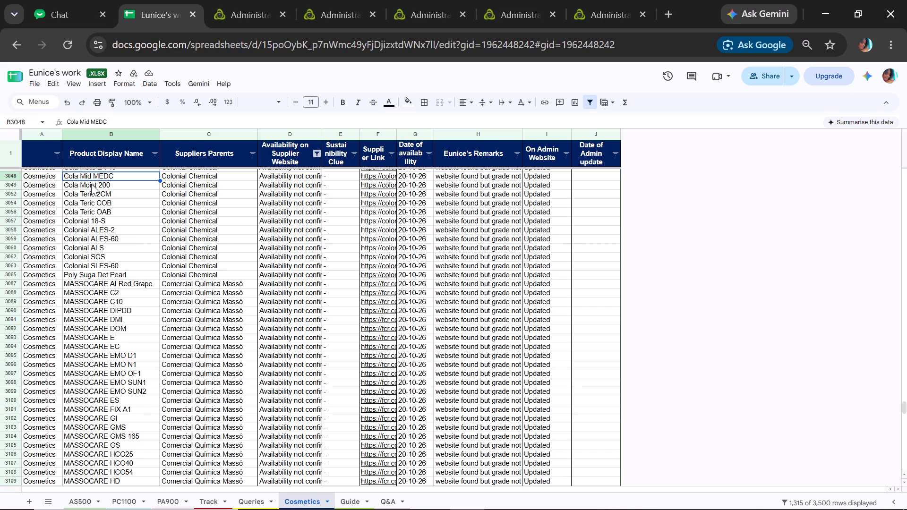
{"action": "key", "text": "ctrl+c"}
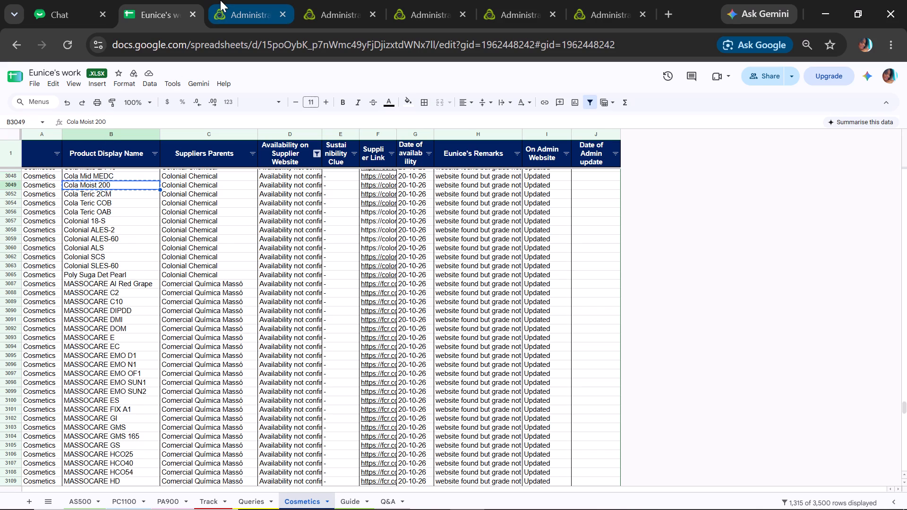
{"action": "left_click", "coordinate": [220, 0]}
{"action": "left_click_drag", "start_coordinate": [282, 379], "coordinate": [15, 324]}
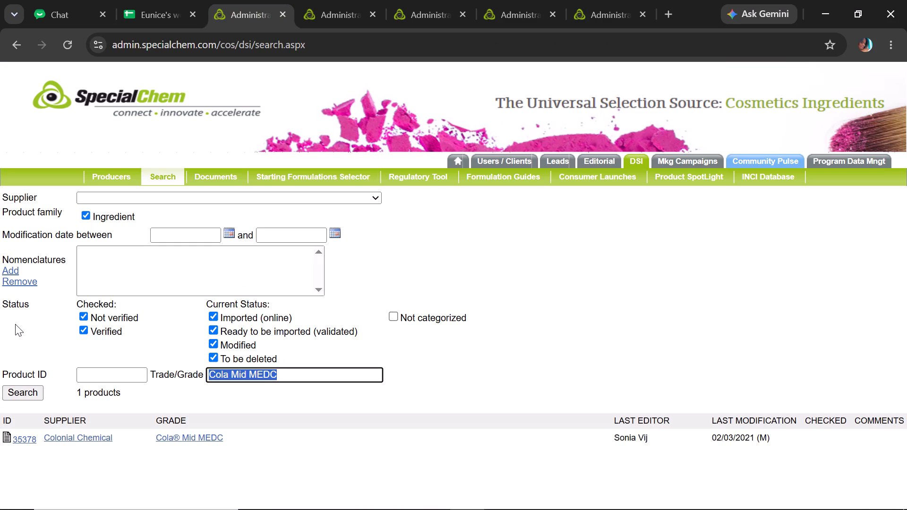
{"action": "key", "text": "ctrl+v"}
{"action": "left_click", "coordinate": [22, 390]}
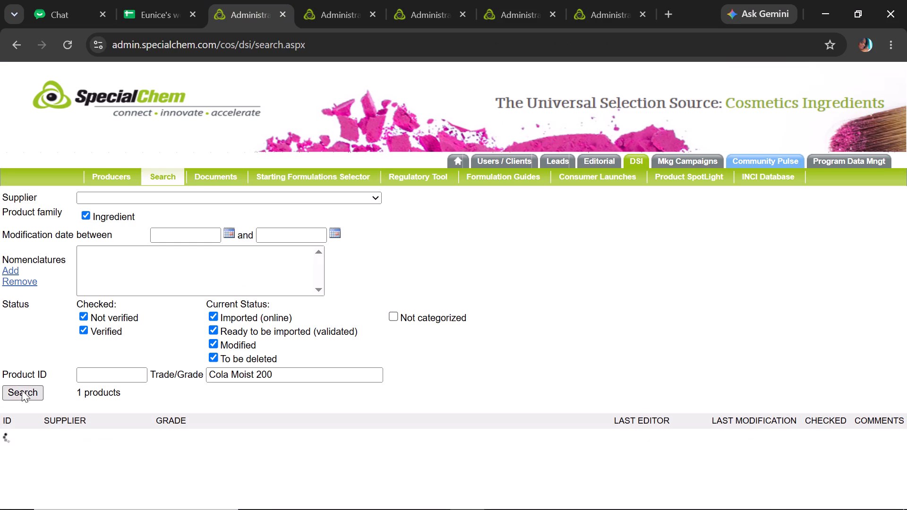
{"action": "left_click", "coordinate": [185, 436]}
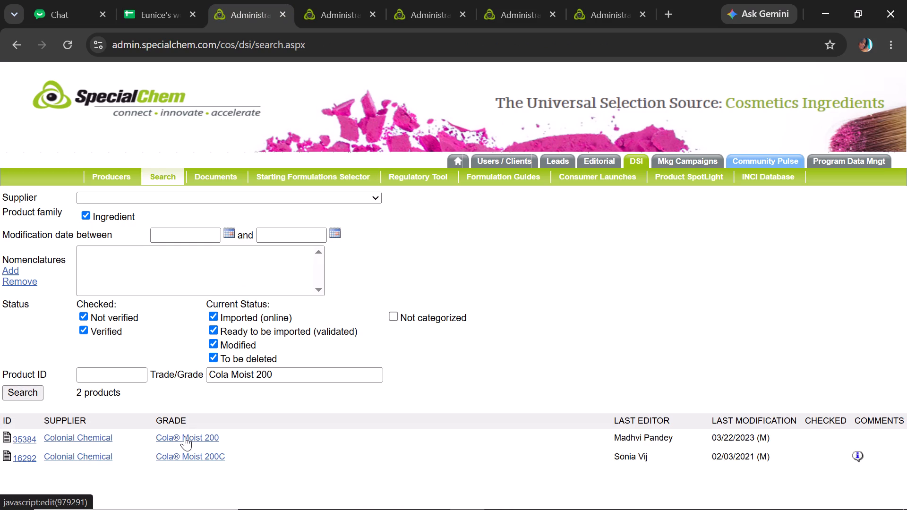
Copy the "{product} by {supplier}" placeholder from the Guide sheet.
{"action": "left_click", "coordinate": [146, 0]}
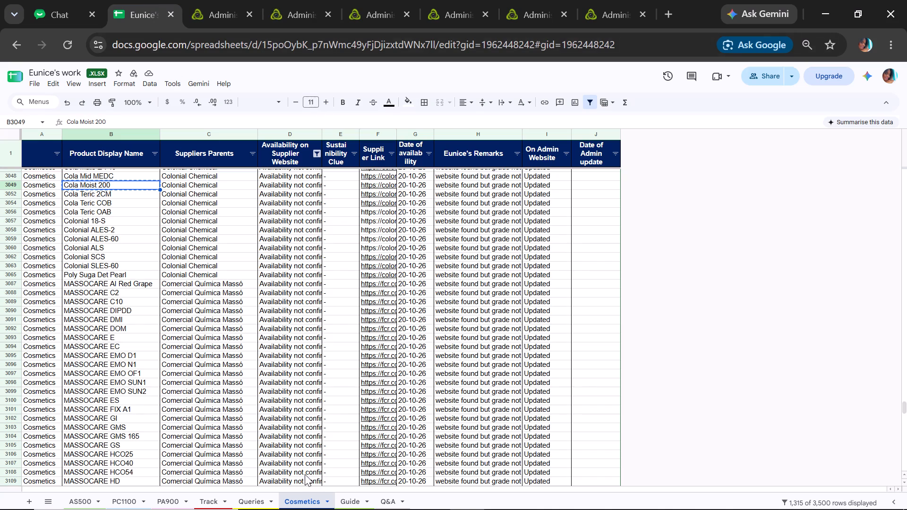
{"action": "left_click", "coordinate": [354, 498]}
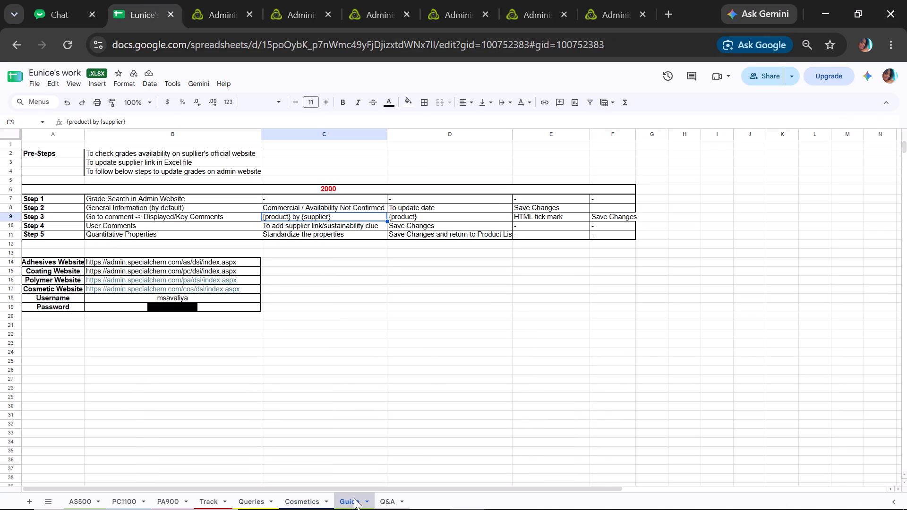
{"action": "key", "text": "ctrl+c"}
Set Cola Moist 200's product status to Availability Not Confirmed with status-checked date 11/03/2026, and save the changes.
{"action": "left_click", "coordinate": [218, 12]}
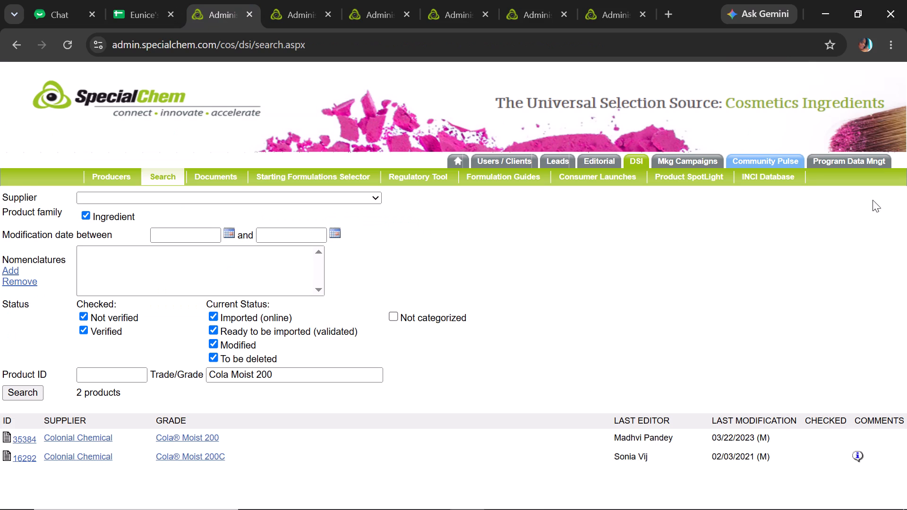
{"action": "left_click", "coordinate": [284, 0]}
{"action": "left_click_drag", "start_coordinate": [906, 162], "coordinate": [901, 174]}
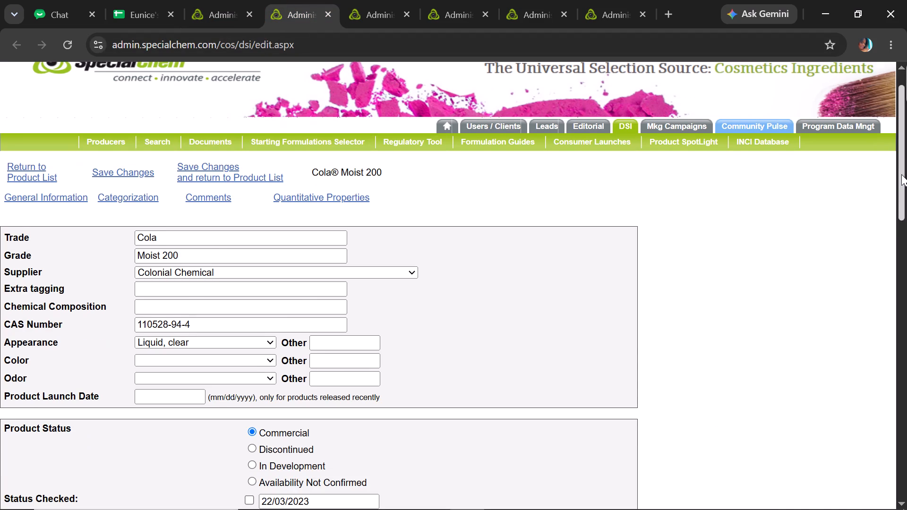
{"action": "left_click", "coordinate": [253, 479]}
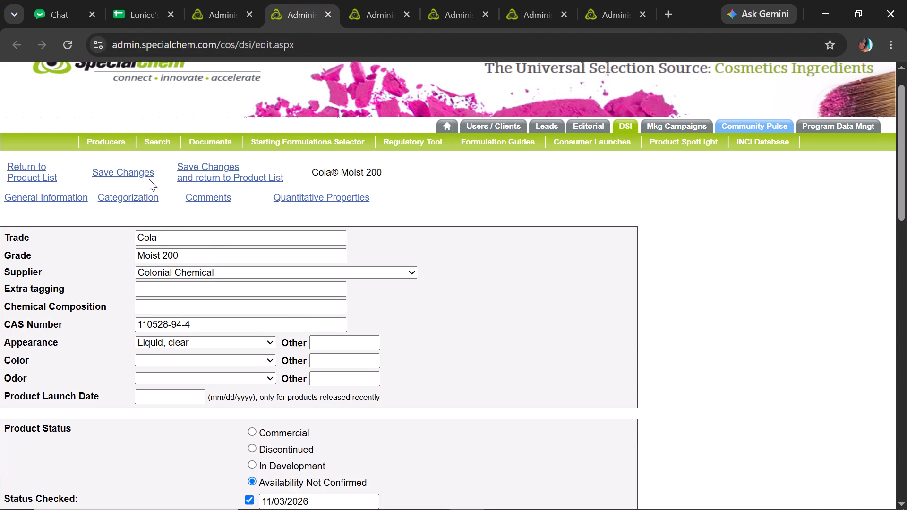
{"action": "left_click", "coordinate": [144, 171]}
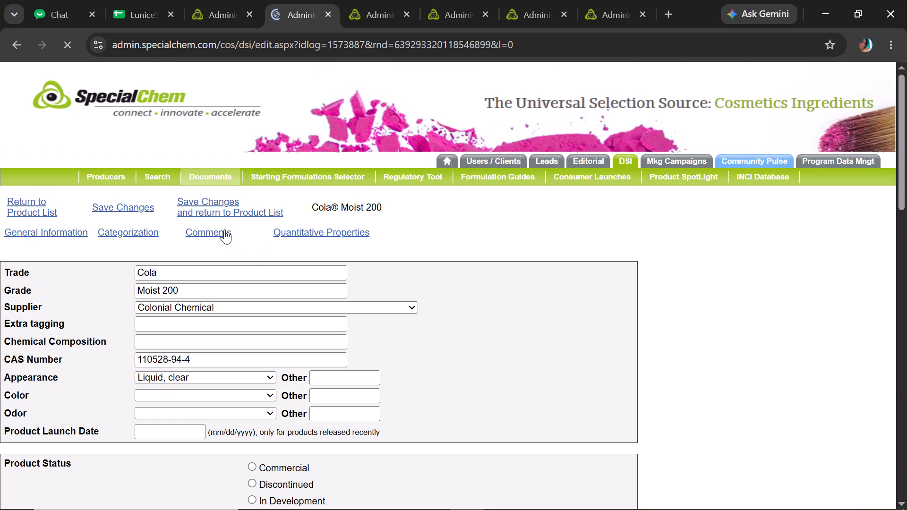
Check Cola Moist 200's displayed/key comments for the product and supplier placeholders and the Display as HTML setting.
{"action": "left_click", "coordinate": [224, 229]}
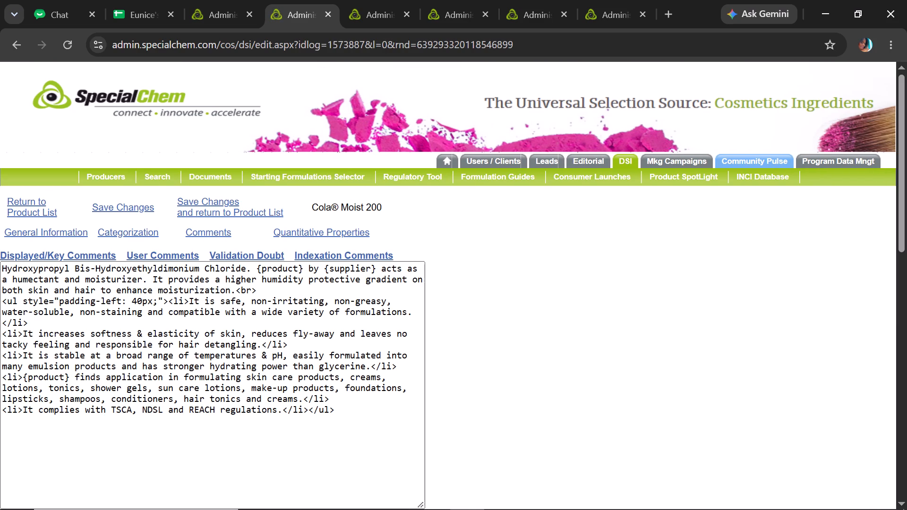
{"action": "left_click_drag", "start_coordinate": [906, 170], "coordinate": [904, 196]}
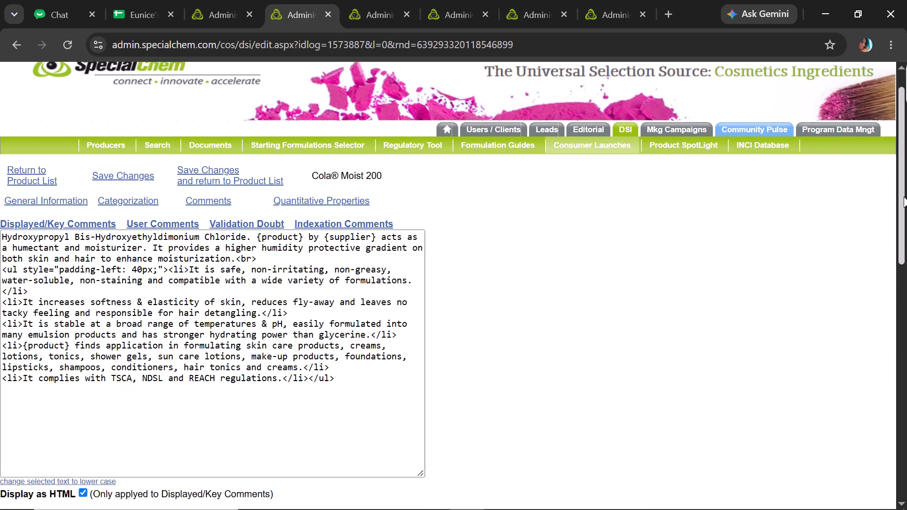
{"action": "left_click_drag", "start_coordinate": [904, 196], "coordinate": [904, 197]}
In Cola Moist 200's quantitative properties, rename "Solids" to "Solid Content", then save and return to the product list.
{"action": "left_click", "coordinate": [348, 162]}
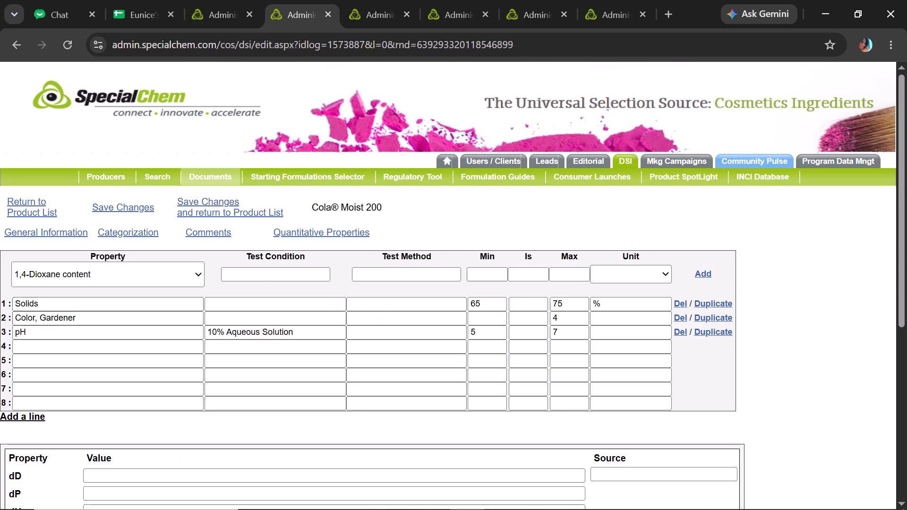
{"action": "left_click", "coordinate": [89, 321]}
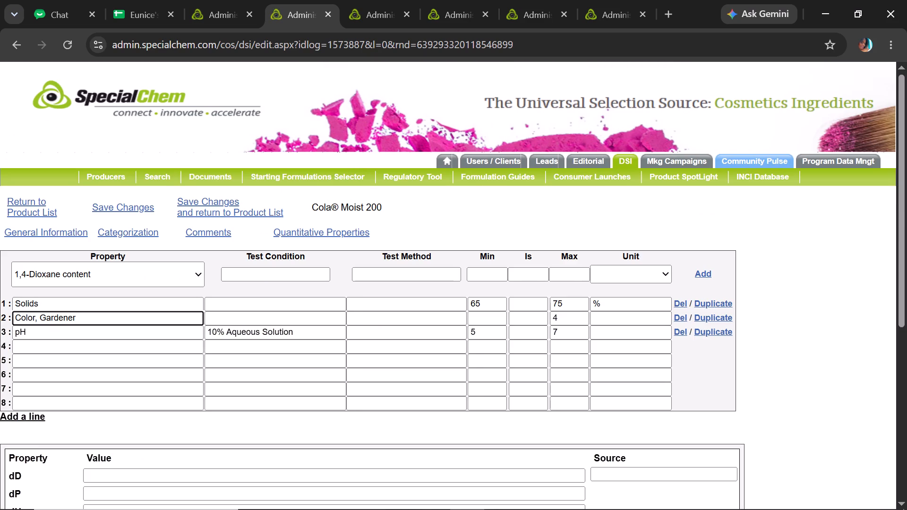
{"action": "left_click", "coordinate": [48, 298]}
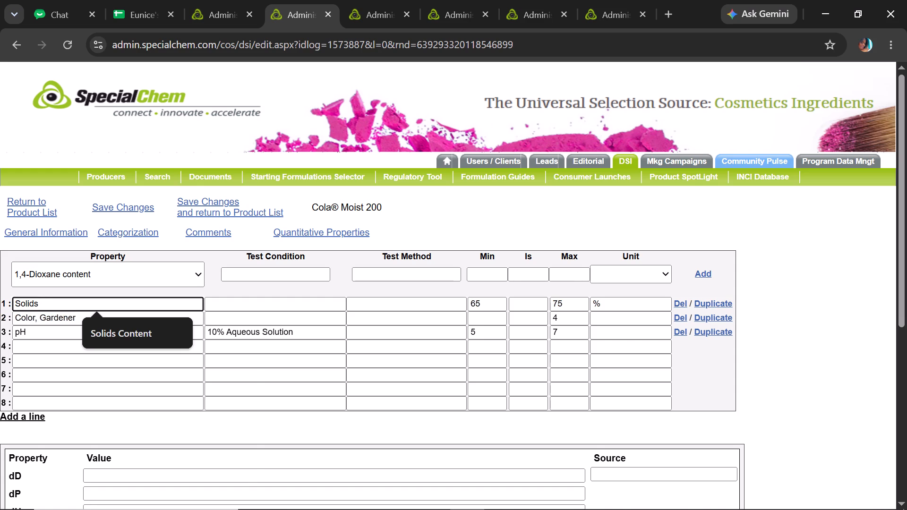
{"action": "key", "text": "BackSpace"}
{"action": "left_click", "coordinate": [120, 329]}
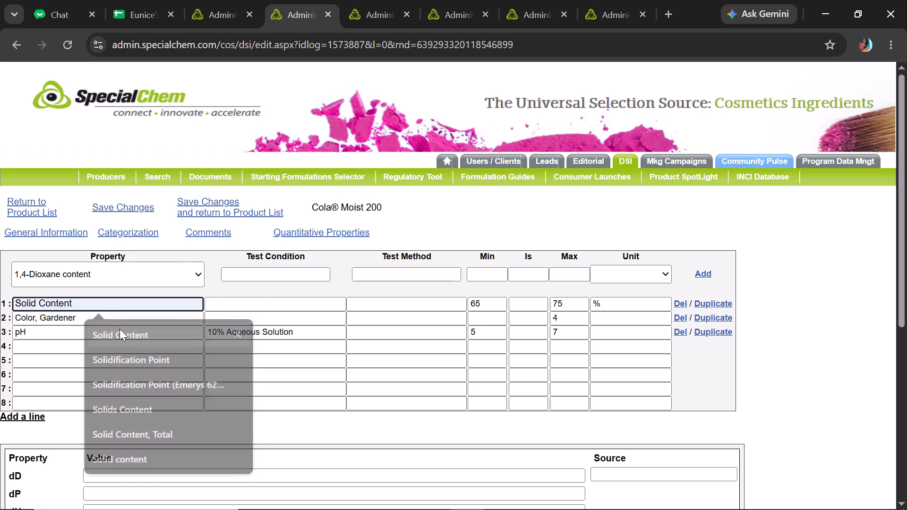
{"action": "left_click", "coordinate": [181, 211]}
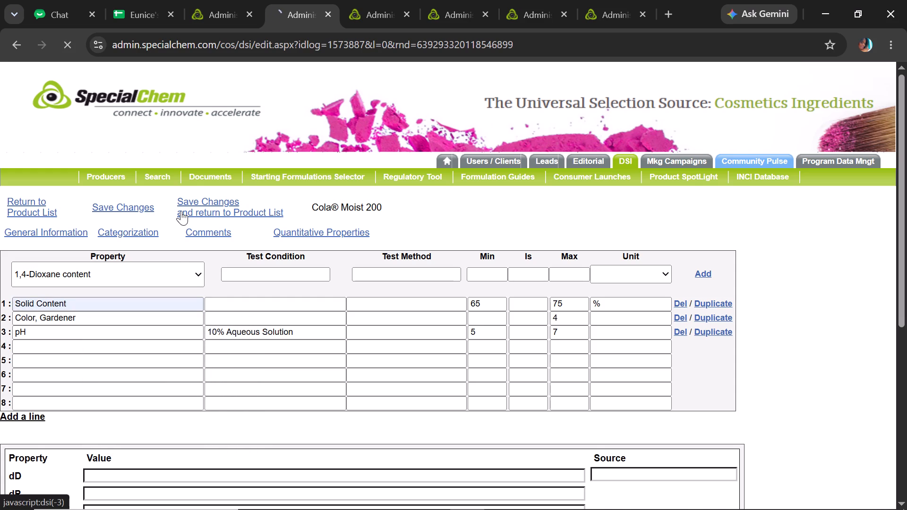
Copy the grade name Cola Teric 2CM from the Cosmetics sheet.
{"action": "left_click", "coordinate": [145, 0]}
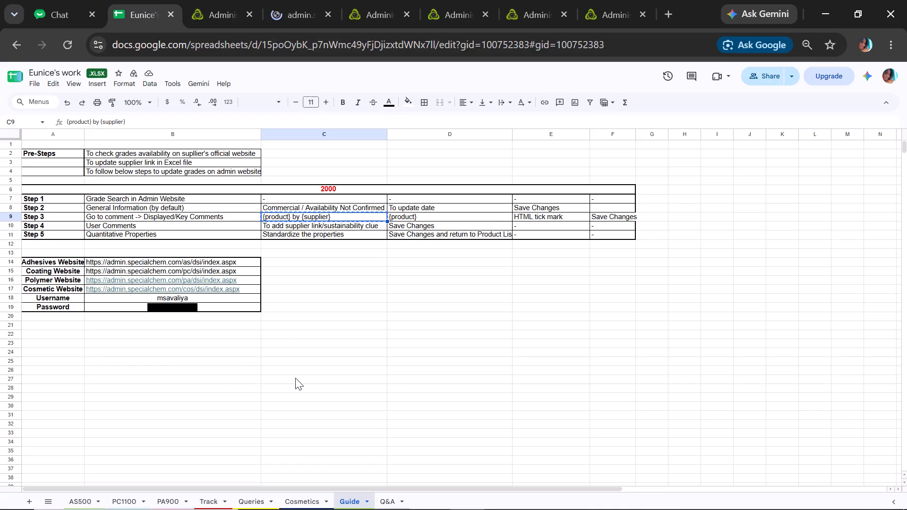
{"action": "left_click", "coordinate": [301, 499]}
{"action": "key", "text": "Down"}
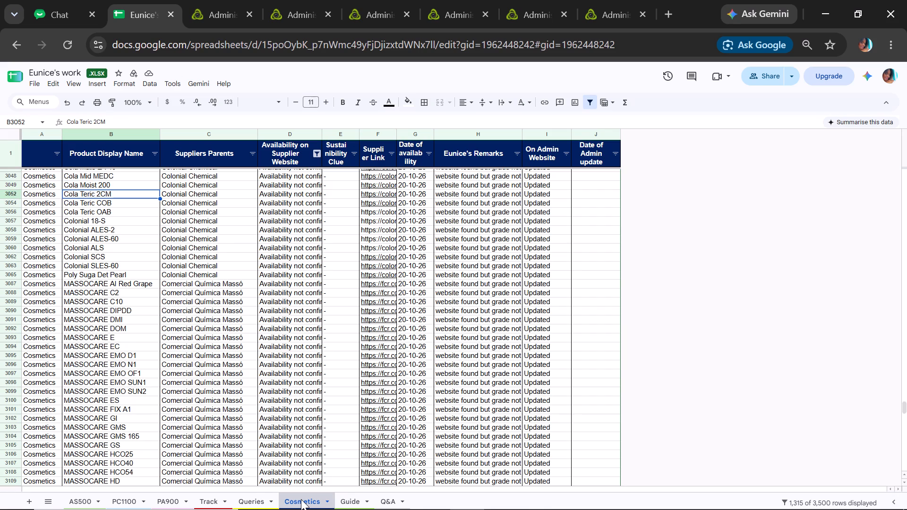
{"action": "key", "text": "ctrl+c"}
Search the admin site's Trade/Grade field for "Cola Teric" and open the Cola Teric 2CM record.
{"action": "left_click", "coordinate": [204, 5]}
{"action": "left_click_drag", "start_coordinate": [310, 370], "coordinate": [34, 397]}
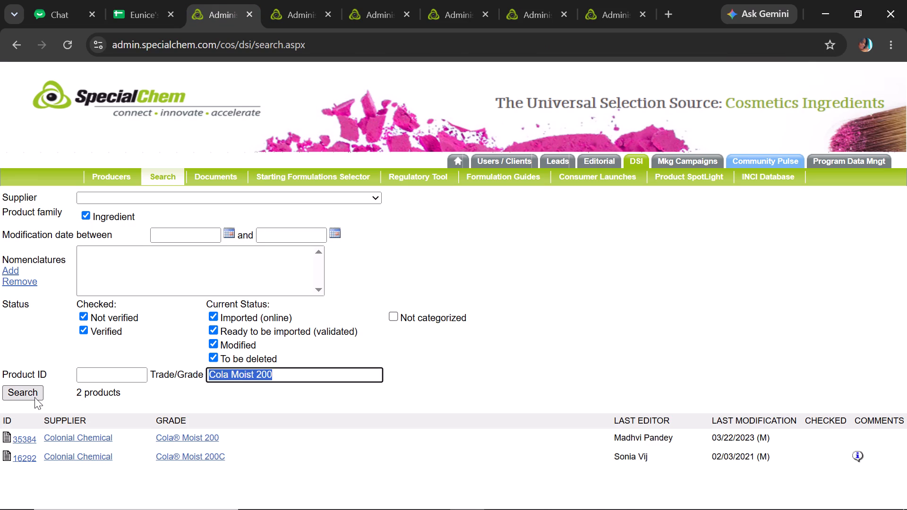
{"action": "key", "text": "ctrl+v"}
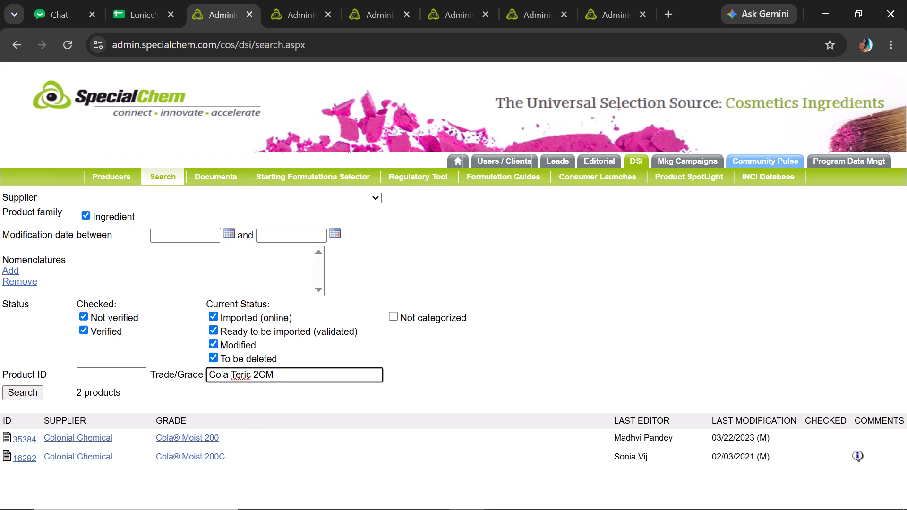
{"action": "left_click_drag", "start_coordinate": [250, 370], "coordinate": [290, 368]}
{"action": "key", "text": "BackSpace"}
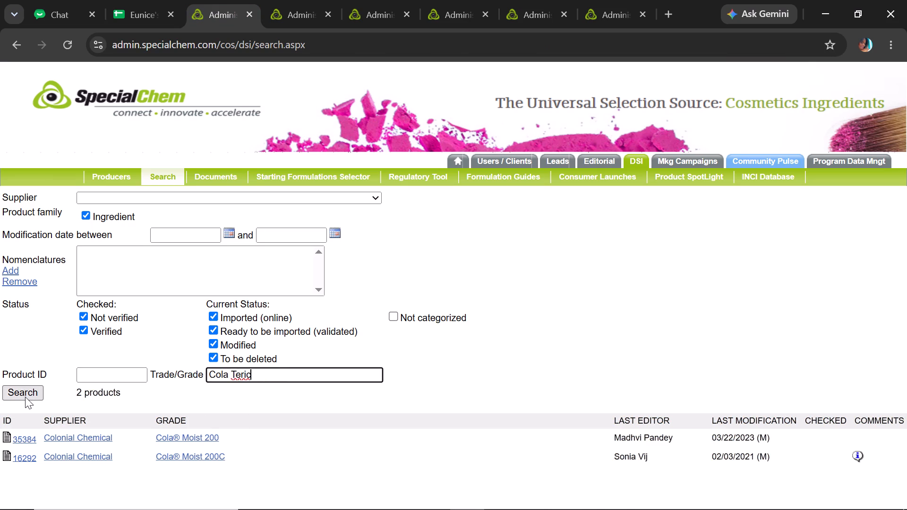
{"action": "left_click", "coordinate": [25, 397]}
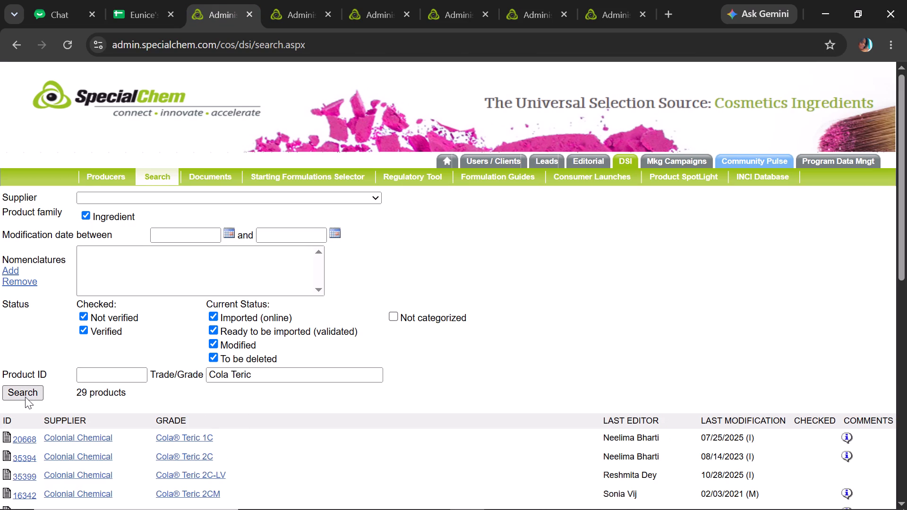
{"action": "left_click_drag", "start_coordinate": [905, 197], "coordinate": [906, 294]}
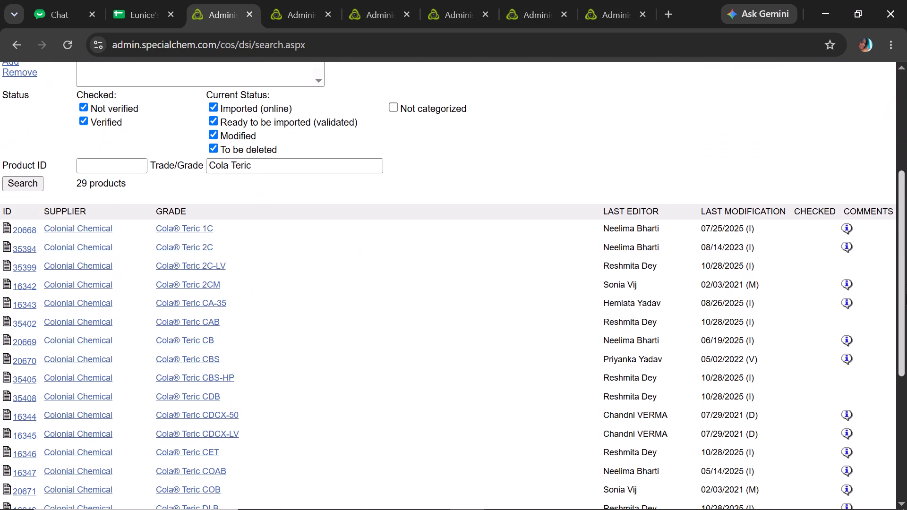
{"action": "left_click", "coordinate": [200, 280]}
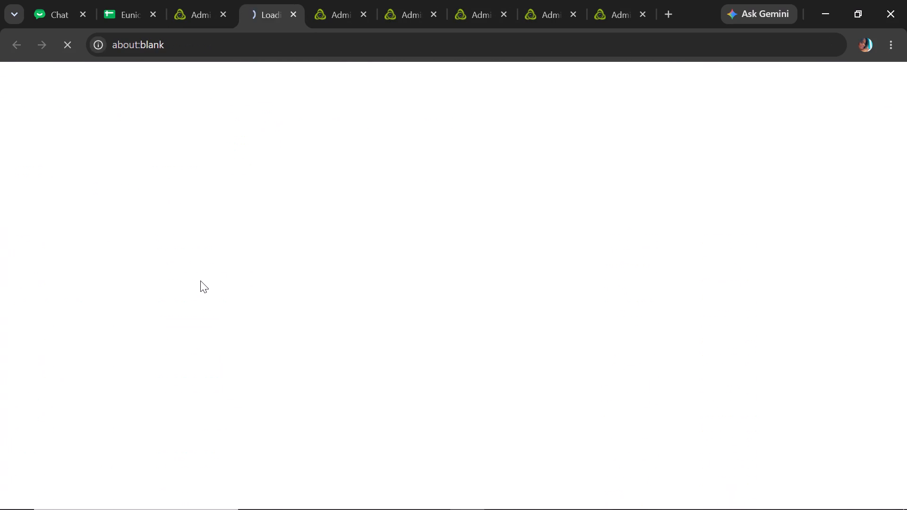
Copy the "{product} by {supplier}" placeholder from the Guide sheet.
{"action": "left_click", "coordinate": [128, 9]}
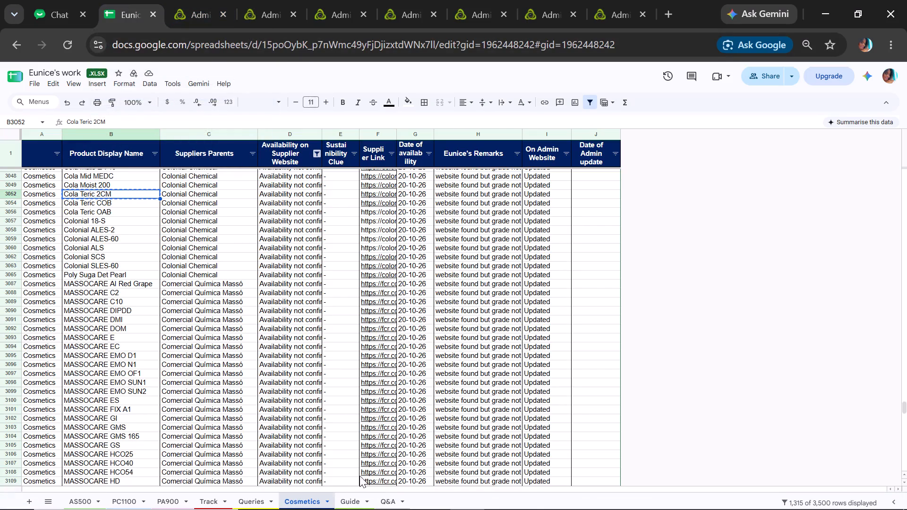
{"action": "left_click", "coordinate": [361, 496]}
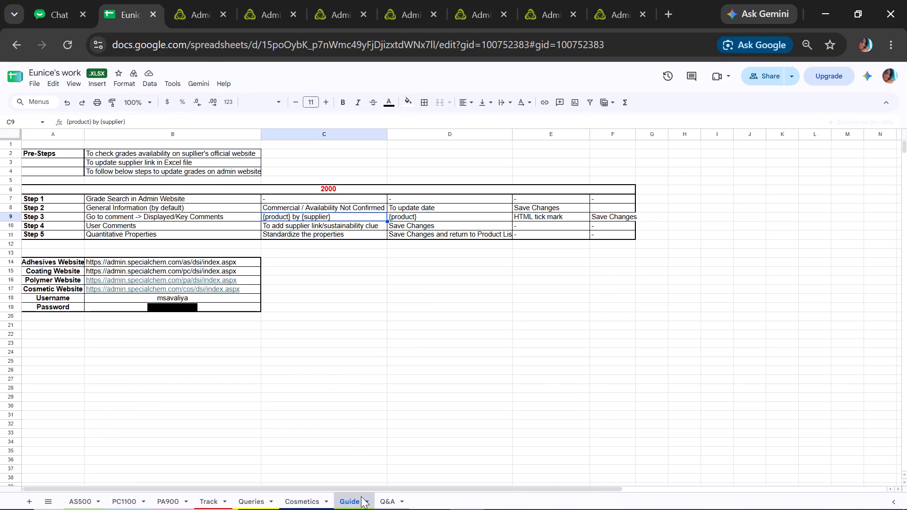
{"action": "key", "text": "ctrl+c"}
Mark Cola Teric 2CM's status as checked with the date 11/03/2026, and save the changes.
{"action": "left_click", "coordinate": [184, 0]}
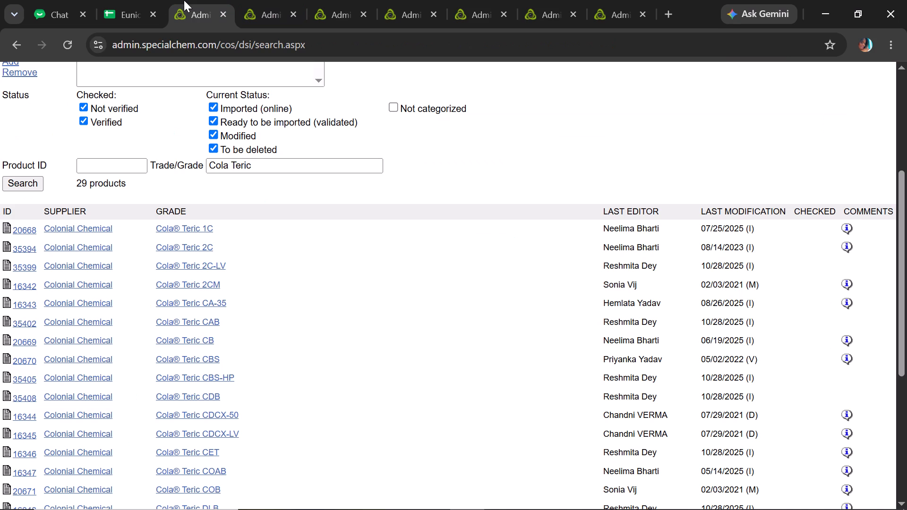
{"action": "left_click", "coordinate": [266, 0]}
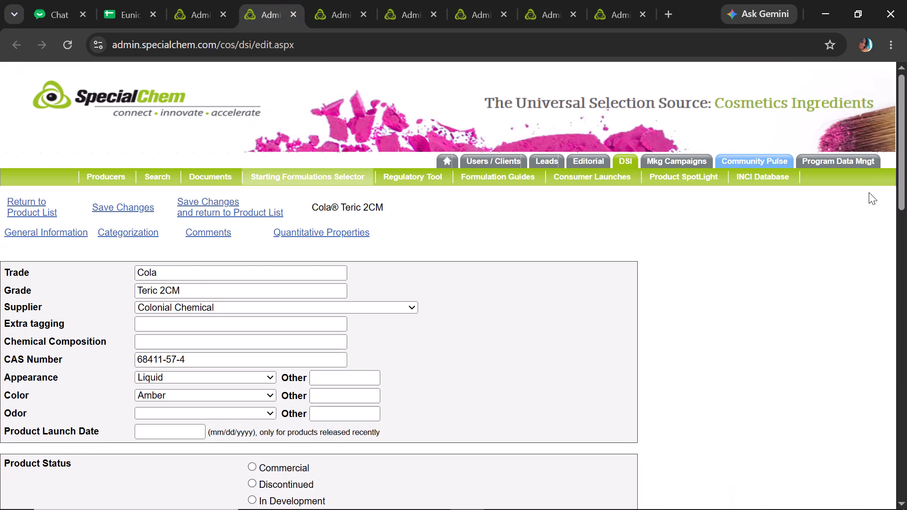
{"action": "left_click_drag", "start_coordinate": [906, 172], "coordinate": [902, 221]}
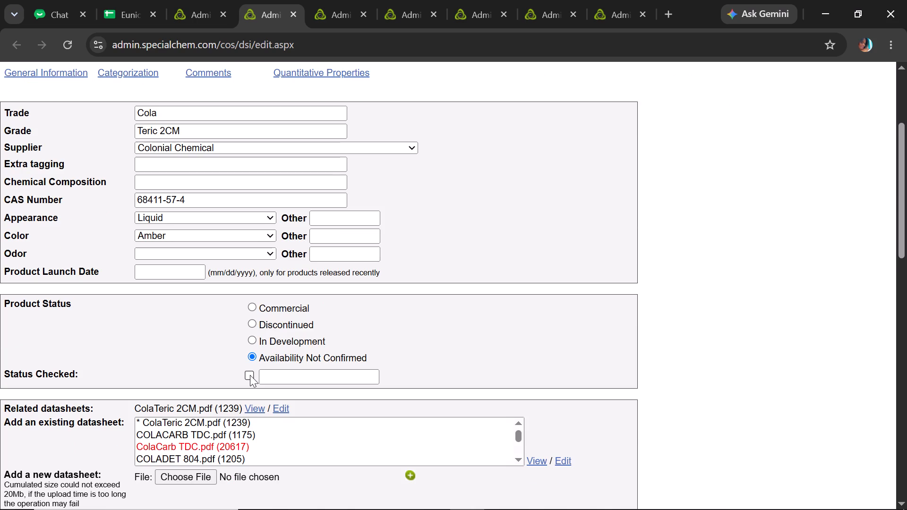
{"action": "left_click", "coordinate": [250, 375]}
{"action": "left_click_drag", "start_coordinate": [905, 166], "coordinate": [901, 126]}
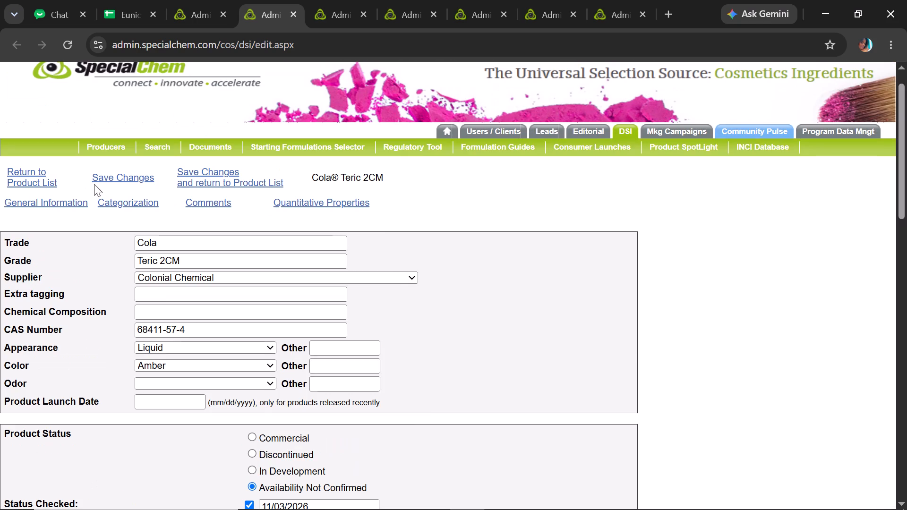
{"action": "left_click", "coordinate": [145, 177]}
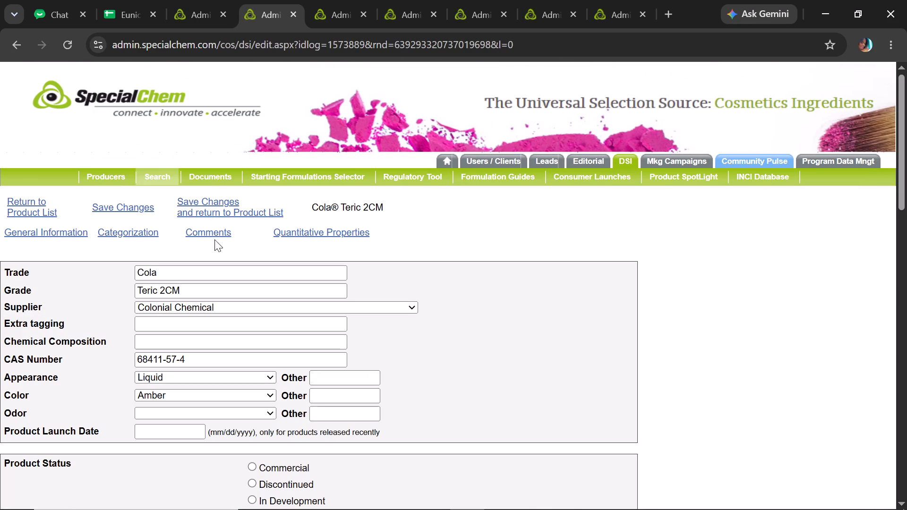
In Cola Teric 2CM's displayed/key comments, start the second sentence with "{product} by {supplier} is", lowercasing the original "Is".
{"action": "left_click", "coordinate": [217, 235]}
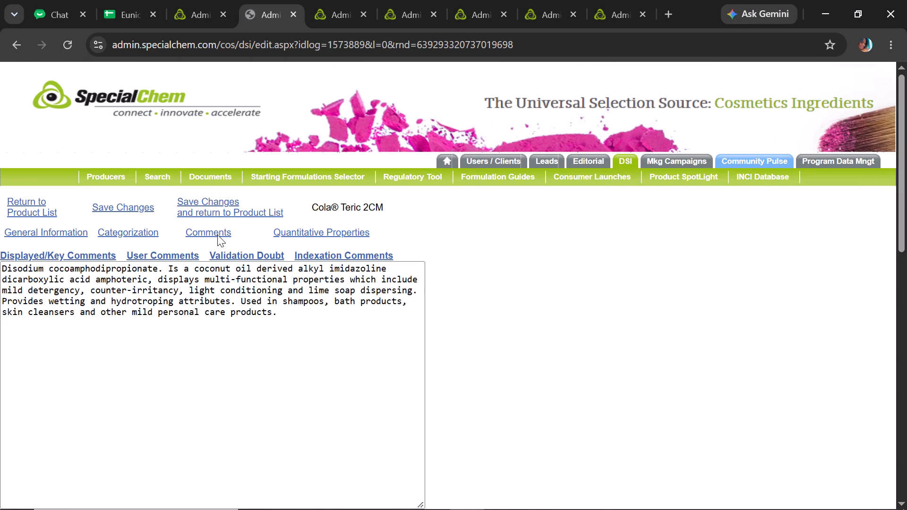
{"action": "double_click", "coordinate": [165, 272]}
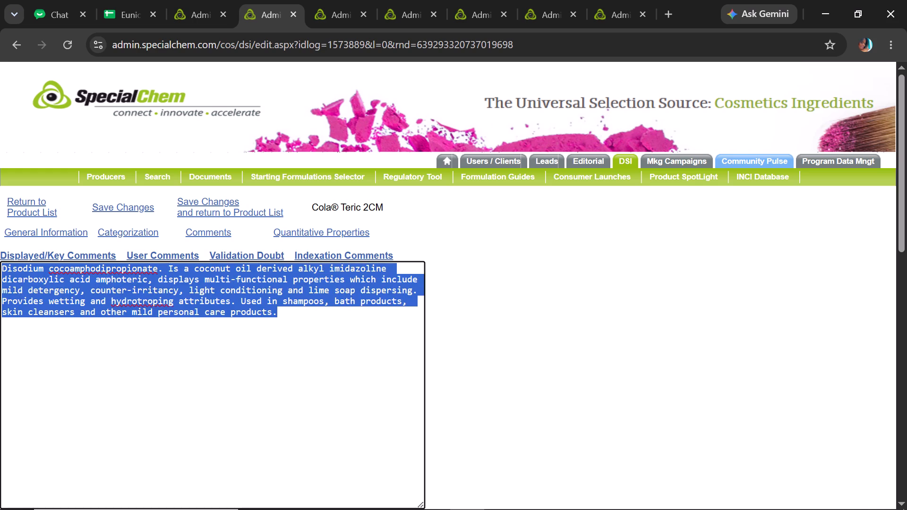
{"action": "left_click", "coordinate": [165, 272]}
{"action": "key", "text": "space"}
{"action": "key", "text": "ctrl+v"}
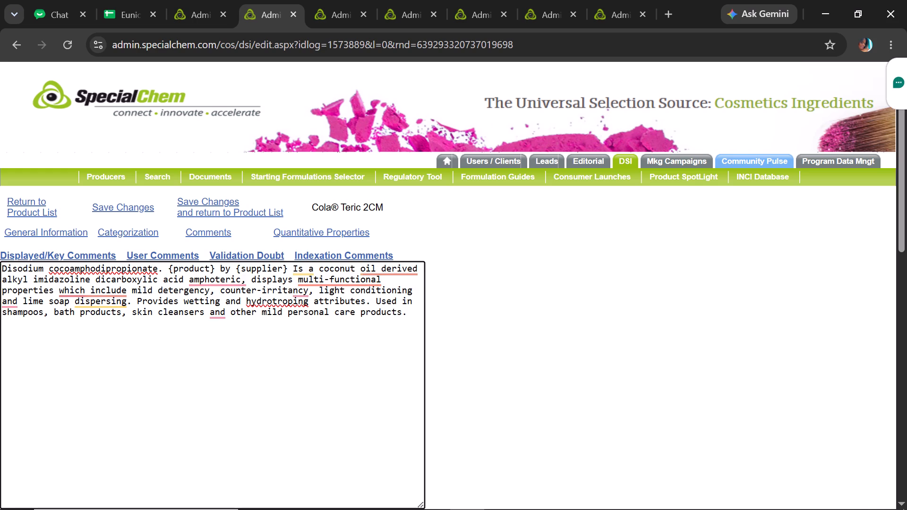
{"action": "key", "text": "Delete"}
{"action": "key", "text": "Delete"}
{"action": "key", "text": "i"}
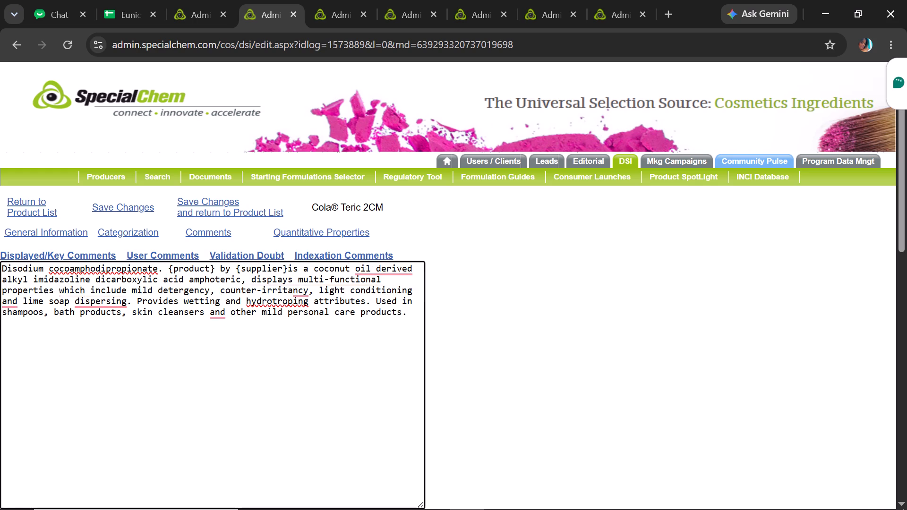
{"action": "key", "text": "Left"}
{"action": "key", "text": "space"}
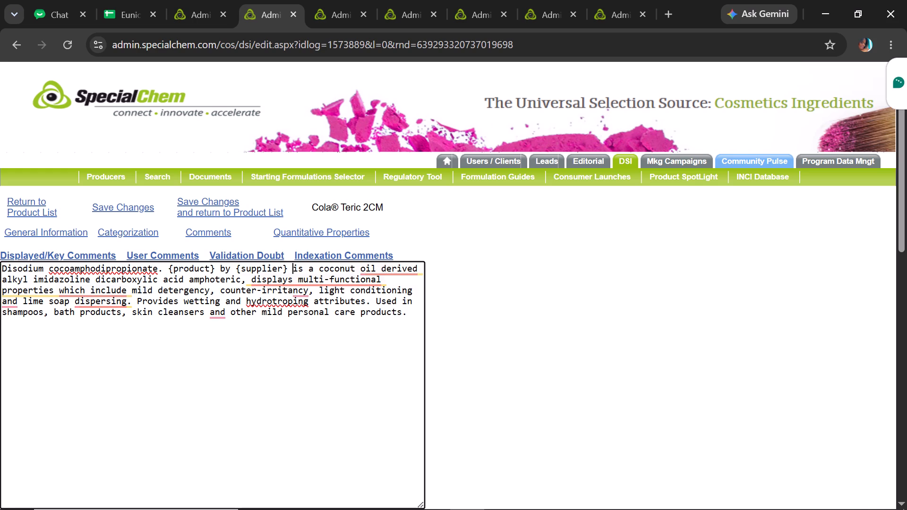
Copy the "{product}" placeholder from the comment's second sentence.
{"action": "left_click_drag", "start_coordinate": [215, 269], "coordinate": [171, 266]}
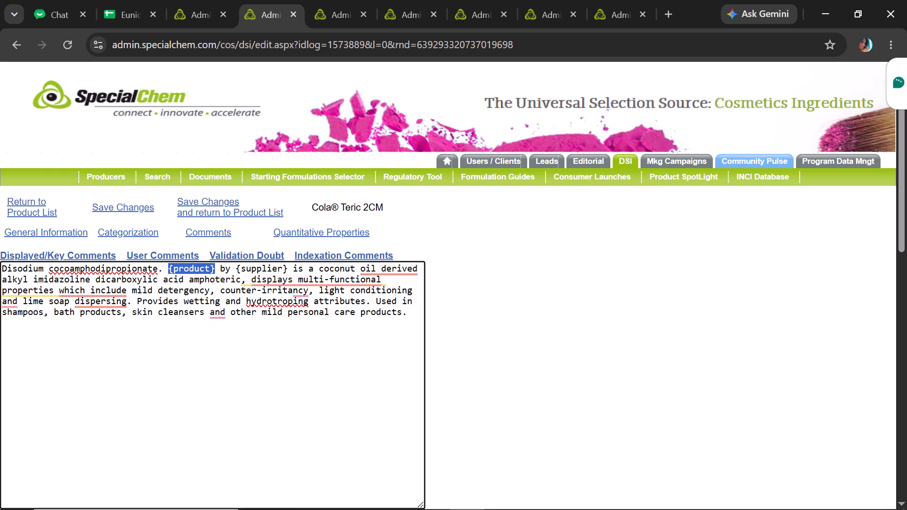
{"action": "key", "text": "ctrl+c"}
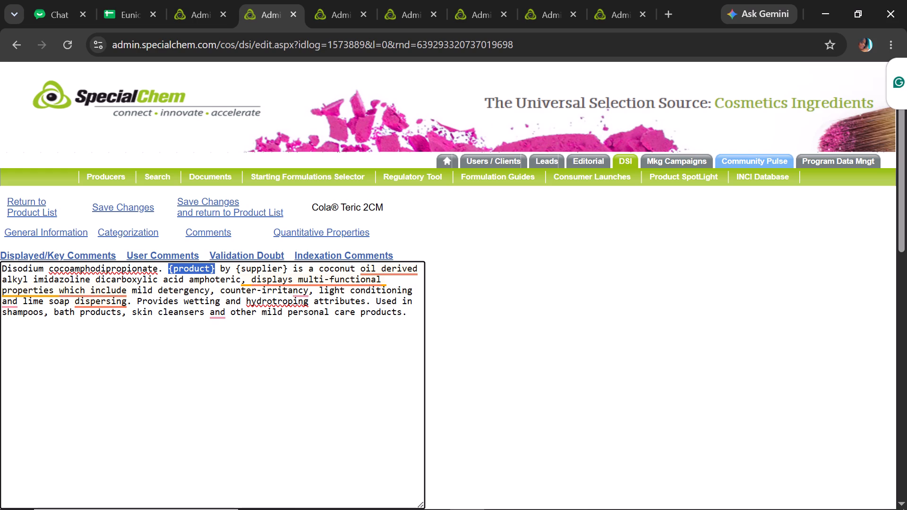
Correct the comment's wording to "displaying multifunctional", "oil-derived" and "dispersion", and add commas after "light conditioning" and "skin cleansers".
{"action": "left_click", "coordinate": [310, 302]}
{"action": "type", "text": "displaying mu"}
{"action": "type", "text": "ltifunctional"}
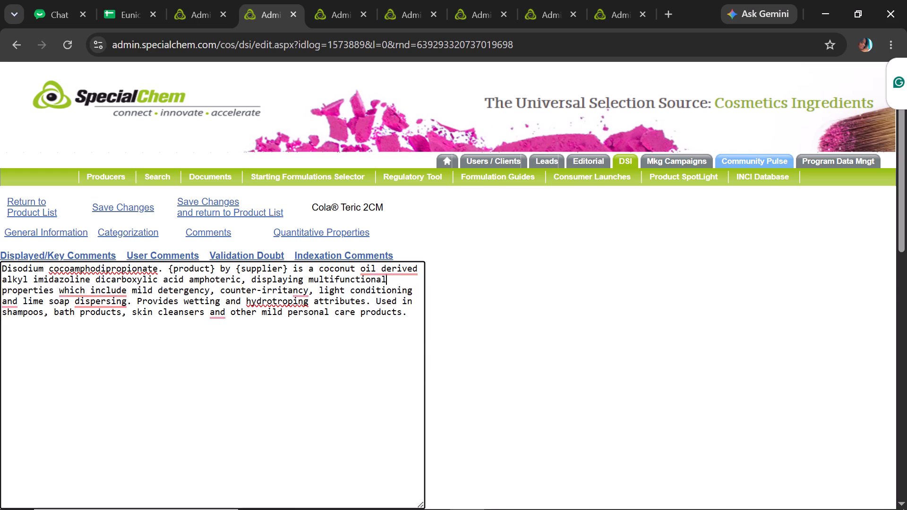
{"action": "left_click", "coordinate": [397, 294]}
{"action": "type", "text": "oil-der"}
{"action": "key", "text": "i"}
{"action": "key", "text": "v"}
{"action": "key", "text": "e"}
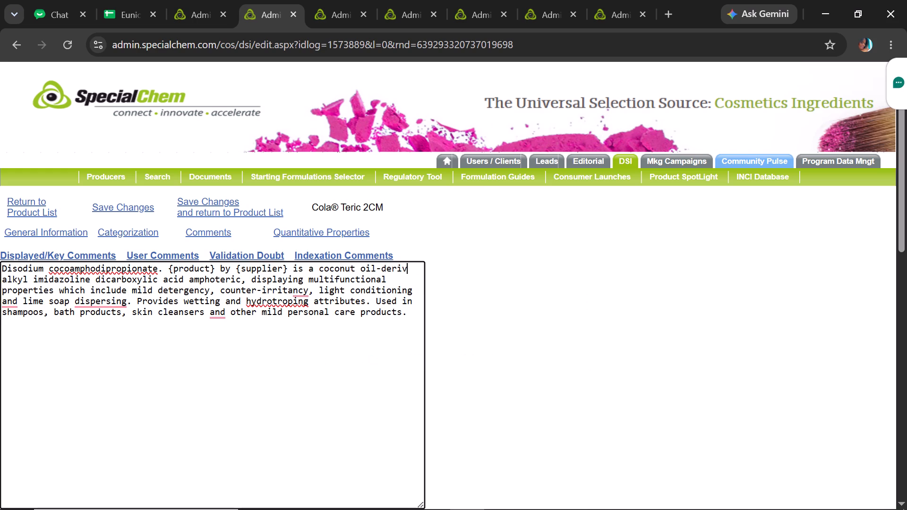
{"action": "key", "text": "d"}
{"action": "left_click", "coordinate": [110, 323]}
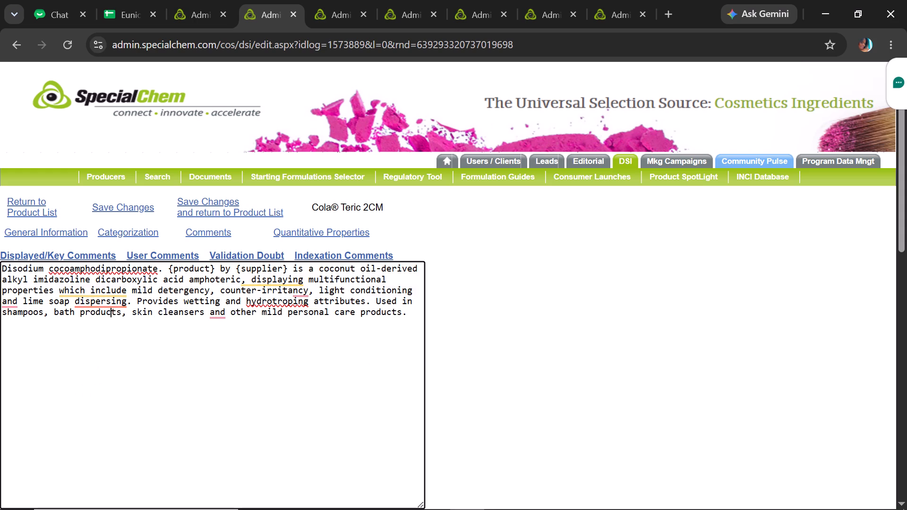
{"action": "left_click", "coordinate": [107, 319]}
{"action": "type", "text": "dispersio"}
{"action": "key", "text": "n"}
{"action": "left_click", "coordinate": [31, 331]}
{"action": "key", "text": "comma"}
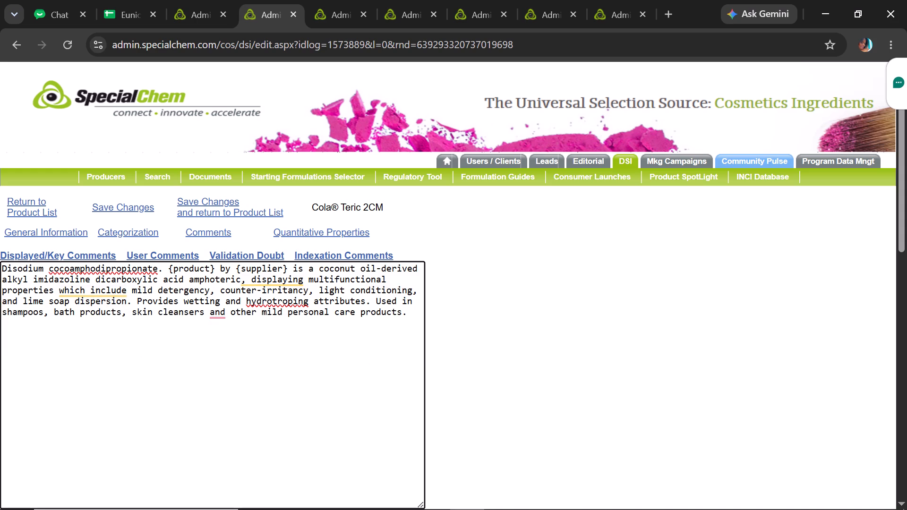
{"action": "left_click", "coordinate": [237, 342]}
{"action": "key", "text": "comma"}
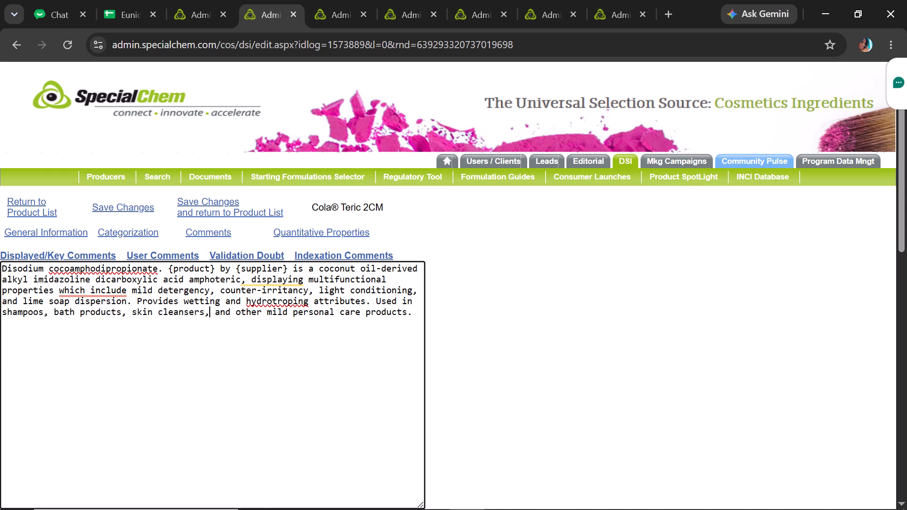
Change the start of the comment's last sentence to "{product} is used in shampoos".
{"action": "left_click", "coordinate": [376, 304]}
{"action": "key", "text": "ctrl+v"}
{"action": "key", "text": "space"}
{"action": "type", "text": "is"}
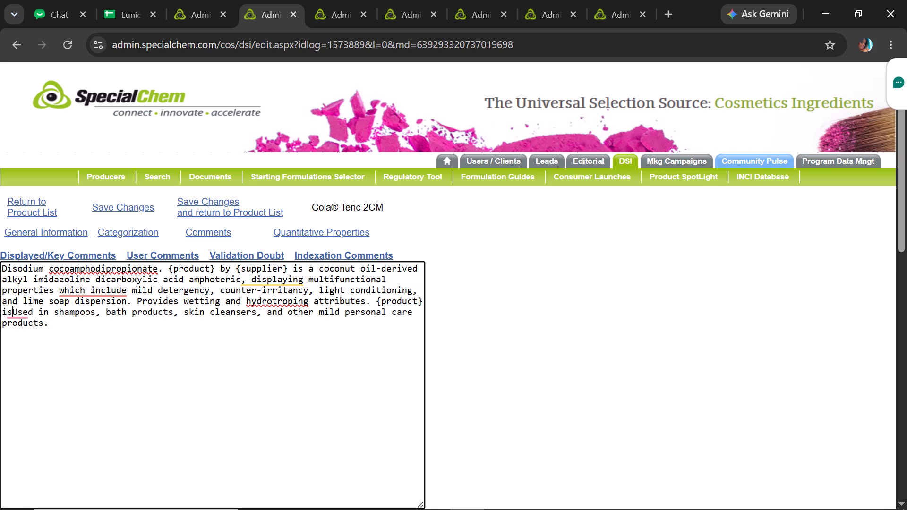
{"action": "key", "text": "space"}
{"action": "key", "text": "Delete"}
{"action": "key", "text": "u"}
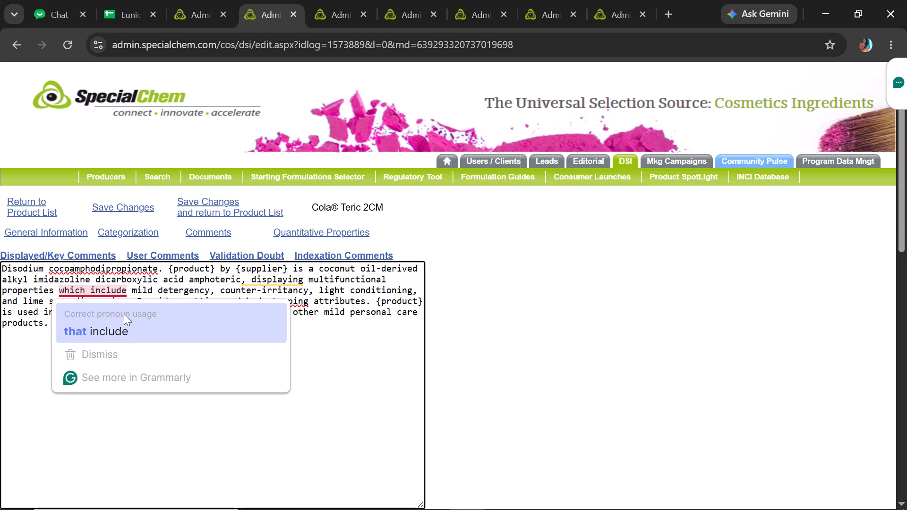
Replace "which include" with "that include" in the comment's second sentence.
{"action": "left_click", "coordinate": [124, 314]}
{"action": "type", "text": "that"}
Enable Display as HTML for Cola Teric 2CM's displayed/key comments.
{"action": "left_click_drag", "start_coordinate": [906, 210], "coordinate": [906, 224]}
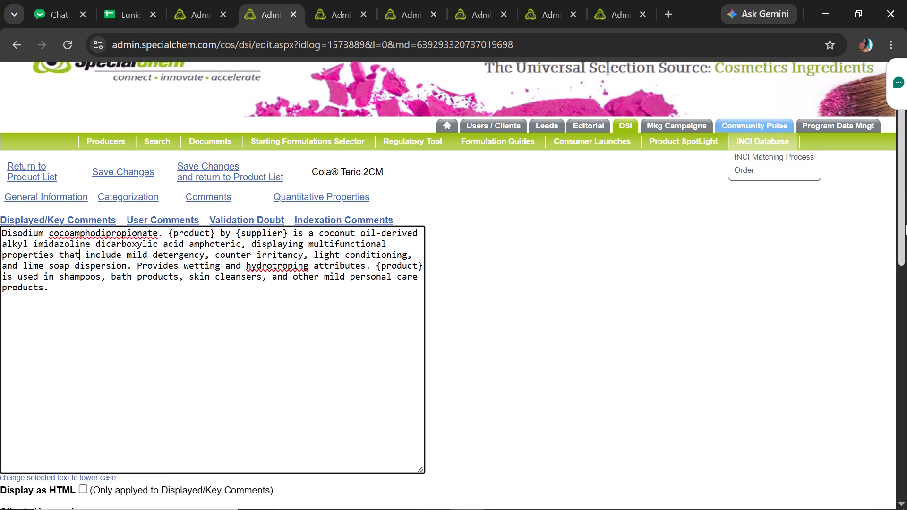
{"action": "left_click", "coordinate": [86, 492]}
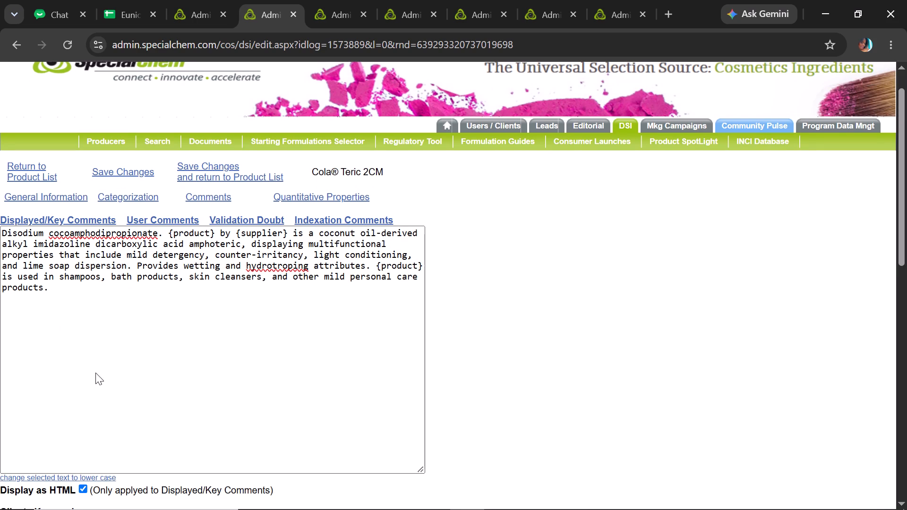
Save the comment changes for Cola Teric 2CM.
{"action": "left_click", "coordinate": [131, 168]}
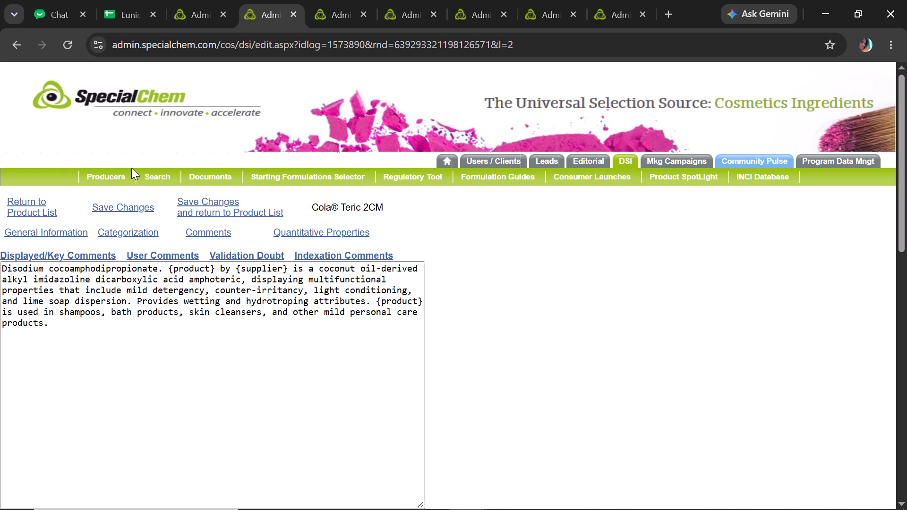
In Cola Teric 2CM's quantitative properties, rename the first property "Specific Gravity" and enter 25°C as its test condition.
{"action": "left_click", "coordinate": [348, 234]}
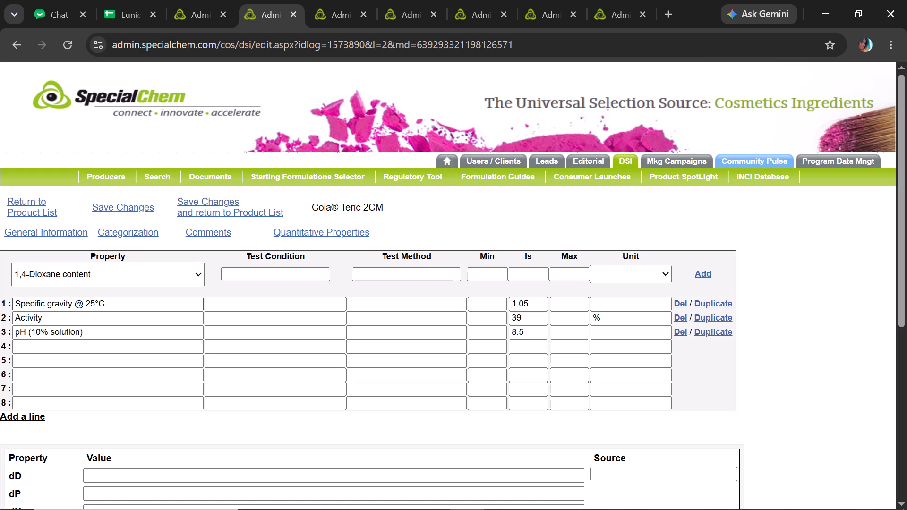
{"action": "left_click_drag", "start_coordinate": [84, 304], "coordinate": [116, 303]}
{"action": "key", "text": "ctrl+c"}
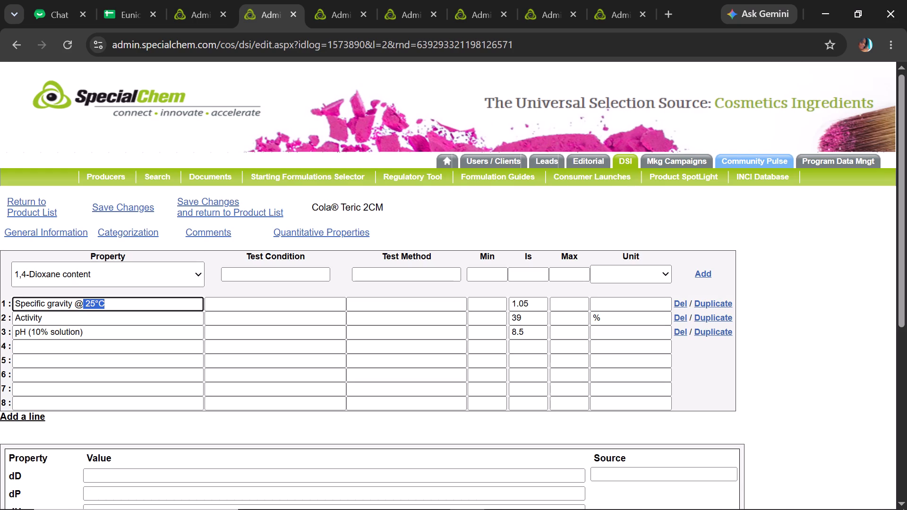
{"action": "left_click", "coordinate": [231, 303]}
{"action": "key", "text": "ctrl+v"}
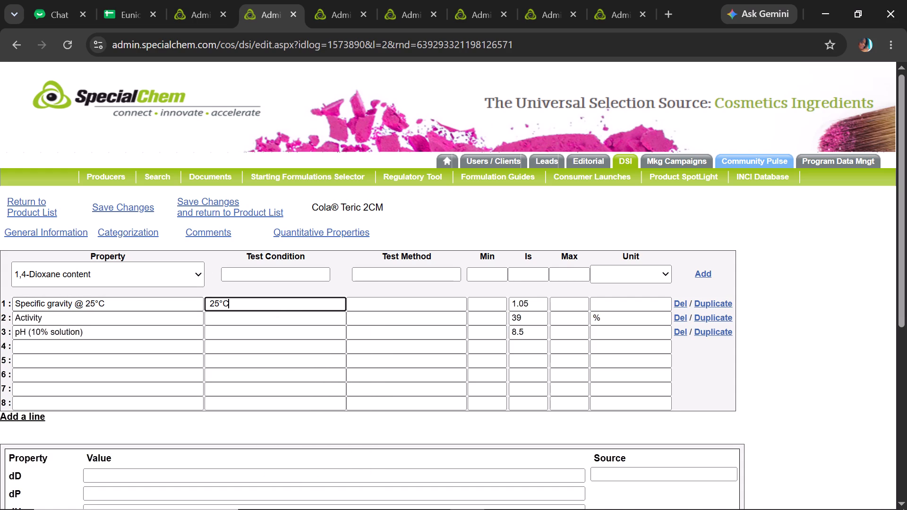
{"action": "left_click_drag", "start_coordinate": [75, 303], "coordinate": [233, 286]}
{"action": "key", "text": "BackSpace"}
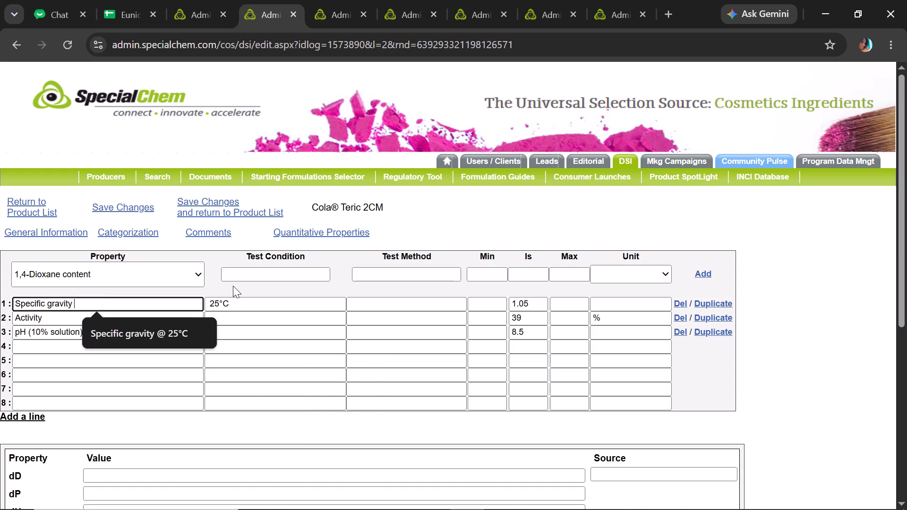
{"action": "key", "text": "BackSpace"}
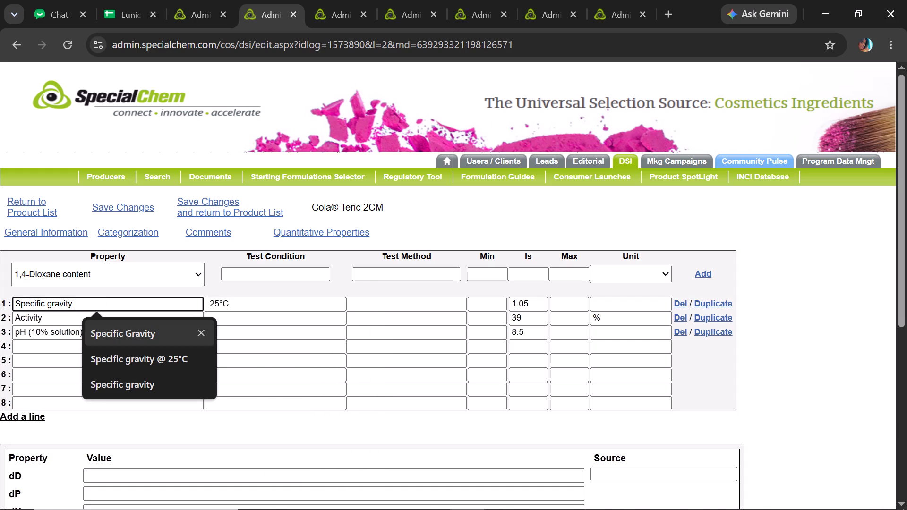
{"action": "left_click", "coordinate": [126, 335]}
Rename the "Activity" property as "Active Content".
{"action": "left_click", "coordinate": [77, 317]}
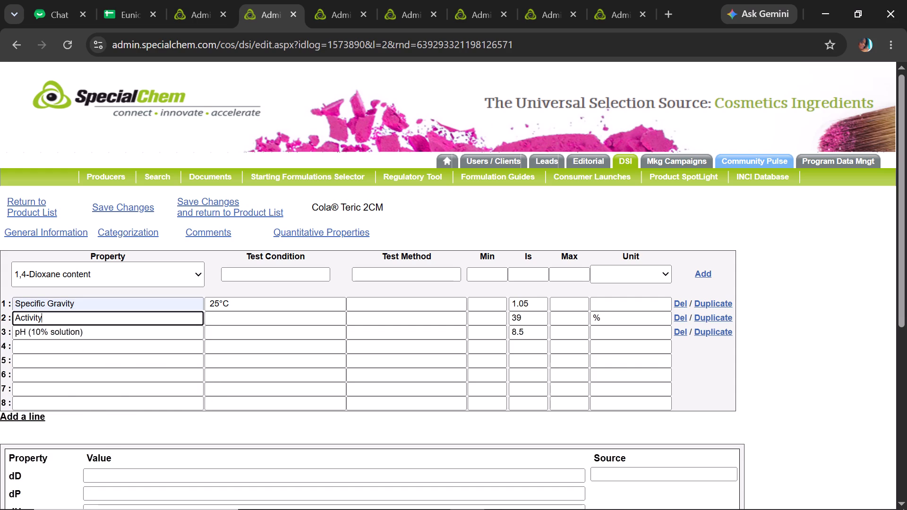
{"action": "key", "text": "BackSpace"}
{"action": "key", "text": "BackSpace"}
{"action": "key", "text": "BackSpace"}
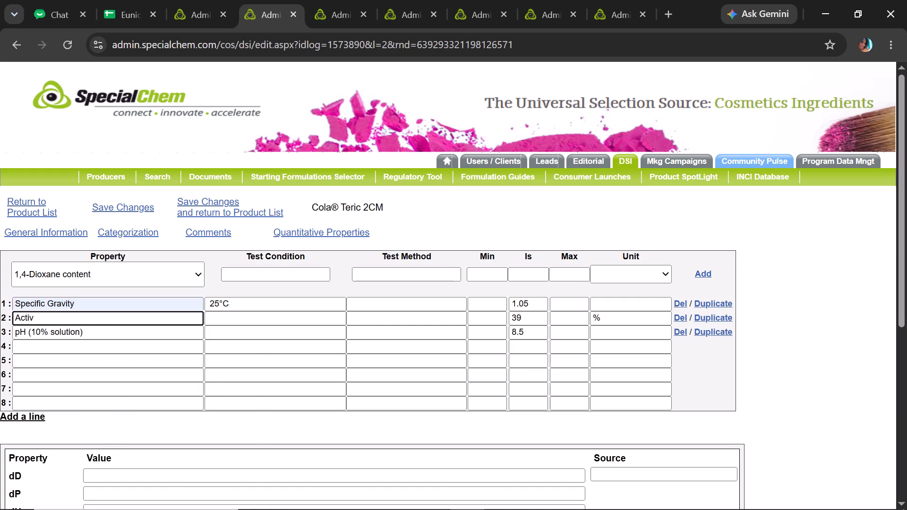
{"action": "left_click", "coordinate": [100, 370]}
Move "10% solution" from the pH property's name to its test condition, leaving the name as "pH".
{"action": "left_click_drag", "start_coordinate": [32, 325], "coordinate": [76, 331]}
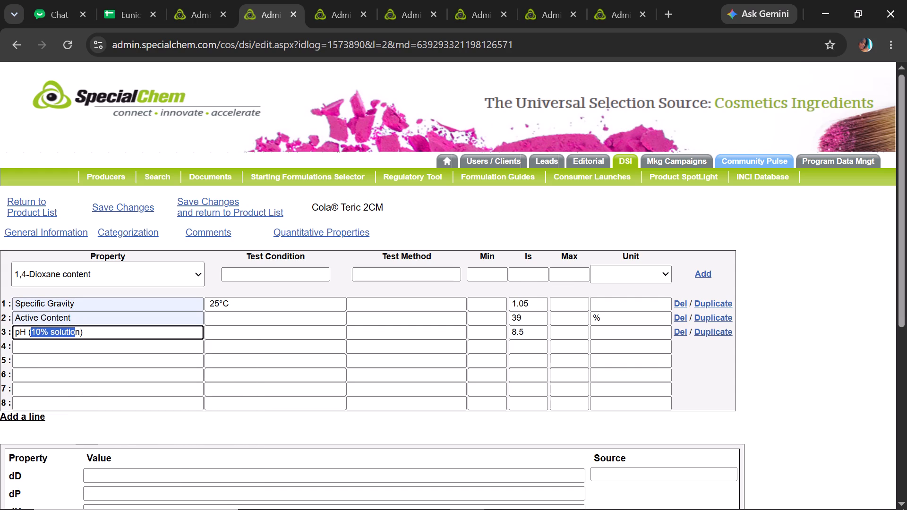
{"action": "left_click_drag", "start_coordinate": [76, 331], "coordinate": [80, 331]}
{"action": "key", "text": "ctrl+c"}
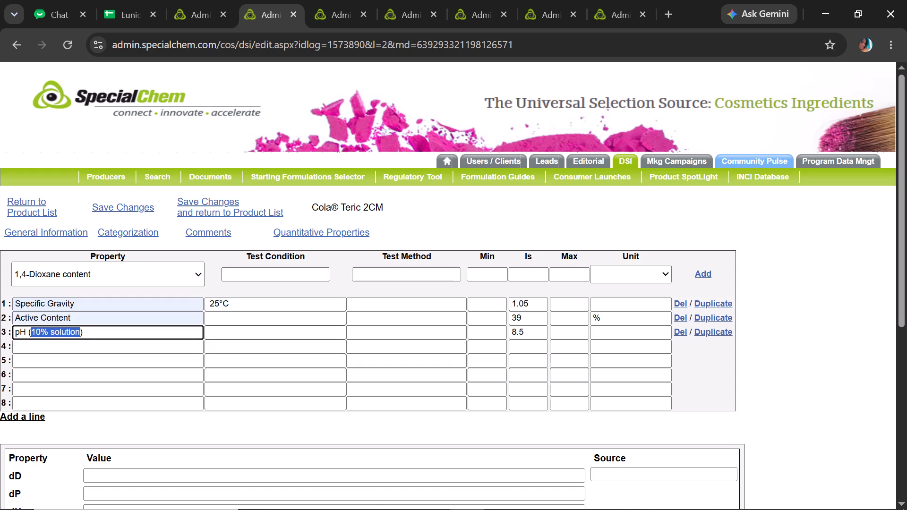
{"action": "left_click", "coordinate": [224, 336]}
{"action": "key", "text": "ctrl+v"}
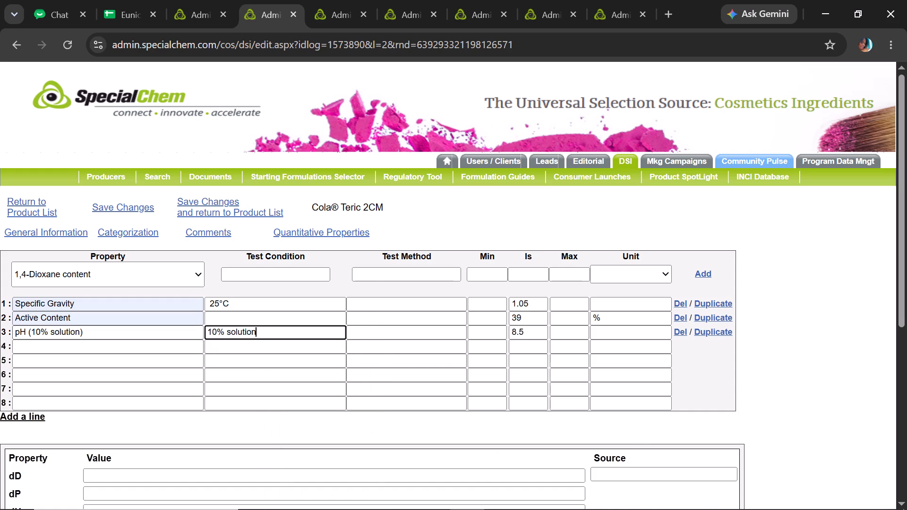
{"action": "left_click_drag", "start_coordinate": [27, 335], "coordinate": [180, 312]}
{"action": "key", "text": "BackSpace"}
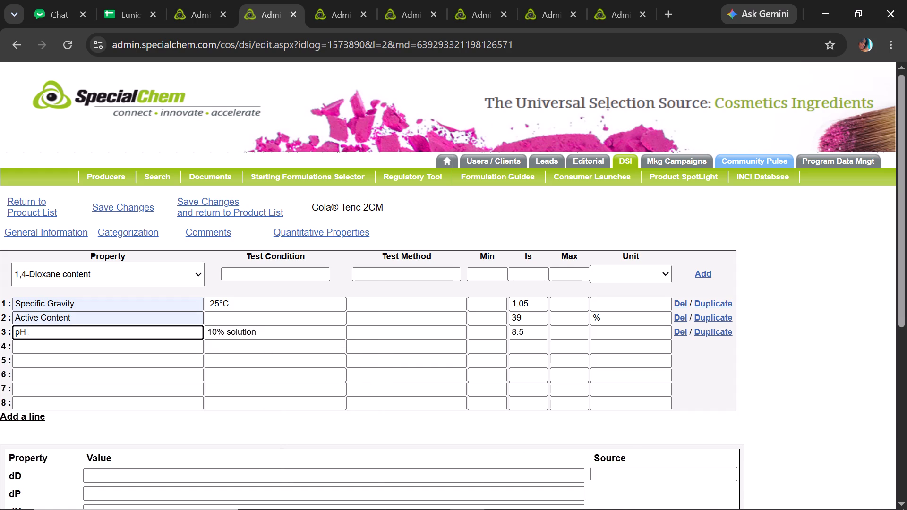
Save Cola Teric 2CM's changes and return to the product list.
{"action": "left_click", "coordinate": [204, 205]}
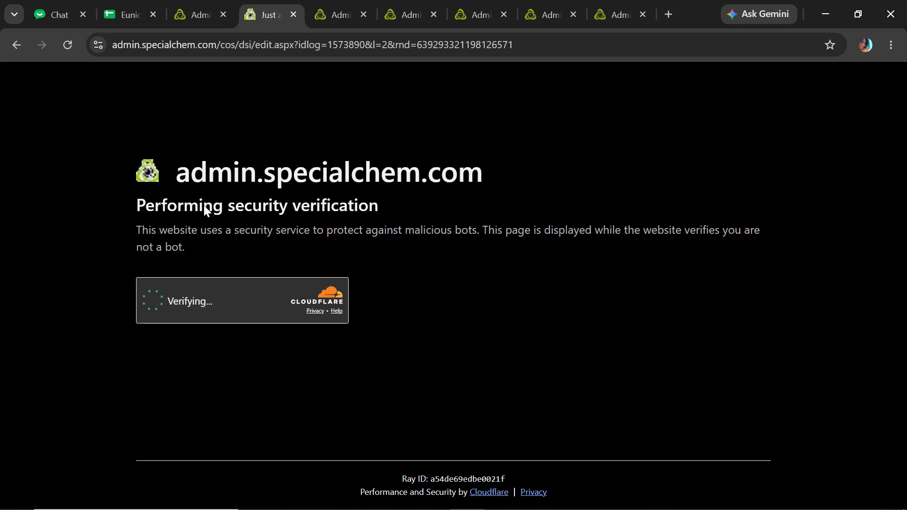
{"action": "left_click", "coordinate": [191, 0]}
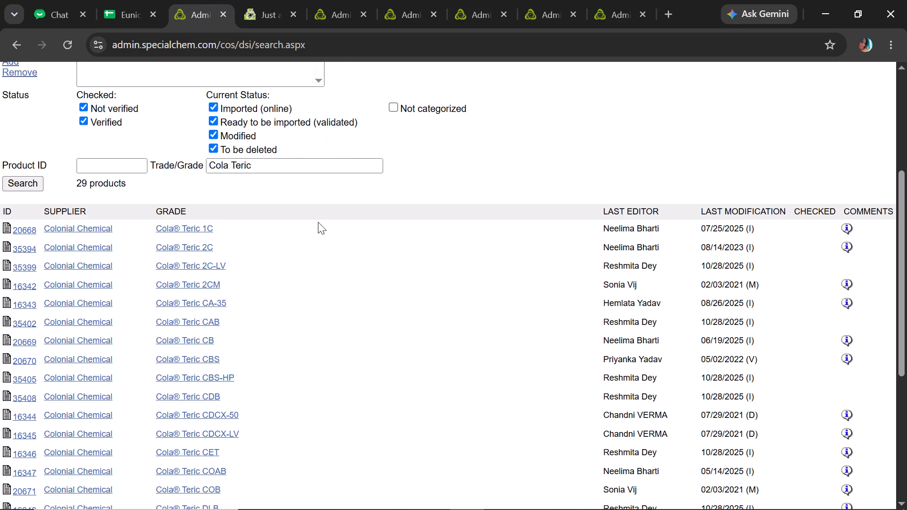
{"action": "left_click", "coordinate": [211, 489]}
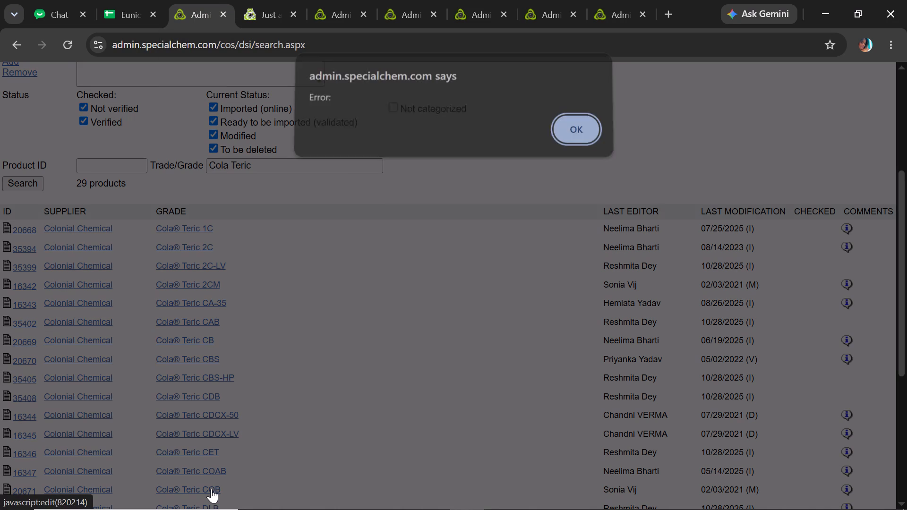
{"action": "left_click", "coordinate": [566, 139]}
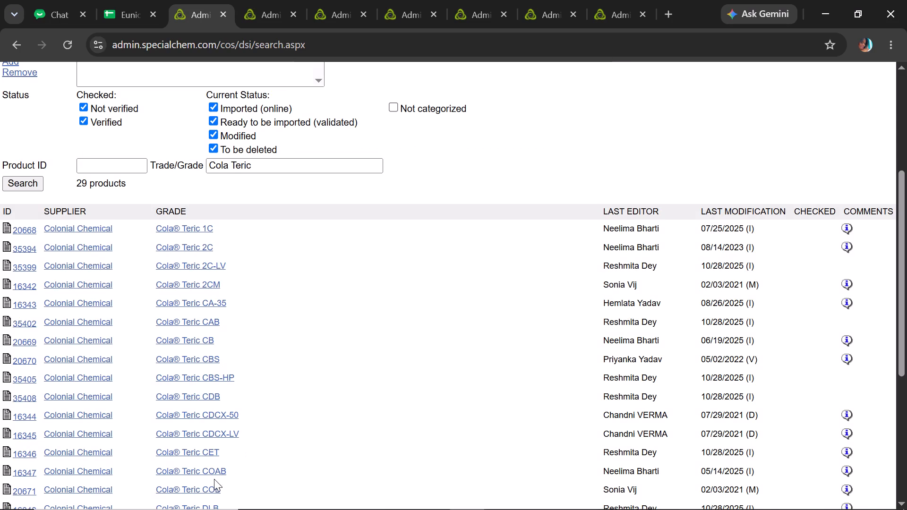
{"action": "left_click", "coordinate": [213, 491]}
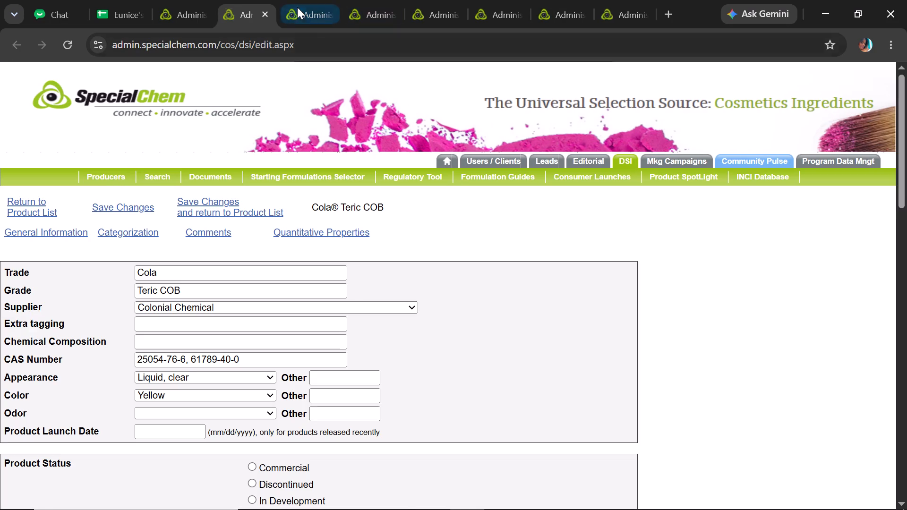
{"action": "left_click", "coordinate": [297, 3]}
{"action": "left_click", "coordinate": [240, 0]}
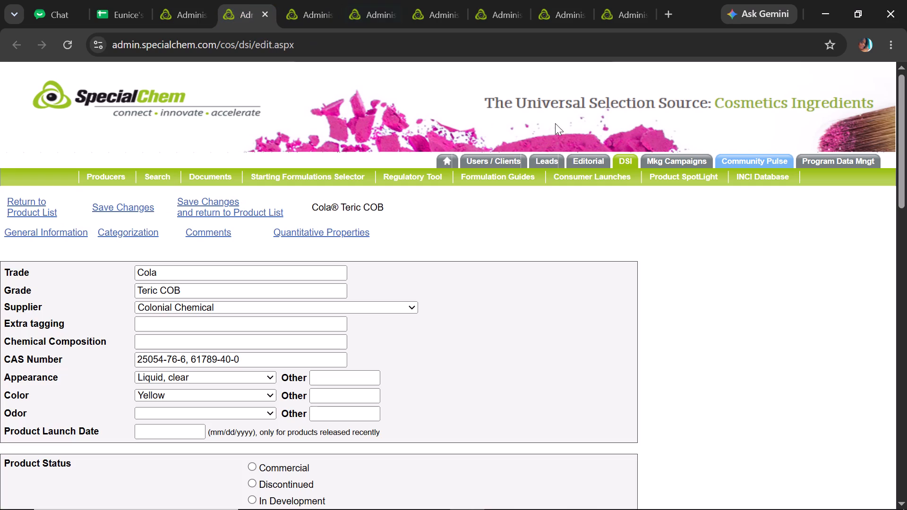
Mark Cola Teric COB's status as checked with the date 11/03/2026 and save the changes.
{"action": "left_click_drag", "start_coordinate": [903, 148], "coordinate": [904, 164]}
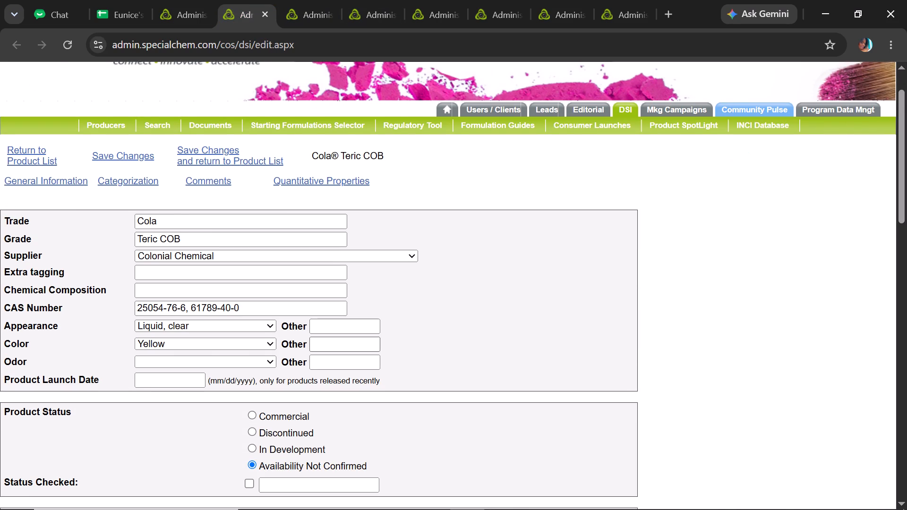
{"action": "left_click", "coordinate": [248, 486]}
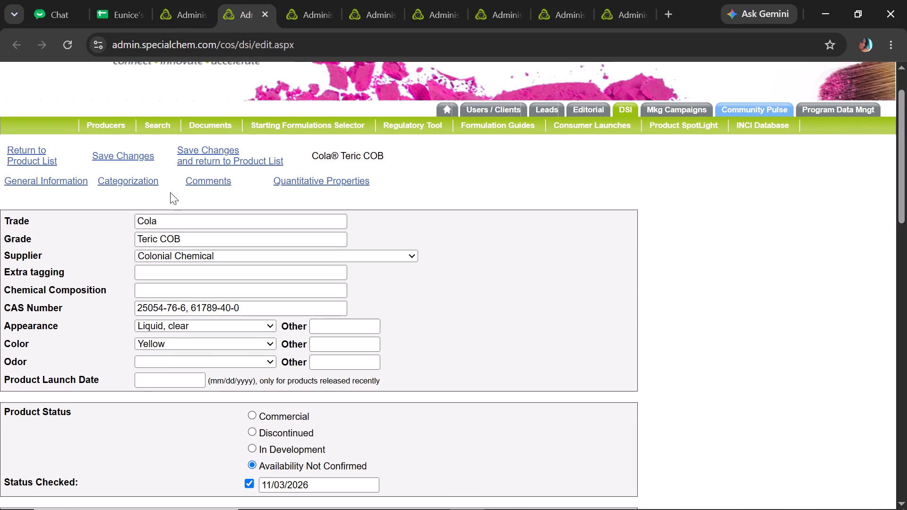
{"action": "left_click", "coordinate": [148, 157]}
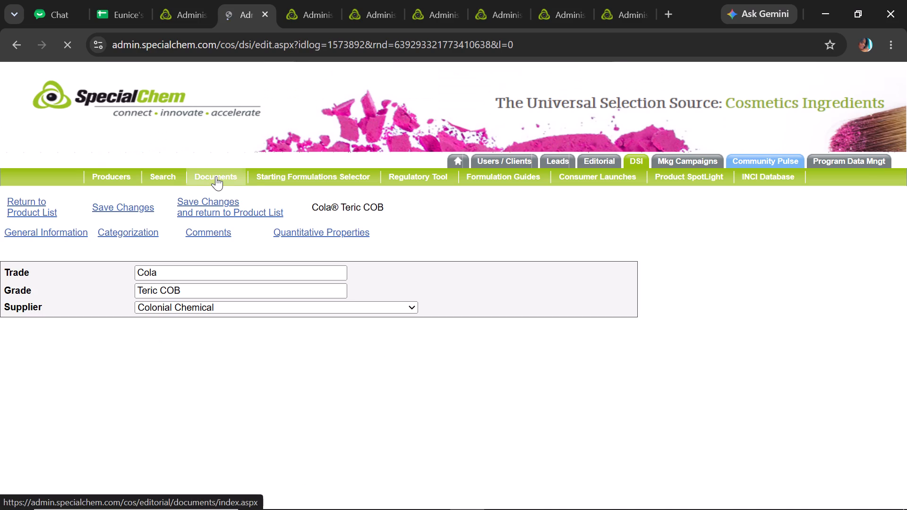
In Cola Teric COB's displayed/key comment, start the second sentence with "{product} by {supplier} acts as a surfactant", taking the placeholder from the spreadsheet guide.
{"action": "left_click", "coordinate": [206, 237]}
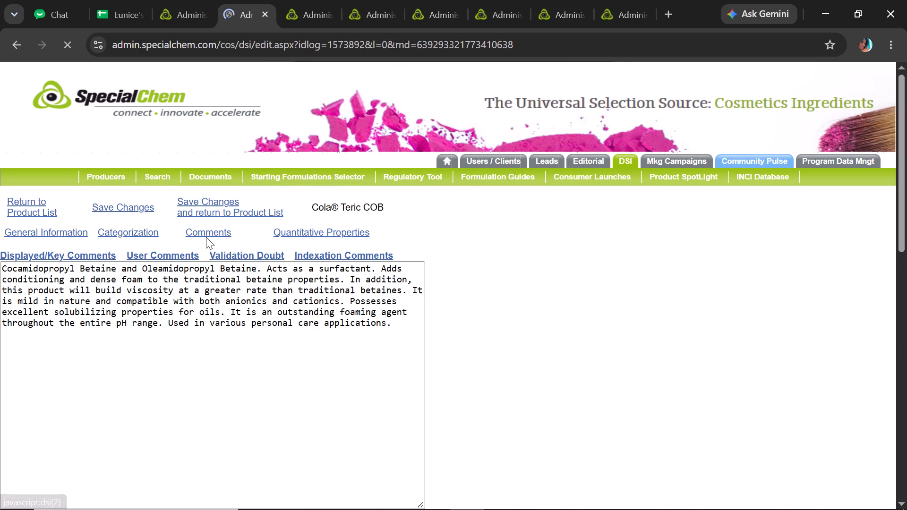
{"action": "left_click", "coordinate": [128, 0]}
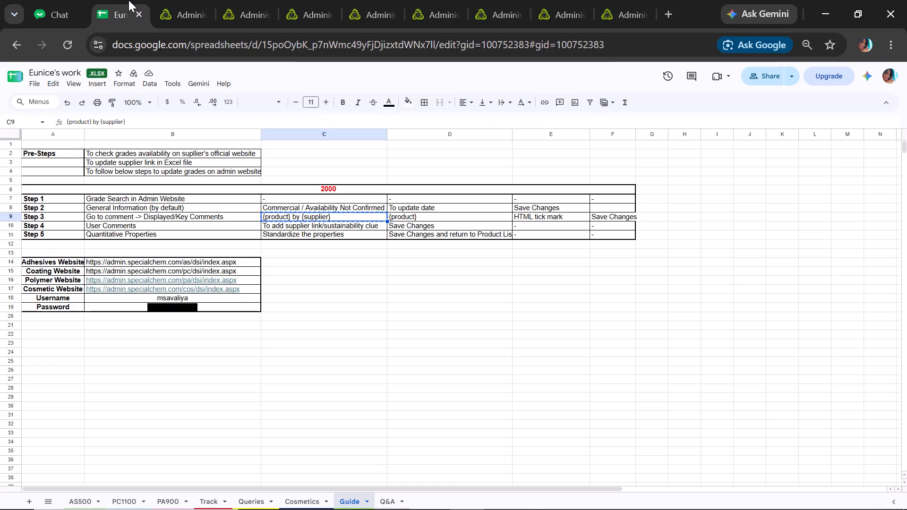
{"action": "key", "text": "ctrl+c"}
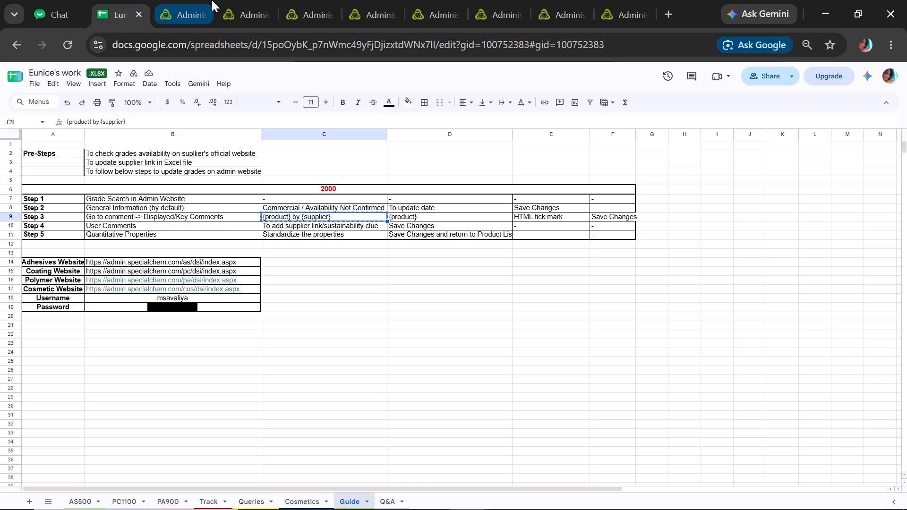
{"action": "left_click", "coordinate": [233, 2]}
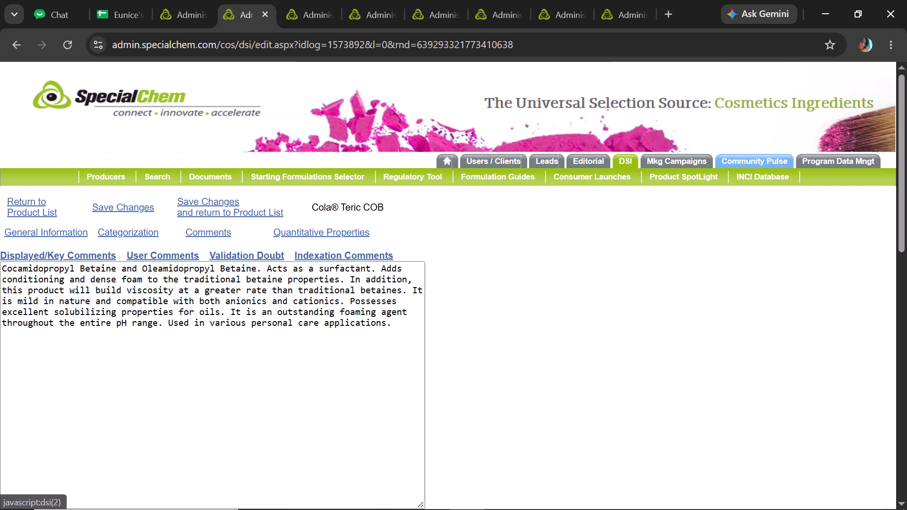
{"action": "double_click", "coordinate": [268, 270]}
{"action": "left_click", "coordinate": [268, 270]}
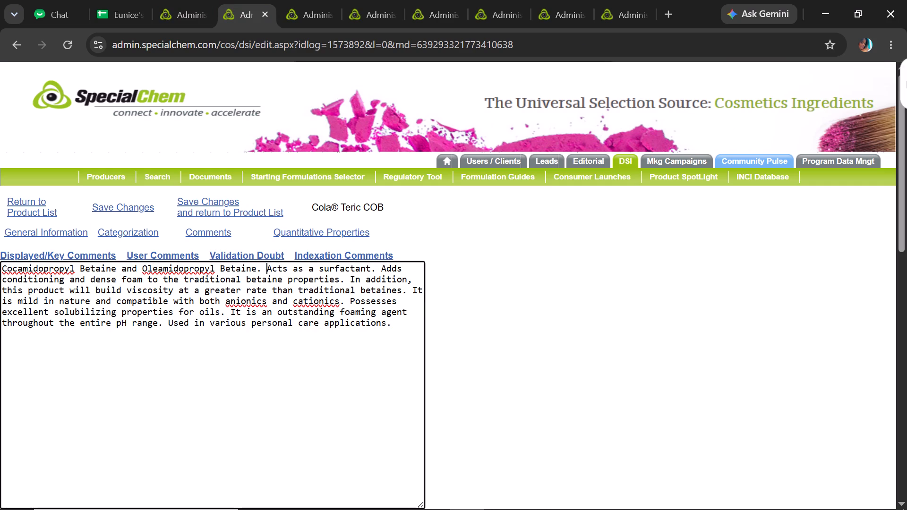
{"action": "key", "text": "ctrl+v"}
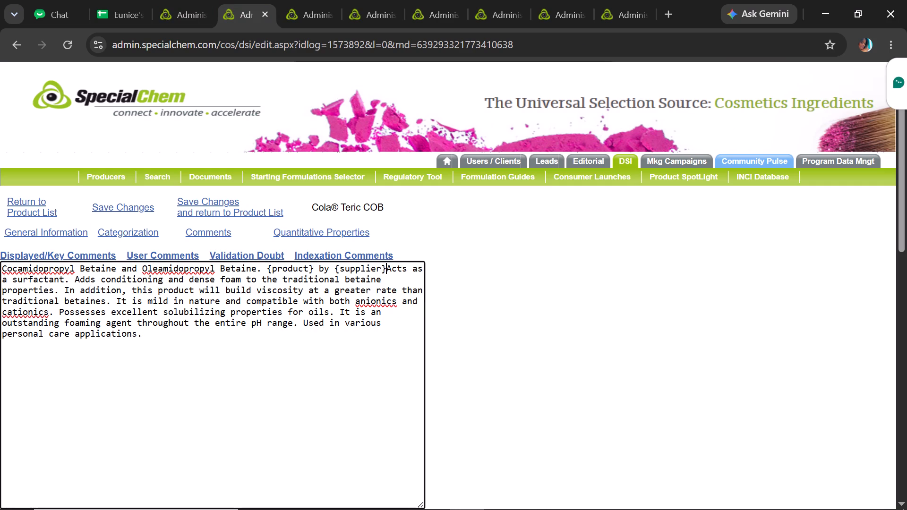
{"action": "key", "text": "space"}
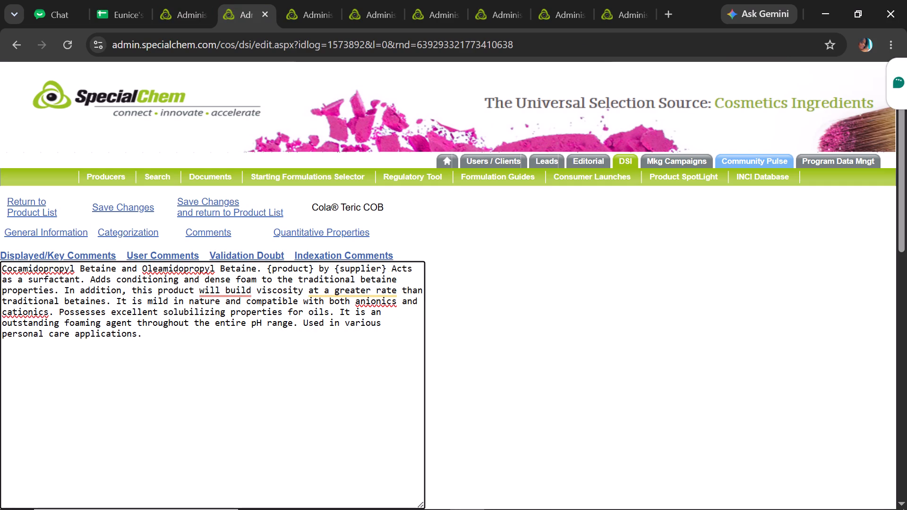
{"action": "key", "text": "Delete"}
{"action": "key", "text": "a"}
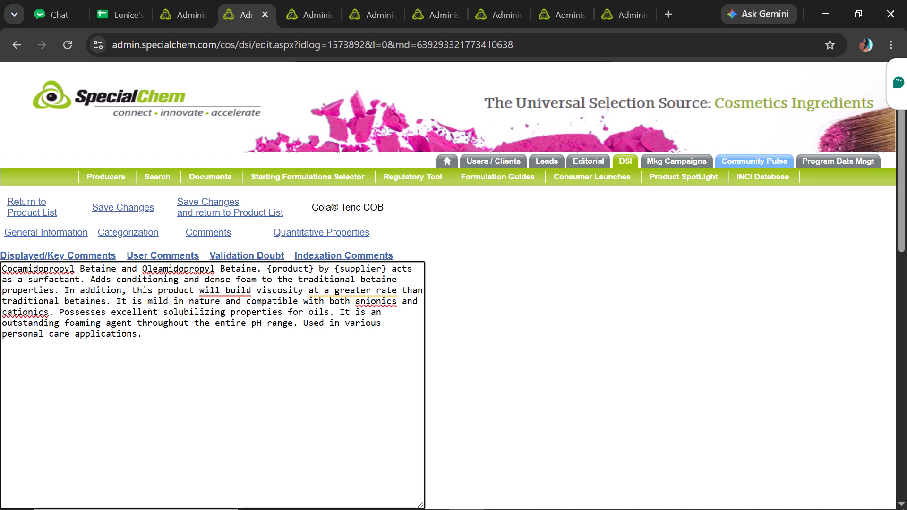
In the comment, change "will build" to "builds" and replace "It" with "{product}" before "is mild in nature".
{"action": "left_click_drag", "start_coordinate": [313, 270], "coordinate": [264, 263]}
{"action": "key", "text": "ctrl+c"}
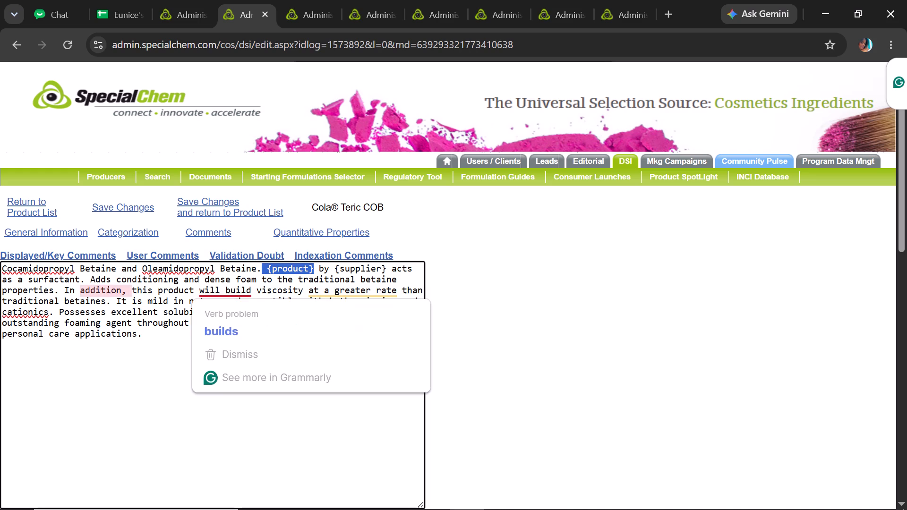
{"action": "left_click", "coordinate": [231, 306]}
{"action": "type", "text": "builds"}
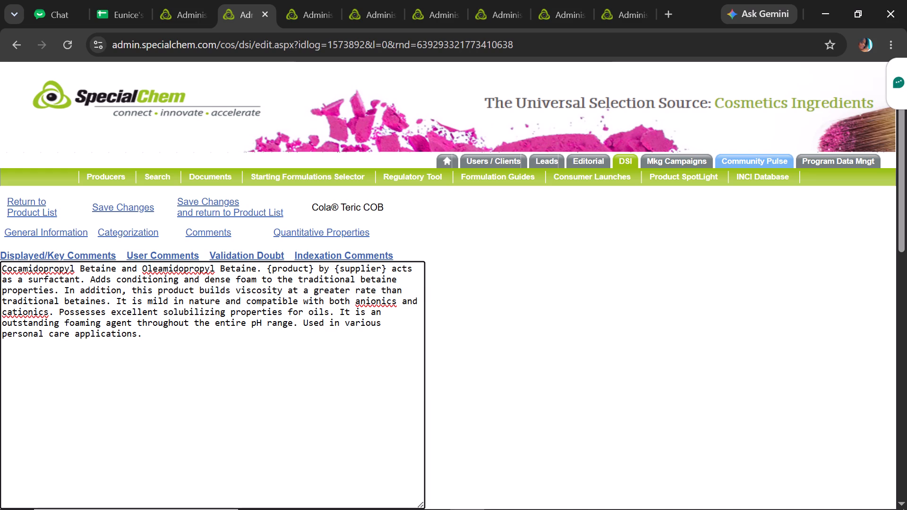
{"action": "left_click_drag", "start_coordinate": [126, 301], "coordinate": [116, 299]}
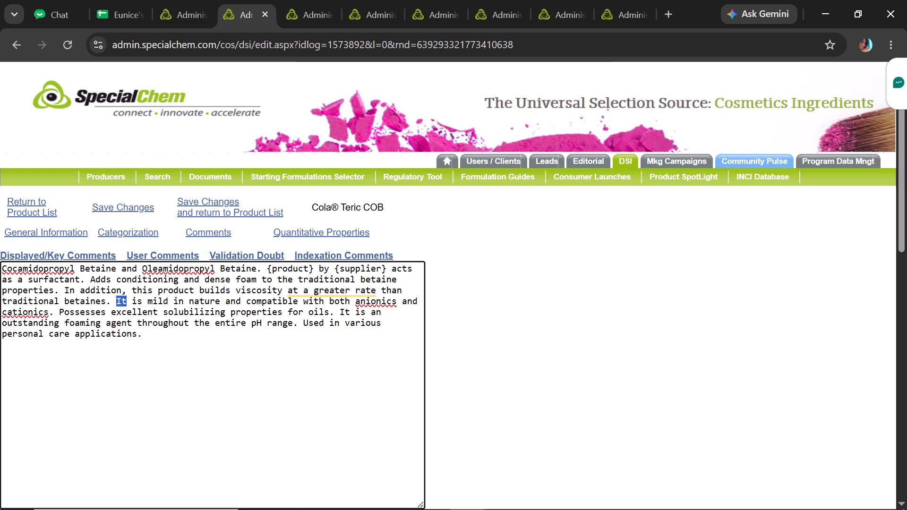
{"action": "left_click_drag", "start_coordinate": [116, 299], "coordinate": [111, 299]}
{"action": "key", "text": "ctrl+v"}
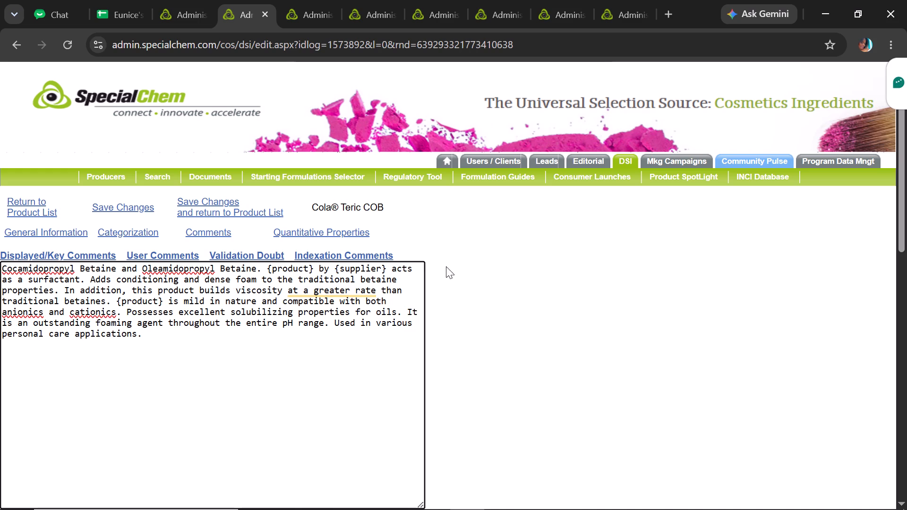
Enable Display as HTML for Cola Teric COB's displayed/key comment and save the changes.
{"action": "left_click_drag", "start_coordinate": [906, 186], "coordinate": [906, 207]}
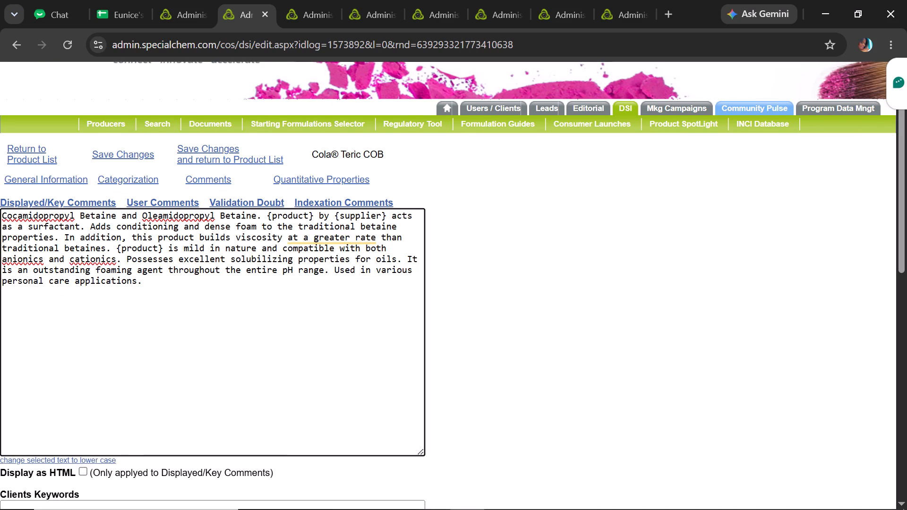
{"action": "left_click", "coordinate": [79, 466]}
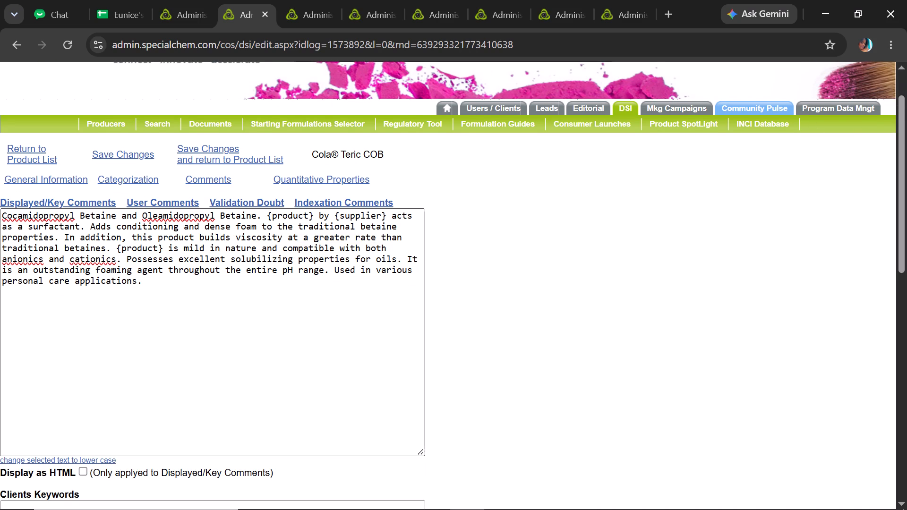
{"action": "left_click", "coordinate": [81, 470]}
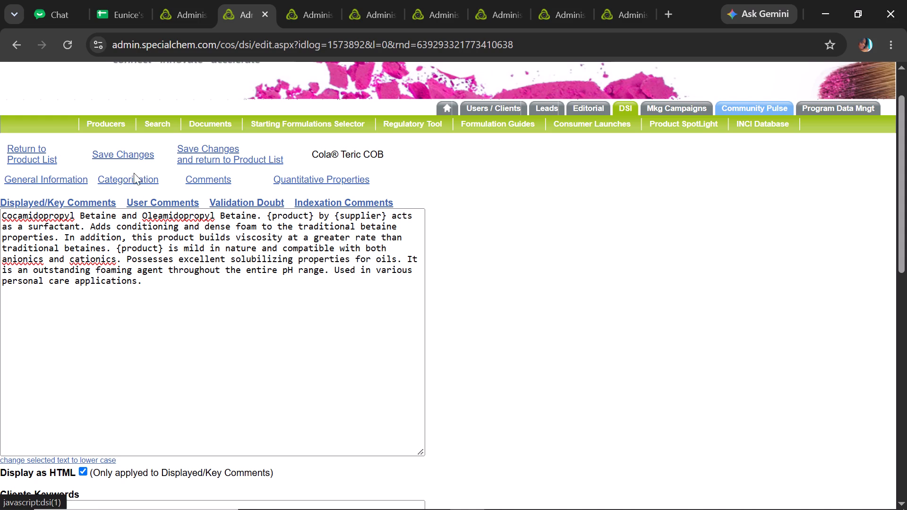
{"action": "left_click", "coordinate": [134, 157]}
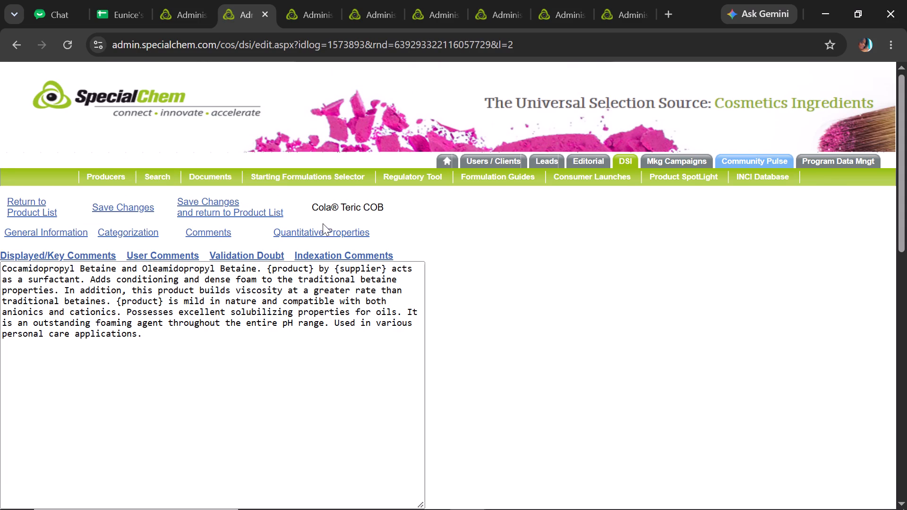
Open Cola Teric COB's quantitative properties and rename the Solids property as Solid Content.
{"action": "left_click", "coordinate": [323, 229]}
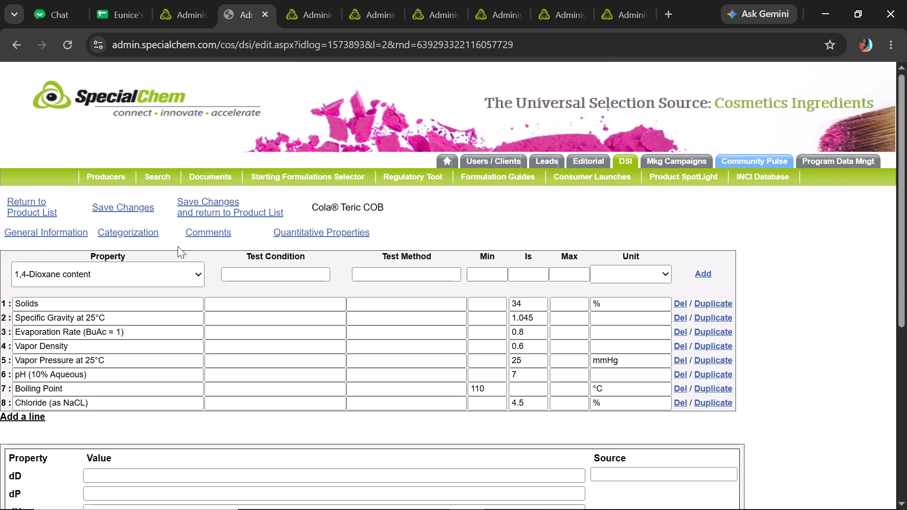
{"action": "left_click", "coordinate": [65, 303]}
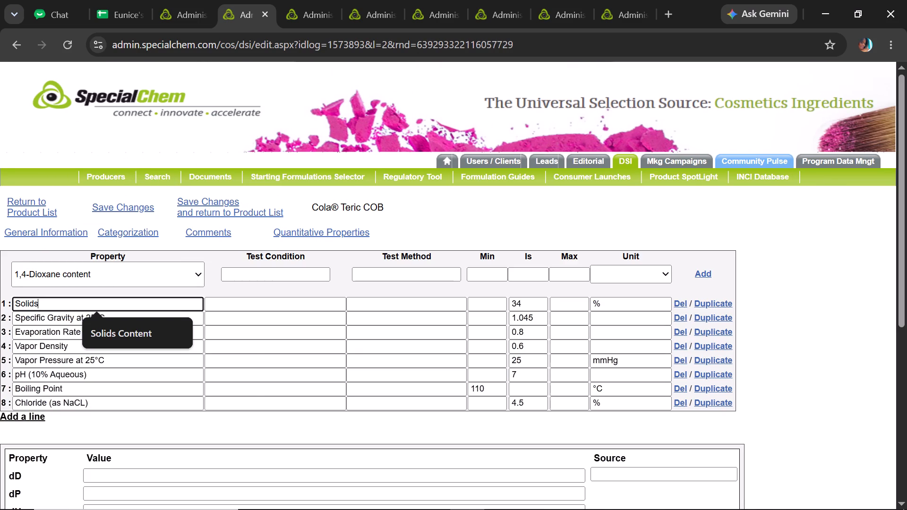
{"action": "key", "text": "BackSpace"}
{"action": "left_click", "coordinate": [113, 328]}
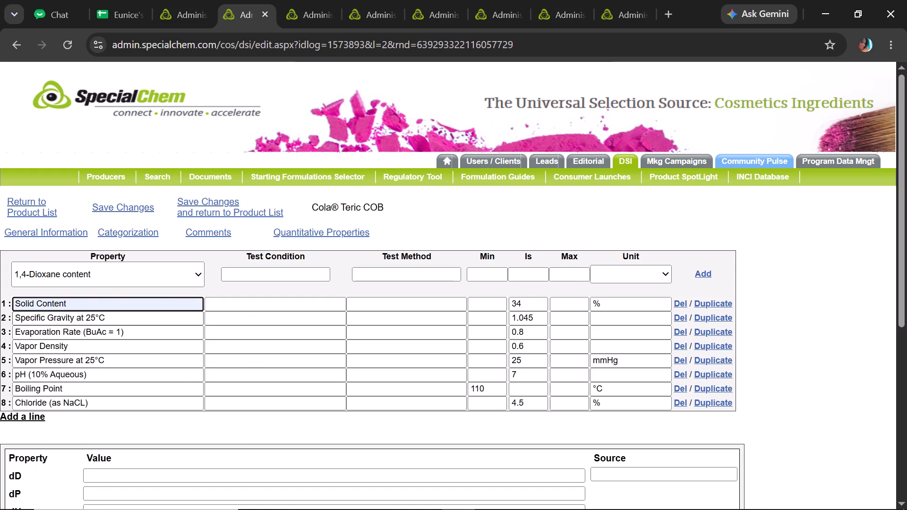
Move 25°C from the Specific Gravity property name into its test condition, leaving the name as Specific Gravity.
{"action": "left_click_drag", "start_coordinate": [86, 320], "coordinate": [137, 317]}
{"action": "key", "text": "ctrl+c"}
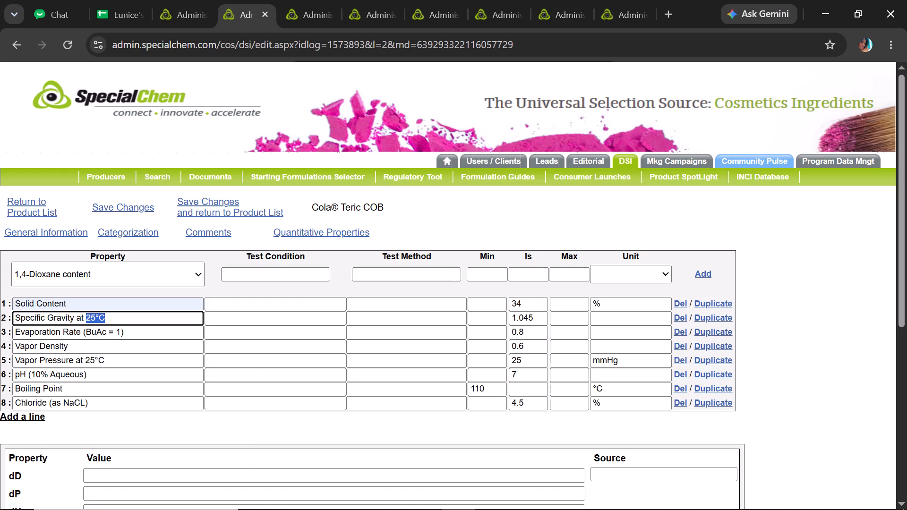
{"action": "left_click", "coordinate": [259, 320]}
{"action": "key", "text": "ctrl+v"}
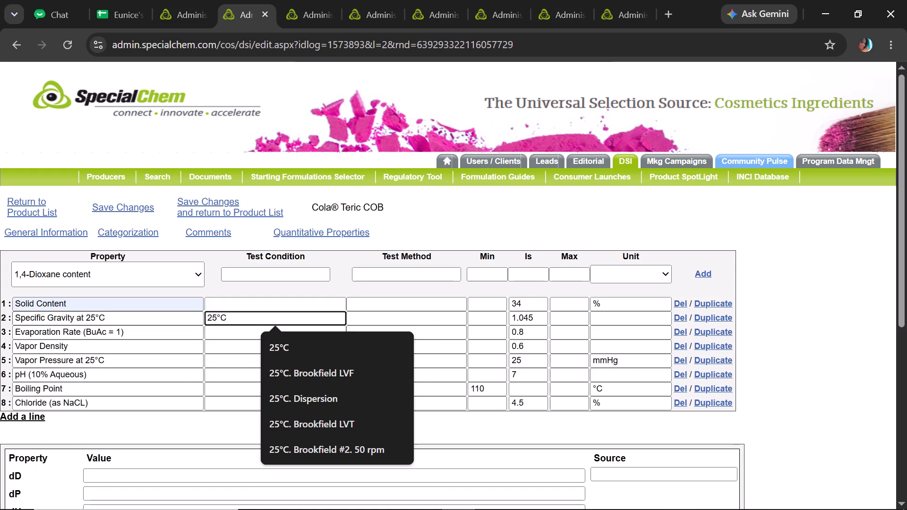
{"action": "left_click_drag", "start_coordinate": [74, 316], "coordinate": [345, 214]}
{"action": "key", "text": "BackSpace"}
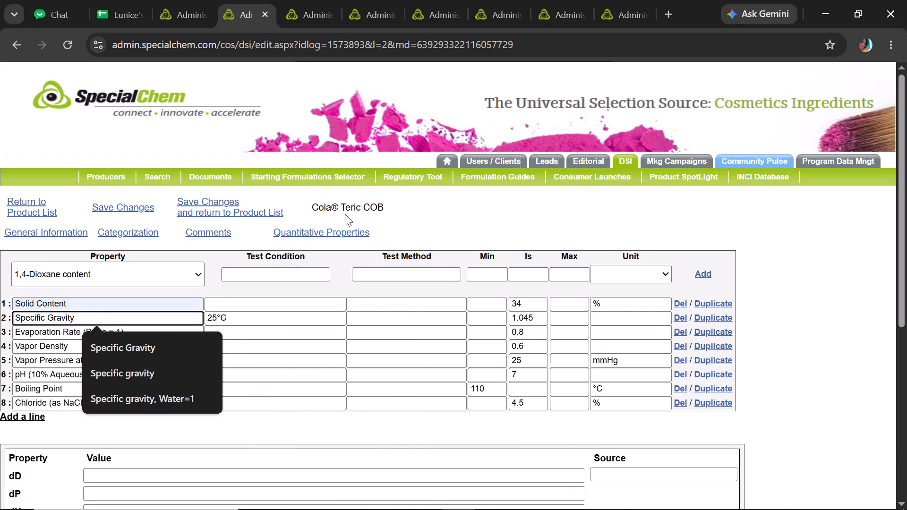
{"action": "left_click", "coordinate": [142, 342]}
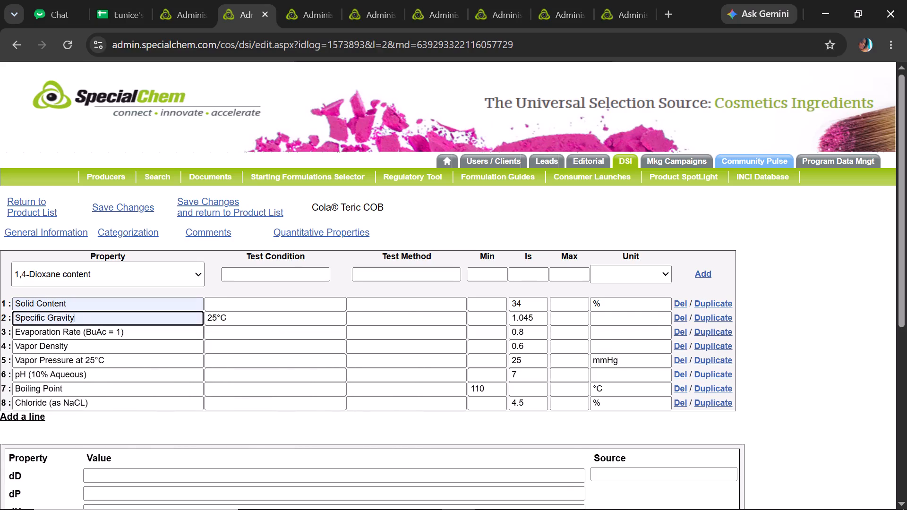
Copy the name Evaporation Rate (BuAc = 1) and search Excel's Standard Properties NEWPROPERTYNAME filter for it, shortening the search to Evaporation.
{"action": "left_click_drag", "start_coordinate": [145, 329], "coordinate": [0, 308]}
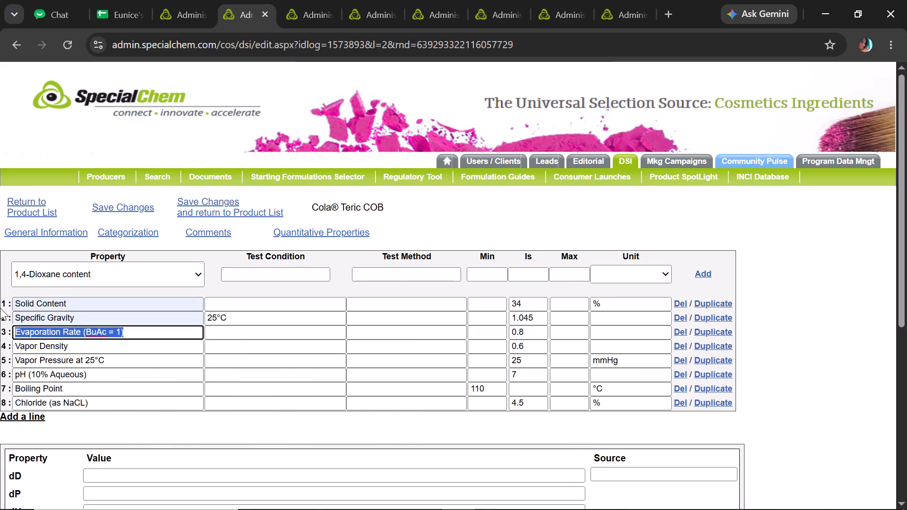
{"action": "key", "text": "ctrl+c"}
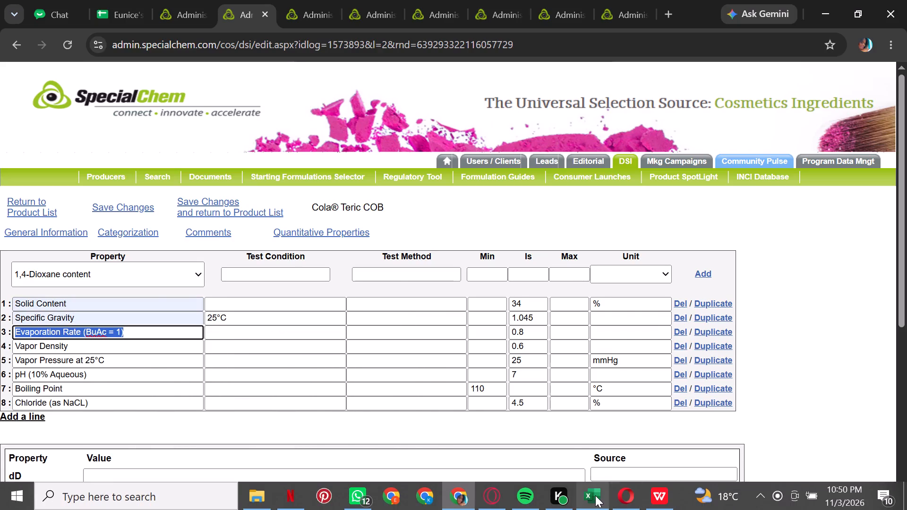
{"action": "left_click", "coordinate": [595, 495]}
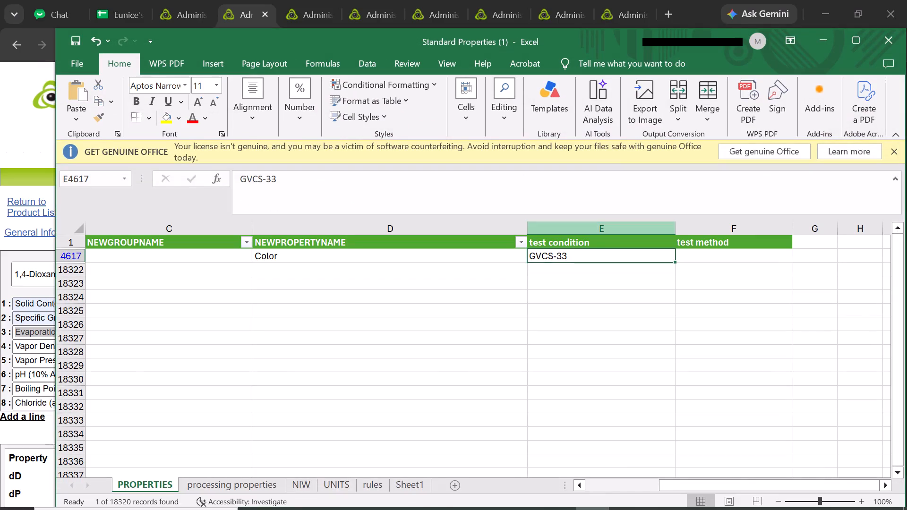
{"action": "left_click", "coordinate": [523, 241]}
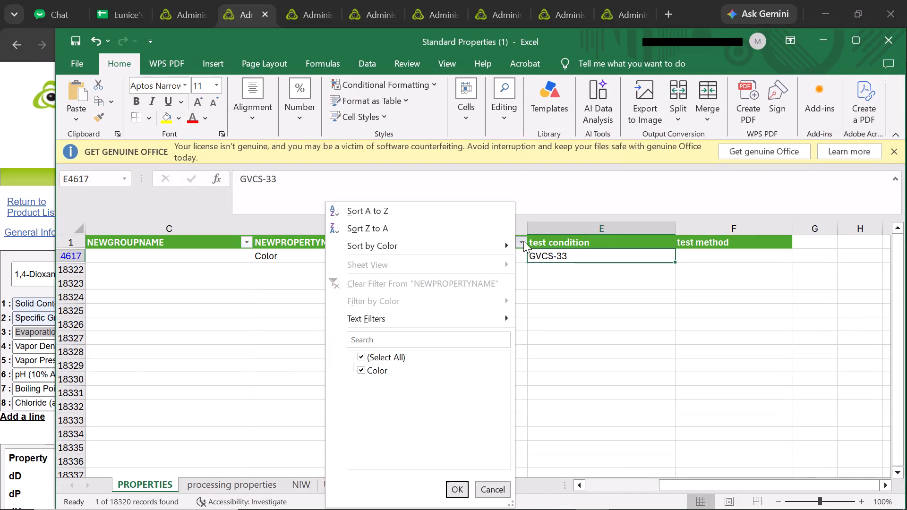
{"action": "left_click", "coordinate": [424, 339]}
{"action": "key", "text": "ctrl+v"}
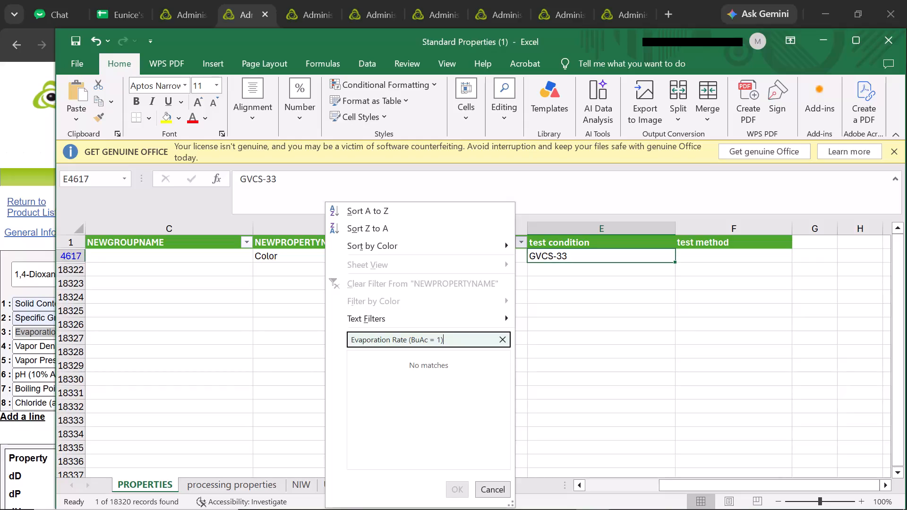
{"action": "key", "text": "BackSpace"}
{"action": "key", "text": "BackSpace"}
{"action": "key", "text": "BackSpace"}
{"action": "key", "text": "BackSpace"}
{"action": "key", "text": "BackSpace"}
{"action": "key", "text": "BackSpace"}
{"action": "key", "text": "BackSpace"}
{"action": "key", "text": "BackSpace"}
{"action": "key", "text": "BackSpace"}
{"action": "key", "text": "BackSpace"}
{"action": "key", "text": "BackSpace"}
{"action": "key", "text": "BackSpace"}
{"action": "key", "text": "BackSpace"}
{"action": "key", "text": "BackSpace"}
{"action": "key", "text": "BackSpace"}
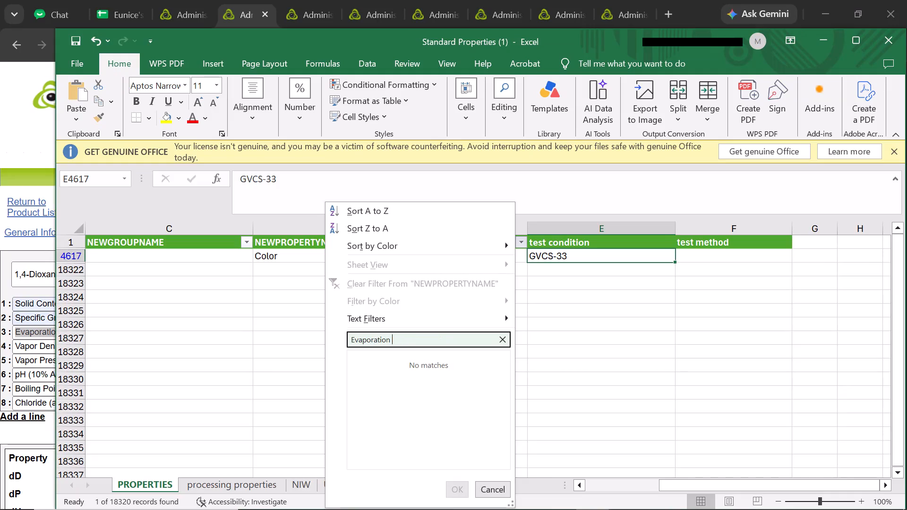
{"action": "key", "text": "BackSpace"}
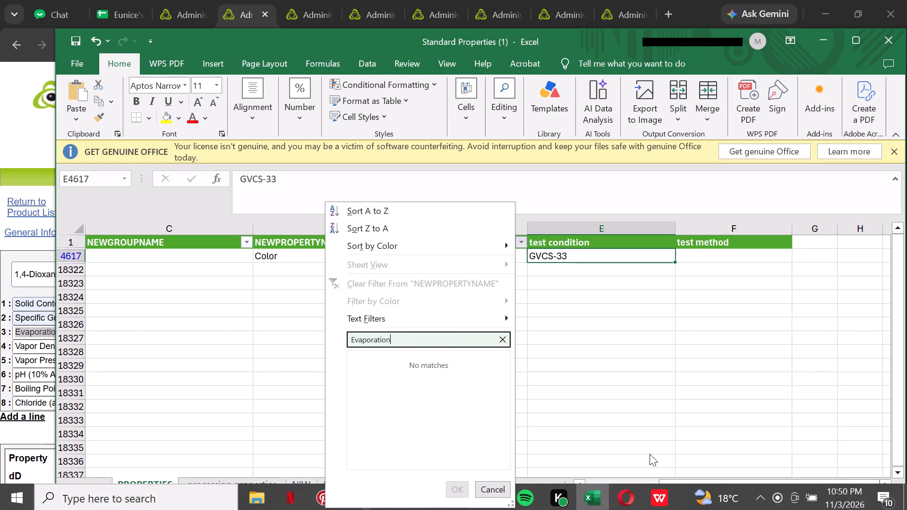
Switch to the Standard Properties workbook in WPS Office and filter the OLD PROPERTYNAME column by Evaporation.
{"action": "left_click", "coordinate": [667, 504]}
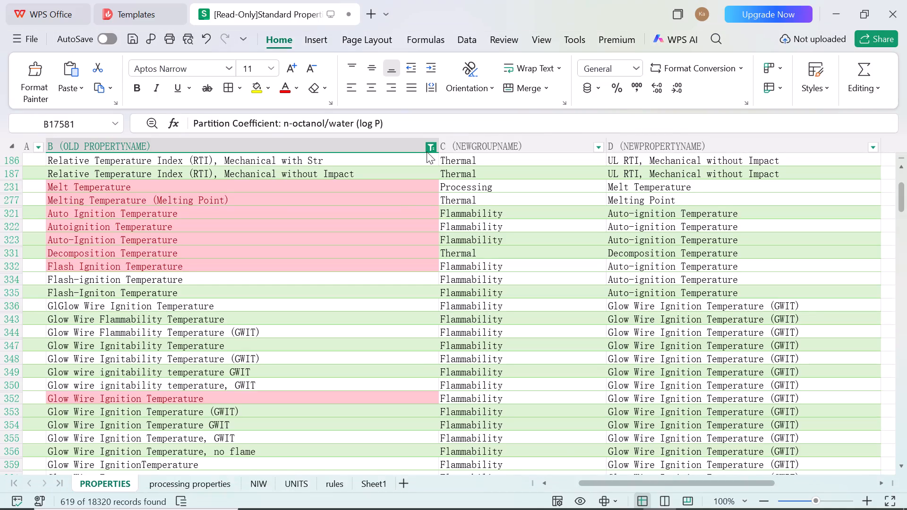
{"action": "left_click", "coordinate": [429, 145]}
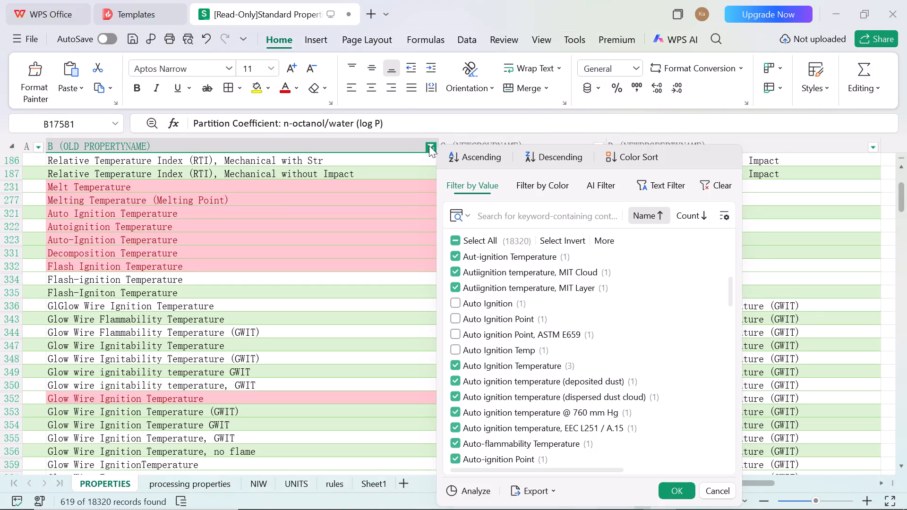
{"action": "left_click", "coordinate": [530, 214]}
{"action": "key", "text": "ctrl+v"}
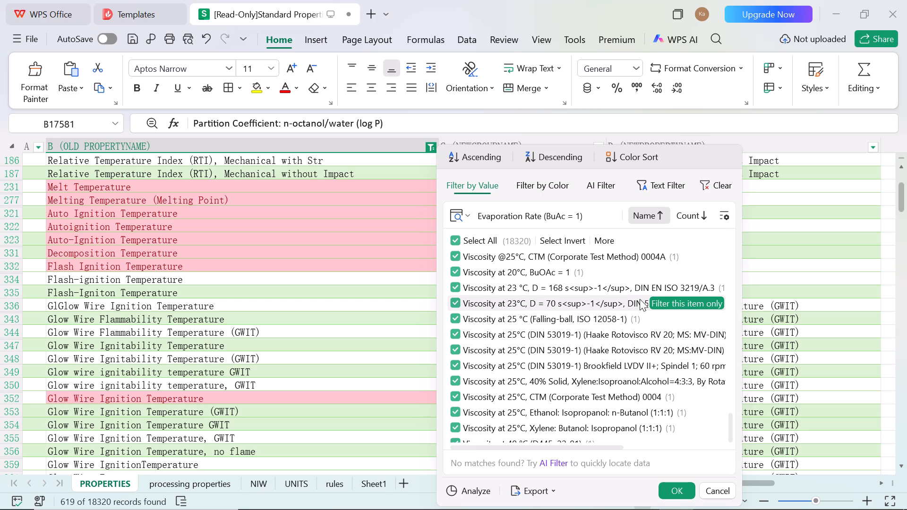
{"action": "key", "text": "BackSpace"}
{"action": "key", "text": "BackSpace"}
{"action": "key", "text": "BackSpace"}
{"action": "key", "text": "BackSpace"}
{"action": "key", "text": "BackSpace"}
{"action": "key", "text": "BackSpace"}
{"action": "key", "text": "BackSpace"}
{"action": "key", "text": "BackSpace"}
{"action": "key", "text": "BackSpace"}
{"action": "key", "text": "BackSpace"}
{"action": "key", "text": "BackSpace"}
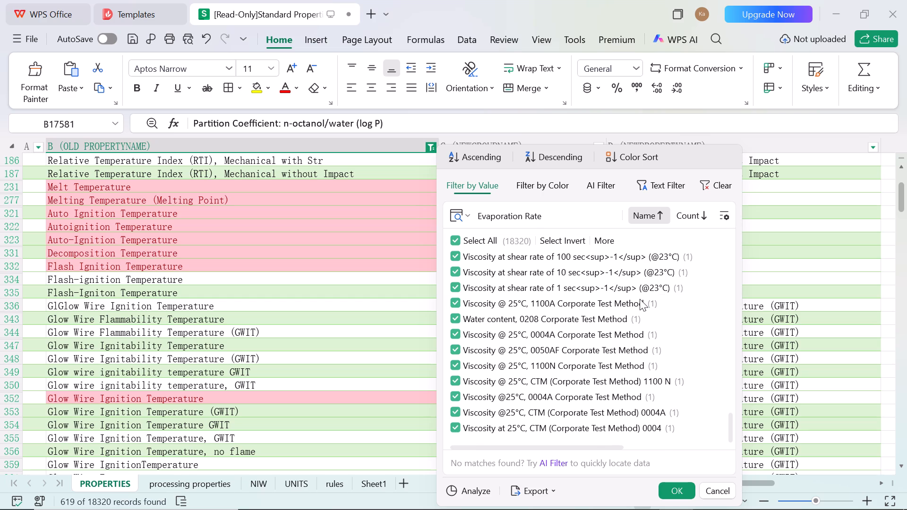
{"action": "key", "text": "BackSpace"}
{"action": "key", "text": "BackSpace"}
{"action": "key", "text": "BackSpace"}
{"action": "key", "text": "BackSpace"}
{"action": "key", "text": "BackSpace"}
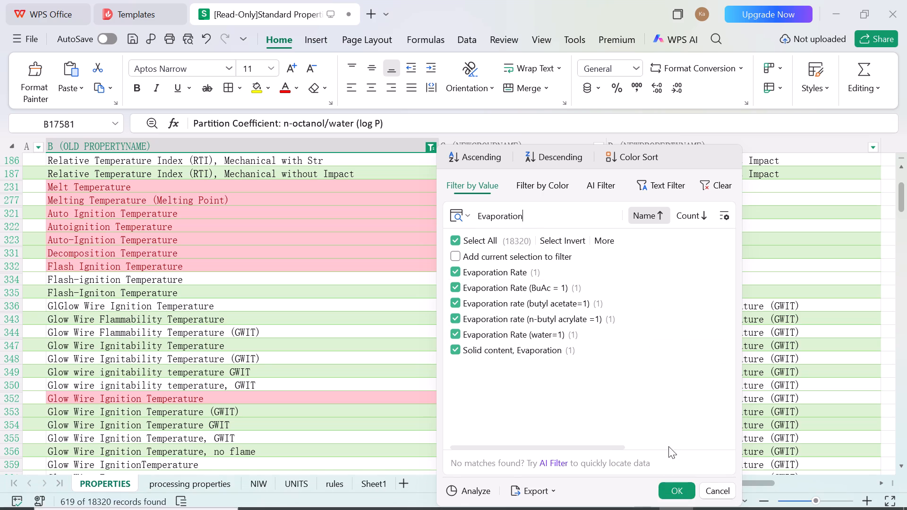
{"action": "left_click", "coordinate": [663, 484]}
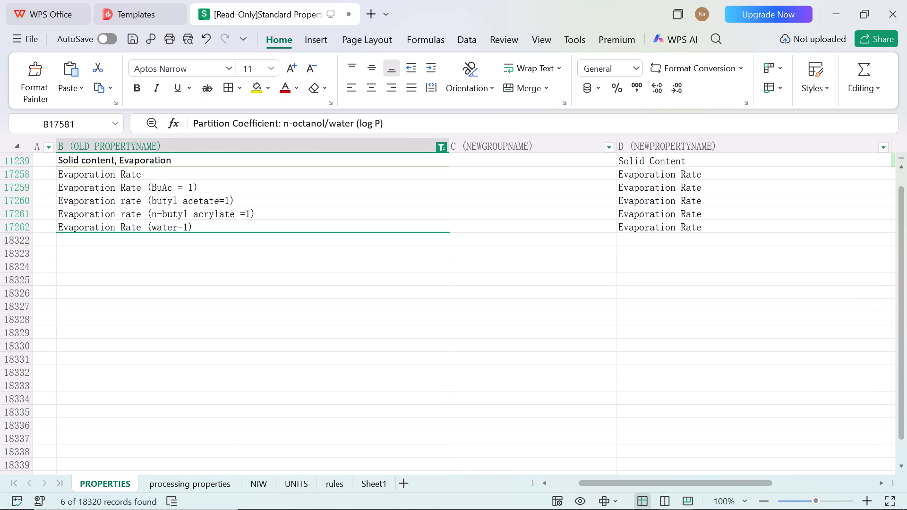
Copy the new property name from the Evaporation Rate (BuAc = 1) row and rename Cola Teric COB's third property as Evaporation Rate.
{"action": "left_click_drag", "start_coordinate": [617, 479], "coordinate": [686, 476]}
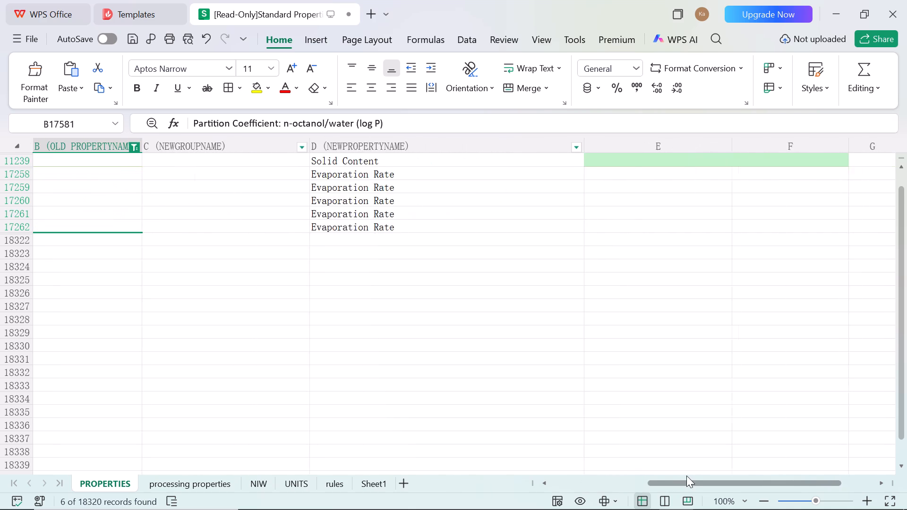
{"action": "left_click_drag", "start_coordinate": [686, 476], "coordinate": [611, 457]}
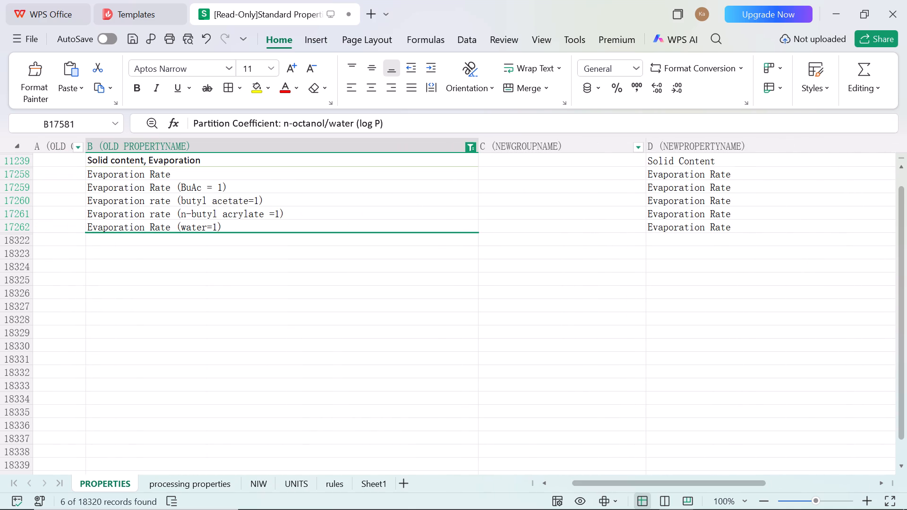
{"action": "left_click", "coordinate": [688, 181]}
{"action": "key", "text": "ctrl+c"}
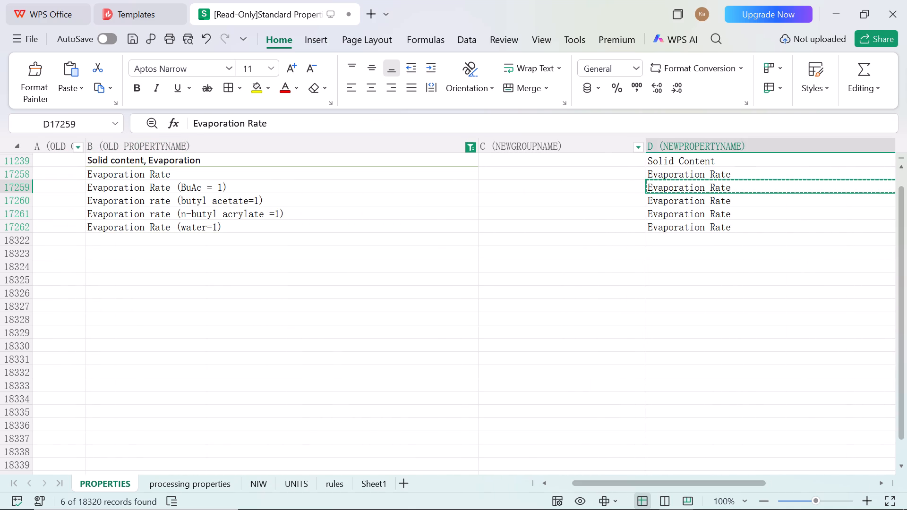
{"action": "left_click", "coordinate": [838, 9]}
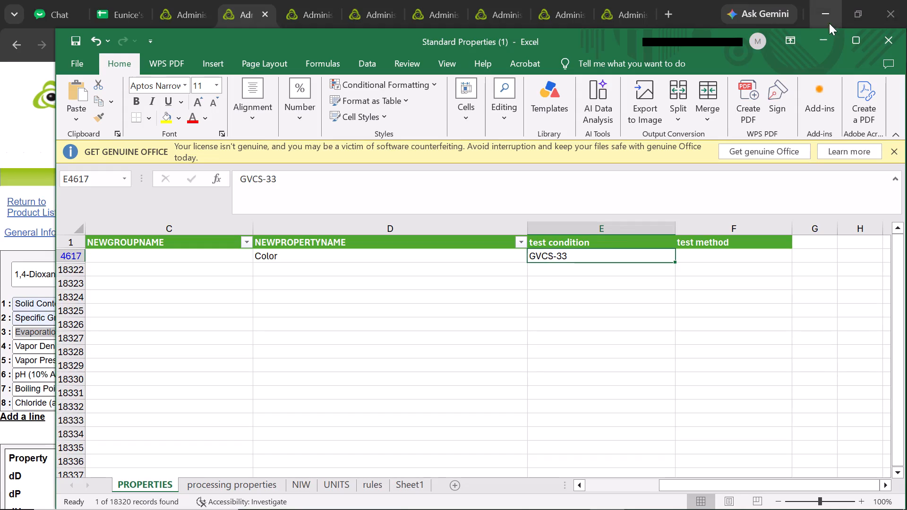
{"action": "left_click", "coordinate": [823, 36]}
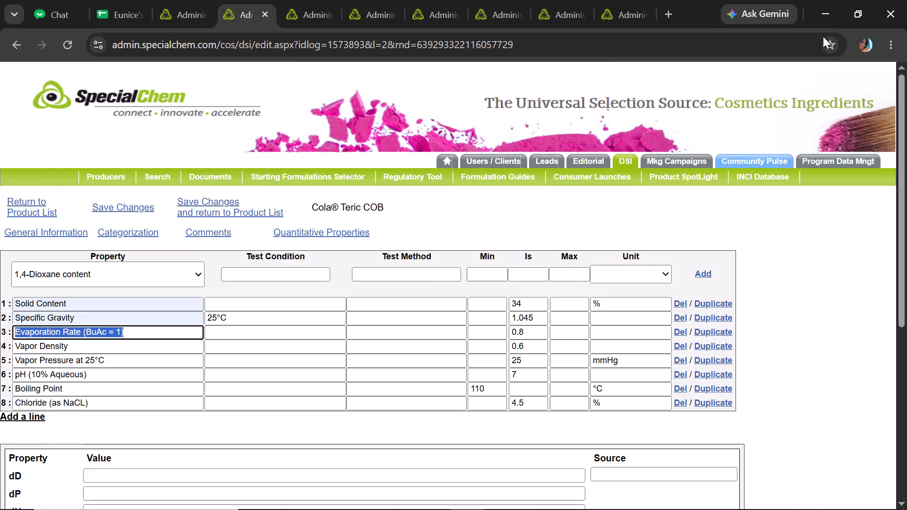
{"action": "key", "text": "BackSpace"}
{"action": "key", "text": "ctrl+v"}
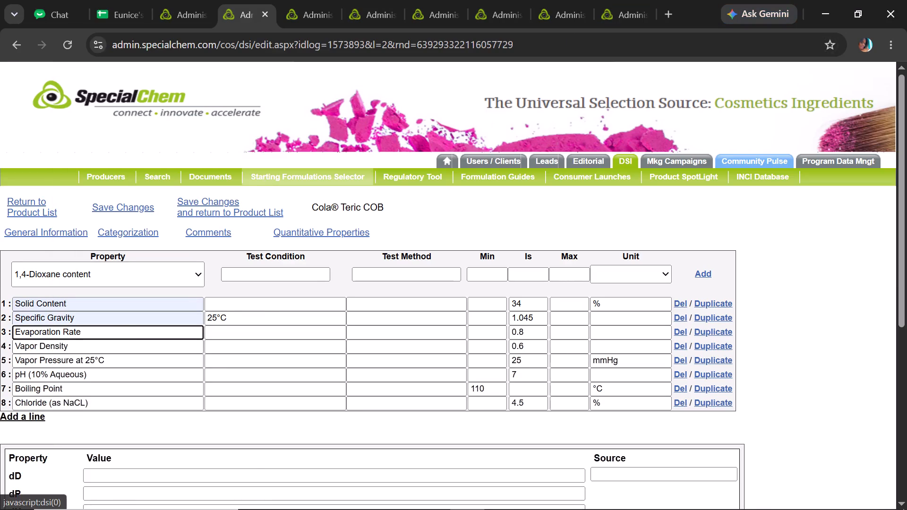
Copy Cola Teric COB's Vapor Density property name and filter the WPS Office Standard Properties workbook's OLD PROPERTYNAME column by Vapor.
{"action": "left_click_drag", "start_coordinate": [116, 353], "coordinate": [0, 315]}
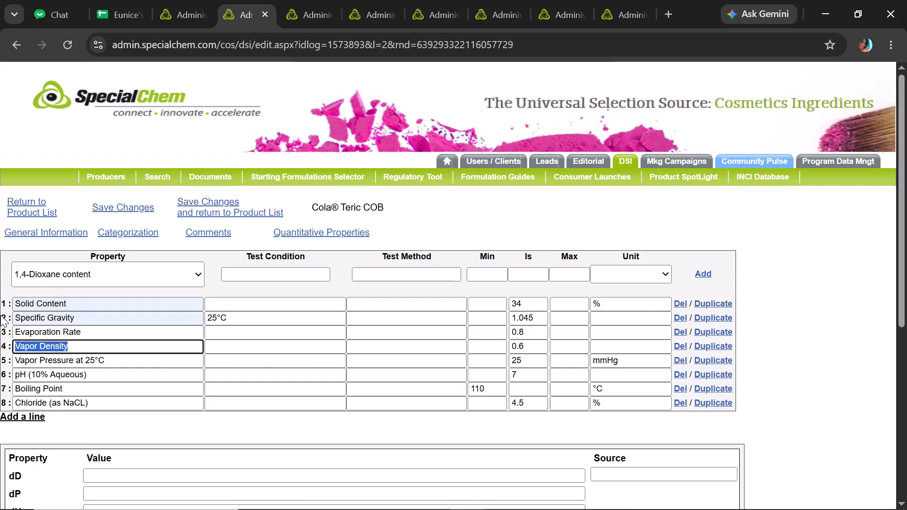
{"action": "key", "text": "ctrl+c"}
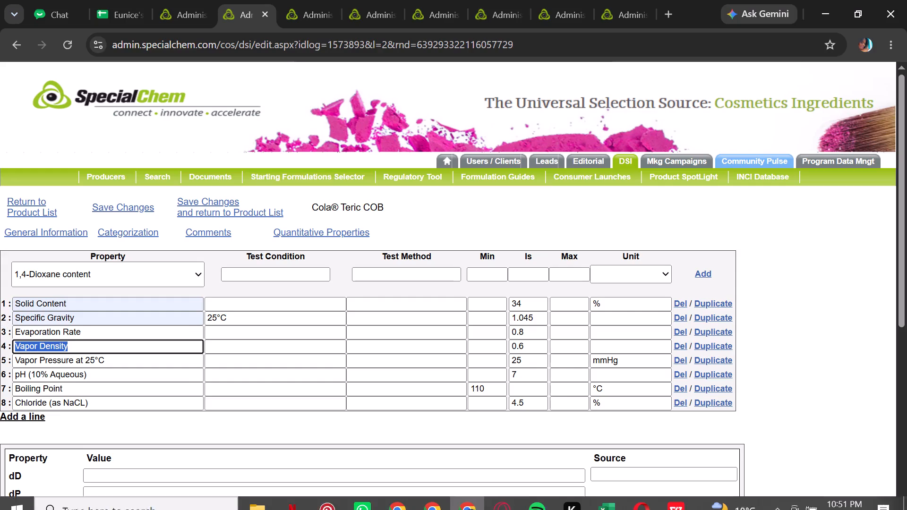
{"action": "left_click", "coordinate": [603, 490]}
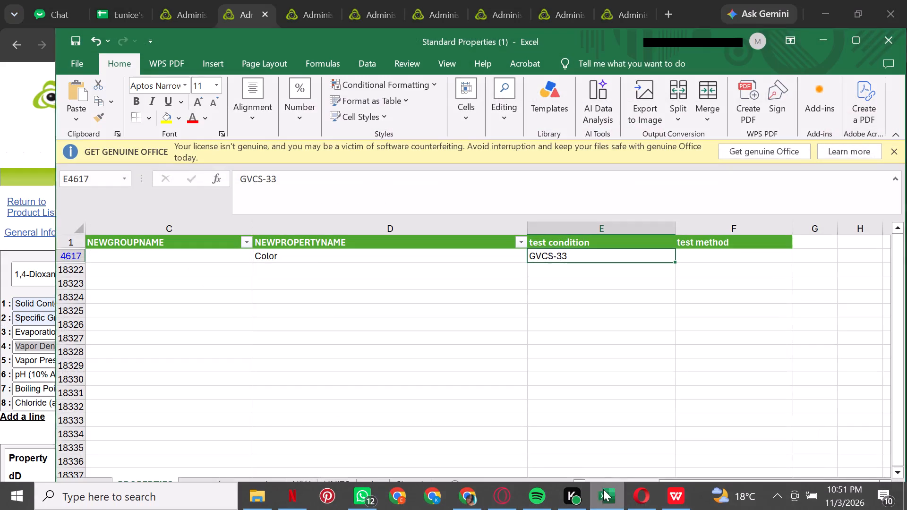
{"action": "left_click", "coordinate": [685, 498]}
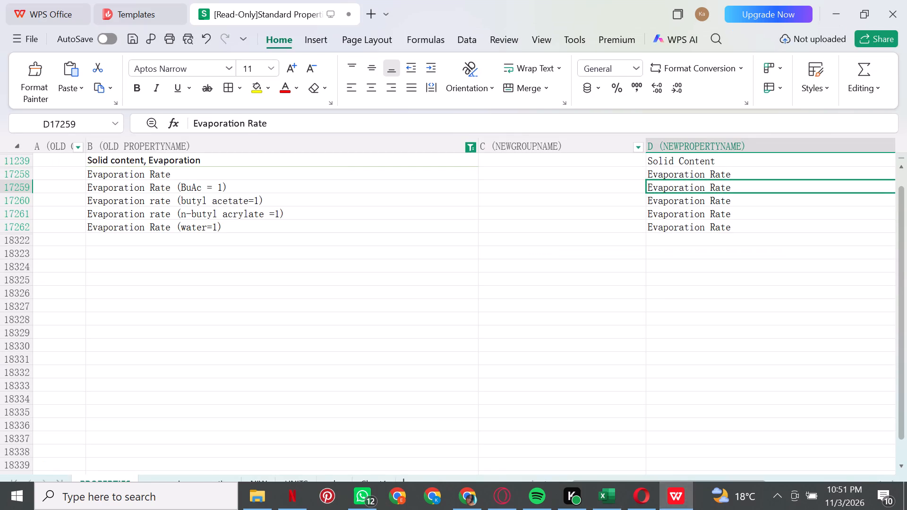
{"action": "left_click", "coordinate": [469, 153]}
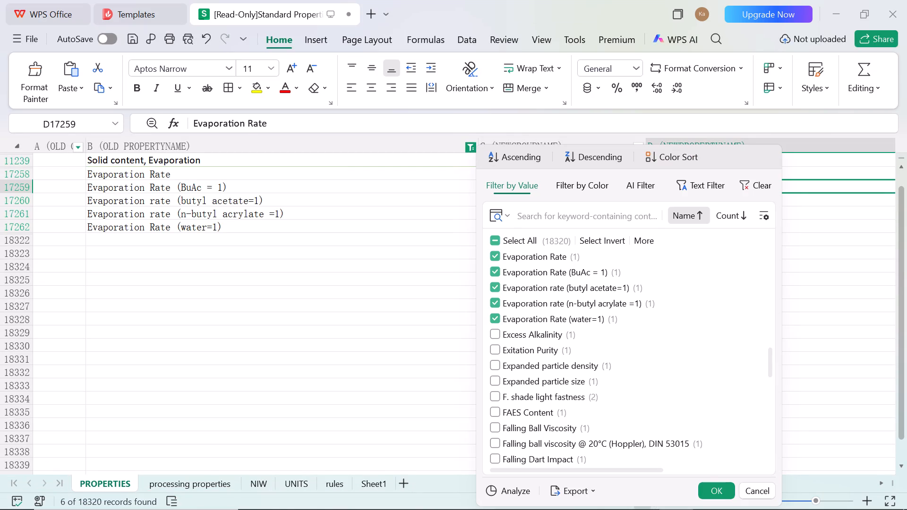
{"action": "key", "text": "ctrl+v"}
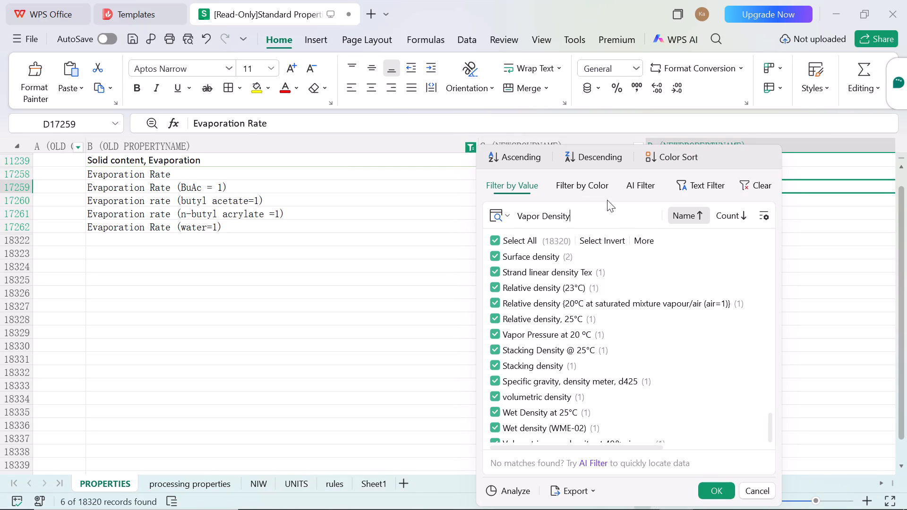
{"action": "key", "text": "BackSpace"}
{"action": "key", "text": "BackSpace"}
{"action": "key", "text": "BackSpace"}
{"action": "key", "text": "BackSpace"}
{"action": "key", "text": "BackSpace"}
{"action": "key", "text": "BackSpace"}
{"action": "key", "text": "BackSpace"}
{"action": "key", "text": "BackSpace"}
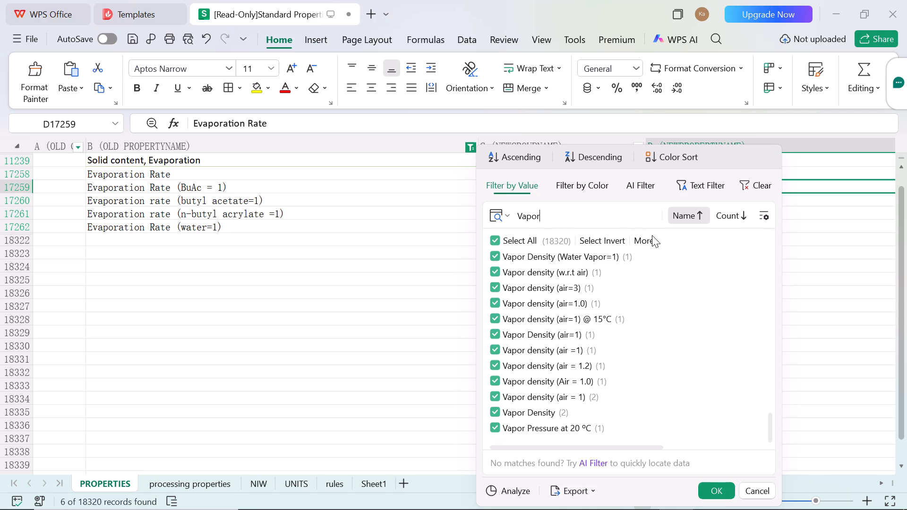
{"action": "left_click", "coordinate": [704, 487]}
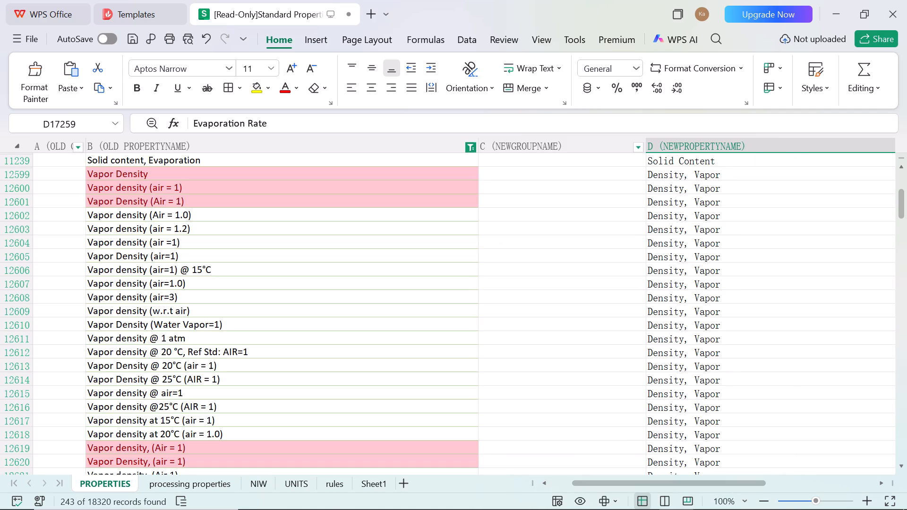
Copy the new property name from the Vapor Density row and rename Cola Teric COB's fourth property as Density, Vapor.
{"action": "left_click", "coordinate": [677, 178]}
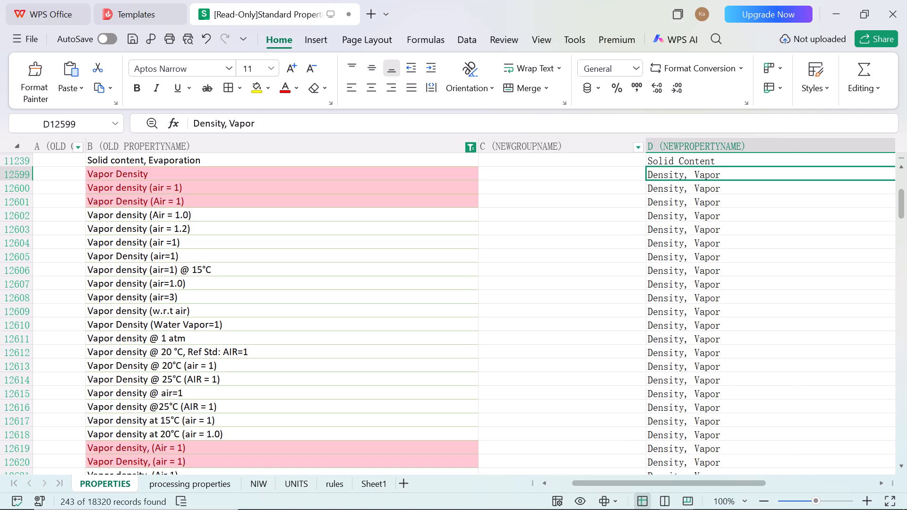
{"action": "key", "text": "ctrl+c"}
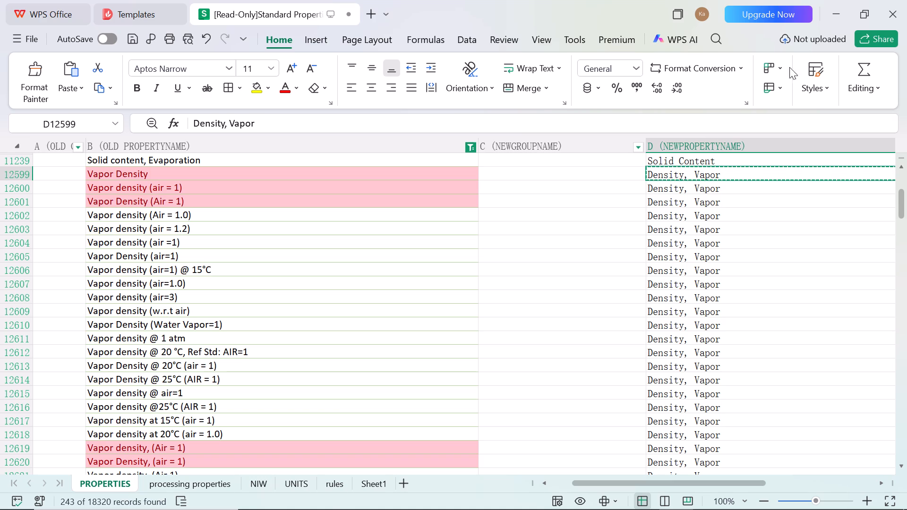
{"action": "left_click", "coordinate": [841, 6]}
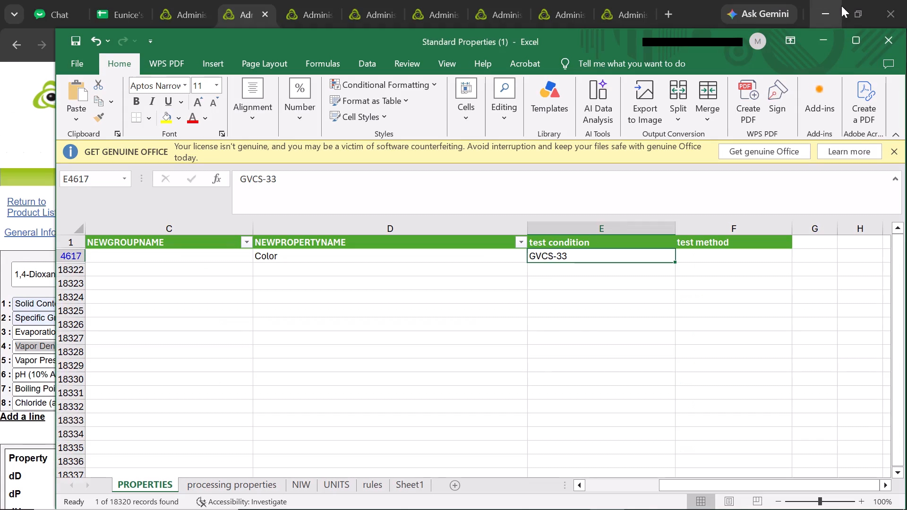
{"action": "left_click", "coordinate": [821, 47]}
{"action": "key", "text": "ctrl+v"}
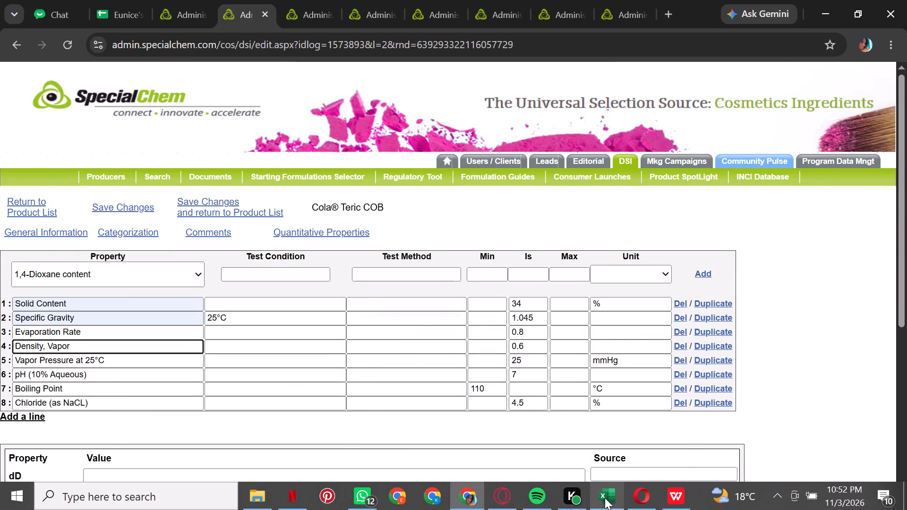
Copy the new property name from the Vapor pressure (@ 25°C) row and rename Cola Teric COB's fifth property as Vapor Pressure.
{"action": "left_click", "coordinate": [692, 452]}
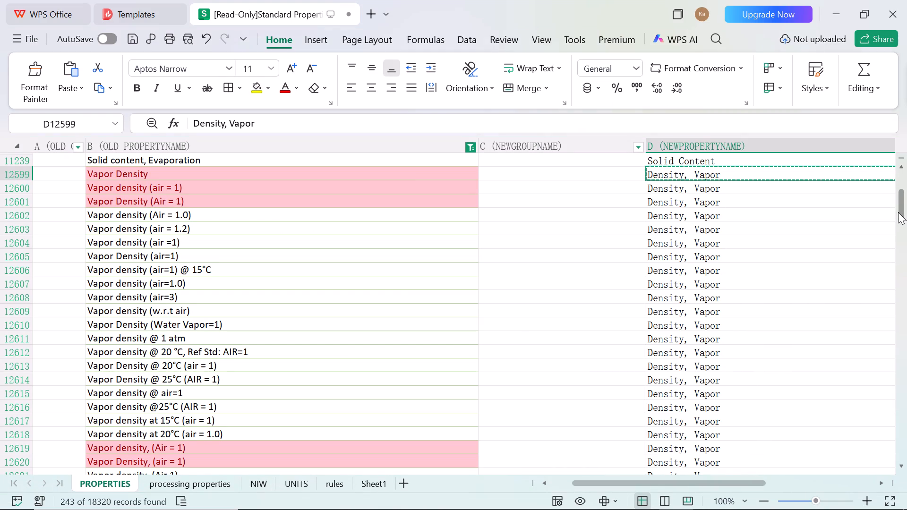
{"action": "left_click_drag", "start_coordinate": [898, 212], "coordinate": [903, 228]}
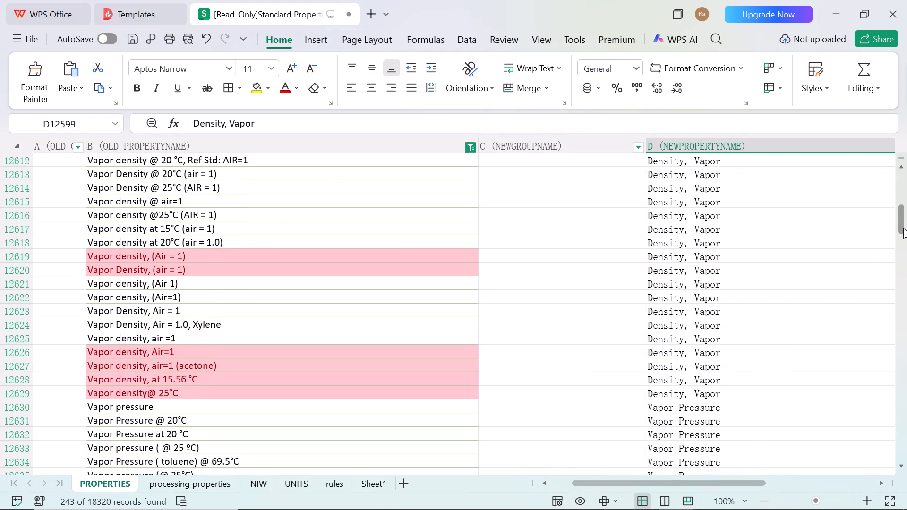
{"action": "left_click_drag", "start_coordinate": [903, 228], "coordinate": [903, 232]}
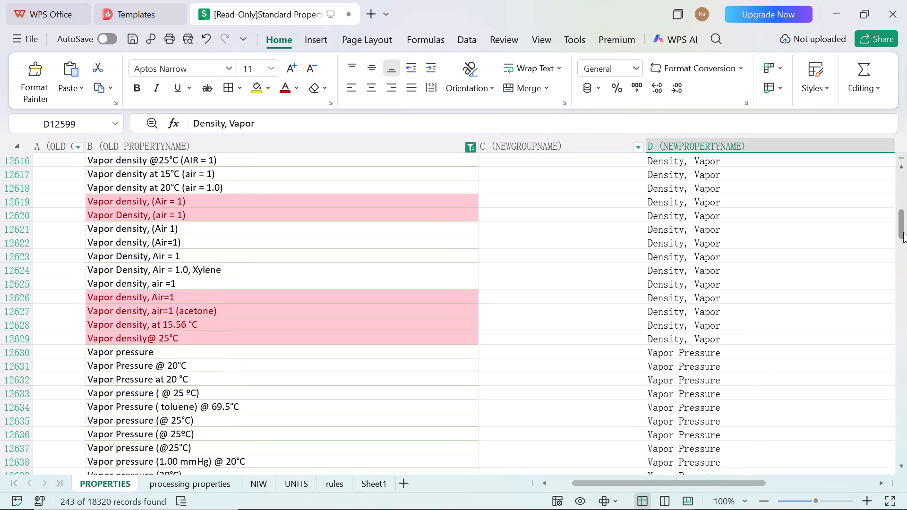
{"action": "left_click_drag", "start_coordinate": [689, 483], "coordinate": [732, 485]}
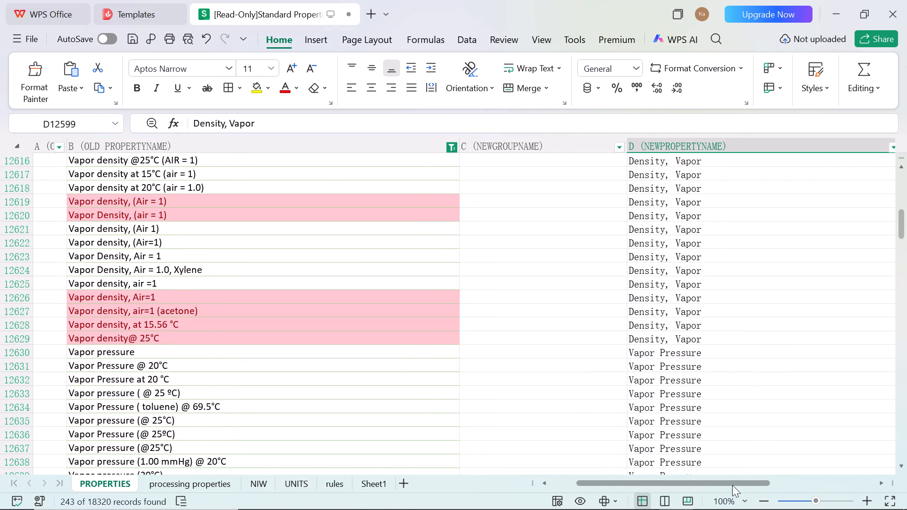
{"action": "left_click_drag", "start_coordinate": [732, 485], "coordinate": [669, 500]}
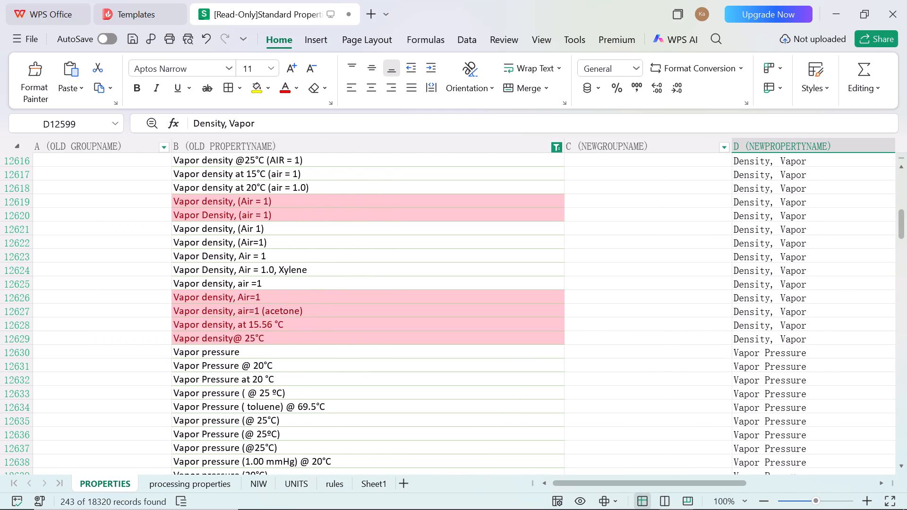
{"action": "left_click", "coordinate": [776, 416]}
{"action": "key", "text": "ctrl+c"}
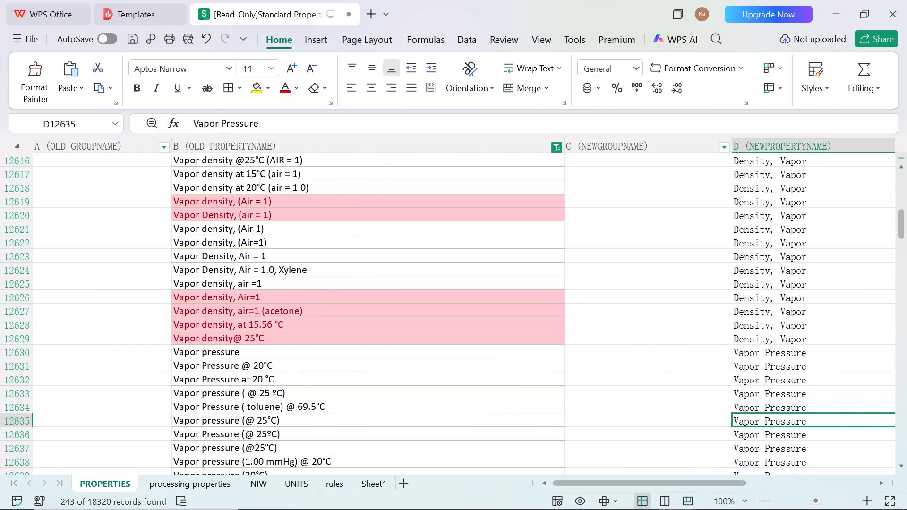
{"action": "left_click", "coordinate": [833, 6]}
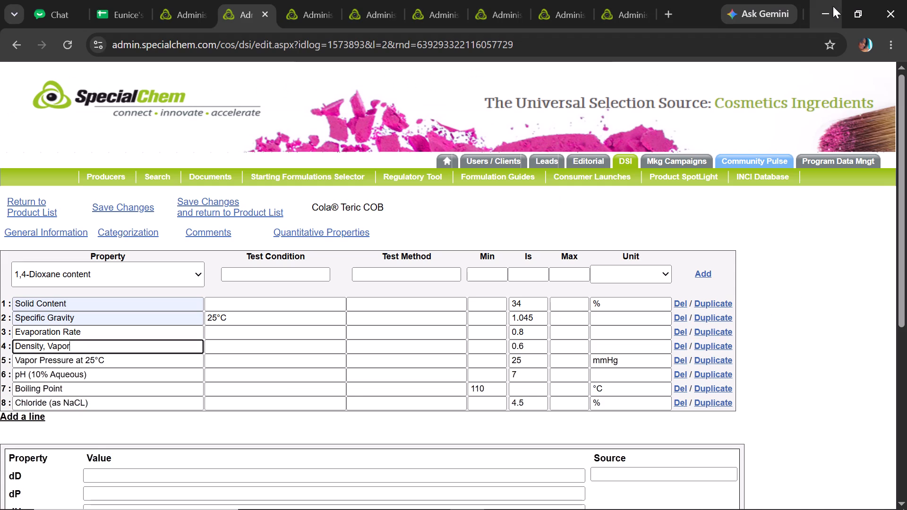
{"action": "left_click_drag", "start_coordinate": [116, 357], "coordinate": [0, 363]}
{"action": "key", "text": "ctrl+v"}
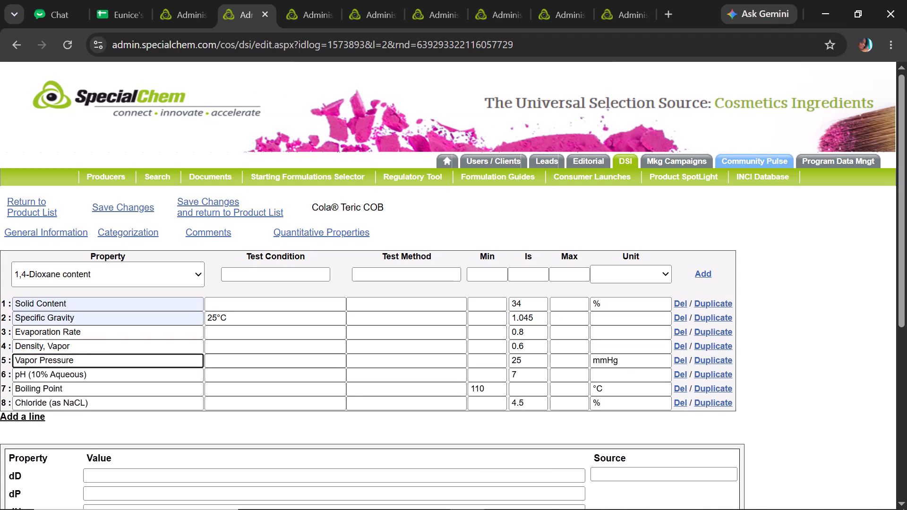
Set the Vapor Pressure property's test condition to At 25°C.
{"action": "left_click", "coordinate": [228, 361]}
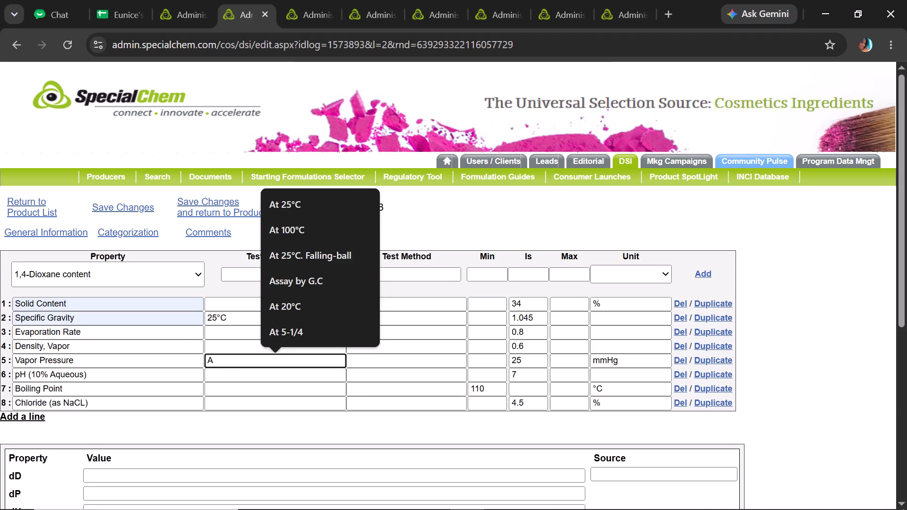
{"action": "left_click", "coordinate": [279, 203]}
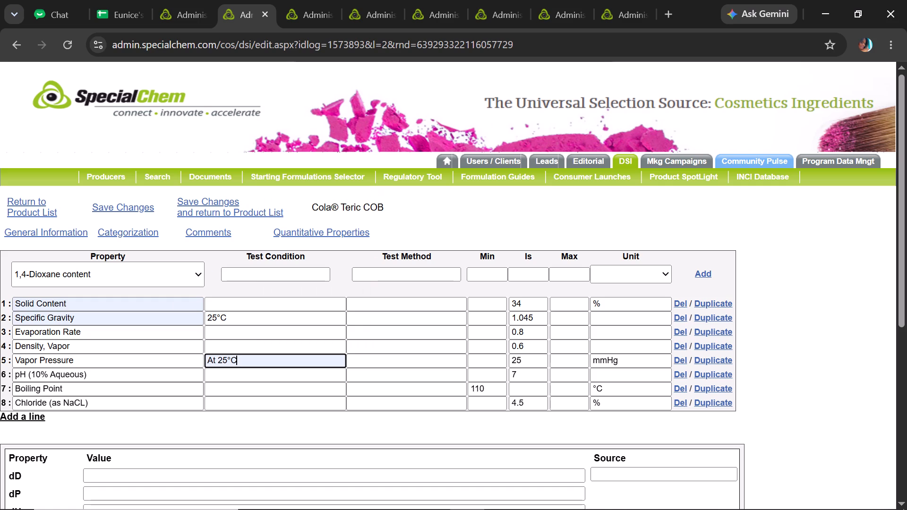
Move 10% Aqueous from the sixth property's name into its test condition, leaving the name as pH.
{"action": "left_click_drag", "start_coordinate": [128, 399], "coordinate": [33, 372]}
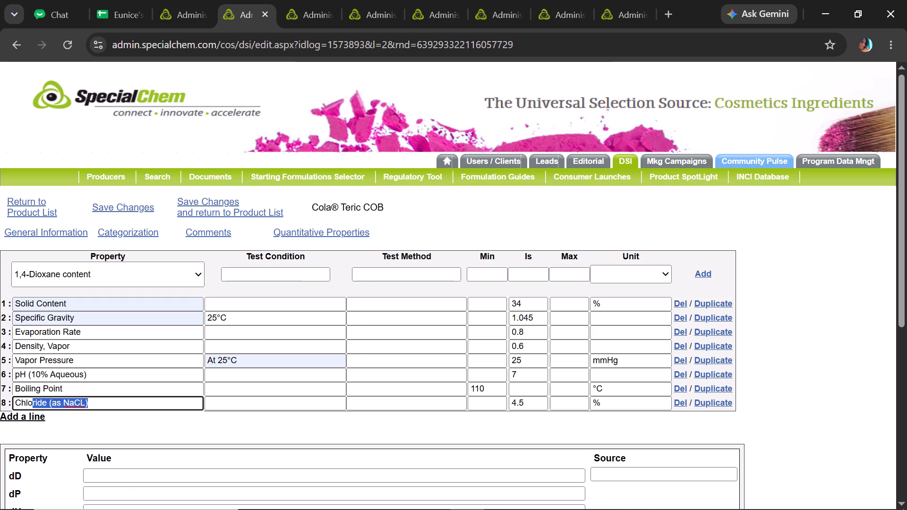
{"action": "left_click_drag", "start_coordinate": [33, 372], "coordinate": [33, 372]}
{"action": "left_click_drag", "start_coordinate": [33, 372], "coordinate": [84, 372]}
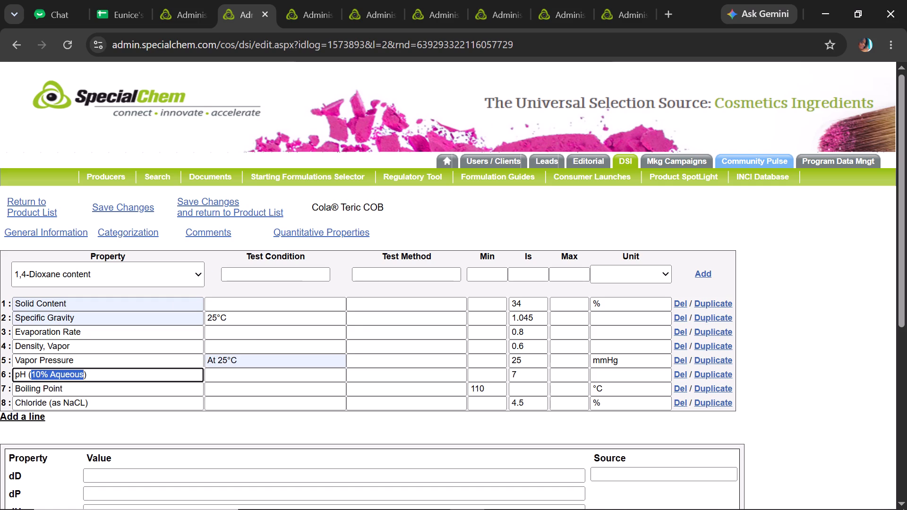
{"action": "key", "text": "ctrl+c"}
{"action": "left_click", "coordinate": [220, 370]}
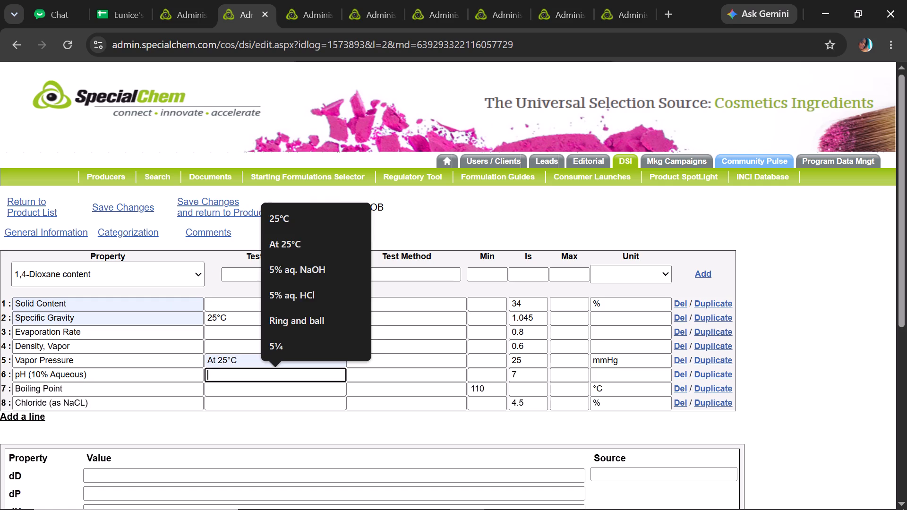
{"action": "key", "text": "ctrl+v"}
{"action": "left_click_drag", "start_coordinate": [30, 376], "coordinate": [259, 356]}
{"action": "key", "text": "BackSpace"}
{"action": "key", "text": "BackSpace"}
{"action": "key", "text": "BackSpace"}
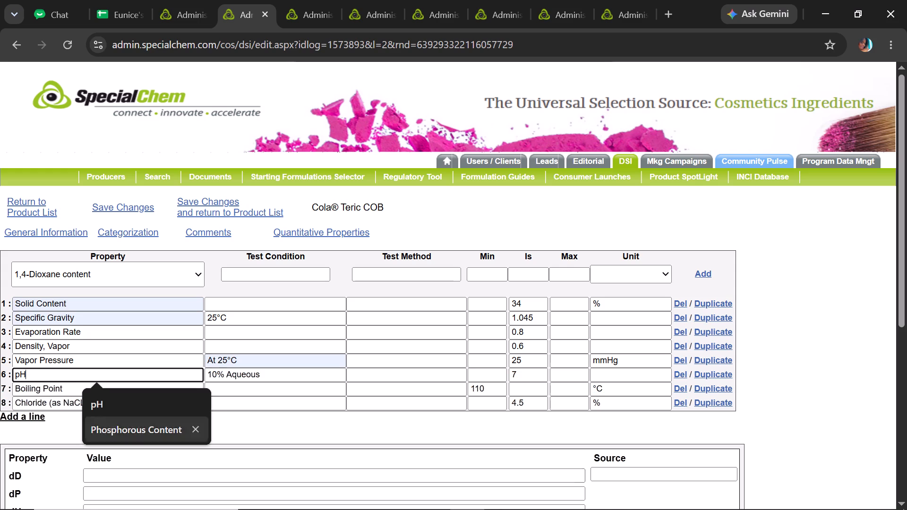
{"action": "left_click", "coordinate": [98, 408]}
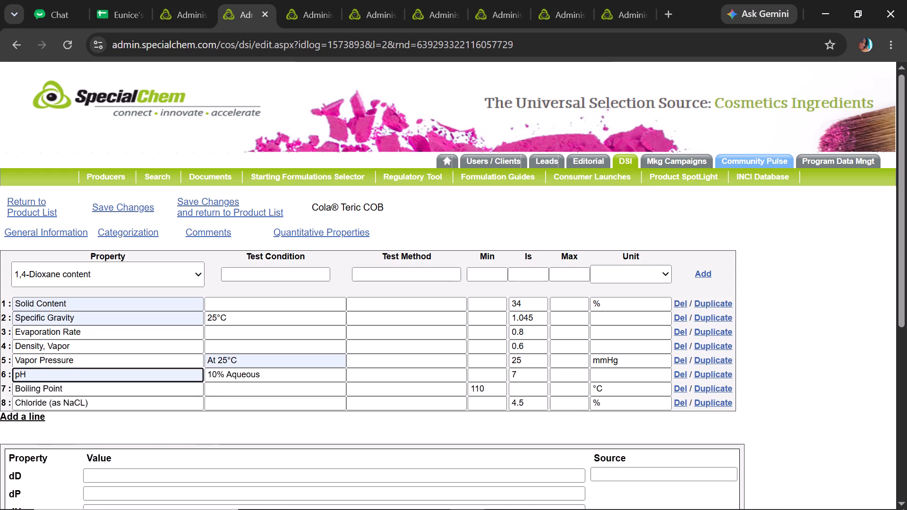
Fill the seventh property's name with the suggested entry Boiling Point.
{"action": "left_click", "coordinate": [80, 384]}
{"action": "left_click", "coordinate": [111, 419]}
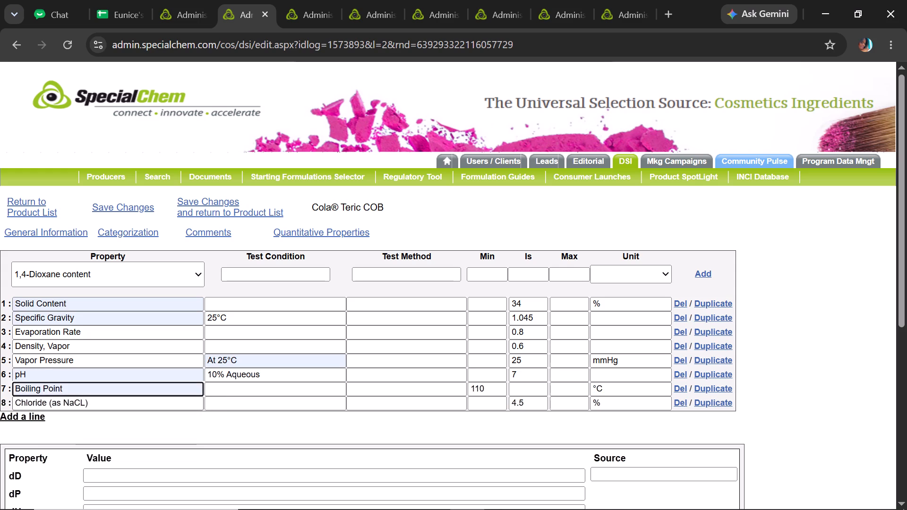
Copy the eighth property's name, Chloride (as NaCL), and filter the standard properties workbook's old property names by it.
{"action": "left_click_drag", "start_coordinate": [103, 404], "coordinate": [0, 397]}
{"action": "key", "text": "ctrl+c"}
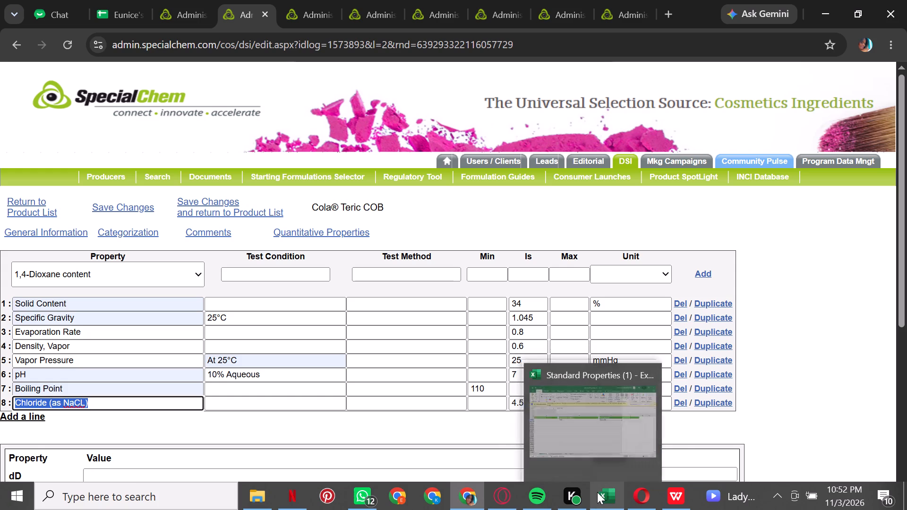
{"action": "left_click", "coordinate": [665, 505]}
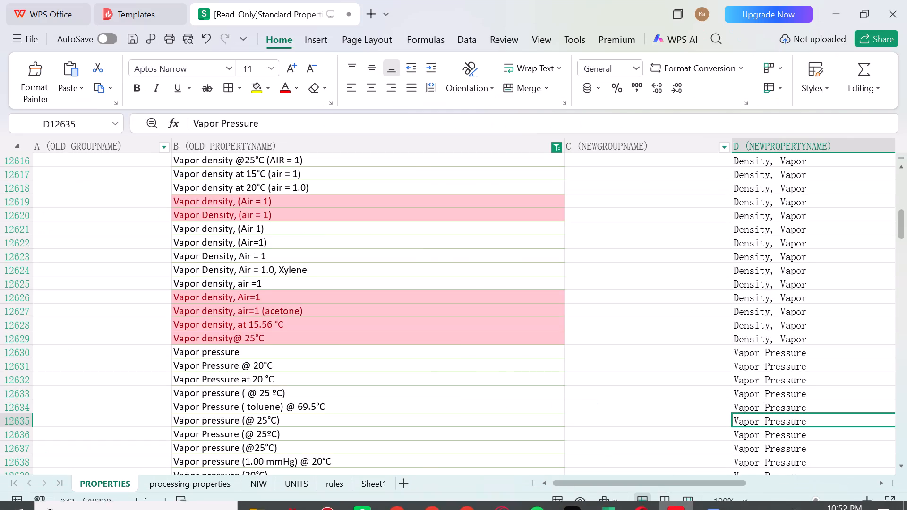
{"action": "left_click", "coordinate": [554, 149]}
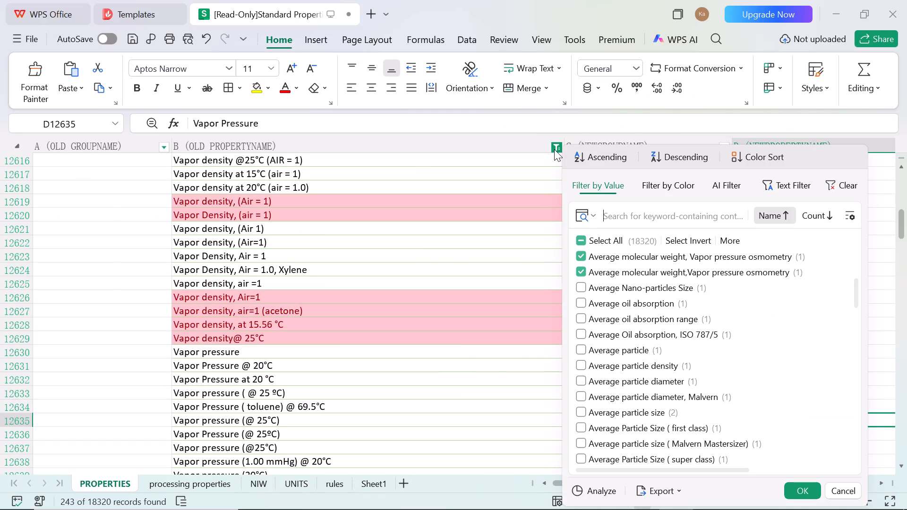
{"action": "key", "text": "ctrl+v"}
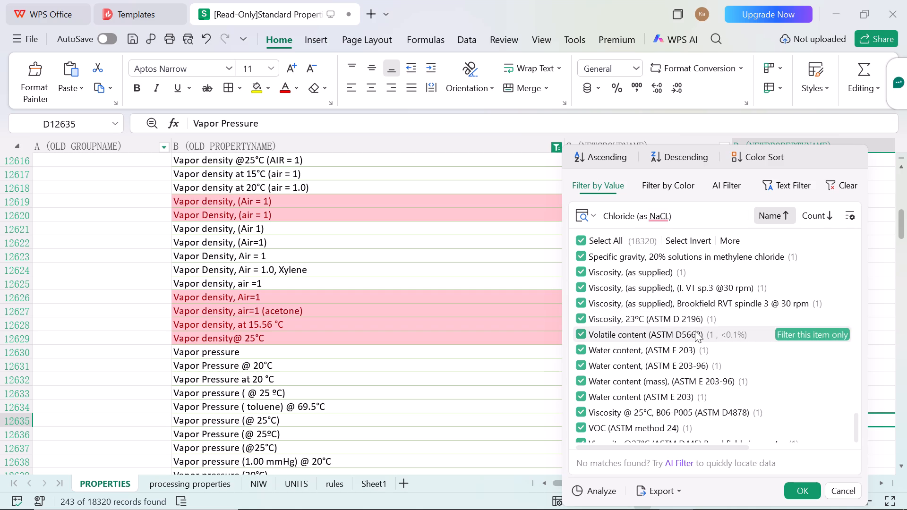
{"action": "left_click", "coordinate": [789, 484]}
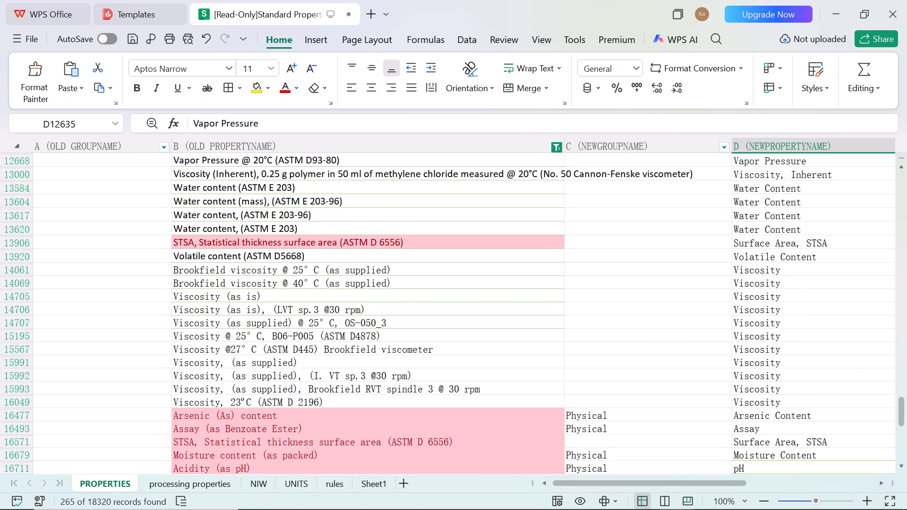
Examine the filtered property list for the standard chloride name and how "as" qualifiers are separated, then return to the Cola Teric COB record.
{"action": "left_click_drag", "start_coordinate": [906, 418], "coordinate": [906, 425]}
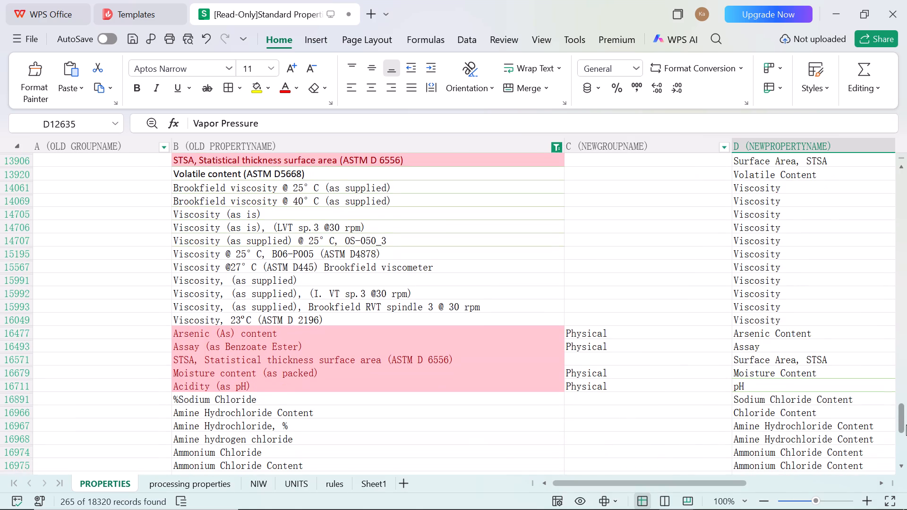
{"action": "left_click_drag", "start_coordinate": [906, 425], "coordinate": [906, 438]}
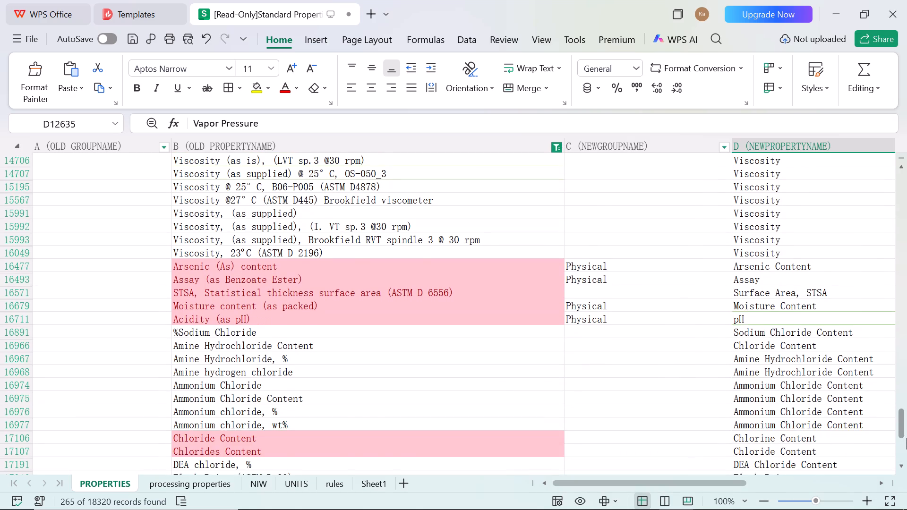
{"action": "left_click_drag", "start_coordinate": [906, 438], "coordinate": [906, 452]}
{"action": "left_click_drag", "start_coordinate": [898, 441], "coordinate": [899, 415]}
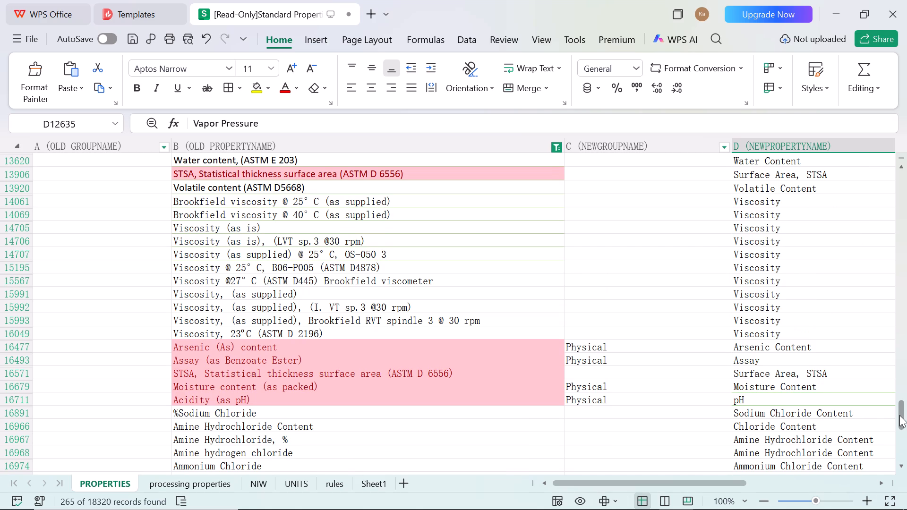
{"action": "left_click_drag", "start_coordinate": [899, 415], "coordinate": [888, 346]}
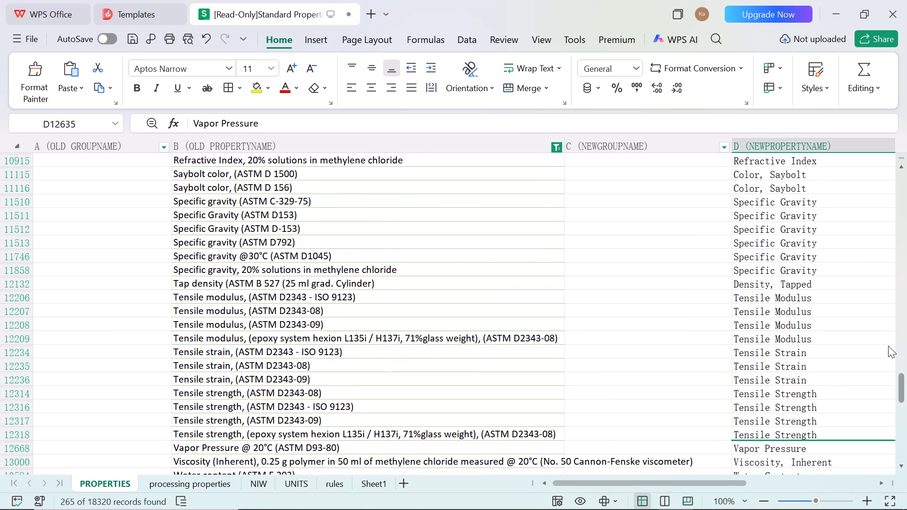
{"action": "left_click_drag", "start_coordinate": [888, 346], "coordinate": [864, 163]}
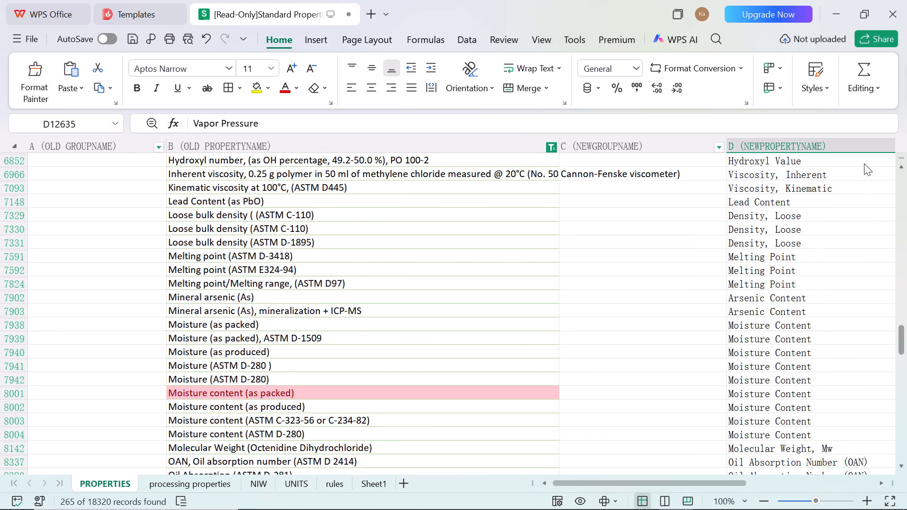
{"action": "left_click_drag", "start_coordinate": [864, 163], "coordinate": [864, 160]}
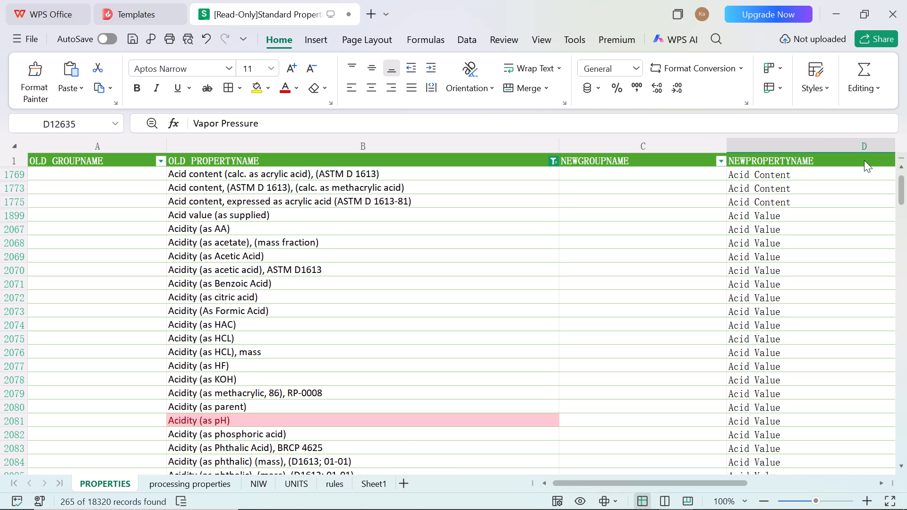
{"action": "left_click", "coordinate": [494, 174]}
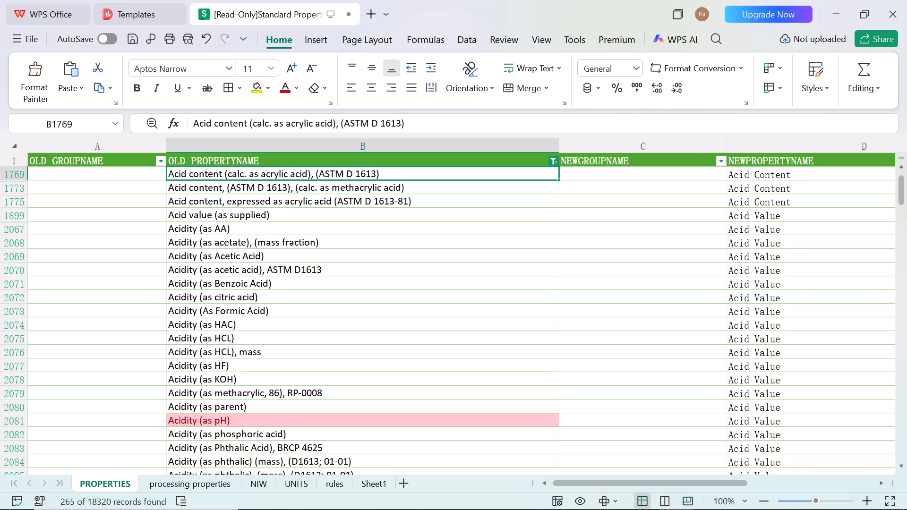
{"action": "key", "text": "Down"}
{"action": "key", "text": "Down"}
{"action": "key", "text": "Down"}
{"action": "key", "text": "Down"}
{"action": "key", "text": "Down"}
{"action": "key", "text": "Down"}
{"action": "key", "text": "Down"}
{"action": "key", "text": "Down"}
{"action": "key", "text": "Down"}
{"action": "key", "text": "Down"}
{"action": "key", "text": "Down"}
{"action": "key", "text": "Down"}
{"action": "key", "text": "Down"}
{"action": "key", "text": "Down"}
{"action": "key", "text": "Down"}
{"action": "key", "text": "Down"}
{"action": "key", "text": "Down"}
{"action": "key", "text": "Down"}
{"action": "key", "text": "Down"}
{"action": "key", "text": "Down"}
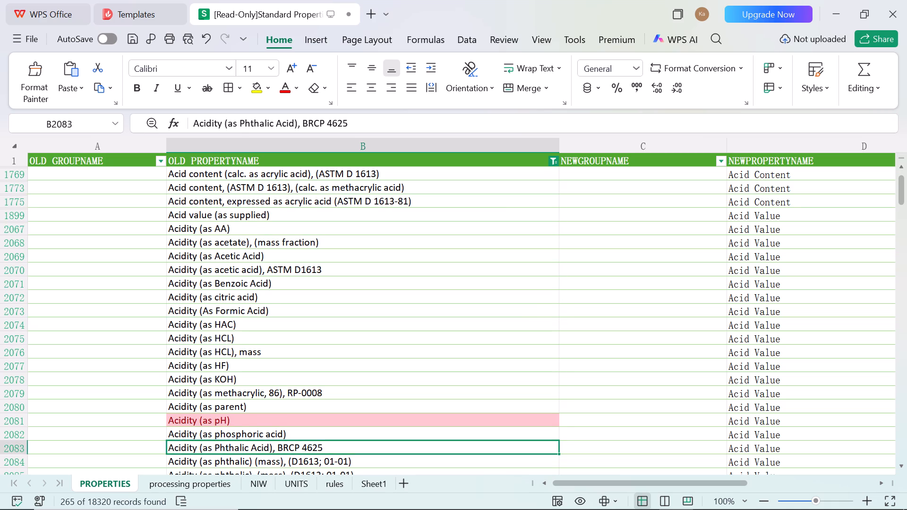
{"action": "key", "text": "Down"}
{"action": "key", "text": "Down"}
{"action": "key", "text": "Down"}
{"action": "key", "text": "Down"}
{"action": "key", "text": "Down"}
{"action": "key", "text": "Down"}
{"action": "key", "text": "Down"}
{"action": "key", "text": "Down"}
{"action": "key", "text": "Down"}
{"action": "key", "text": "Down"}
{"action": "key", "text": "Down"}
{"action": "key", "text": "Down"}
{"action": "key", "text": "Down"}
{"action": "key", "text": "Down"}
{"action": "key", "text": "Down"}
{"action": "key", "text": "Down"}
{"action": "key", "text": "Down"}
{"action": "key", "text": "Down"}
{"action": "key", "text": "Down"}
{"action": "key", "text": "Down"}
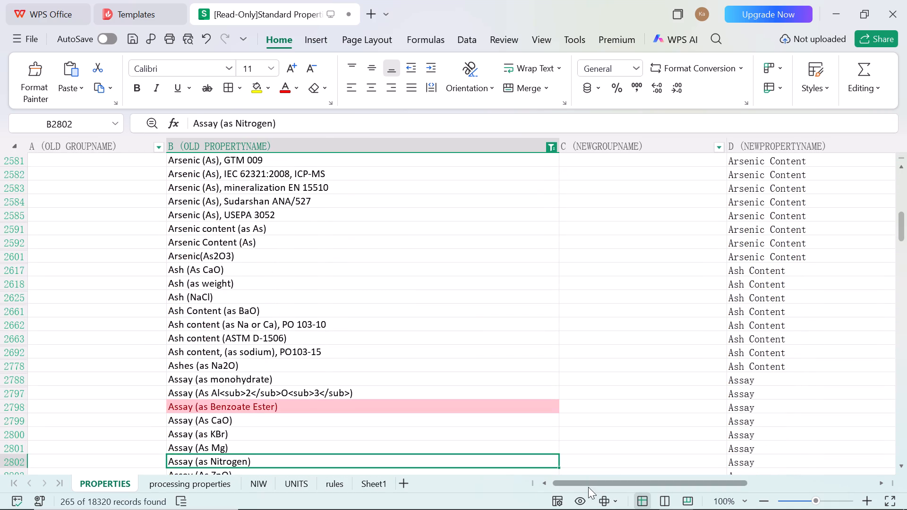
{"action": "left_click_drag", "start_coordinate": [590, 484], "coordinate": [654, 486]}
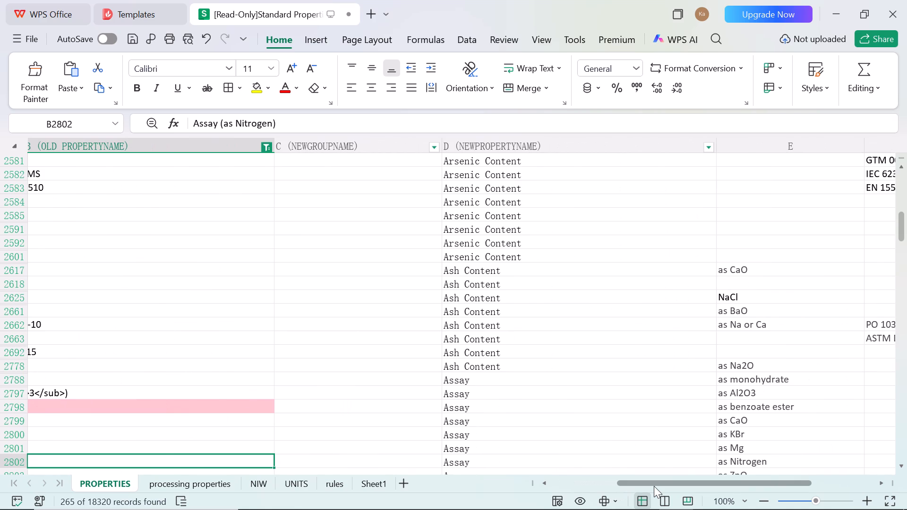
{"action": "left_click_drag", "start_coordinate": [654, 486], "coordinate": [375, 509]}
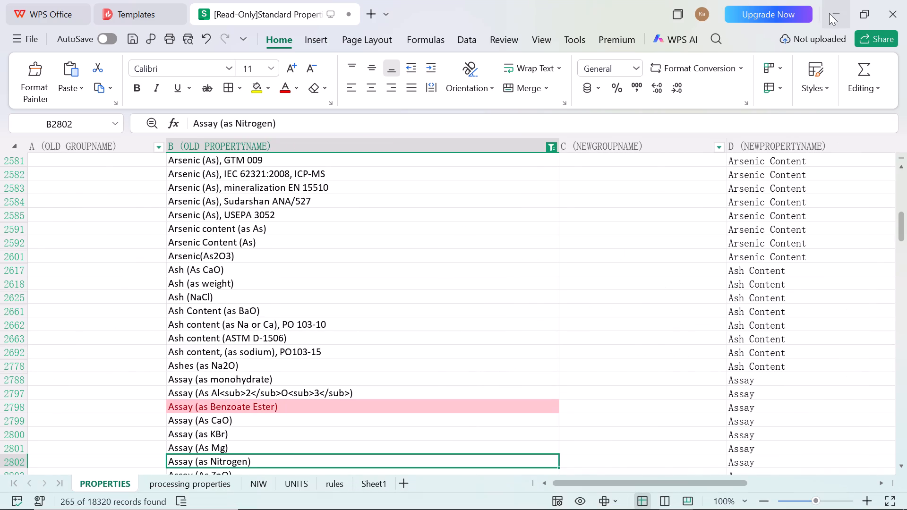
{"action": "left_click", "coordinate": [830, 13]}
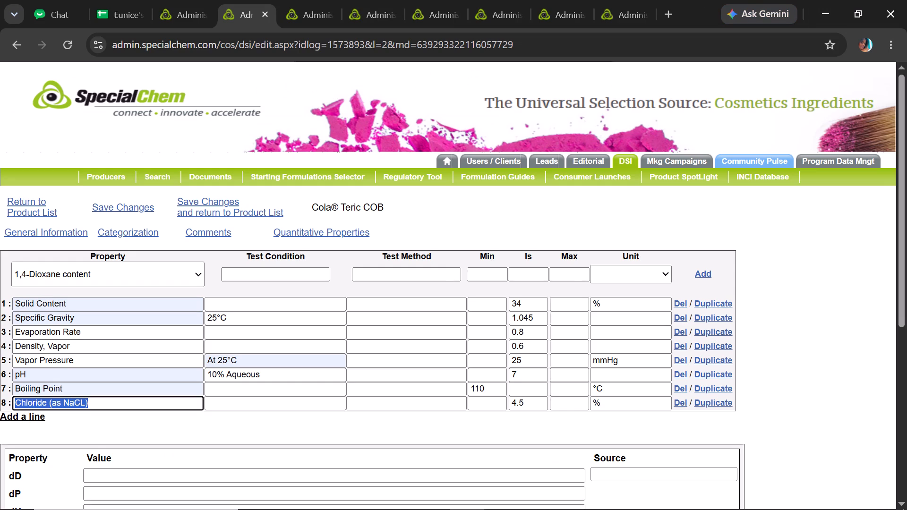
Move as NaCL from the eighth property's name into its test condition and rename the property Chloride Content.
{"action": "left_click", "coordinate": [53, 401]}
{"action": "left_click_drag", "start_coordinate": [53, 401], "coordinate": [86, 402]}
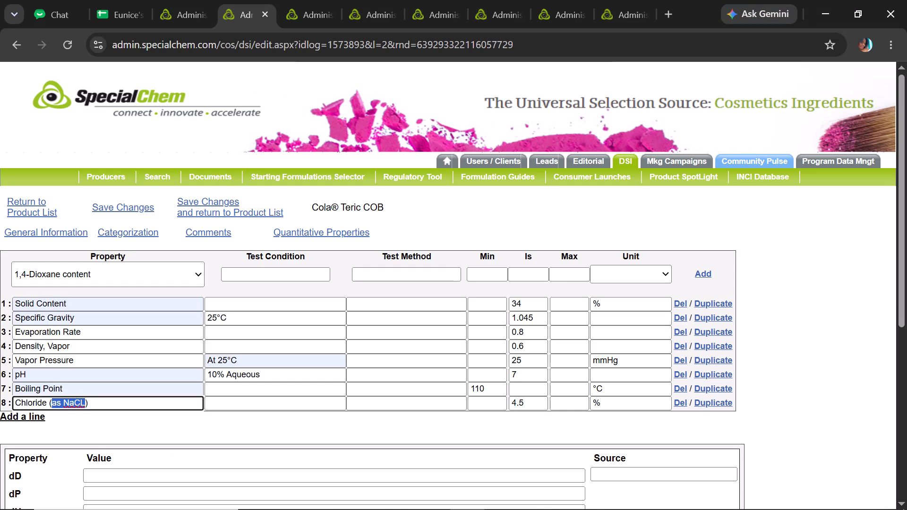
{"action": "key", "text": "ctrl+c"}
{"action": "left_click", "coordinate": [239, 401]}
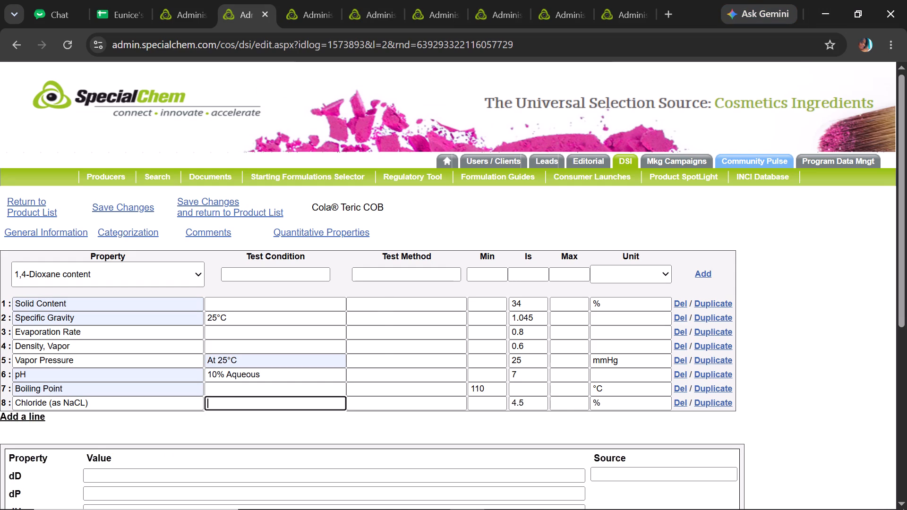
{"action": "key", "text": "ctrl+v"}
{"action": "left_click_drag", "start_coordinate": [47, 398], "coordinate": [212, 386]}
{"action": "key", "text": "BackSpace"}
{"action": "key", "text": "BackSpace"}
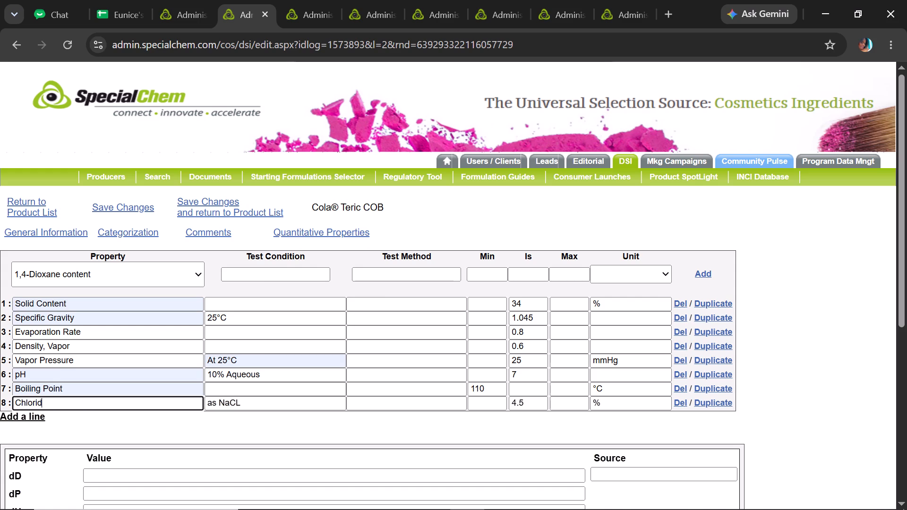
{"action": "type", "text": "e"}
{"action": "key", "text": "space"}
{"action": "key", "text": "c"}
{"action": "type", "text": "ontent"}
Save the Cola Teric COB record and return to the product list.
{"action": "left_click", "coordinate": [186, 212]}
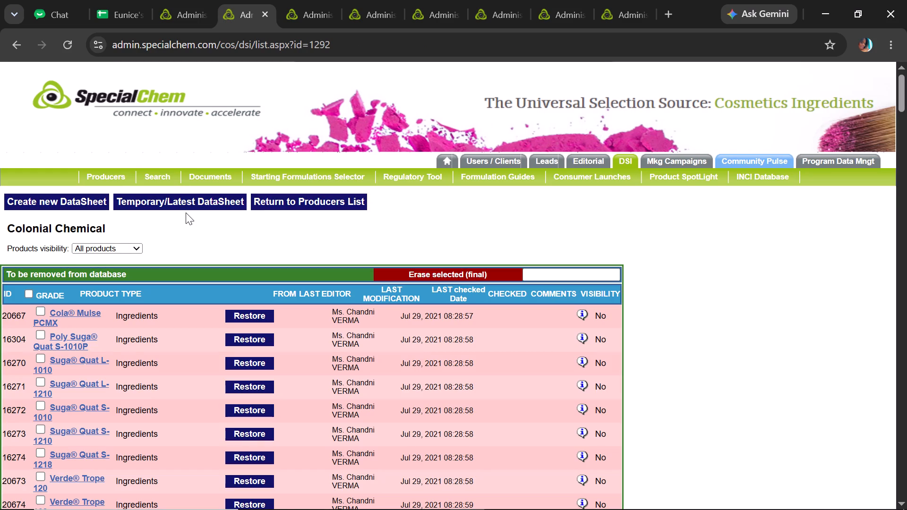
Open the Cola Teric OAB record from the Cola Teric search results.
{"action": "left_click", "coordinate": [188, 12]}
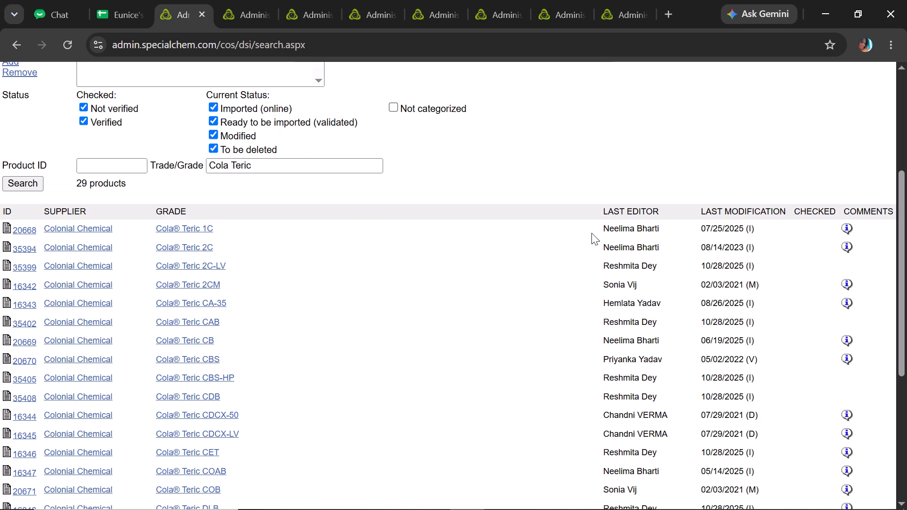
{"action": "left_click_drag", "start_coordinate": [906, 283], "coordinate": [906, 356]}
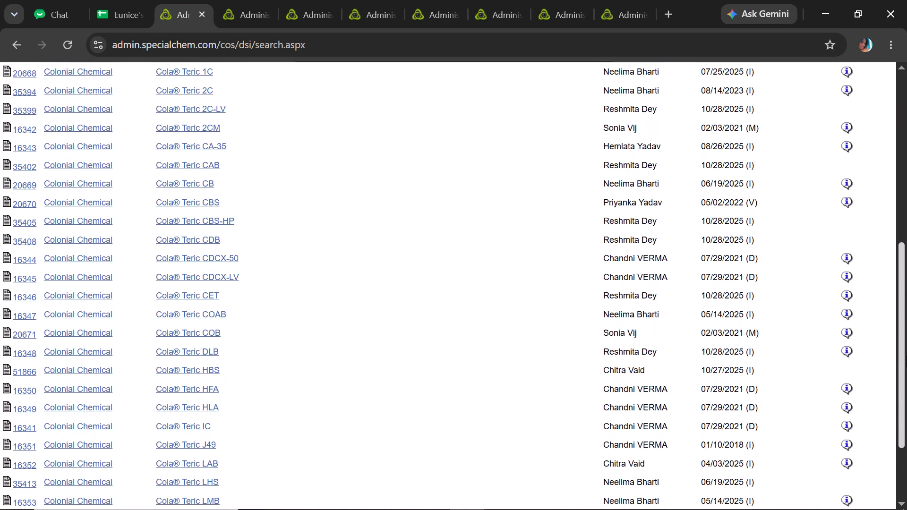
{"action": "left_click_drag", "start_coordinate": [906, 356], "coordinate": [906, 421]}
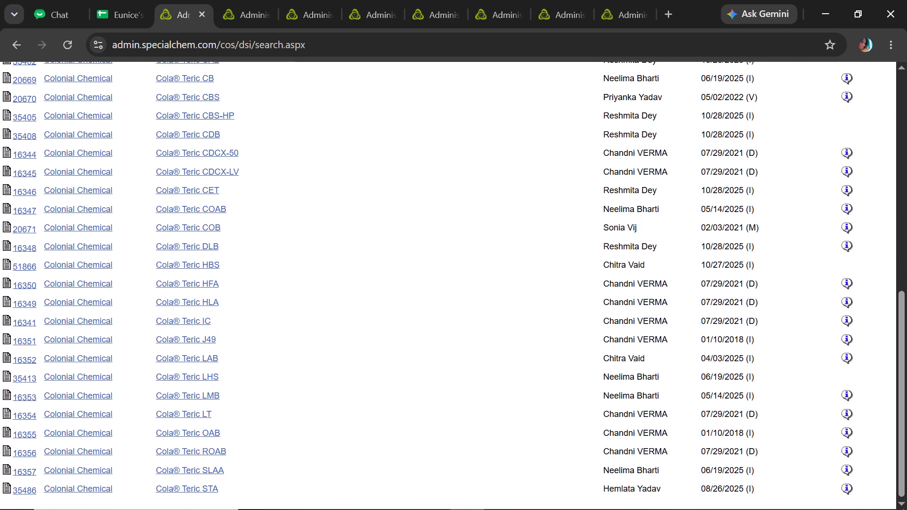
{"action": "left_click", "coordinate": [182, 428]}
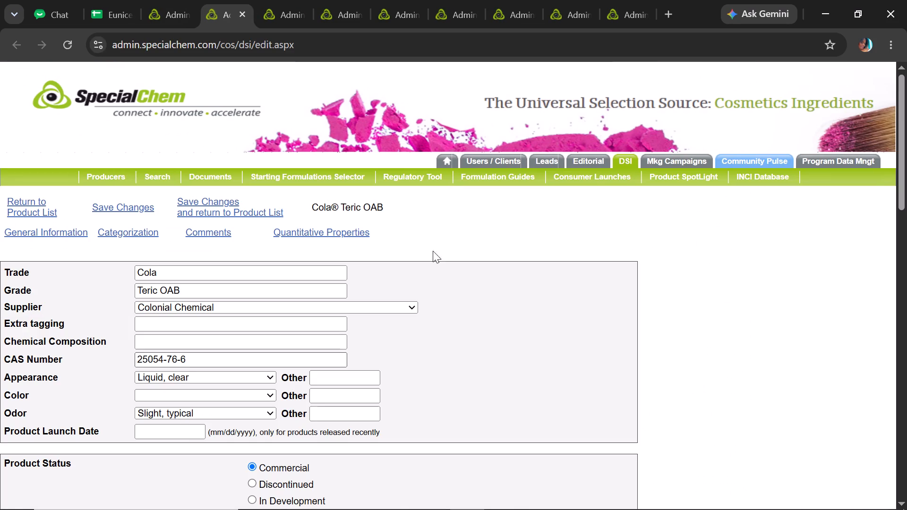
Set Cola Teric OAB's product status to Availability Not Confirmed with status checked date 11/03/2026, and save the changes.
{"action": "left_click_drag", "start_coordinate": [897, 140], "coordinate": [898, 156]}
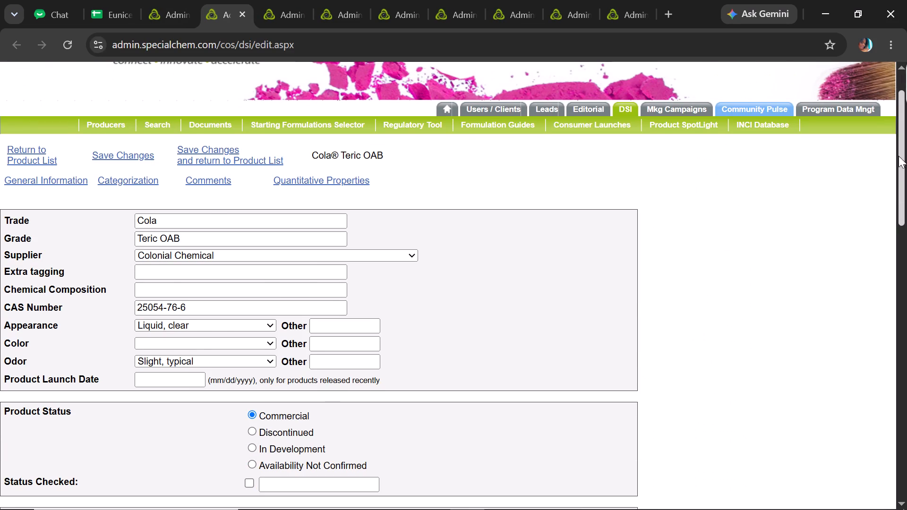
{"action": "left_click", "coordinate": [250, 466]}
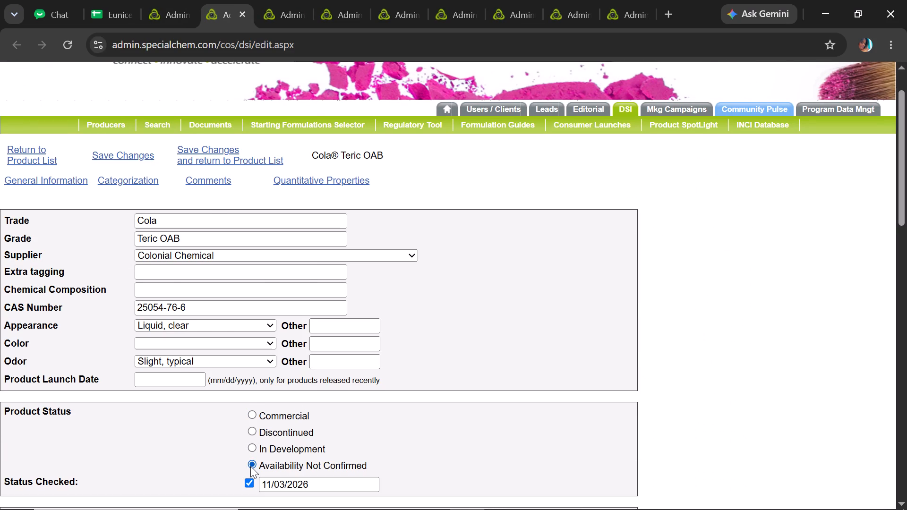
{"action": "left_click", "coordinate": [131, 153]}
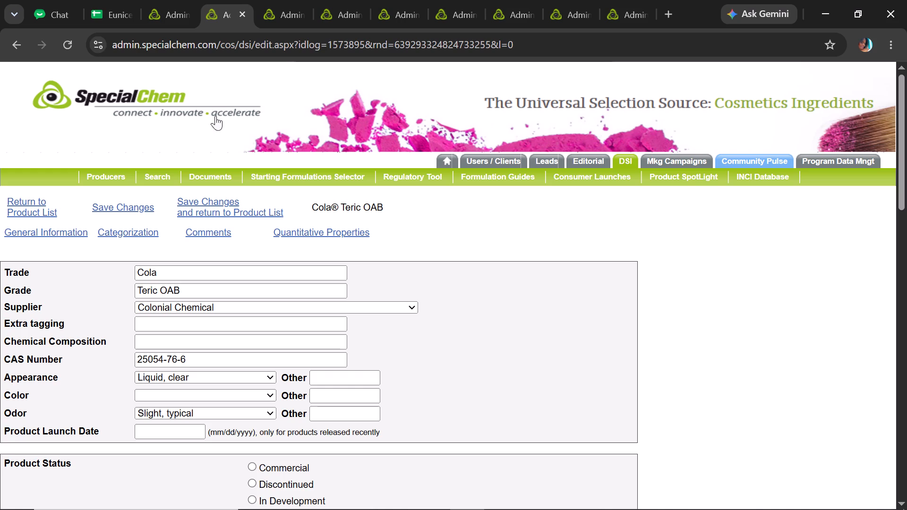
In Cola Teric OAB's displayed comment, insert {product} by {supplier} from the Guide sheet after the first sentence and lowercase the following Acts.
{"action": "left_click_drag", "start_coordinate": [906, 144], "coordinate": [906, 155]}
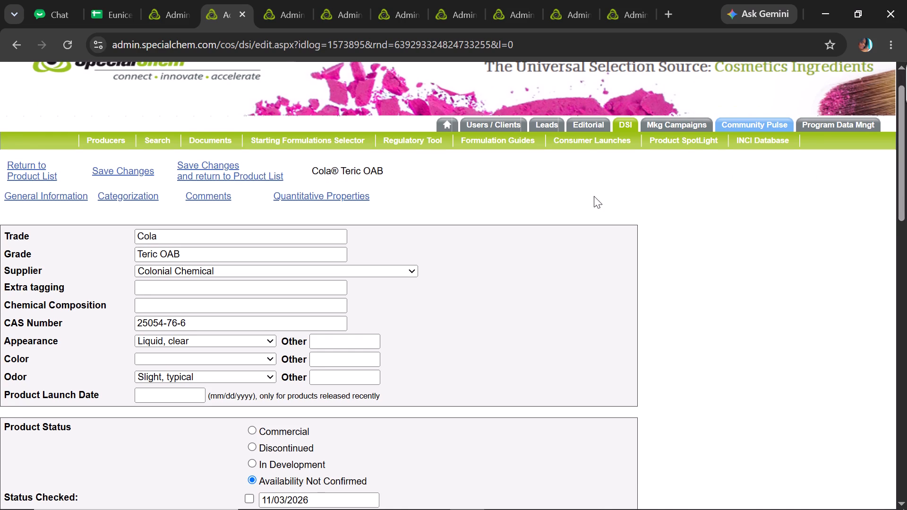
{"action": "left_click", "coordinate": [211, 195]}
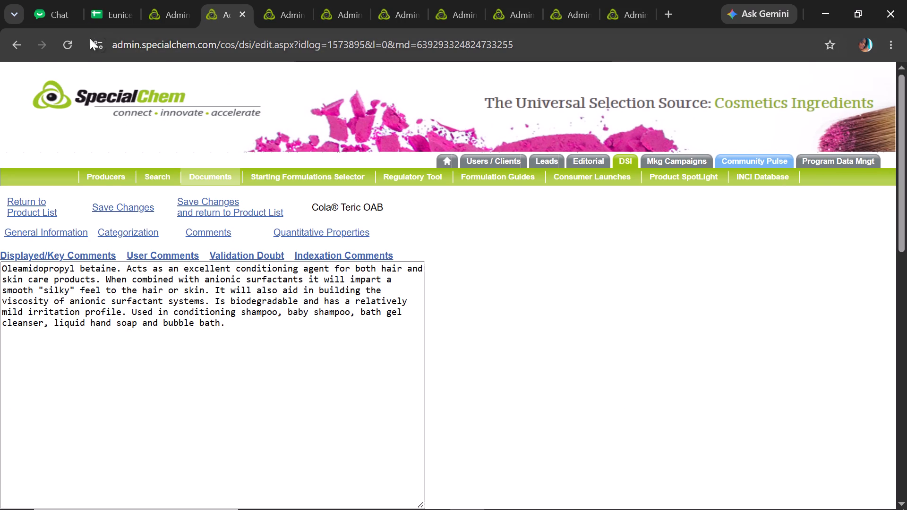
{"action": "left_click", "coordinate": [97, 21]}
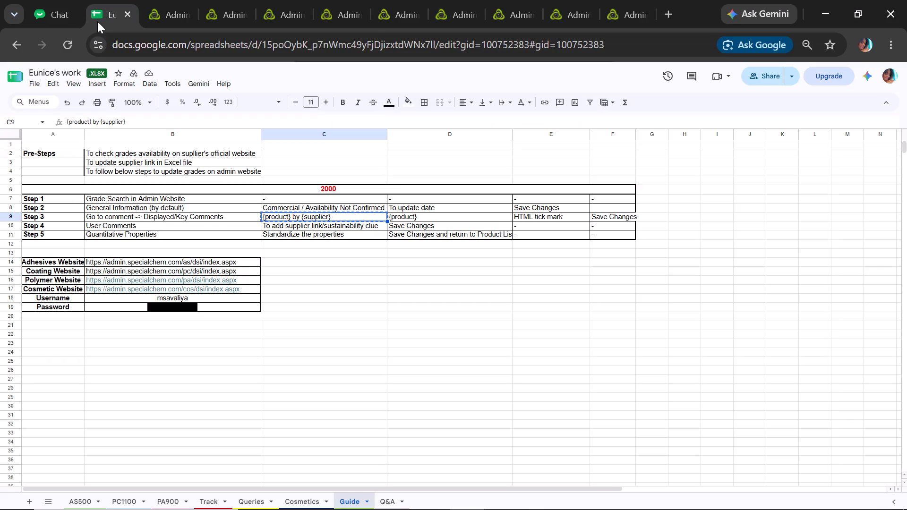
{"action": "key", "text": "ctrl+c"}
{"action": "left_click", "coordinate": [182, 0]}
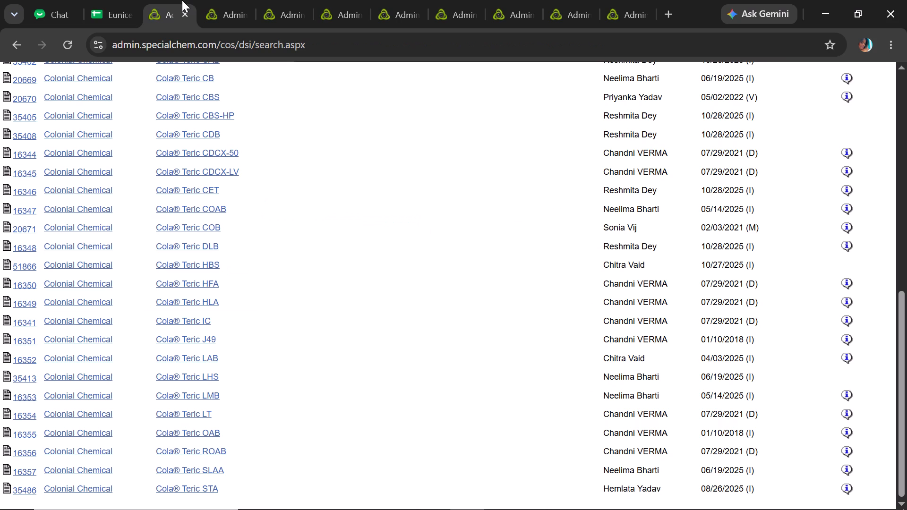
{"action": "left_click", "coordinate": [229, 19]}
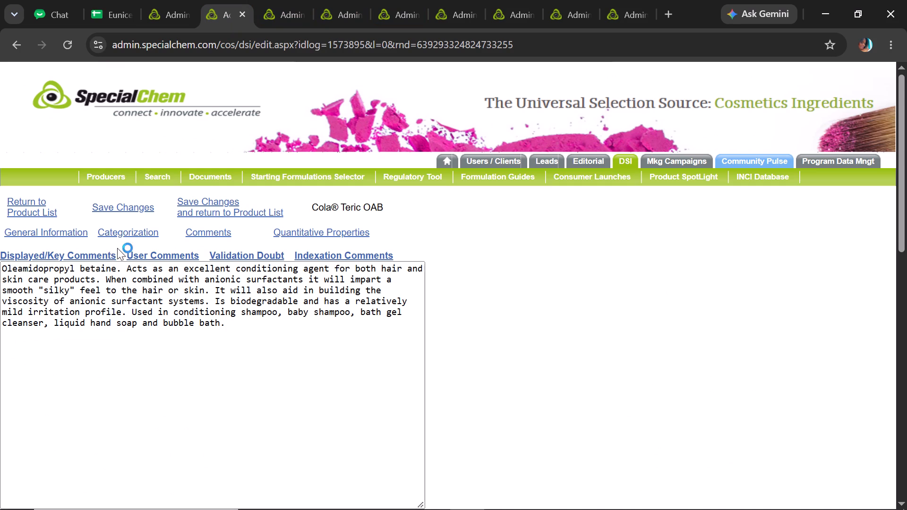
{"action": "double_click", "coordinate": [129, 265]}
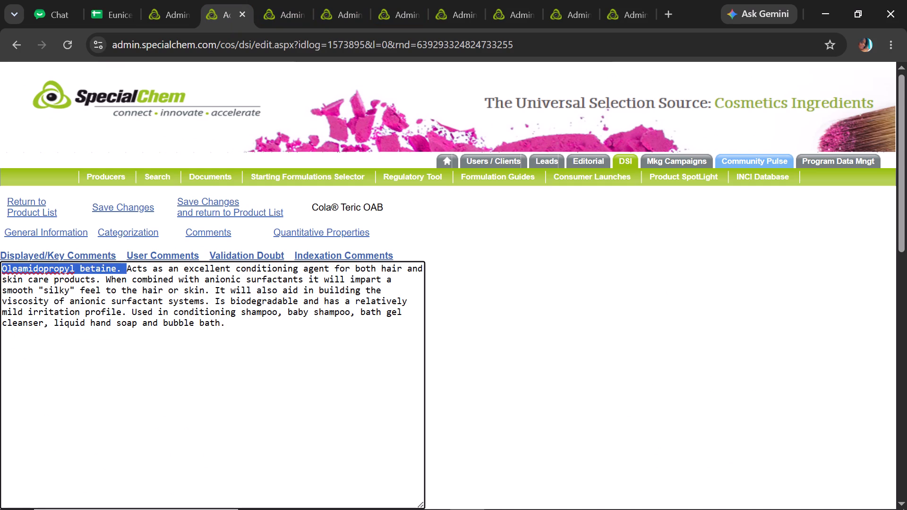
{"action": "left_click", "coordinate": [129, 265]}
{"action": "left_click", "coordinate": [129, 265]}
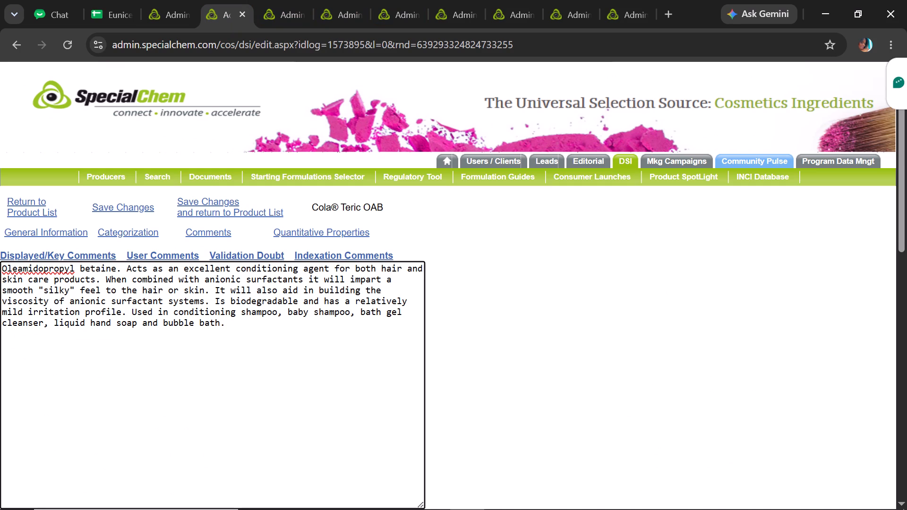
{"action": "key", "text": "ctrl+v"}
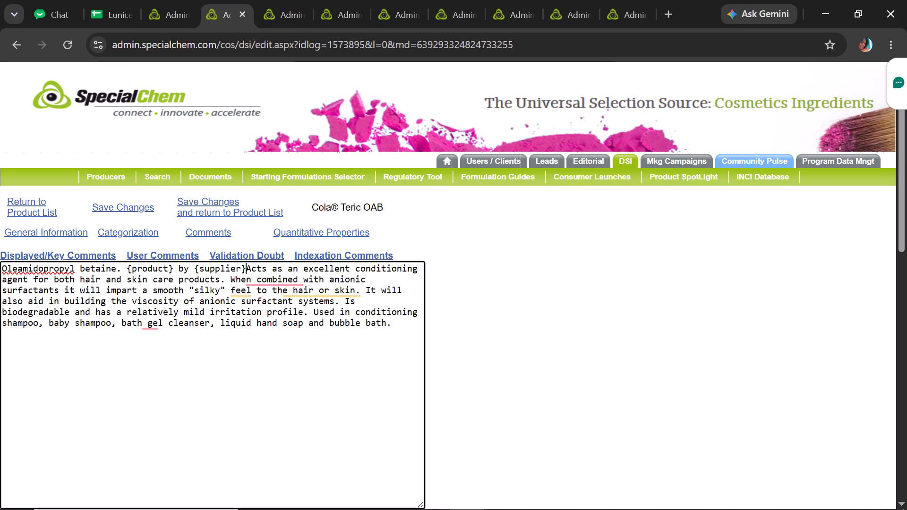
{"action": "key", "text": "space"}
{"action": "key", "text": "Delete"}
{"action": "key", "text": "a"}
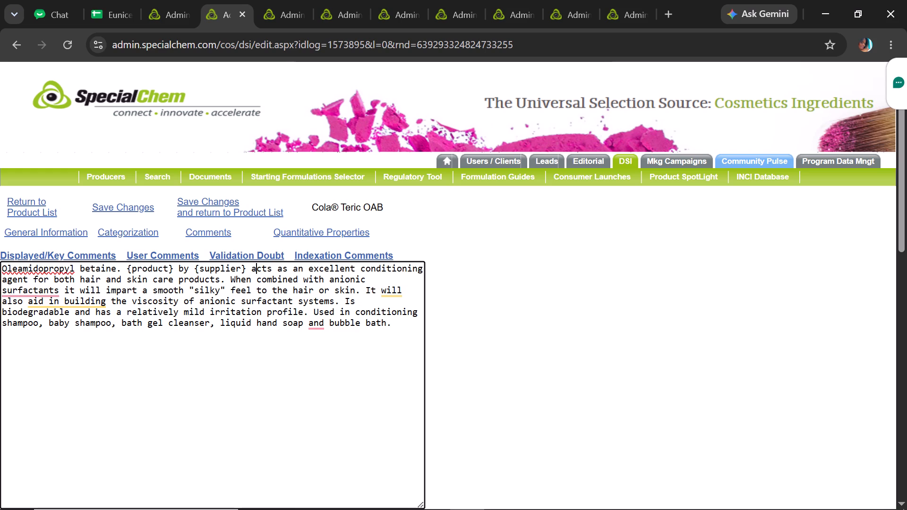
Replace It before "will also aid" with {product} in the comment, and add a comma after surfactants.
{"action": "left_click_drag", "start_coordinate": [176, 269], "coordinate": [133, 268]}
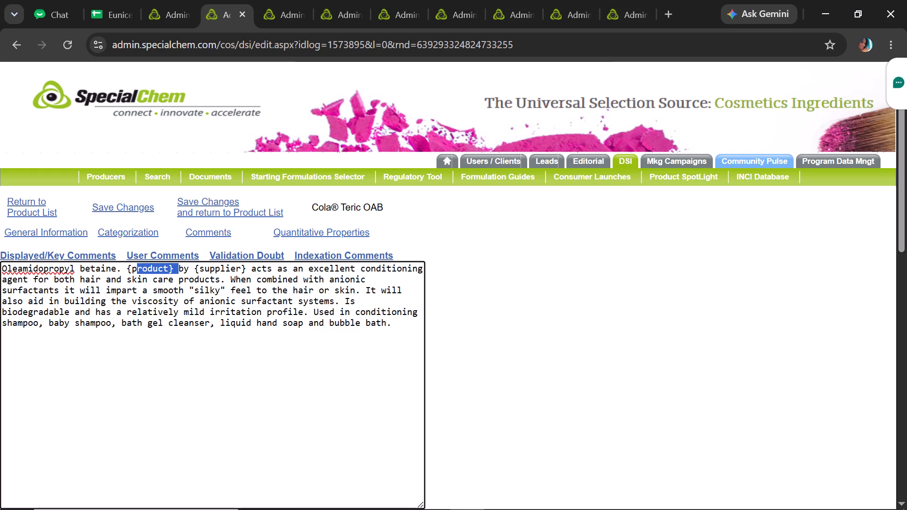
{"action": "left_click_drag", "start_coordinate": [133, 268], "coordinate": [126, 268]}
{"action": "key", "text": "ctrl+c"}
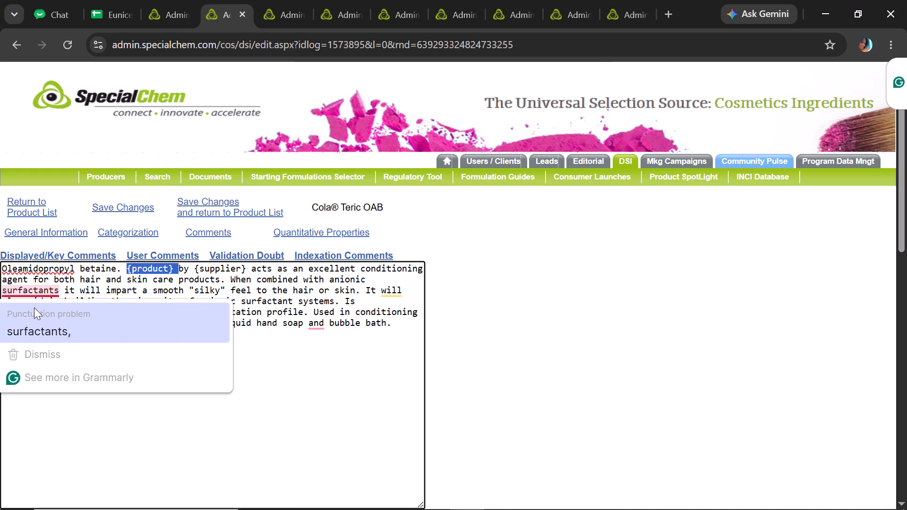
{"action": "left_click", "coordinate": [34, 307]}
{"action": "key", "text": "comma"}
{"action": "left_click_drag", "start_coordinate": [385, 291], "coordinate": [372, 291]}
{"action": "key", "text": "ctrl+v"}
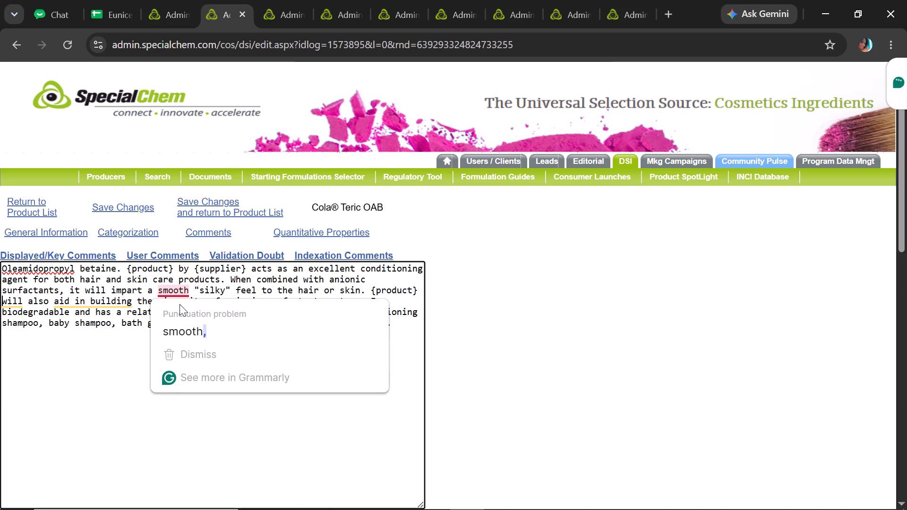
Correct the comment's grammar by adding commas after smooth and soap and changing "will impart" to imparts.
{"action": "left_click", "coordinate": [185, 310]}
{"action": "key", "text": "comma"}
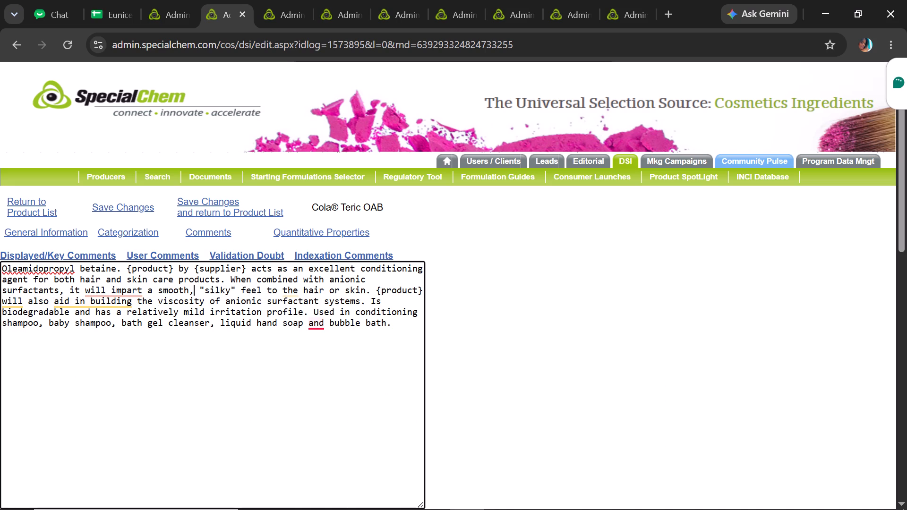
{"action": "left_click", "coordinate": [334, 336]}
{"action": "key", "text": "comma"}
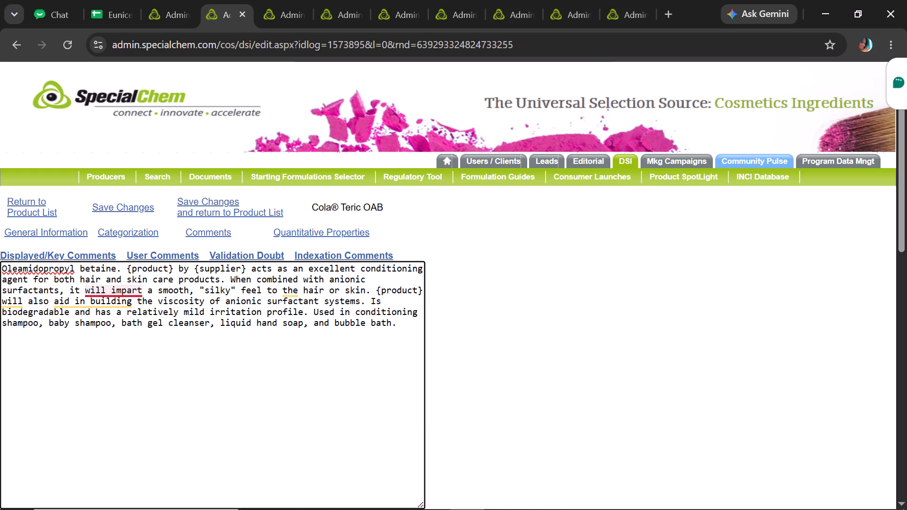
{"action": "left_click", "coordinate": [139, 315]}
{"action": "type", "text": "imparts"}
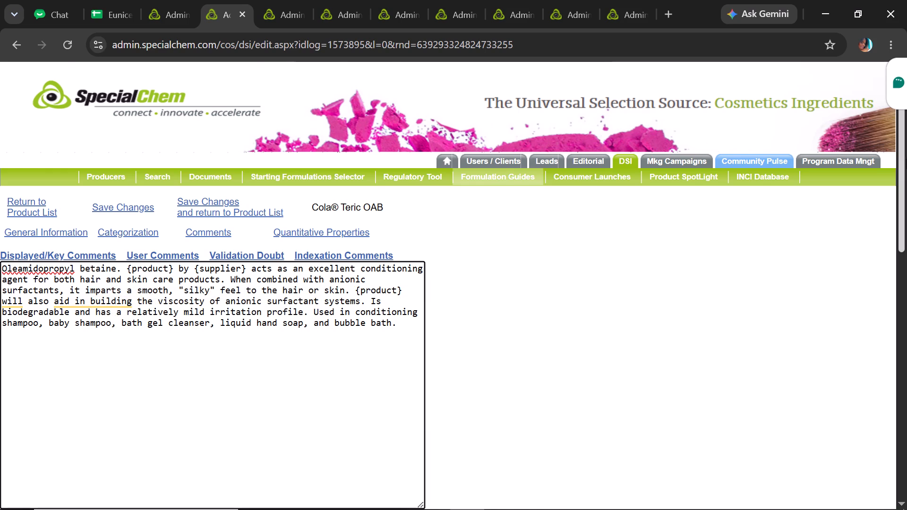
Enable Display as HTML for the comment and save the changes.
{"action": "left_click_drag", "start_coordinate": [906, 158], "coordinate": [906, 177]}
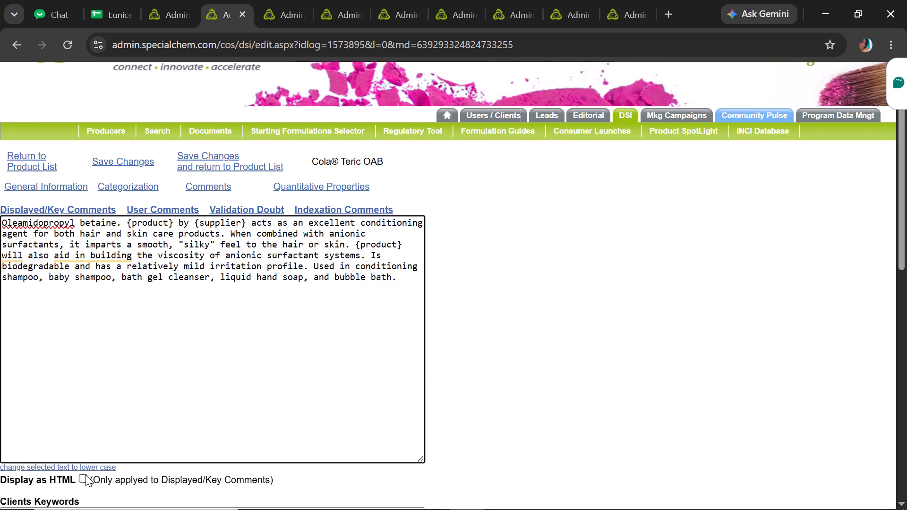
{"action": "left_click", "coordinate": [86, 475]}
{"action": "left_click", "coordinate": [141, 167]}
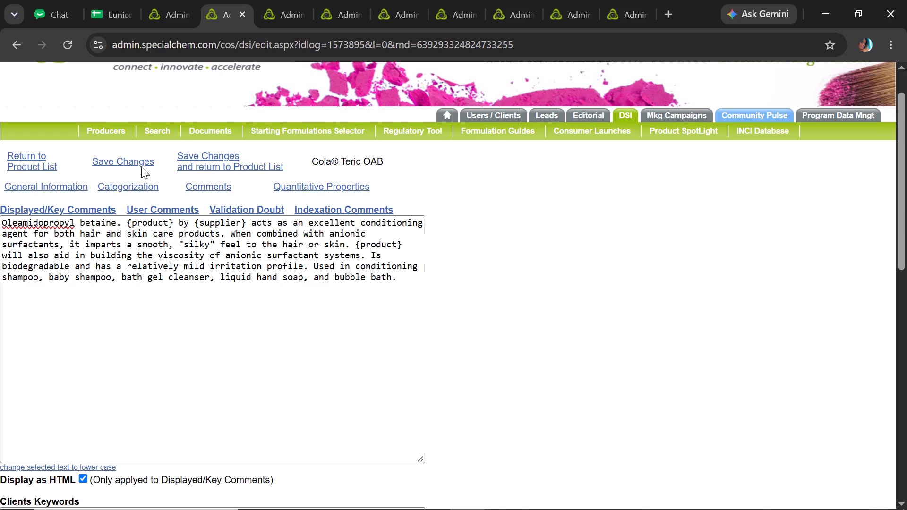
In the quantitative properties, rename Solids as Solid Content and Sodium chloride as Sodium Chloride Content.
{"action": "left_click", "coordinate": [314, 188]}
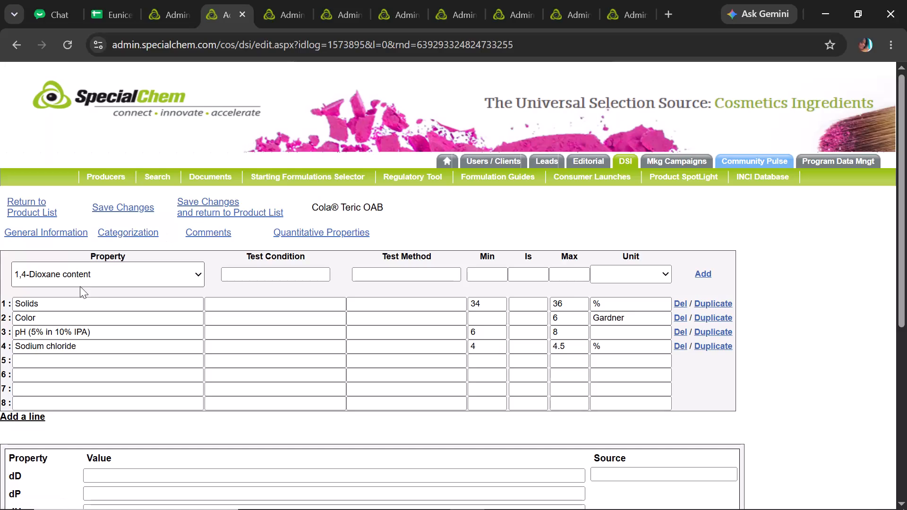
{"action": "left_click", "coordinate": [82, 298]}
{"action": "key", "text": "BackSpace"}
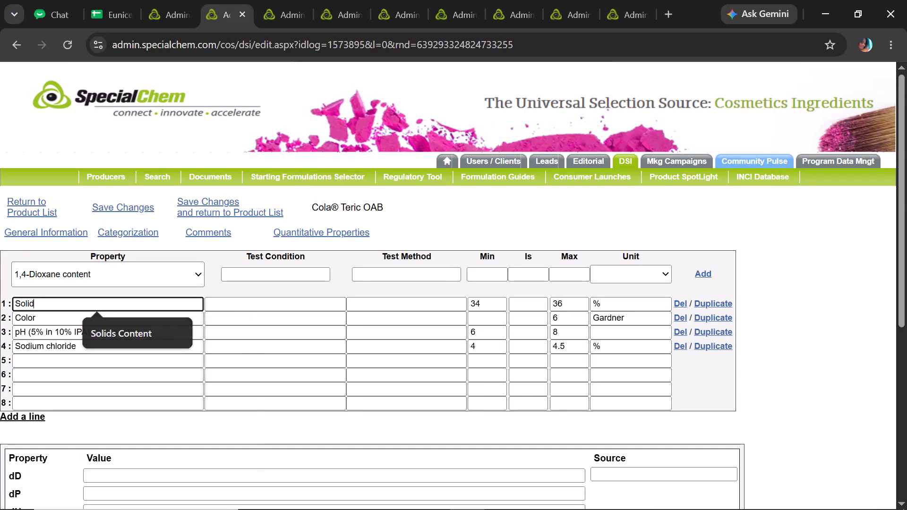
{"action": "left_click", "coordinate": [107, 331]}
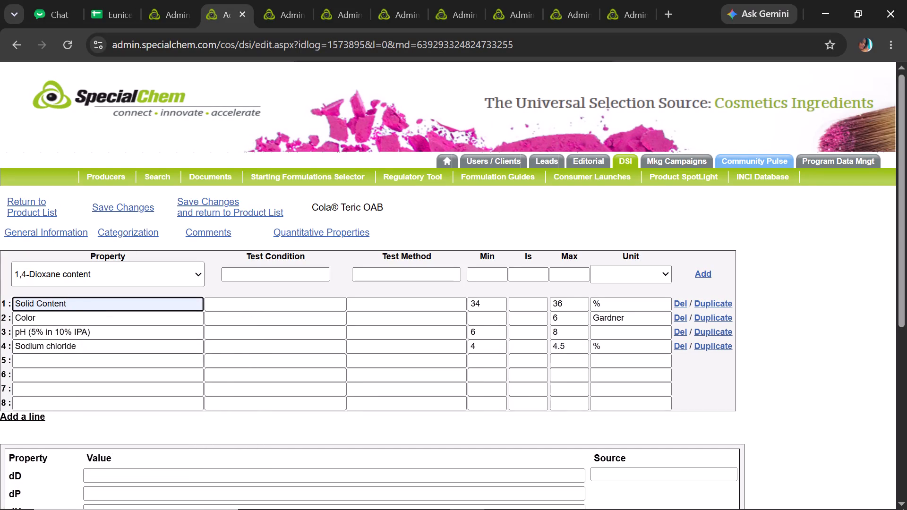
{"action": "left_click", "coordinate": [84, 345]}
{"action": "left_click", "coordinate": [117, 371]}
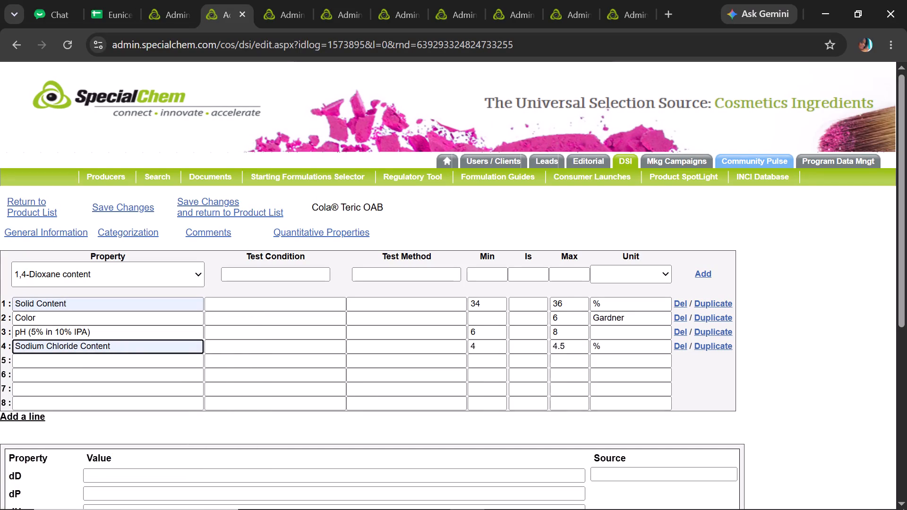
Move 5% in 10% IPA from the third property's name into its test condition, leaving the property named pH.
{"action": "left_click_drag", "start_coordinate": [31, 332], "coordinate": [85, 332]}
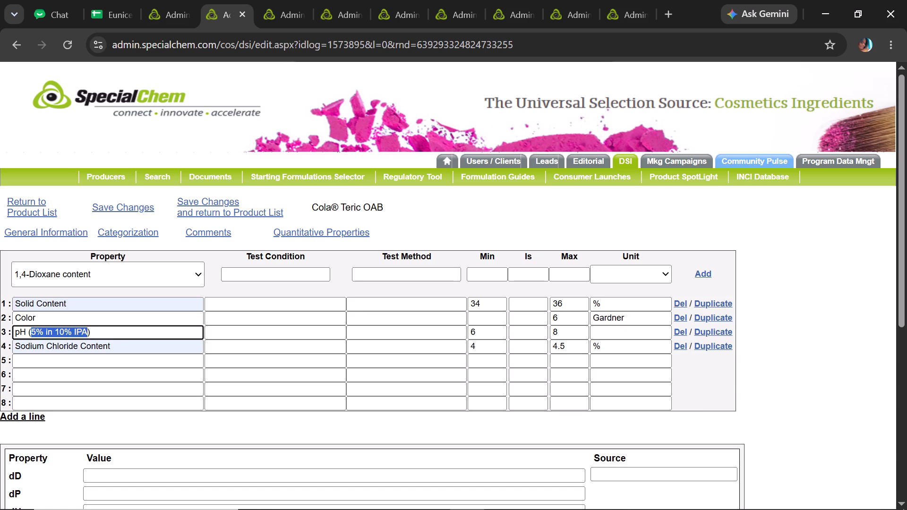
{"action": "left_click_drag", "start_coordinate": [85, 332], "coordinate": [85, 331]}
{"action": "key", "text": "ctrl+c"}
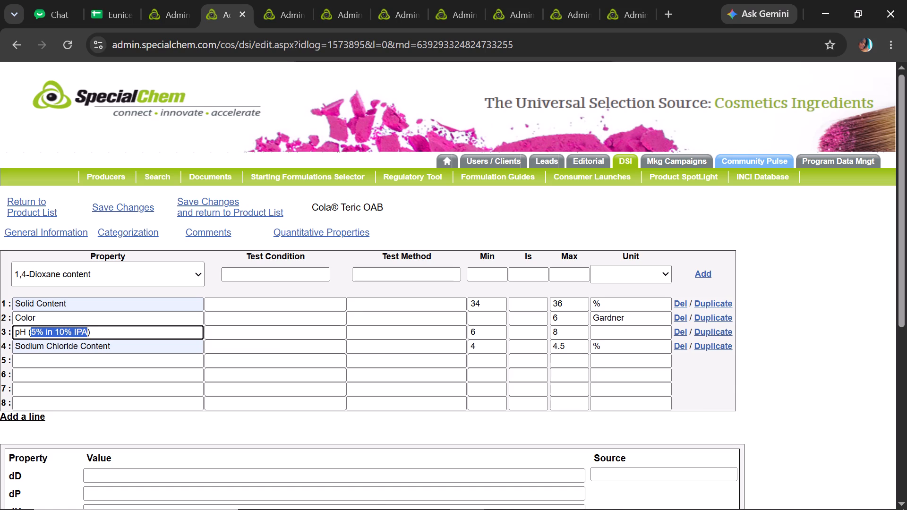
{"action": "left_click", "coordinate": [234, 334]}
{"action": "key", "text": "ctrl+v"}
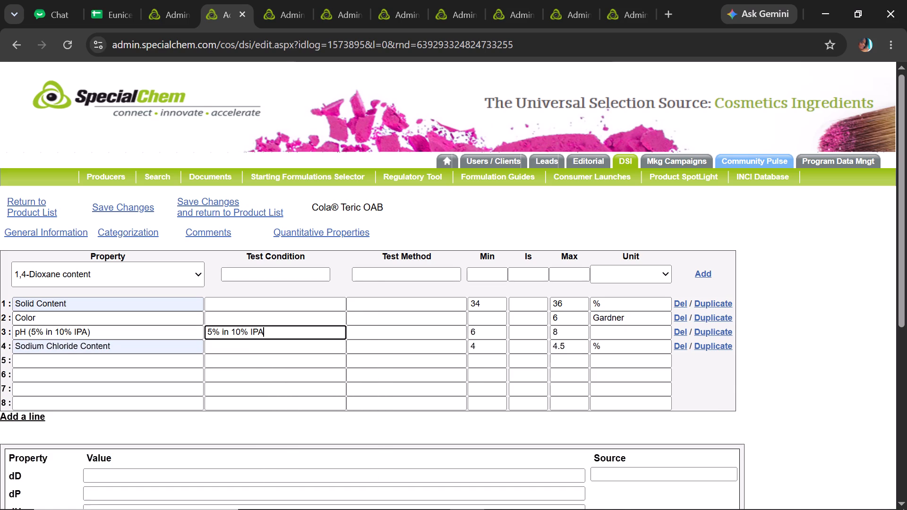
{"action": "left_click_drag", "start_coordinate": [28, 328], "coordinate": [223, 305]}
{"action": "key", "text": "BackSpace"}
{"action": "key", "text": "BackSpace"}
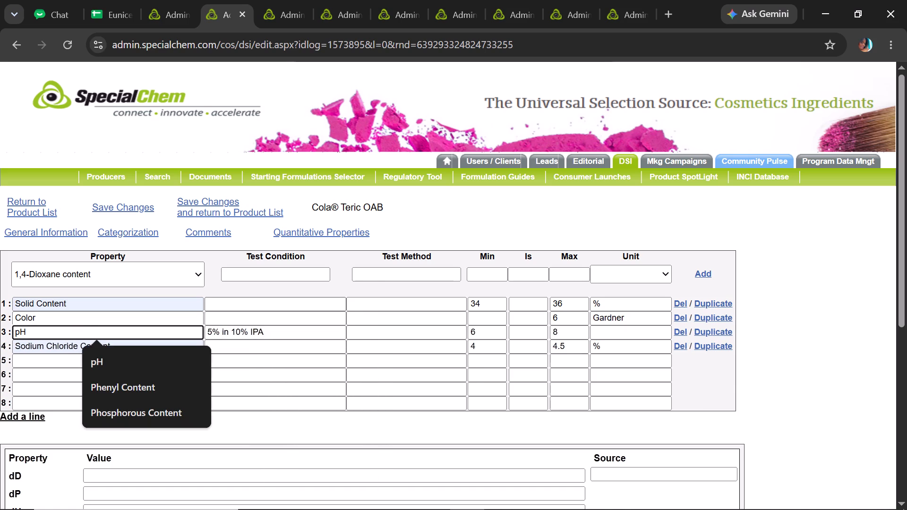
{"action": "left_click", "coordinate": [151, 355]}
Rename the second property Color, Gardner and clear its unit.
{"action": "left_click", "coordinate": [62, 322]}
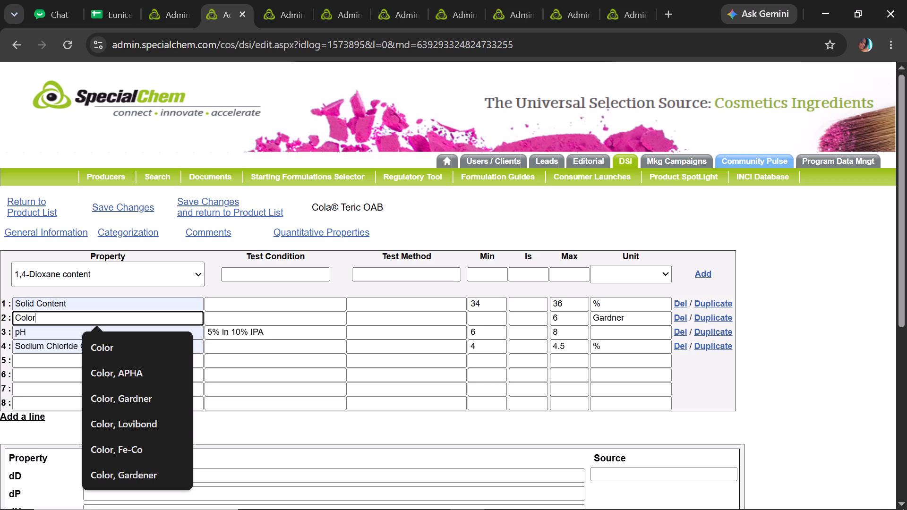
{"action": "left_click", "coordinate": [128, 393]}
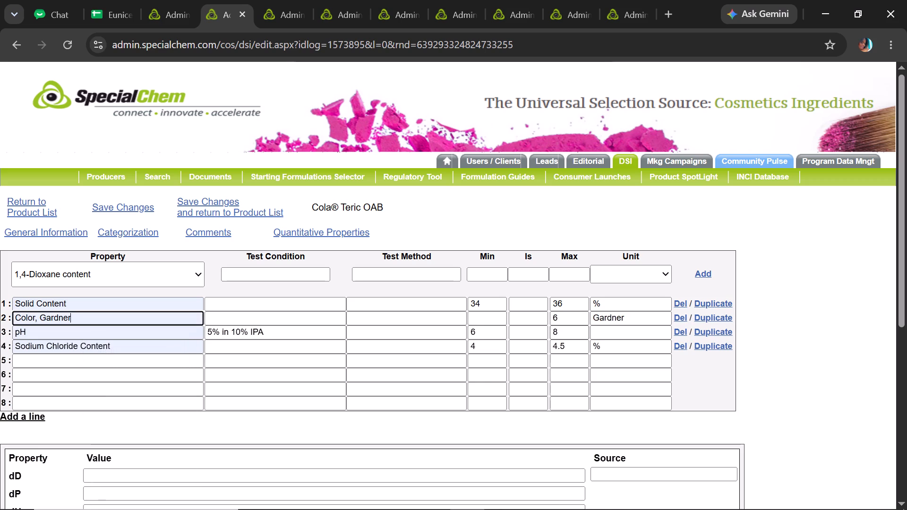
{"action": "left_click_drag", "start_coordinate": [632, 312], "coordinate": [424, 328]}
{"action": "key", "text": "BackSpace"}
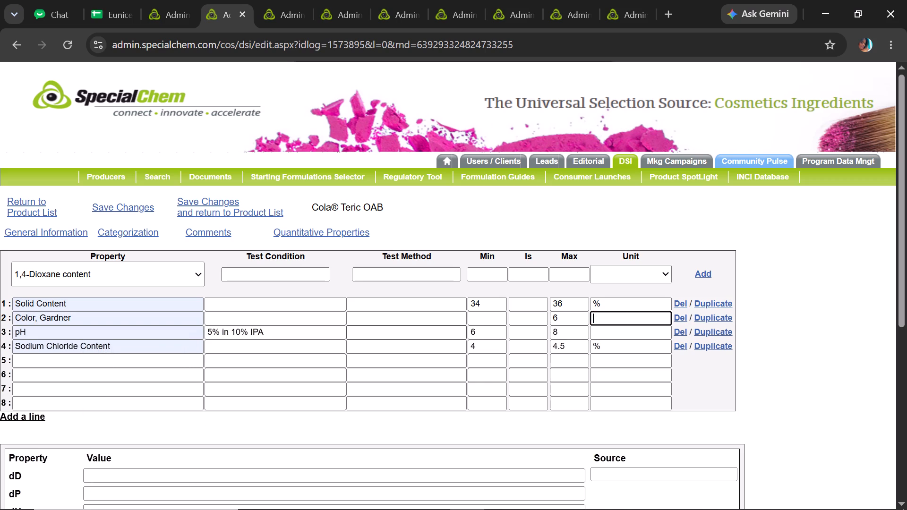
Save the Cola Teric OAB record and return to the product list.
{"action": "left_click", "coordinate": [188, 203]}
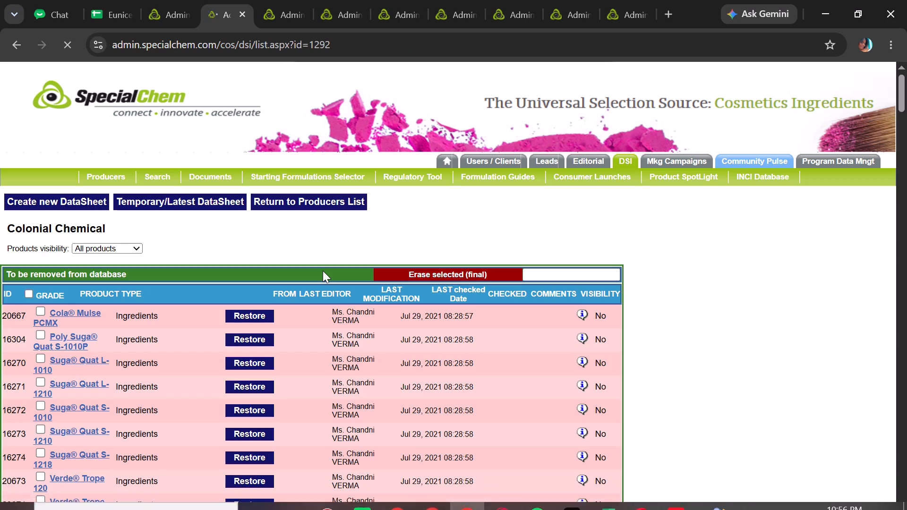
Copy the grade name Colonial 18-S from the Cosmetics sheet and search for it by trade/grade on the admin site.
{"action": "left_click", "coordinate": [139, 0]}
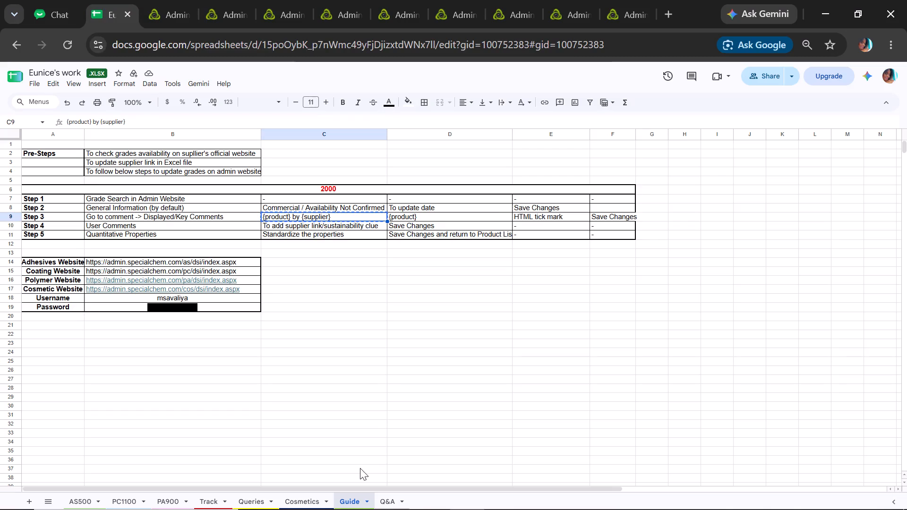
{"action": "left_click", "coordinate": [309, 507]}
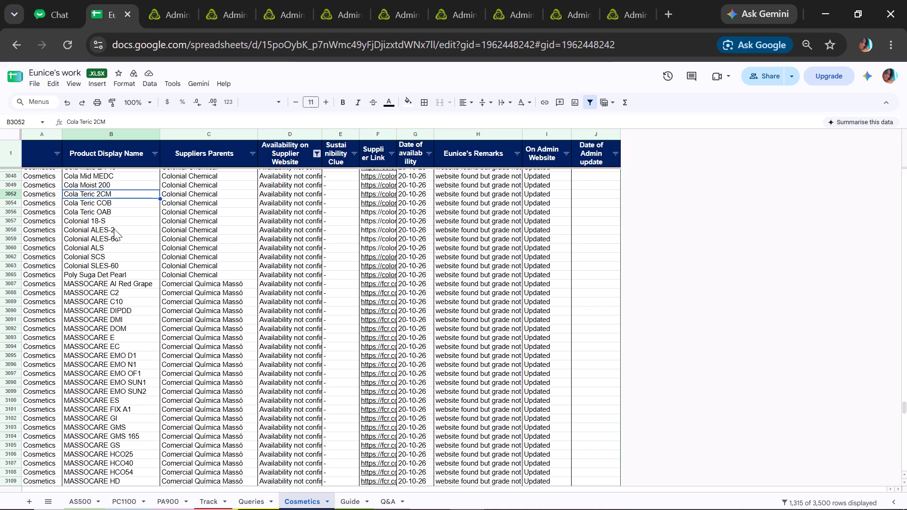
{"action": "left_click", "coordinate": [116, 221]}
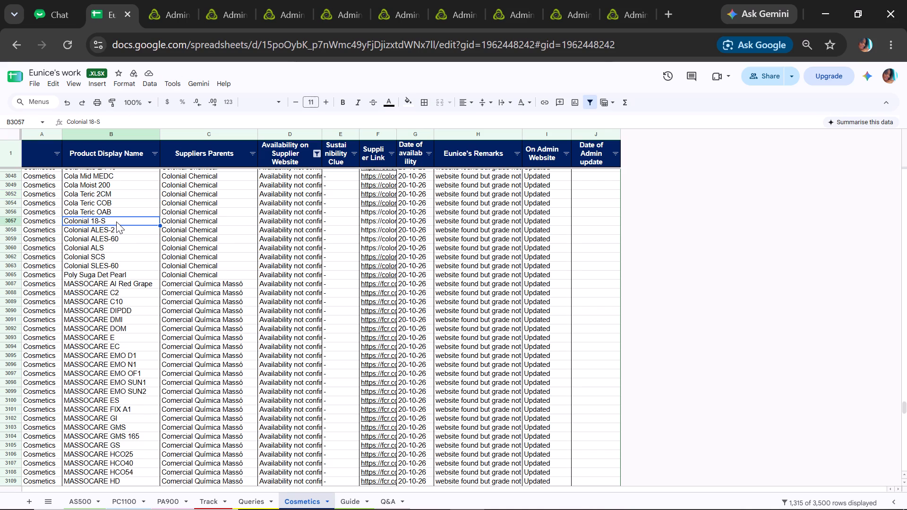
{"action": "key", "text": "ctrl+c"}
{"action": "left_click", "coordinate": [169, 0]}
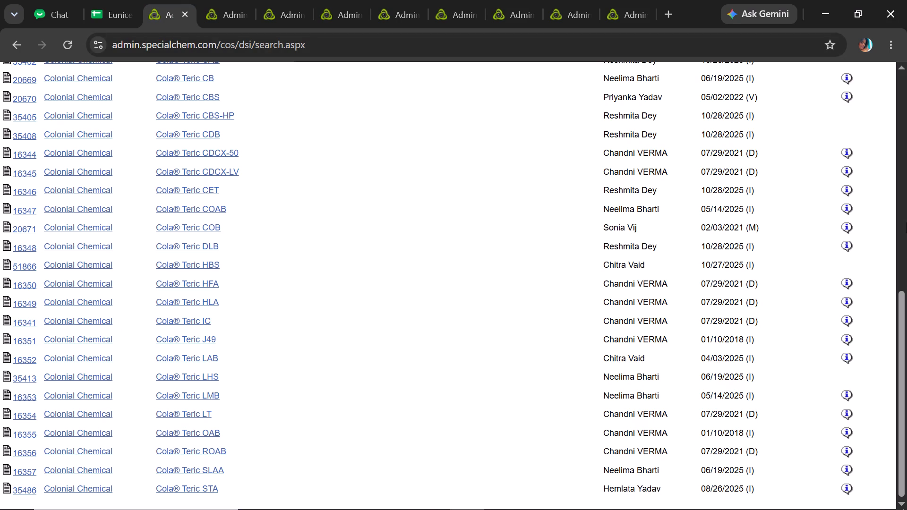
{"action": "left_click_drag", "start_coordinate": [901, 305], "coordinate": [864, 160]}
{"action": "left_click_drag", "start_coordinate": [283, 215], "coordinate": [120, 224]}
{"action": "key", "text": "ctrl+v"}
{"action": "left_click", "coordinate": [16, 236]}
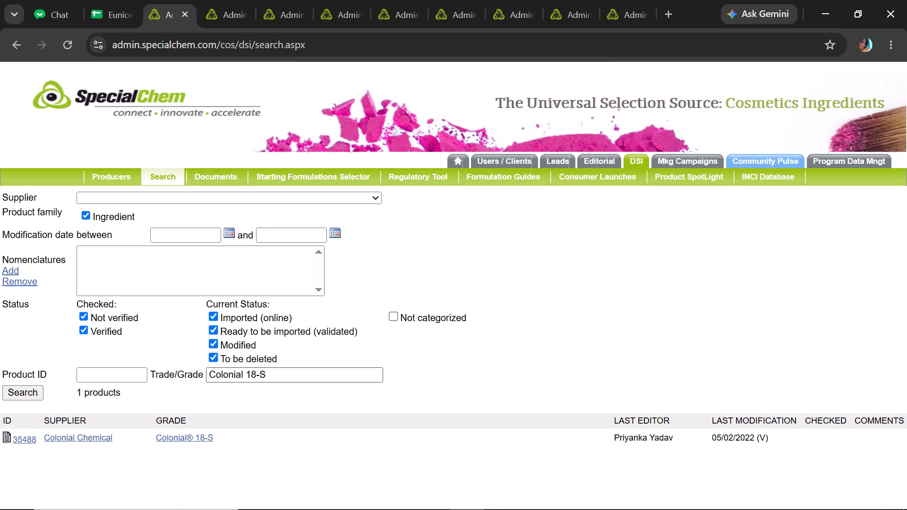
Broaden the trade/grade search to Colonial only.
{"action": "left_click_drag", "start_coordinate": [246, 376], "coordinate": [343, 363]}
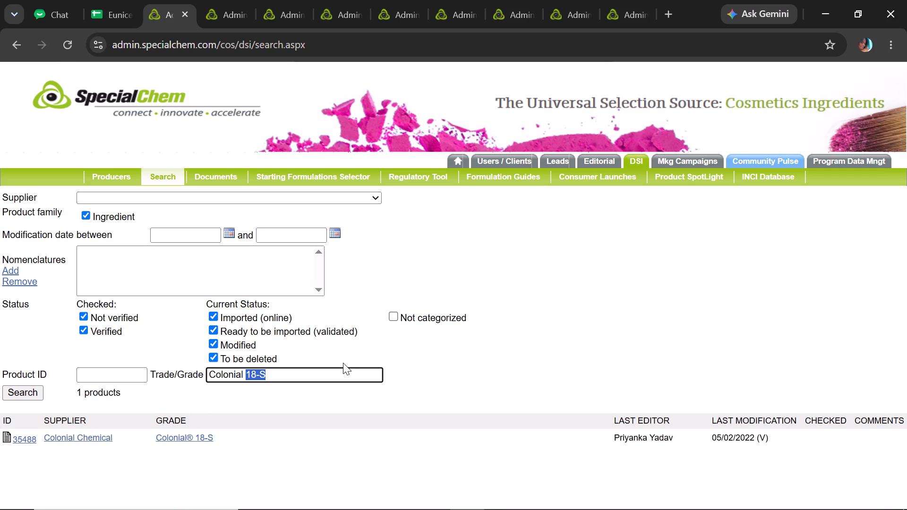
{"action": "key", "text": "BackSpace"}
{"action": "key", "text": "BackSpace"}
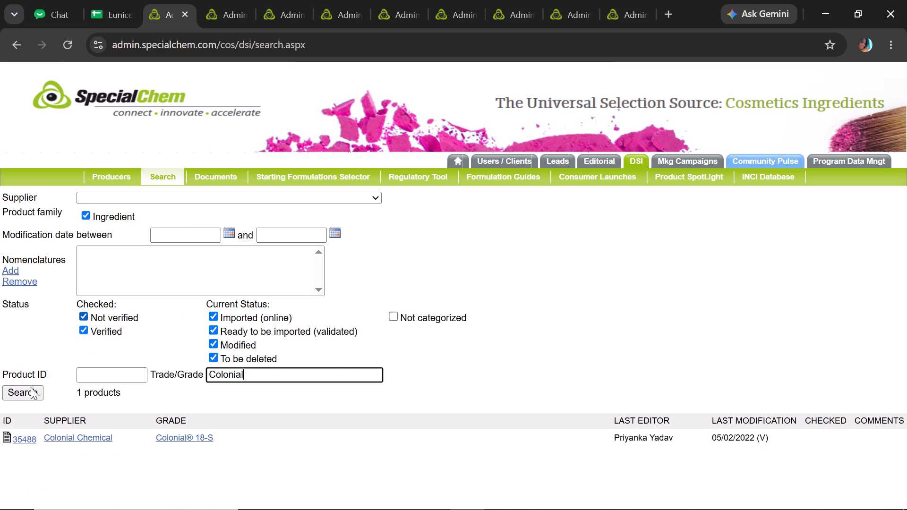
{"action": "left_click", "coordinate": [28, 398]}
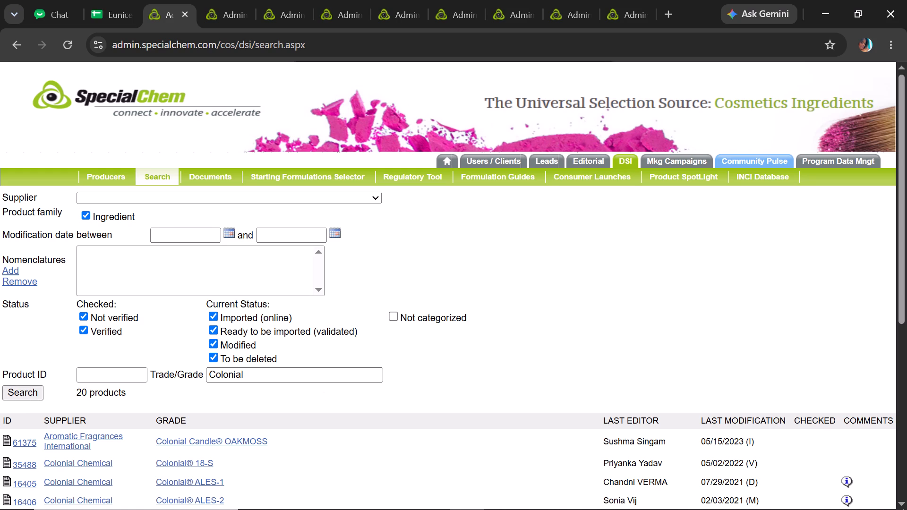
Search by trade/grade for Colonial 18-S again and open its product record.
{"action": "left_click_drag", "start_coordinate": [269, 373], "coordinate": [100, 395]}
{"action": "key", "text": "ctrl+v"}
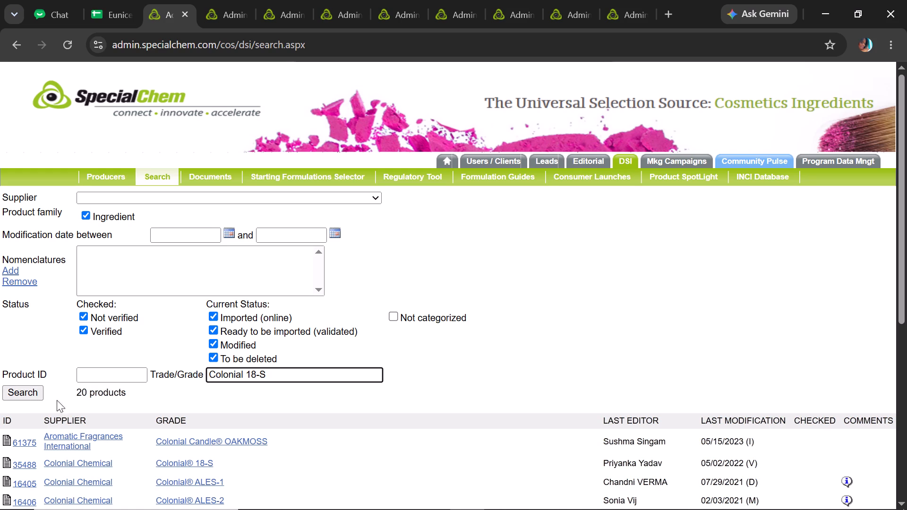
{"action": "left_click", "coordinate": [19, 394]}
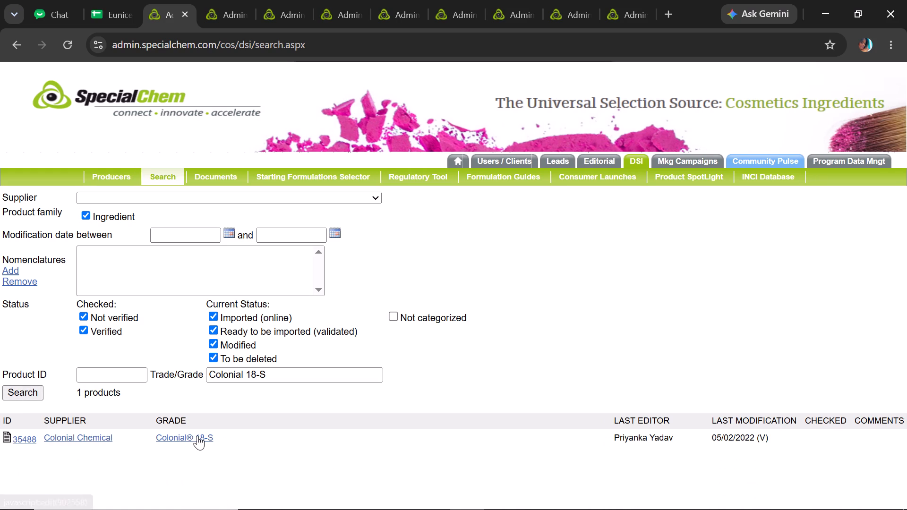
{"action": "left_click", "coordinate": [197, 435]}
Copy the {product} by {supplier} placeholder text from the spreadsheet's Guide sheet.
{"action": "left_click", "coordinate": [104, 7]}
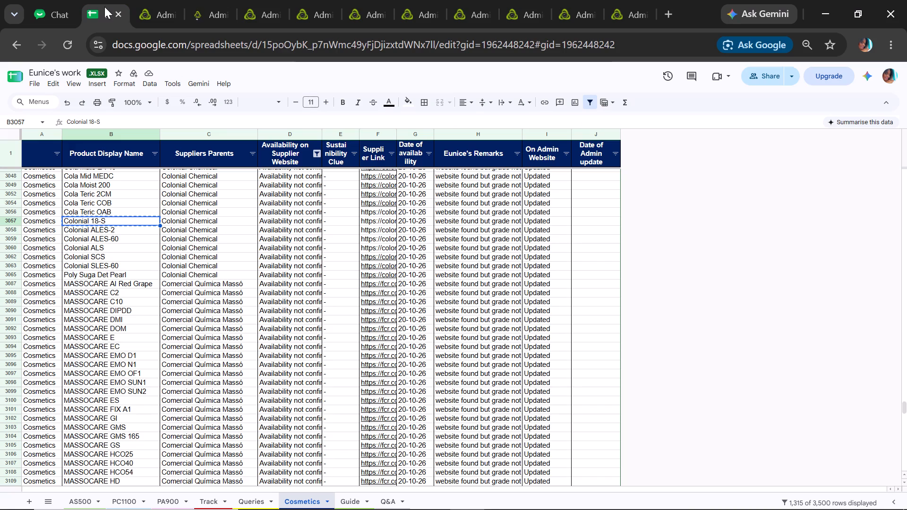
{"action": "left_click", "coordinate": [362, 501]}
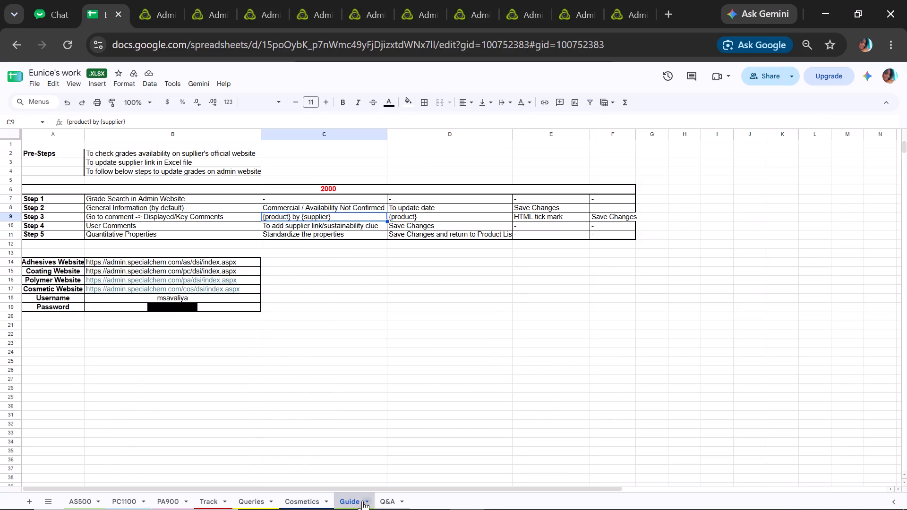
{"action": "key", "text": "ctrl+c"}
In the Colonial 18-S record, mark the status as checked with date 11/03/2026 and save the changes.
{"action": "left_click", "coordinate": [175, 10]}
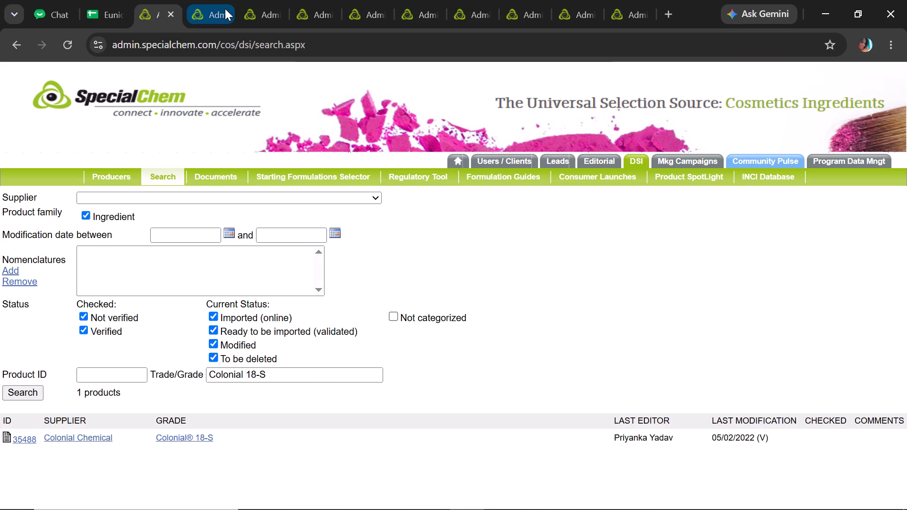
{"action": "left_click", "coordinate": [225, 8]}
{"action": "left_click_drag", "start_coordinate": [906, 128], "coordinate": [906, 153]}
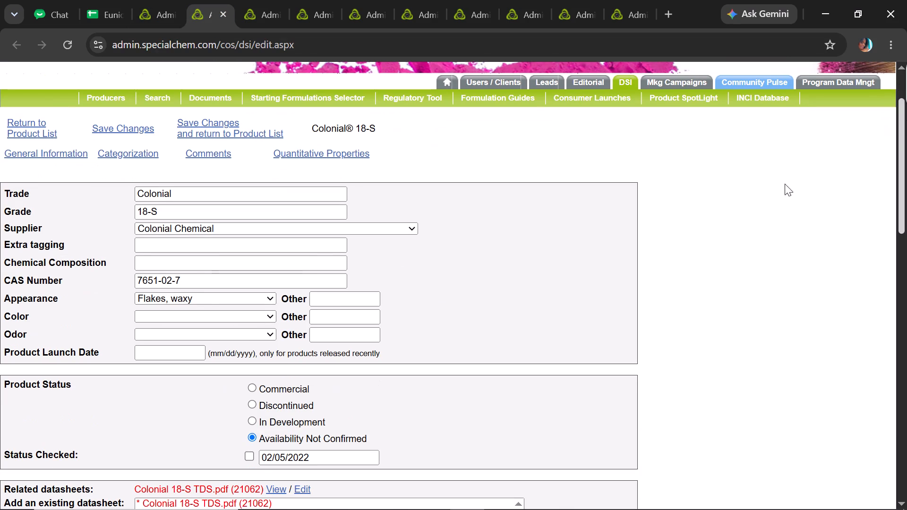
{"action": "left_click", "coordinate": [249, 461]}
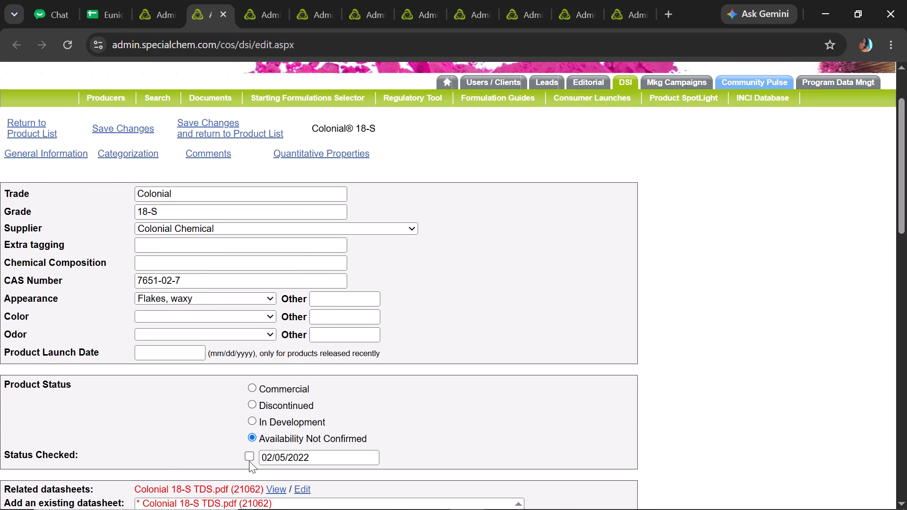
{"action": "left_click", "coordinate": [250, 458]}
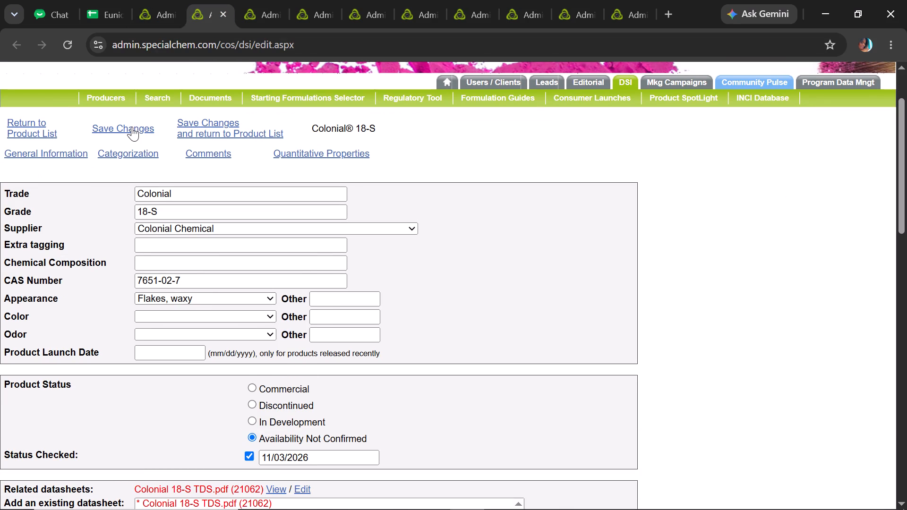
{"action": "left_click", "coordinate": [132, 127]}
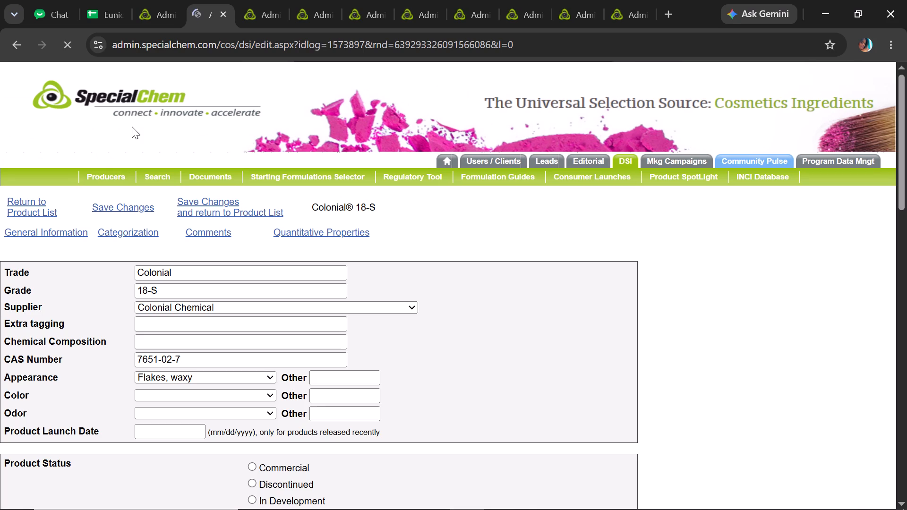
In the Displayed/Key Comments, replace the first Colonial 18-S by Colonial Chemical mention with {product} by {supplier} and the second with {product}.
{"action": "left_click_drag", "start_coordinate": [904, 195], "coordinate": [904, 201]}
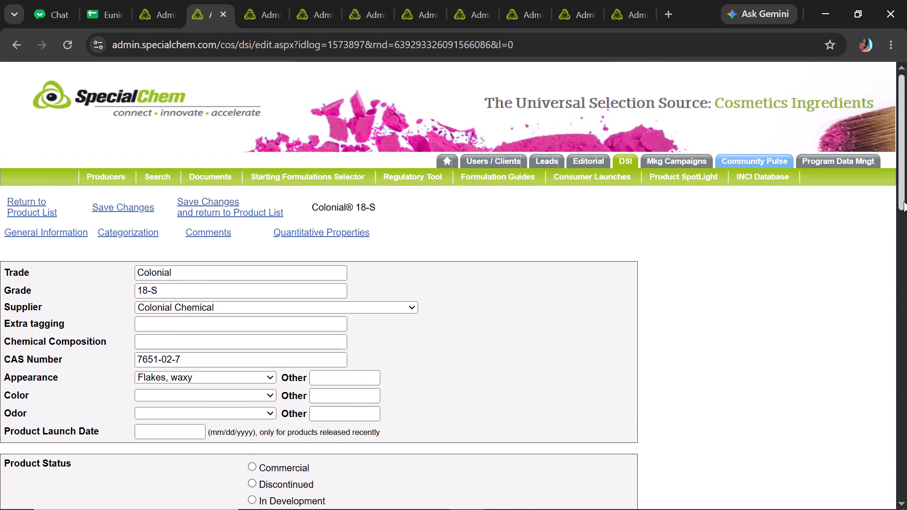
{"action": "left_click_drag", "start_coordinate": [904, 201], "coordinate": [904, 205]}
{"action": "left_click", "coordinate": [212, 204]}
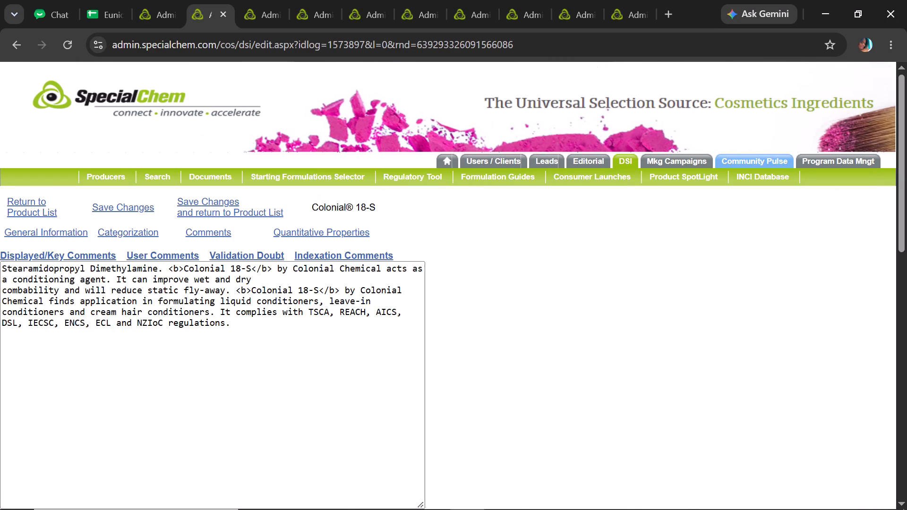
{"action": "double_click", "coordinate": [166, 268]}
{"action": "left_click", "coordinate": [166, 268]}
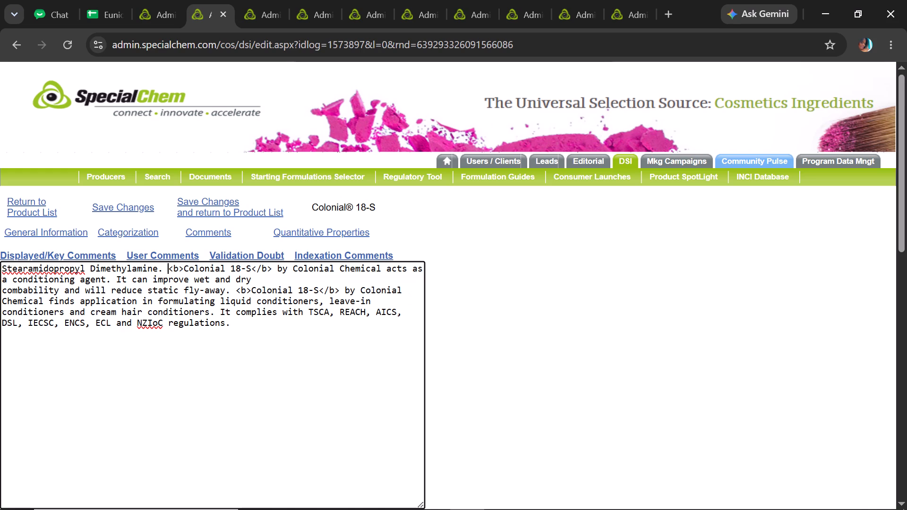
{"action": "left_click_drag", "start_coordinate": [166, 268], "coordinate": [393, 266]}
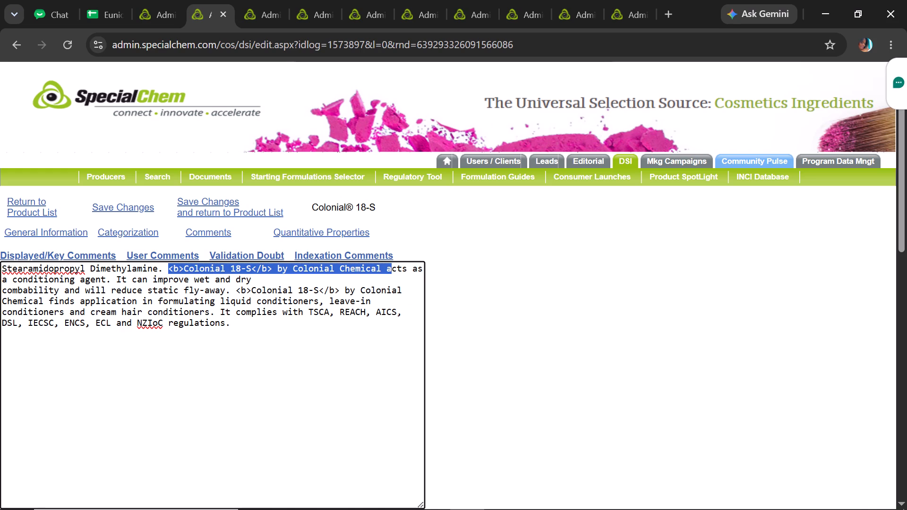
{"action": "left_click_drag", "start_coordinate": [393, 266], "coordinate": [383, 268]}
{"action": "key", "text": "ctrl+v"}
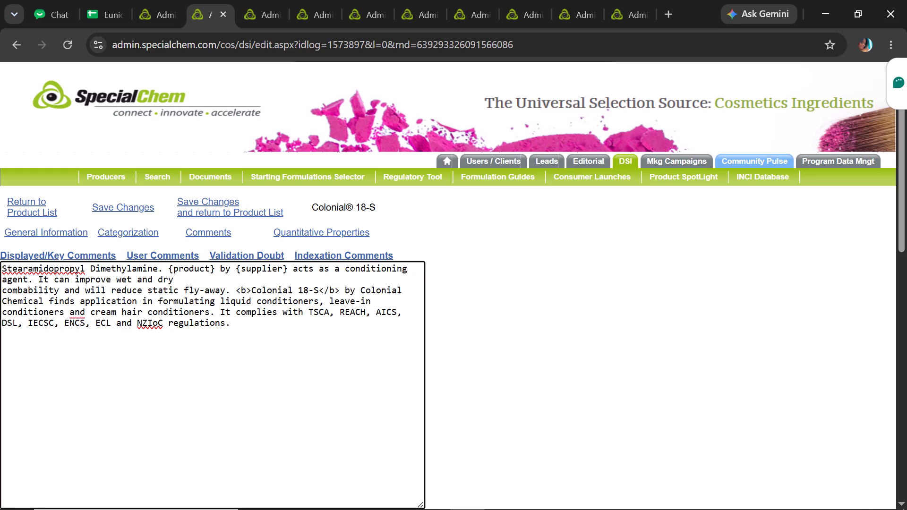
{"action": "left_click_drag", "start_coordinate": [214, 266], "coordinate": [173, 270]}
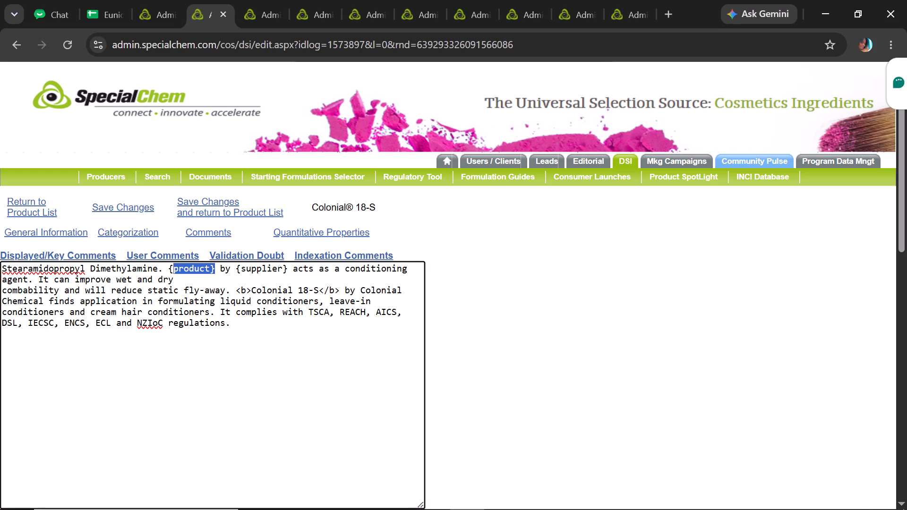
{"action": "left_click_drag", "start_coordinate": [173, 270], "coordinate": [168, 271]}
{"action": "key", "text": "ctrl+c"}
{"action": "left_click_drag", "start_coordinate": [235, 290], "coordinate": [174, 317]}
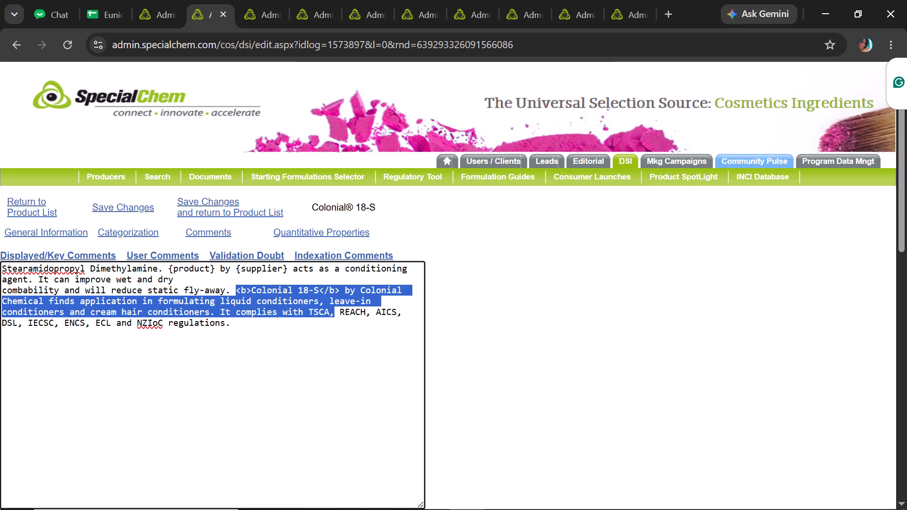
{"action": "left_click_drag", "start_coordinate": [174, 317], "coordinate": [44, 302]}
{"action": "key", "text": "ctrl+v"}
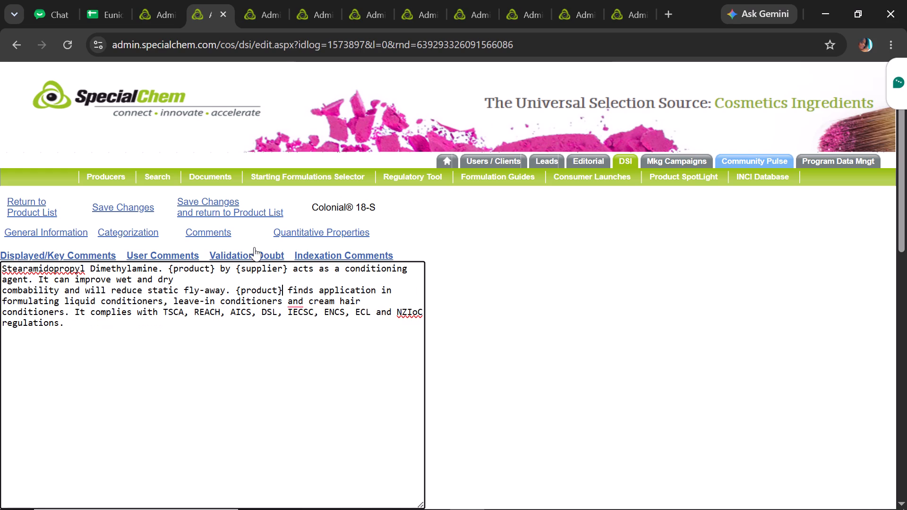
Enable Display as HTML for the Colonial 18-S key comments and save the changes.
{"action": "left_click_drag", "start_coordinate": [906, 165], "coordinate": [896, 218]}
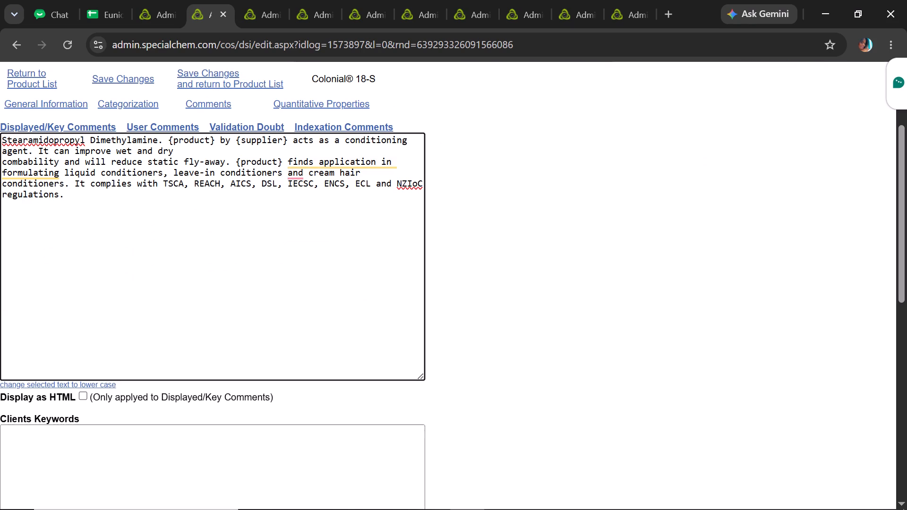
{"action": "left_click", "coordinate": [82, 396]}
{"action": "left_click", "coordinate": [128, 76]}
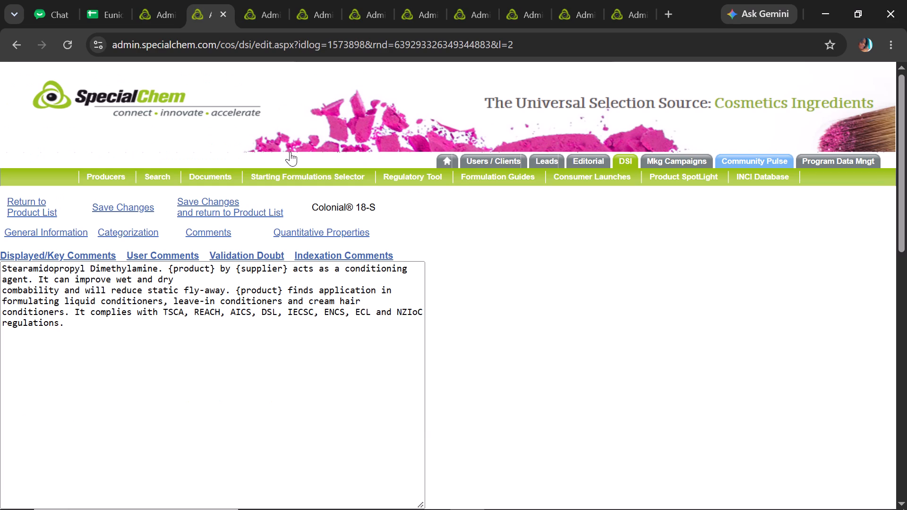
Rename the first quantitative property Ester Content, then save the Colonial 18-S record and return to the product list.
{"action": "left_click", "coordinate": [331, 231]}
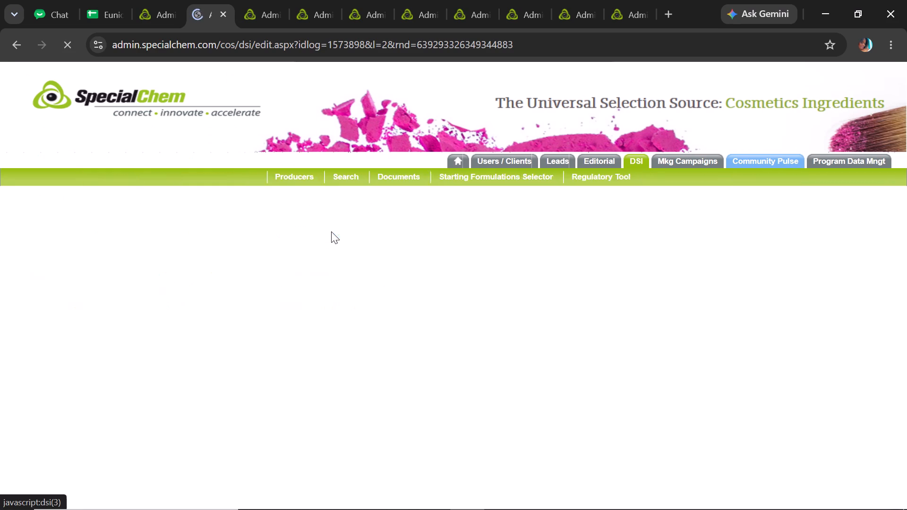
{"action": "left_click", "coordinate": [48, 306]}
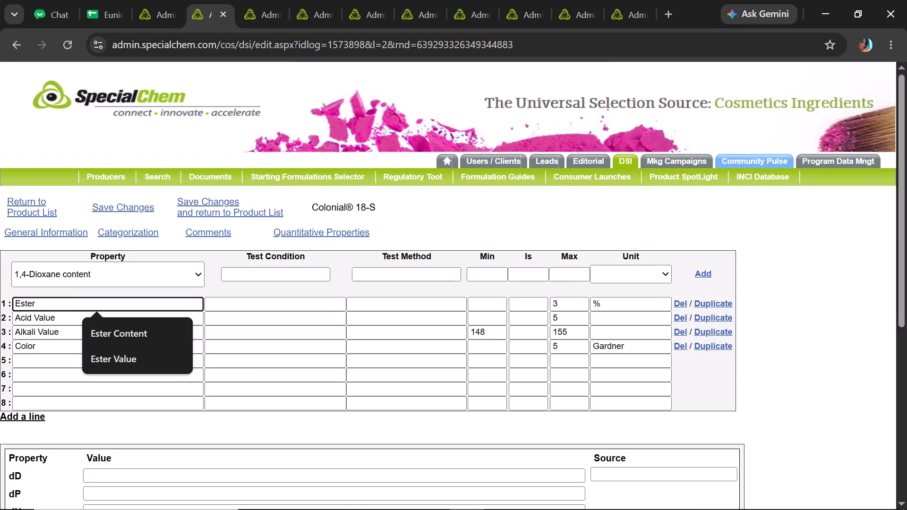
{"action": "left_click", "coordinate": [111, 334]}
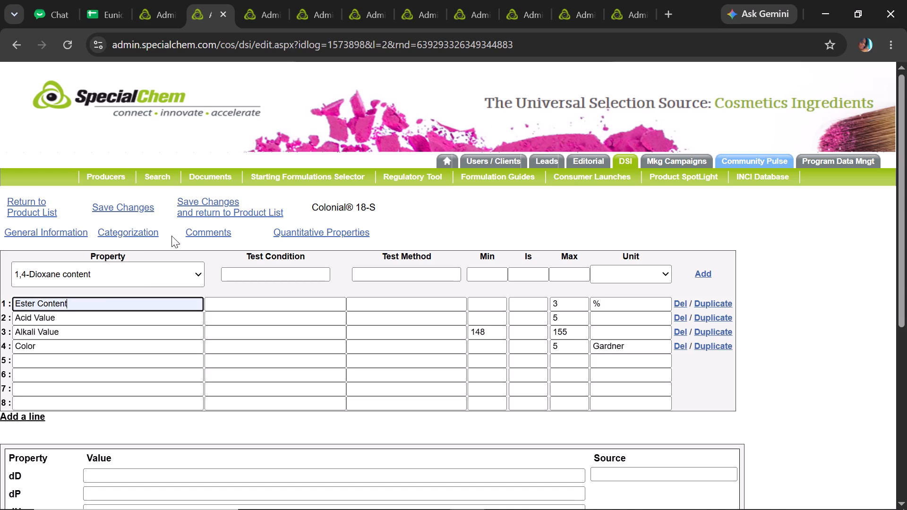
{"action": "left_click", "coordinate": [200, 209]}
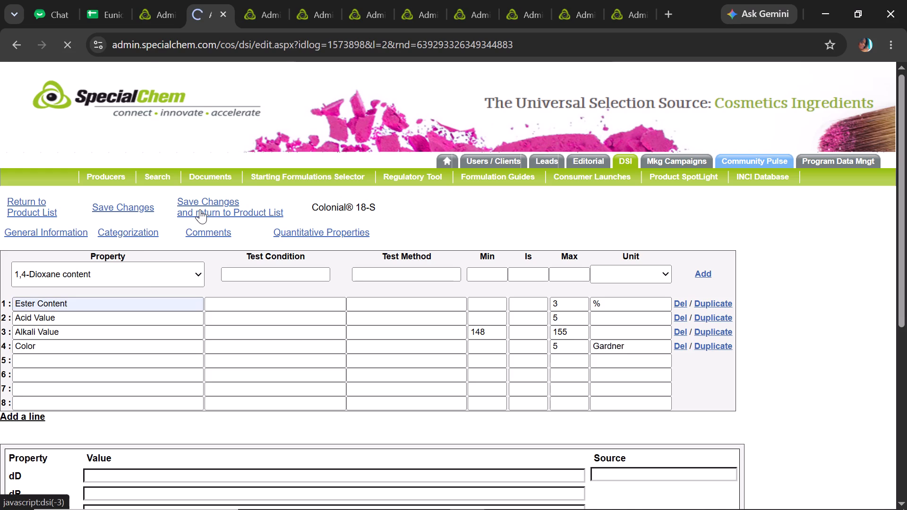
Copy Colonial ALES-2 from the Cosmetics sheet, search the admin site for Colonial ALES-, and open the ALES-2 record.
{"action": "left_click", "coordinate": [155, 14]}
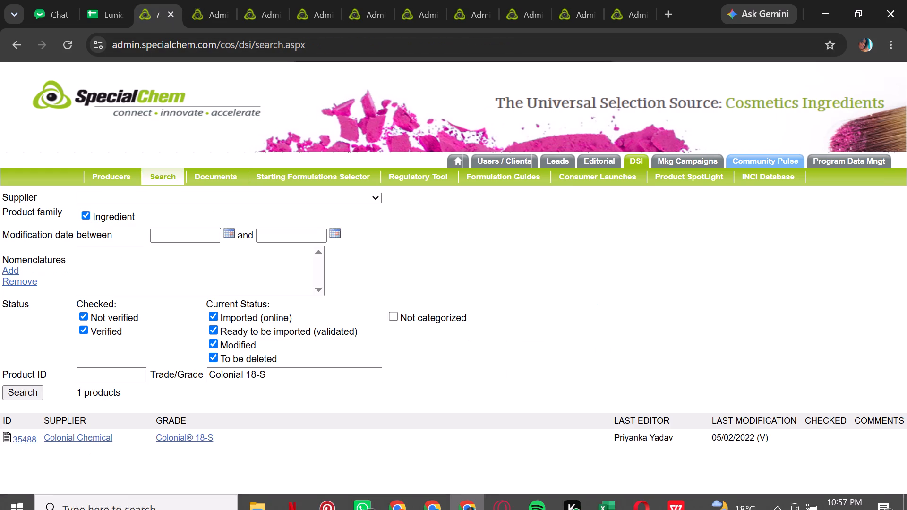
{"action": "left_click", "coordinate": [110, 0]}
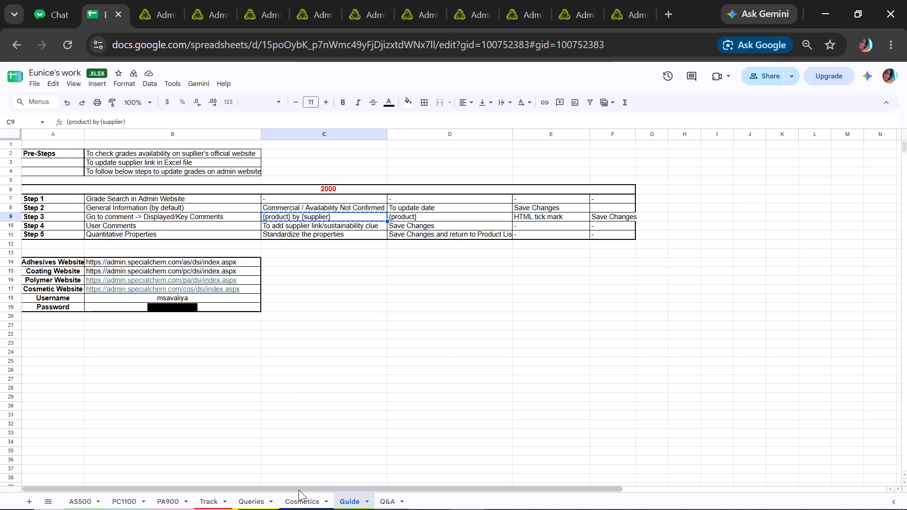
{"action": "left_click", "coordinate": [298, 501]}
{"action": "left_click", "coordinate": [128, 230]}
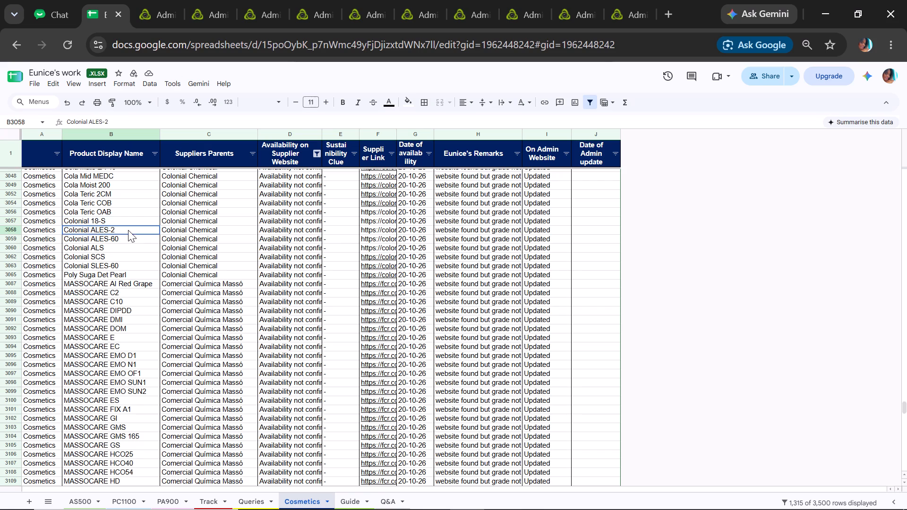
{"action": "key", "text": "ctrl+c"}
{"action": "left_click", "coordinate": [170, 0]}
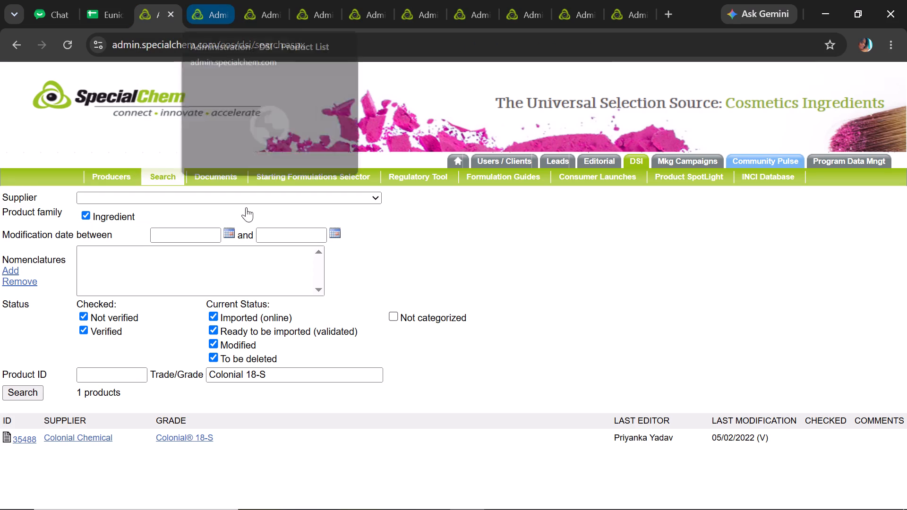
{"action": "left_click_drag", "start_coordinate": [277, 369], "coordinate": [64, 376]}
{"action": "key", "text": "ctrl+v"}
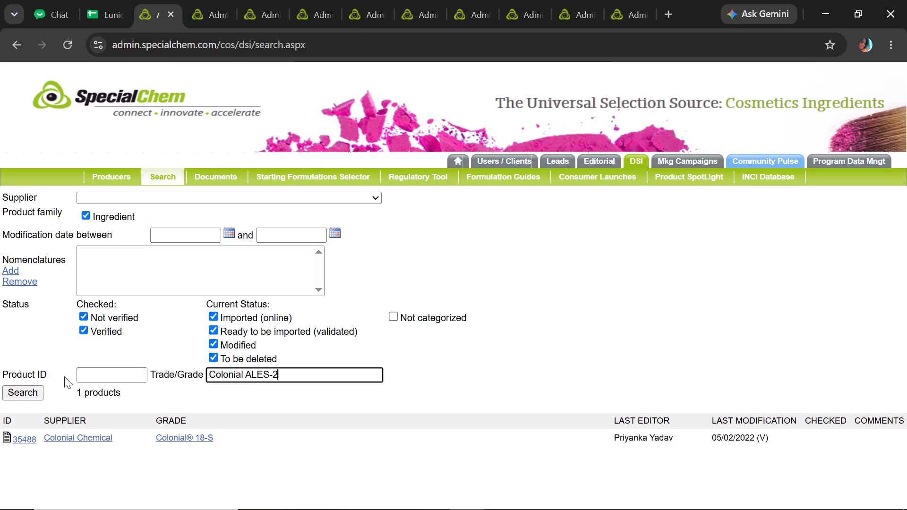
{"action": "key", "text": "BackSpace"}
{"action": "left_click", "coordinate": [30, 395]}
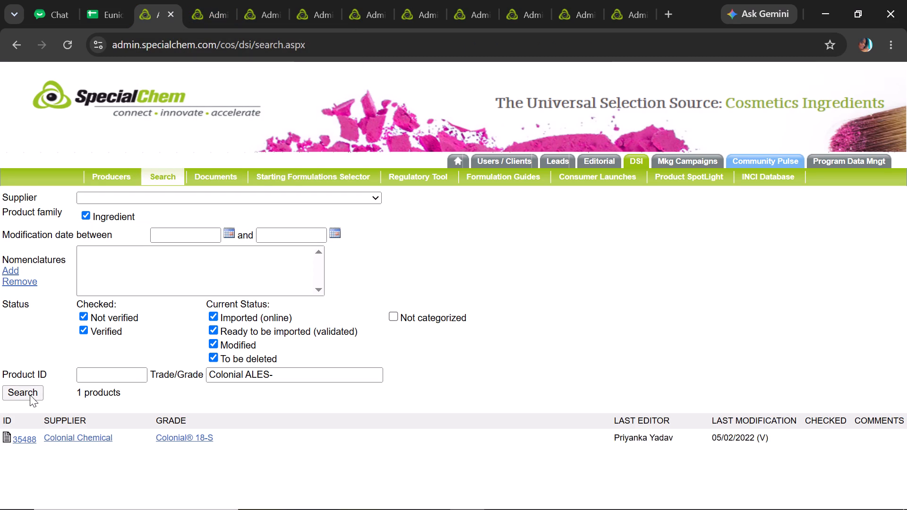
{"action": "left_click", "coordinate": [177, 454]}
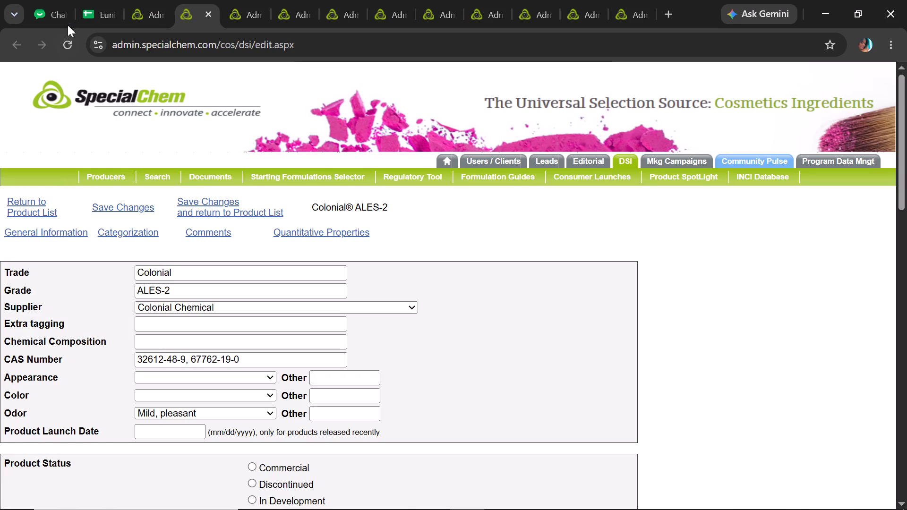
Copy the {product} by {supplier} placeholder from the Guide sheet and return to the Colonial ALES-2 record.
{"action": "left_click", "coordinate": [76, 11]}
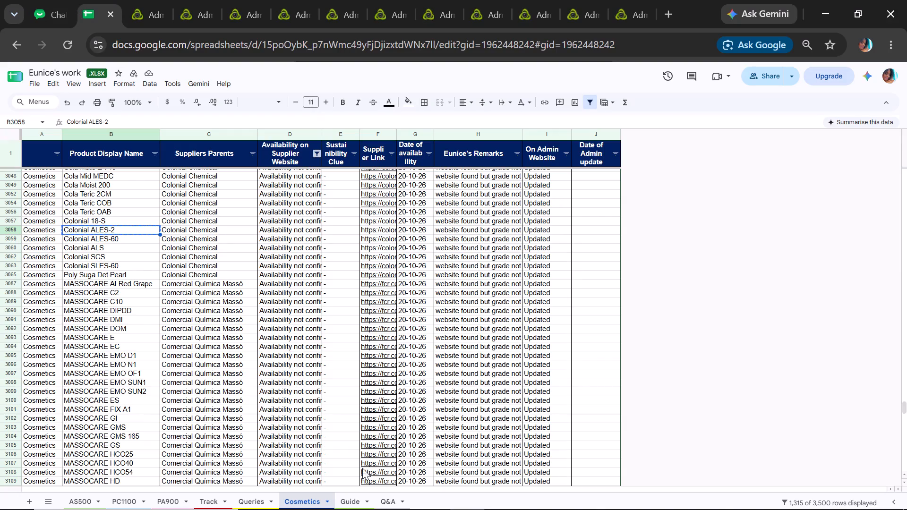
{"action": "left_click", "coordinate": [363, 500]}
{"action": "key", "text": "ctrl+c"}
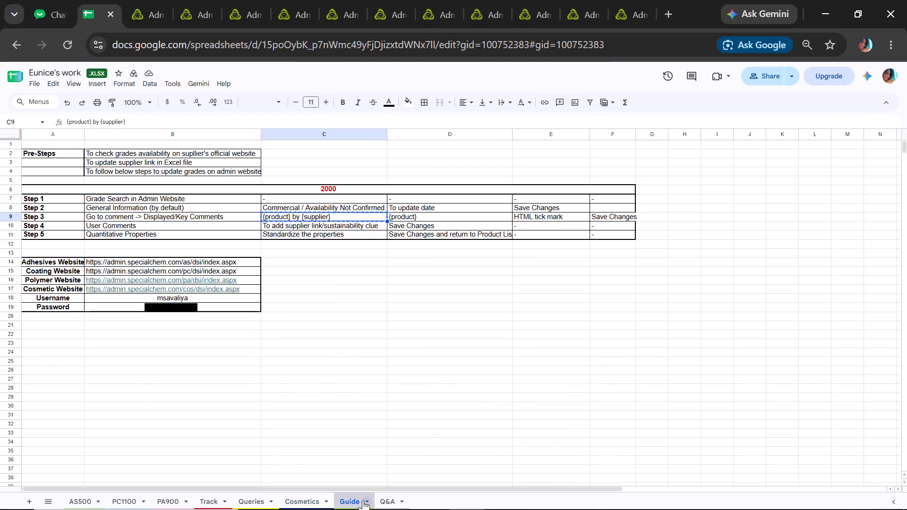
{"action": "left_click", "coordinate": [176, 21]}
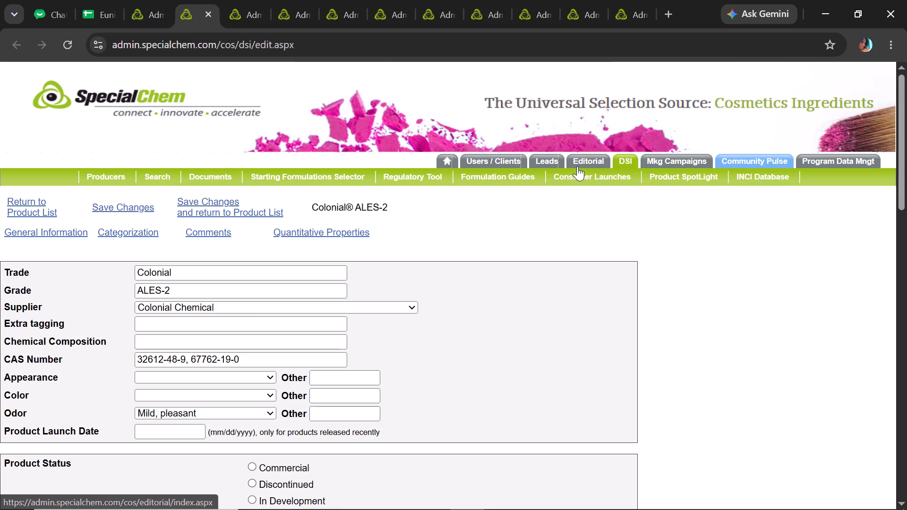
Enable Status Checked for Colonial ALES-2 with the date 11/03/2026.
{"action": "left_click_drag", "start_coordinate": [906, 144], "coordinate": [906, 157]}
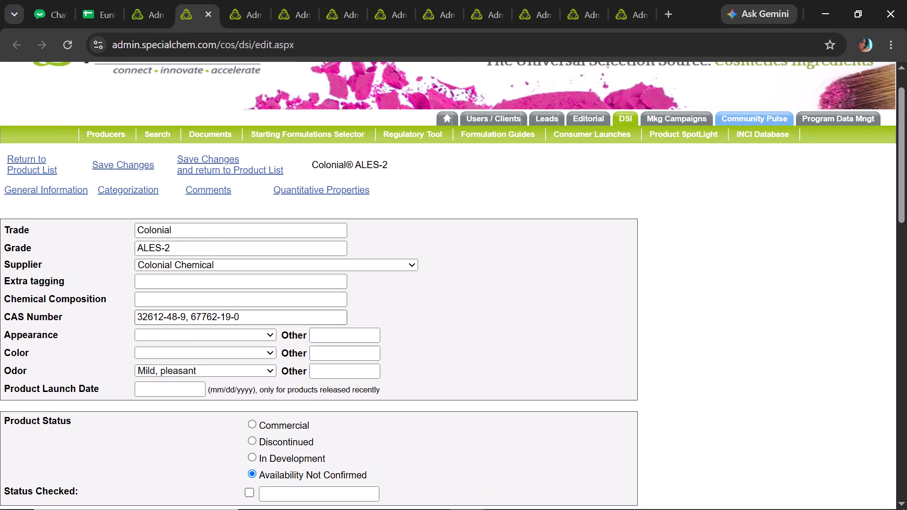
{"action": "left_click", "coordinate": [248, 491]}
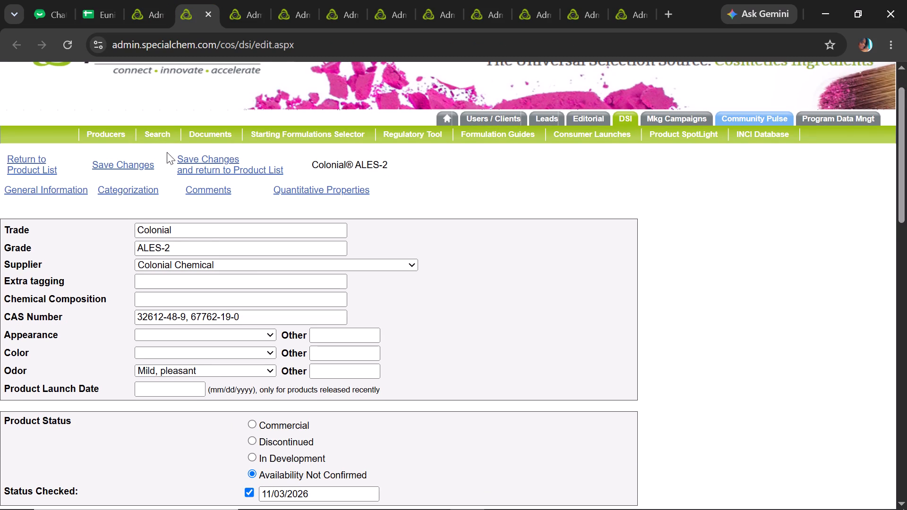
In the ALES-2 Displayed/Key Comments, begin the second sentence with {product} by {supplier} is used.
{"action": "left_click", "coordinate": [194, 187]}
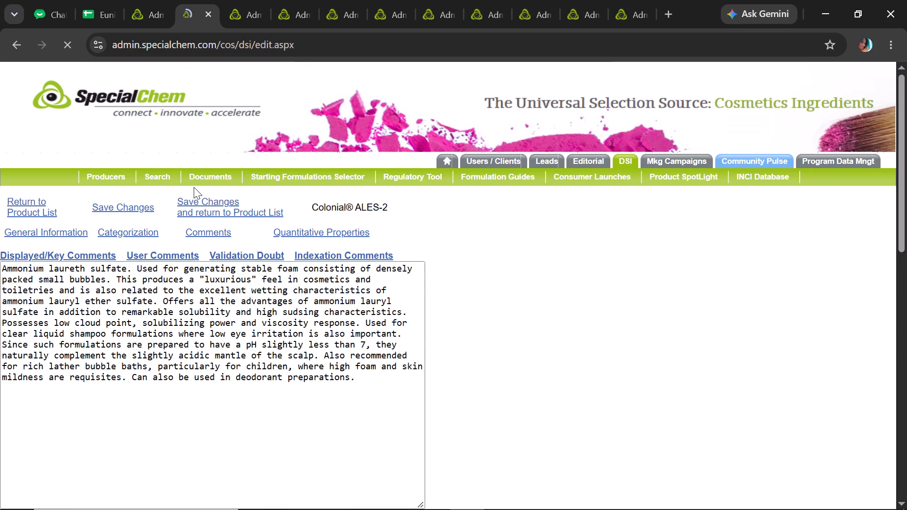
{"action": "double_click", "coordinate": [137, 271]}
{"action": "left_click", "coordinate": [137, 271]}
{"action": "key", "text": "ctrl+v"}
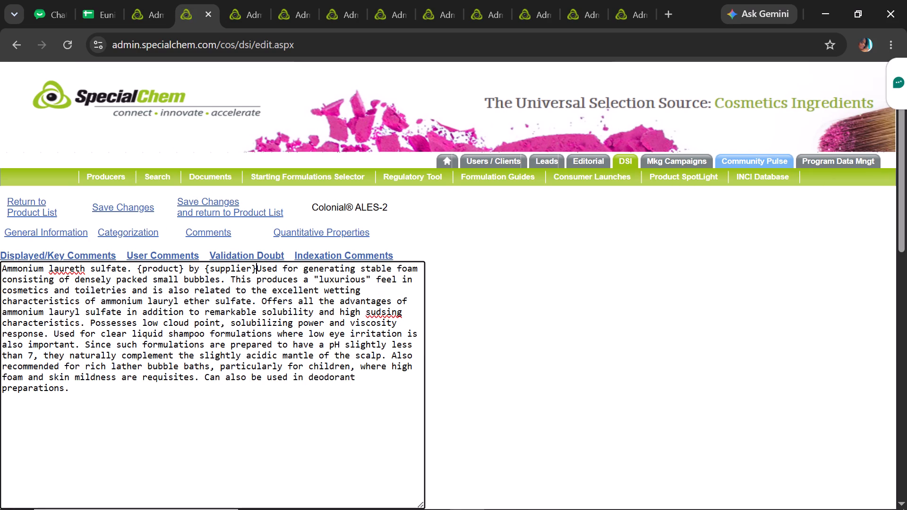
{"action": "key", "text": "space"}
{"action": "type", "text": "is"}
{"action": "key", "text": "space"}
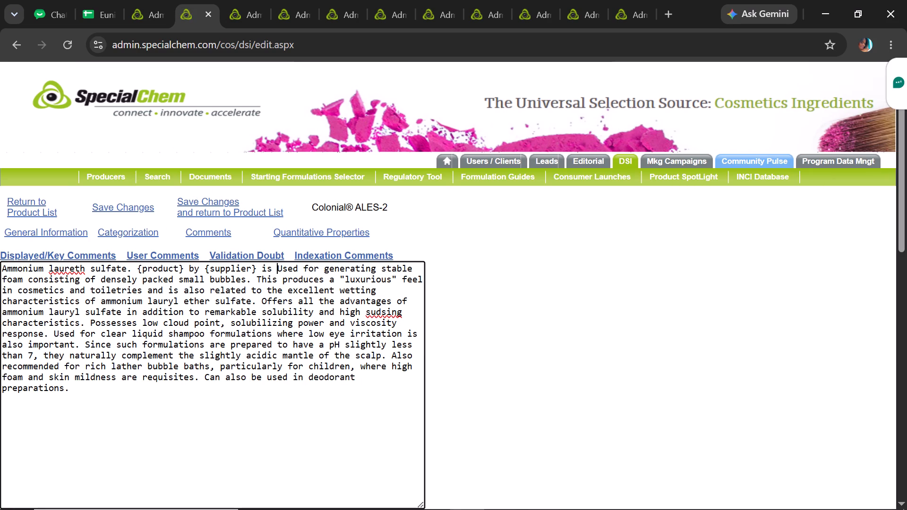
{"action": "key", "text": "Delete"}
{"action": "key", "text": "u"}
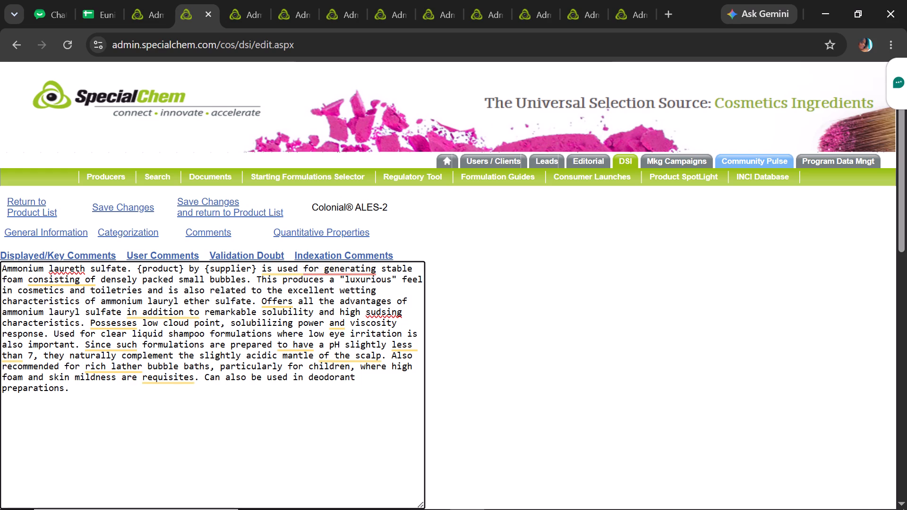
Copy the {product} placeholder from the comment and accept the wording suggestion to generate in the same sentence.
{"action": "left_click_drag", "start_coordinate": [138, 266], "coordinate": [185, 267]}
{"action": "key", "text": "ctrl+c"}
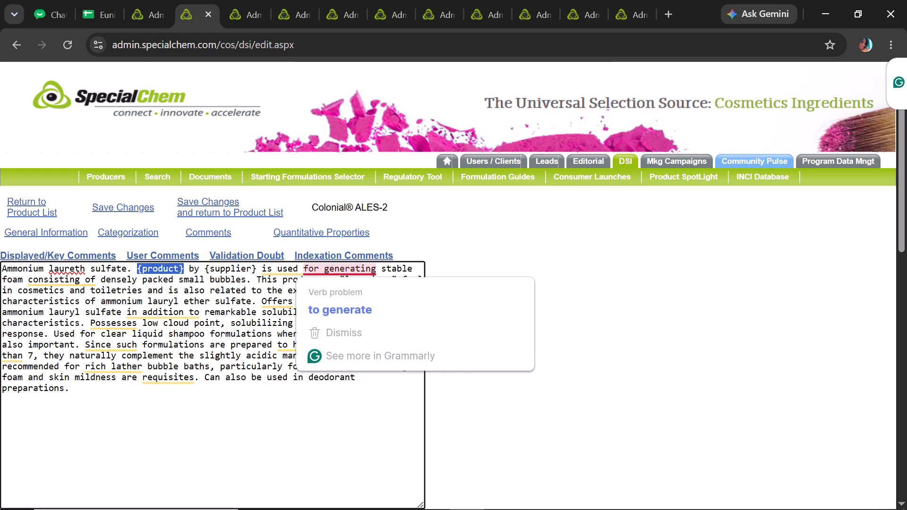
{"action": "left_click", "coordinate": [357, 290]}
{"action": "type", "text": "to generate"}
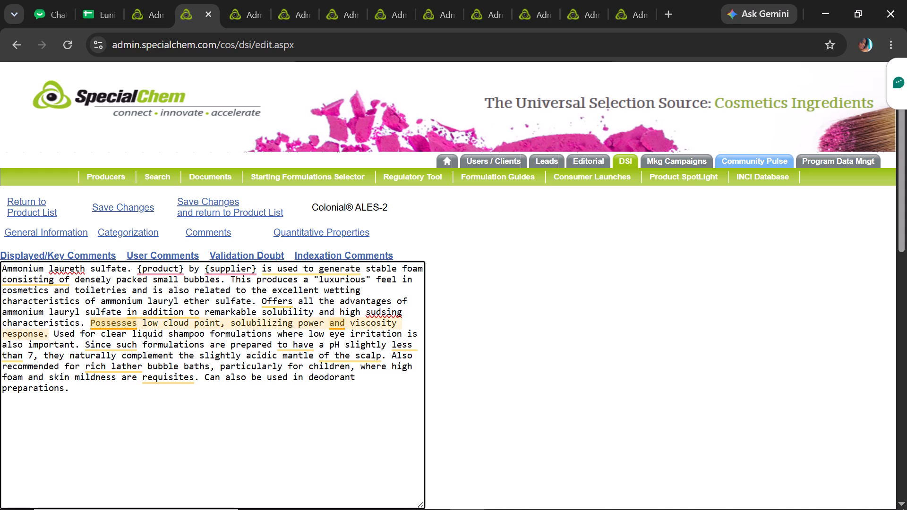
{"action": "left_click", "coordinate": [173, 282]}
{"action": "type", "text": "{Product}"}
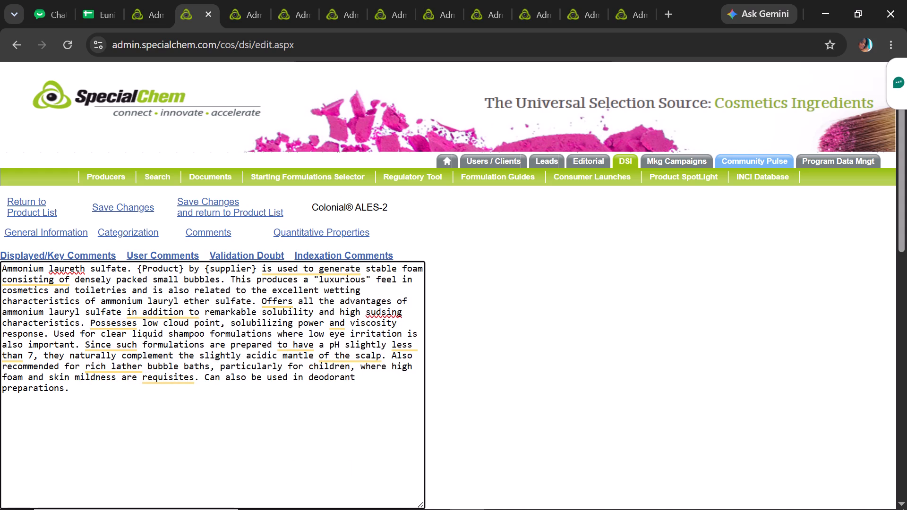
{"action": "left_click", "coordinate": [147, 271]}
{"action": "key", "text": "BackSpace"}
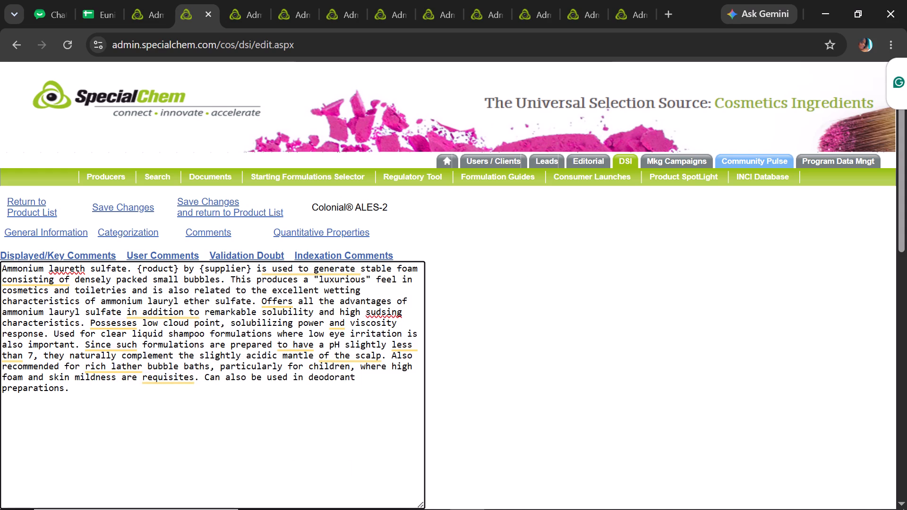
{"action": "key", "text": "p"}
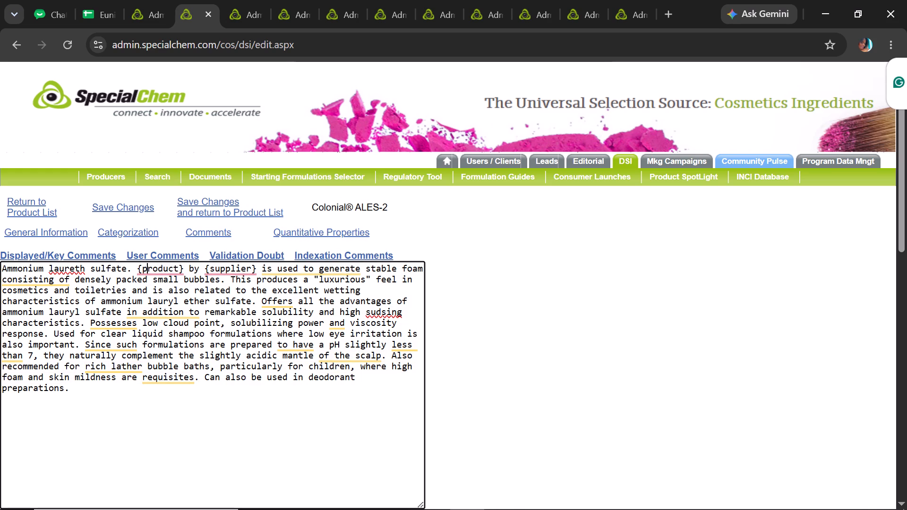
Insert {product} at the start of the sentence about ammonium lauryl sulfate advantages so it begins {product} offers.
{"action": "left_click", "coordinate": [261, 305]}
{"action": "key", "text": "ctrl+v"}
{"action": "key", "text": "space"}
{"action": "key", "text": "Delete"}
{"action": "key", "text": "o"}
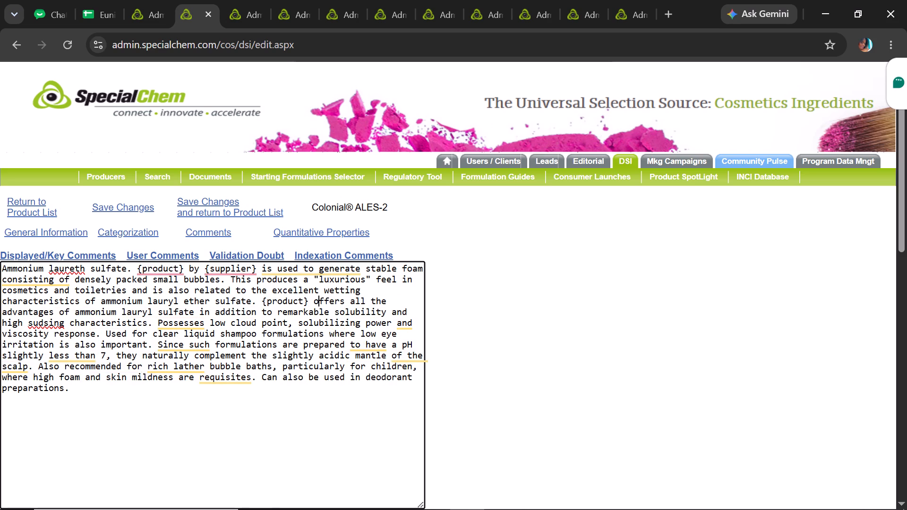
Enable Display as HTML for the Colonial ALES-2 key comments and save the changes.
{"action": "left_click_drag", "start_coordinate": [906, 176], "coordinate": [906, 207]}
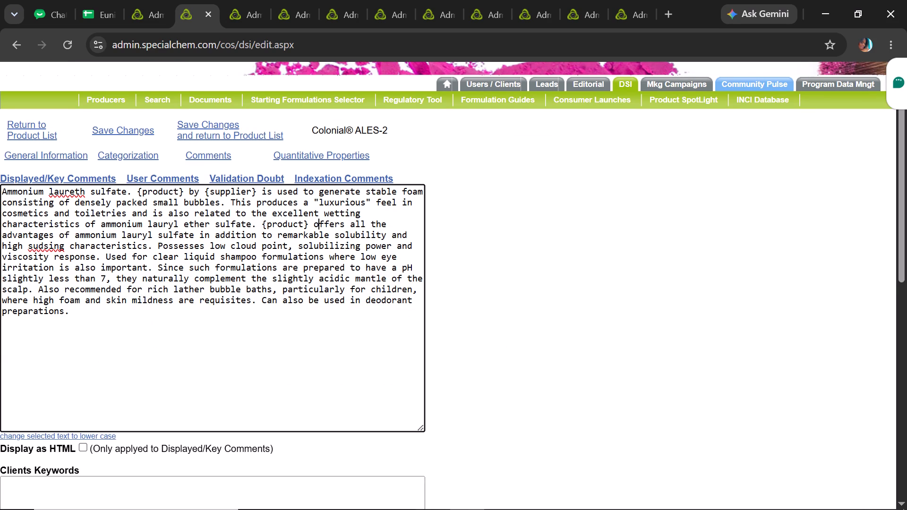
{"action": "left_click", "coordinate": [84, 445]}
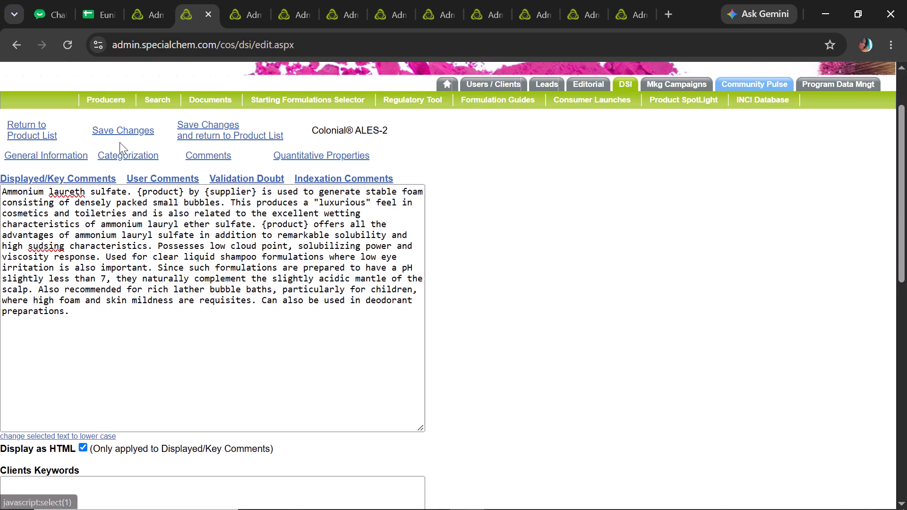
{"action": "left_click", "coordinate": [126, 126]}
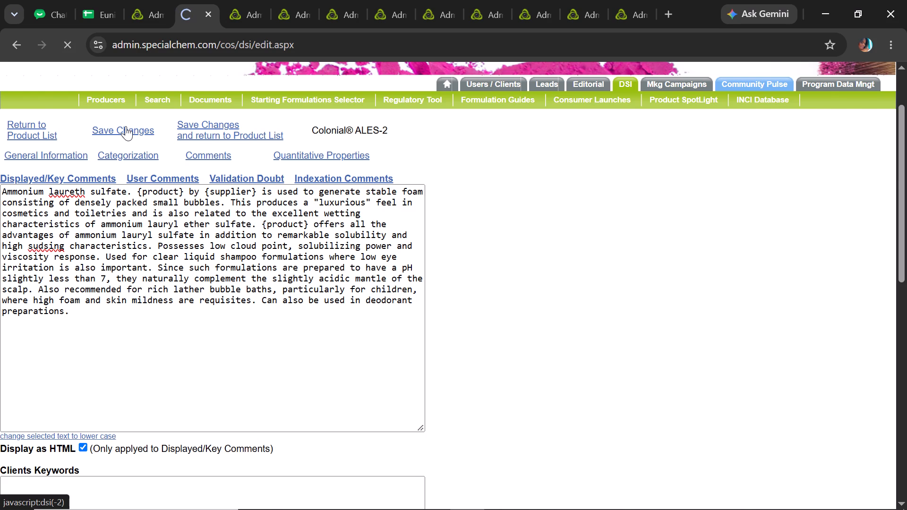
In the ALES-2 quantitative properties, rename the first property Active Content and the third Cloud Point.
{"action": "left_click", "coordinate": [284, 231]}
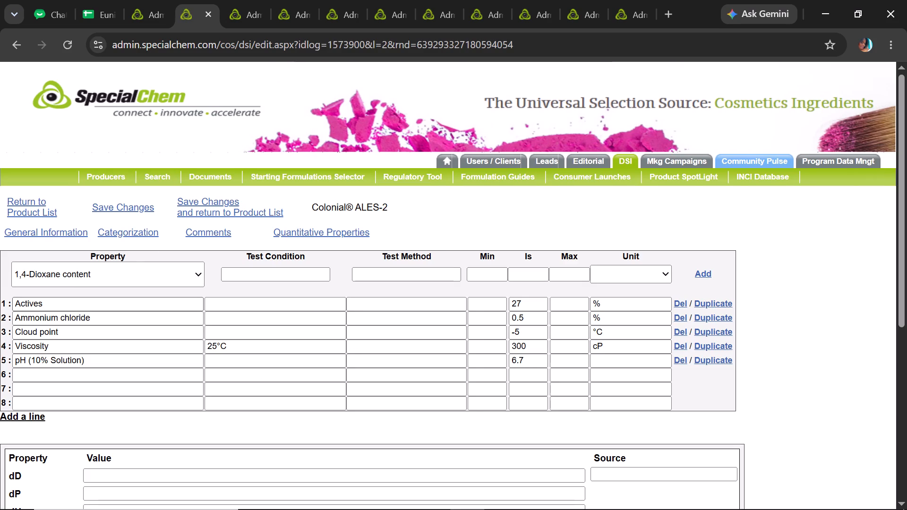
{"action": "left_click", "coordinate": [70, 309]}
{"action": "key", "text": "BackSpace"}
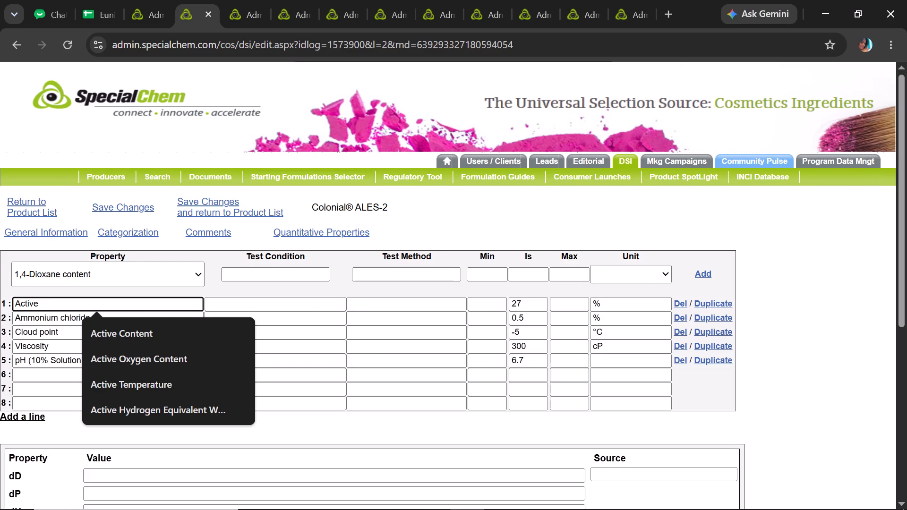
{"action": "left_click", "coordinate": [137, 325]}
{"action": "left_click", "coordinate": [82, 327]}
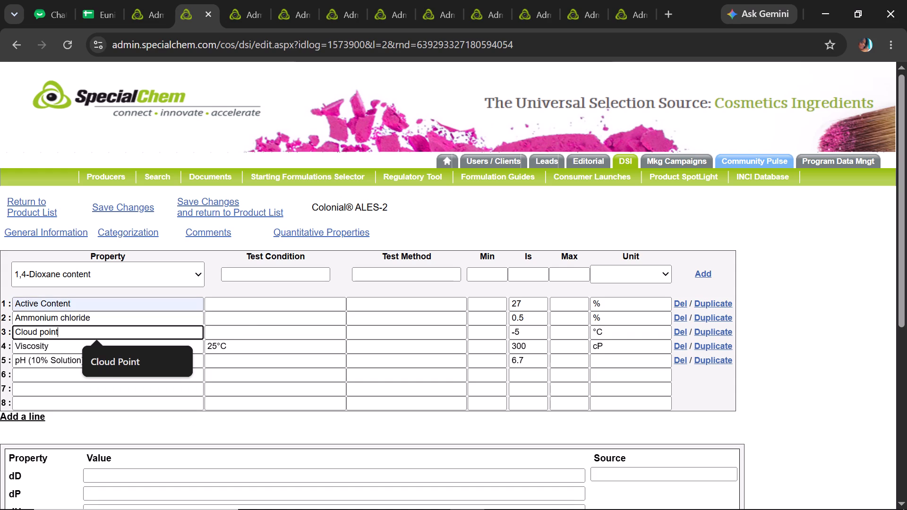
{"action": "left_click", "coordinate": [109, 361]}
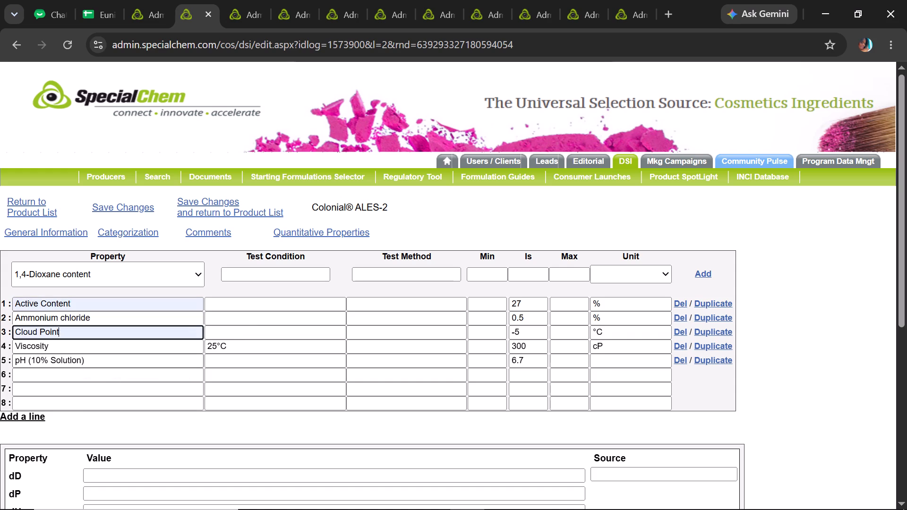
Move 10% Solution from the fifth property's name into its test condition, leaving the property named pH.
{"action": "left_click_drag", "start_coordinate": [32, 359], "coordinate": [84, 357]}
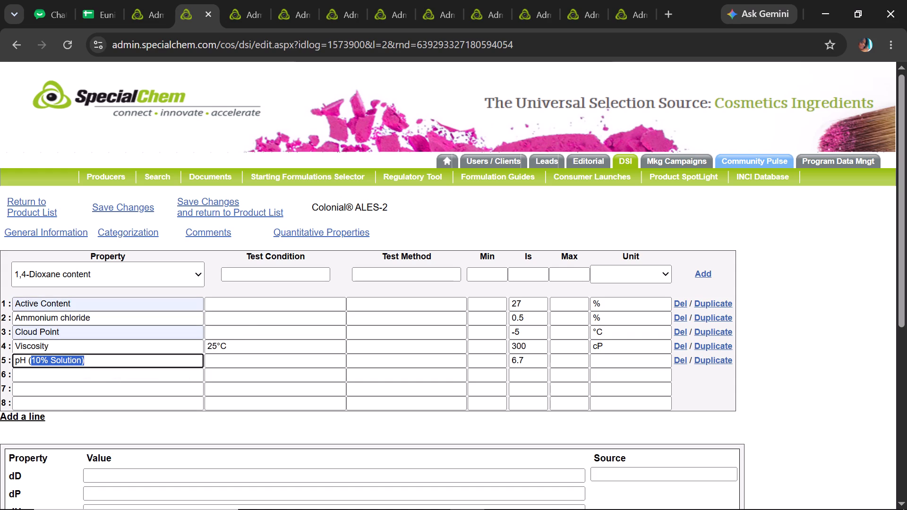
{"action": "key", "text": "ctrl+c"}
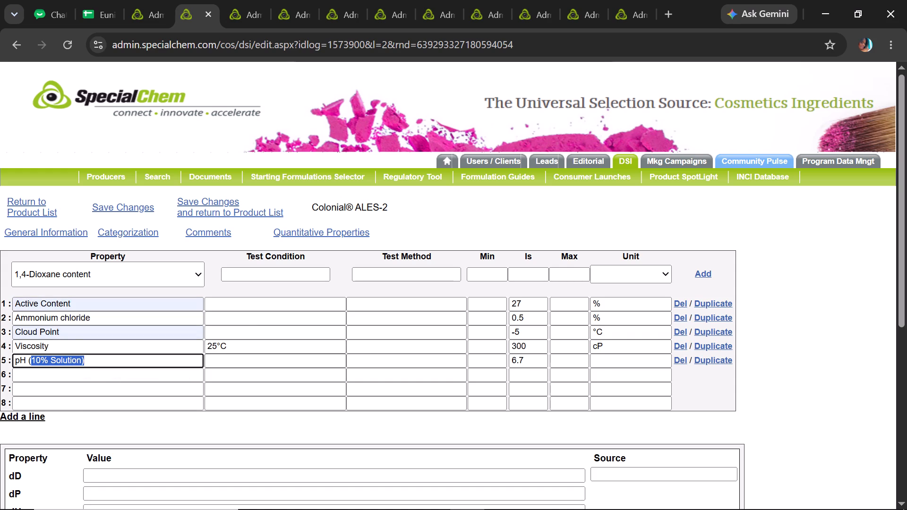
{"action": "left_click", "coordinate": [218, 362]}
{"action": "key", "text": "ctrl+v"}
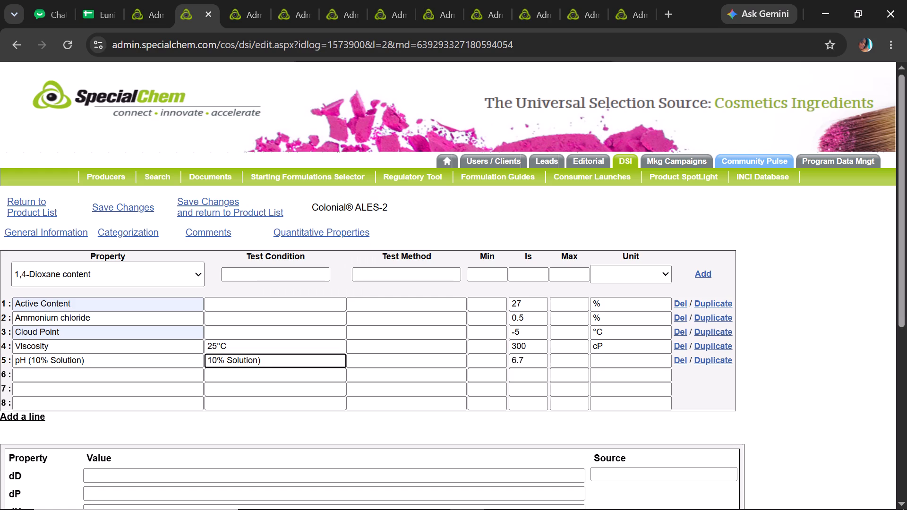
{"action": "key", "text": "BackSpace"}
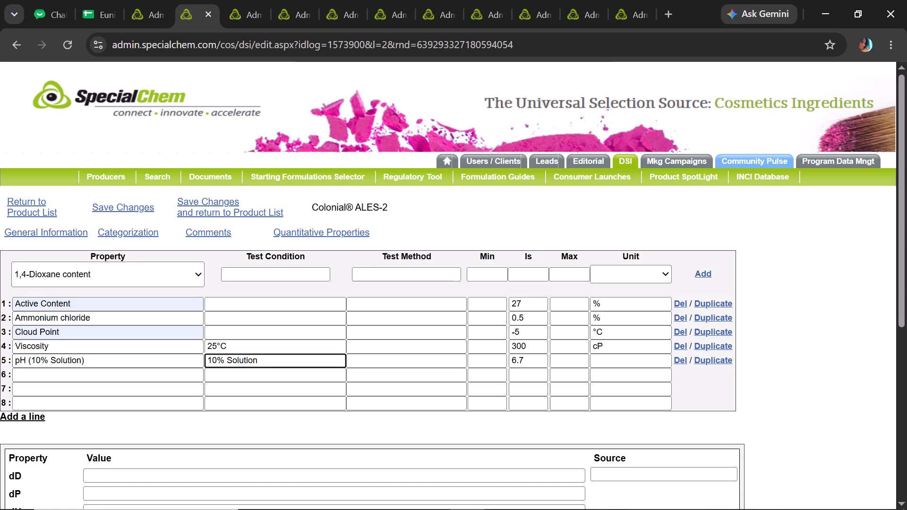
{"action": "left_click_drag", "start_coordinate": [26, 361], "coordinate": [182, 360]}
{"action": "key", "text": "BackSpace"}
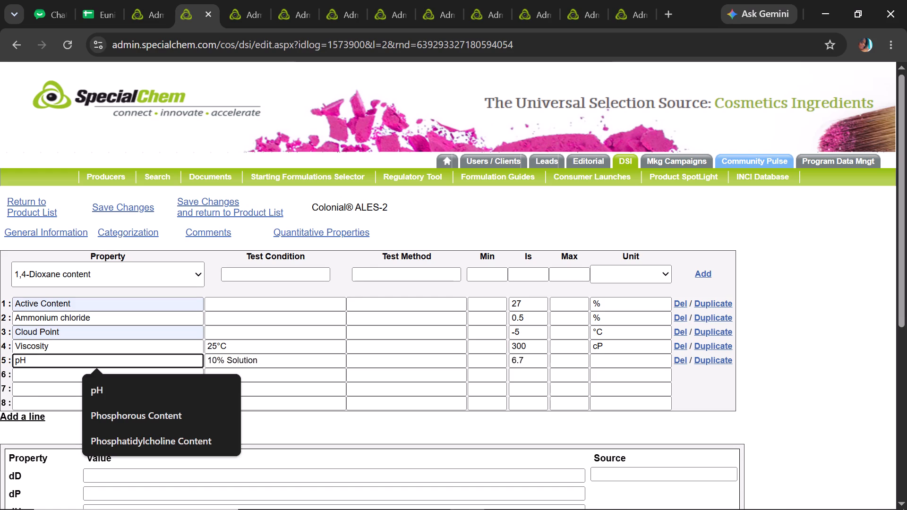
Rename the second property Ammonium Chloride Content, then save the Colonial ALES-2 record and return to the product list.
{"action": "left_click", "coordinate": [161, 318]}
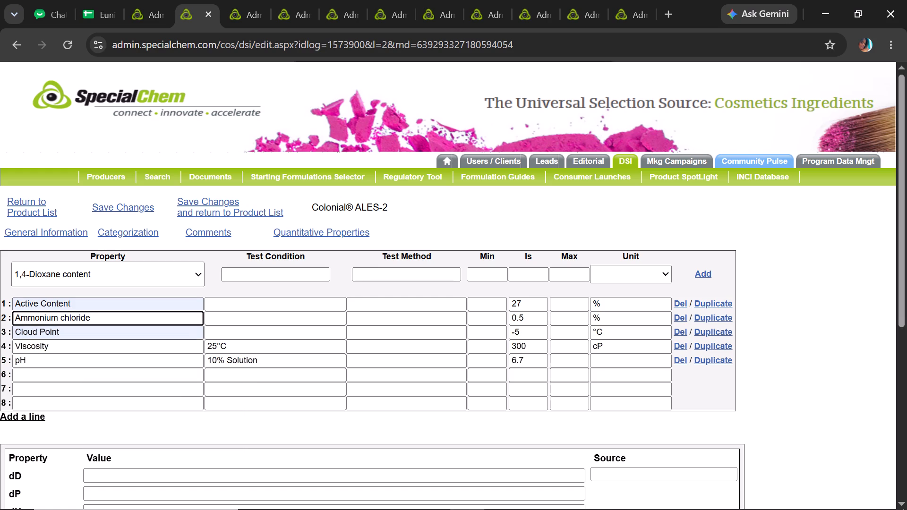
{"action": "left_click", "coordinate": [66, 317]}
{"action": "key", "text": "BackSpace"}
{"action": "key", "text": "Right"}
{"action": "key", "text": "Right"}
{"action": "key", "text": "Right"}
{"action": "key", "text": "Right"}
{"action": "key", "text": "Right"}
{"action": "key", "text": "Right"}
{"action": "key", "text": "Right"}
{"action": "key", "text": "space"}
{"action": "type", "text": "C"}
{"action": "key", "text": "m"}
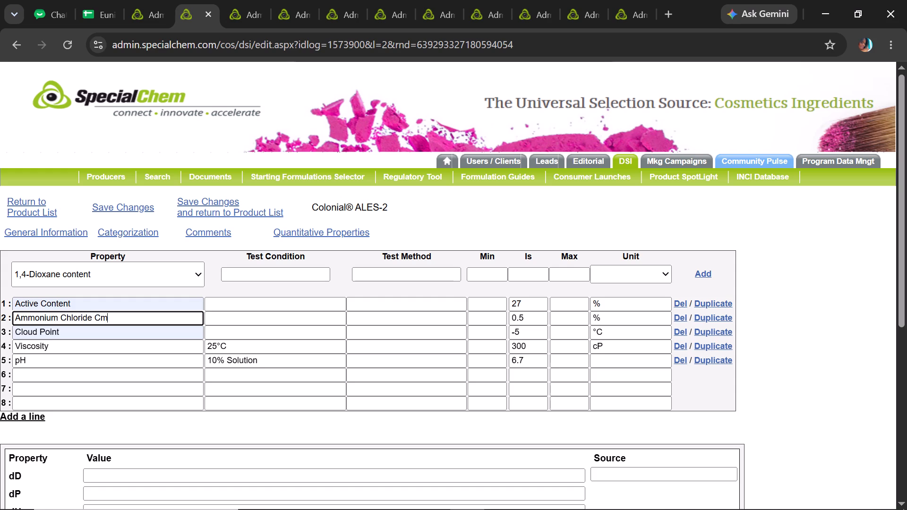
{"action": "key", "text": "BackSpace"}
{"action": "type", "text": "ontent"}
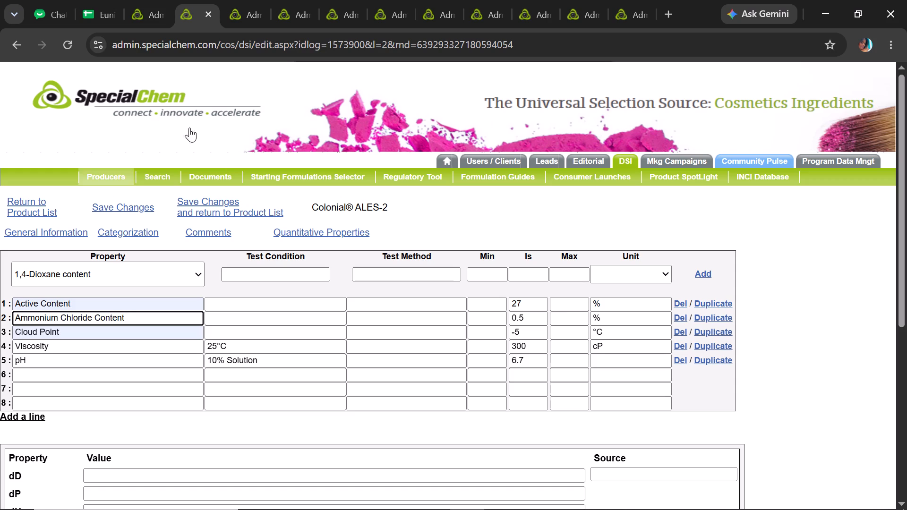
{"action": "left_click", "coordinate": [205, 216]}
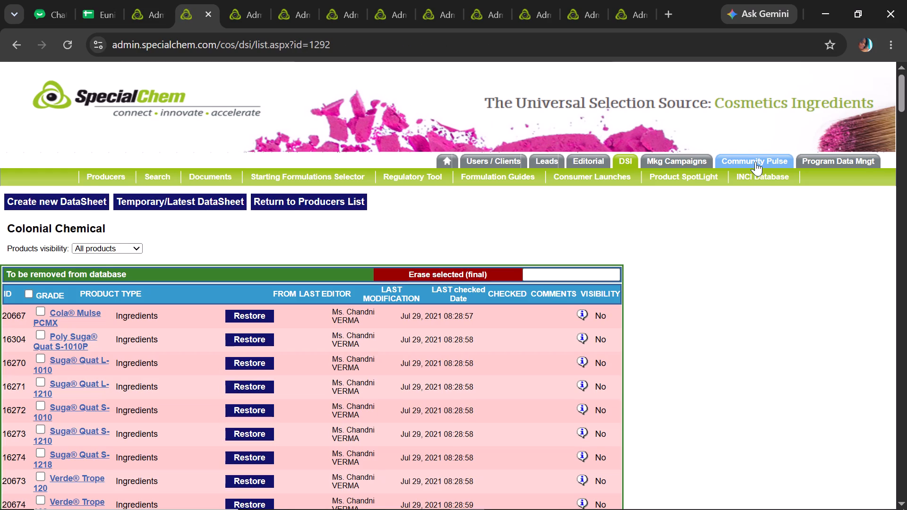
Open the Colonial ALES-60 record from the grade search results and copy {product} by {supplier} from the spreadsheet's Guide sheet.
{"action": "left_click_drag", "start_coordinate": [901, 108], "coordinate": [906, 141]}
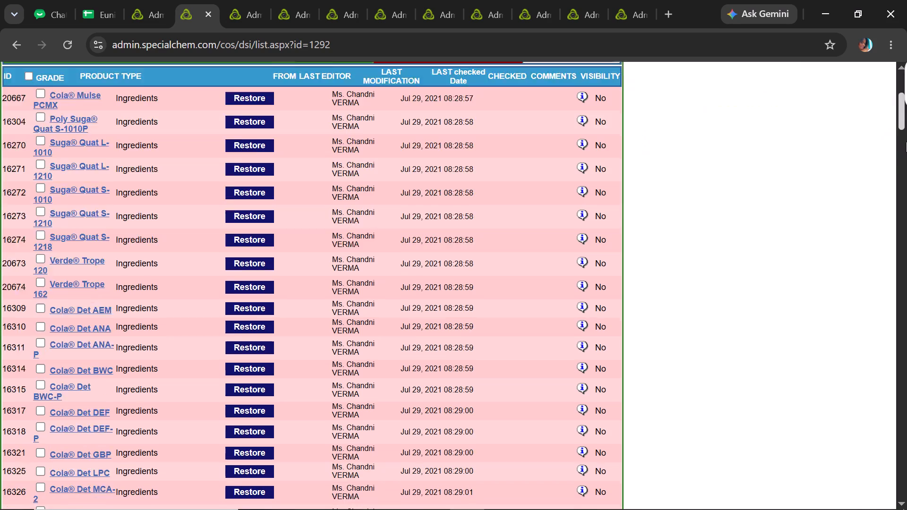
{"action": "left_click_drag", "start_coordinate": [906, 141], "coordinate": [906, 314]}
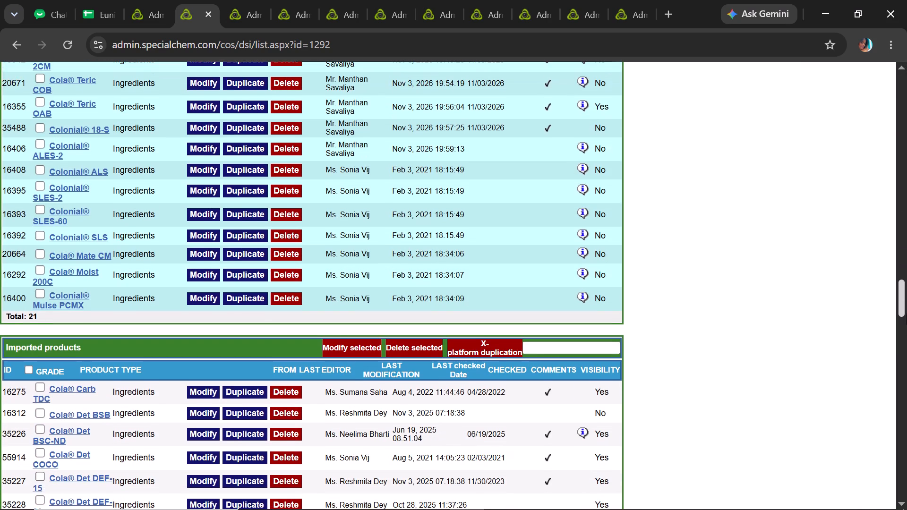
{"action": "left_click_drag", "start_coordinate": [906, 314], "coordinate": [900, 306]}
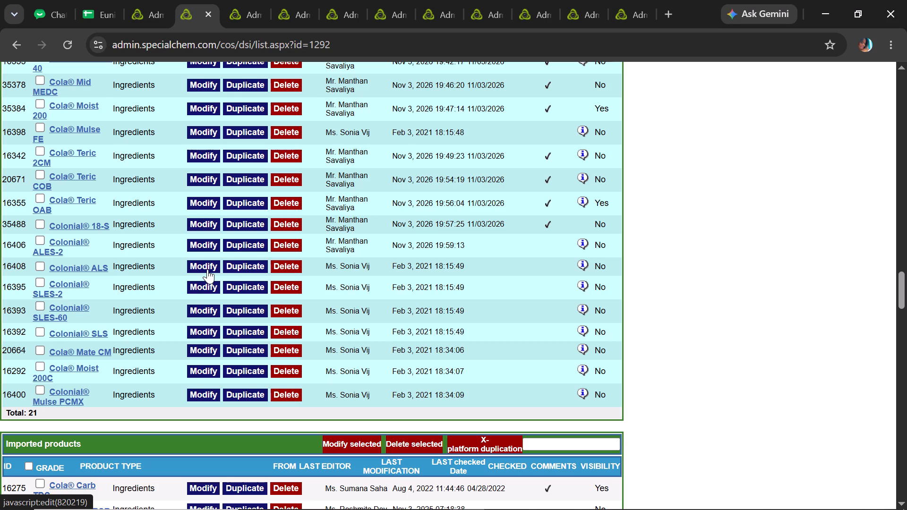
{"action": "left_click", "coordinate": [145, 10]}
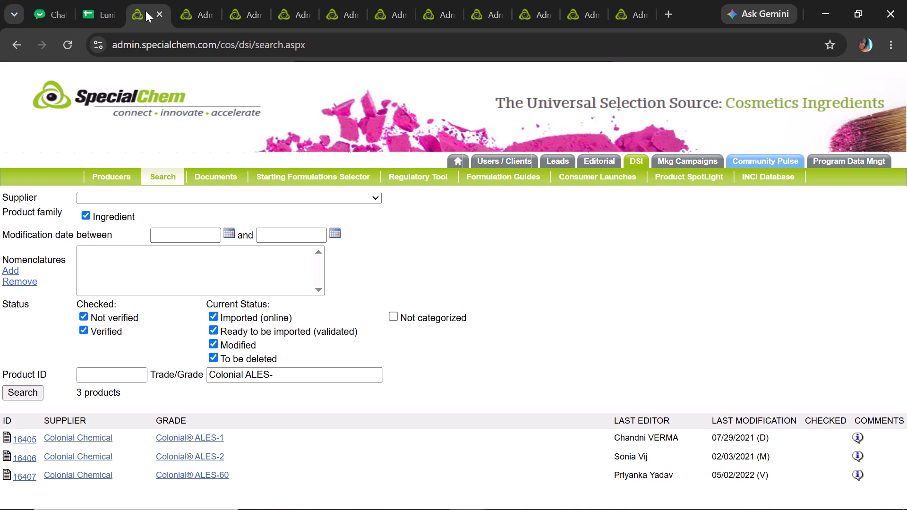
{"action": "left_click", "coordinate": [210, 470]}
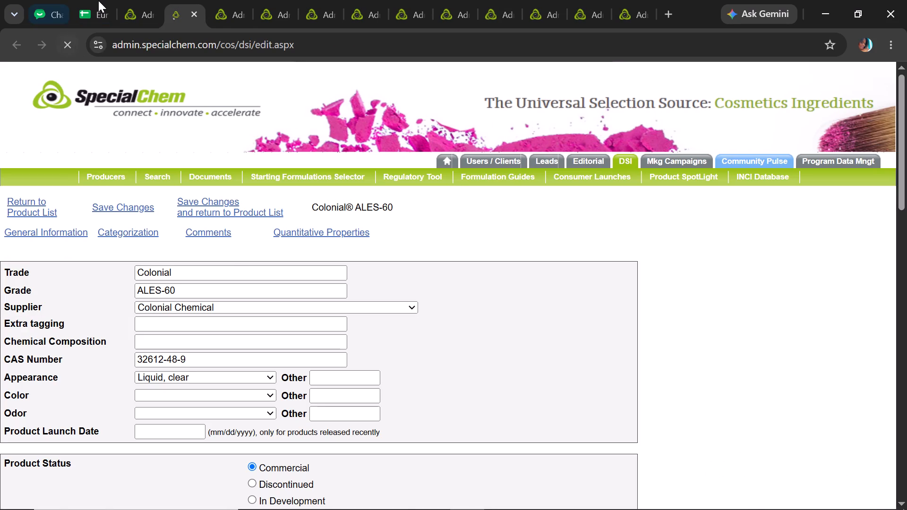
{"action": "left_click", "coordinate": [98, 0]}
{"action": "key", "text": "ctrl+c"}
{"action": "left_click", "coordinate": [98, 0], "text": "ctrl"}
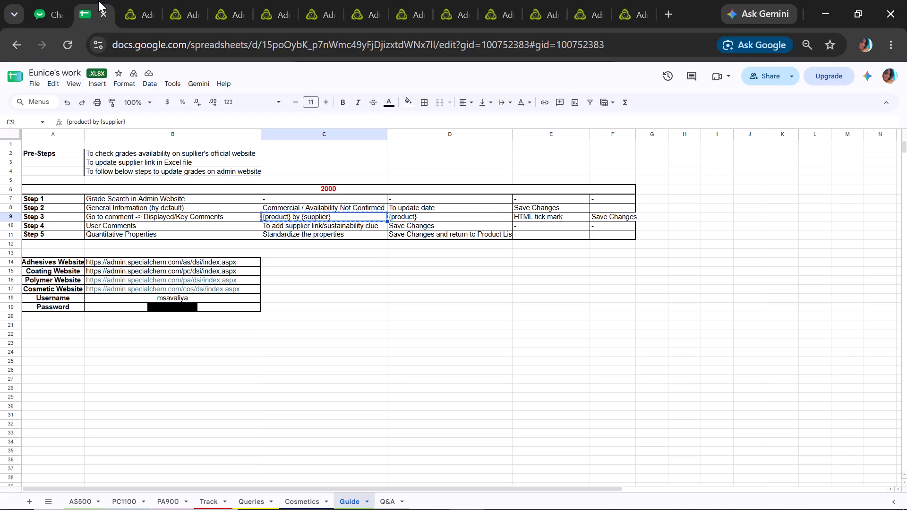
{"action": "left_click", "coordinate": [143, 0]}
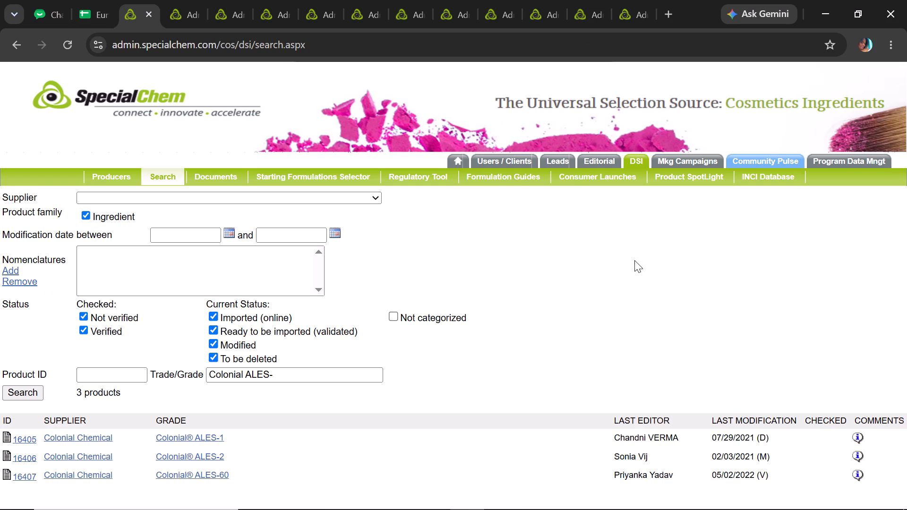
Set the ALES-60 product status to Availability Not Confirmed with status checked date 11/03/2026, and save the changes.
{"action": "left_click", "coordinate": [191, 12]}
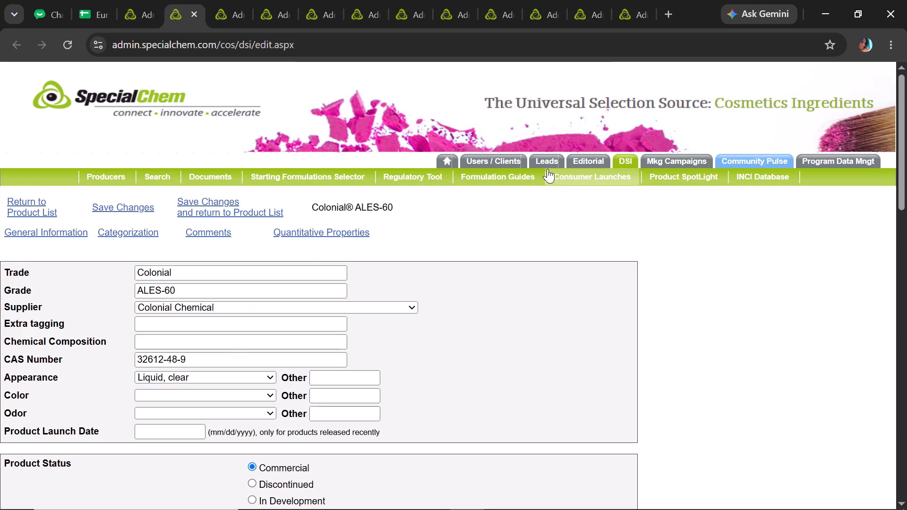
{"action": "left_click_drag", "start_coordinate": [906, 152], "coordinate": [906, 161]}
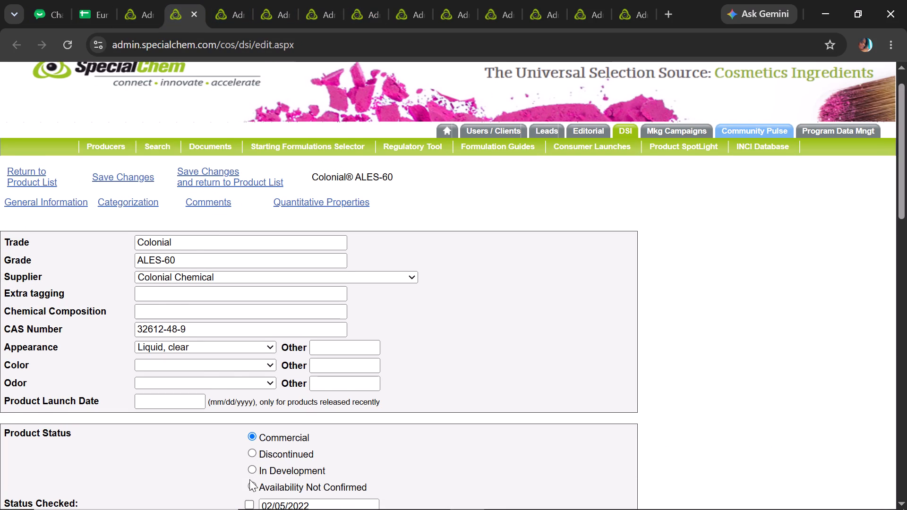
{"action": "left_click", "coordinate": [251, 483]}
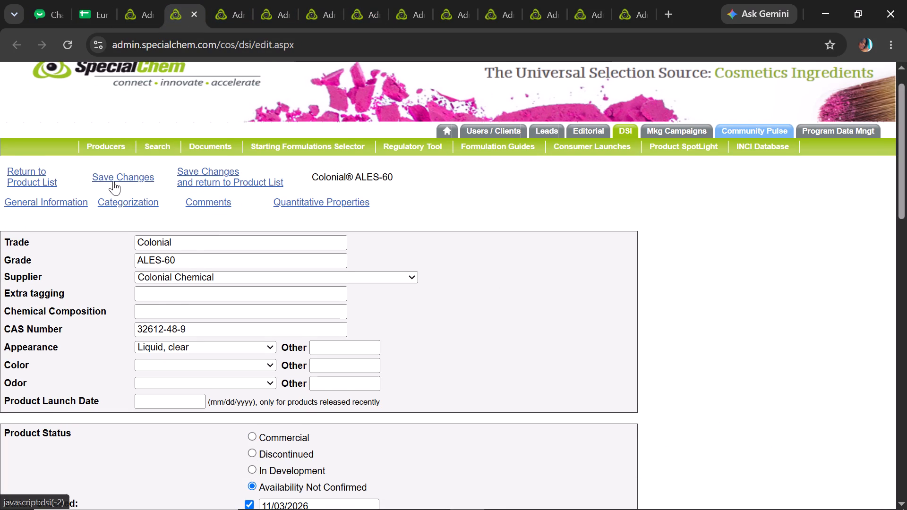
{"action": "left_click", "coordinate": [113, 181]}
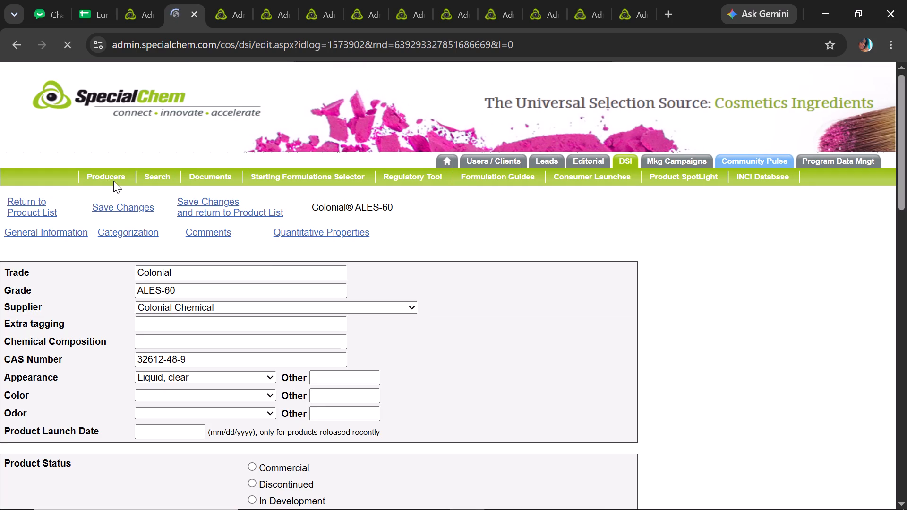
In the ALES-60 key comments, replace Colonial® ALES-60 by Colonial Chemical with {product} by {supplier} and the last Colonial® ALES-60 with {product}.
{"action": "left_click", "coordinate": [200, 230]}
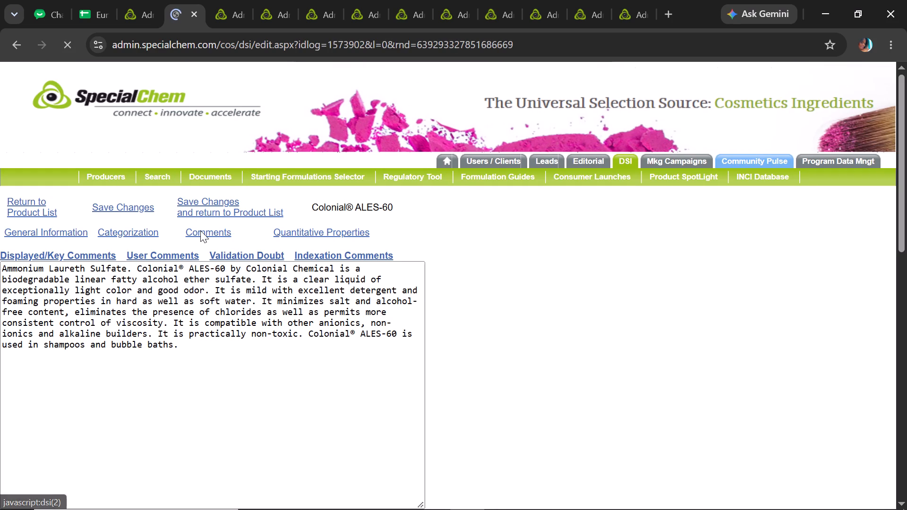
{"action": "double_click", "coordinate": [136, 265]}
{"action": "left_click", "coordinate": [136, 265]}
{"action": "left_click_drag", "start_coordinate": [136, 265], "coordinate": [283, 271]}
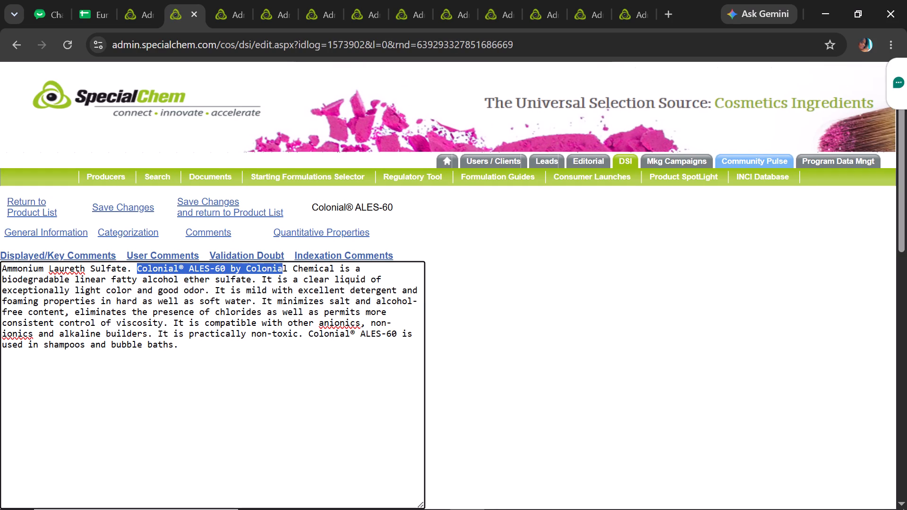
{"action": "left_click_drag", "start_coordinate": [283, 271], "coordinate": [337, 267]}
{"action": "key", "text": "ctrl+v"}
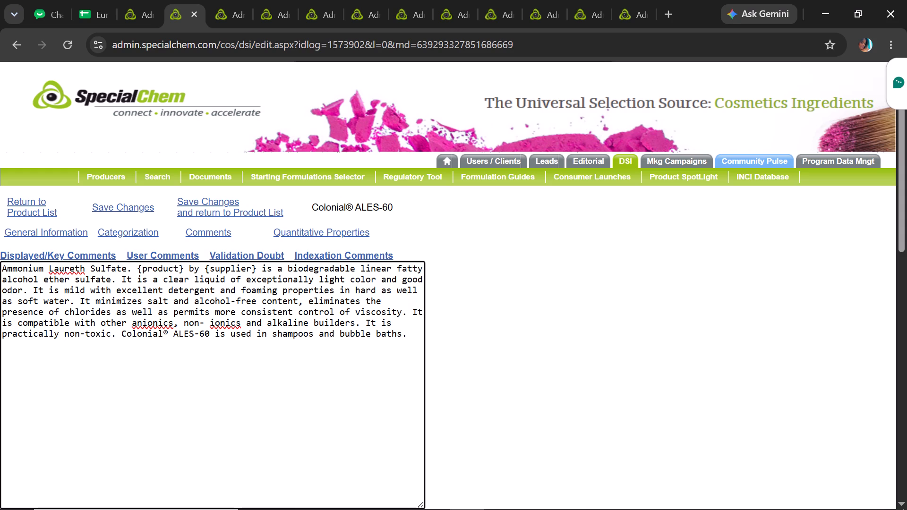
{"action": "left_click_drag", "start_coordinate": [181, 265], "coordinate": [137, 266]}
{"action": "key", "text": "ctrl+c"}
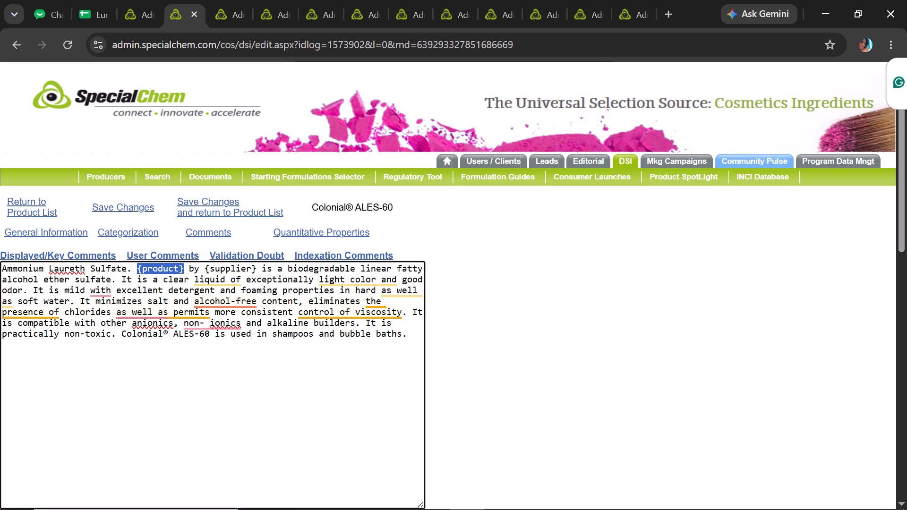
{"action": "left_click_drag", "start_coordinate": [122, 330], "coordinate": [214, 332]}
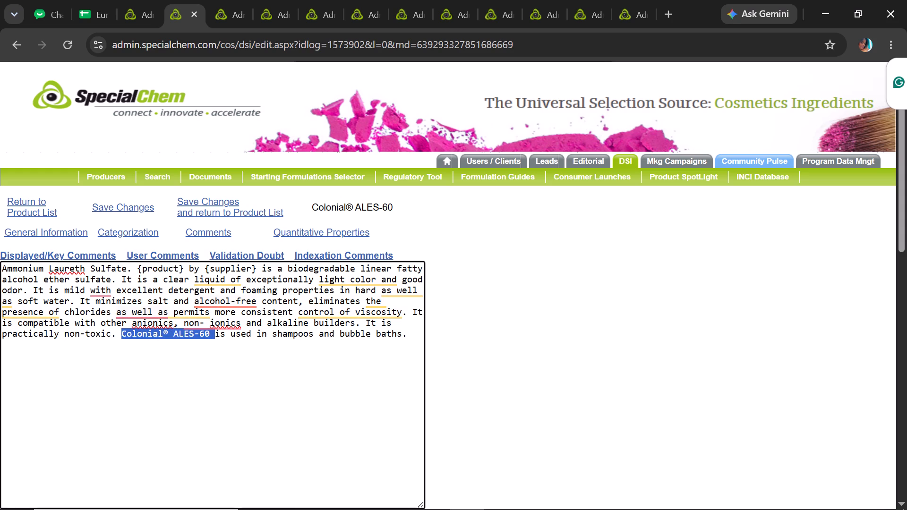
{"action": "key", "text": "ctrl+v"}
{"action": "key", "text": "space"}
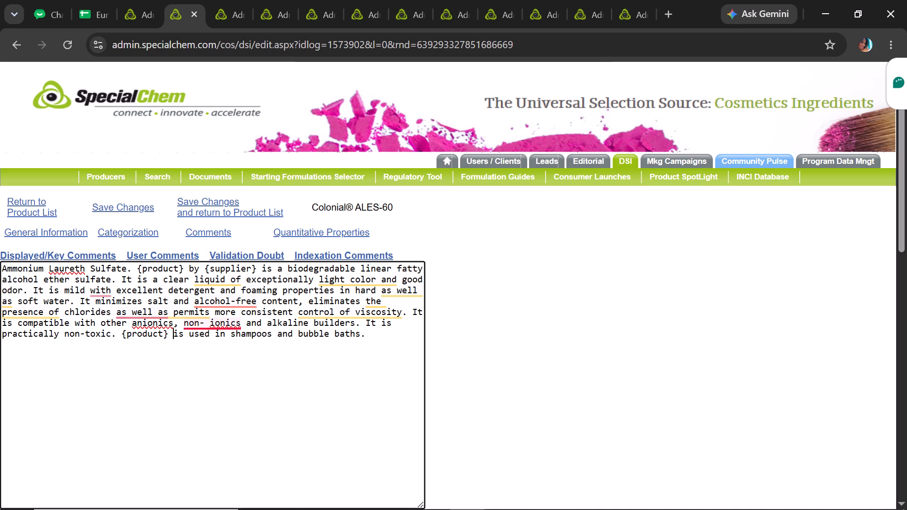
Apply the Grammarly corrections in the comments: "non-ionics,", "alcohol" for alcohol-free, "and" for the flagged "as well as", and commas after "mild" and "chlorides".
{"action": "left_click", "coordinate": [240, 340]}
{"action": "type", "text": "non-ionics,"}
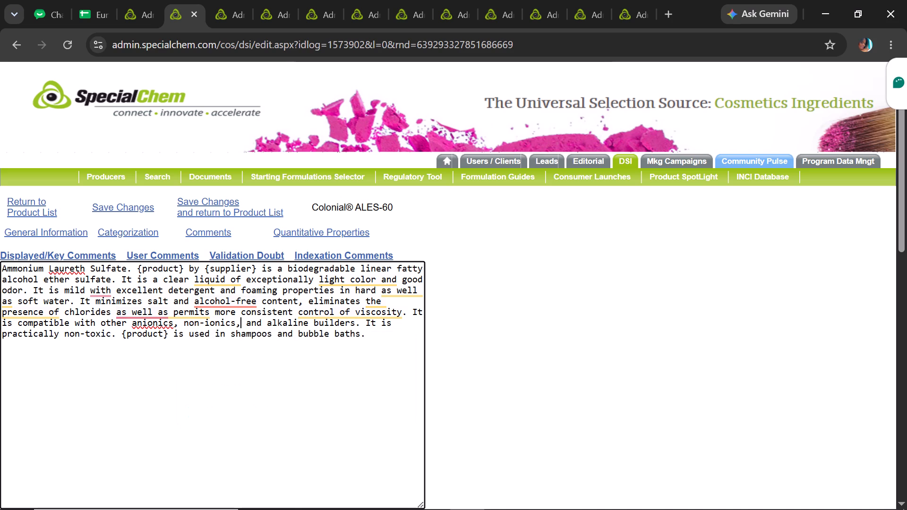
{"action": "left_click", "coordinate": [244, 319]}
{"action": "type", "text": "alcohol"}
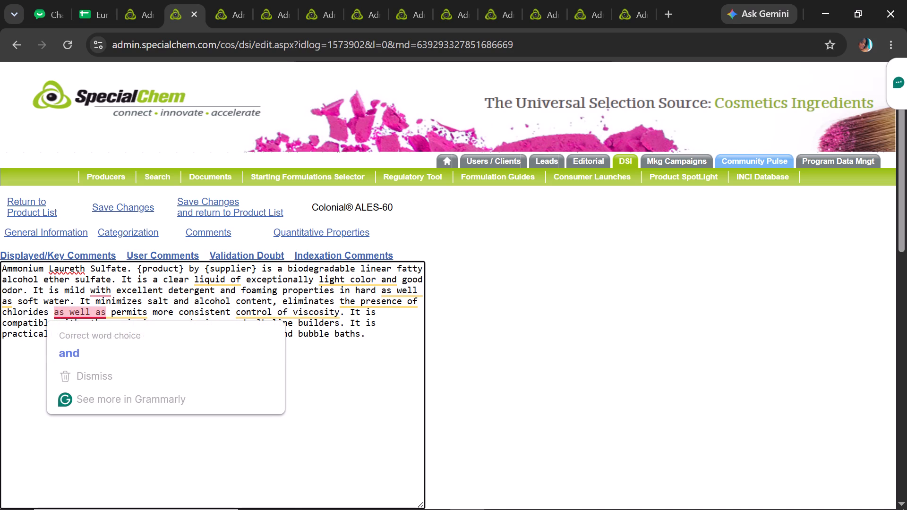
{"action": "left_click", "coordinate": [78, 328]}
{"action": "type", "text": "and"}
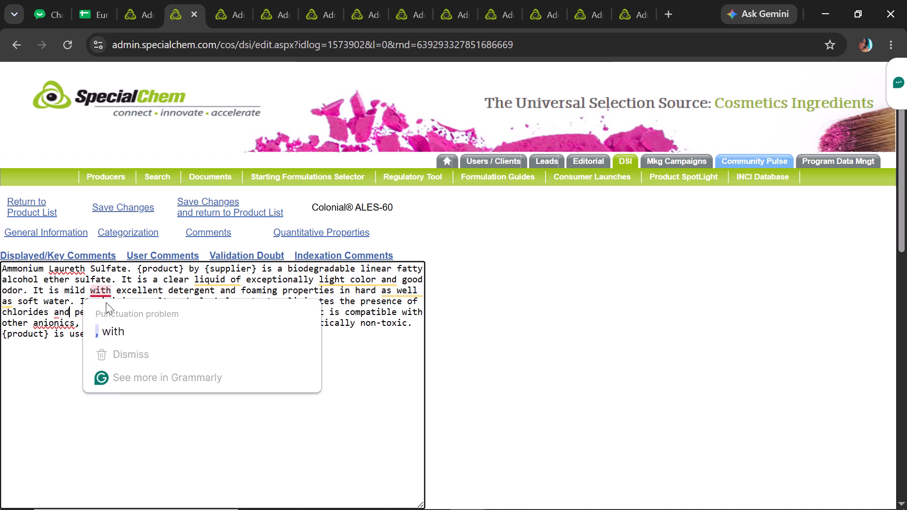
{"action": "left_click", "coordinate": [113, 316]}
{"action": "key", "text": "comma"}
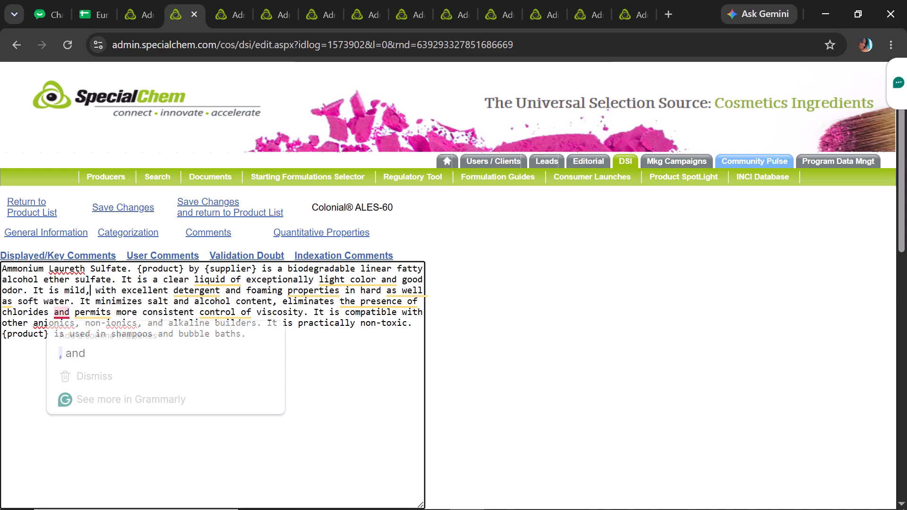
{"action": "left_click", "coordinate": [76, 328]}
{"action": "key", "text": "comma"}
Enable Display as HTML for the ALES-60 key comments and save the changes.
{"action": "left_click_drag", "start_coordinate": [906, 193], "coordinate": [906, 218]}
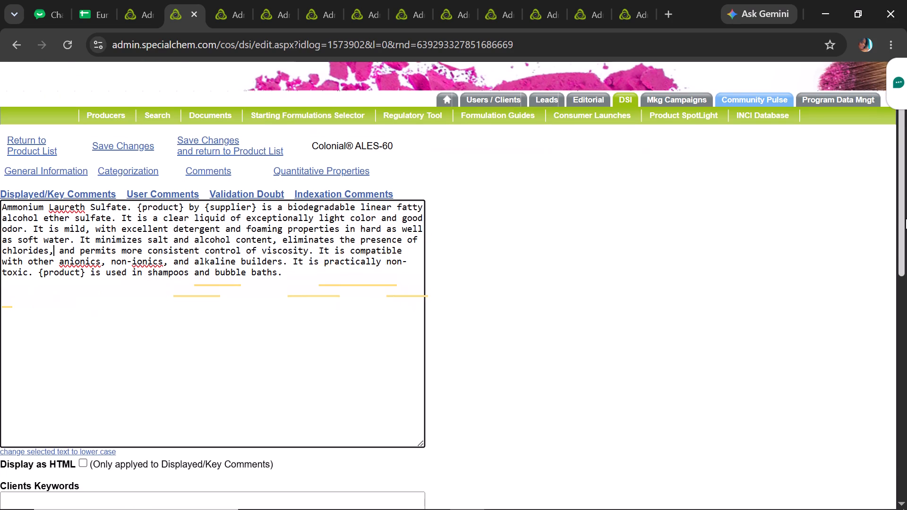
{"action": "left_click", "coordinate": [85, 458]}
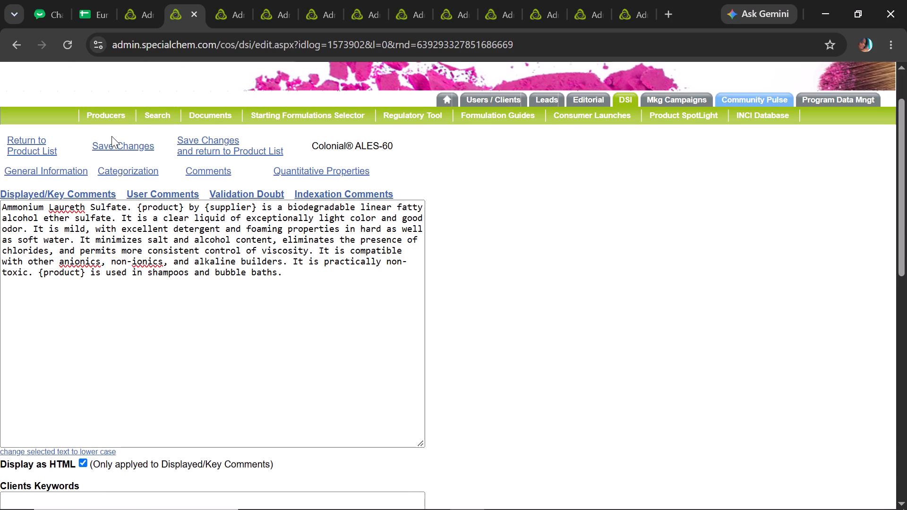
{"action": "left_click", "coordinate": [114, 141]}
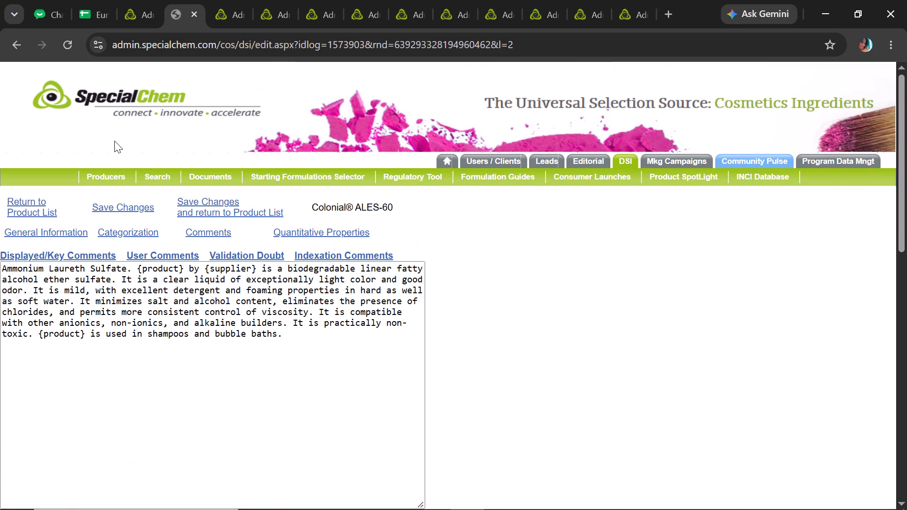
Check the ALES-60 quantitative properties, then save the record and return to the product list.
{"action": "left_click", "coordinate": [337, 234]}
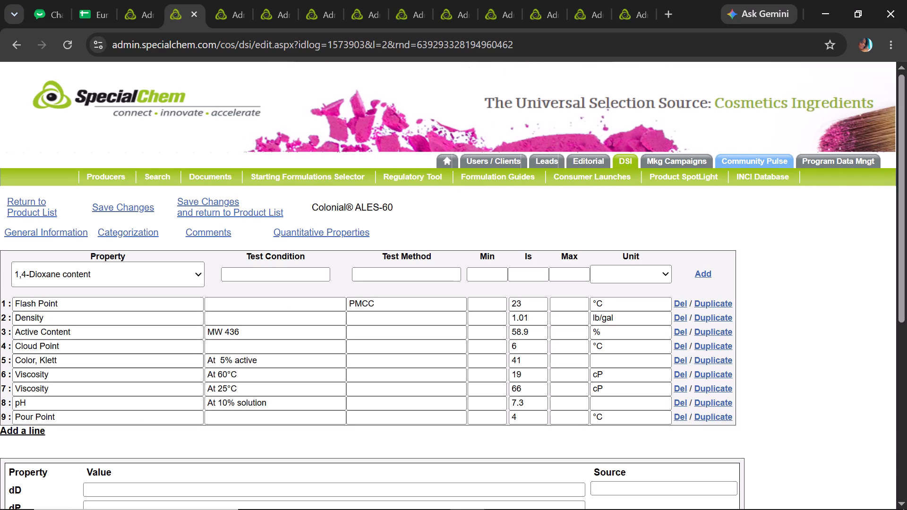
{"action": "left_click", "coordinate": [206, 196]}
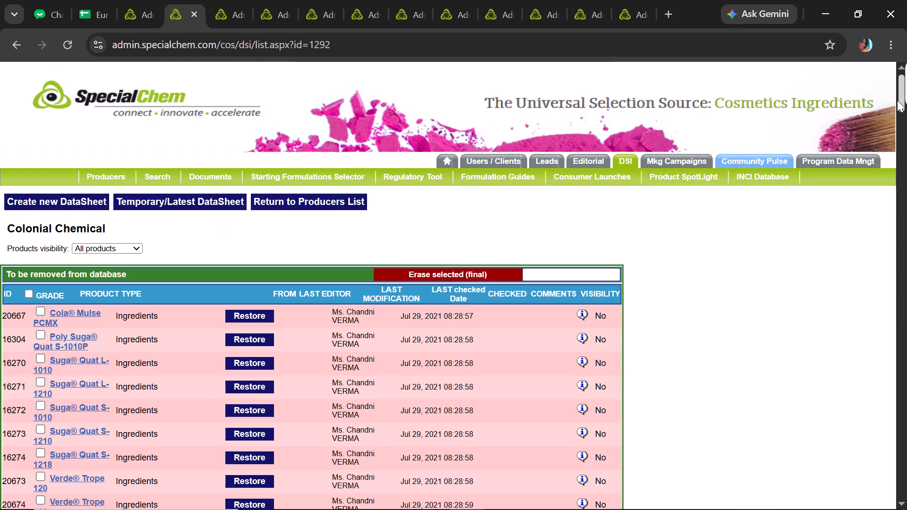
Open the Colonial ALS record from the New/Modified products, mark its status as checked, and save the changes.
{"action": "left_click_drag", "start_coordinate": [897, 100], "coordinate": [883, 278]}
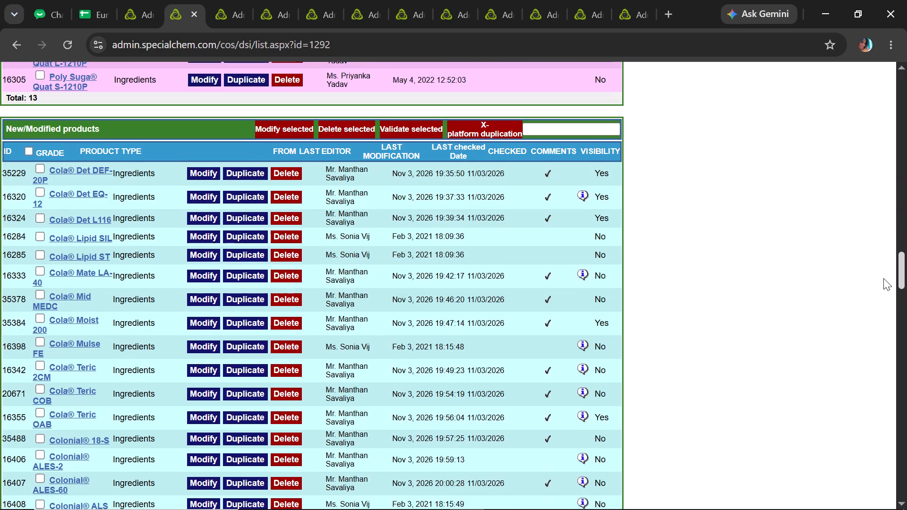
{"action": "left_click_drag", "start_coordinate": [883, 278], "coordinate": [885, 283]}
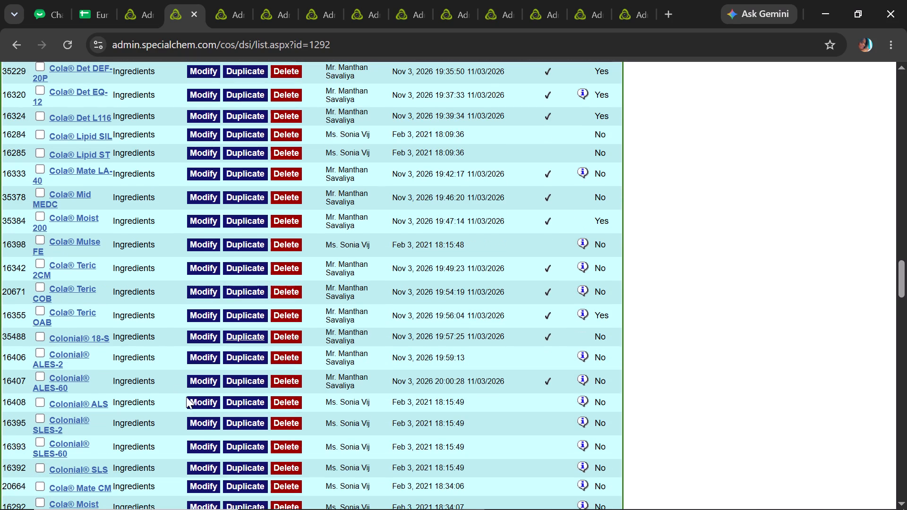
{"action": "left_click", "coordinate": [201, 400]}
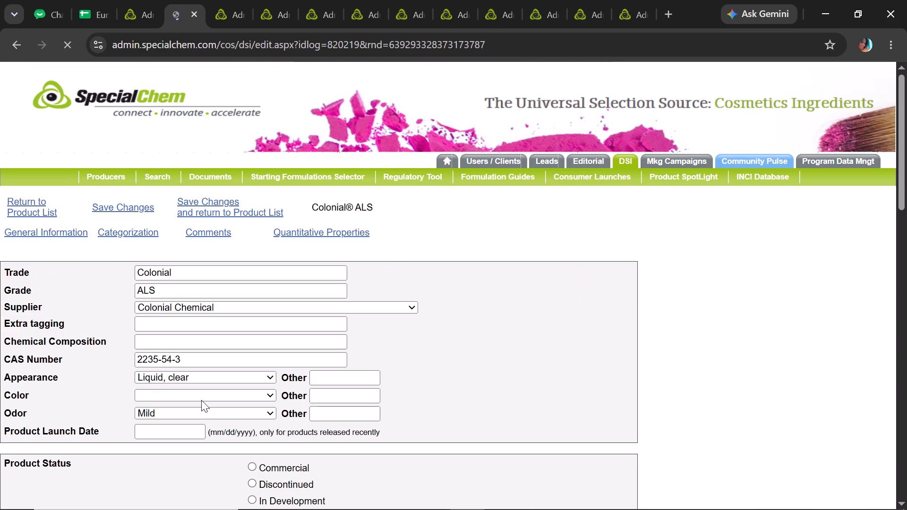
{"action": "left_click_drag", "start_coordinate": [906, 115], "coordinate": [906, 132]}
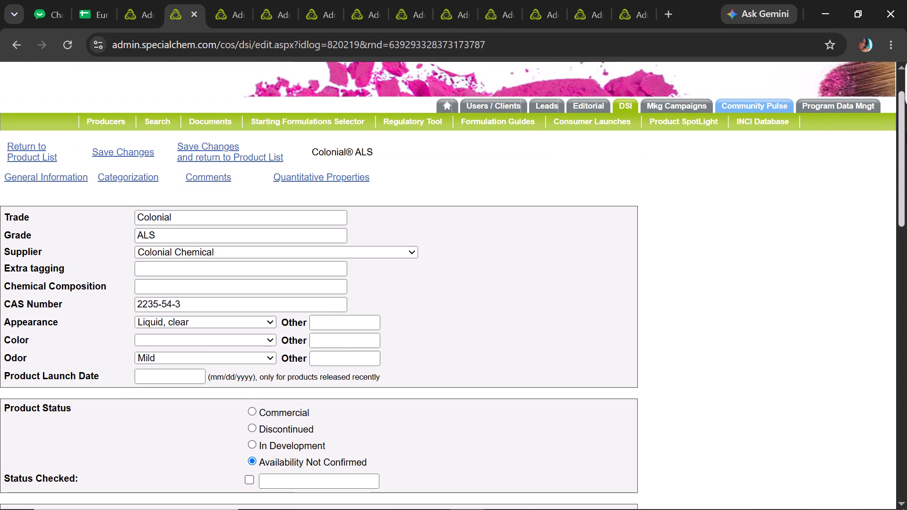
{"action": "left_click", "coordinate": [246, 481]}
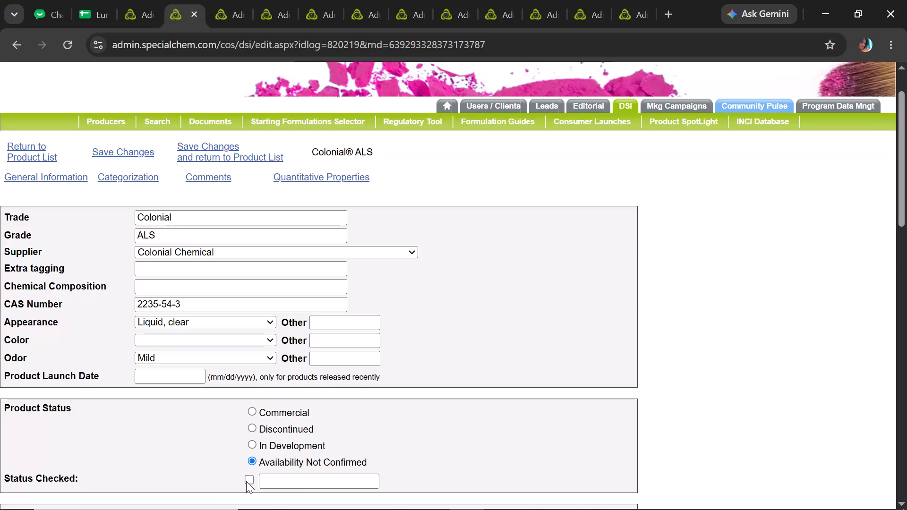
{"action": "left_click", "coordinate": [130, 153]}
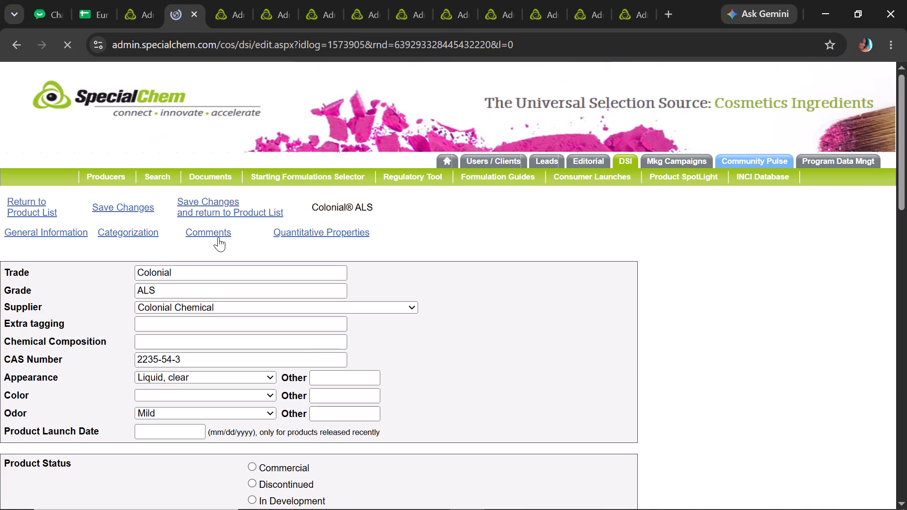
In the Colonial ALS key comments, insert the guide's "{product} by {supplier}" after "Ammonium lauryl sulfate." and continue with lowercase "has".
{"action": "left_click", "coordinate": [219, 233]}
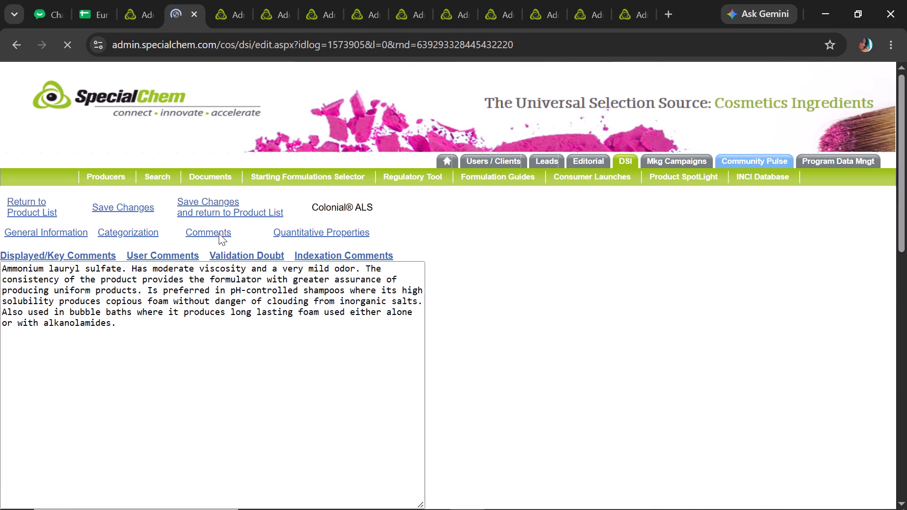
{"action": "left_click", "coordinate": [96, 0]}
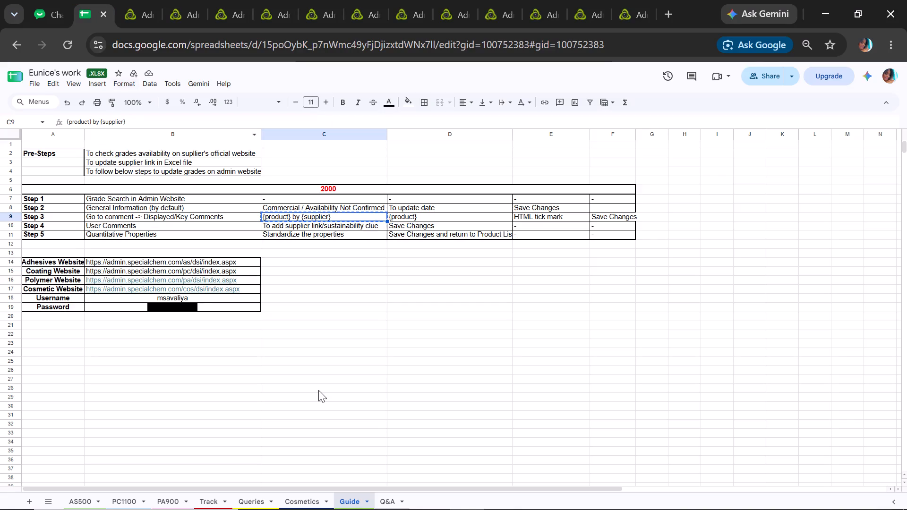
{"action": "key", "text": "ctrl+c"}
{"action": "left_click", "coordinate": [196, 0]}
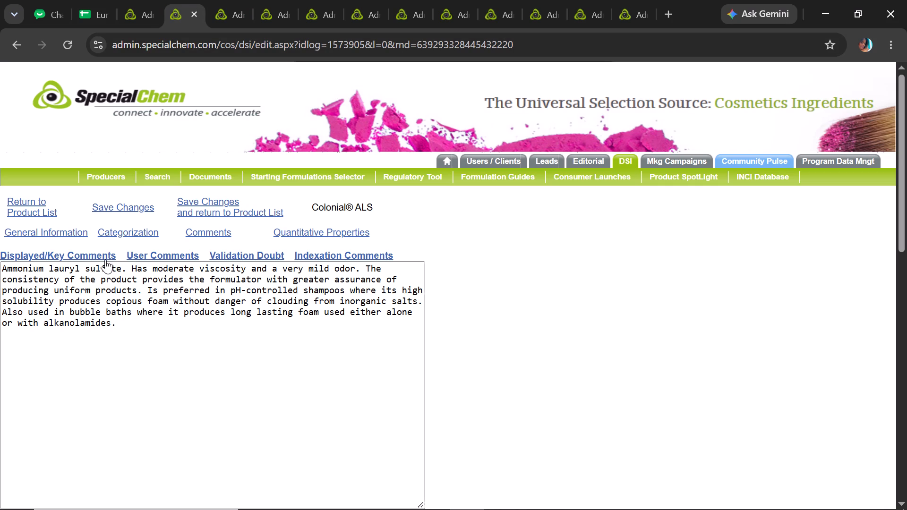
{"action": "left_click", "coordinate": [131, 268]}
{"action": "left_click", "coordinate": [131, 268]}
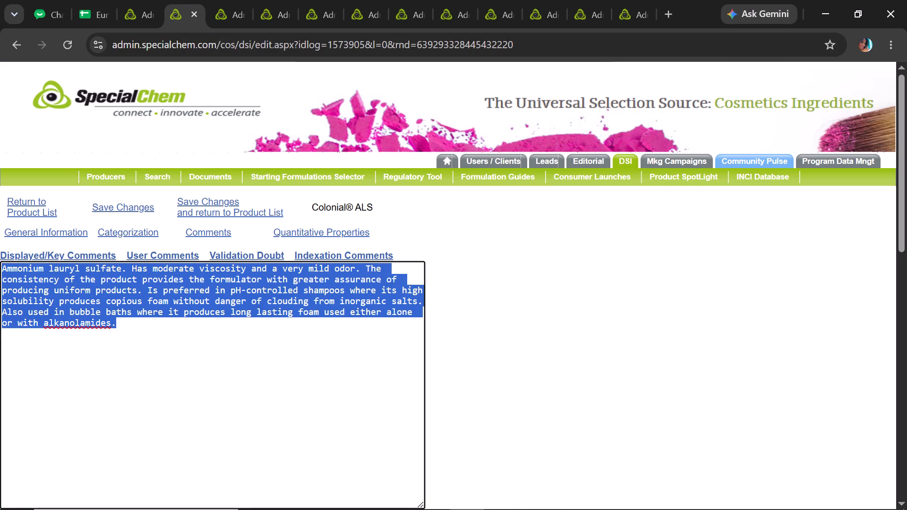
{"action": "key", "text": "ctrl+v"}
{"action": "key", "text": "space"}
{"action": "key", "text": "Delete"}
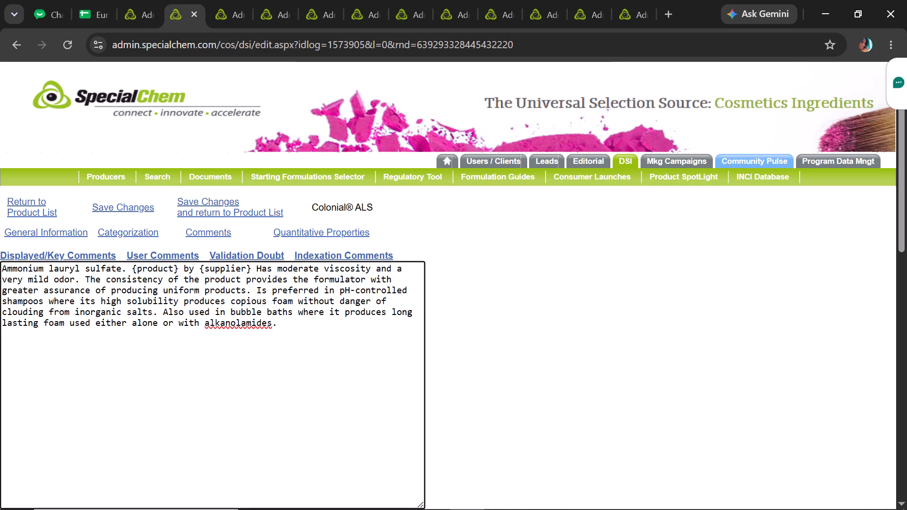
{"action": "key", "text": "h"}
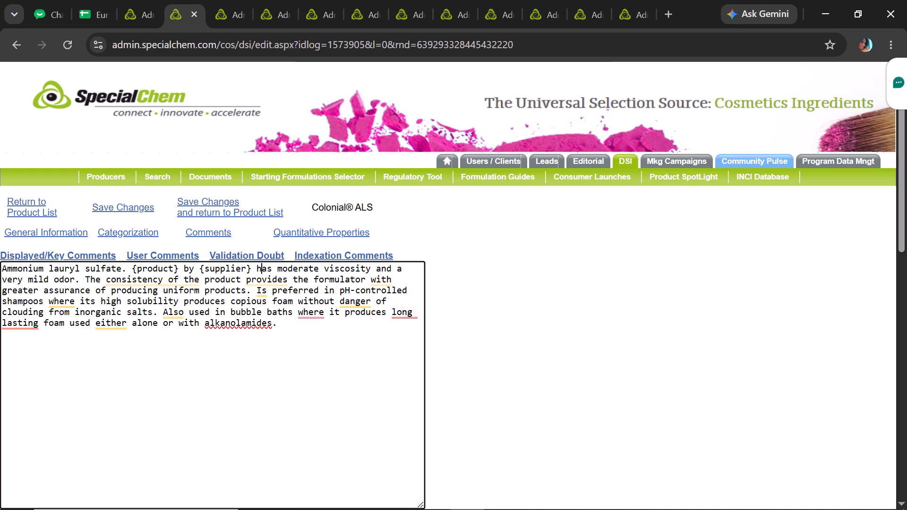
Apply the Grammarly corrections in the comments: a comma after "bubble baths" and hyphenated "long-lasting".
{"action": "left_click_drag", "start_coordinate": [179, 270], "coordinate": [131, 271]}
{"action": "key", "text": "ctrl+c"}
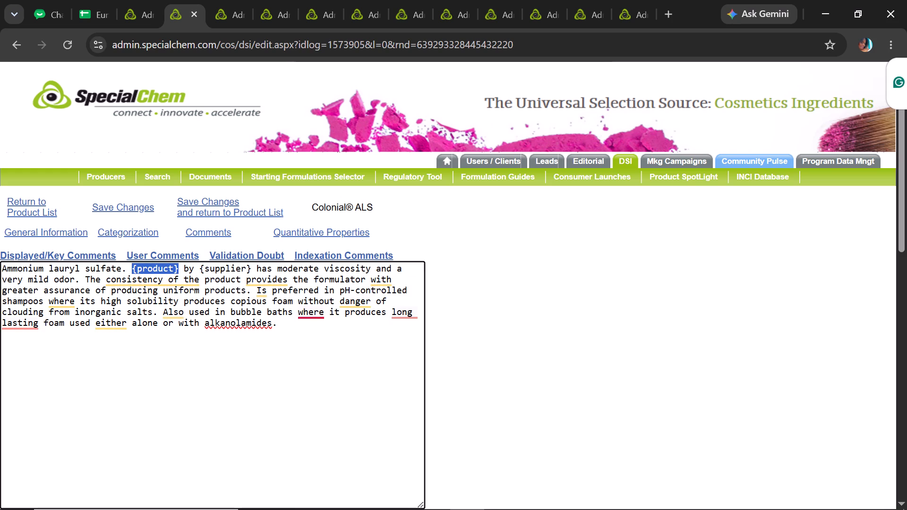
{"action": "left_click", "coordinate": [315, 340]}
{"action": "key", "text": "comma"}
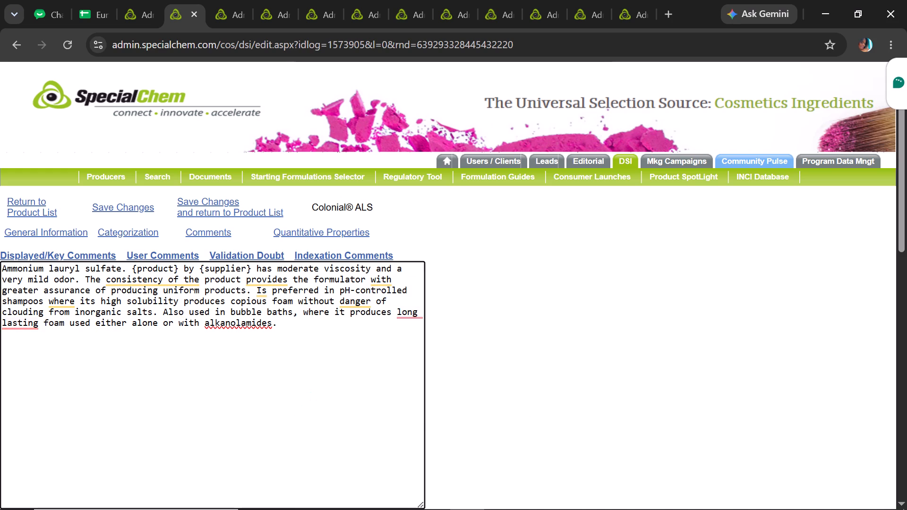
{"action": "left_click", "coordinate": [427, 332]}
{"action": "type", "text": "long-last"}
{"action": "type", "text": "ing"}
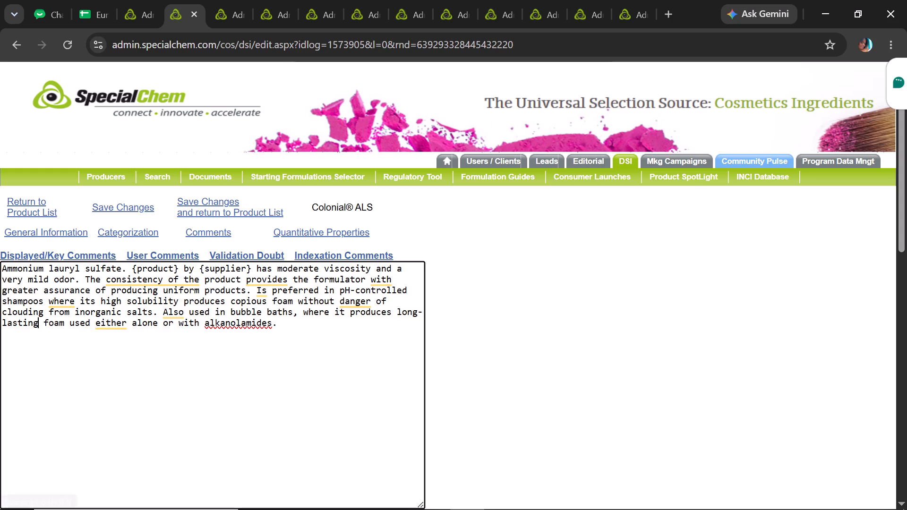
Copy the {product} placeholder in front of "Is preferred in pH-controlled shampoos" and make "is" lowercase.
{"action": "left_click_drag", "start_coordinate": [177, 270], "coordinate": [139, 264]}
{"action": "left_click_drag", "start_coordinate": [139, 264], "coordinate": [130, 264]}
{"action": "key", "text": "ctrl+c"}
{"action": "left_click", "coordinate": [255, 290]}
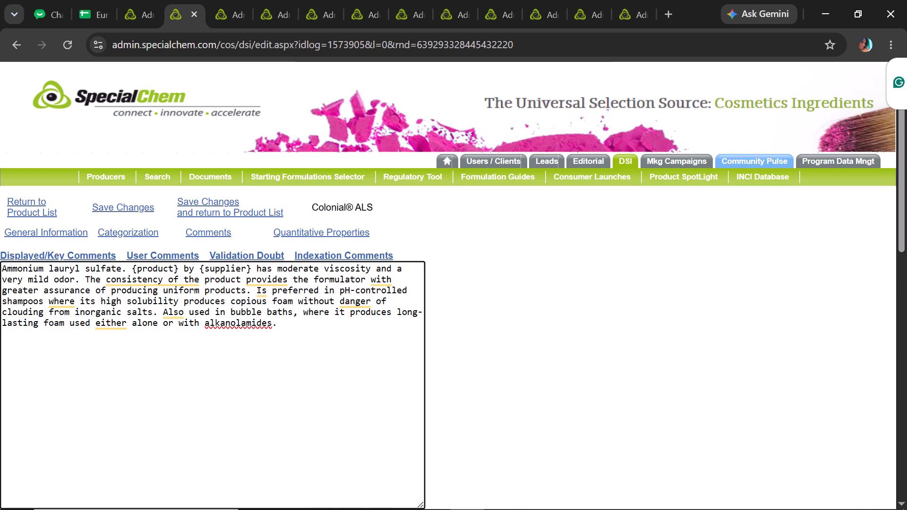
{"action": "key", "text": "ctrl+v"}
{"action": "key", "text": "space"}
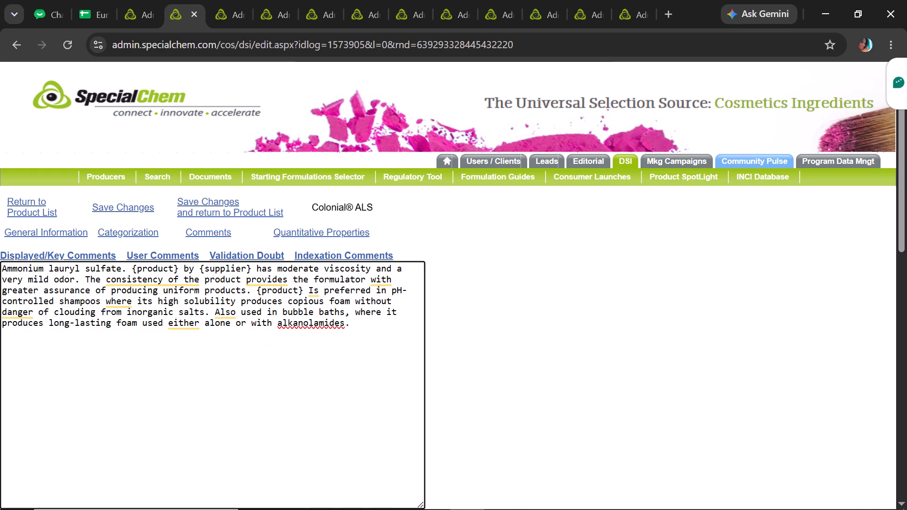
{"action": "key", "text": "i"}
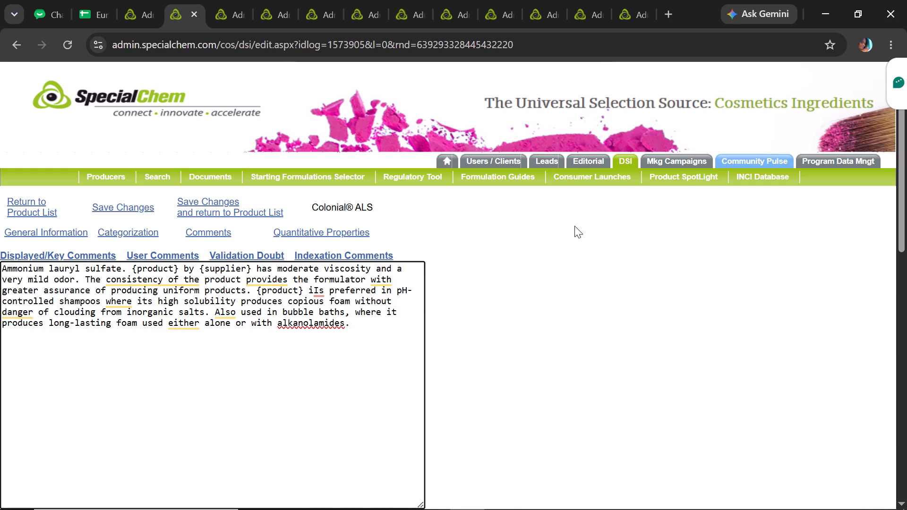
{"action": "key", "text": "Delete"}
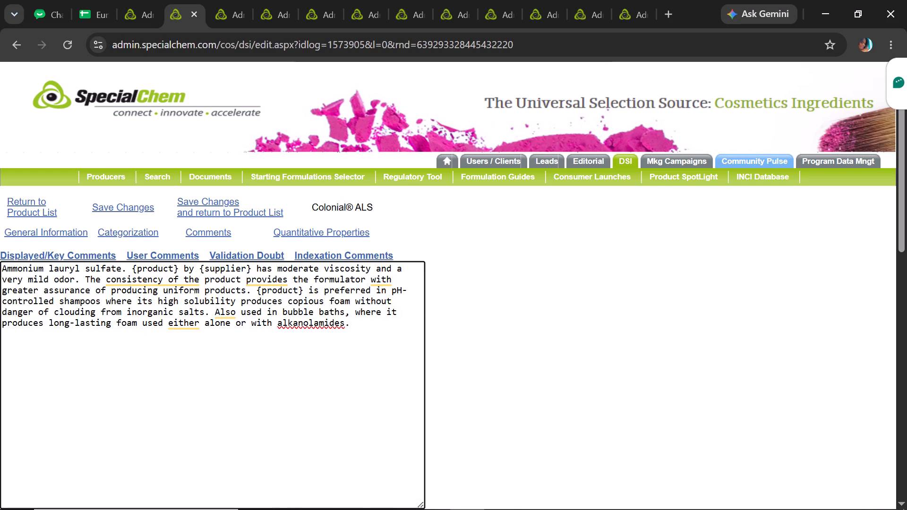
Enable Display as HTML for the Colonial ALS key comments and save the changes.
{"action": "left_click_drag", "start_coordinate": [906, 176], "coordinate": [903, 190]}
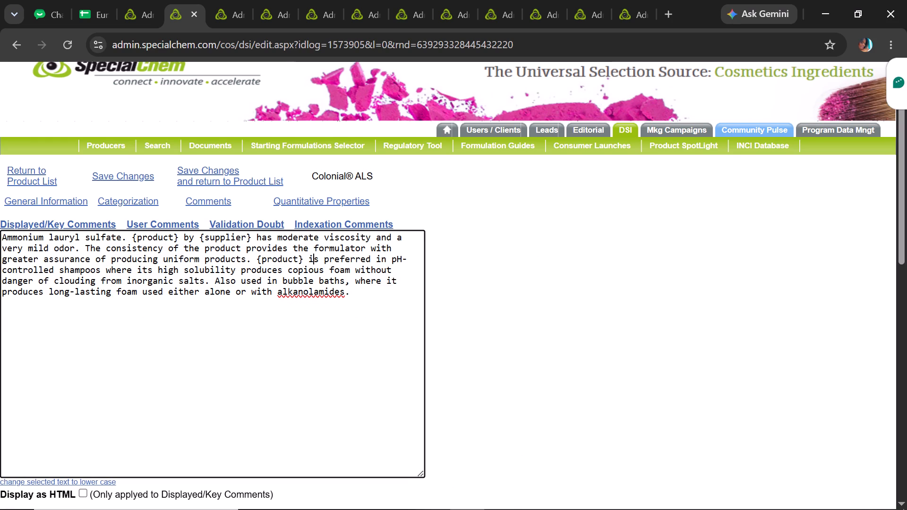
{"action": "left_click", "coordinate": [83, 496]}
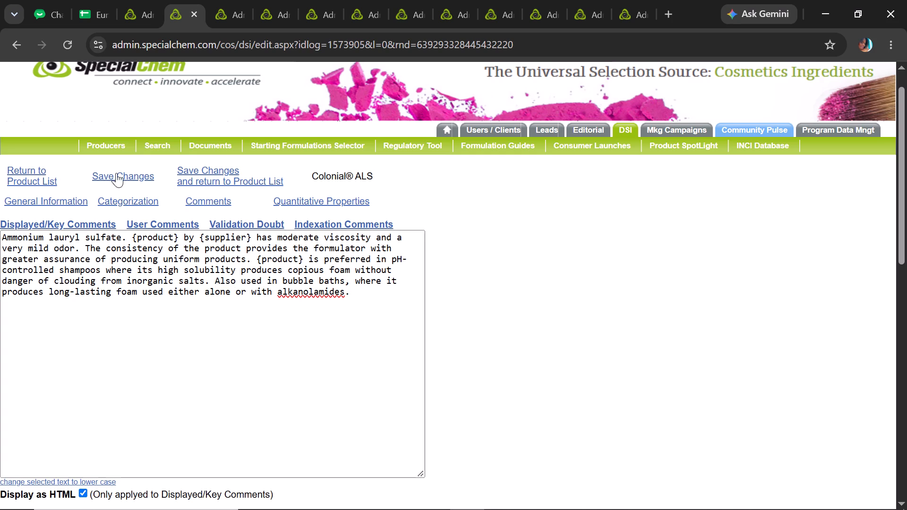
{"action": "left_click", "coordinate": [113, 172]}
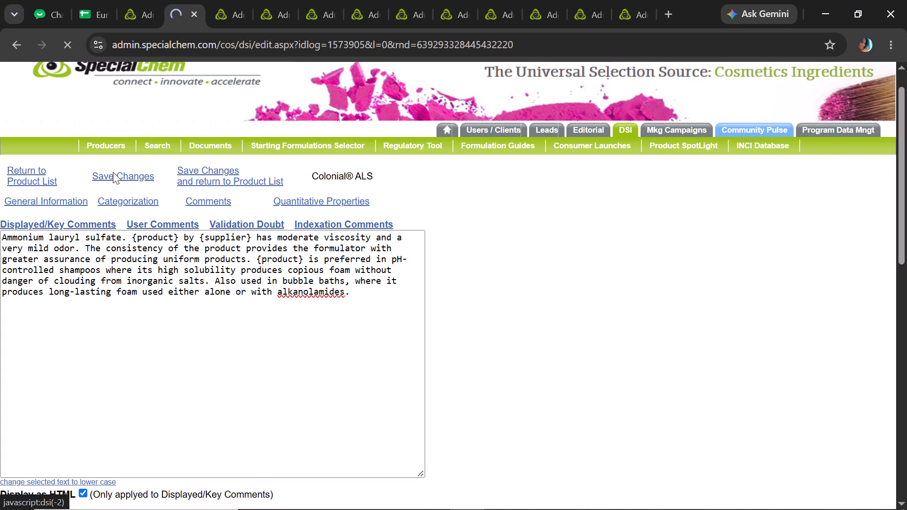
Copy "Unsulfated Alcohol" from the quantitative properties and search for it in the NEWPROPERTYNAME filter of the Standard Properties workbook in Excel.
{"action": "left_click", "coordinate": [351, 229]}
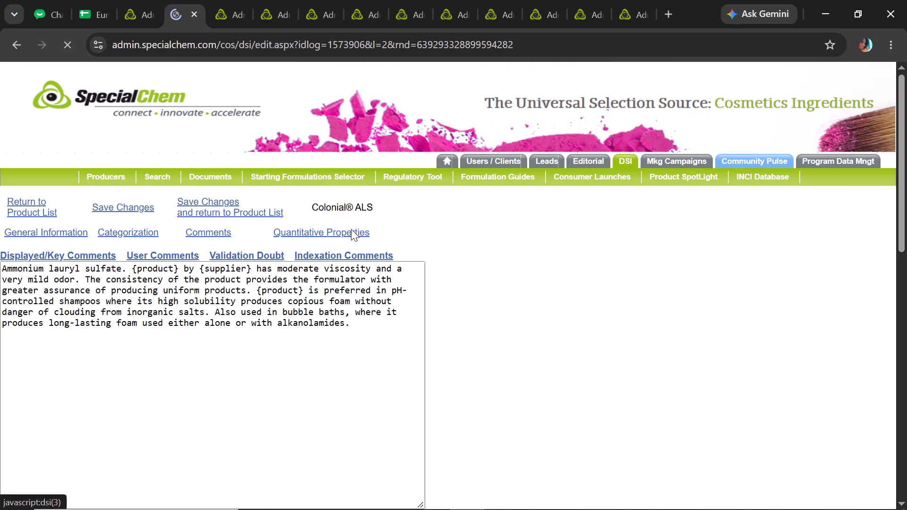
{"action": "left_click", "coordinate": [116, 301]}
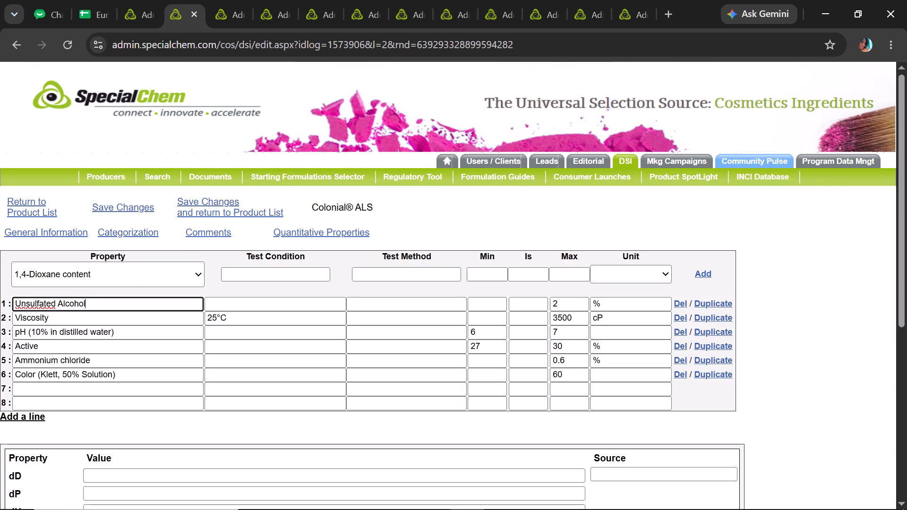
{"action": "left_click_drag", "start_coordinate": [116, 301], "coordinate": [0, 314]}
{"action": "key", "text": "ctrl+c"}
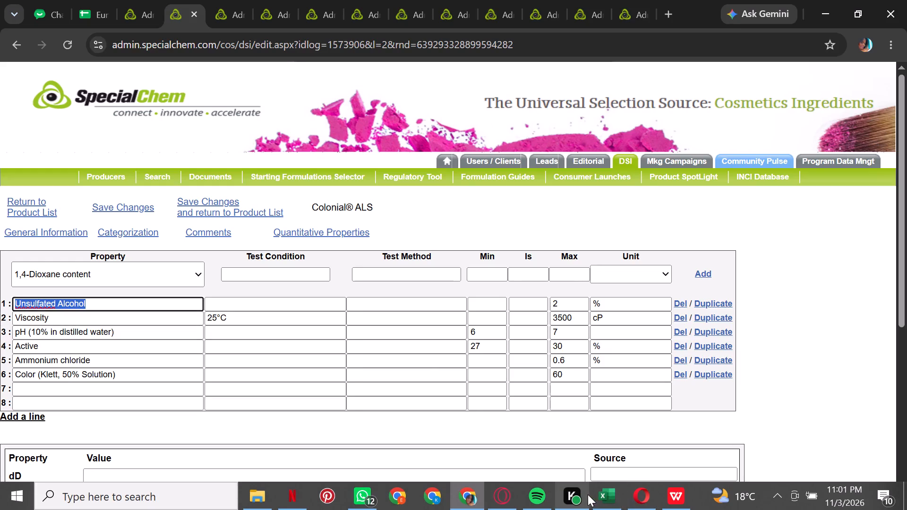
{"action": "left_click", "coordinate": [596, 492]}
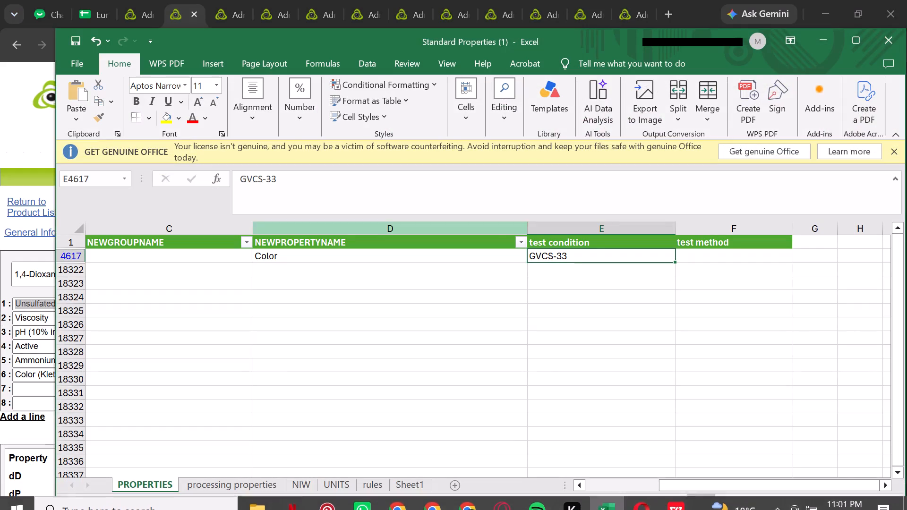
{"action": "left_click", "coordinate": [517, 244]}
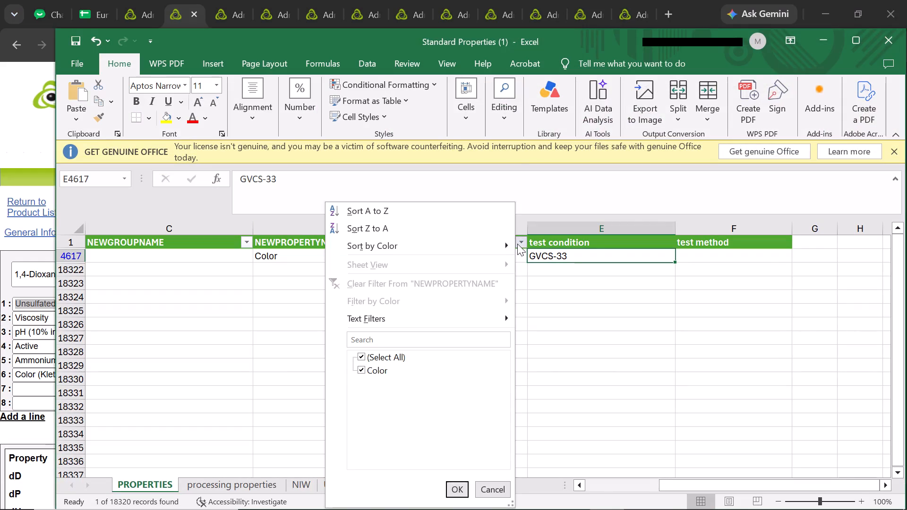
{"action": "left_click", "coordinate": [400, 343]}
{"action": "key", "text": "ctrl+v"}
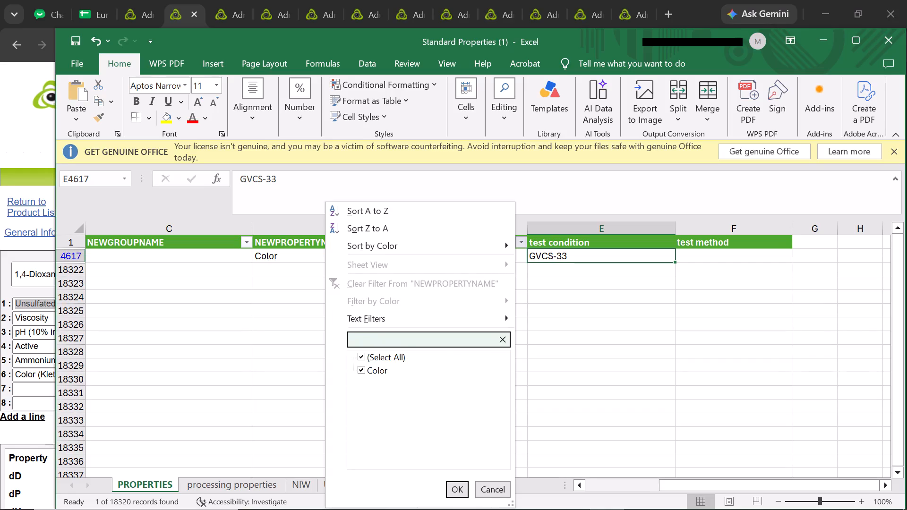
{"action": "left_click", "coordinate": [466, 396]}
{"action": "key", "text": "BackSpace"}
{"action": "key", "text": "BackSpace"}
{"action": "key", "text": "BackSpace"}
{"action": "key", "text": "BackSpace"}
{"action": "key", "text": "BackSpace"}
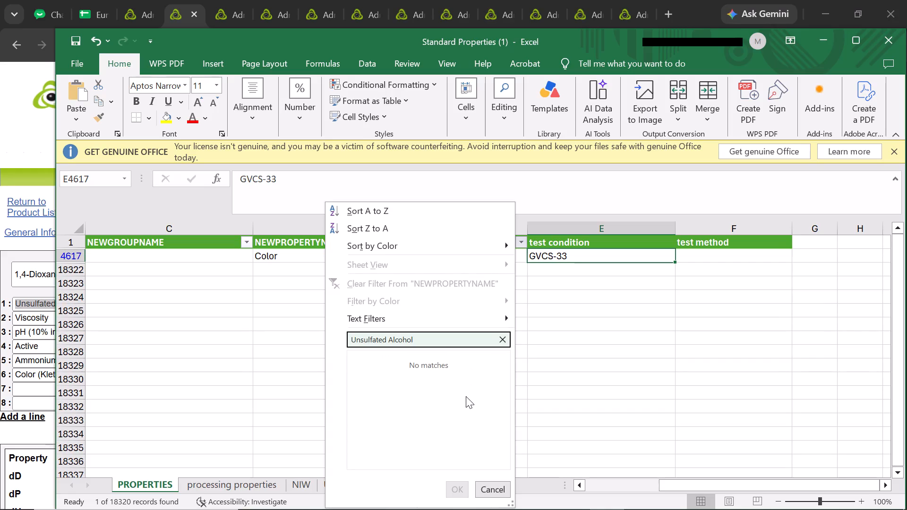
Shorten the NEWPROPERTYNAME filter search to "Unsulfated".
{"action": "left_click", "coordinate": [445, 340]}
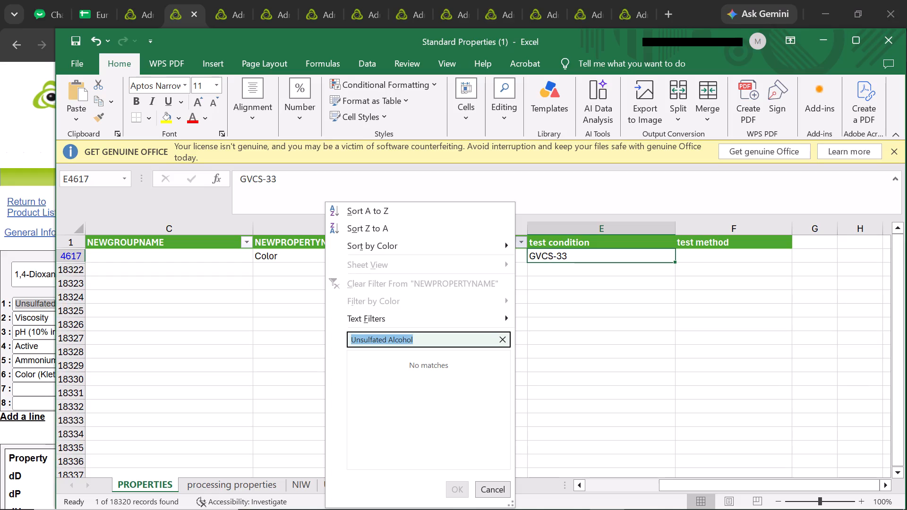
{"action": "left_click", "coordinate": [445, 340]}
{"action": "key", "text": "BackSpace"}
{"action": "key", "text": "BackSpace"}
{"action": "key", "text": "BackSpace"}
{"action": "key", "text": "BackSpace"}
{"action": "key", "text": "BackSpace"}
{"action": "key", "text": "BackSpace"}
{"action": "key", "text": "BackSpace"}
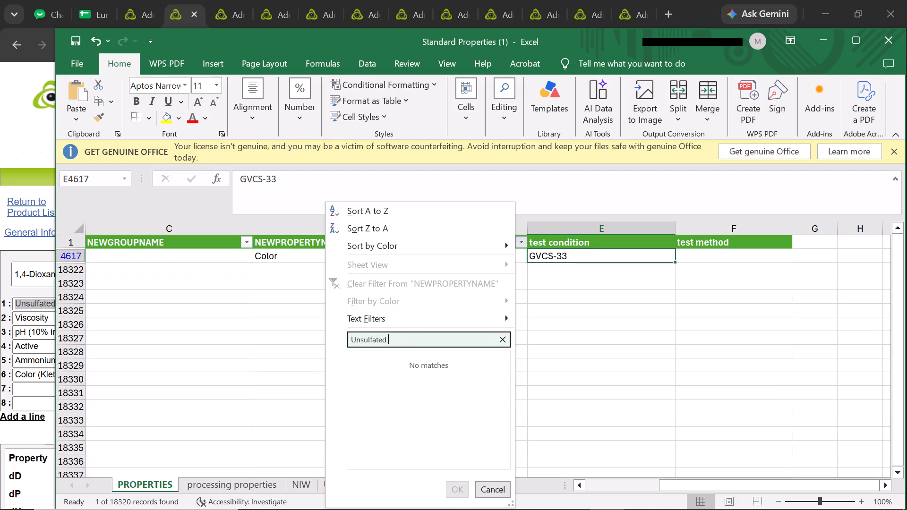
{"action": "key", "text": "BackSpace"}
Close the Standard Properties (1) workbook without saving, reopen it in Excel from the recent files, and show the PROPERTIES sheet.
{"action": "left_click", "coordinate": [884, 44]}
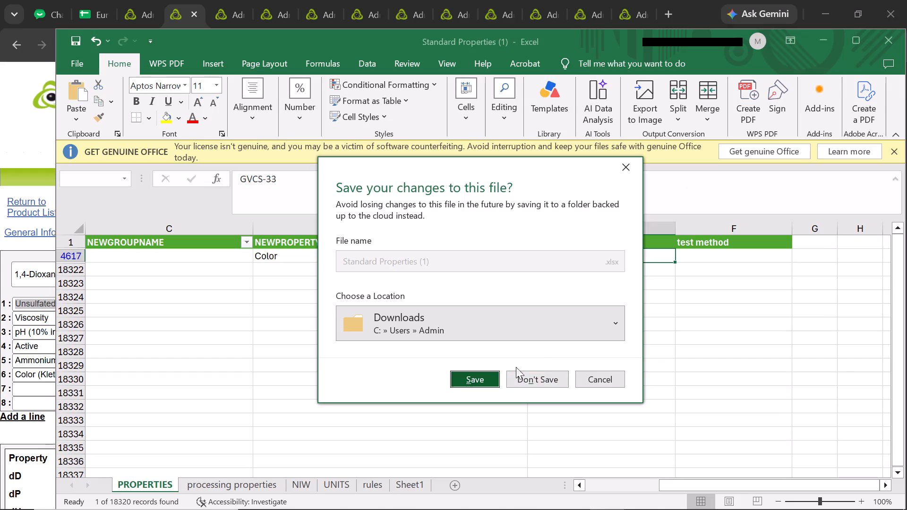
{"action": "left_click", "coordinate": [545, 374]}
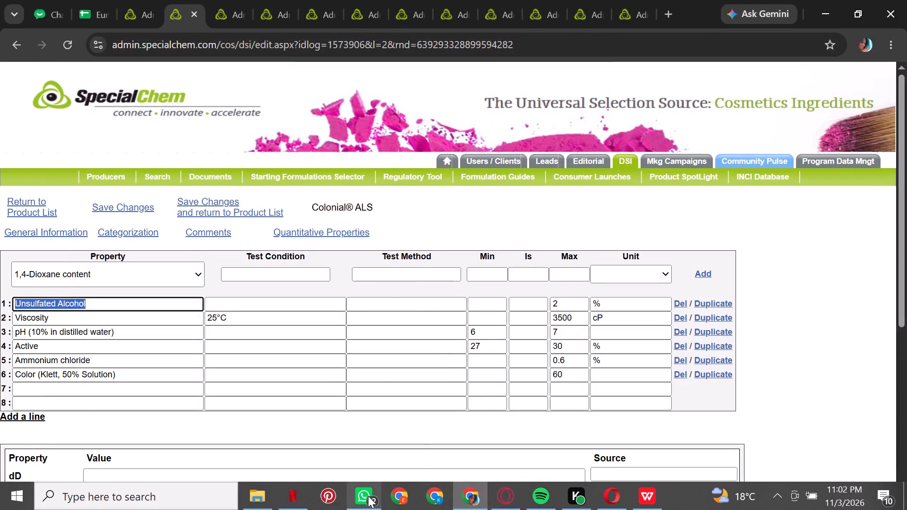
{"action": "left_click", "coordinate": [273, 498]}
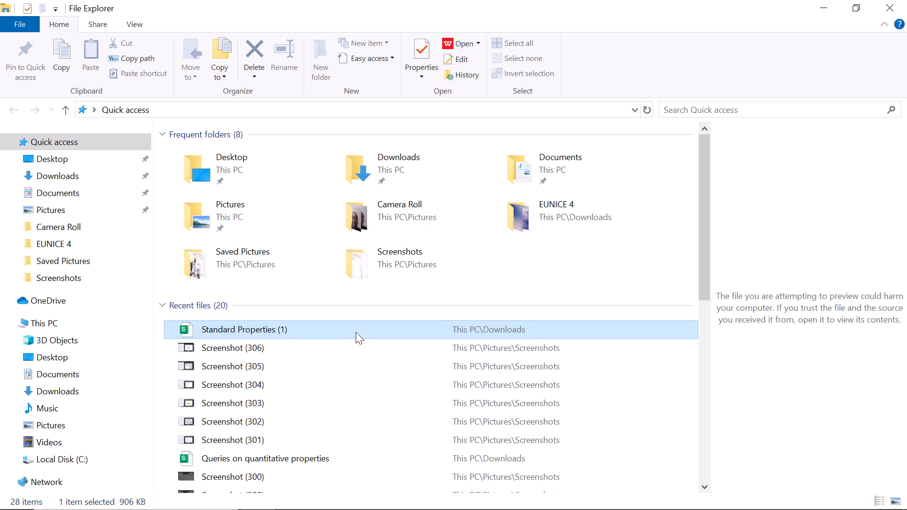
{"action": "right_click", "coordinate": [356, 332]}
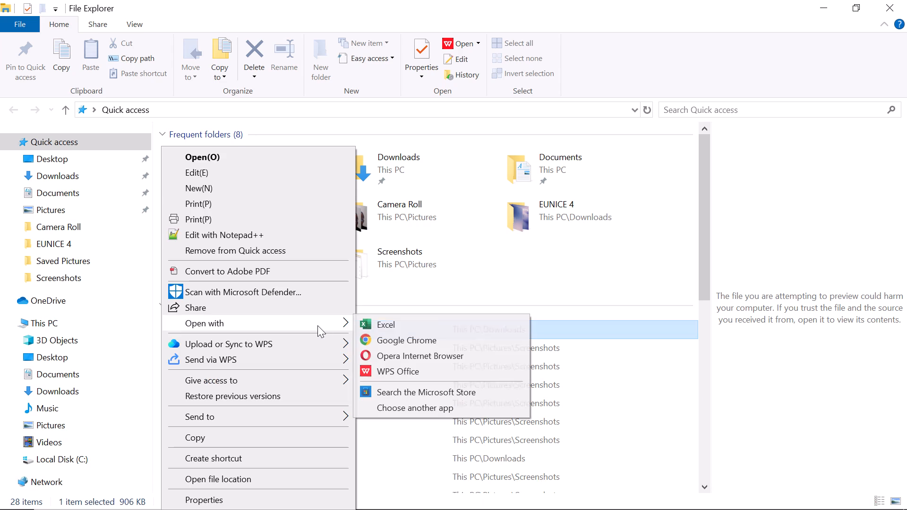
{"action": "left_click", "coordinate": [374, 318]}
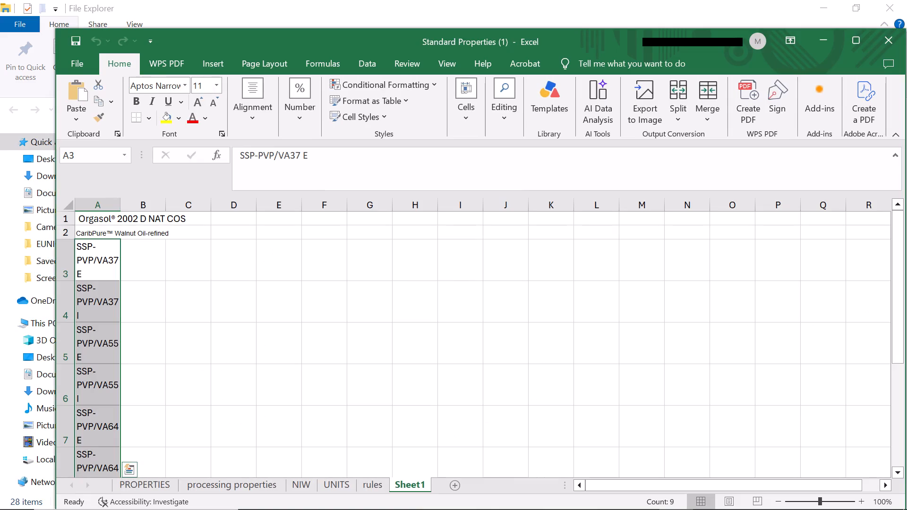
{"action": "left_click", "coordinate": [168, 482]}
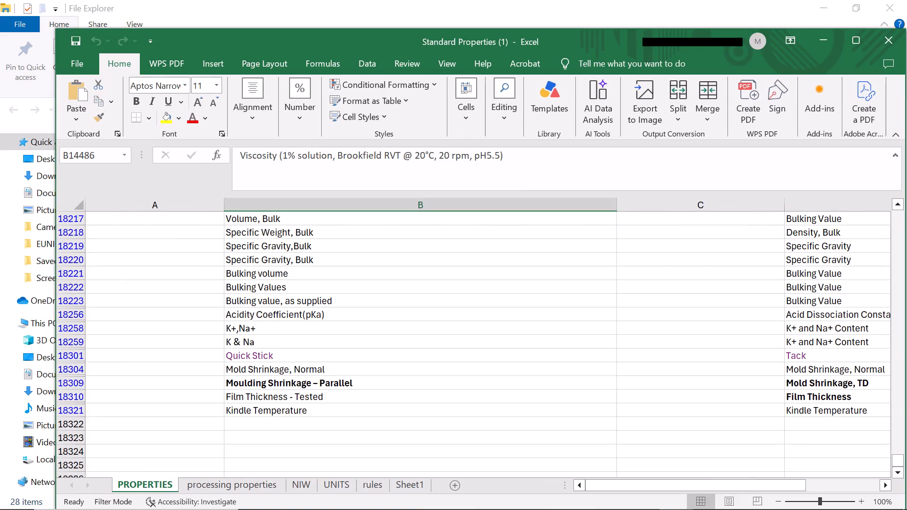
Filter the OLD PROPERTYNAME column of the PROPERTIES sheet by "Unsulfated Alcohol".
{"action": "left_click_drag", "start_coordinate": [900, 461], "coordinate": [885, 207]}
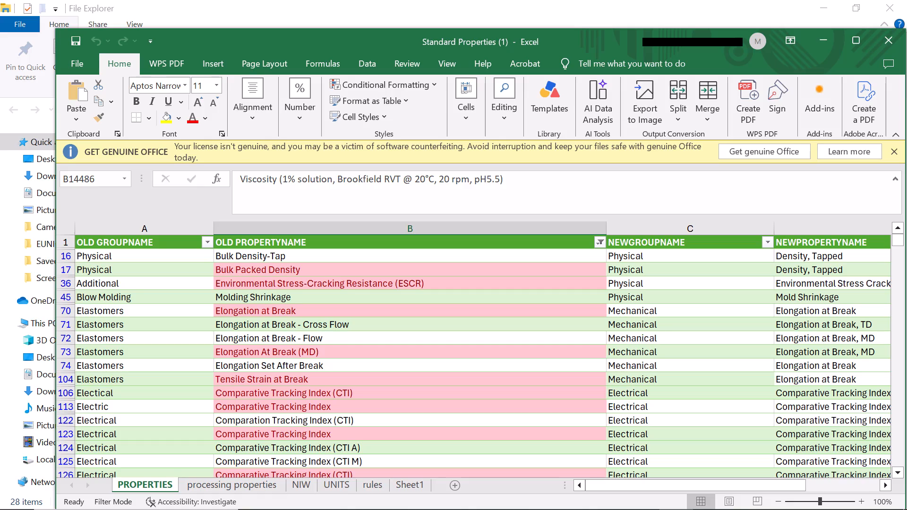
{"action": "left_click", "coordinate": [602, 244]}
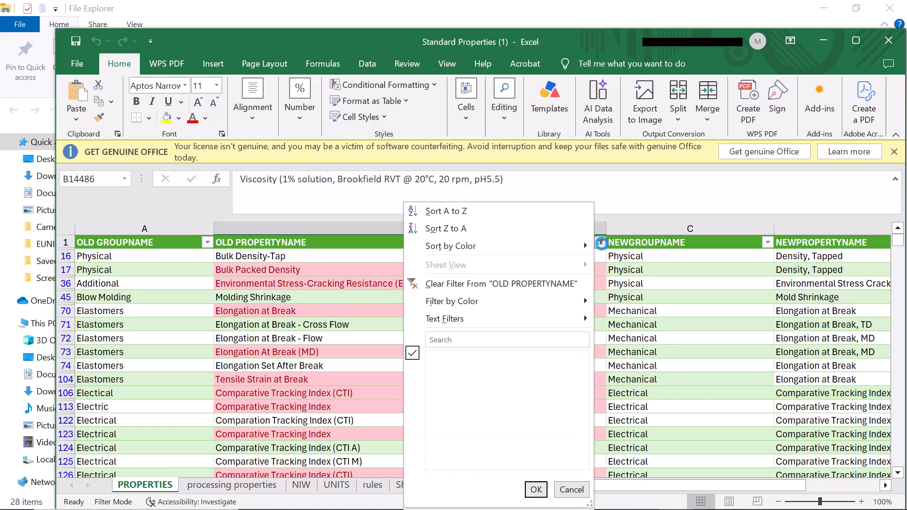
{"action": "left_click", "coordinate": [503, 338]}
{"action": "key", "text": "ctrl+v"}
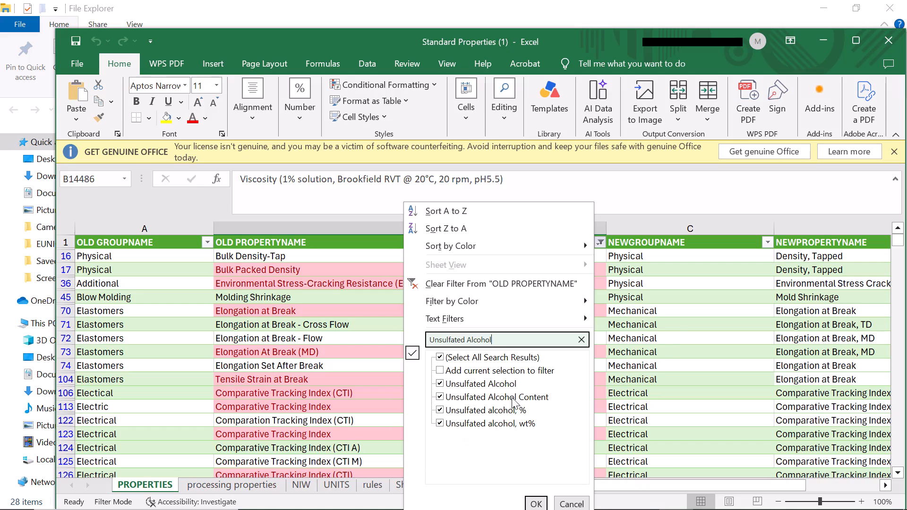
{"action": "left_click", "coordinate": [536, 499]}
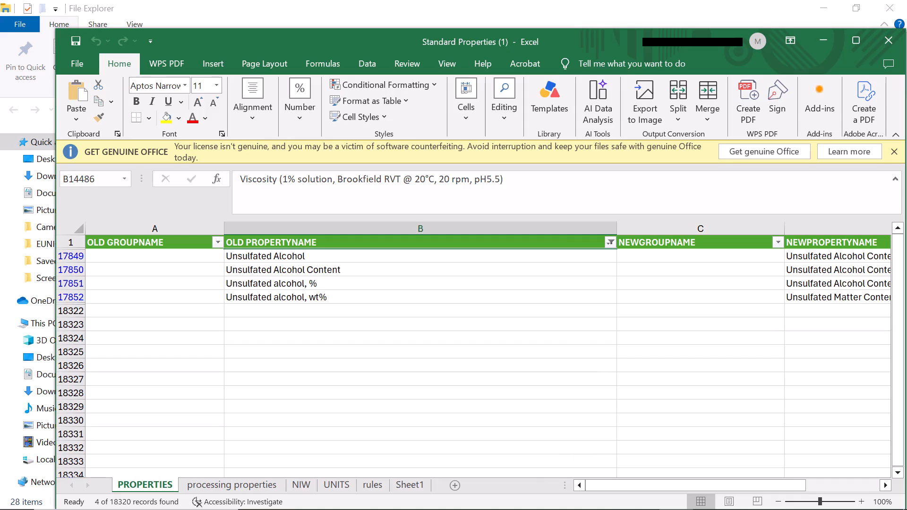
Copy the standard name "Unsulfated Alcohol Content" from NEWPROPERTYNAME and replace the Colonial ALS row 1 property name with it in Chrome.
{"action": "left_click", "coordinate": [798, 257]}
{"action": "key", "text": "ctrl+c"}
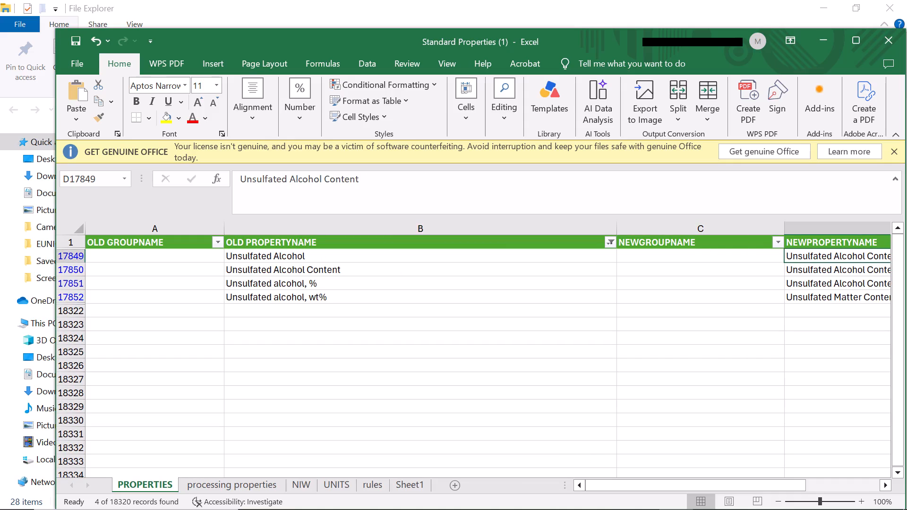
{"action": "left_click", "coordinate": [828, 47]}
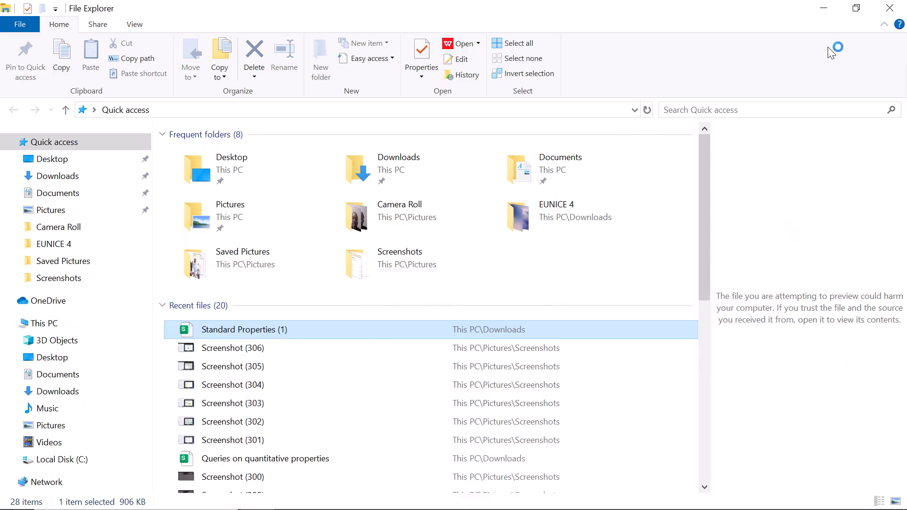
{"action": "left_click", "coordinate": [822, 17]}
{"action": "left_click", "coordinate": [825, 14]}
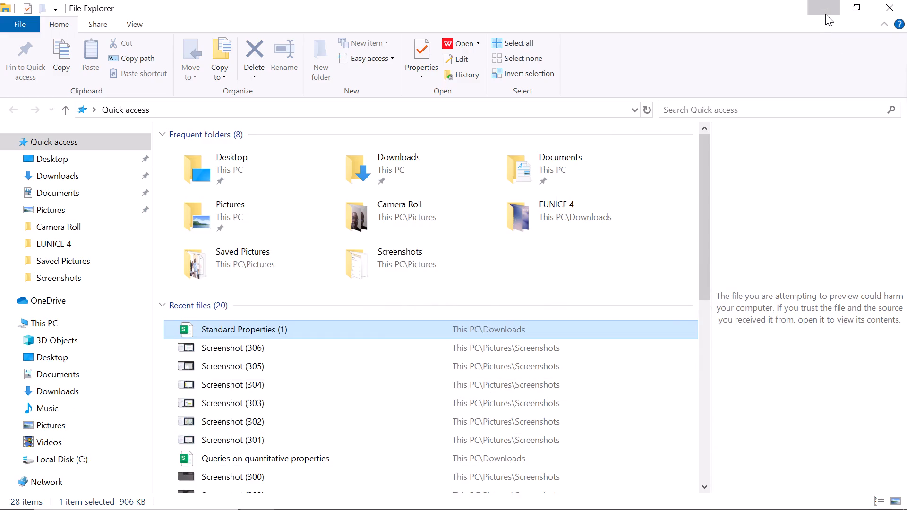
{"action": "key", "text": "ctrl+c"}
{"action": "key", "text": "ctrl+v"}
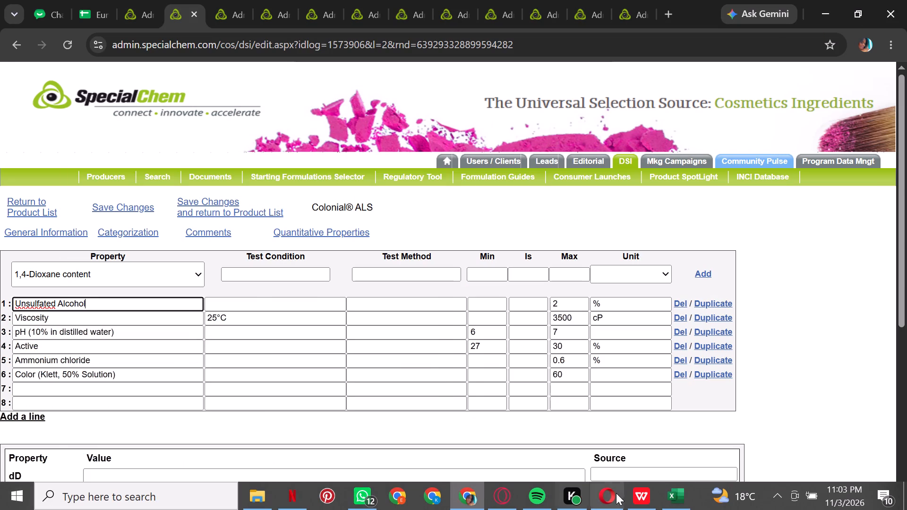
{"action": "left_click", "coordinate": [658, 493]}
{"action": "left_click", "coordinate": [664, 493]}
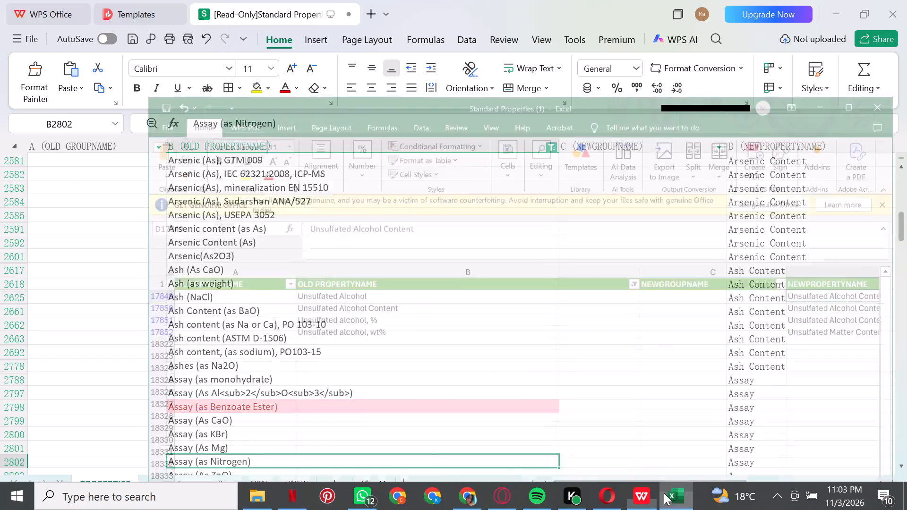
{"action": "key", "text": "ctrl+c"}
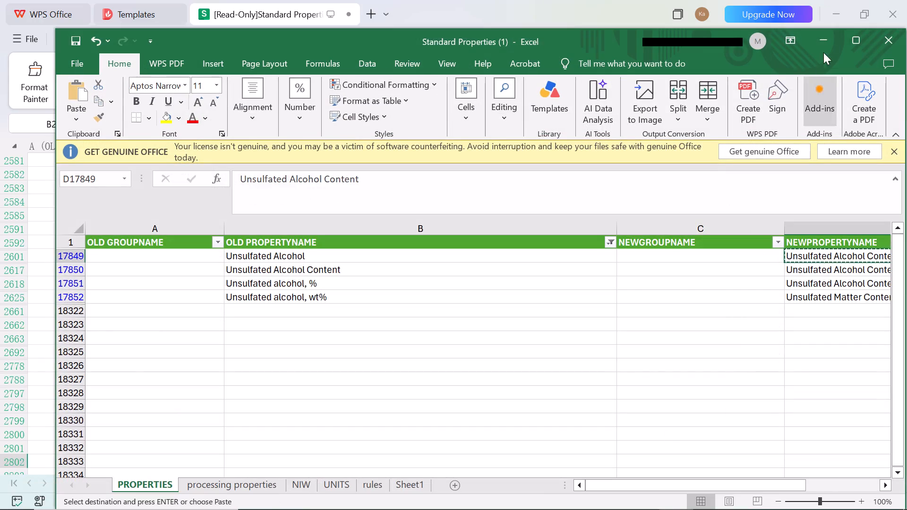
{"action": "left_click", "coordinate": [834, 22]}
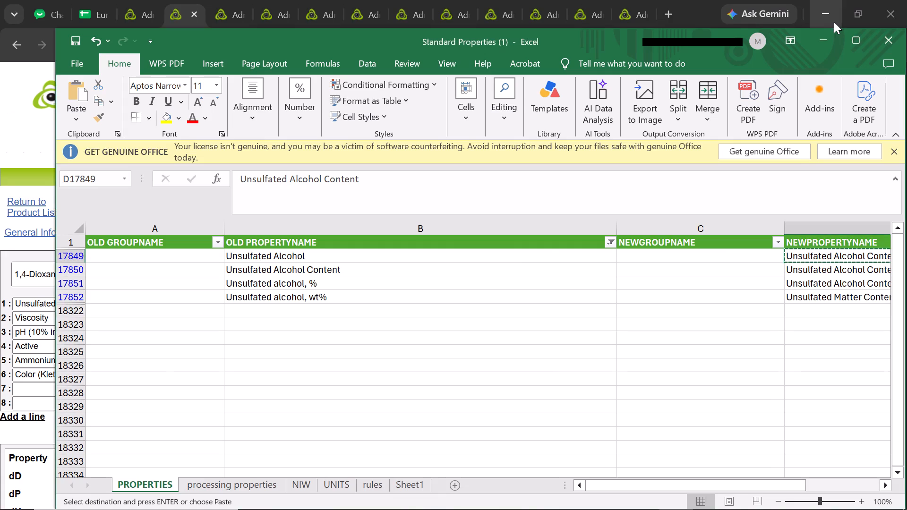
{"action": "left_click", "coordinate": [822, 46]}
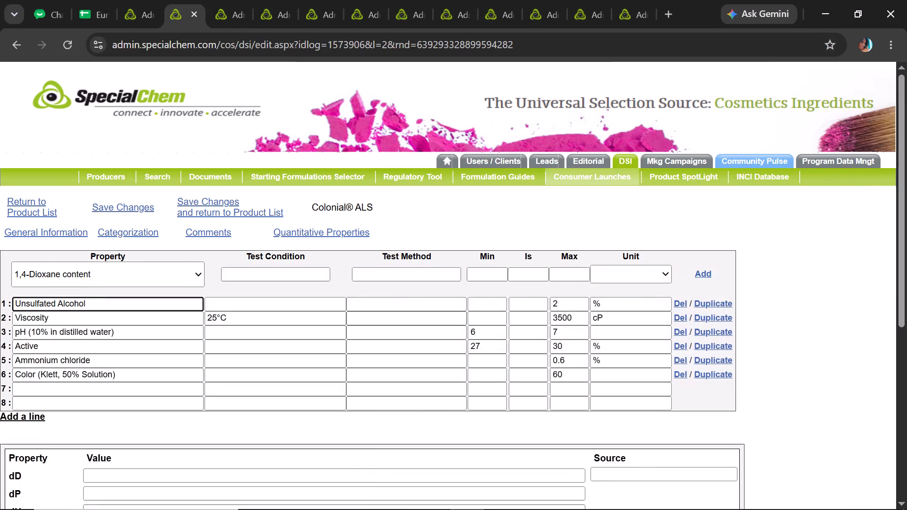
{"action": "key", "text": "ctrl+v"}
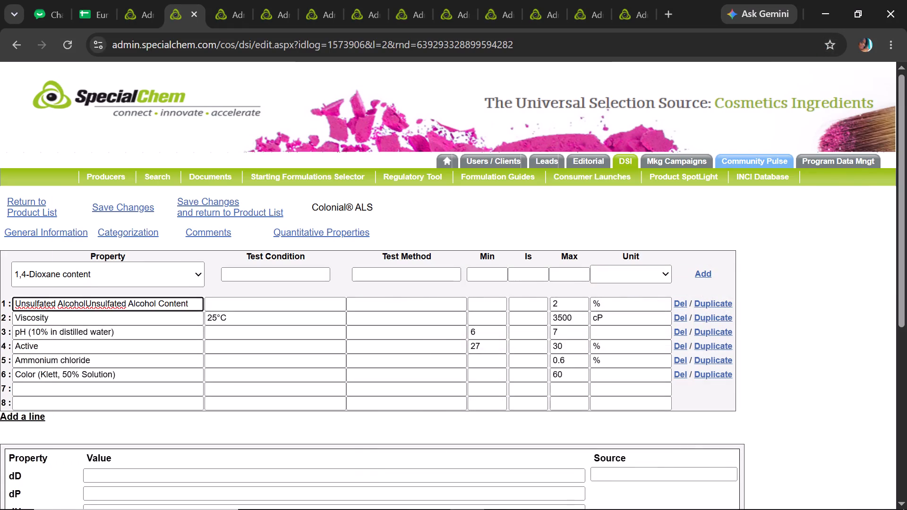
{"action": "left_click_drag", "start_coordinate": [85, 303], "coordinate": [0, 301]}
{"action": "key", "text": "BackSpace"}
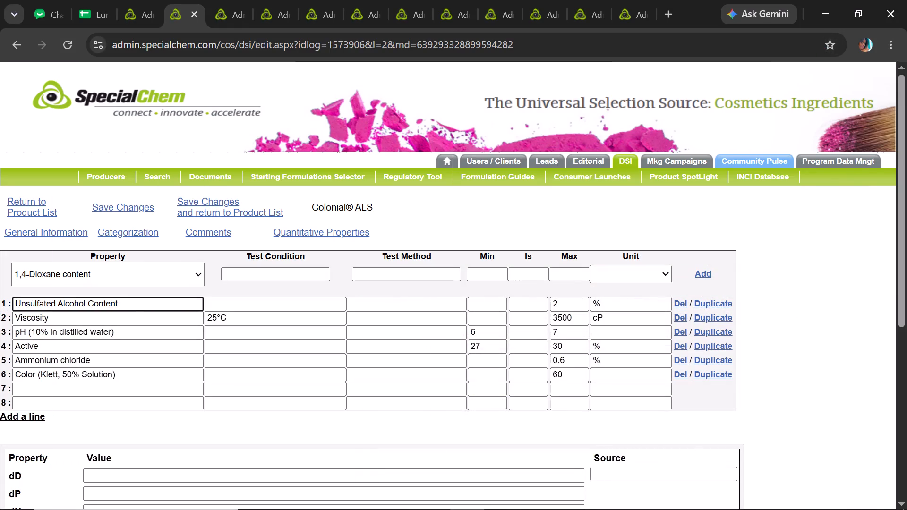
Move "10% in distilled water" from the pH property name to its Test Condition, leaving the property name as "pH".
{"action": "left_click_drag", "start_coordinate": [34, 331], "coordinate": [52, 333]}
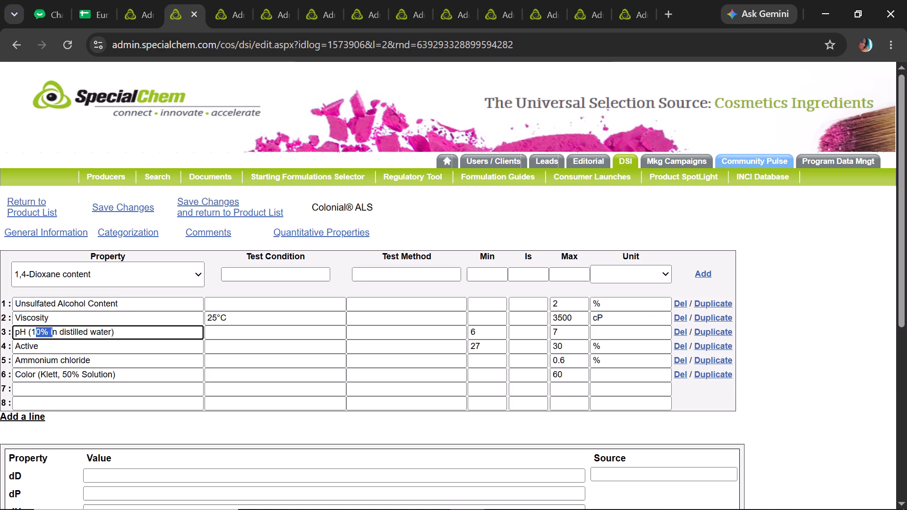
{"action": "left_click_drag", "start_coordinate": [52, 333], "coordinate": [33, 336]}
{"action": "left_click", "coordinate": [33, 336]}
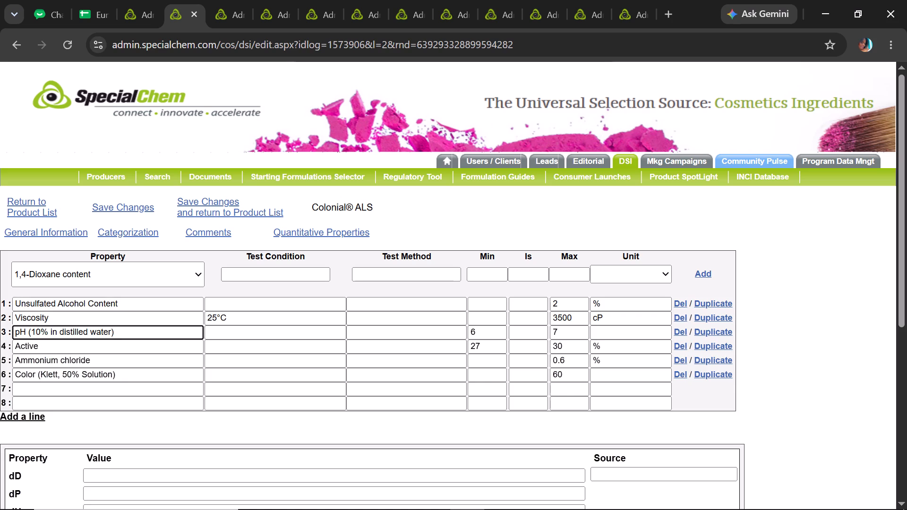
{"action": "left_click_drag", "start_coordinate": [31, 333], "coordinate": [111, 333]}
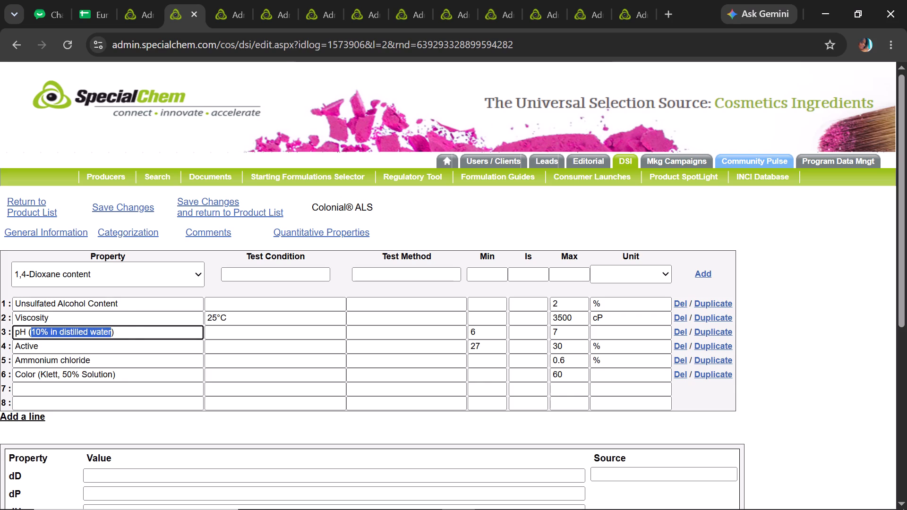
{"action": "key", "text": "ctrl+v"}
{"action": "key", "text": "ctrl+z"}
{"action": "key", "text": "ctrl+c"}
{"action": "left_click", "coordinate": [218, 335]}
{"action": "key", "text": "ctrl+v"}
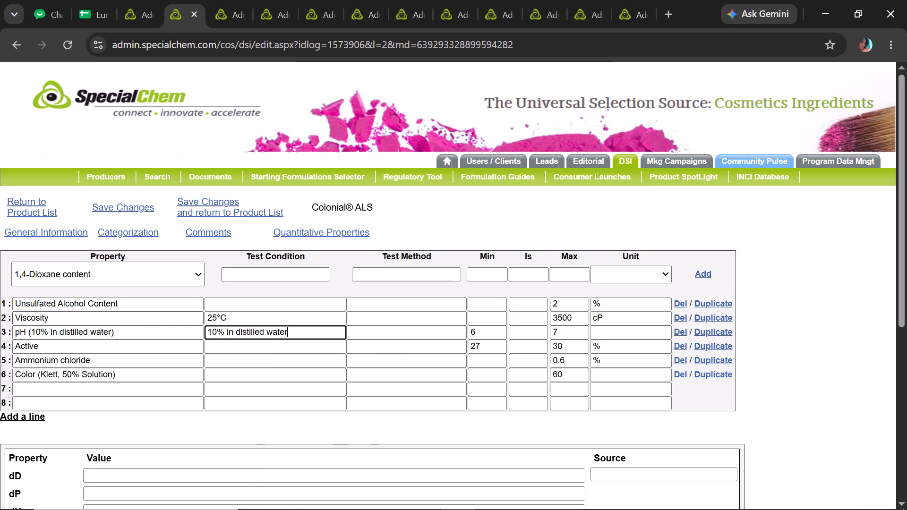
{"action": "left_click_drag", "start_coordinate": [26, 334], "coordinate": [240, 335]}
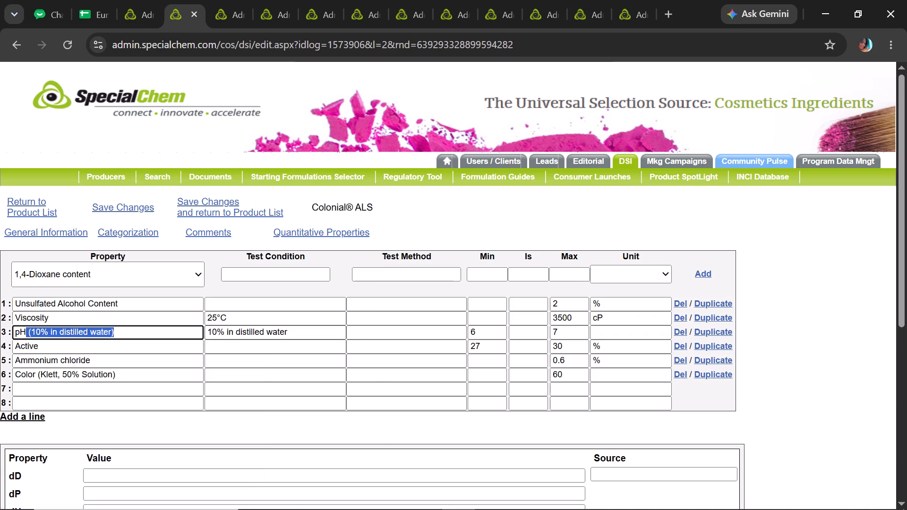
{"action": "key", "text": "BackSpace"}
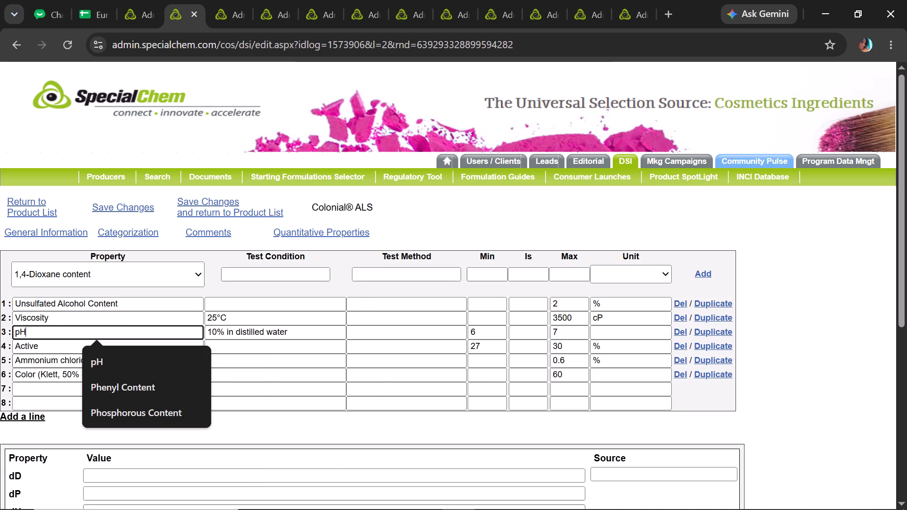
{"action": "left_click", "coordinate": [34, 357]}
Capitalize the second word of the row 5 property name so it reads "Ammonium Chloride".
{"action": "left_click", "coordinate": [111, 355]}
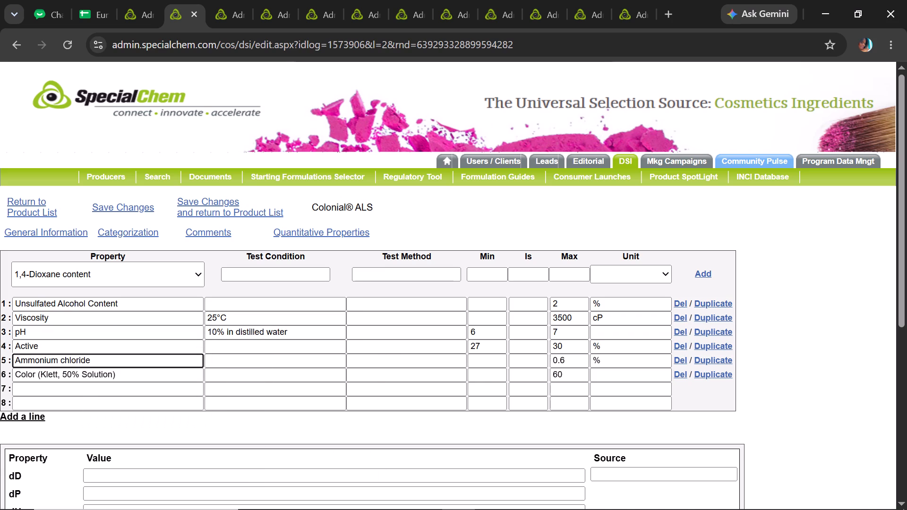
{"action": "key", "text": "Left"}
{"action": "key", "text": "Left"}
{"action": "key", "text": "Left"}
{"action": "key", "text": "Left"}
{"action": "key", "text": "Left"}
{"action": "key", "text": "Left"}
{"action": "key", "text": "Left"}
{"action": "key", "text": "BackSpace"}
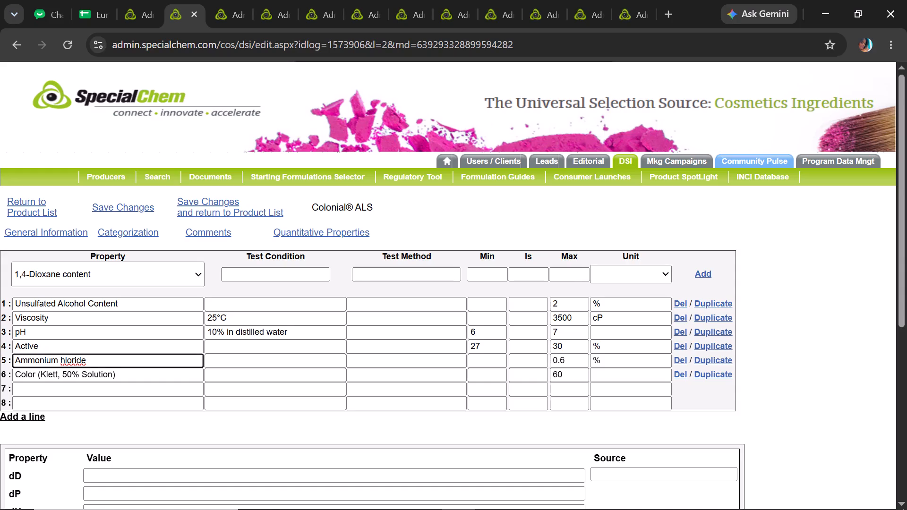
{"action": "key", "text": "c"}
Copy "Ammonium Chloride" and filter the OLD PROPERTYNAME column of the Standard Properties workbook in Excel by it.
{"action": "left_click_drag", "start_coordinate": [154, 365], "coordinate": [0, 405]}
{"action": "key", "text": "ctrl+c"}
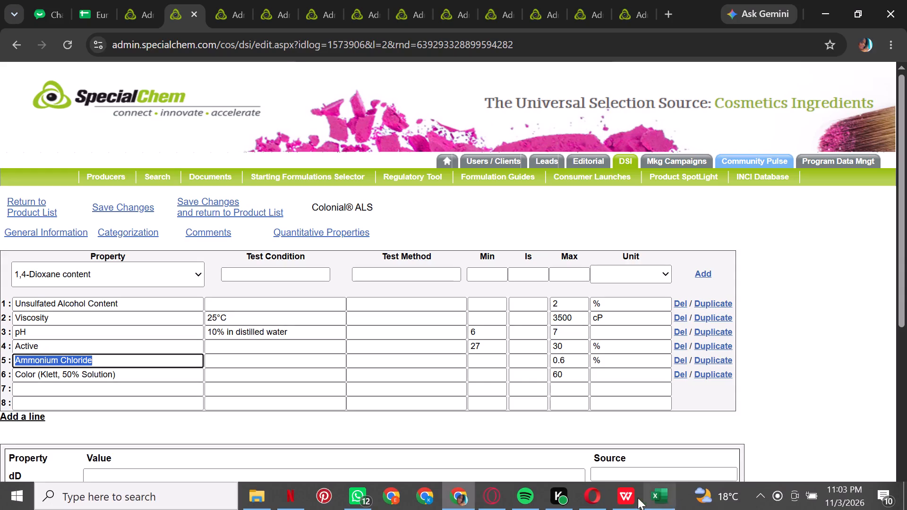
{"action": "left_click", "coordinate": [651, 494]}
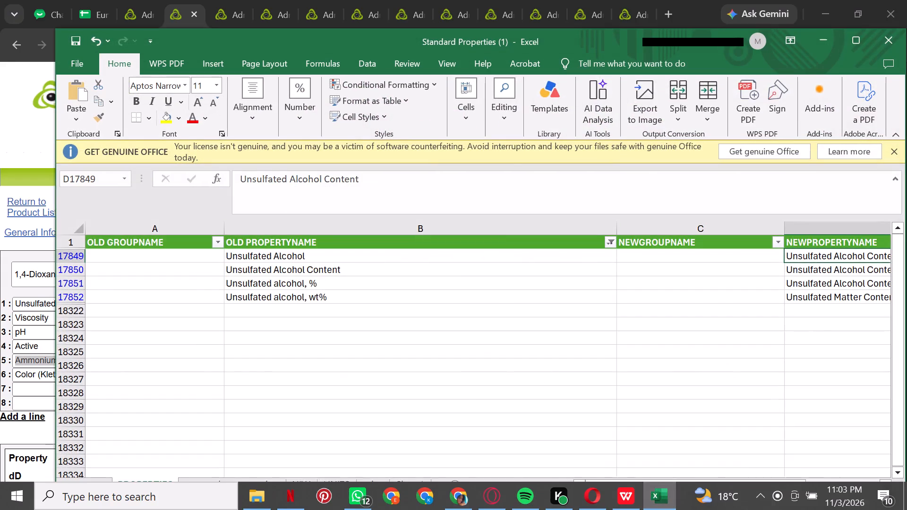
{"action": "left_click", "coordinate": [605, 242]}
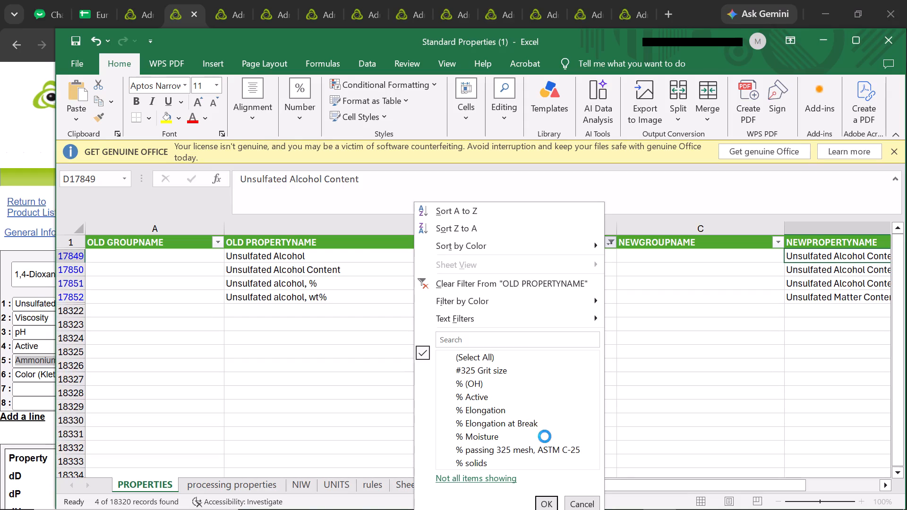
{"action": "left_click", "coordinate": [470, 342]}
{"action": "key", "text": "ctrl+v"}
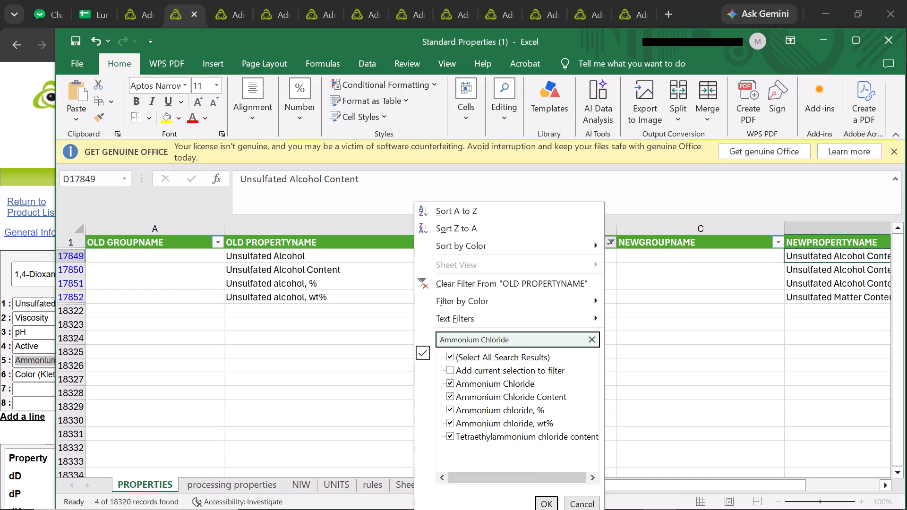
{"action": "left_click", "coordinate": [549, 499]}
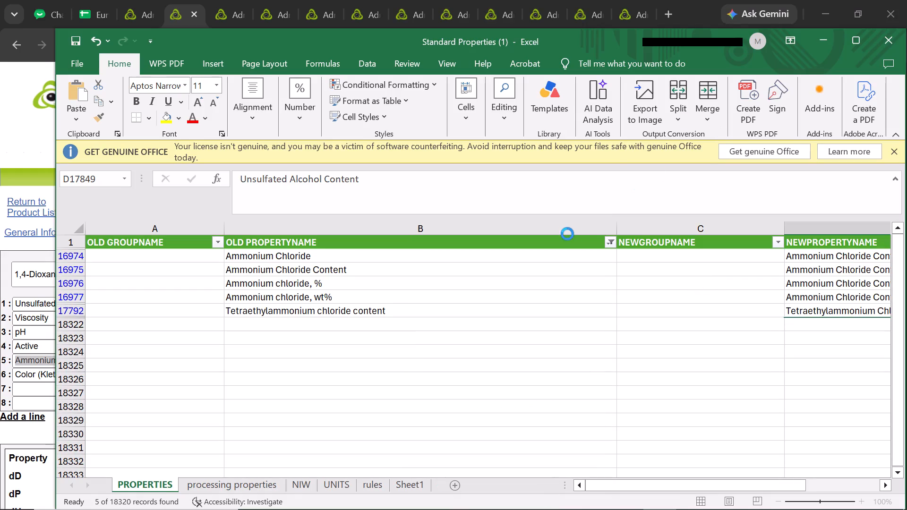
Filter the OLD PROPERTYNAME column by "COLOR" and select the "Color (5% Solution), Klett" entry.
{"action": "left_click", "coordinate": [605, 237]}
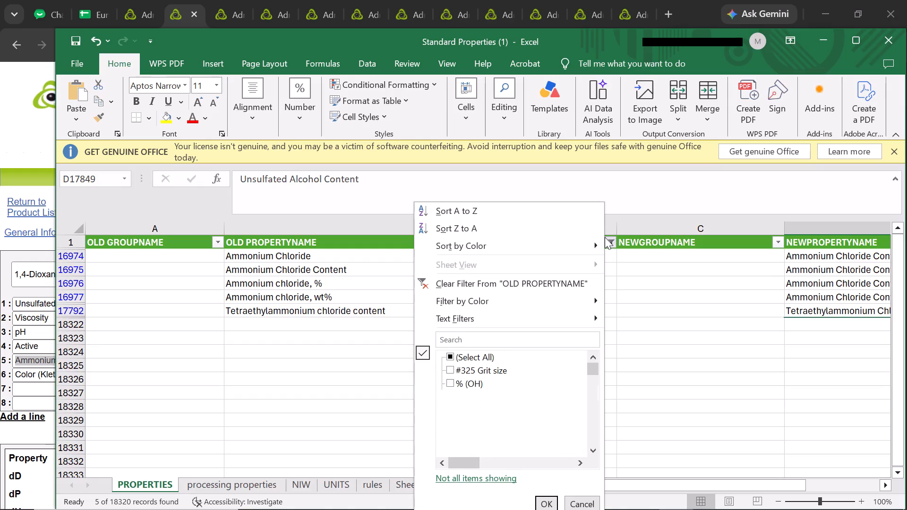
{"action": "left_click", "coordinate": [531, 338]}
{"action": "key", "text": "ctrl+v"}
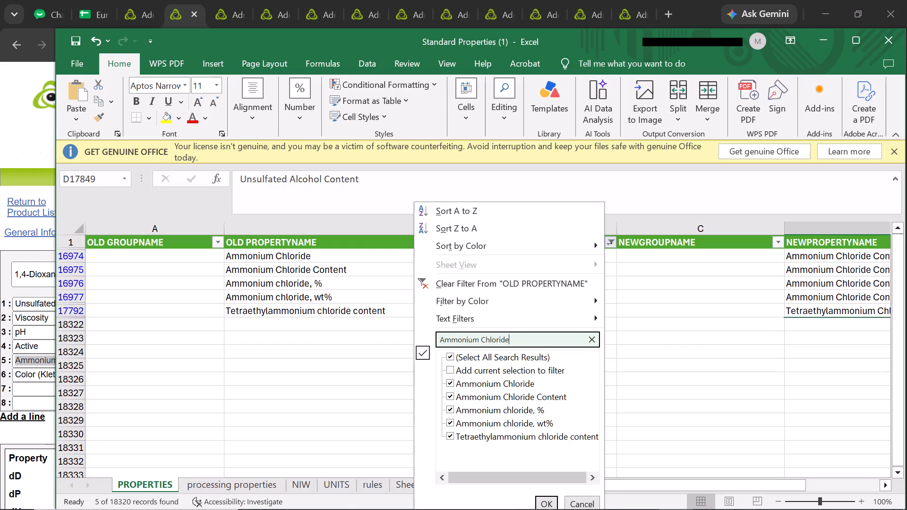
{"action": "key", "text": "BackSpace"}
{"action": "key", "text": "BackSpace"}
{"action": "key", "text": "BackSpace"}
{"action": "key", "text": "BackSpace"}
{"action": "key", "text": "BackSpace"}
{"action": "key", "text": "BackSpace"}
{"action": "key", "text": "BackSpace"}
{"action": "key", "text": "BackSpace"}
{"action": "key", "text": "BackSpace"}
{"action": "key", "text": "BackSpace"}
{"action": "key", "text": "BackSpace"}
{"action": "key", "text": "BackSpace"}
{"action": "key", "text": "BackSpace"}
{"action": "key", "text": "BackSpace"}
{"action": "key", "text": "BackSpace"}
{"action": "key", "text": "BackSpace"}
{"action": "key", "text": "BackSpace"}
{"action": "key", "text": "BackSpace"}
{"action": "key", "text": "BackSpace"}
{"action": "key", "text": "BackSpace"}
{"action": "key", "text": "BackSpace"}
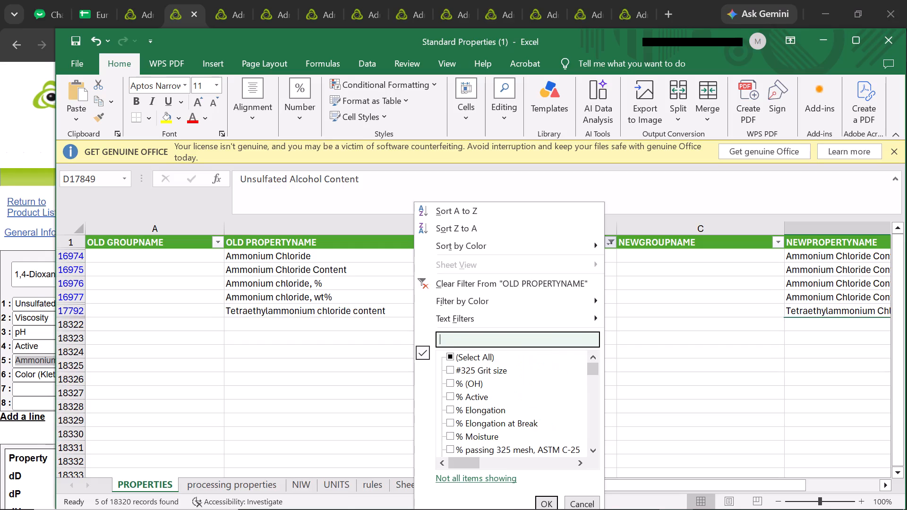
{"action": "type", "text": "COLOR"}
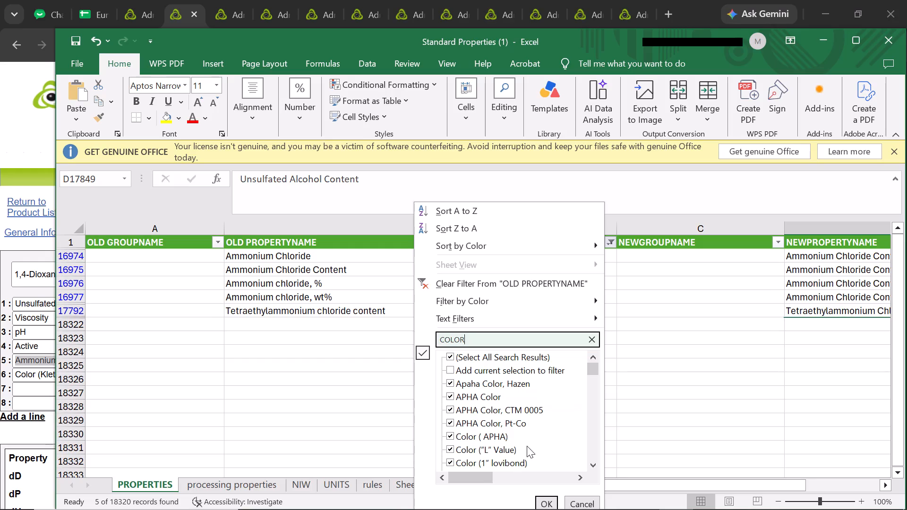
{"action": "left_click", "coordinate": [540, 498]}
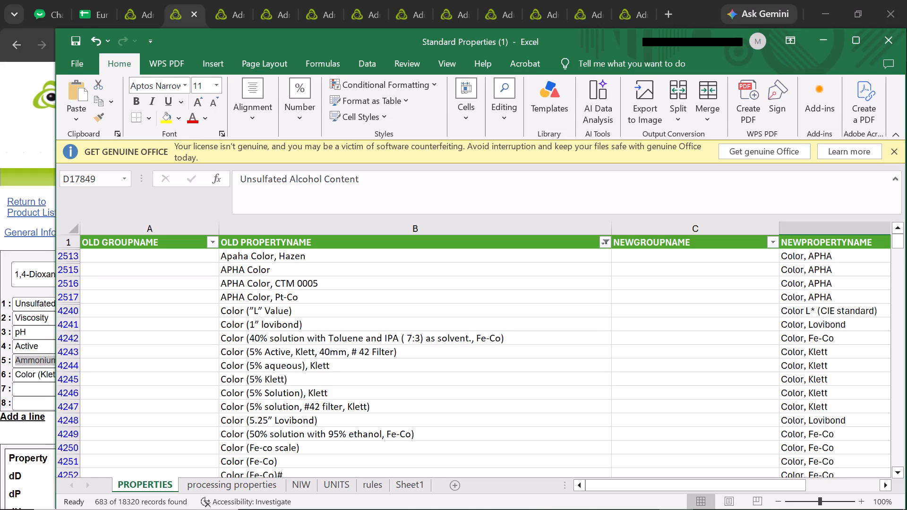
{"action": "left_click", "coordinate": [374, 283]}
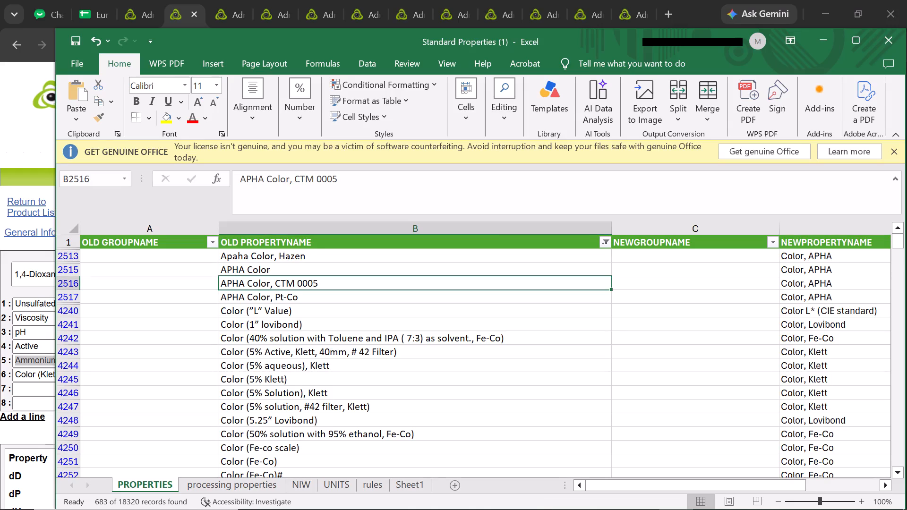
{"action": "left_click", "coordinate": [291, 392]}
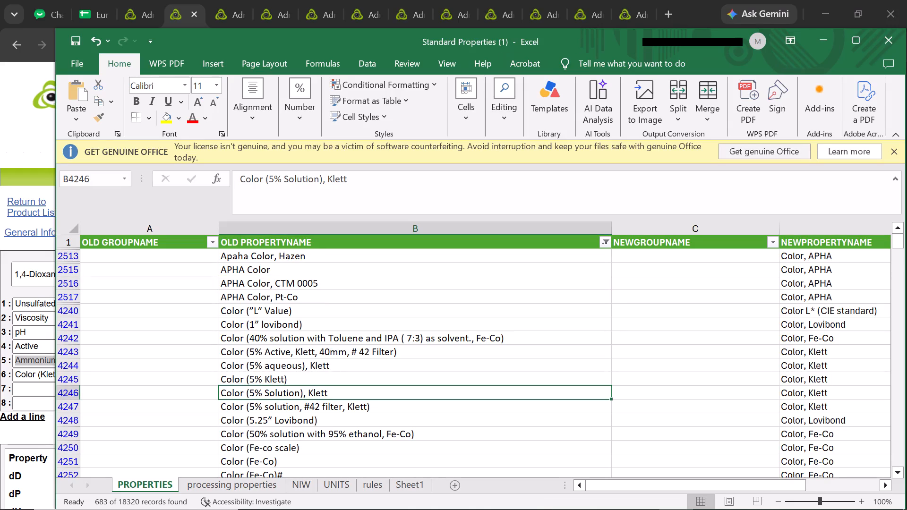
Copy the standard name "Color, Klett" from the Excel workbook and replace the row 6 property name of Colonial ALS with it.
{"action": "left_click", "coordinate": [797, 395]}
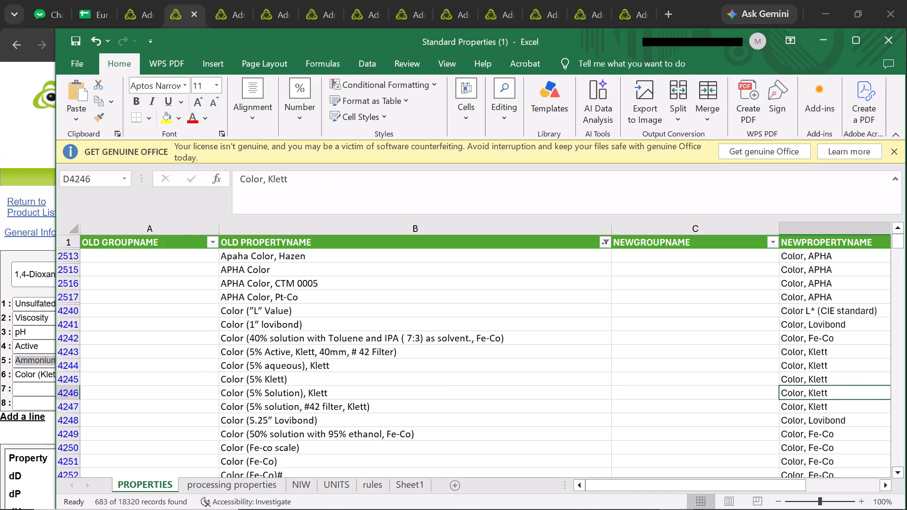
{"action": "key", "text": "ctrl+c"}
{"action": "left_click", "coordinate": [822, 34]}
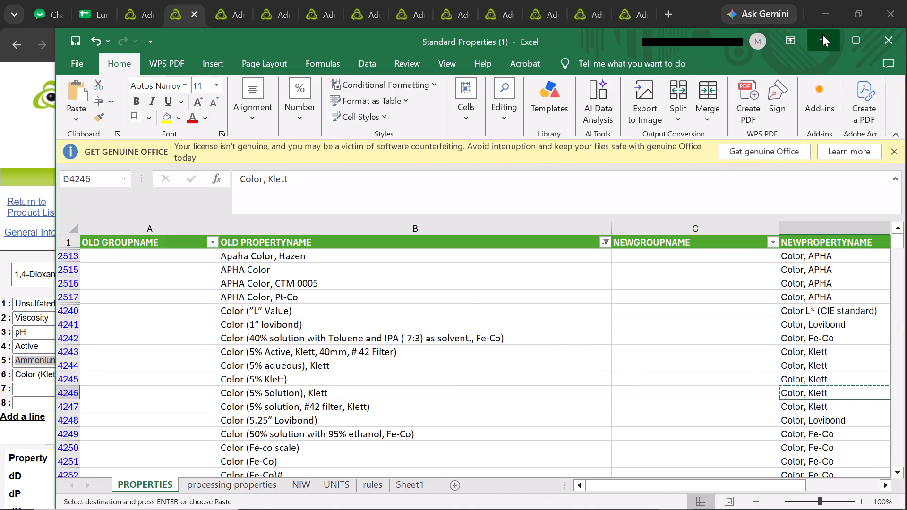
{"action": "left_click_drag", "start_coordinate": [145, 375], "coordinate": [15, 385]}
{"action": "key", "text": "ctrl+v"}
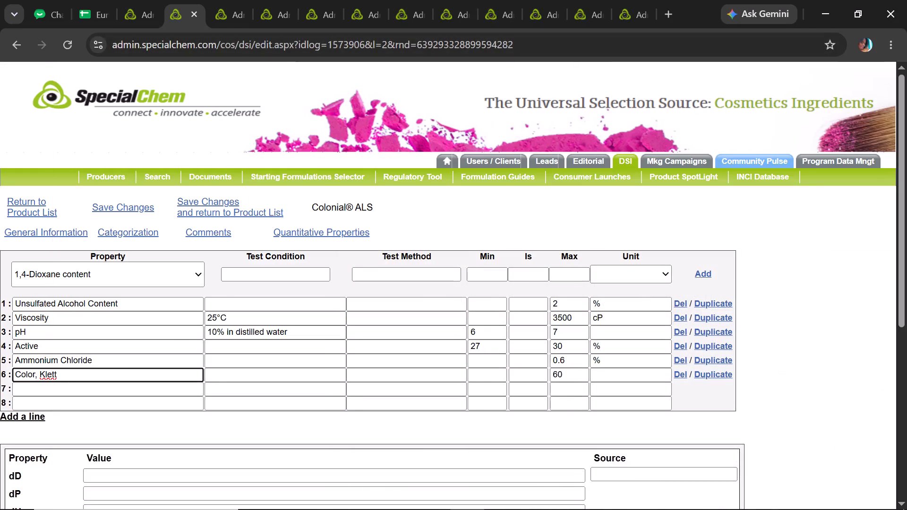
Enter "50% solution" as the Test Condition for Color, Klett, and save the record, returning to the product list.
{"action": "left_click", "coordinate": [248, 376]}
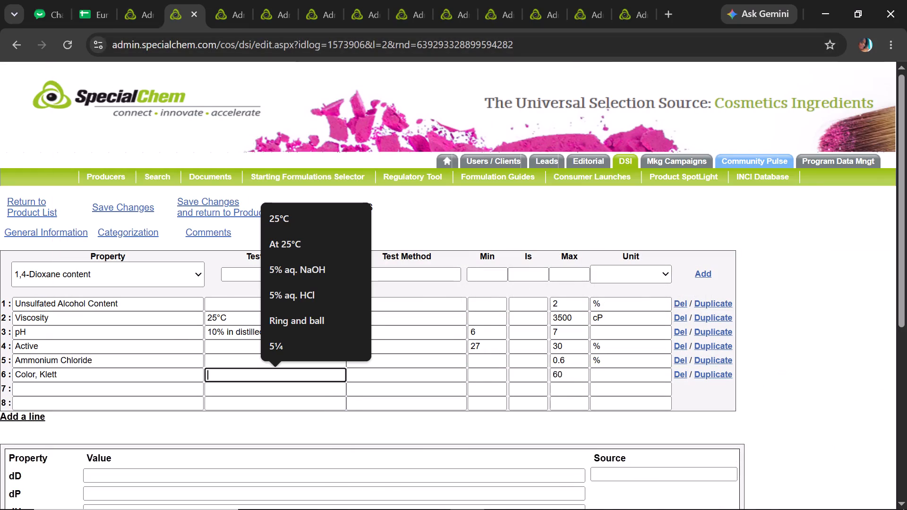
{"action": "key", "text": "5"}
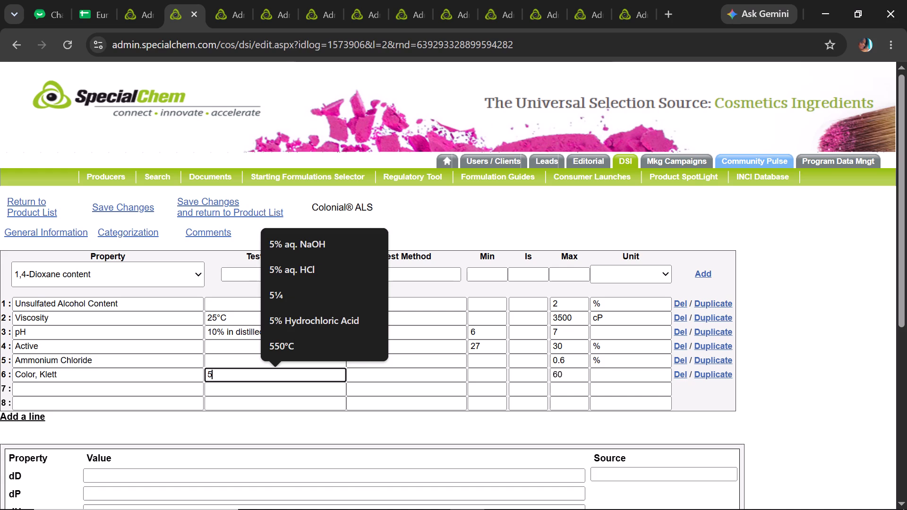
{"action": "key", "text": "0"}
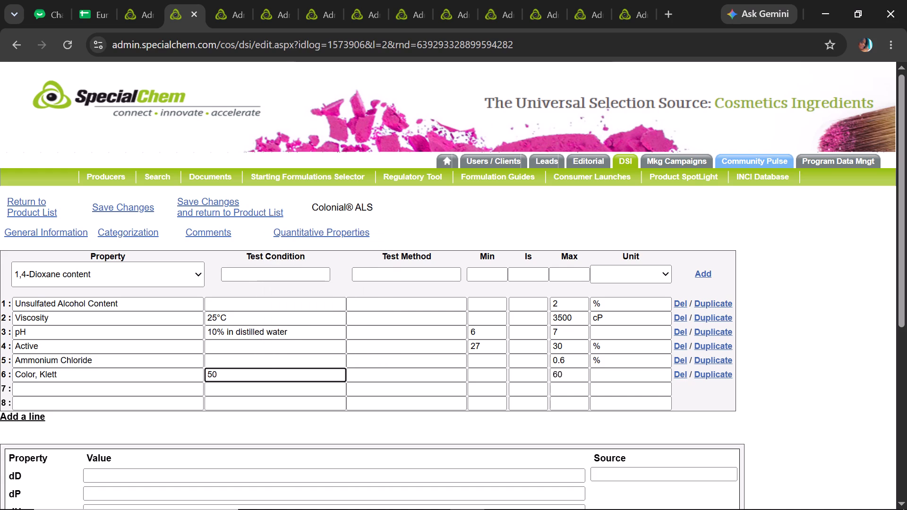
{"action": "type", "text": "% soli"}
{"action": "key", "text": "BackSpace"}
{"action": "type", "text": "ution"}
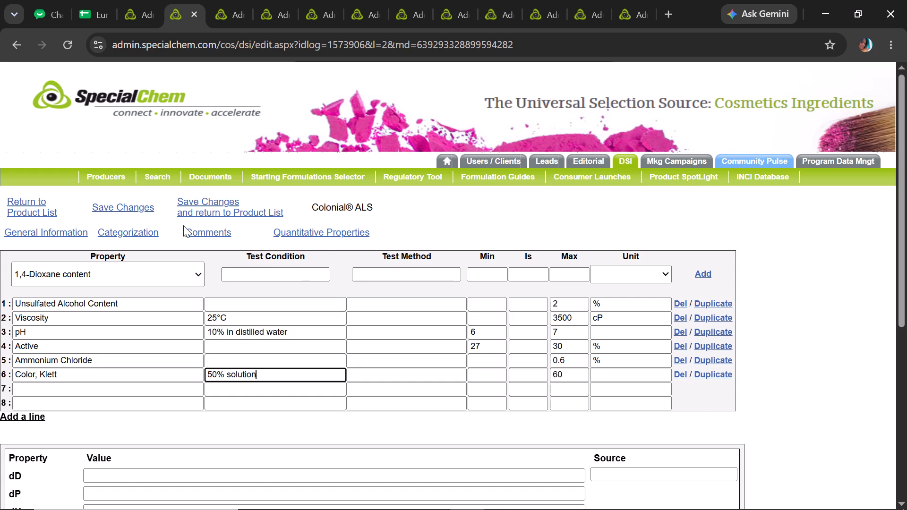
{"action": "left_click", "coordinate": [197, 203]}
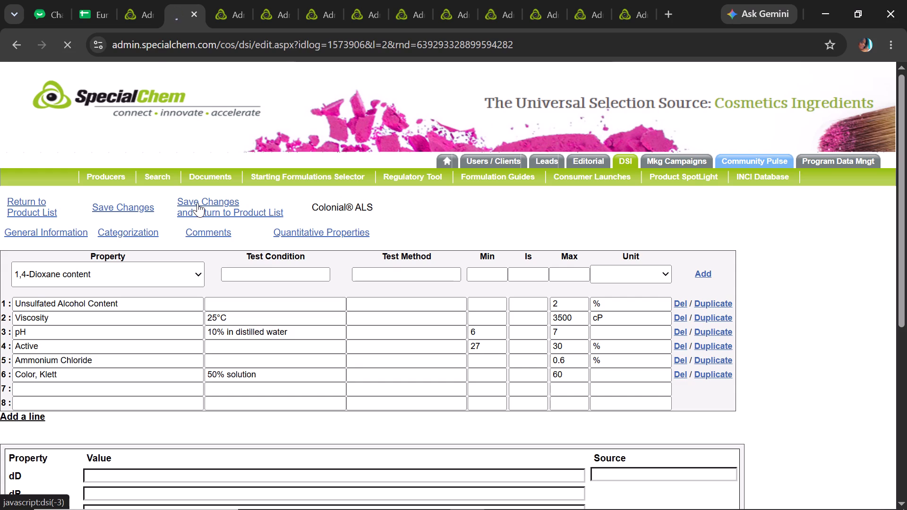
Copy "Colonial SCS" from the Cosmetics sheet, search for it as Trade/Grade in the SpecialChem product search, and open its record.
{"action": "left_click", "coordinate": [93, 0]}
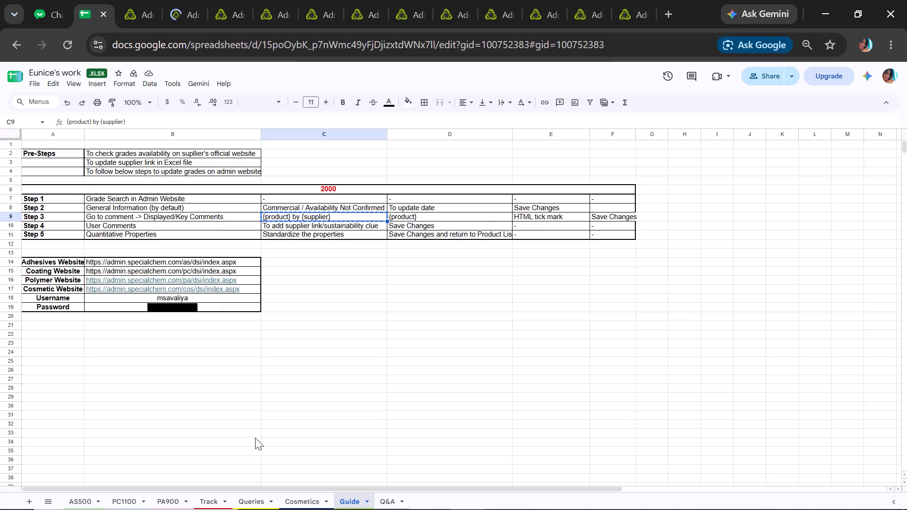
{"action": "left_click", "coordinate": [294, 499]}
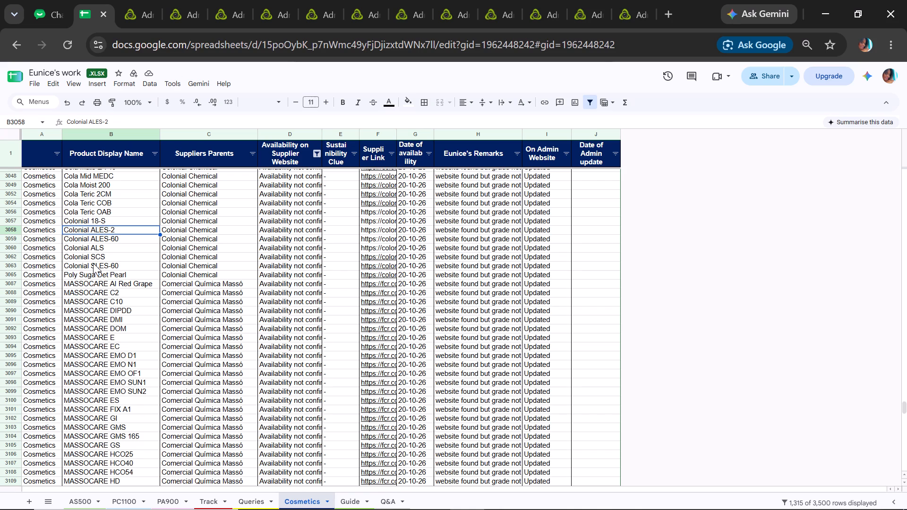
{"action": "left_click", "coordinate": [99, 254]}
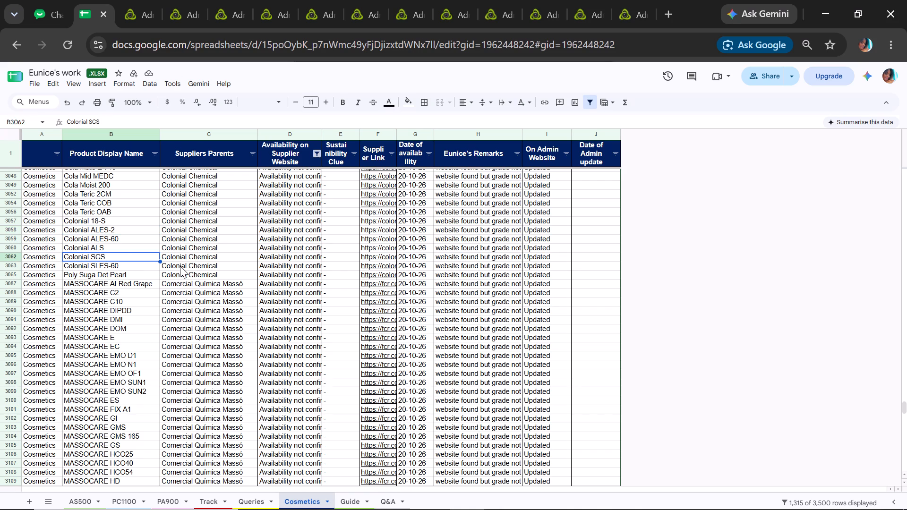
{"action": "key", "text": "ctrl+c"}
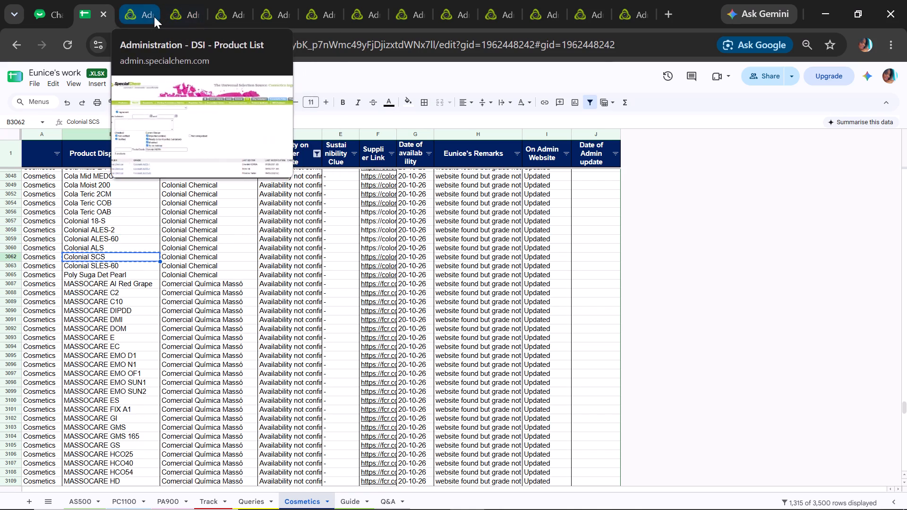
{"action": "left_click", "coordinate": [154, 17]}
{"action": "left_click_drag", "start_coordinate": [294, 372], "coordinate": [105, 393]}
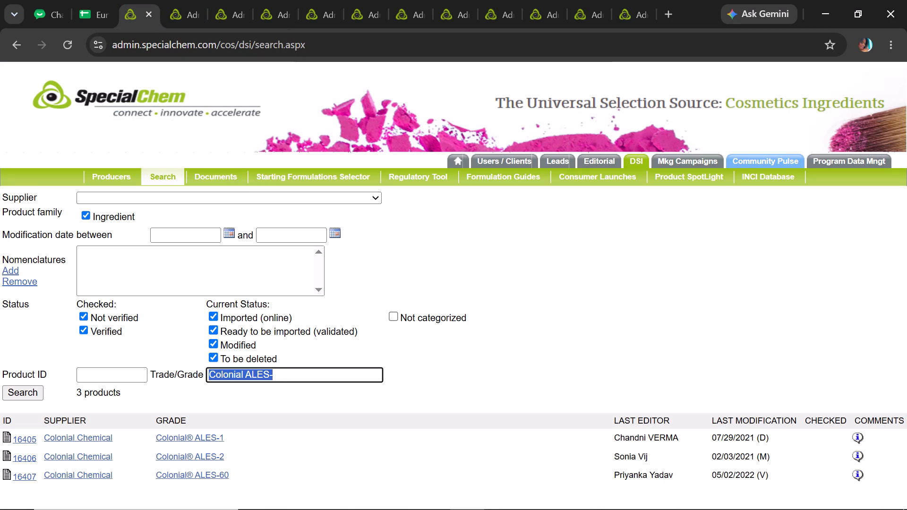
{"action": "key", "text": "ctrl+v"}
{"action": "left_click", "coordinate": [18, 391]}
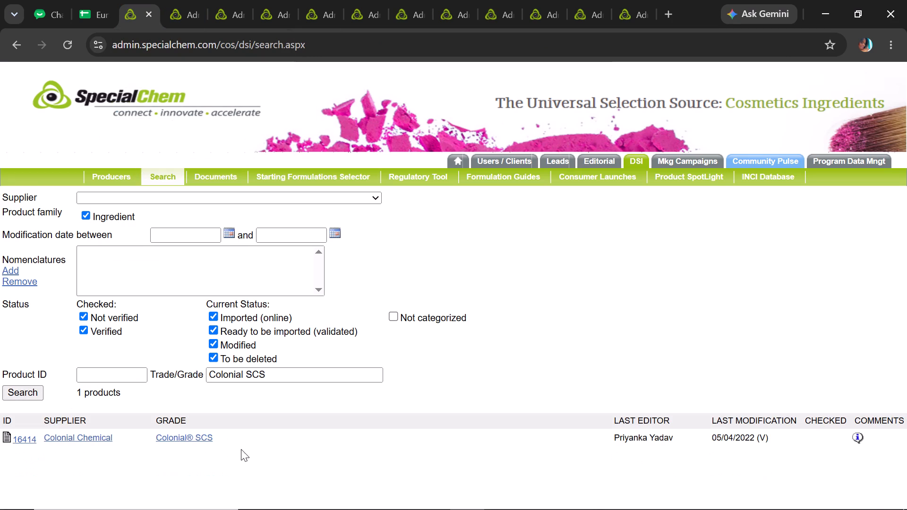
{"action": "left_click", "coordinate": [196, 435]}
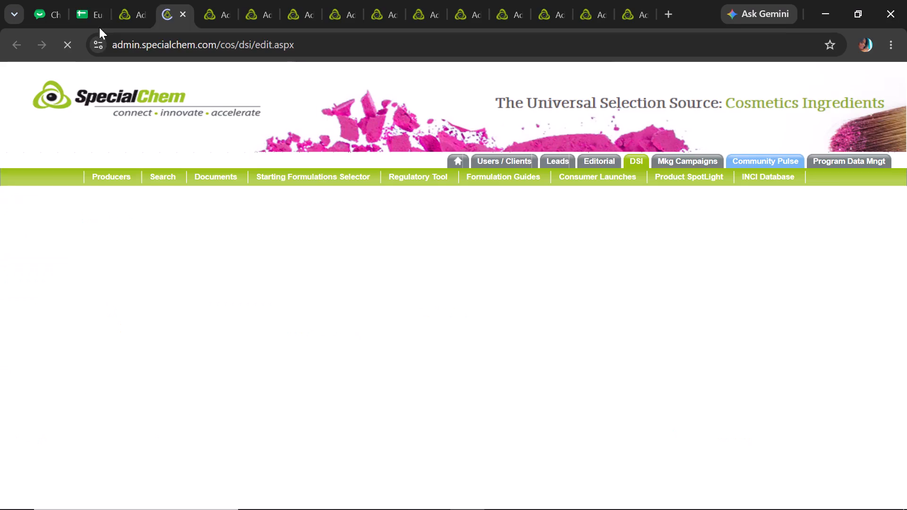
Copy the "{product} by {supplier}" placeholder from the spreadsheet's Guide sheet.
{"action": "left_click", "coordinate": [81, 0]}
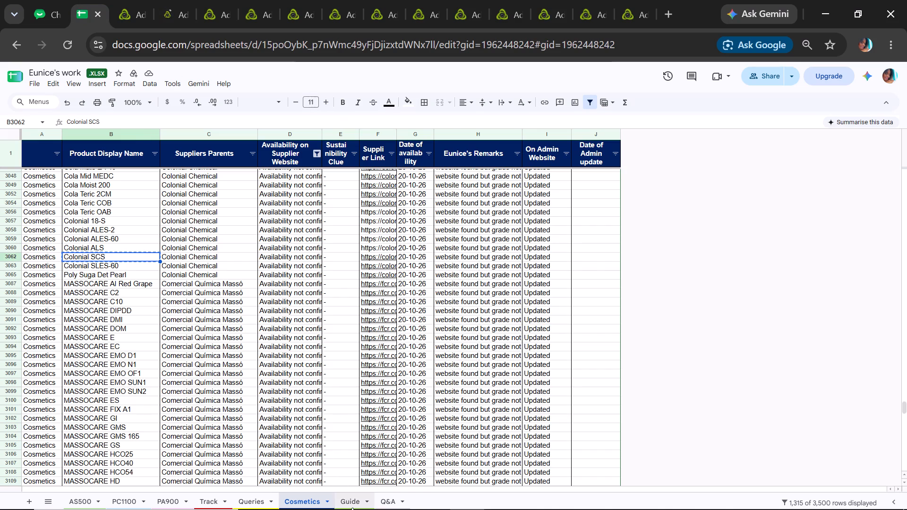
{"action": "left_click", "coordinate": [352, 508]}
{"action": "key", "text": "ctrl+c"}
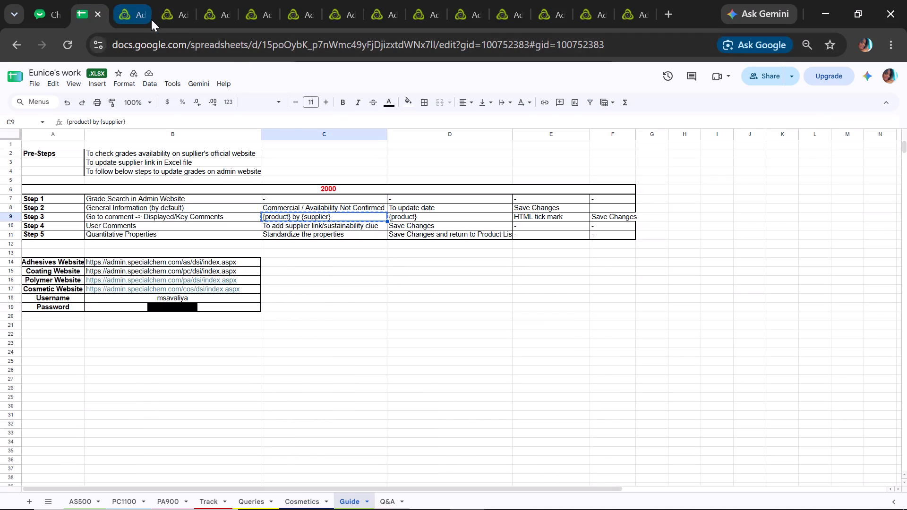
Tick Status Checked with the date 11/03/2026 on the Colonial SCS record and save the changes.
{"action": "left_click", "coordinate": [159, 24]}
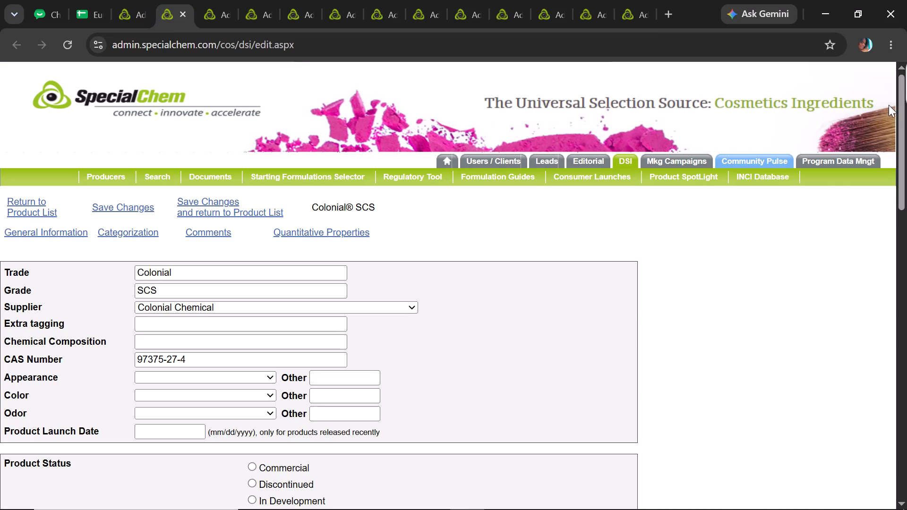
{"action": "left_click_drag", "start_coordinate": [906, 110], "coordinate": [906, 136]}
{"action": "left_click_drag", "start_coordinate": [901, 153], "coordinate": [901, 172]}
{"action": "left_click", "coordinate": [245, 477]}
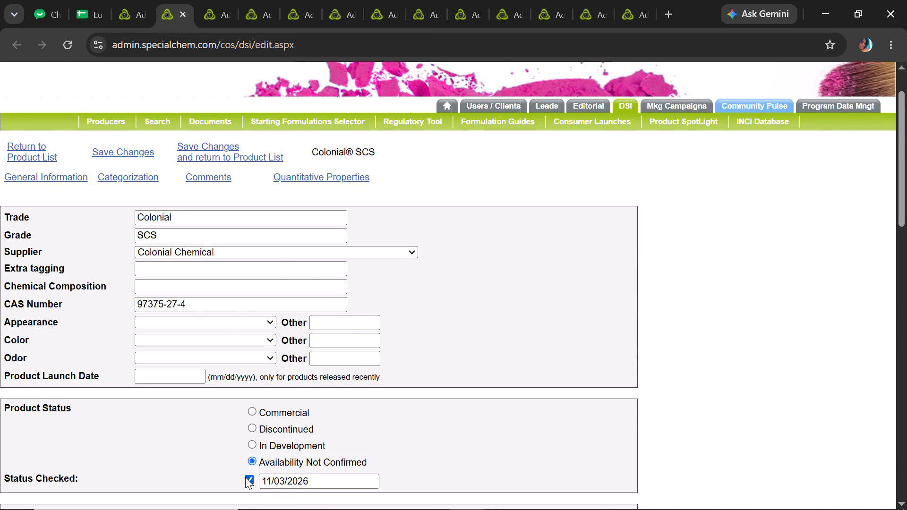
{"action": "left_click", "coordinate": [122, 153]}
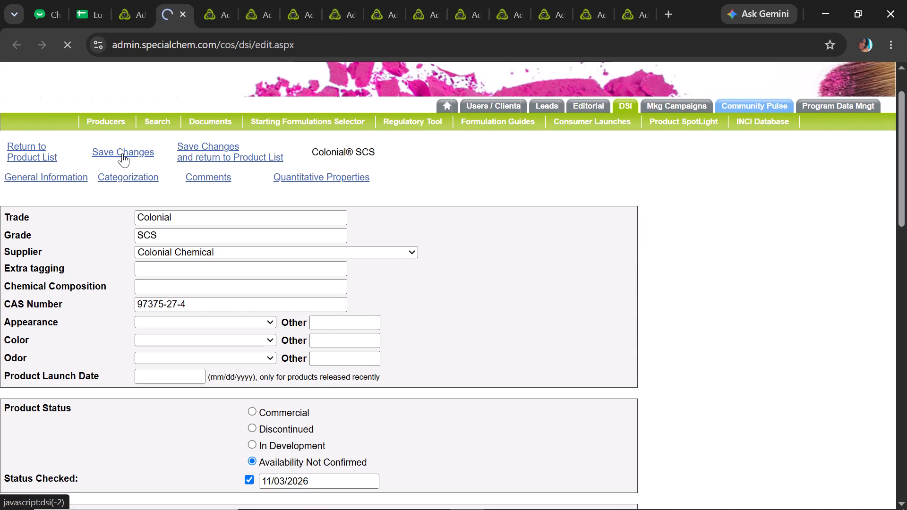
In the Colonial SCS comments, make the second sentence begin "{product} by {supplier} is derived", and copy the "{product}" placeholder.
{"action": "left_click", "coordinate": [203, 232]}
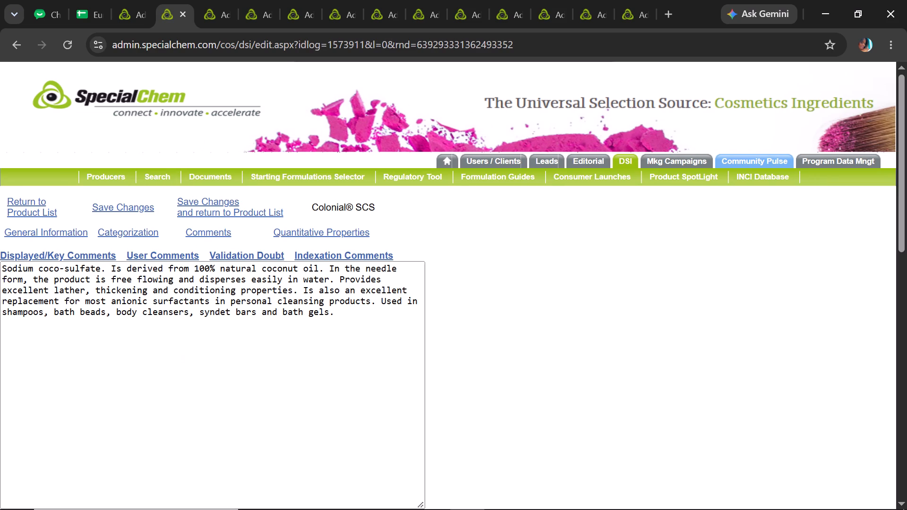
{"action": "double_click", "coordinate": [110, 269]}
{"action": "left_click", "coordinate": [110, 269]}
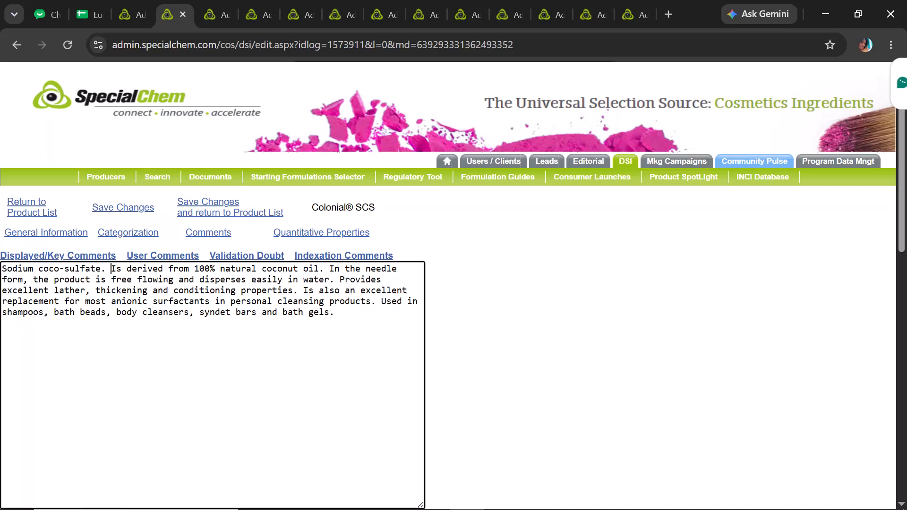
{"action": "key", "text": "ctrl+v"}
{"action": "key", "text": "space"}
{"action": "key", "text": "Delete"}
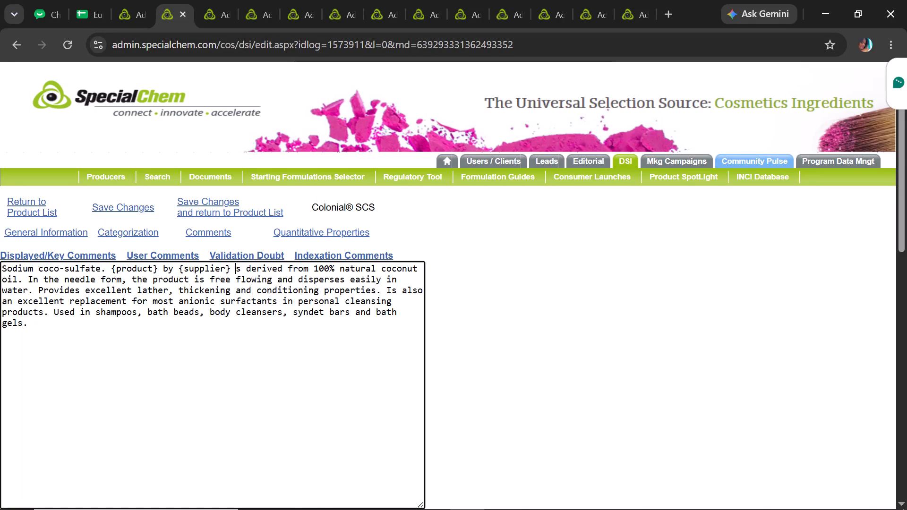
{"action": "key", "text": "i"}
{"action": "left_click_drag", "start_coordinate": [157, 267], "coordinate": [111, 268]}
{"action": "key", "text": "ctrl+c"}
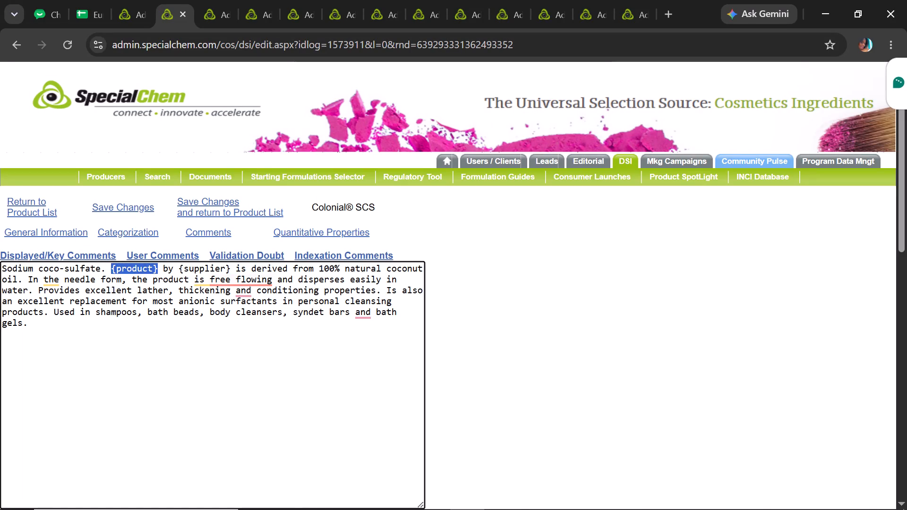
Apply the Grammarly corrections in the comment: hyphenate "free-flowing" and add commas after "thickening" and "syndet bars".
{"action": "left_click", "coordinate": [245, 306]}
{"action": "type", "text": "free-flowin"}
{"action": "key", "text": "g"}
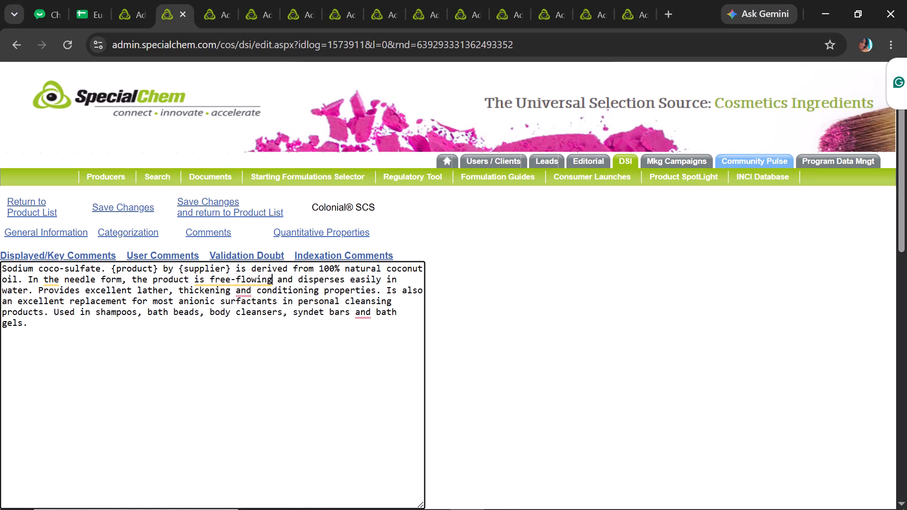
{"action": "left_click_drag", "start_coordinate": [254, 300], "coordinate": [259, 323]}
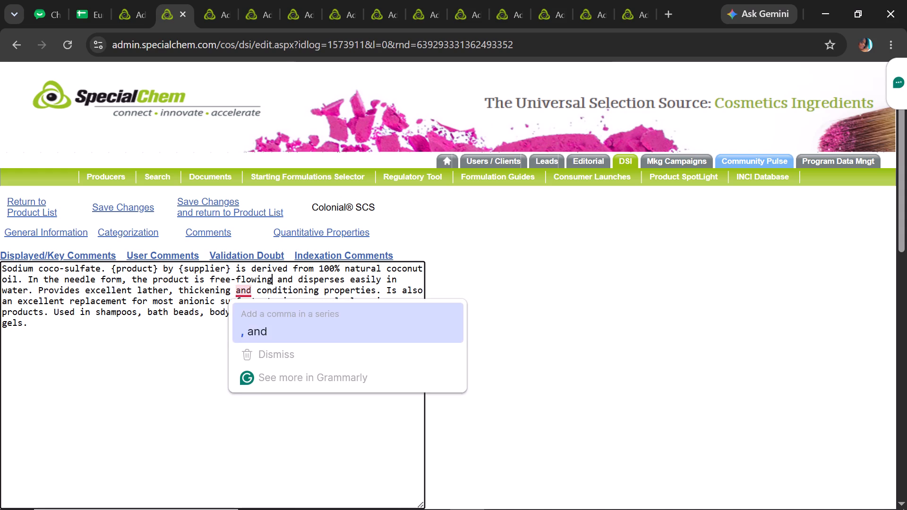
{"action": "left_click_drag", "start_coordinate": [259, 323], "coordinate": [259, 327]}
{"action": "left_click", "coordinate": [259, 327]}
{"action": "key", "text": "comma"}
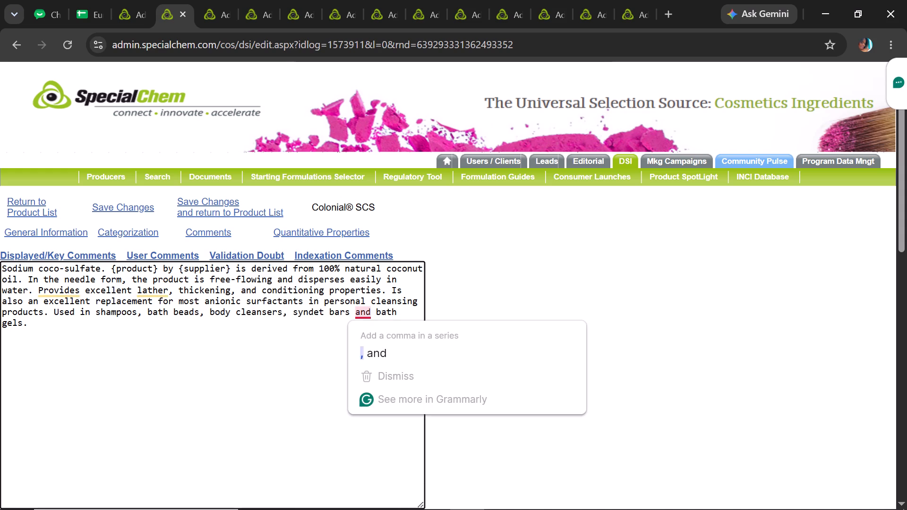
{"action": "left_click", "coordinate": [371, 331]}
{"action": "key", "text": "comma"}
Reword the last sentence of the comment to begin "{product} is used in shampoos".
{"action": "left_click", "coordinate": [53, 311]}
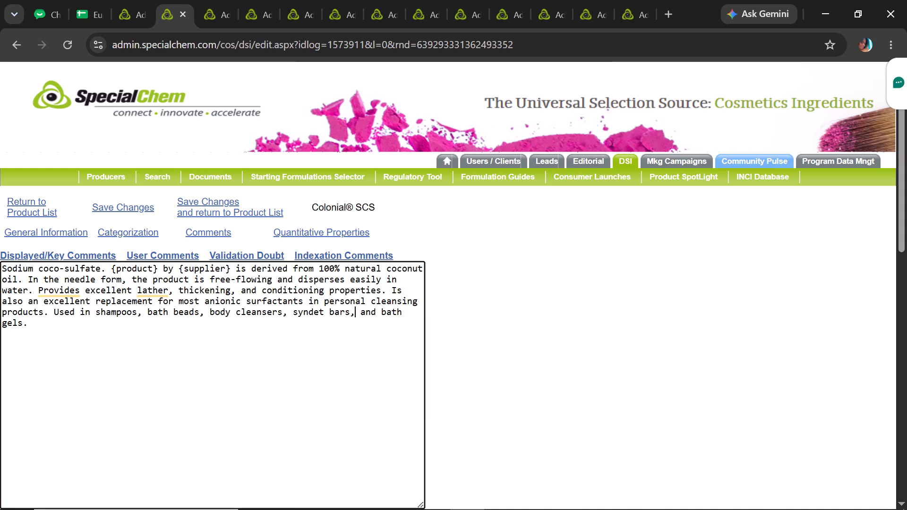
{"action": "key", "text": "ctrl+v"}
{"action": "key", "text": "space"}
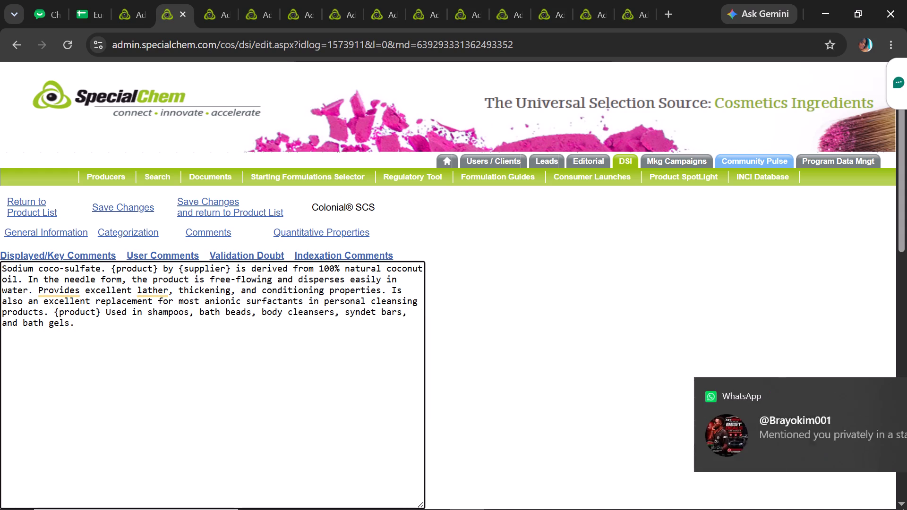
{"action": "type", "text": "is"}
{"action": "key", "text": "space"}
{"action": "key", "text": "Delete"}
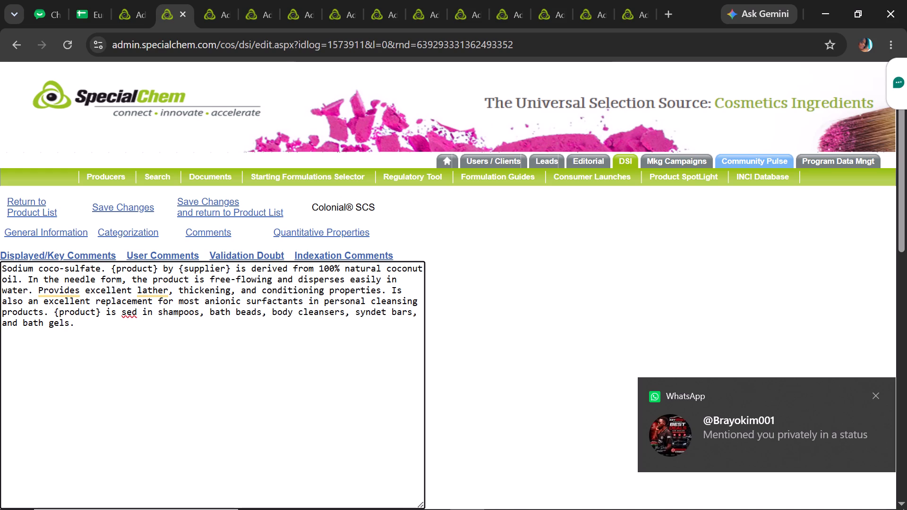
{"action": "key", "text": "u"}
Enable Display as HTML for the Colonial SCS comment and save the changes.
{"action": "left_click_drag", "start_coordinate": [906, 232], "coordinate": [906, 253]}
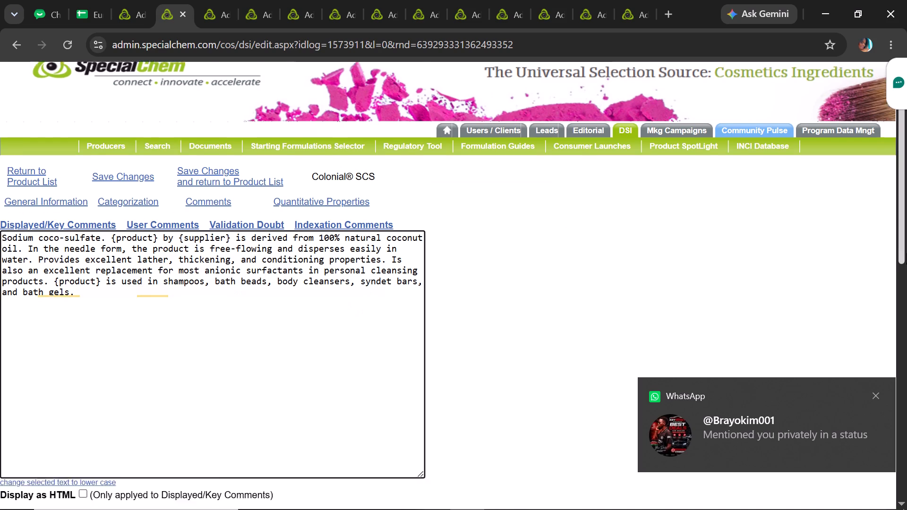
{"action": "left_click_drag", "start_coordinate": [906, 253], "coordinate": [906, 254]}
{"action": "left_click", "coordinate": [83, 470]}
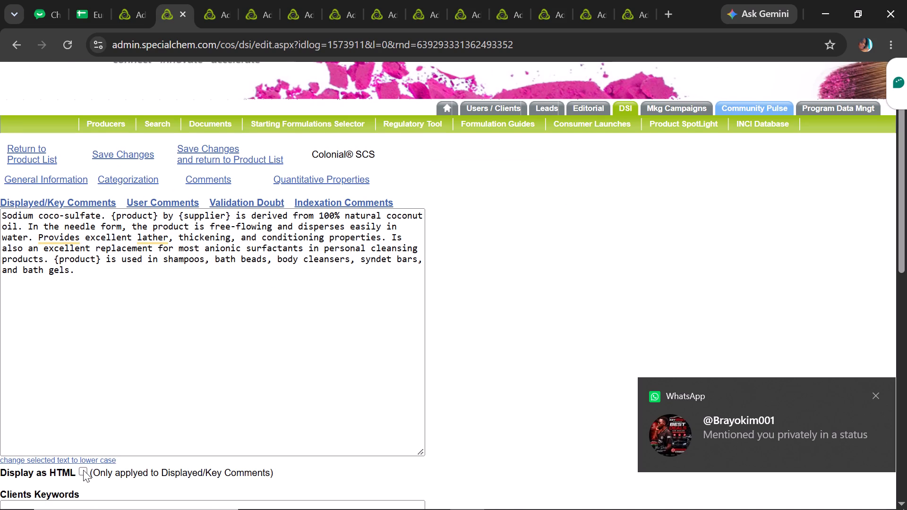
{"action": "left_click", "coordinate": [127, 155]}
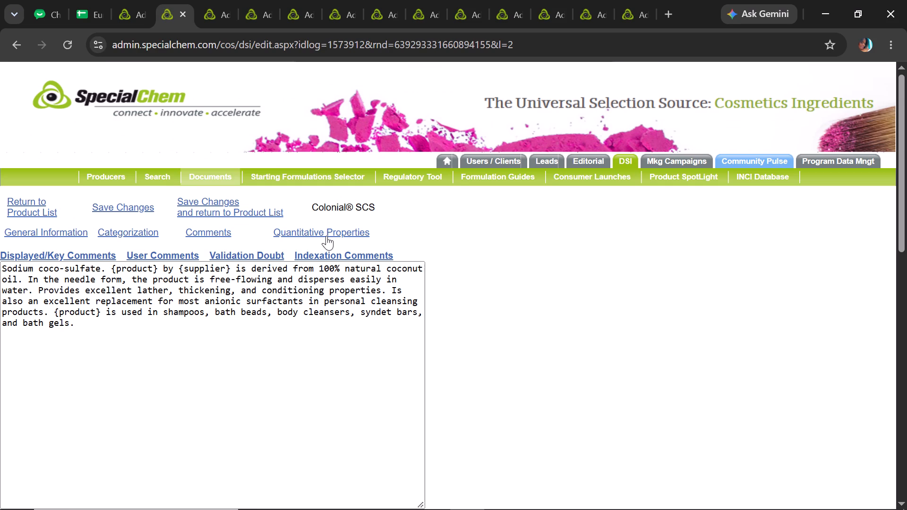
Open the quantitative properties of Colonial SCS and set the row 1 property name to "Unsulfated Alcohol Content".
{"action": "left_click", "coordinate": [326, 236]}
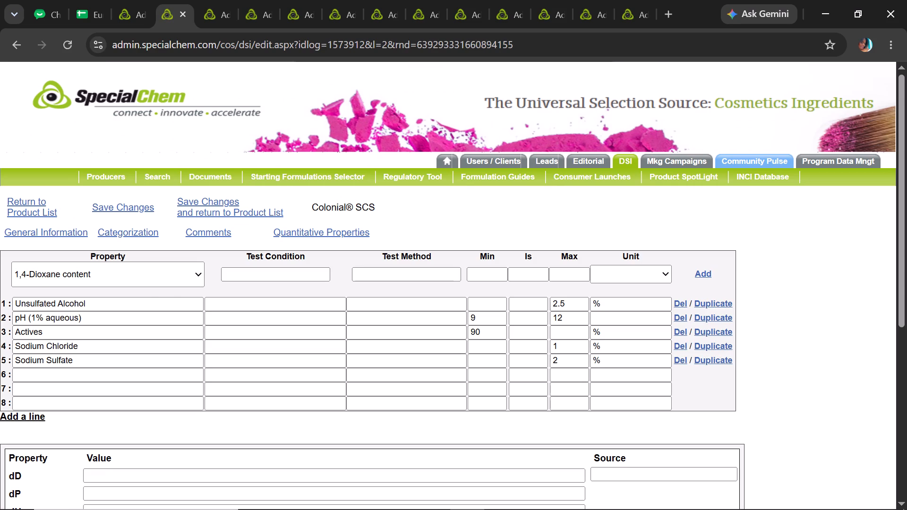
{"action": "left_click", "coordinate": [139, 304]}
{"action": "left_click", "coordinate": [153, 323]}
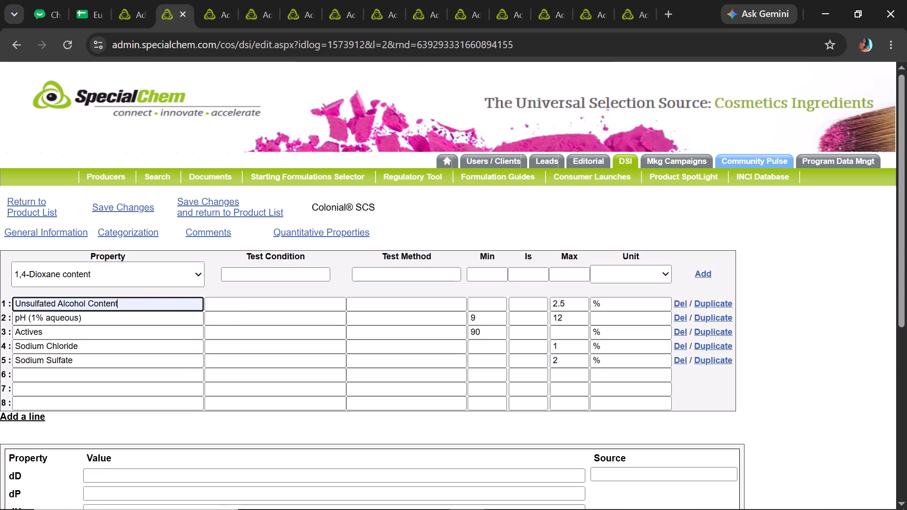
Move "1% aqueous" from the row 2 property name into its test condition, leaving the name as "pH".
{"action": "left_click_drag", "start_coordinate": [30, 317], "coordinate": [63, 314]}
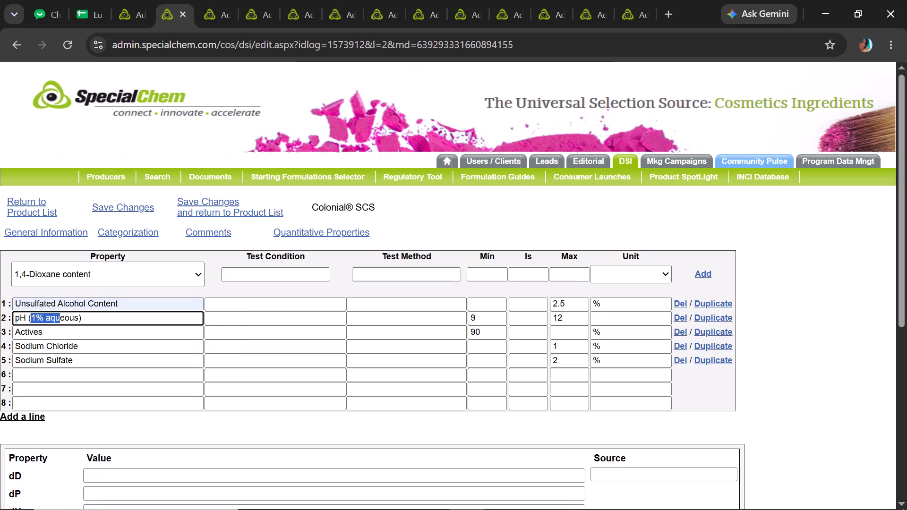
{"action": "left_click_drag", "start_coordinate": [63, 314], "coordinate": [77, 314]}
{"action": "key", "text": "ctrl+c"}
{"action": "left_click", "coordinate": [223, 319]}
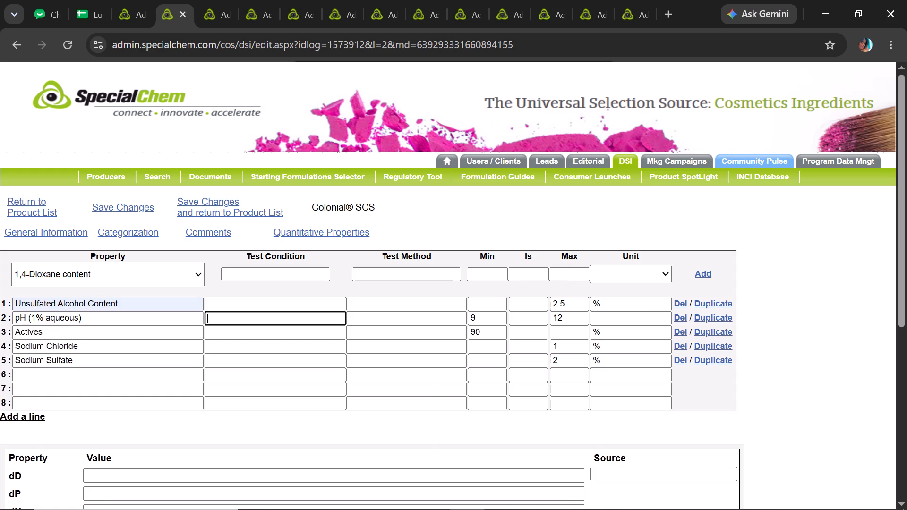
{"action": "key", "text": "ctrl+v"}
{"action": "left_click_drag", "start_coordinate": [26, 315], "coordinate": [184, 312]}
{"action": "key", "text": "BackSpace"}
Rename properties 3 to 5 "Active Content", "Sodium Chloride Content" and "Sodium Sulfate Content", and save Colonial SCS with return to the product list.
{"action": "left_click", "coordinate": [59, 330]}
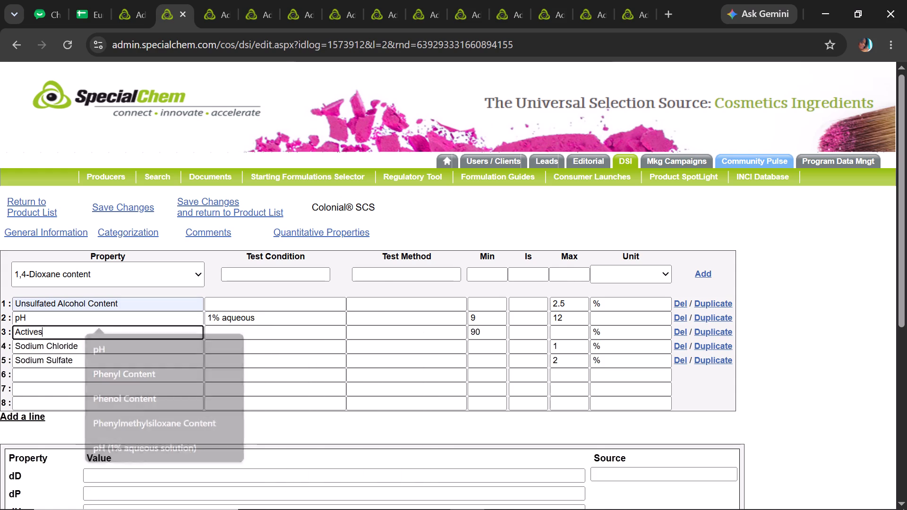
{"action": "key", "text": "BackSpace"}
{"action": "left_click", "coordinate": [110, 383]}
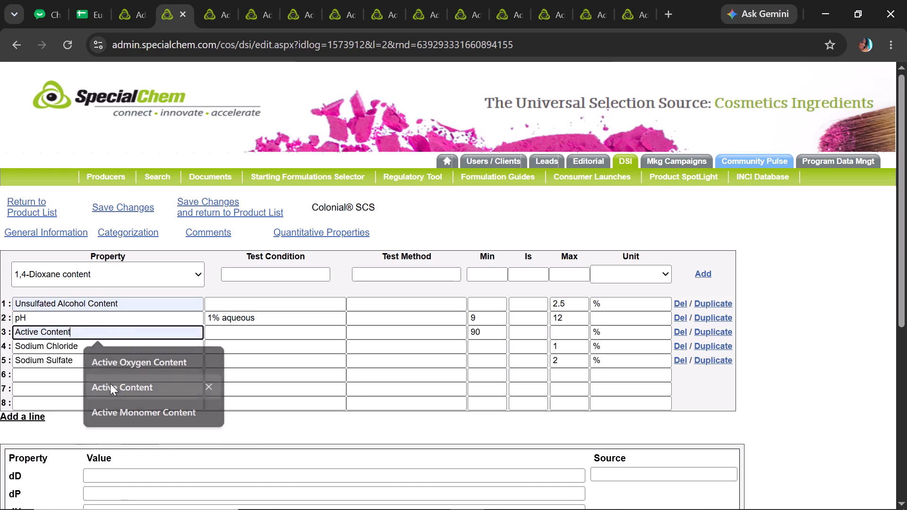
{"action": "left_click", "coordinate": [88, 346]}
{"action": "left_click", "coordinate": [111, 371]}
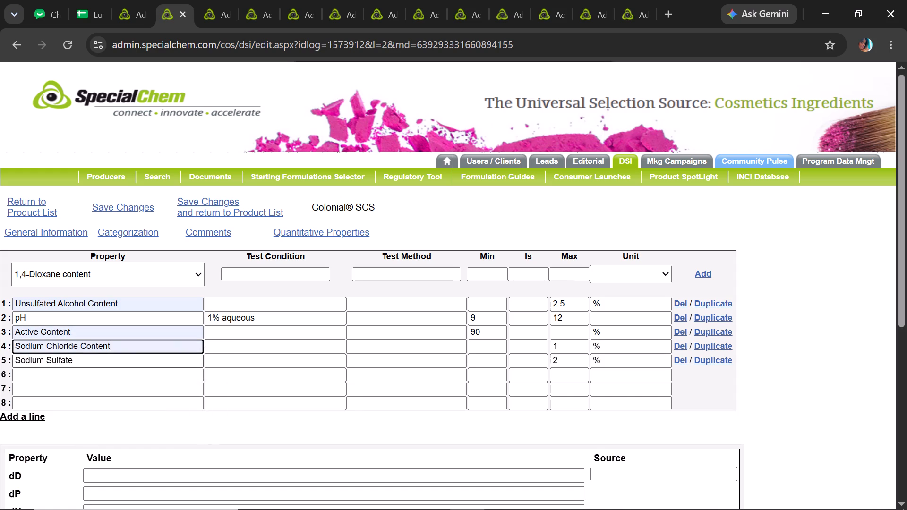
{"action": "left_click", "coordinate": [97, 366]}
{"action": "key", "text": "space"}
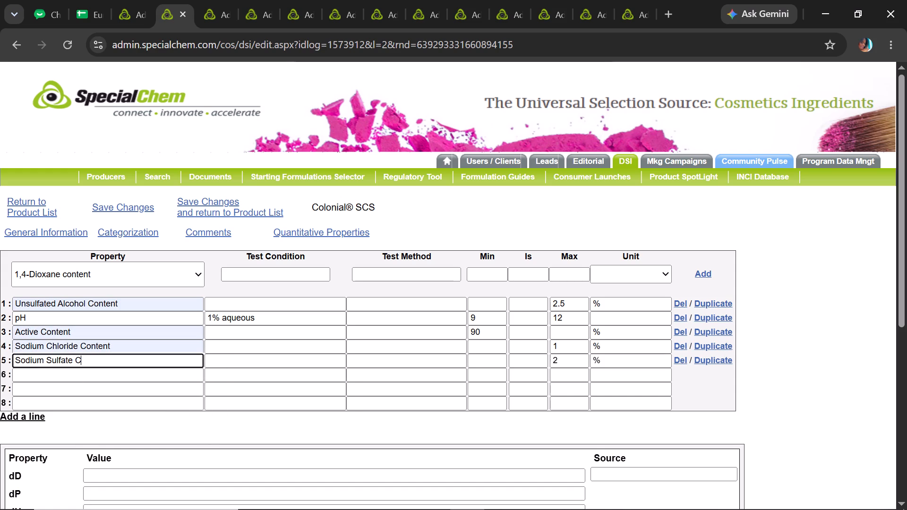
{"action": "type", "text": "ontent"}
{"action": "left_click", "coordinate": [192, 206]}
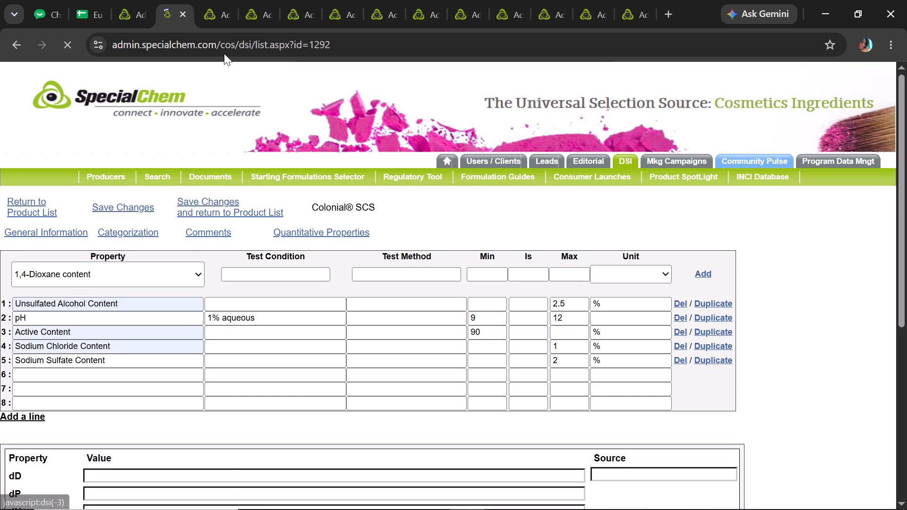
Copy the grade name Colonial SLES-60 from the spreadsheet's Cosmetics sheet, search for it in the admin site and open its record.
{"action": "left_click", "coordinate": [119, 3]}
{"action": "left_click", "coordinate": [94, 2]}
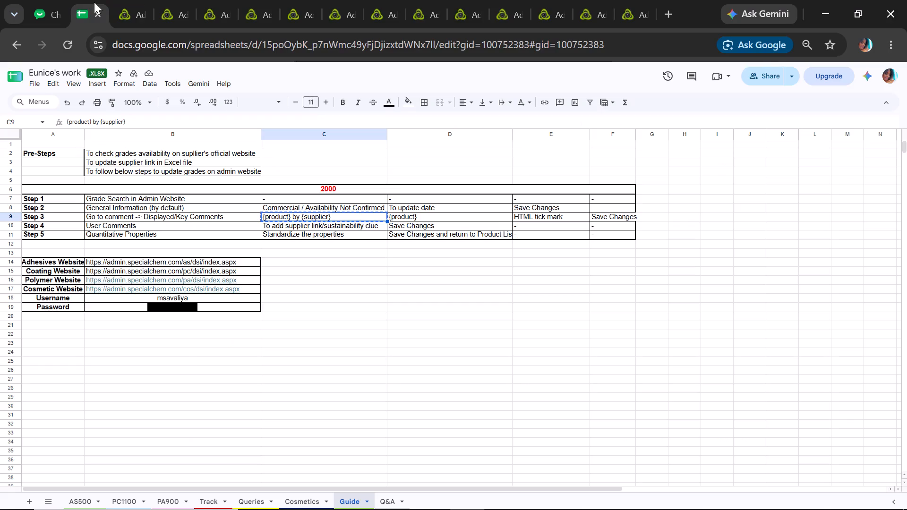
{"action": "left_click", "coordinate": [313, 494]}
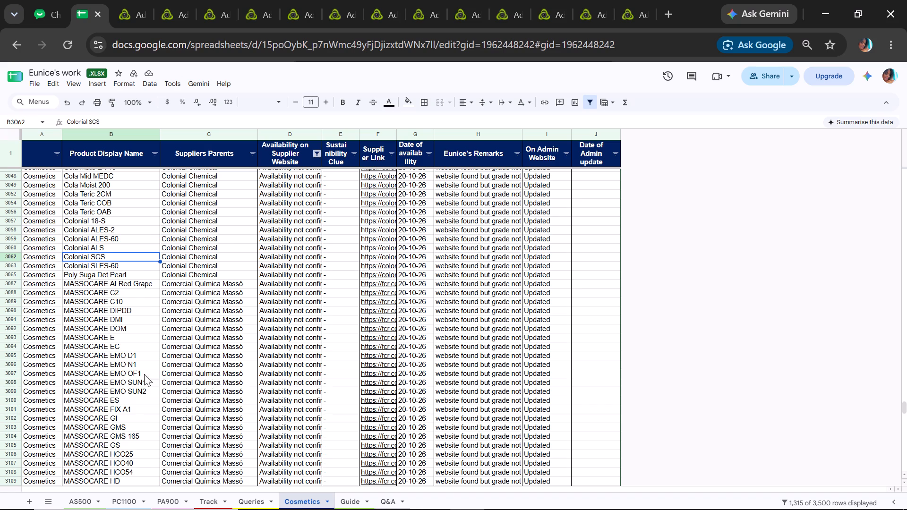
{"action": "left_click", "coordinate": [123, 263]}
{"action": "key", "text": "ctrl+c"}
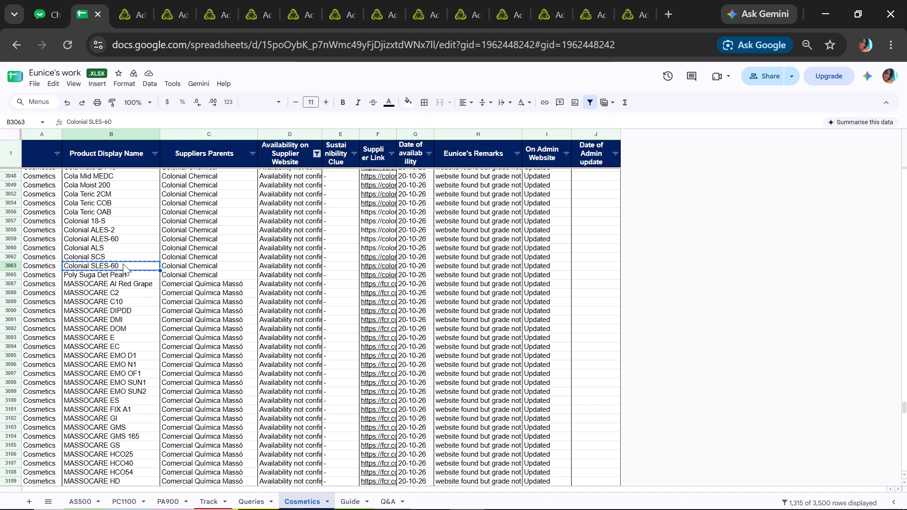
{"action": "left_click", "coordinate": [133, 7]}
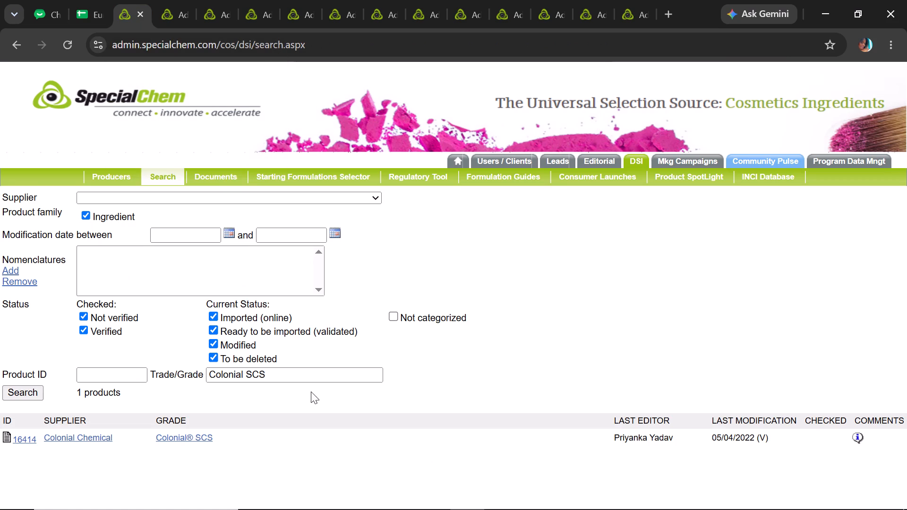
{"action": "left_click_drag", "start_coordinate": [303, 376], "coordinate": [0, 311]}
{"action": "key", "text": "ctrl+v"}
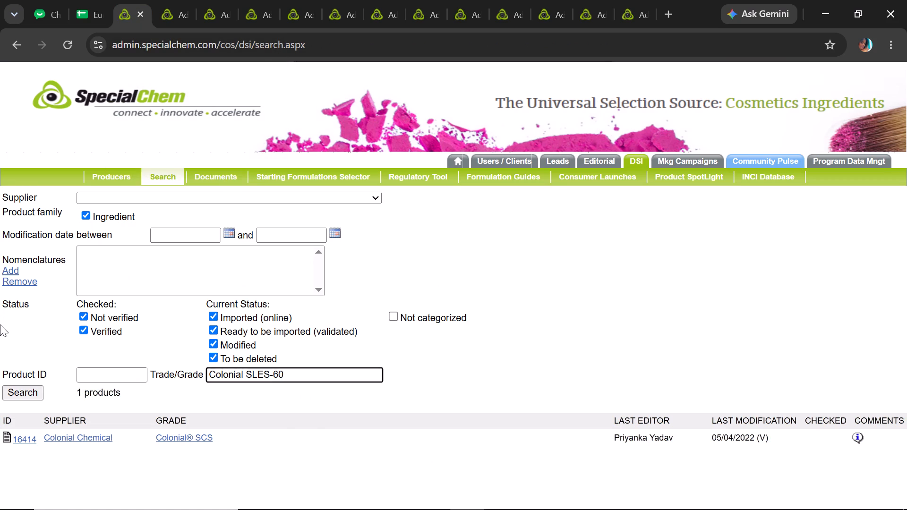
{"action": "left_click", "coordinate": [23, 388]}
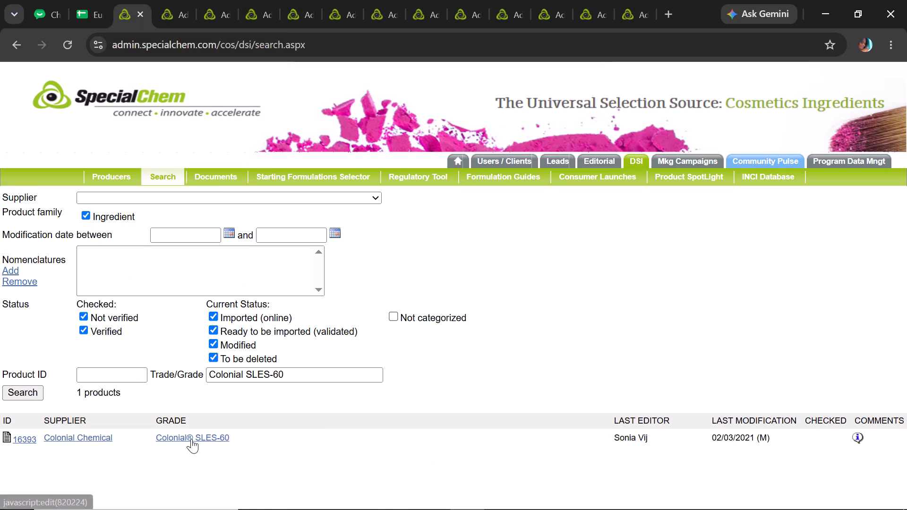
{"action": "left_click", "coordinate": [191, 439]}
Copy the "{product} by {supplier}" placeholder text from the spreadsheet's Guide sheet.
{"action": "left_click", "coordinate": [79, 1]}
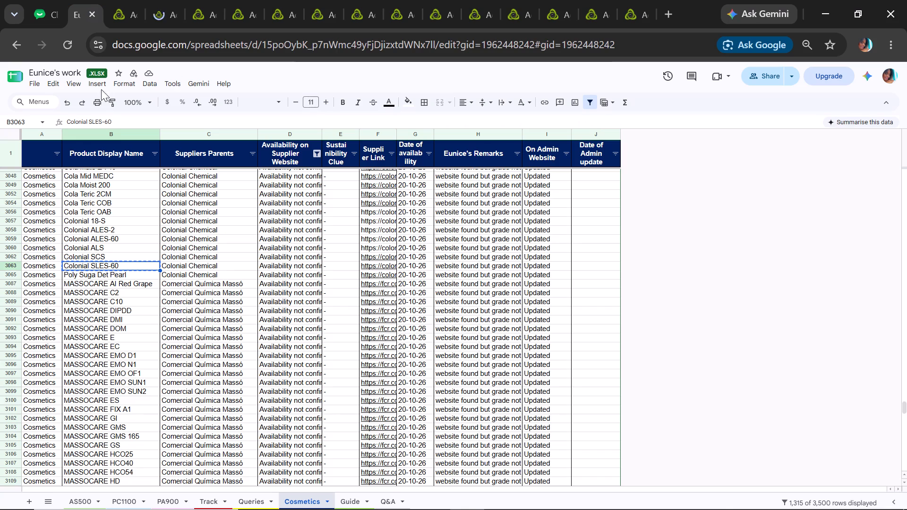
{"action": "left_click", "coordinate": [342, 501]}
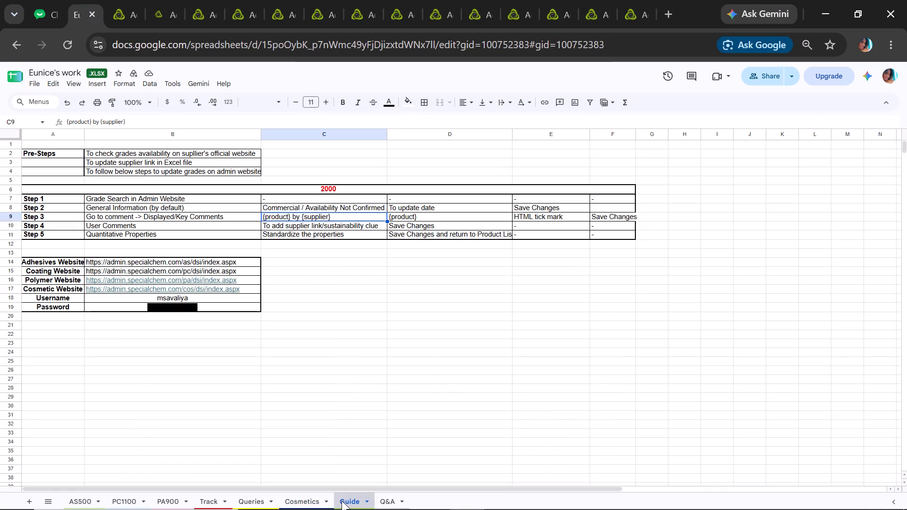
{"action": "key", "text": "ctrl+c"}
Mark the Colonial SLES-60 product status as checked with the date 11/03/2026 and save the changes.
{"action": "left_click", "coordinate": [164, 4]}
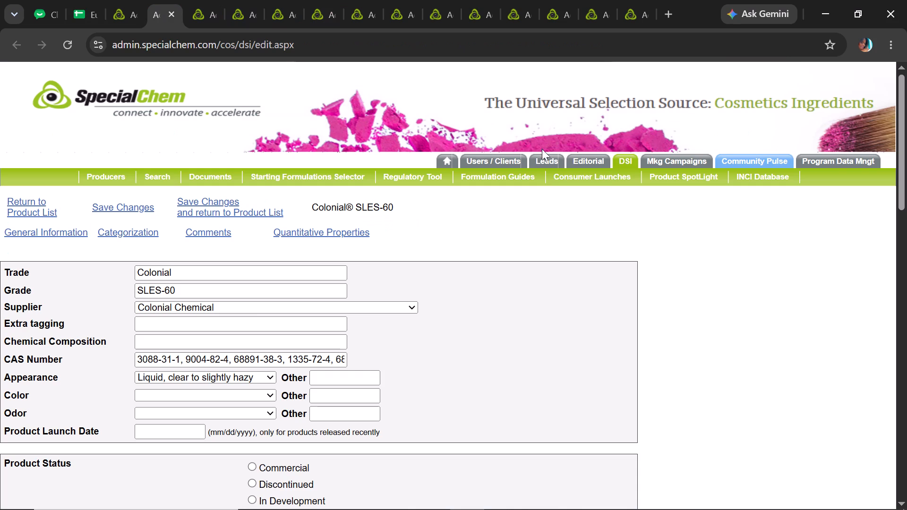
{"action": "left_click_drag", "start_coordinate": [906, 151], "coordinate": [906, 157]}
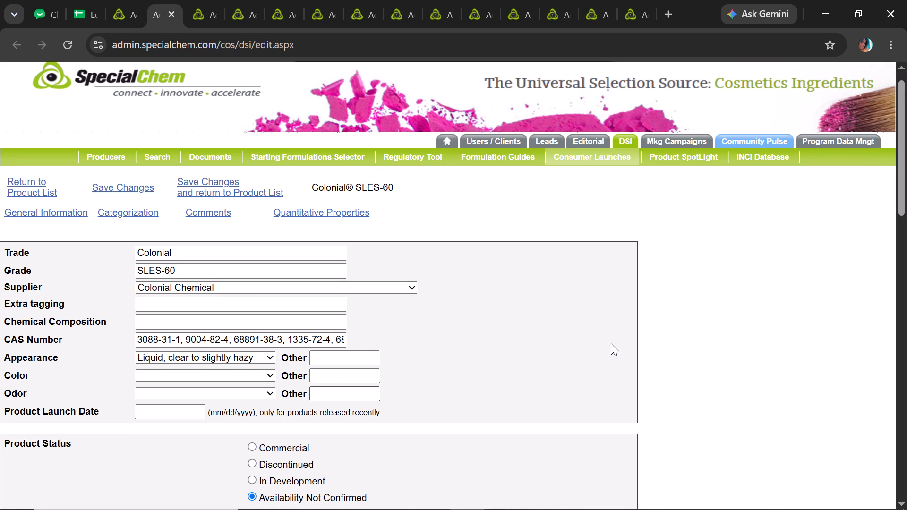
{"action": "left_click_drag", "start_coordinate": [897, 192], "coordinate": [897, 210]}
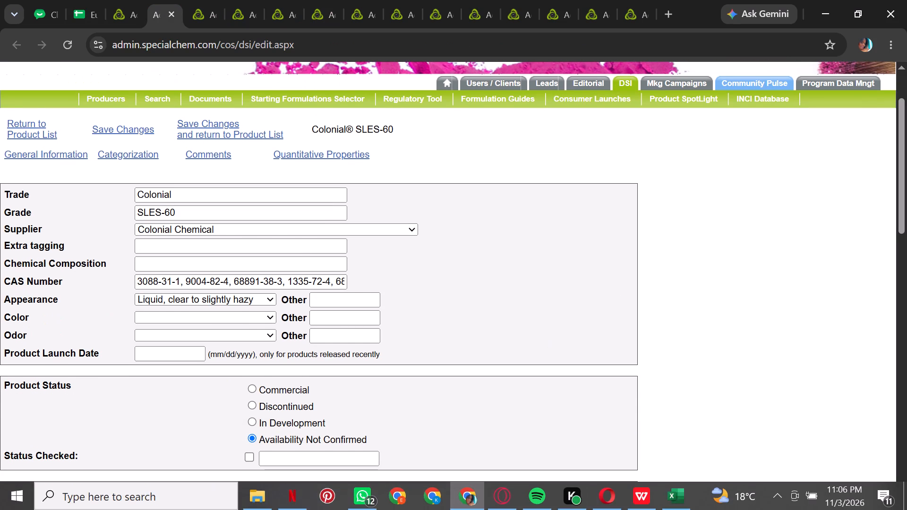
{"action": "left_click", "coordinate": [251, 453]}
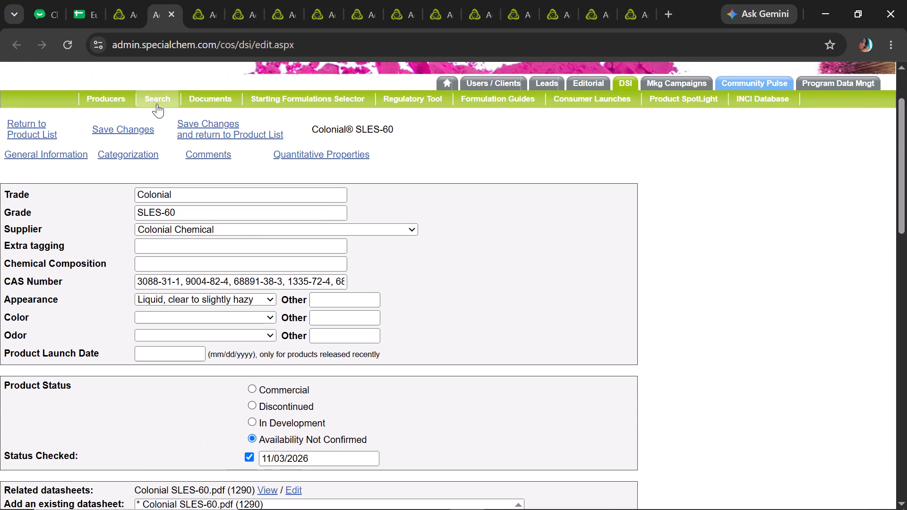
{"action": "left_click", "coordinate": [138, 127]}
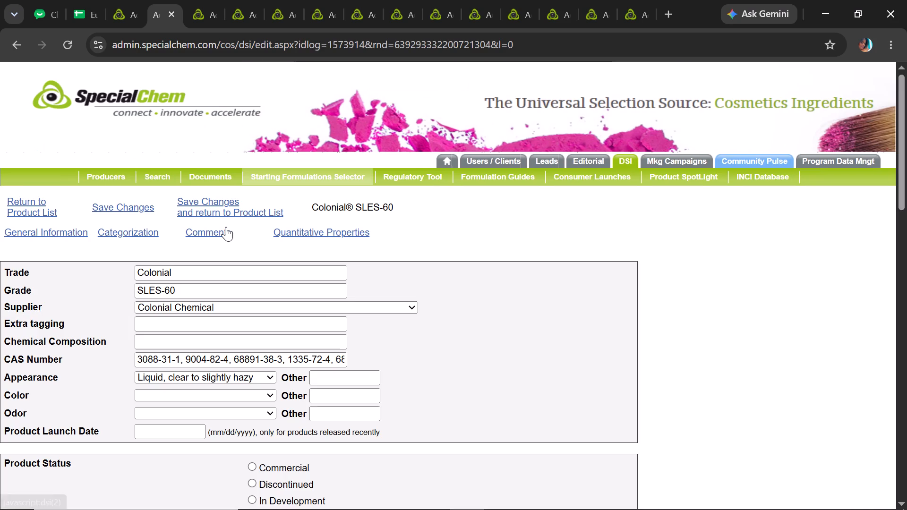
In the Colonial SLES-60 comment, start the second sentence with "{product} by {supplier} is a biodegradable", using a lowercase "is".
{"action": "left_click", "coordinate": [226, 227]}
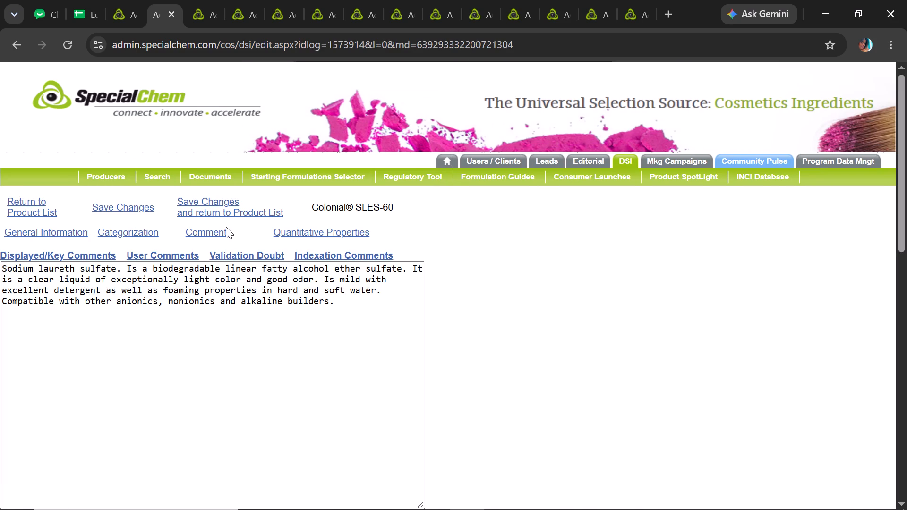
{"action": "double_click", "coordinate": [128, 268]}
{"action": "left_click", "coordinate": [128, 268]}
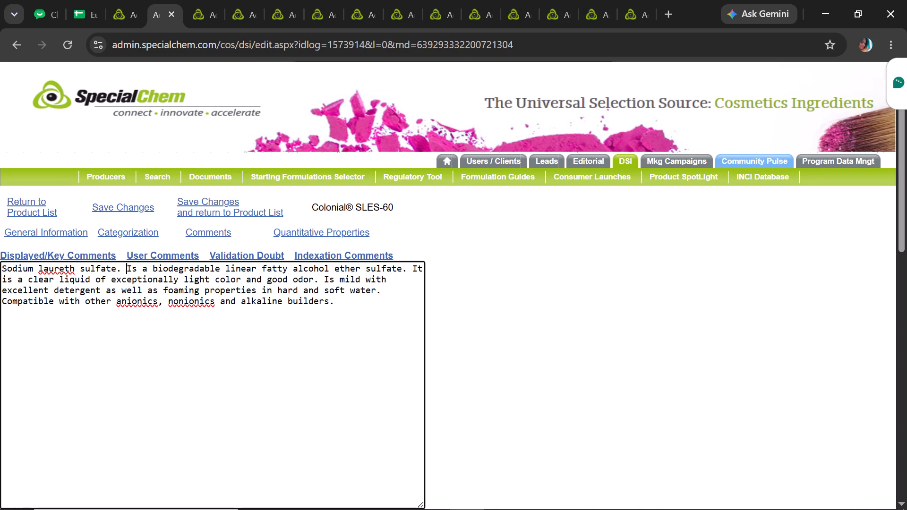
{"action": "key", "text": "ctrl+v"}
{"action": "key", "text": "space"}
{"action": "key", "text": "Delete"}
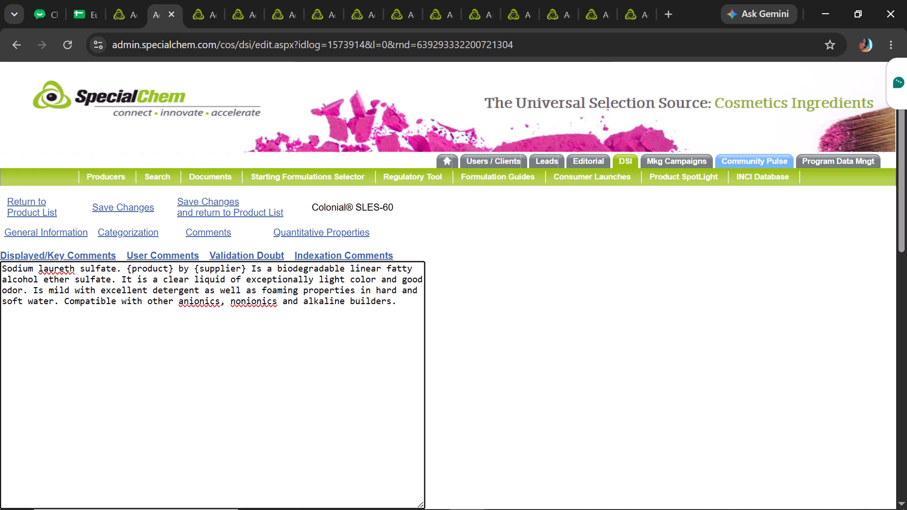
{"action": "key", "text": "i"}
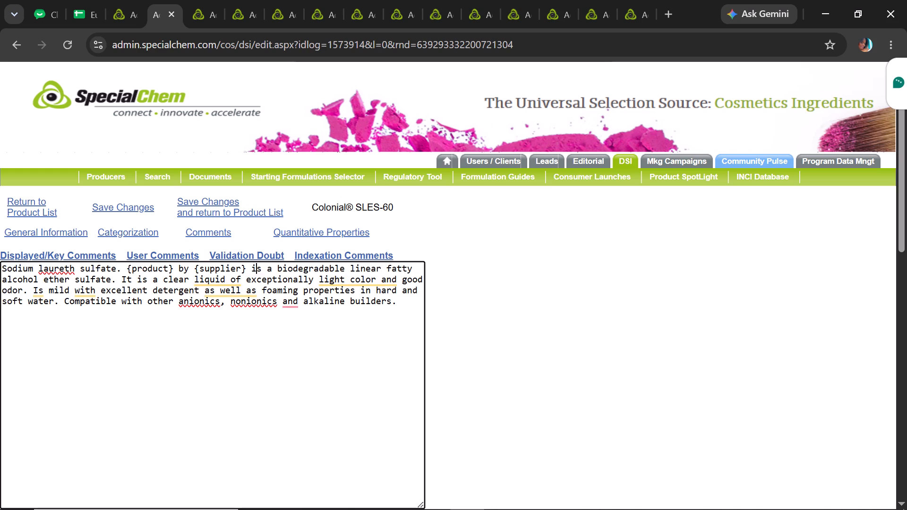
Replace "It" with "{product}" before "is a clear liquid" and add the suggested comma after "nonionics" in the comment.
{"action": "left_click_drag", "start_coordinate": [173, 271], "coordinate": [128, 272]}
{"action": "key", "text": "ctrl+c"}
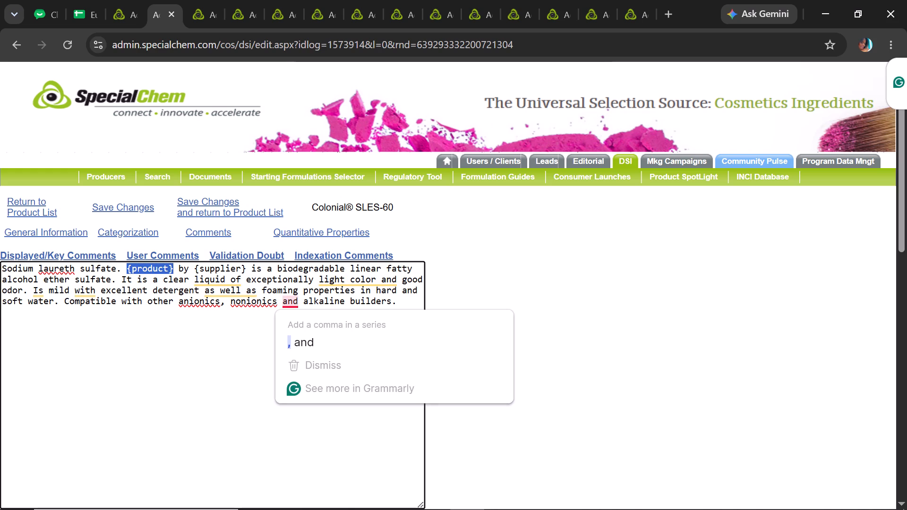
{"action": "left_click", "coordinate": [300, 324]}
{"action": "key", "text": "comma"}
{"action": "left_click_drag", "start_coordinate": [129, 277], "coordinate": [119, 279]}
{"action": "key", "text": "ctrl+v"}
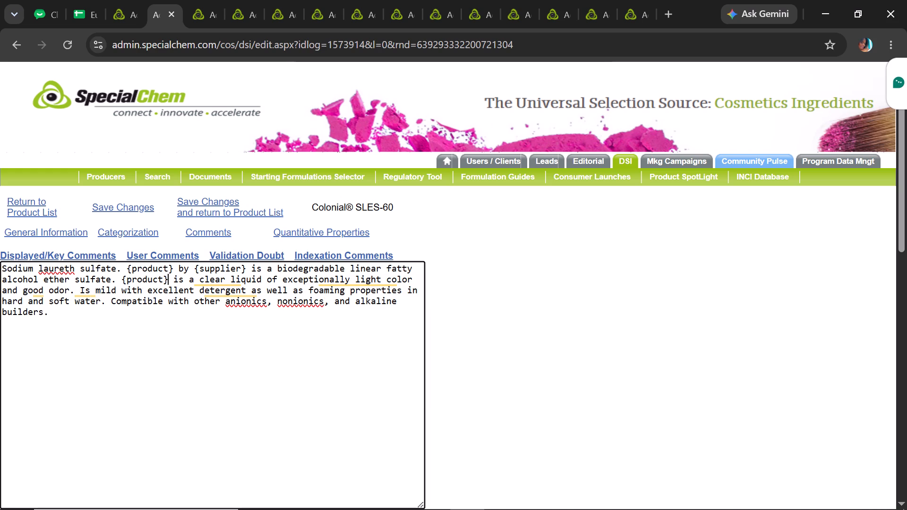
Enable Display as HTML for the Colonial SLES-60 comment and save the changes.
{"action": "left_click_drag", "start_coordinate": [906, 186], "coordinate": [906, 196]}
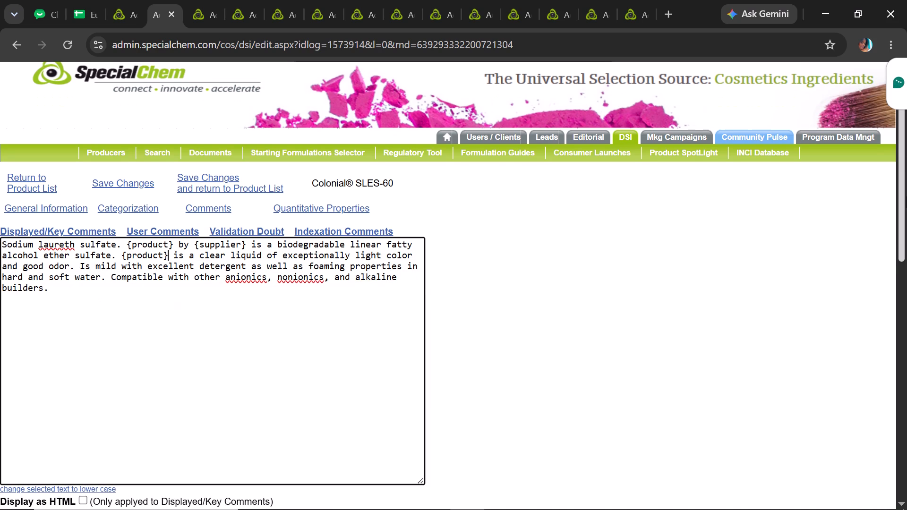
{"action": "left_click", "coordinate": [85, 499]}
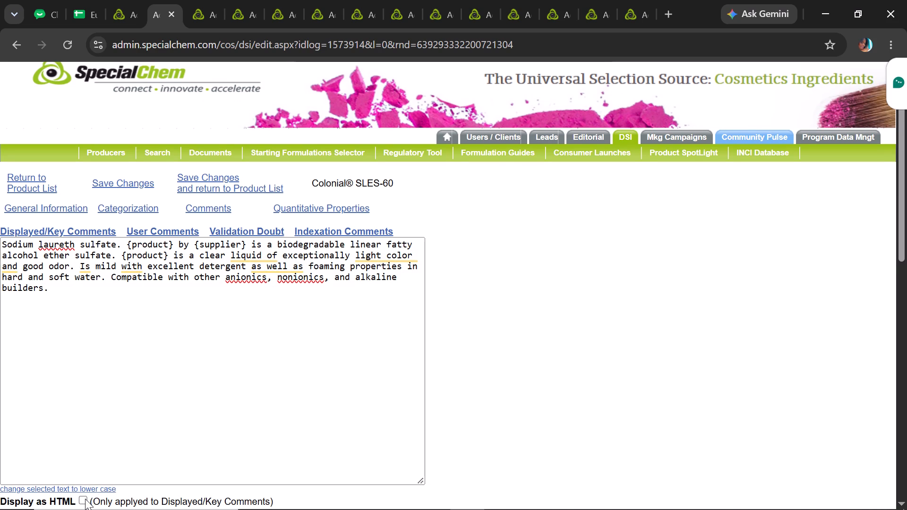
{"action": "left_click", "coordinate": [132, 178]}
{"action": "left_click", "coordinate": [134, 181]}
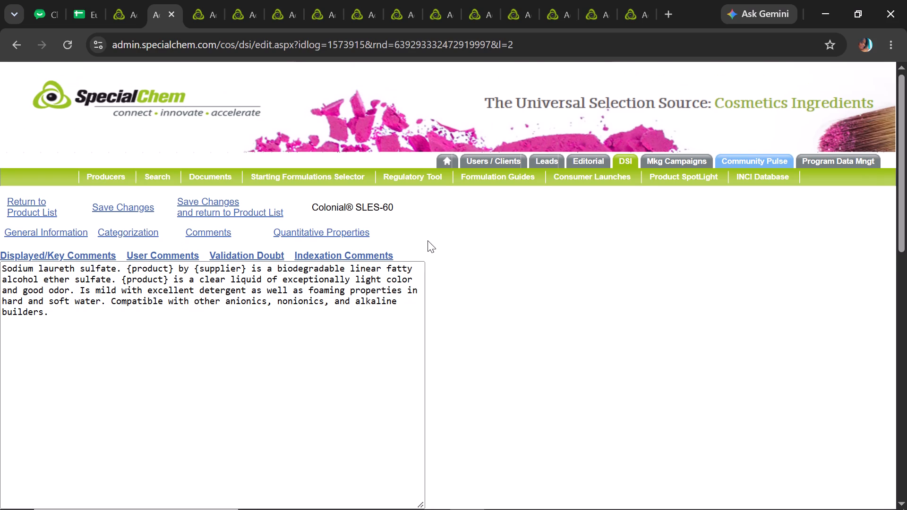
Open the quantitative properties of Colonial SLES-60 and set the row 1 property name to "Solid Content".
{"action": "left_click", "coordinate": [334, 234]}
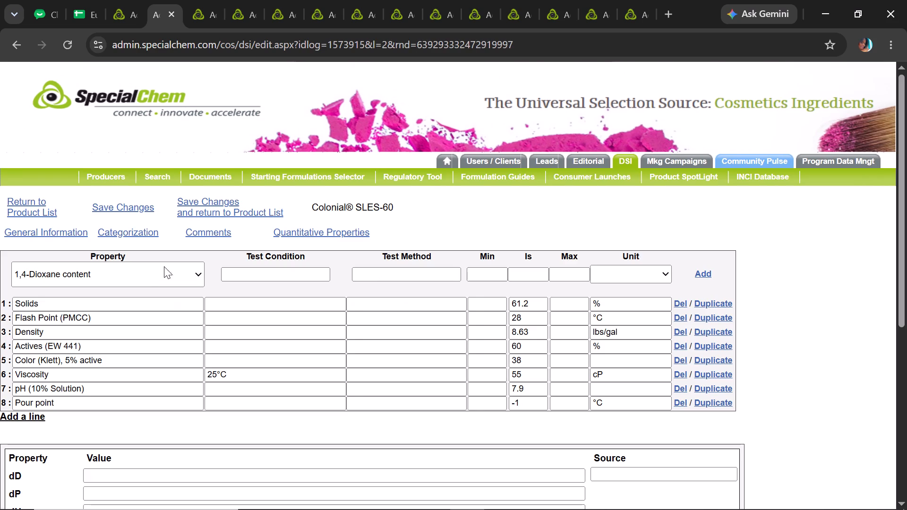
{"action": "left_click", "coordinate": [59, 305]}
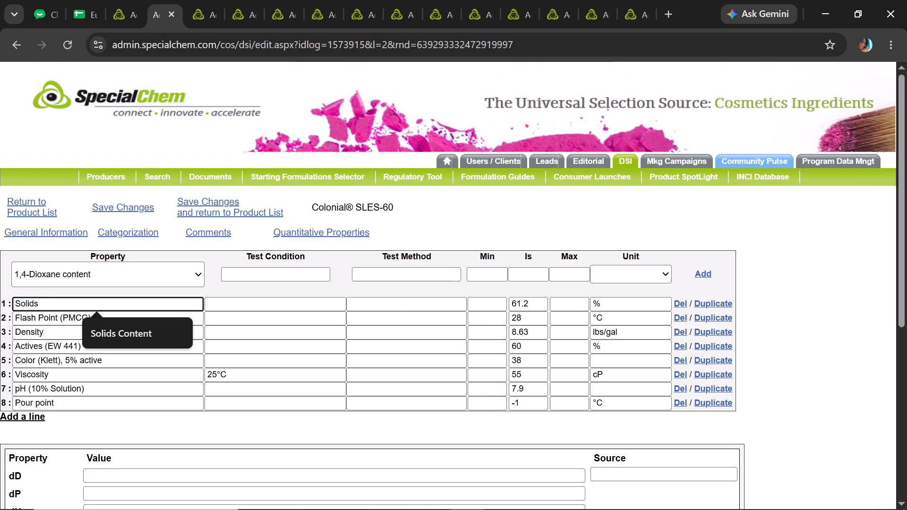
{"action": "key", "text": "BackSpace"}
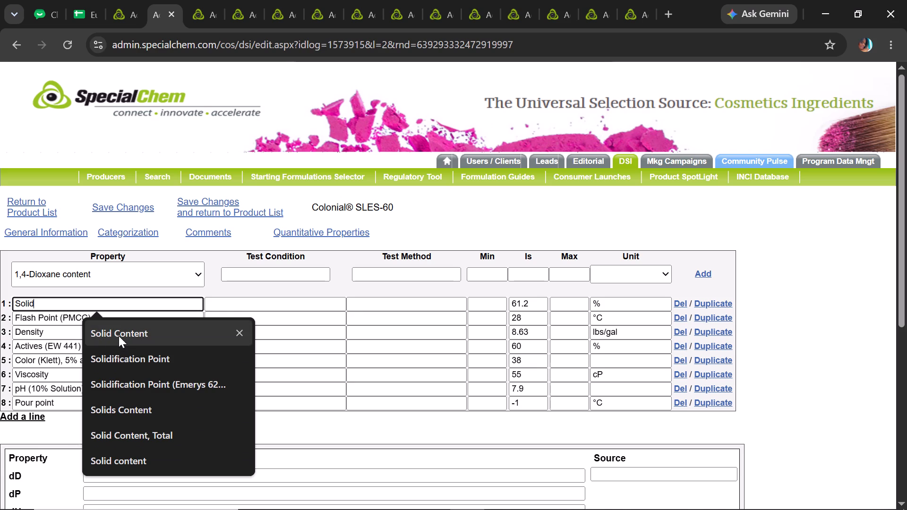
{"action": "left_click", "coordinate": [119, 336]}
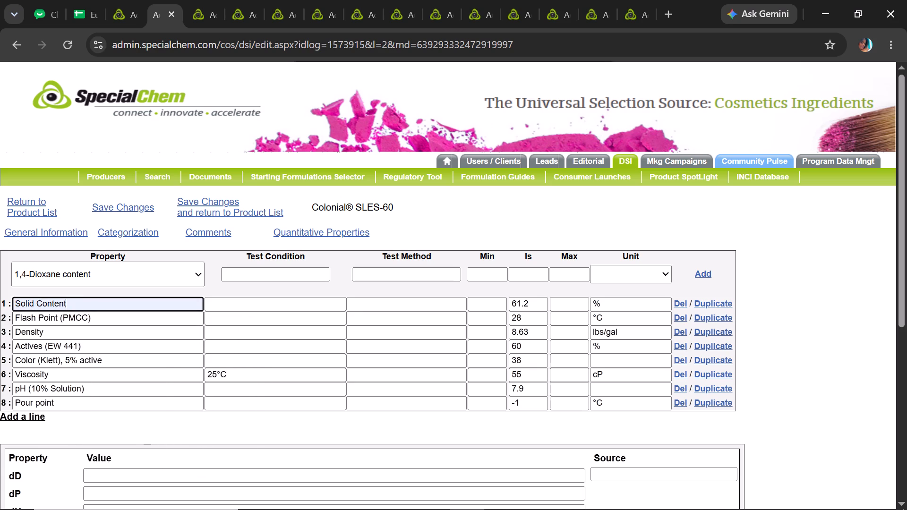
Copy the row 2 property name and filter the OLD PROPERTYNAME column of Excel's Standard Properties workbook for "Flash Point (PMCC)".
{"action": "left_click_drag", "start_coordinate": [63, 320], "coordinate": [85, 315]}
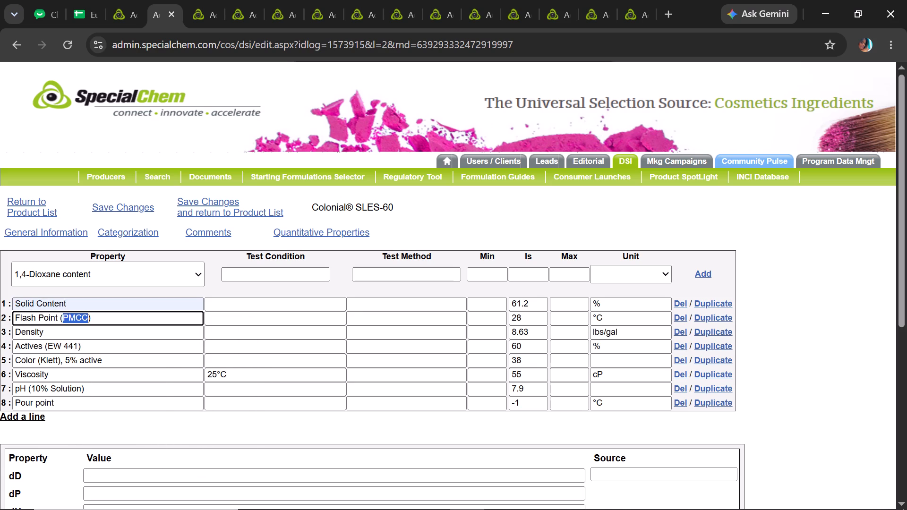
{"action": "left_click_drag", "start_coordinate": [85, 315], "coordinate": [87, 315]}
{"action": "left_click_drag", "start_coordinate": [101, 319], "coordinate": [0, 302]}
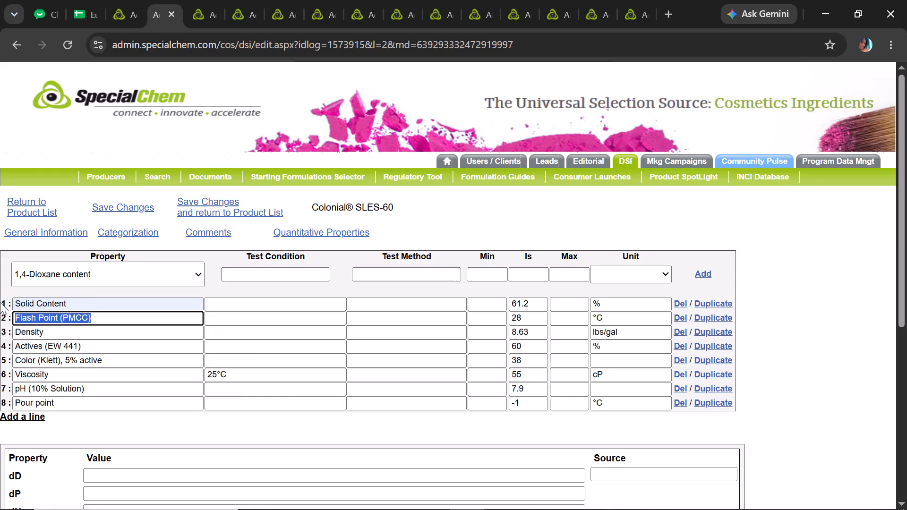
{"action": "key", "text": "ctrl+c"}
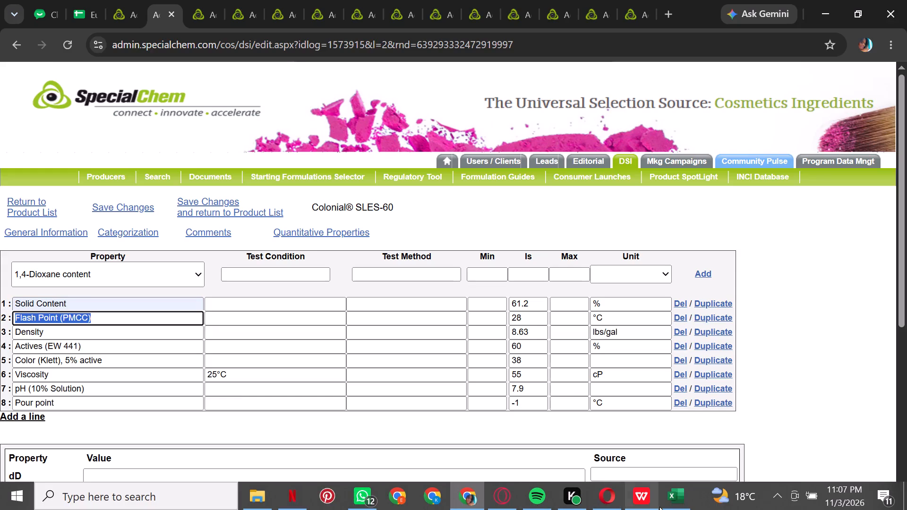
{"action": "left_click", "coordinate": [659, 507]}
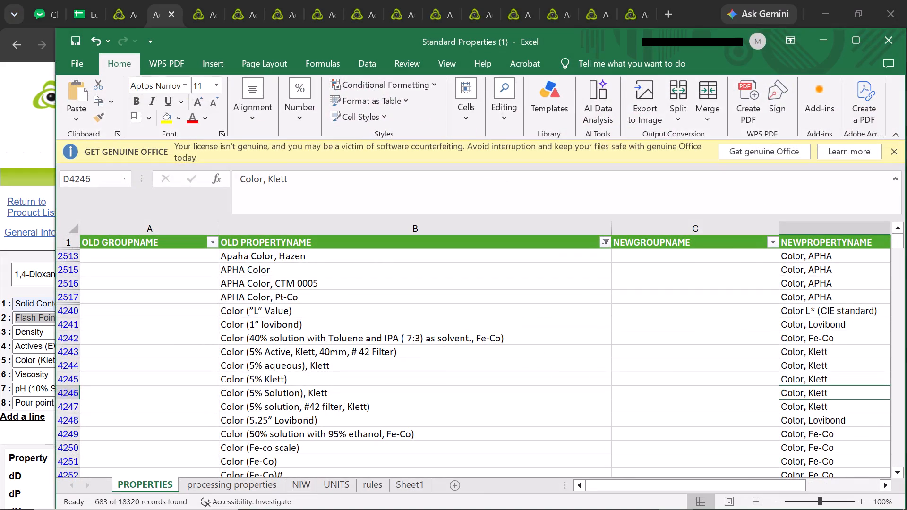
{"action": "left_click", "coordinate": [600, 241]}
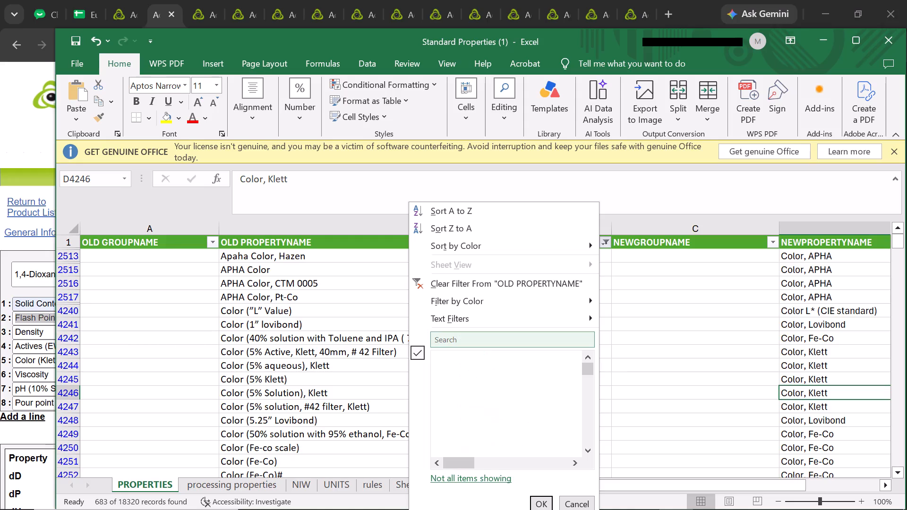
{"action": "left_click", "coordinate": [464, 342]}
{"action": "key", "text": "ctrl+v"}
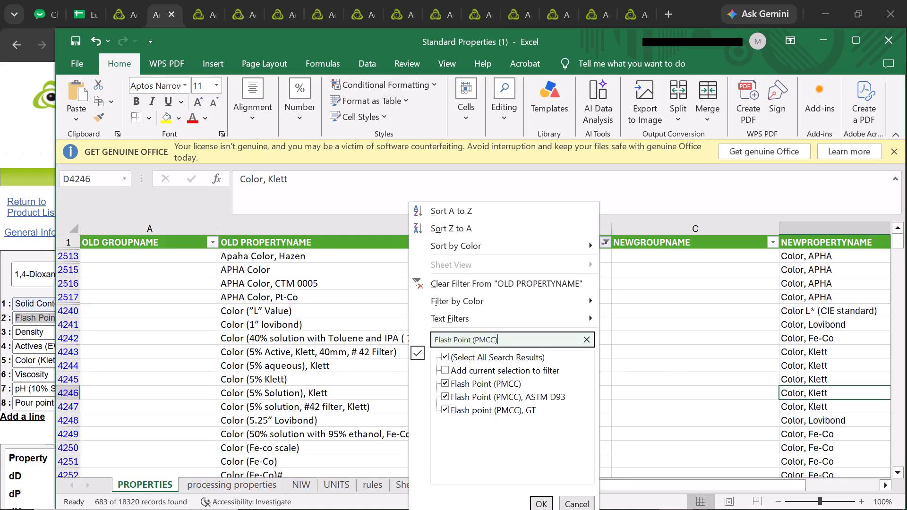
{"action": "left_click", "coordinate": [537, 496]}
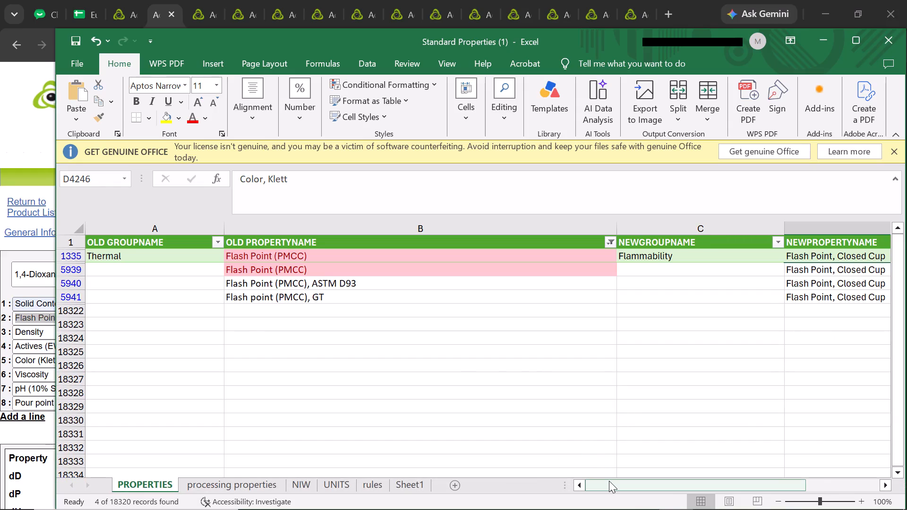
Copy the matching new property name from Excel and set the row 2 property in Chrome to "Flash Point, Closed Cup".
{"action": "left_click", "coordinate": [730, 300]}
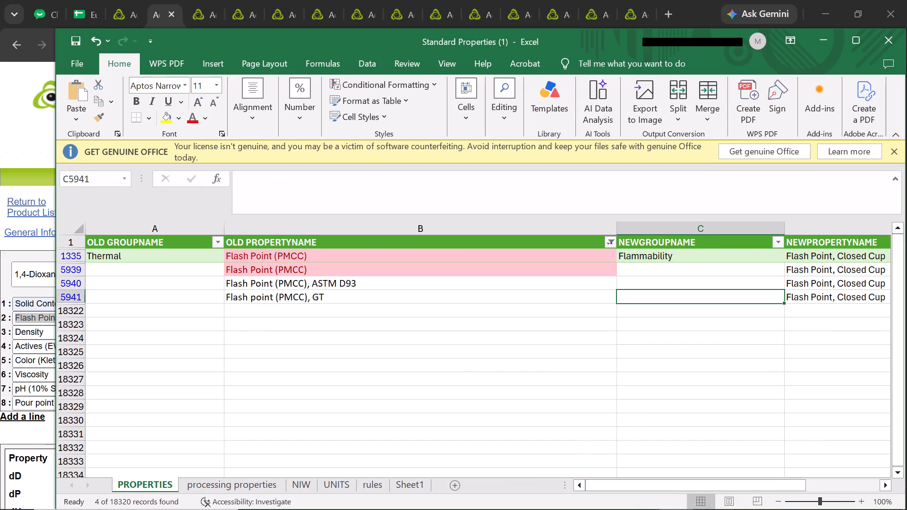
{"action": "left_click", "coordinate": [811, 251]}
{"action": "key", "text": "ctrl+c"}
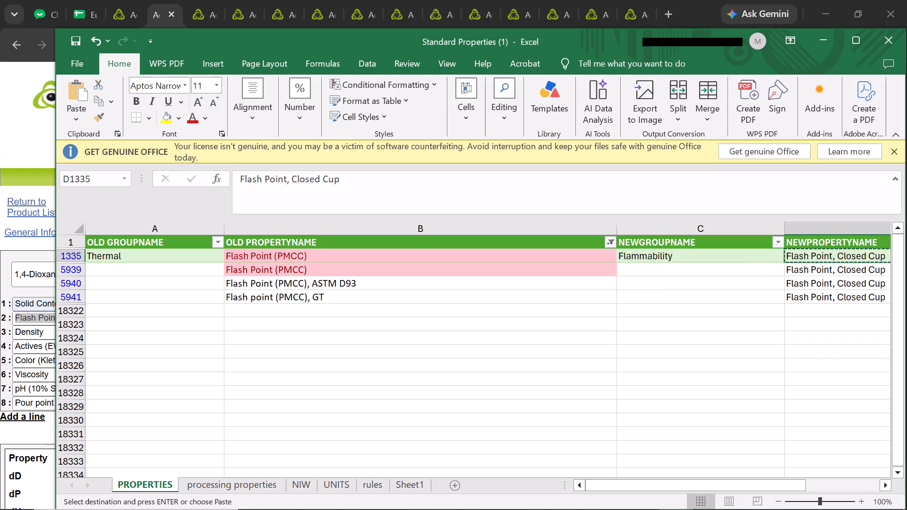
{"action": "left_click", "coordinate": [825, 41]}
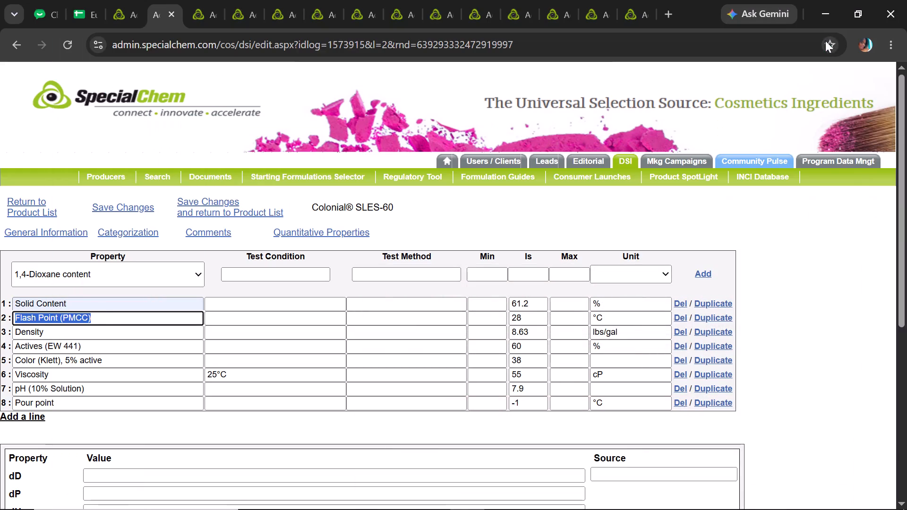
{"action": "key", "text": "ctrl+v"}
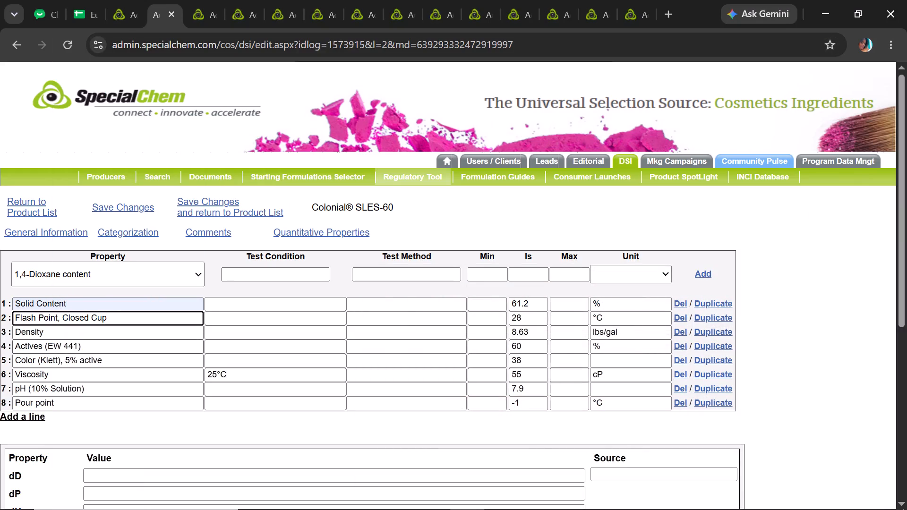
Copy the row 4 property name and filter the OLD PROPERTYNAME column of Excel's Standard Properties workbook for "Actives (EW 441)".
{"action": "left_click", "coordinate": [49, 348]}
{"action": "left_click_drag", "start_coordinate": [118, 338], "coordinate": [81, 346]}
{"action": "left_click", "coordinate": [81, 346]}
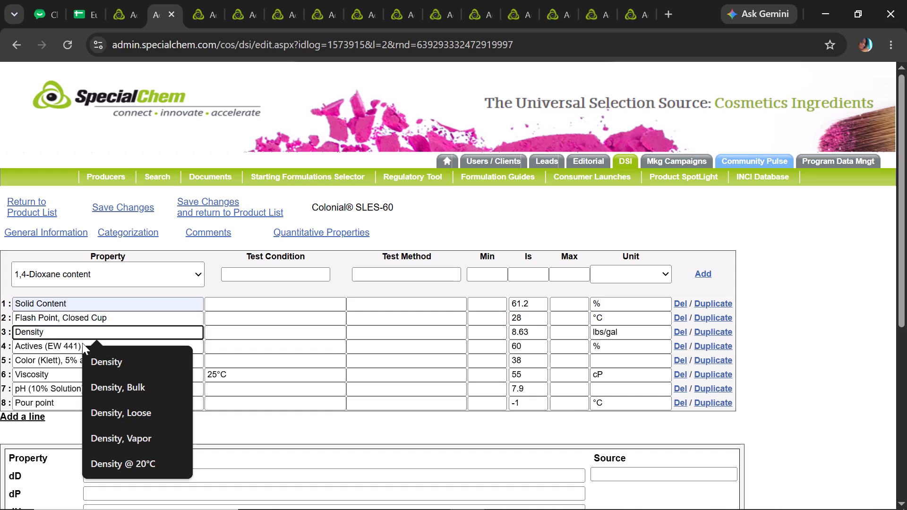
{"action": "left_click", "coordinate": [82, 343]}
{"action": "left_click", "coordinate": [81, 345]}
{"action": "left_click", "coordinate": [79, 345]}
{"action": "left_click", "coordinate": [66, 343]}
{"action": "left_click_drag", "start_coordinate": [103, 345], "coordinate": [0, 361]}
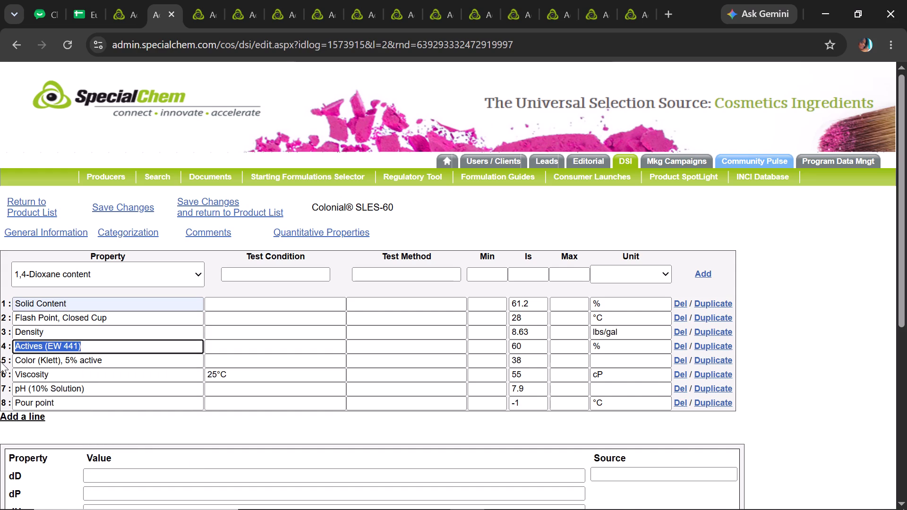
{"action": "key", "text": "ctrl+c"}
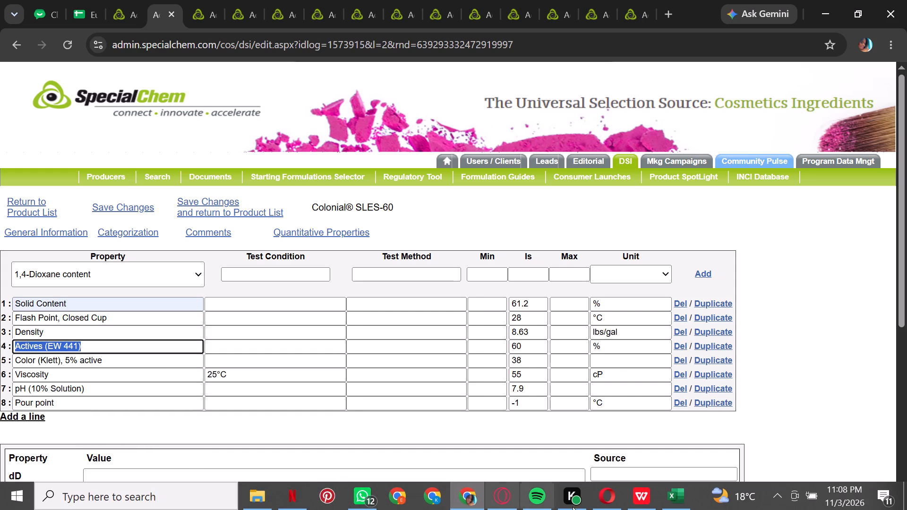
{"action": "left_click", "coordinate": [671, 497]}
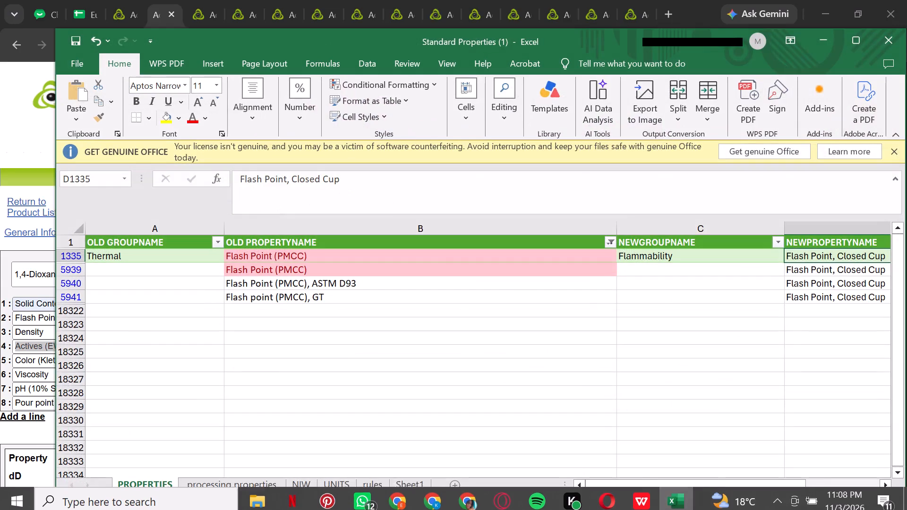
{"action": "left_click", "coordinate": [607, 250]}
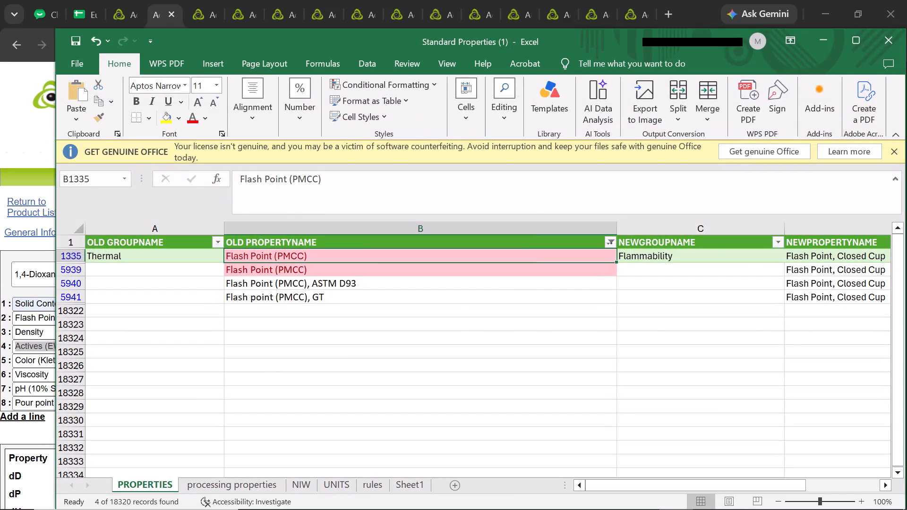
{"action": "left_click", "coordinate": [610, 246]}
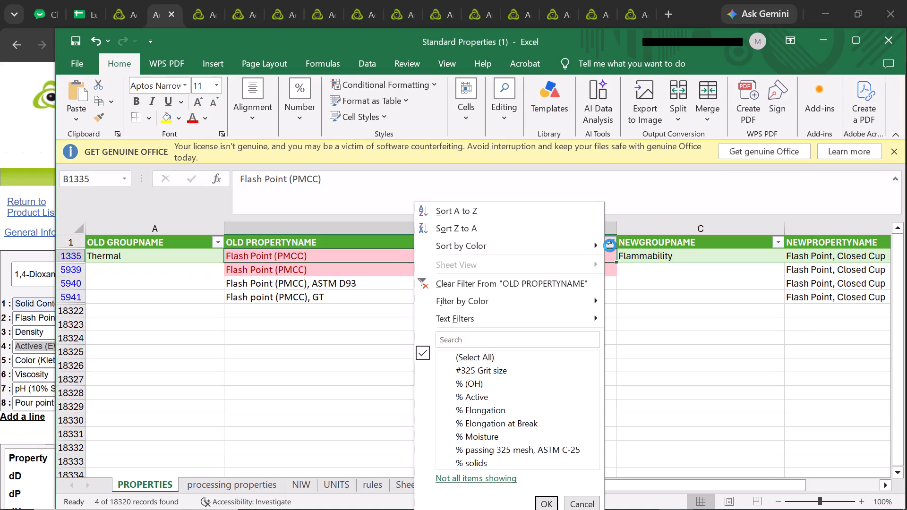
{"action": "left_click", "coordinate": [507, 336]}
{"action": "key", "text": "ctrl+v"}
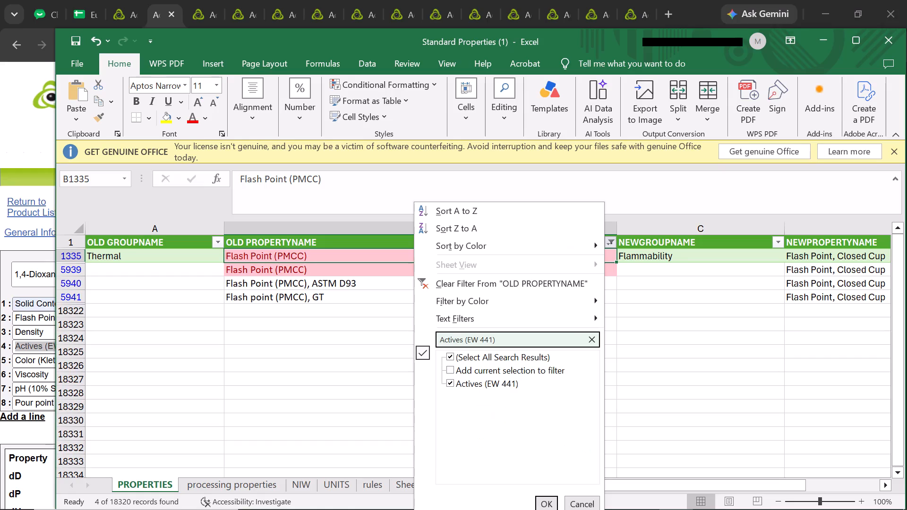
{"action": "left_click", "coordinate": [538, 501]}
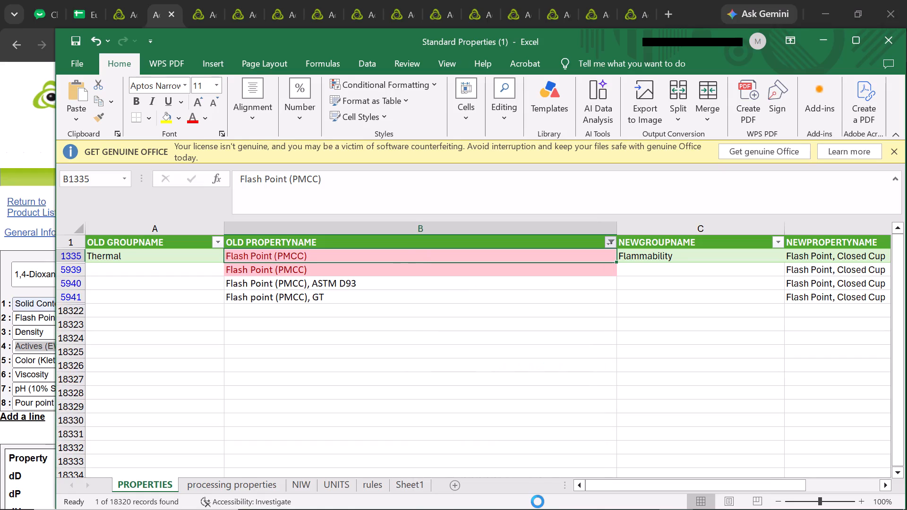
Copy the matching test condition "EW 441" from Excel into the row 4 Test Condition of Colonial SLES-60 in Chrome.
{"action": "left_click", "coordinate": [626, 489]}
{"action": "left_click_drag", "start_coordinate": [626, 489], "coordinate": [699, 491]}
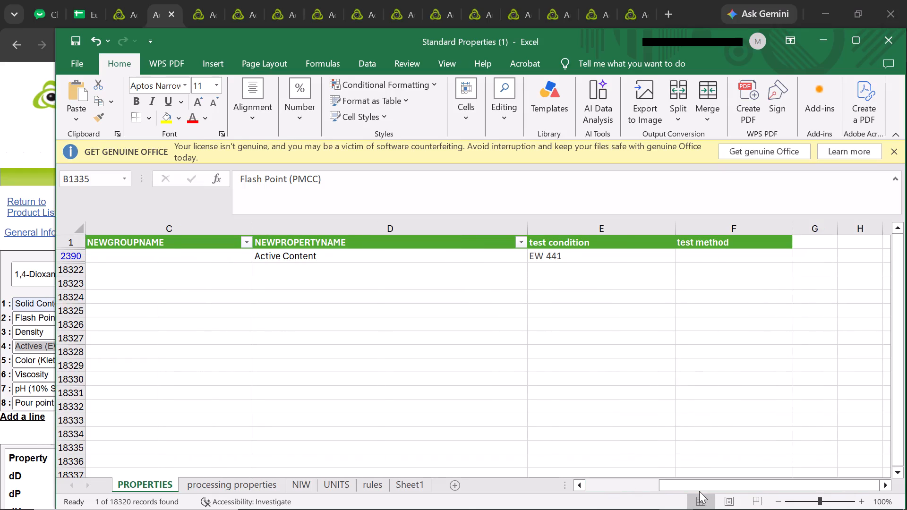
{"action": "left_click", "coordinate": [570, 260]}
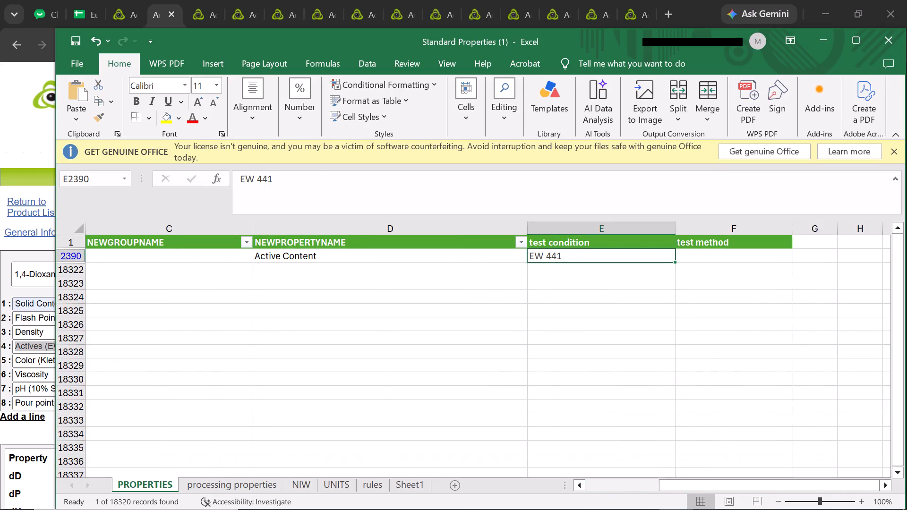
{"action": "key", "text": "ctrl+c"}
{"action": "left_click", "coordinate": [813, 38]}
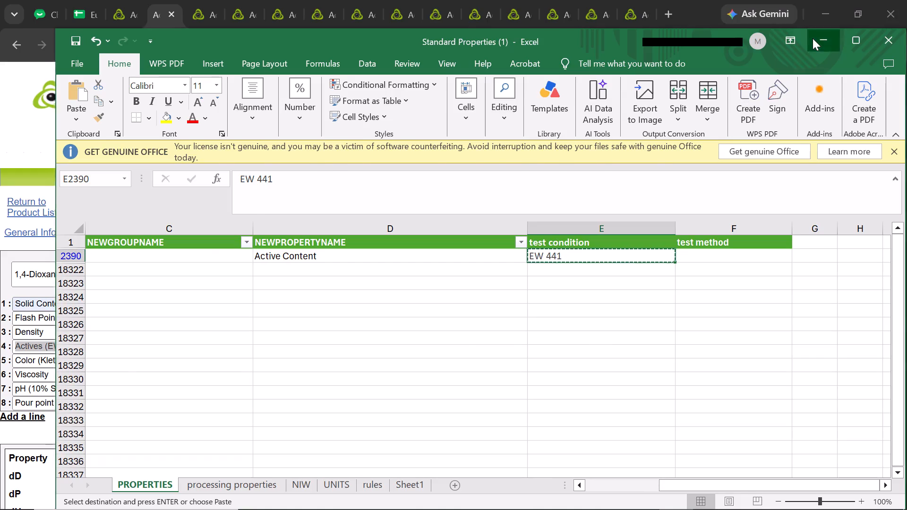
{"action": "left_click", "coordinate": [223, 354]}
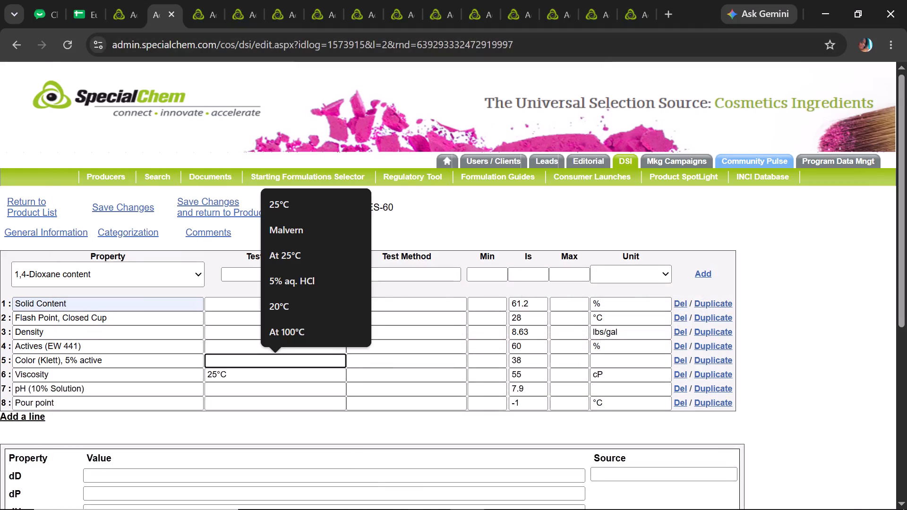
{"action": "left_click", "coordinate": [225, 346]}
{"action": "key", "text": "ctrl+v"}
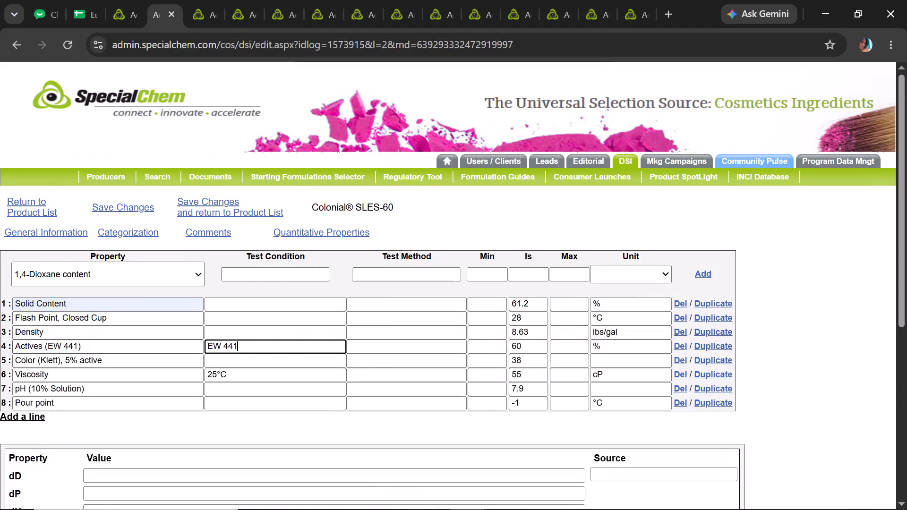
Set the row 4 property name to "Active Content".
{"action": "left_click_drag", "start_coordinate": [41, 348], "coordinate": [199, 325]}
{"action": "key", "text": "BackSpace"}
{"action": "key", "text": "BackSpace"}
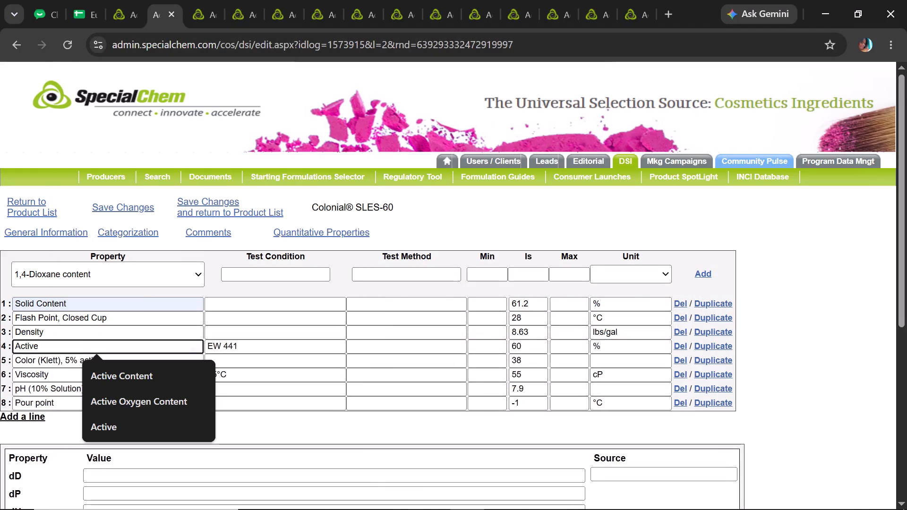
{"action": "left_click", "coordinate": [116, 378]}
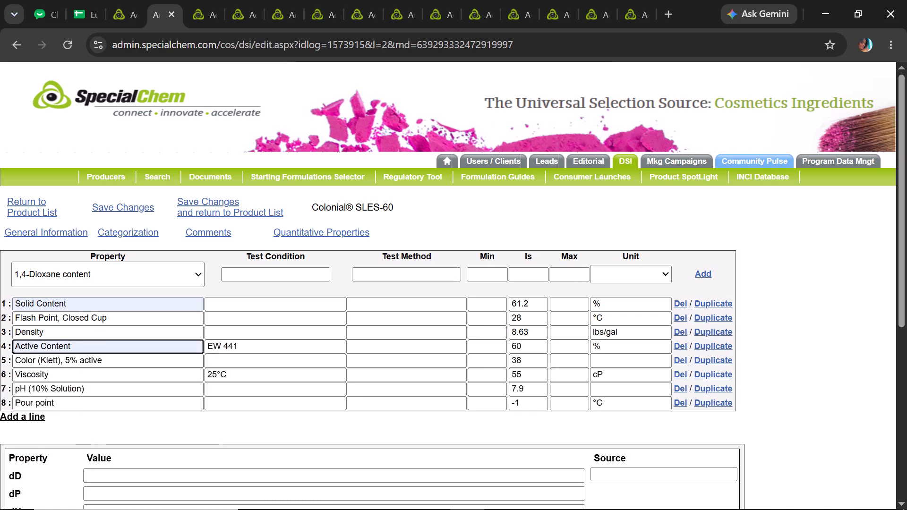
Copy "5% active" from the row 5 Klett color property name into that row's Test Condition.
{"action": "left_click_drag", "start_coordinate": [65, 361], "coordinate": [129, 362]}
{"action": "key", "text": "ctrl+c"}
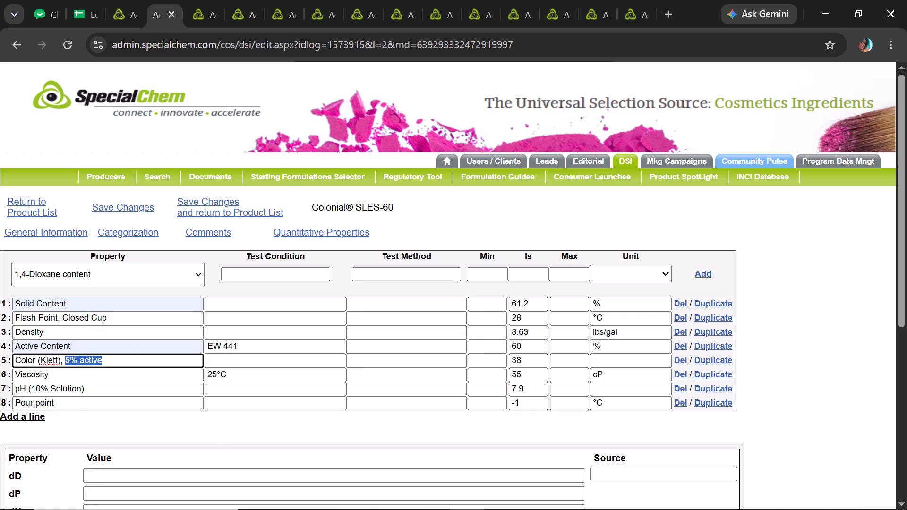
{"action": "left_click", "coordinate": [226, 364]}
{"action": "key", "text": "ctrl+v"}
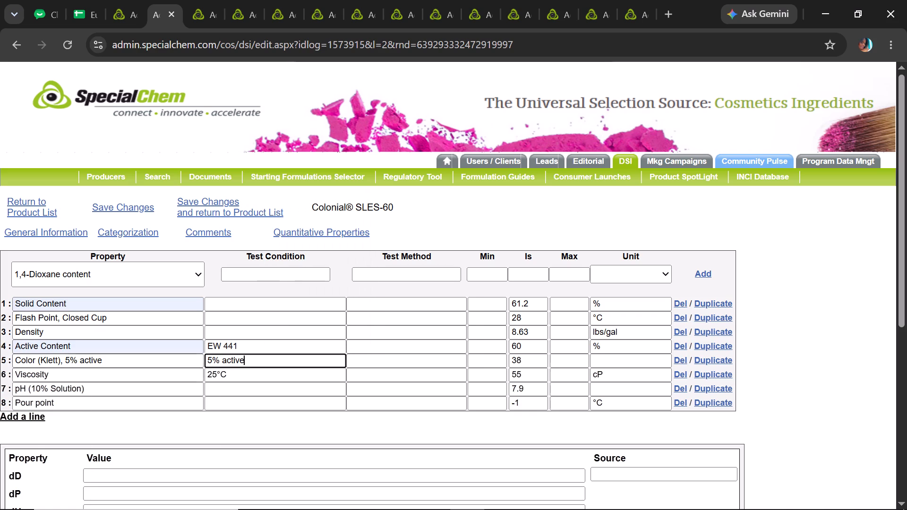
Rename the row 5 property as "Color, Klett", removing the parentheses and the "5% active" text.
{"action": "left_click_drag", "start_coordinate": [57, 358], "coordinate": [302, 367]}
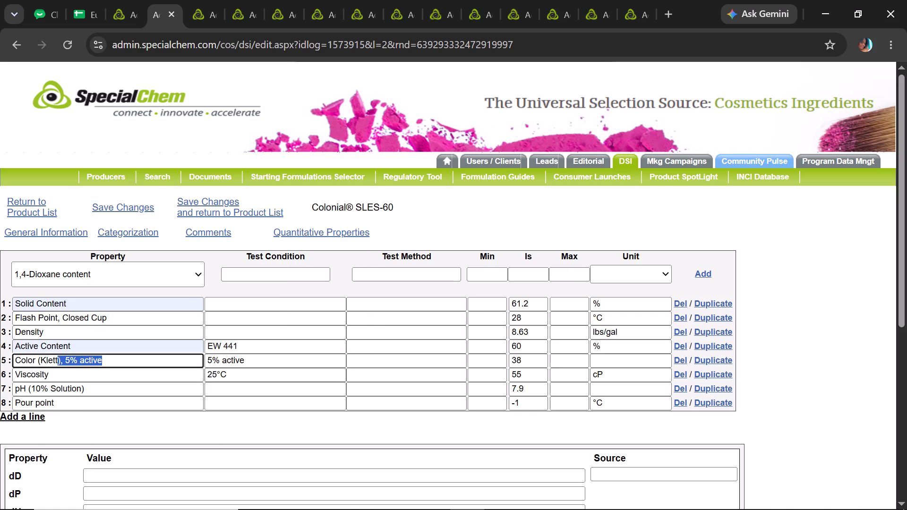
{"action": "key", "text": "BackSpace"}
{"action": "key", "text": "Left"}
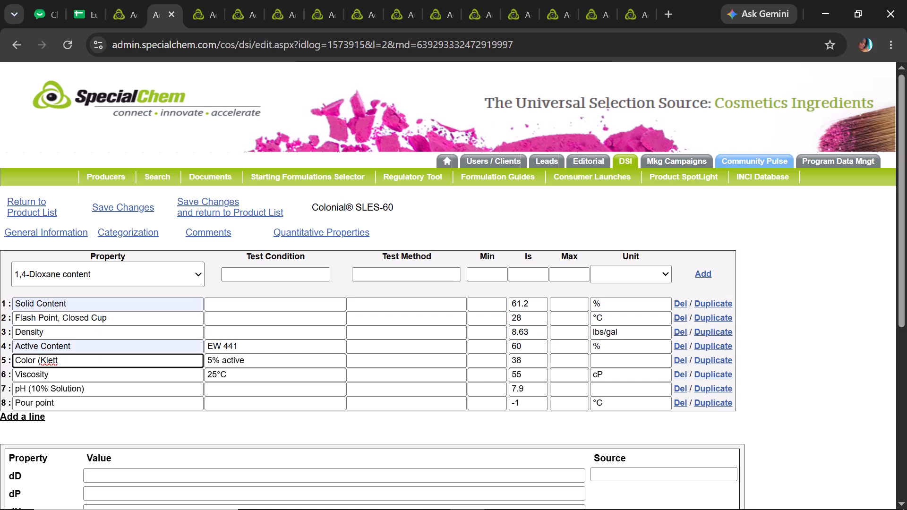
{"action": "key", "text": "Left"}
{"action": "key", "text": "Left"}
{"action": "key", "text": "Left"}
{"action": "key", "text": "Left"}
{"action": "key", "text": "BackSpace"}
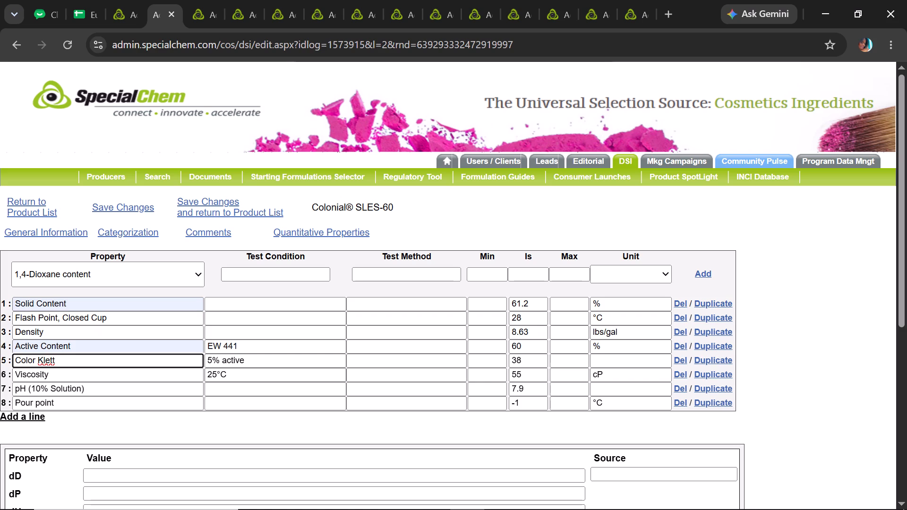
{"action": "key", "text": "BackSpace"}
{"action": "key", "text": "comma"}
{"action": "key", "text": "space"}
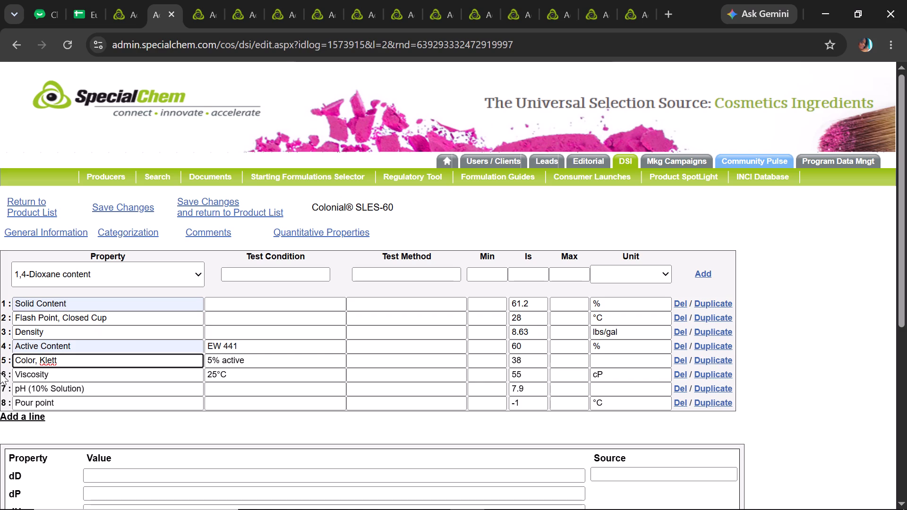
Copy "10% Solution" from the row 7 pH property name into that row's Test Condition, and shorten the property name to "pH".
{"action": "left_click_drag", "start_coordinate": [33, 390], "coordinate": [86, 386]}
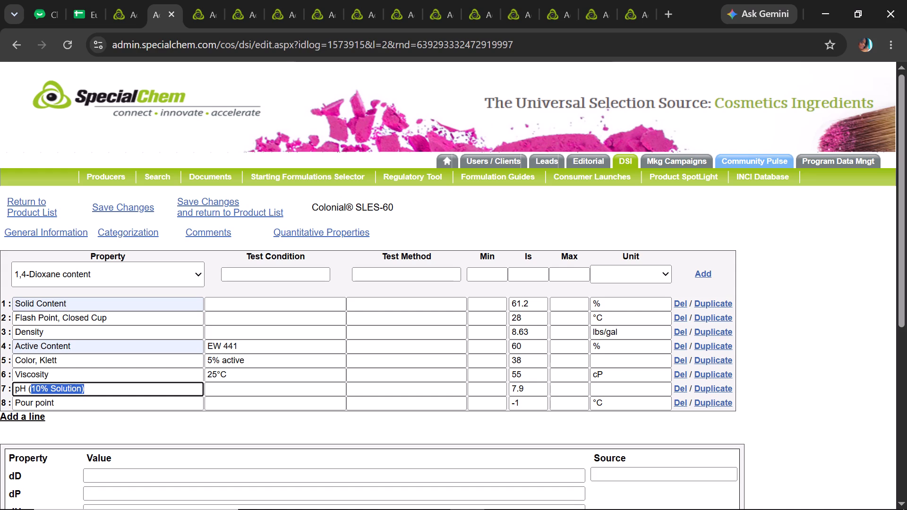
{"action": "left_click_drag", "start_coordinate": [86, 386], "coordinate": [81, 386]}
{"action": "key", "text": "ctrl+c"}
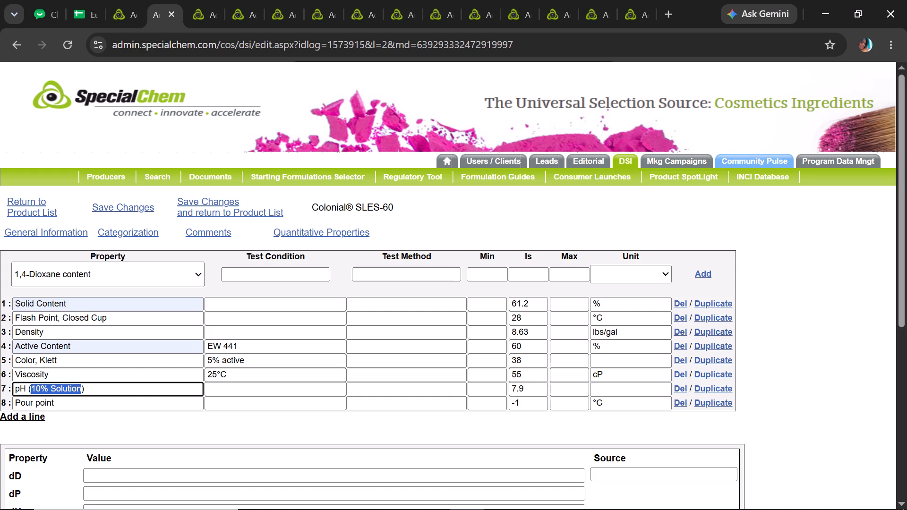
{"action": "left_click", "coordinate": [249, 391]}
{"action": "key", "text": "ctrl+v"}
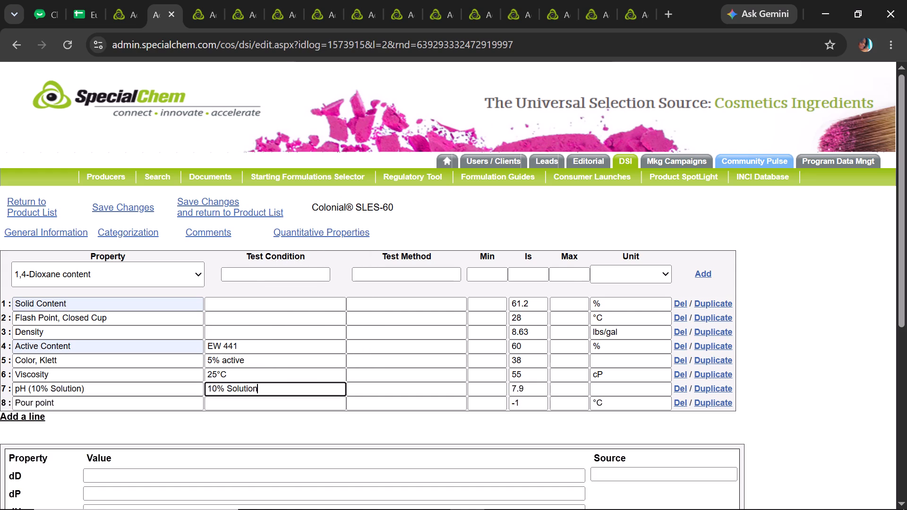
{"action": "left_click_drag", "start_coordinate": [27, 387], "coordinate": [346, 283]}
{"action": "key", "text": "BackSpace"}
{"action": "key", "text": "BackSpace"}
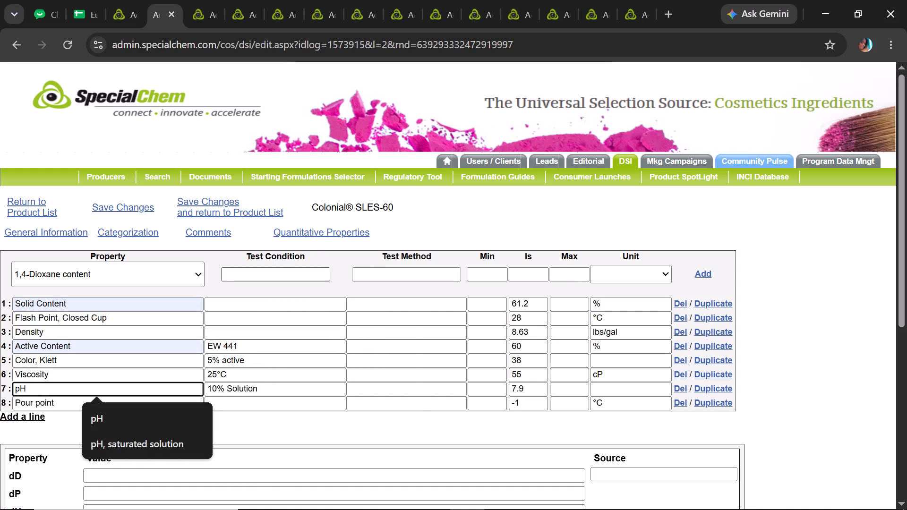
Set the row 8 property name to "Pour Point" and save the Colonial SLES-60 record, returning to the product list.
{"action": "left_click", "coordinate": [64, 401]}
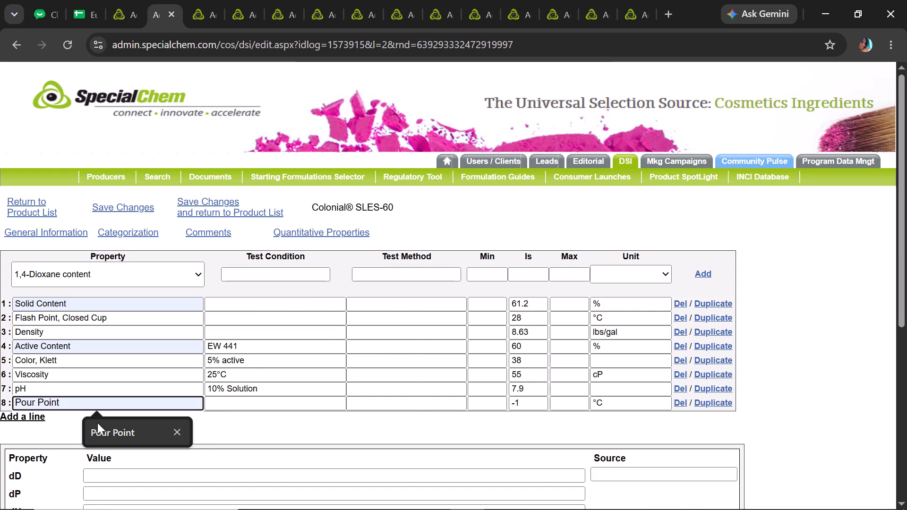
{"action": "left_click", "coordinate": [97, 423]}
{"action": "left_click", "coordinate": [200, 212]}
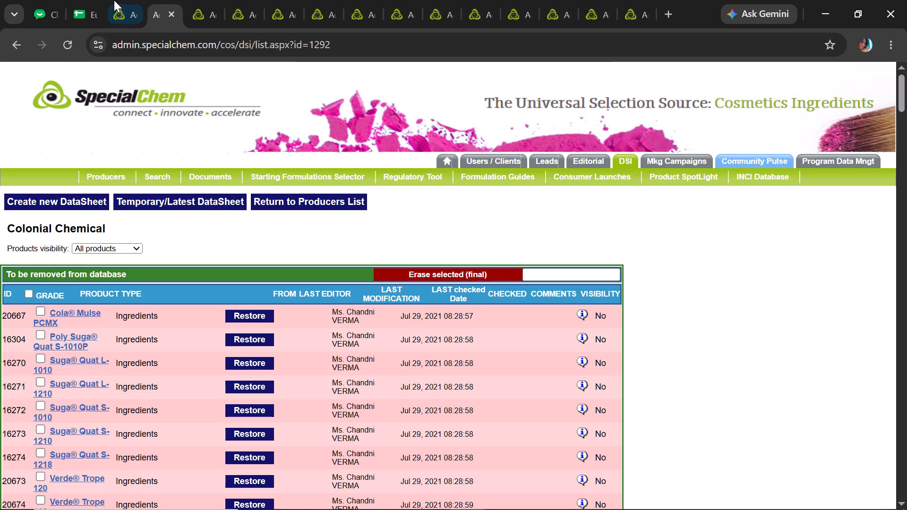
Copy "Poly Suga Det Pearl" from the spreadsheet's Cosmetics sheet and search for it by Trade/Grade on the admin site.
{"action": "left_click", "coordinate": [88, 3]}
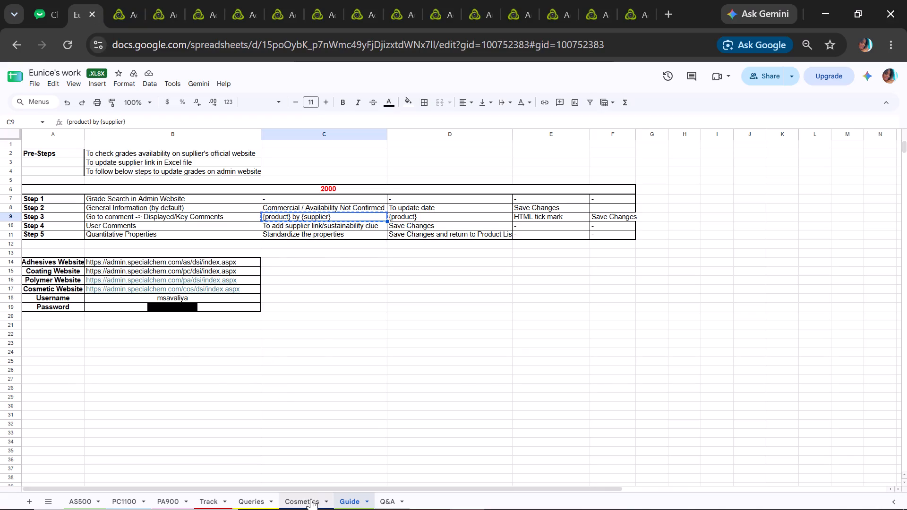
{"action": "left_click", "coordinate": [311, 499]}
{"action": "left_click", "coordinate": [100, 275]}
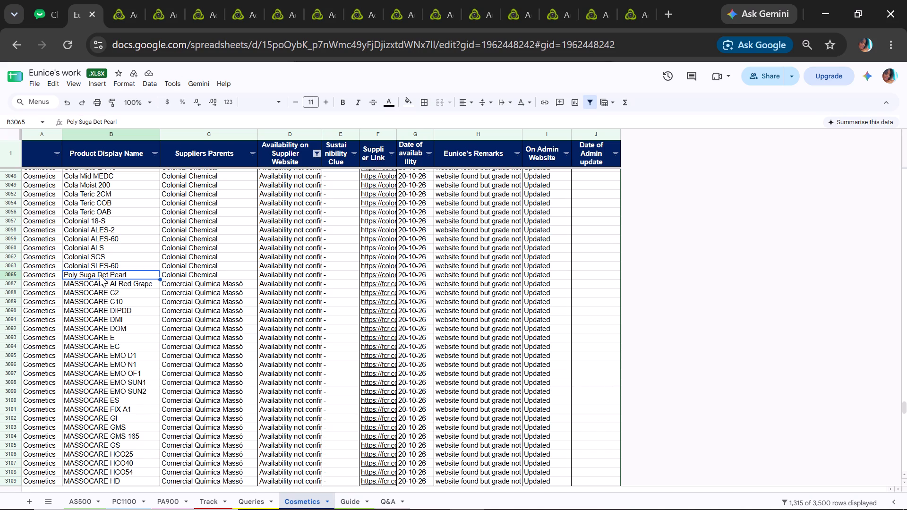
{"action": "key", "text": "ctrl+c"}
{"action": "left_click", "coordinate": [141, 0]}
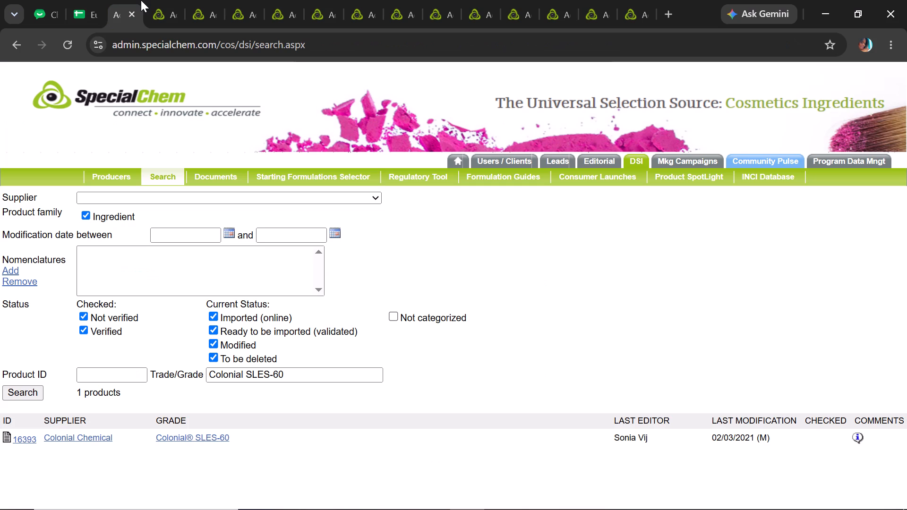
{"action": "left_click_drag", "start_coordinate": [304, 368], "coordinate": [0, 310]}
{"action": "key", "text": "ctrl+v"}
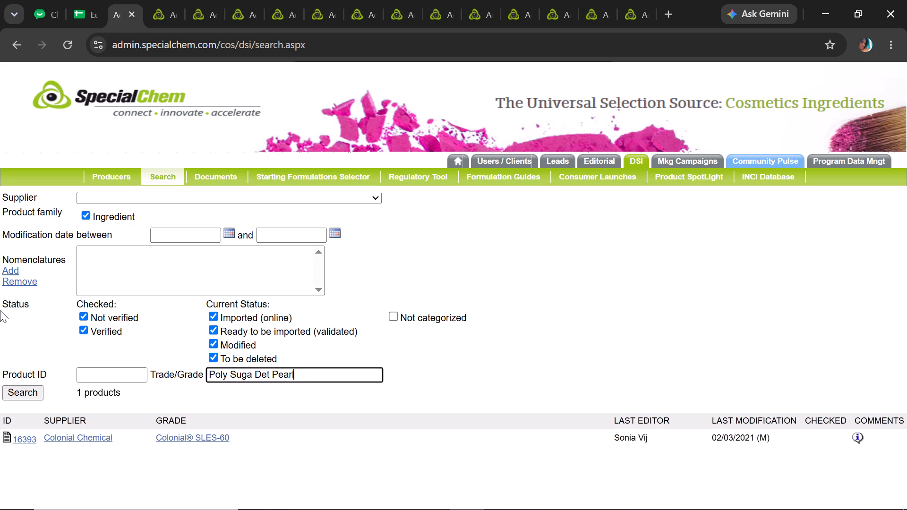
{"action": "left_click", "coordinate": [25, 393]}
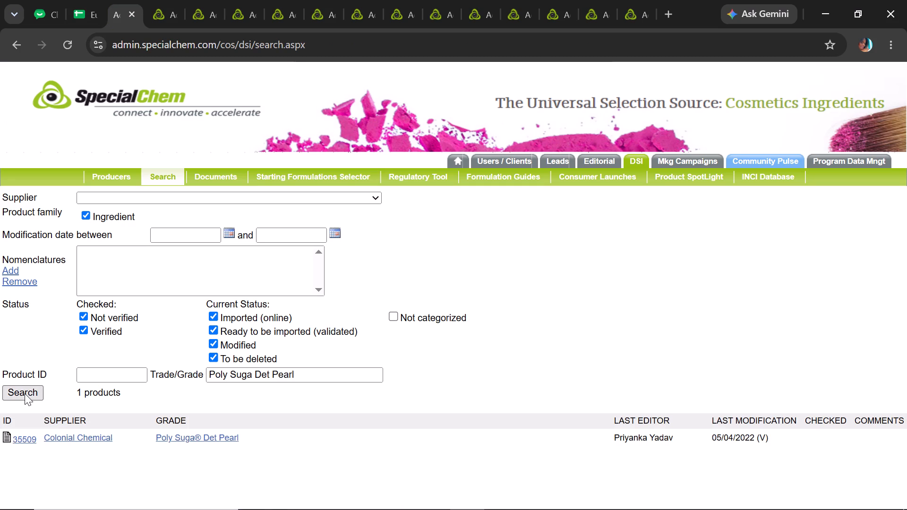
Open the Poly Suga Det Pearl record, refresh its Status Checked date to 11/03/2026, and save the changes.
{"action": "left_click", "coordinate": [211, 437]}
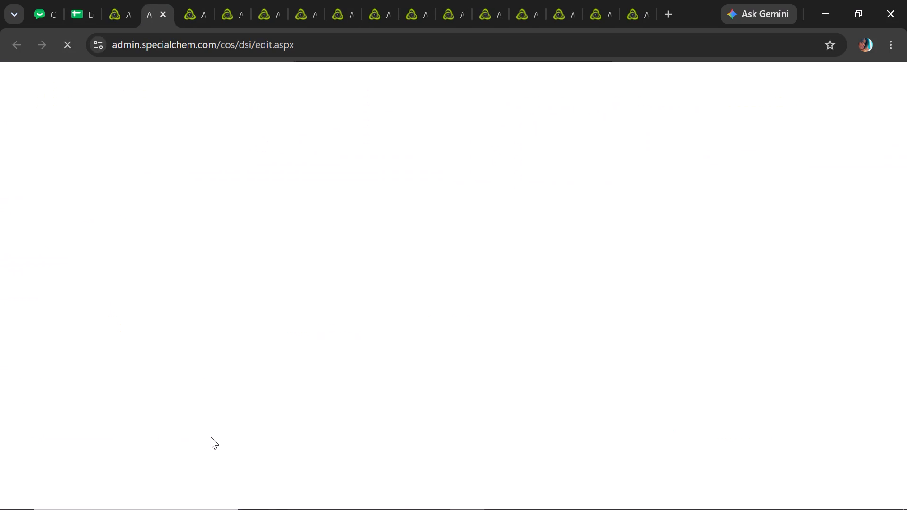
{"action": "left_click_drag", "start_coordinate": [906, 162], "coordinate": [906, 177]}
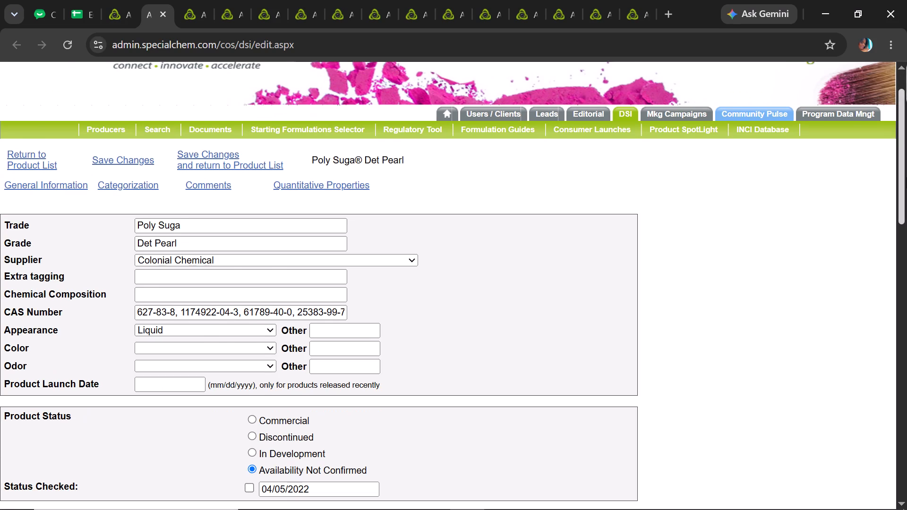
{"action": "left_click", "coordinate": [252, 487]}
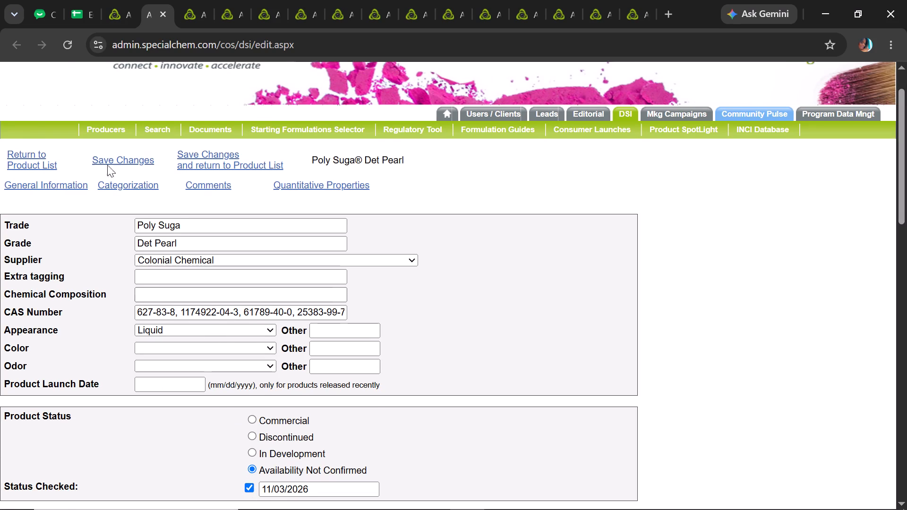
{"action": "left_click", "coordinate": [101, 160]}
Copy "{product} by {supplier}" from the Guide sheet and replace the first product-and-supplier mention in Poly Suga Det Pearl's Displayed/Key Comments with it.
{"action": "left_click", "coordinate": [72, 0]}
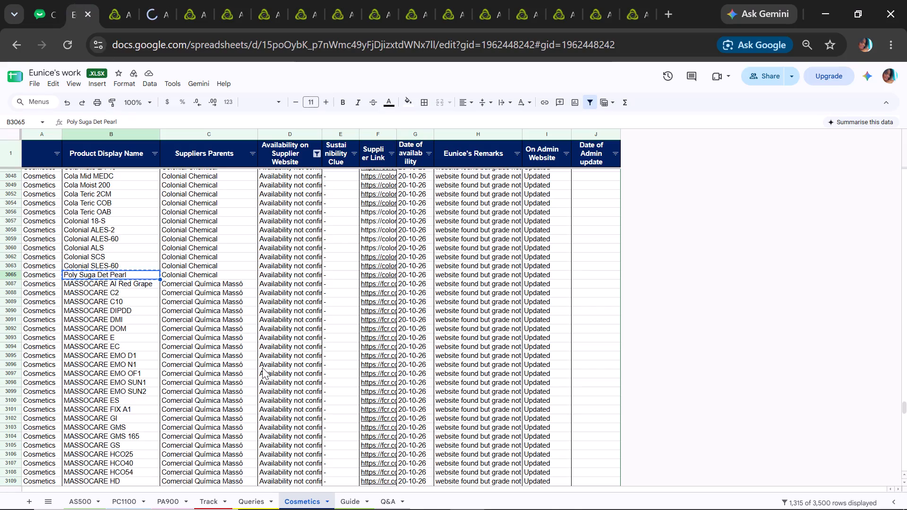
{"action": "left_click", "coordinate": [360, 498]}
{"action": "key", "text": "ctrl+c"}
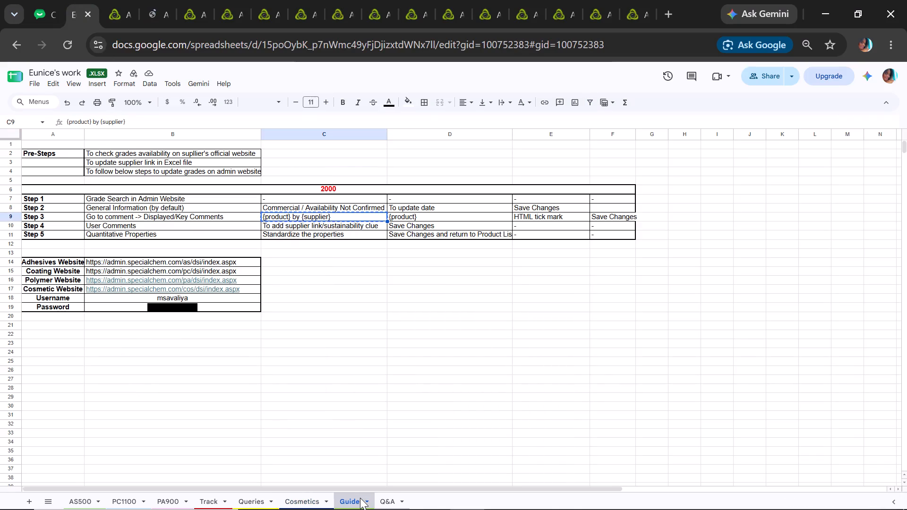
{"action": "left_click", "coordinate": [155, 8]}
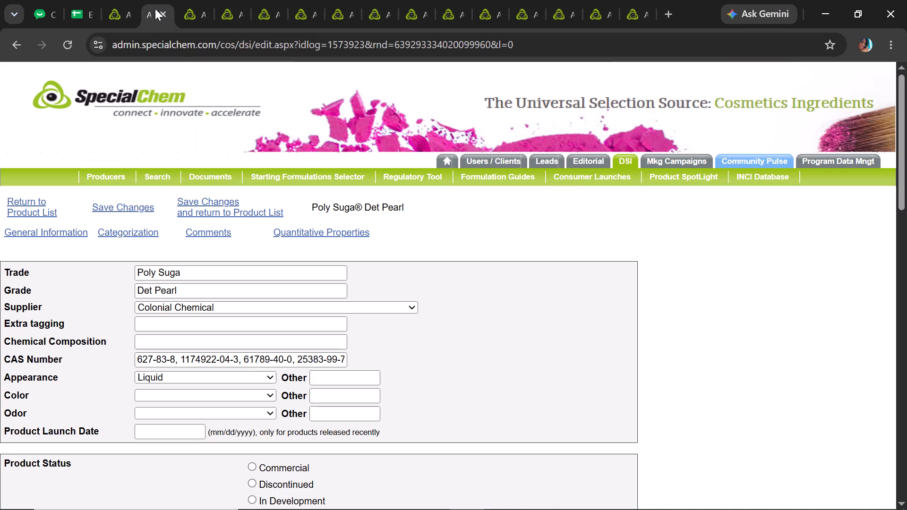
{"action": "left_click", "coordinate": [215, 232]}
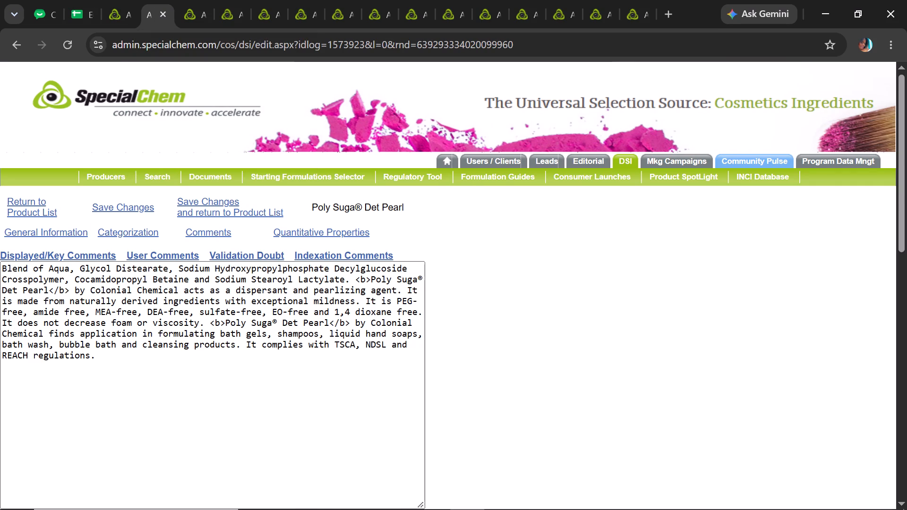
{"action": "double_click", "coordinate": [354, 281]}
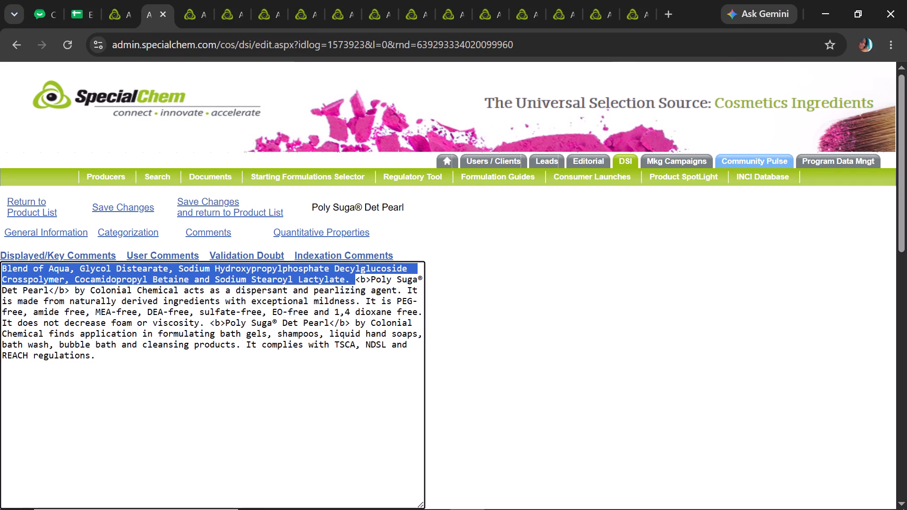
{"action": "left_click", "coordinate": [354, 281]}
{"action": "left_click", "coordinate": [354, 277]}
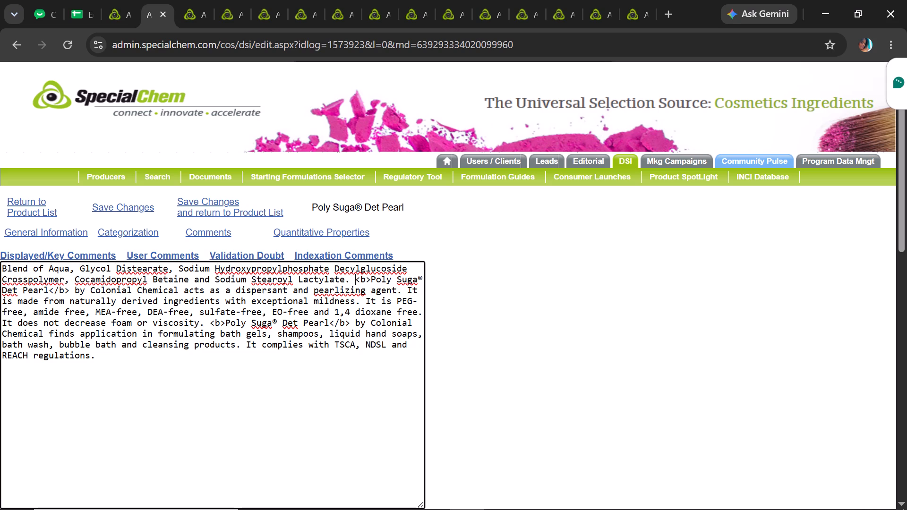
{"action": "left_click_drag", "start_coordinate": [354, 277], "coordinate": [172, 290]}
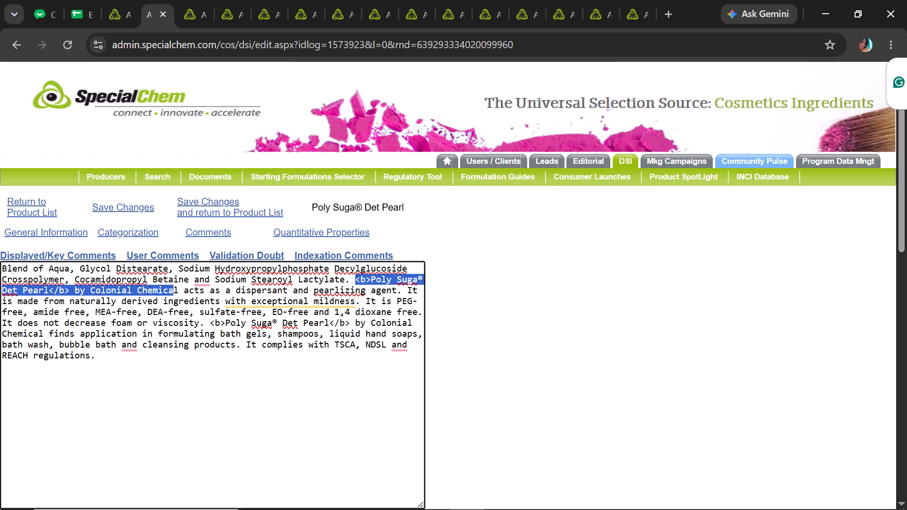
{"action": "left_click_drag", "start_coordinate": [172, 290], "coordinate": [179, 289]}
{"action": "key", "text": "ctrl+v"}
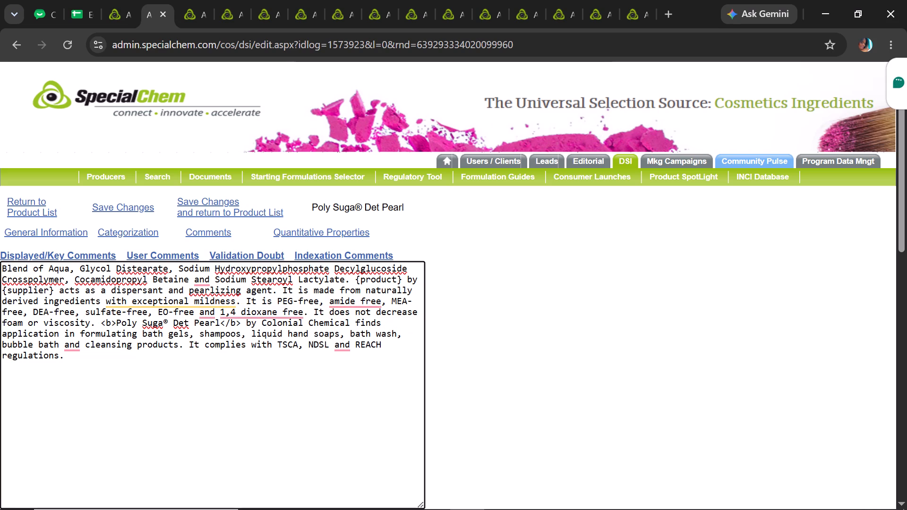
Copy the "{product}" placeholder from the comment text.
{"action": "left_click_drag", "start_coordinate": [355, 279], "coordinate": [383, 279]}
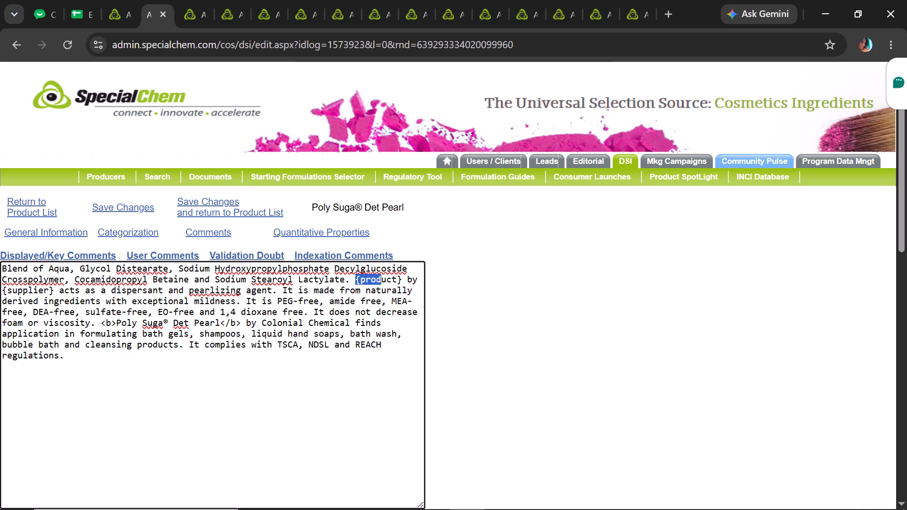
{"action": "left_click_drag", "start_coordinate": [383, 279], "coordinate": [402, 279]}
{"action": "key", "text": "ctrl+c"}
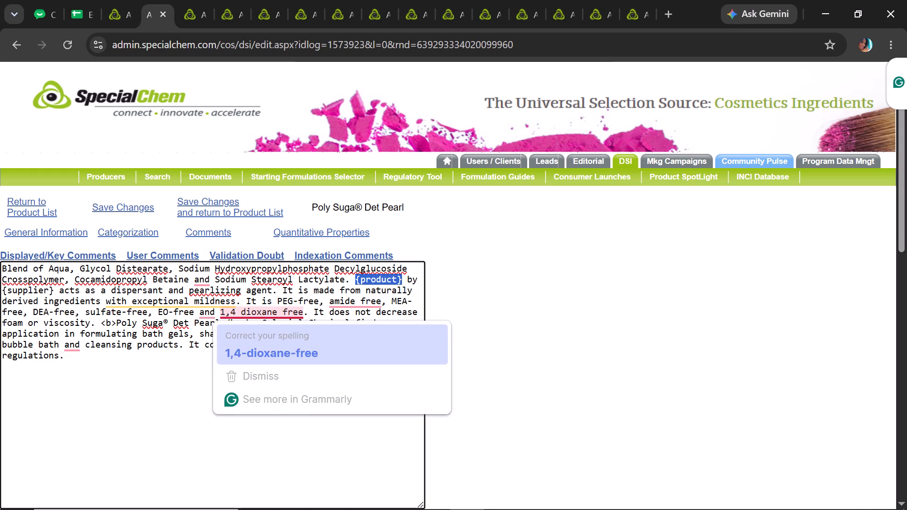
Accept the Grammarly spelling corrections "1,4-dioxane-free" and "amide-free" in the comment.
{"action": "left_click", "coordinate": [291, 347]}
{"action": "type", "text": "1,4-di"}
{"action": "type", "text": "oxane-free"}
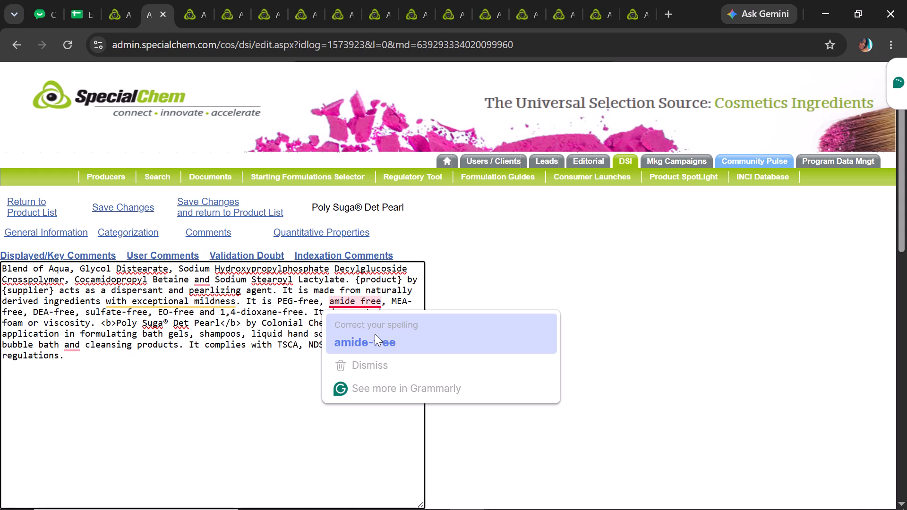
{"action": "left_click", "coordinate": [375, 334]}
{"action": "type", "text": "am"}
{"action": "type", "text": "ide-free"}
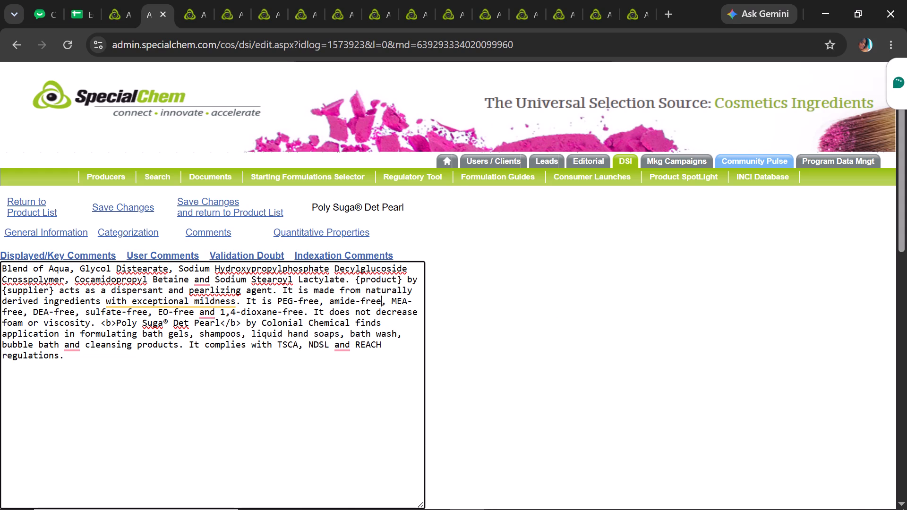
Accept Grammarly's serial commas before "and 1,4-dioxane-free", "and REACH" and "and cleansing products" in the comment.
{"action": "left_click", "coordinate": [232, 340]}
{"action": "key", "text": "comma"}
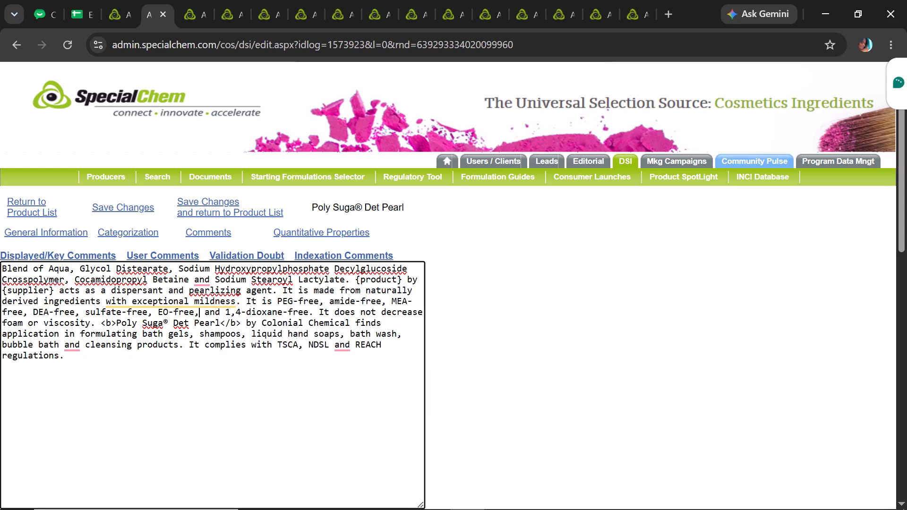
{"action": "left_click", "coordinate": [359, 380]}
{"action": "key", "text": "comma"}
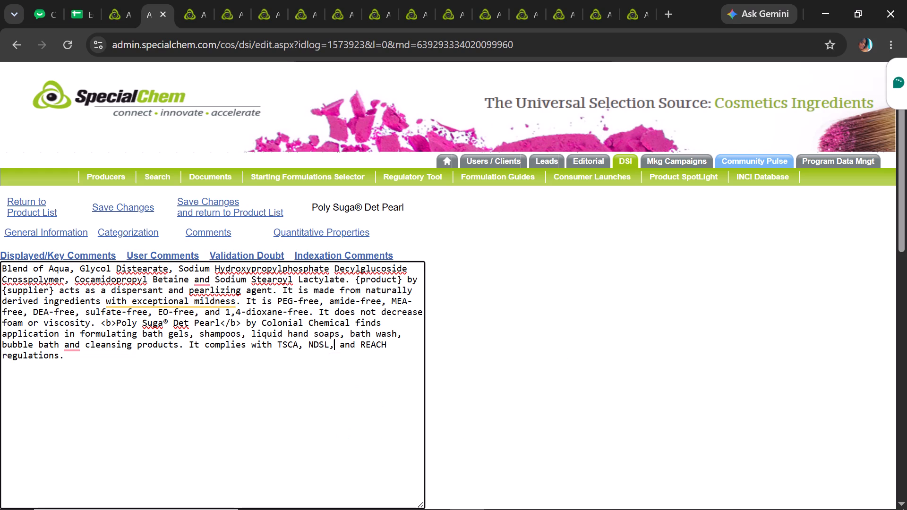
{"action": "left_click_drag", "start_coordinate": [116, 411], "coordinate": [120, 394]}
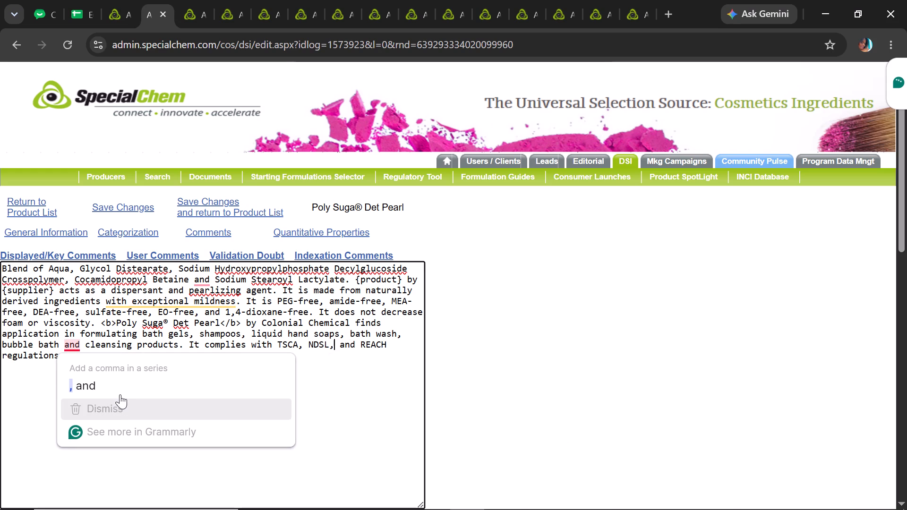
{"action": "left_click_drag", "start_coordinate": [120, 394], "coordinate": [126, 385]}
{"action": "left_click", "coordinate": [126, 385]}
{"action": "key", "text": "comma"}
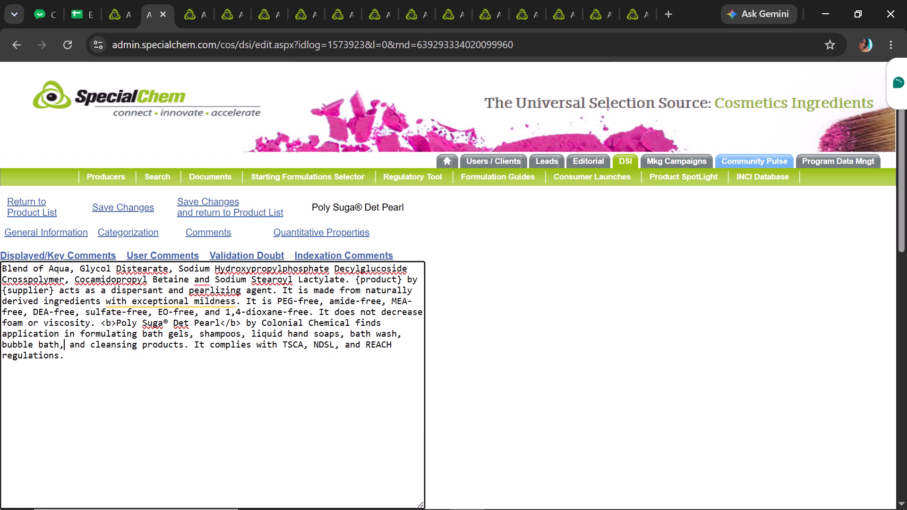
Replace the remaining bold product name and "by Colonial Chemical" in the comment with the copied "{product}" placeholder.
{"action": "left_click_drag", "start_coordinate": [100, 320], "coordinate": [238, 324]}
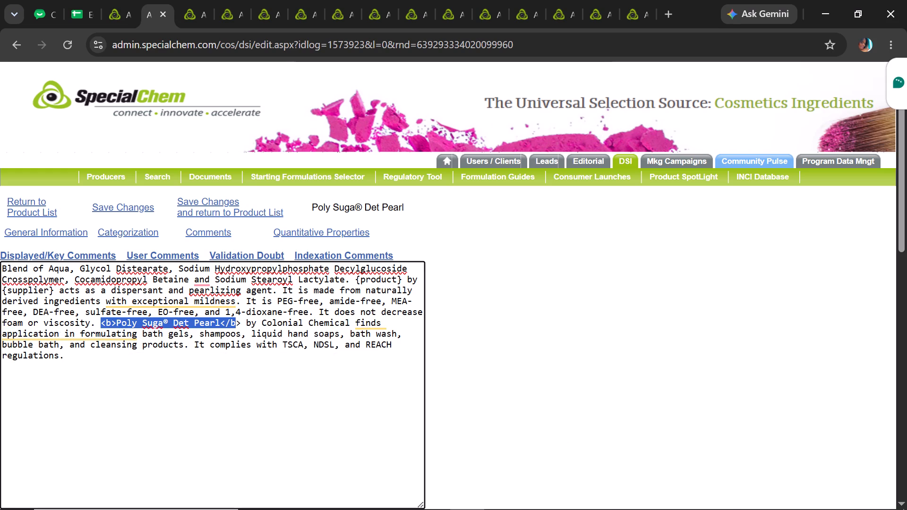
{"action": "left_click_drag", "start_coordinate": [238, 324], "coordinate": [352, 323]}
{"action": "key", "text": "ctrl+v"}
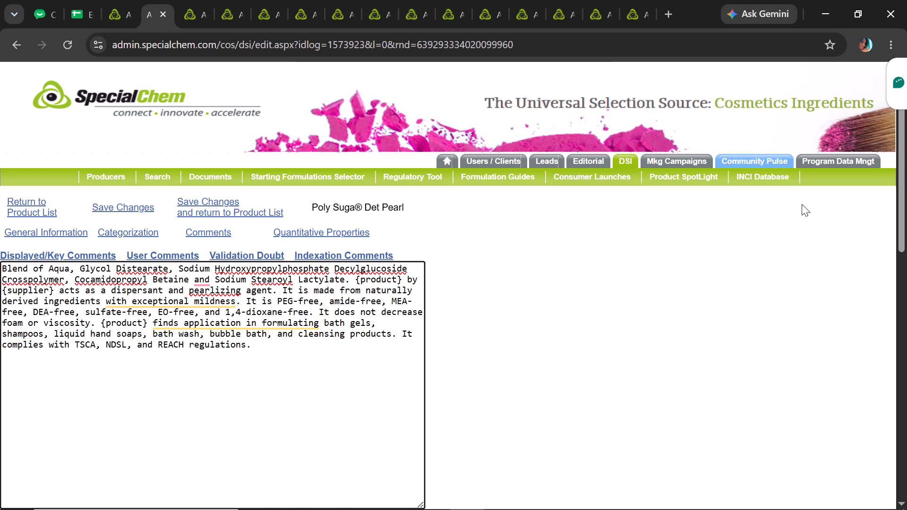
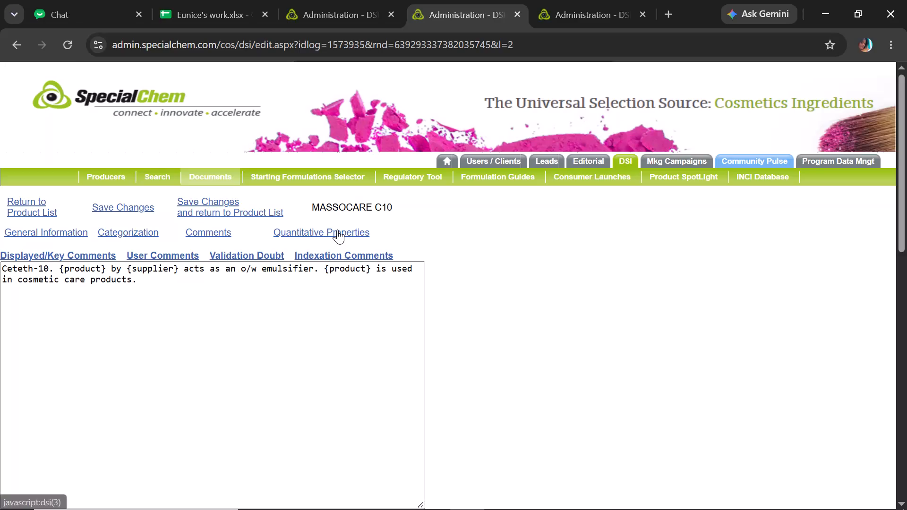
In MASSOCARE C10's quantitative properties, set the first property name to the suggested HLB Value, then save and return to the product list.
{"action": "left_click", "coordinate": [337, 229]}
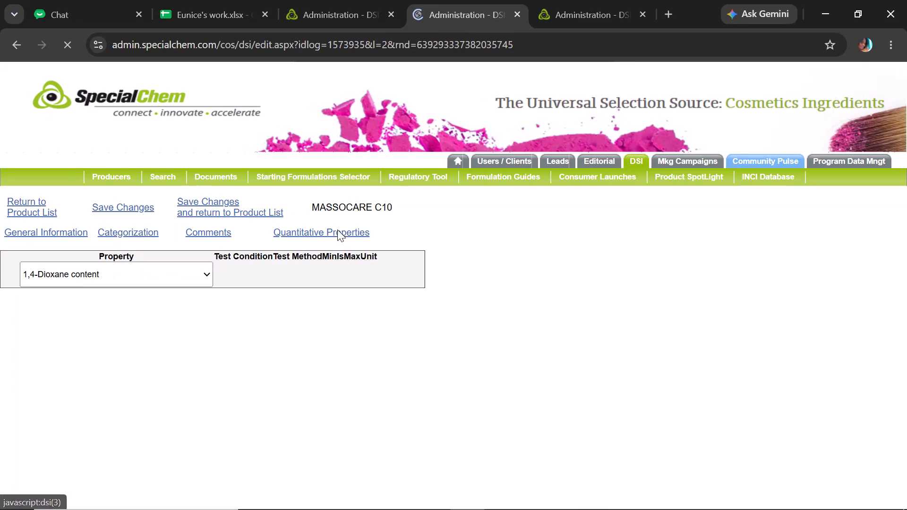
{"action": "left_click", "coordinate": [134, 305]}
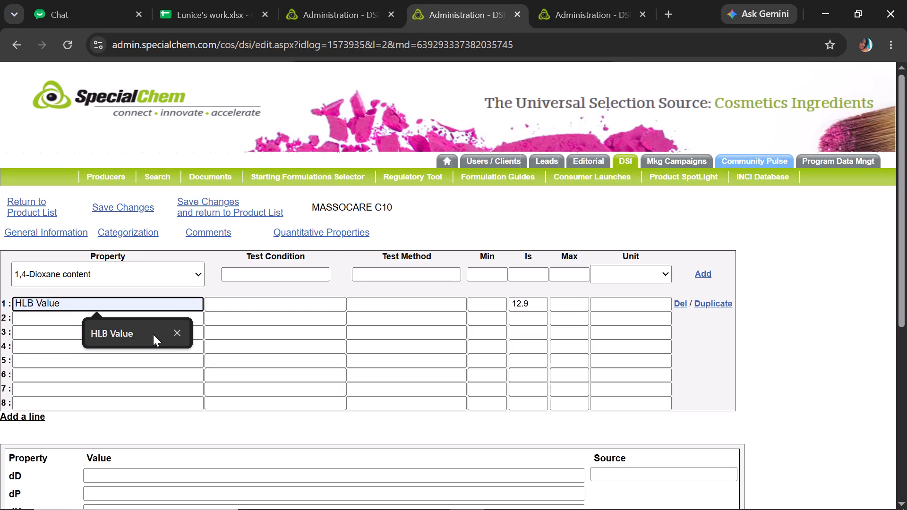
{"action": "left_click", "coordinate": [153, 334]}
{"action": "left_click", "coordinate": [205, 204]}
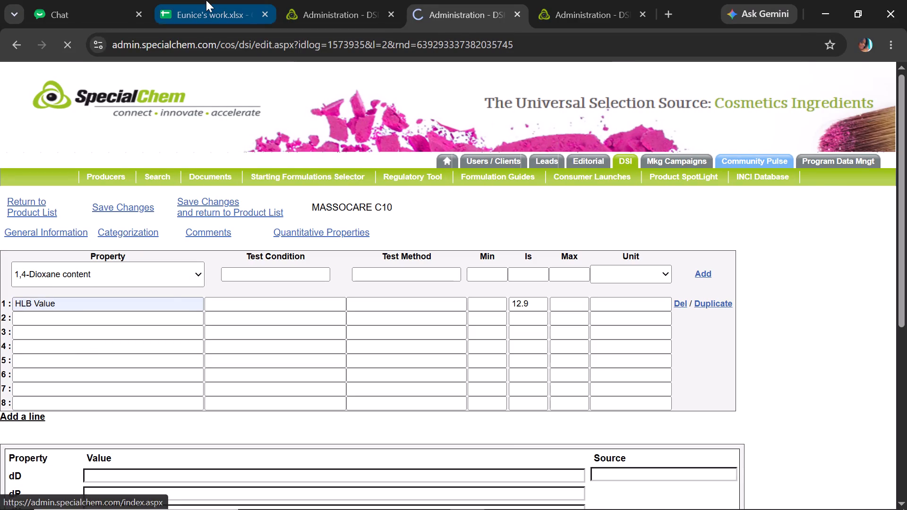
Copy the product name MASSOCARE DIPDD from the Cosmetics sheet, search for it by Trade/Grade on the admin site and open its record.
{"action": "left_click", "coordinate": [206, 0]}
{"action": "left_click", "coordinate": [309, 508]}
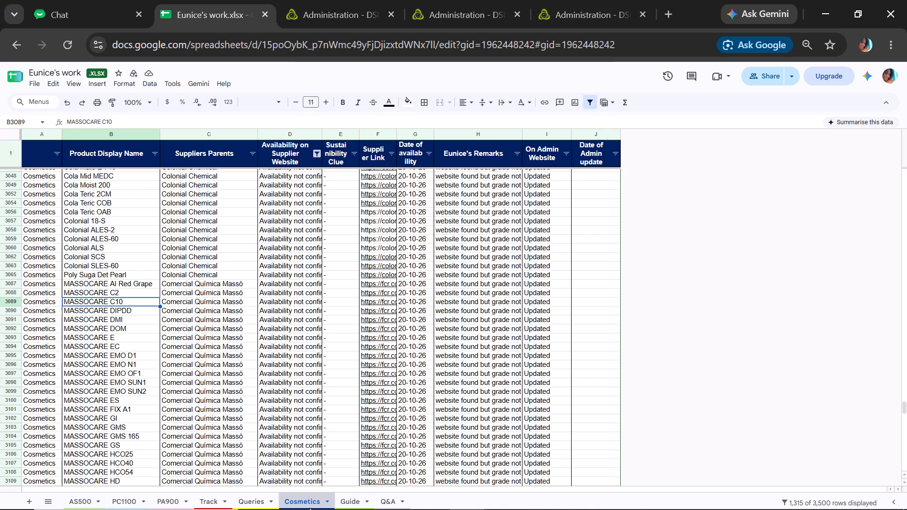
{"action": "key", "text": "Down"}
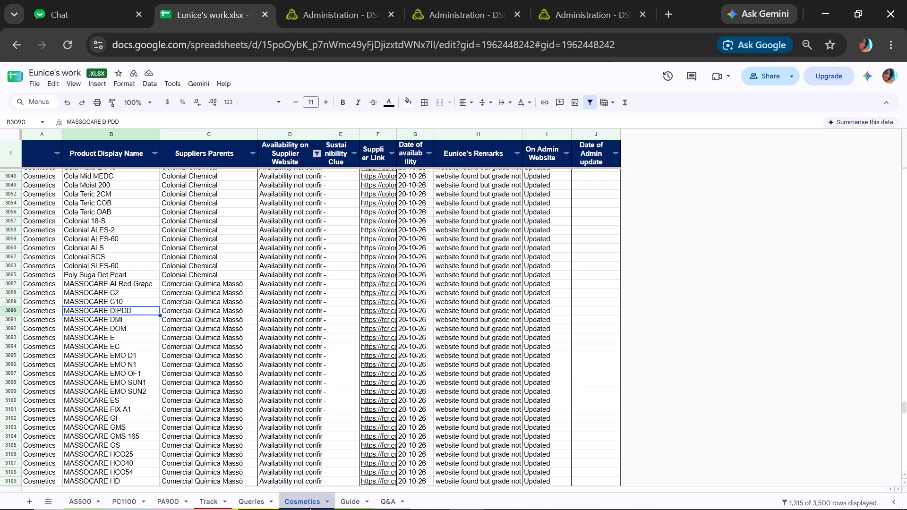
{"action": "key", "text": "ctrl+c"}
{"action": "left_click", "coordinate": [394, 0]}
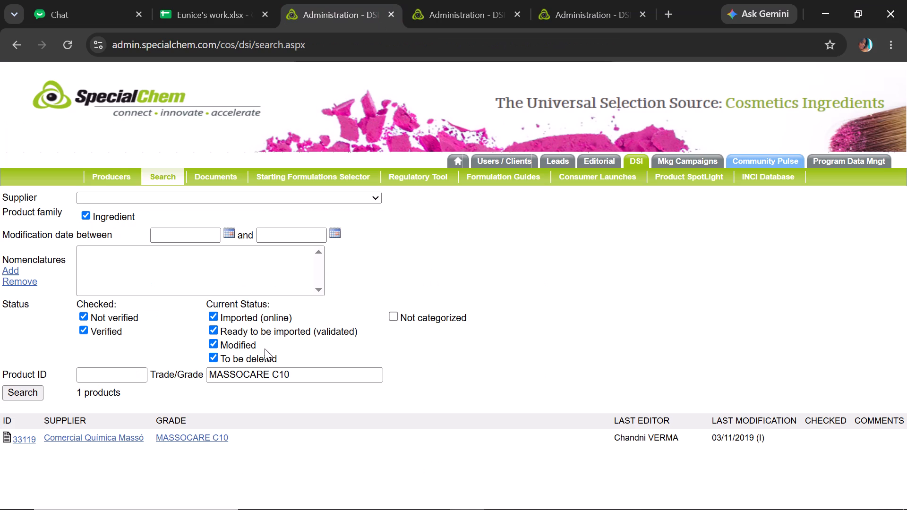
{"action": "left_click_drag", "start_coordinate": [302, 381], "coordinate": [117, 384]}
{"action": "key", "text": "ctrl+v"}
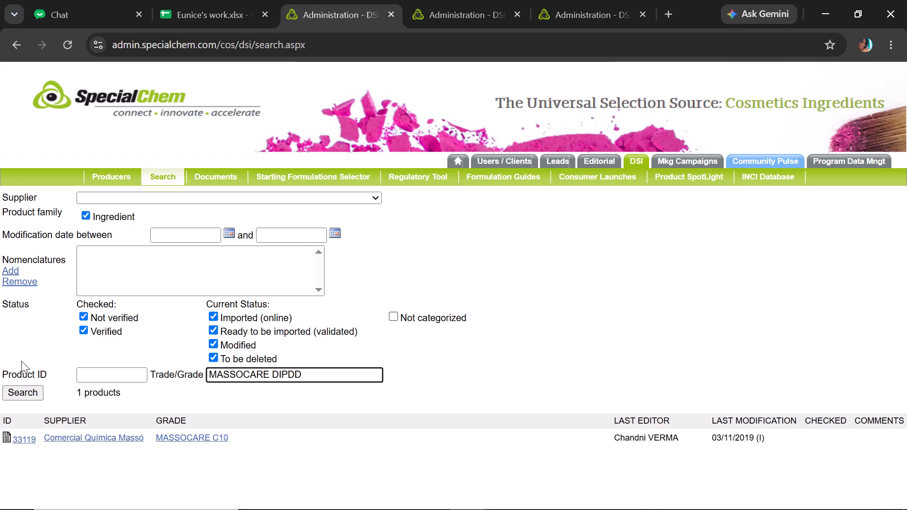
{"action": "left_click", "coordinate": [8, 391]}
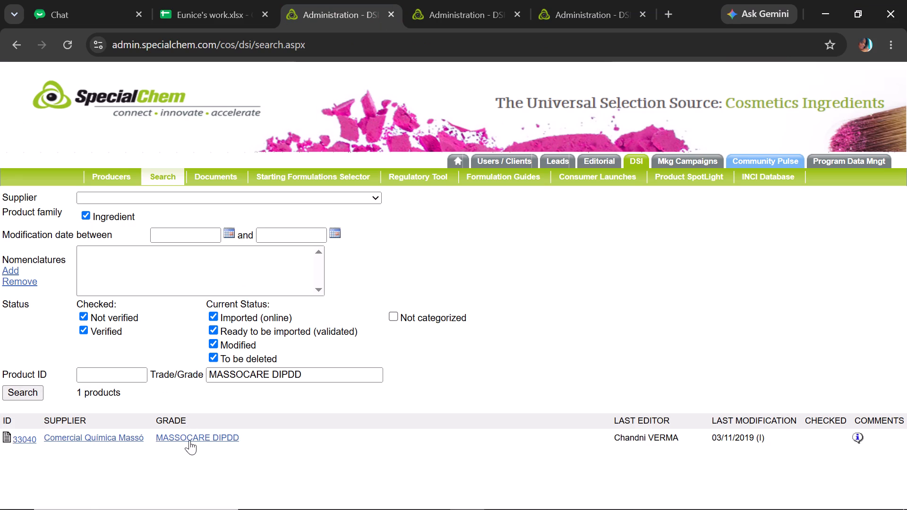
{"action": "left_click", "coordinate": [190, 440]}
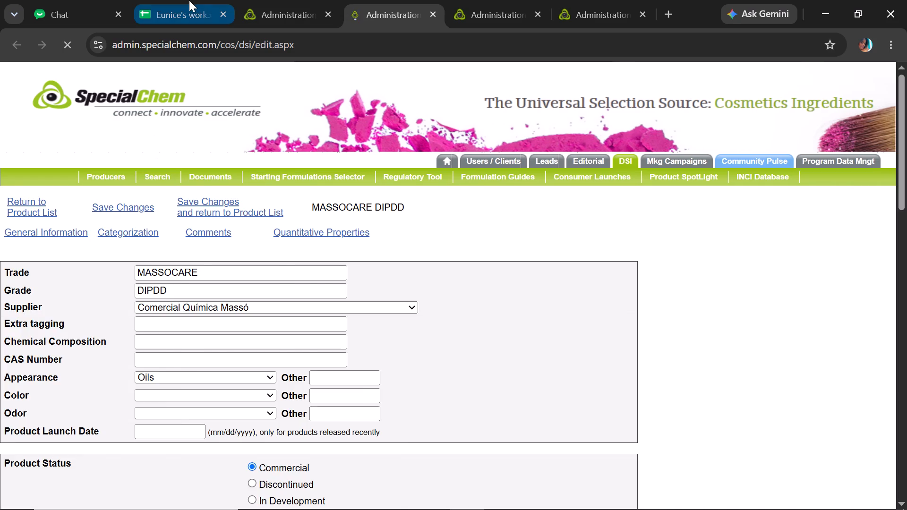
Copy the "{product} by {supplier}" placeholder text from the Guide sheet of the workbook.
{"action": "left_click", "coordinate": [189, 0]}
{"action": "left_click", "coordinate": [346, 495]}
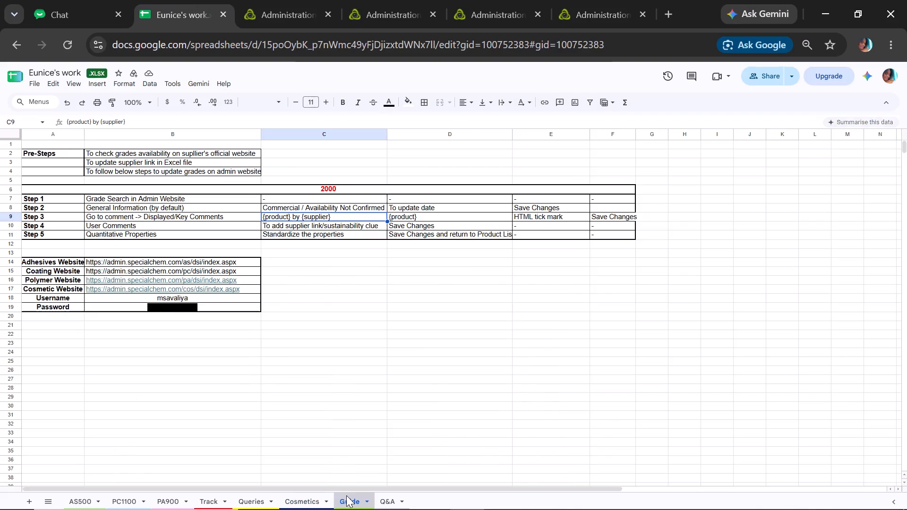
{"action": "key", "text": "ctrl+c"}
Set the product status of MASSOCARE DIPDD to Availability Not Confirmed and save the changes.
{"action": "left_click", "coordinate": [373, 0]}
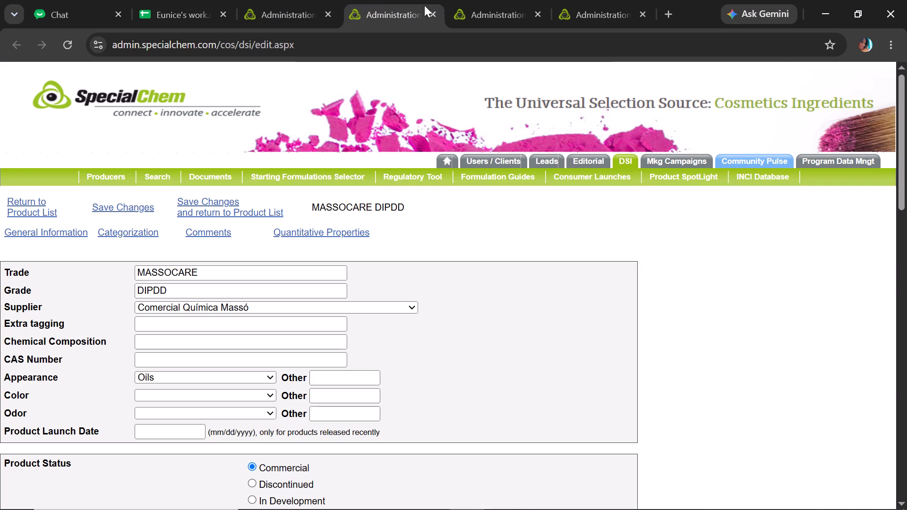
{"action": "left_click_drag", "start_coordinate": [906, 122], "coordinate": [906, 140]}
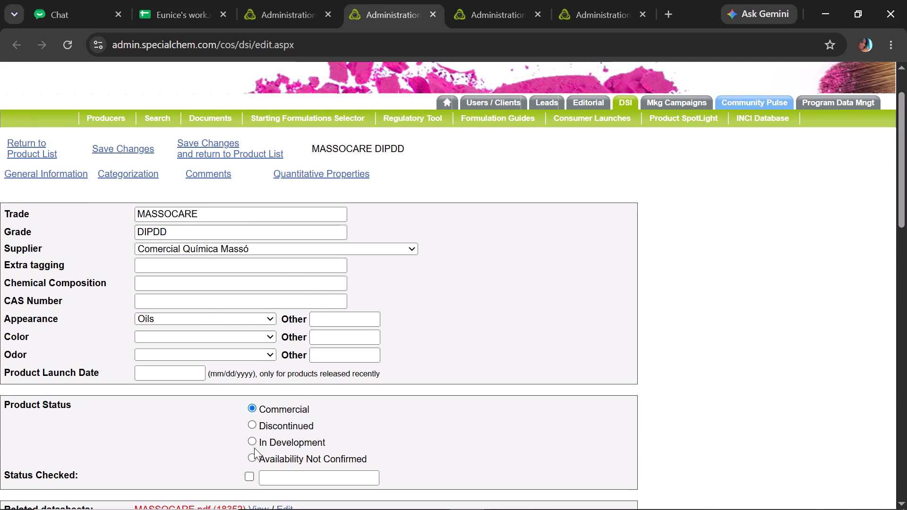
{"action": "left_click", "coordinate": [251, 458]}
{"action": "left_click", "coordinate": [136, 149]}
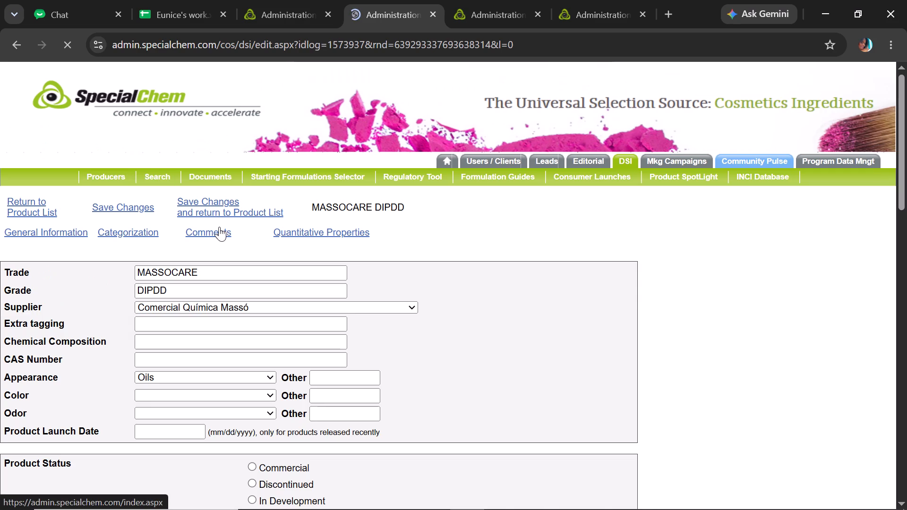
In the Displayed/Key Comments, replace "MASSOCARE DIPDD by Comercial Quimica Masso" with "{product} by {supplier}".
{"action": "left_click", "coordinate": [219, 227]}
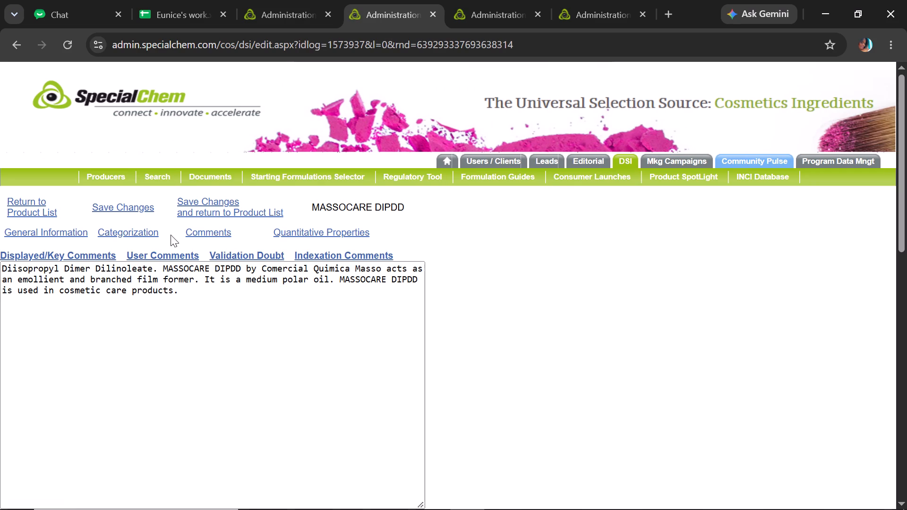
{"action": "double_click", "coordinate": [163, 269]}
{"action": "left_click", "coordinate": [163, 269]}
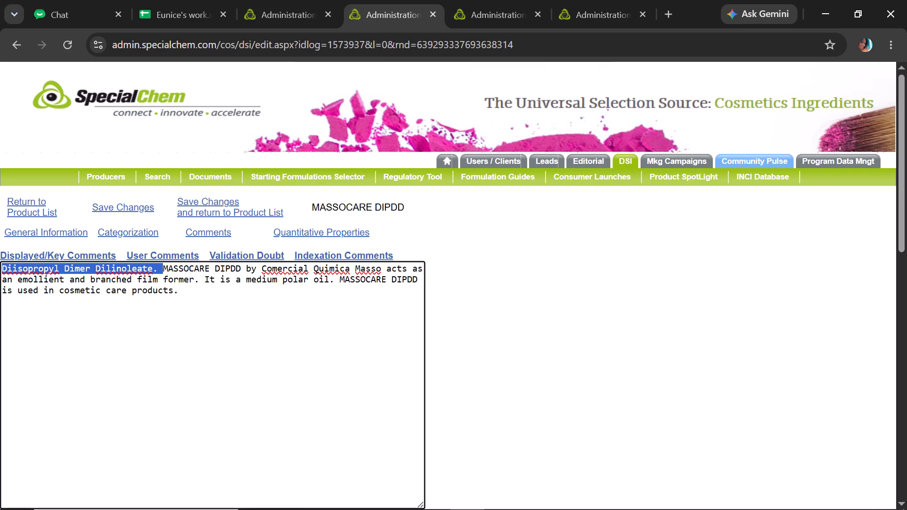
{"action": "left_click_drag", "start_coordinate": [163, 269], "coordinate": [383, 271]}
{"action": "key", "text": "ctrl+v"}
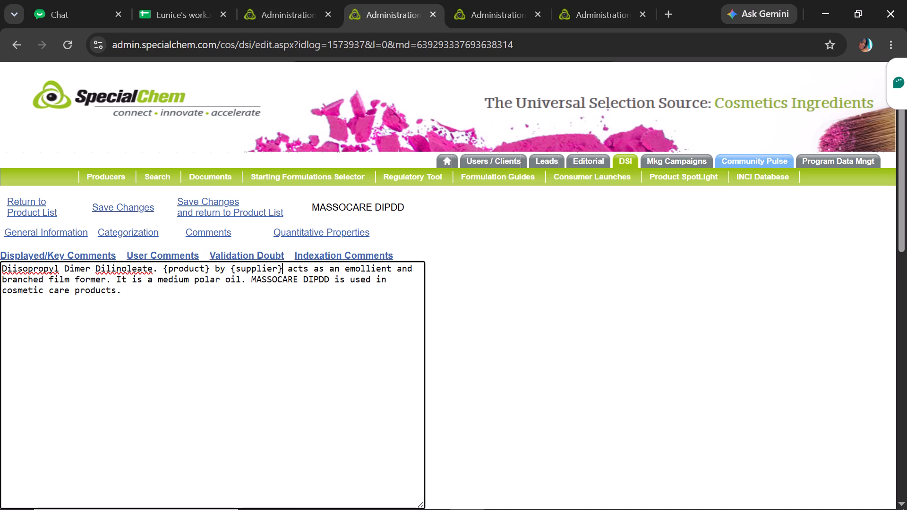
Copy the "{product}" placeholder, including both braces, from the comment text.
{"action": "left_click_drag", "start_coordinate": [211, 268], "coordinate": [166, 273]}
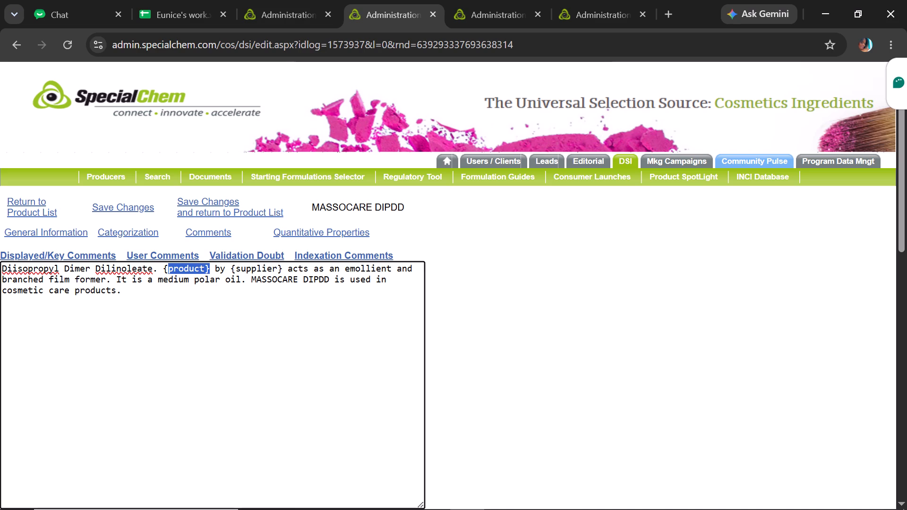
{"action": "left_click_drag", "start_coordinate": [166, 273], "coordinate": [164, 270]}
{"action": "key", "text": "ctrl+c"}
Accept the writing suggestions that change the comment to "medium-polar" and add "a" before "branched film former".
{"action": "left_click", "coordinate": [200, 308]}
{"action": "type", "text": "medium"}
{"action": "type", "text": "-polar"}
{"action": "left_click", "coordinate": [46, 300]}
{"action": "type", "text": "a"}
{"action": "key", "text": "space"}
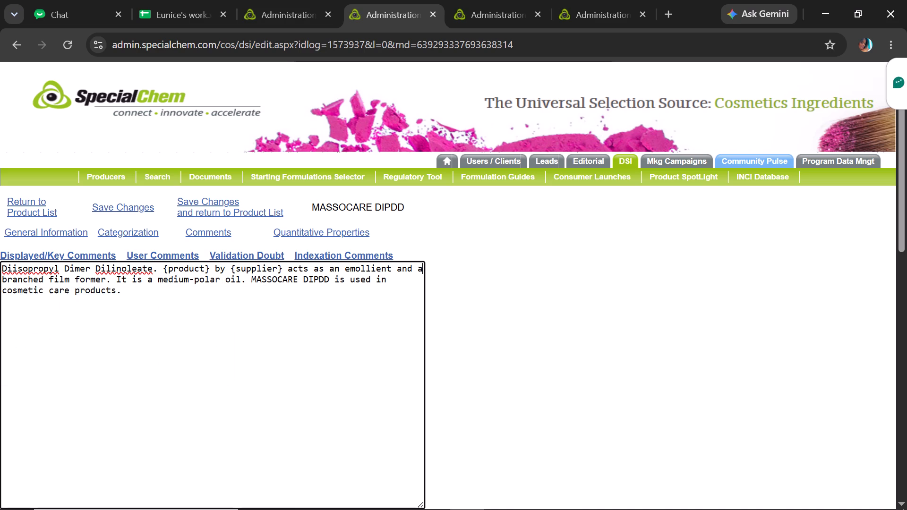
Replace the remaining "MASSOCARE DIPDD" in the comment's last sentence with "{product}".
{"action": "left_click_drag", "start_coordinate": [251, 281], "coordinate": [284, 275]}
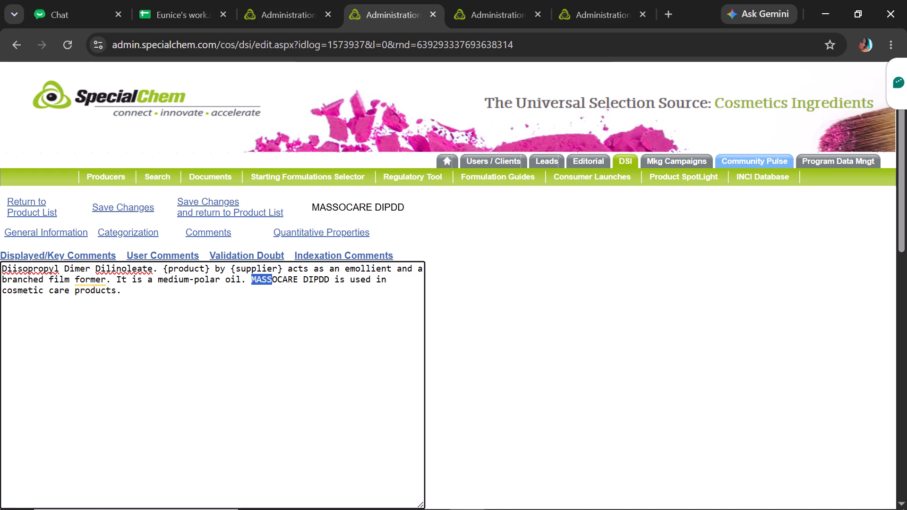
{"action": "left_click_drag", "start_coordinate": [284, 275], "coordinate": [330, 279]}
{"action": "key", "text": "ctrl+v"}
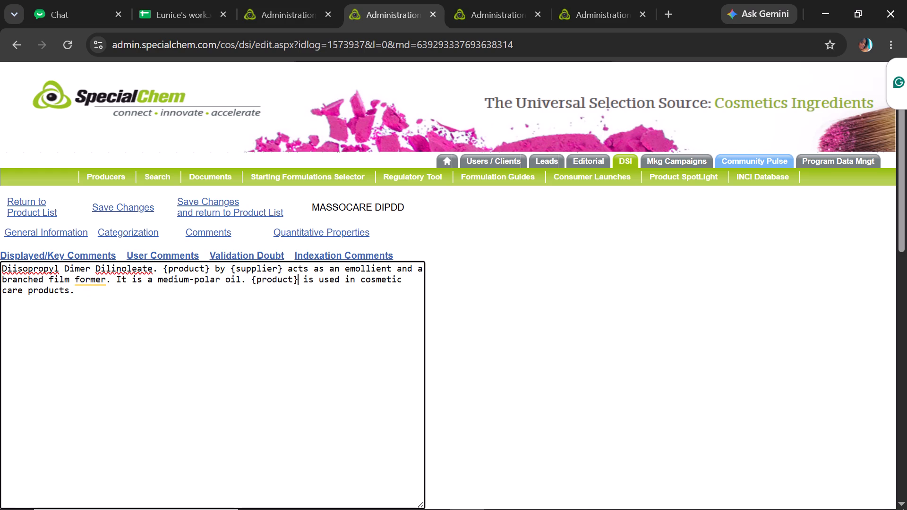
Enable Display as HTML for the MASSOCARE DIPDD comments and save the changes.
{"action": "left_click_drag", "start_coordinate": [906, 122], "coordinate": [906, 142]}
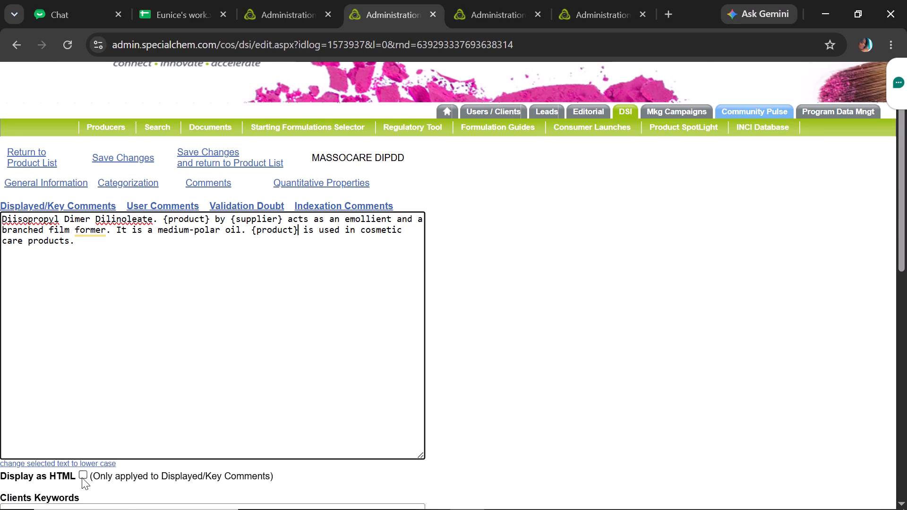
{"action": "left_click", "coordinate": [82, 475]}
{"action": "left_click", "coordinate": [109, 160]}
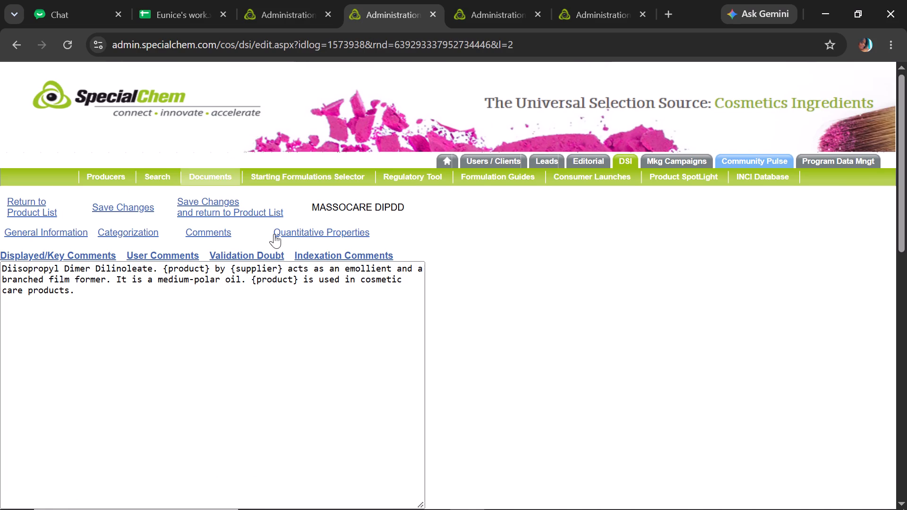
Open the quantitative properties of MASSOCARE DIPDD, then save the record and return to the product list.
{"action": "left_click", "coordinate": [274, 234]}
{"action": "left_click", "coordinate": [193, 207]}
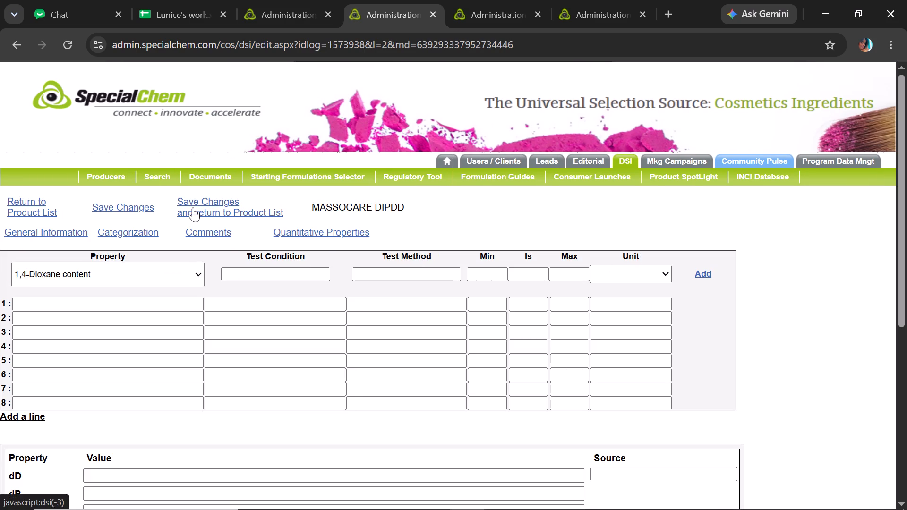
Copy the product name MASSOCARE DMI from the Cosmetics sheet, search for it by Trade/Grade on the admin site and open its record.
{"action": "left_click", "coordinate": [185, 0]}
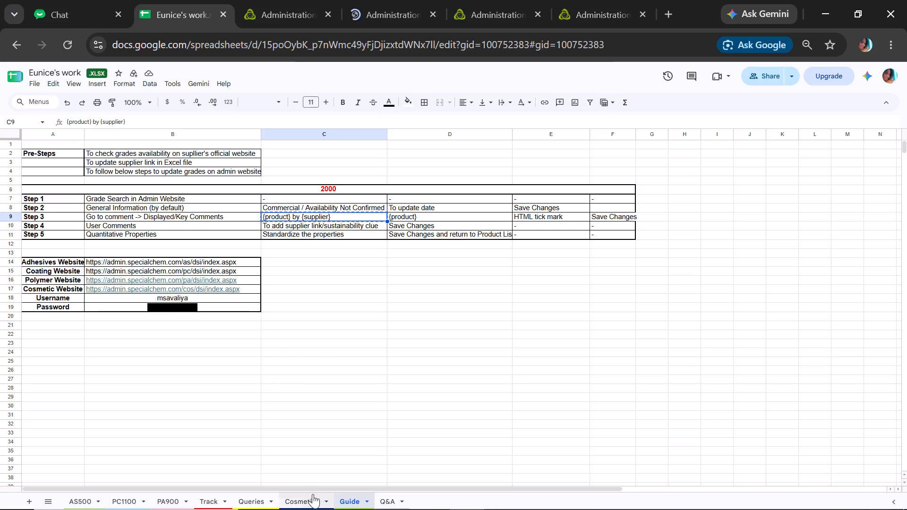
{"action": "left_click", "coordinate": [313, 502]}
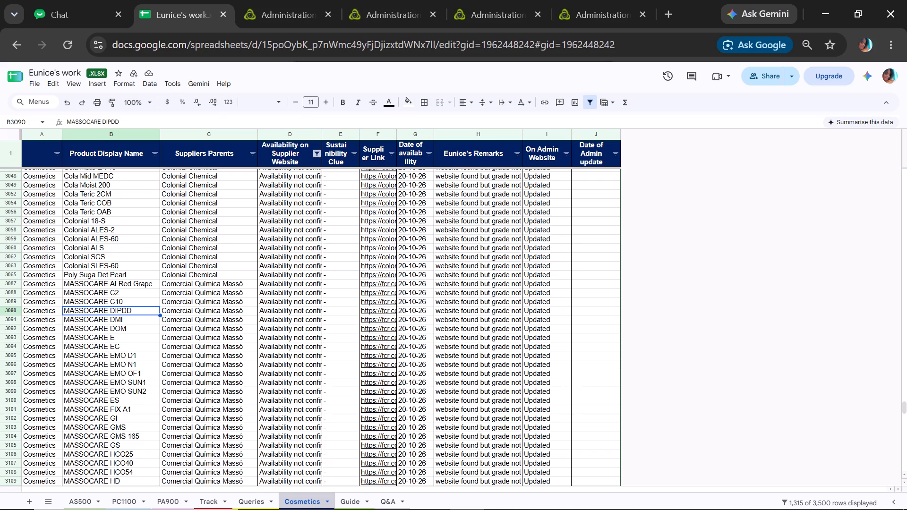
{"action": "left_click", "coordinate": [138, 316]}
{"action": "key", "text": "ctrl+c"}
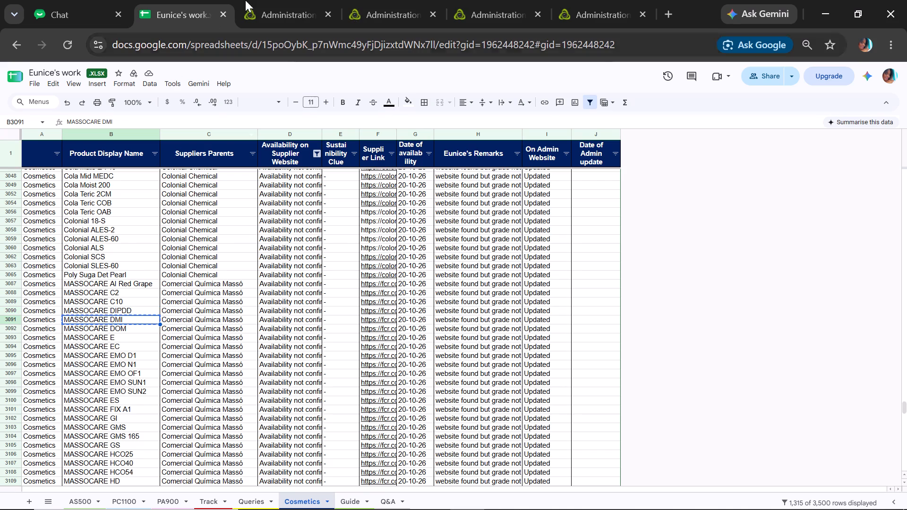
{"action": "left_click", "coordinate": [268, 0]}
{"action": "left_click_drag", "start_coordinate": [342, 374], "coordinate": [143, 379]}
{"action": "key", "text": "ctrl+v"}
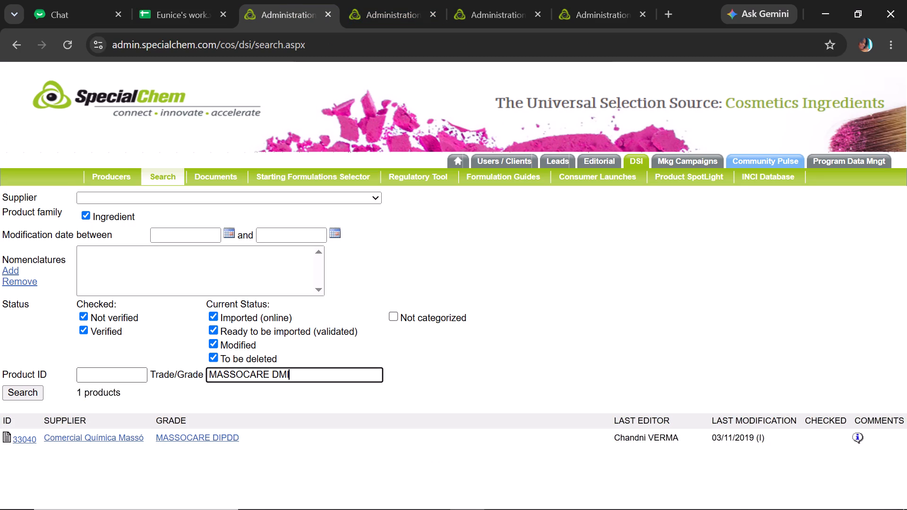
{"action": "left_click", "coordinate": [21, 394]}
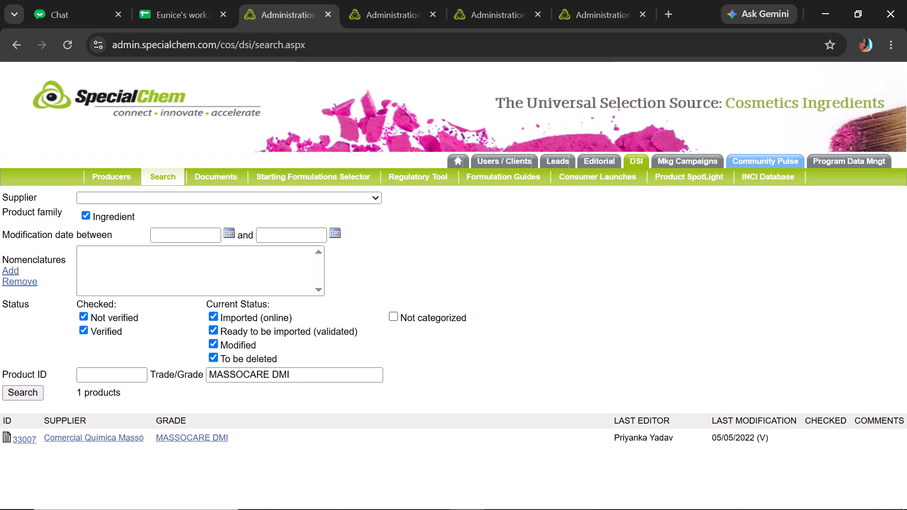
{"action": "left_click", "coordinate": [197, 439]}
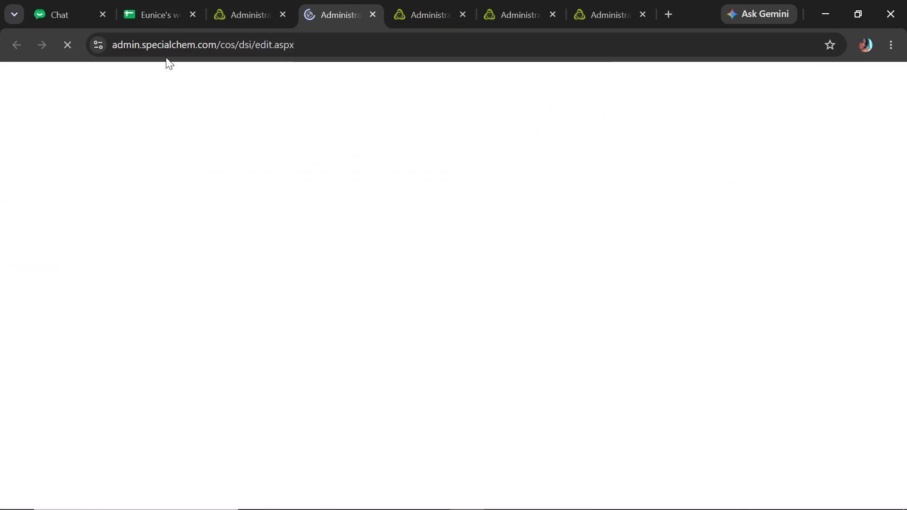
Copy the "{product} by {supplier}" placeholder text from the Guide sheet for the MASSOCARE DMI comments.
{"action": "left_click", "coordinate": [152, 3]}
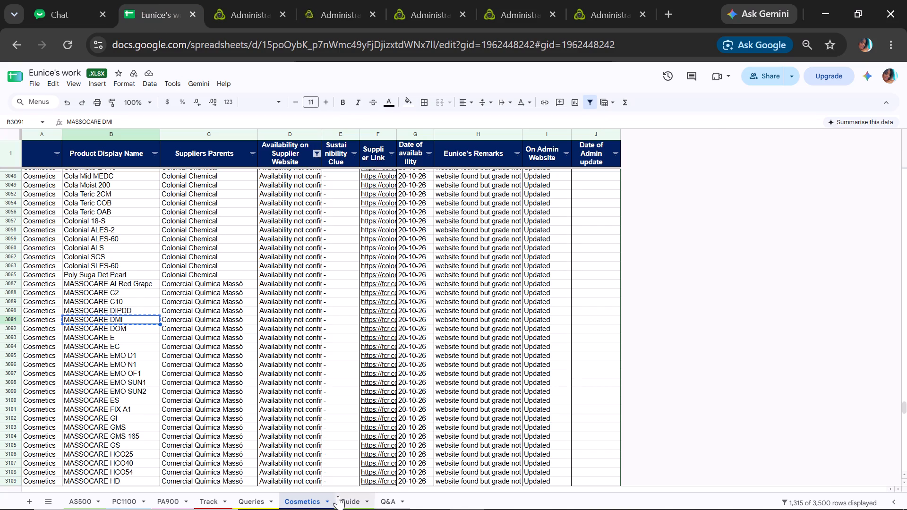
{"action": "left_click", "coordinate": [338, 496]}
{"action": "key", "text": "ctrl+c"}
Set the product status of MASSOCARE DMI to Availability Not Confirmed and save the changes.
{"action": "left_click", "coordinate": [354, 0]}
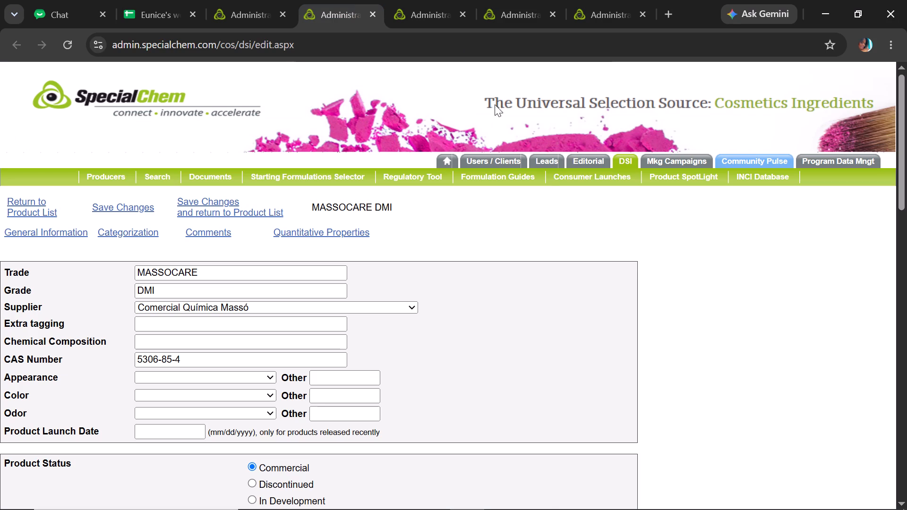
{"action": "left_click_drag", "start_coordinate": [906, 190], "coordinate": [906, 203]}
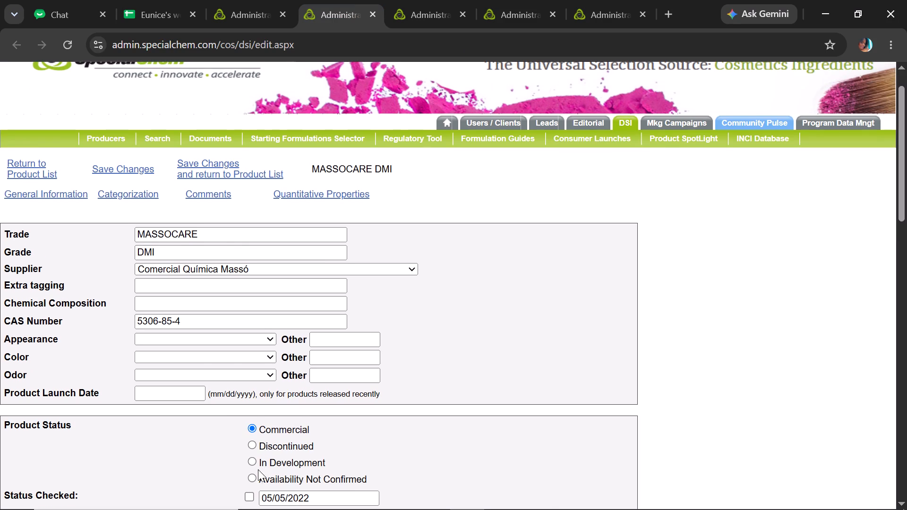
{"action": "left_click", "coordinate": [254, 476]}
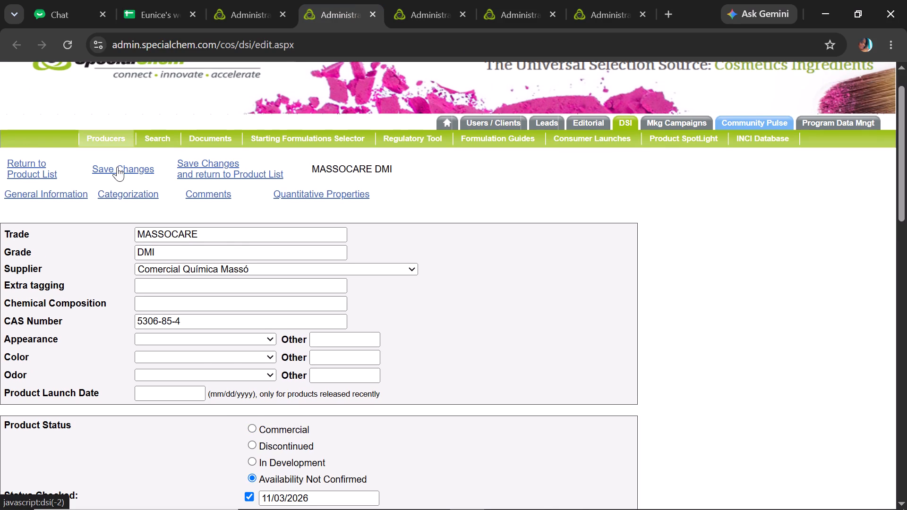
{"action": "left_click", "coordinate": [117, 167]}
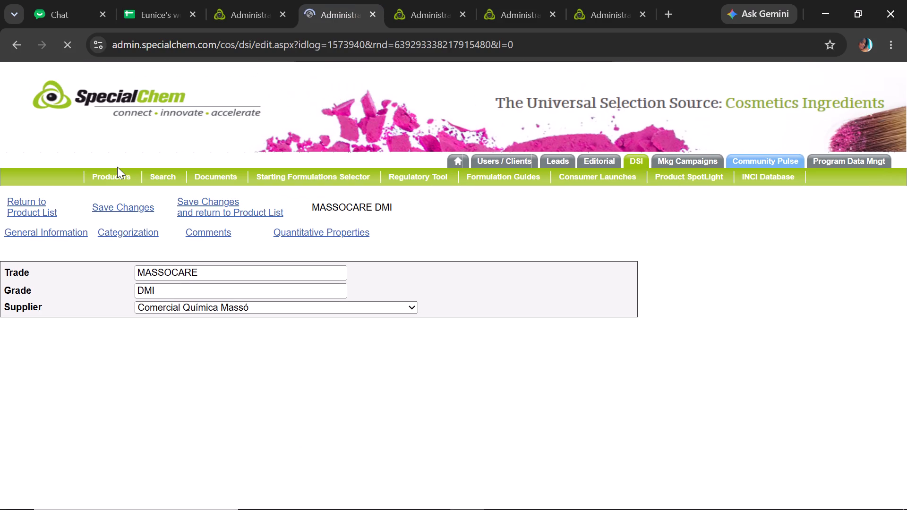
In the MASSOCARE DMI comments, replace "MASSOCARE DMI by Comercial Quimica Masso" with the copied "{product} by {supplier}" placeholder.
{"action": "left_click", "coordinate": [212, 228]}
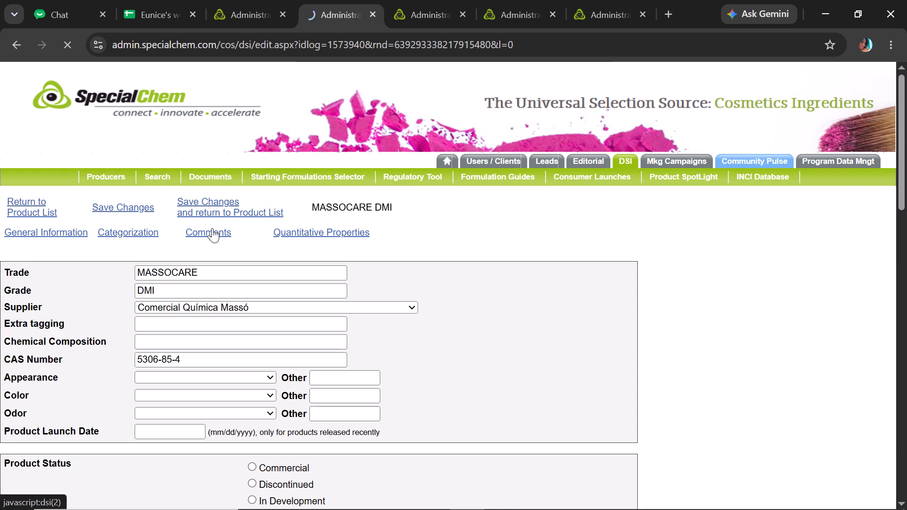
{"action": "double_click", "coordinate": [111, 269]}
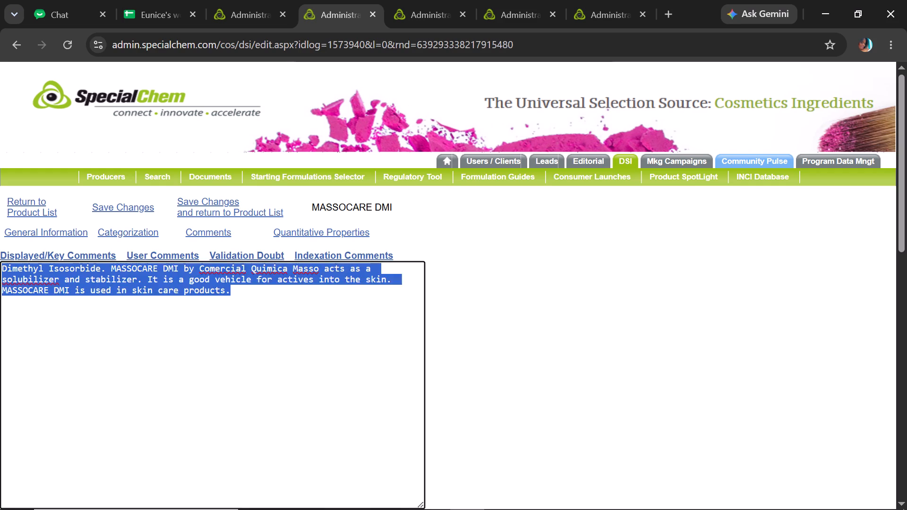
{"action": "left_click", "coordinate": [111, 269]}
{"action": "left_click_drag", "start_coordinate": [111, 269], "coordinate": [289, 272]}
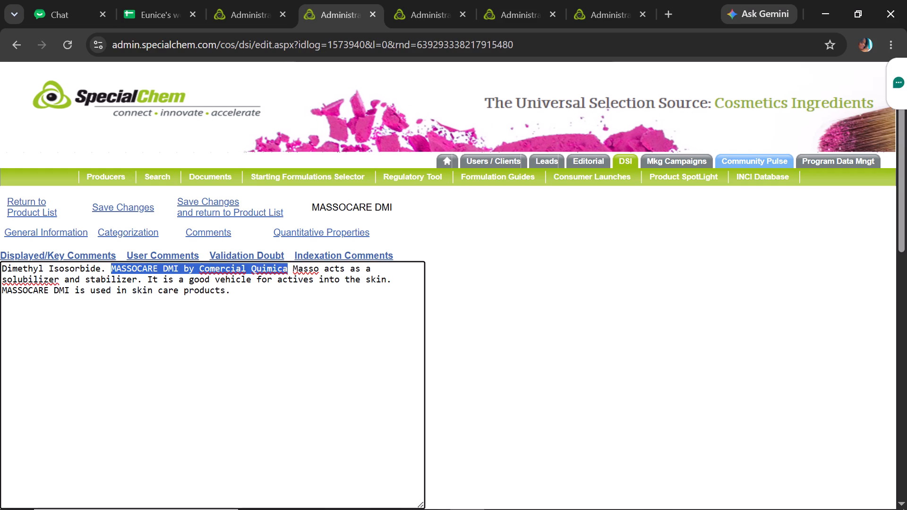
{"action": "left_click_drag", "start_coordinate": [289, 272], "coordinate": [321, 262]}
{"action": "key", "text": "ctrl+v"}
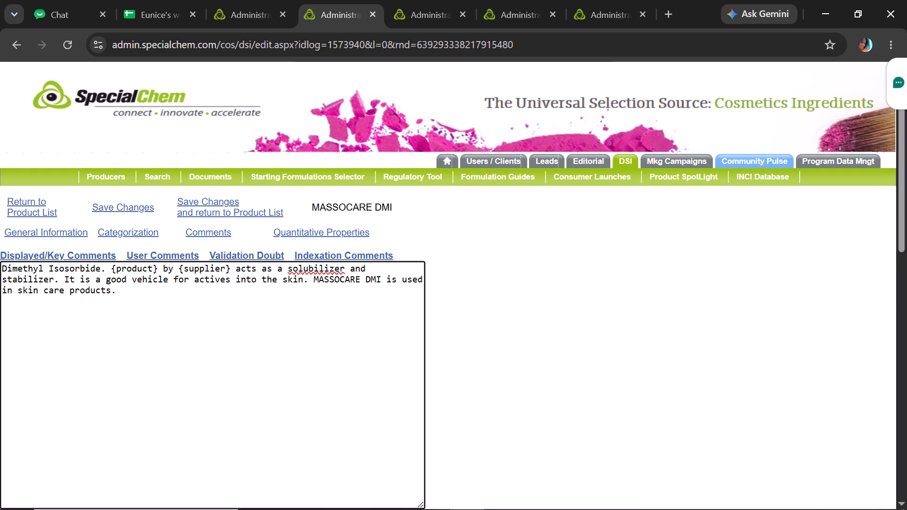
Replace the remaining MASSOCARE DMI mention in the displayed comments with the "{product}" placeholder.
{"action": "left_click_drag", "start_coordinate": [157, 263], "coordinate": [111, 265]}
{"action": "key", "text": "ctrl+c"}
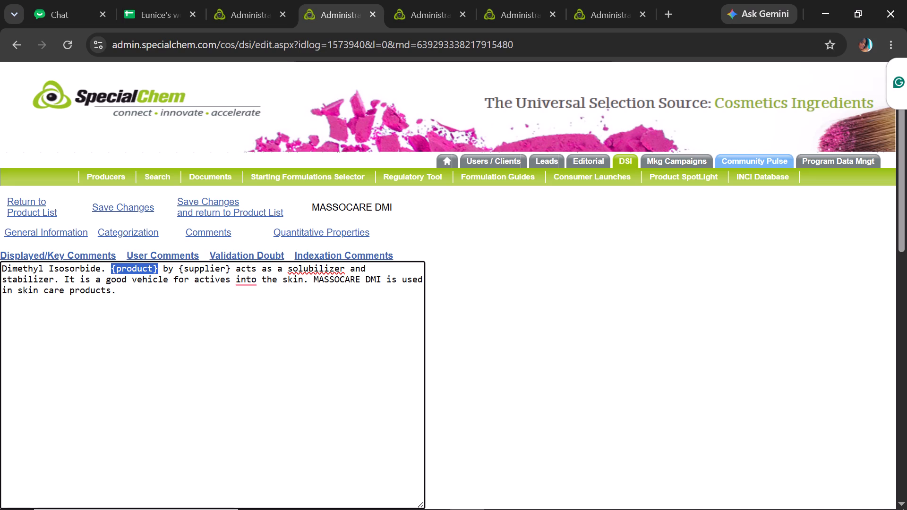
{"action": "left_click", "coordinate": [317, 280]}
{"action": "left_click_drag", "start_coordinate": [316, 280], "coordinate": [347, 277]}
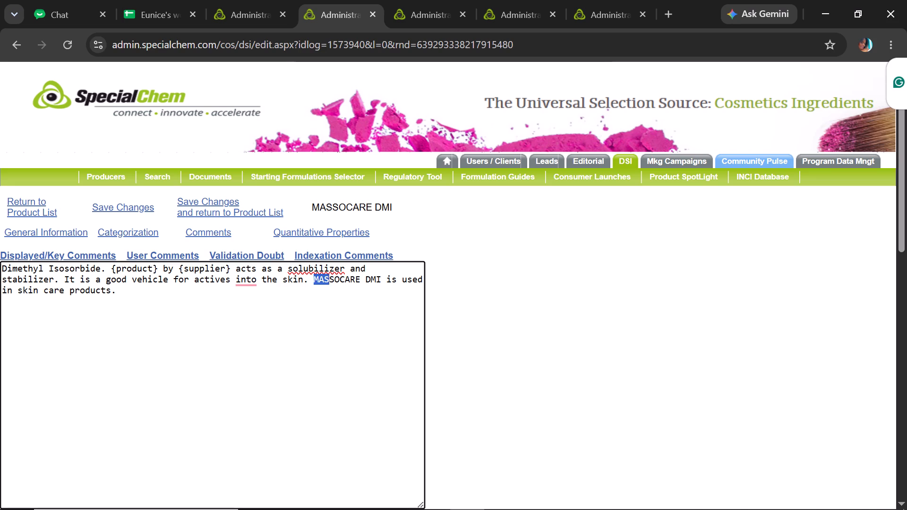
{"action": "left_click_drag", "start_coordinate": [347, 277], "coordinate": [382, 278]}
{"action": "key", "text": "ctrl+v"}
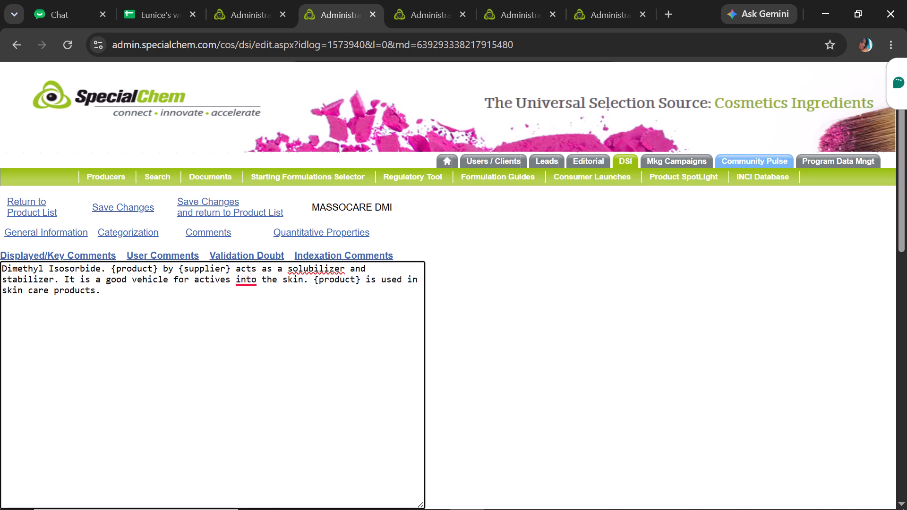
Accept the Grammarly corrections in the MASSOCARE DMI comments, changing "into" to "to enter" and "skin care" to "skincare".
{"action": "left_click", "coordinate": [257, 301]}
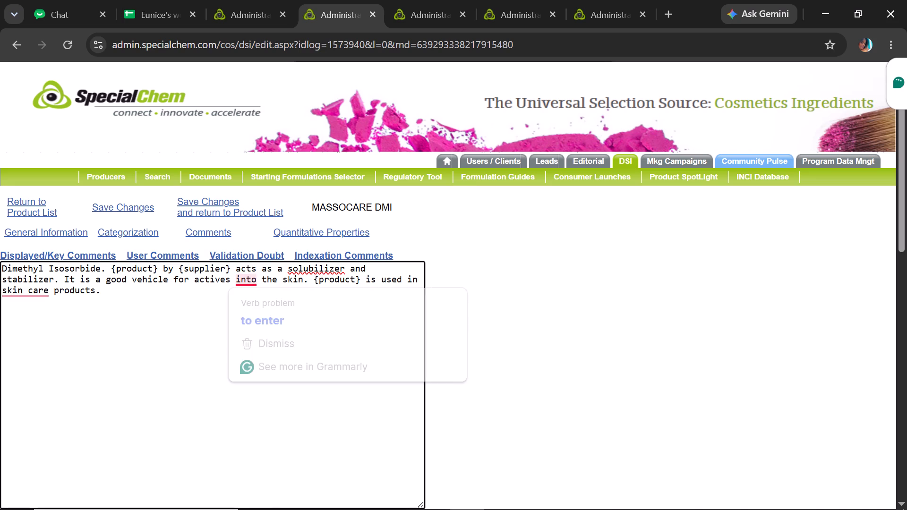
{"action": "left_click", "coordinate": [260, 315]}
{"action": "type", "text": "to enter"}
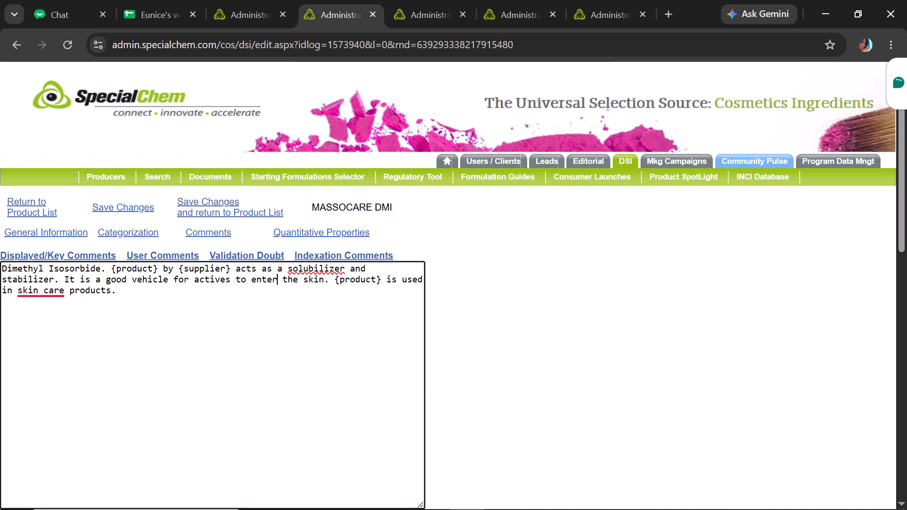
{"action": "left_click", "coordinate": [75, 325]}
{"action": "type", "text": "skincare"}
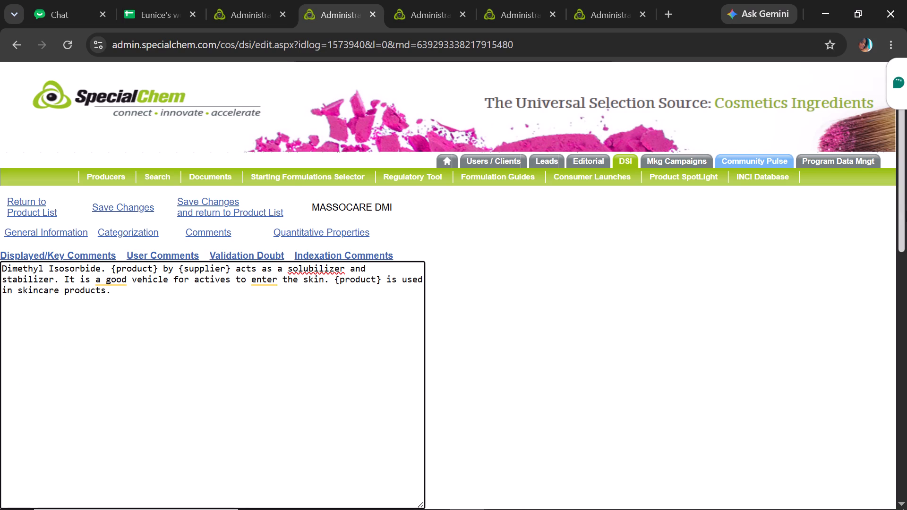
Enable Display as HTML for the MASSOCARE DMI comments and save the changes.
{"action": "left_click_drag", "start_coordinate": [906, 211], "coordinate": [906, 237]}
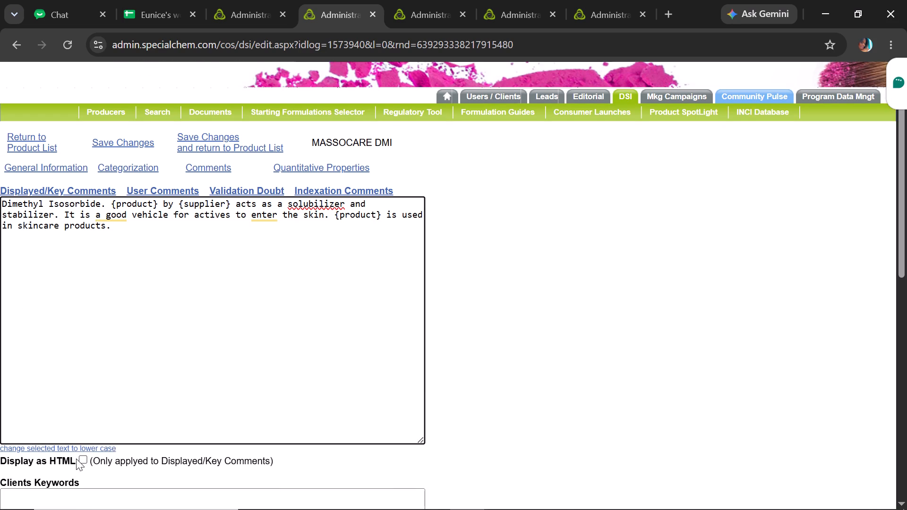
{"action": "left_click", "coordinate": [82, 461]}
{"action": "left_click", "coordinate": [128, 141]}
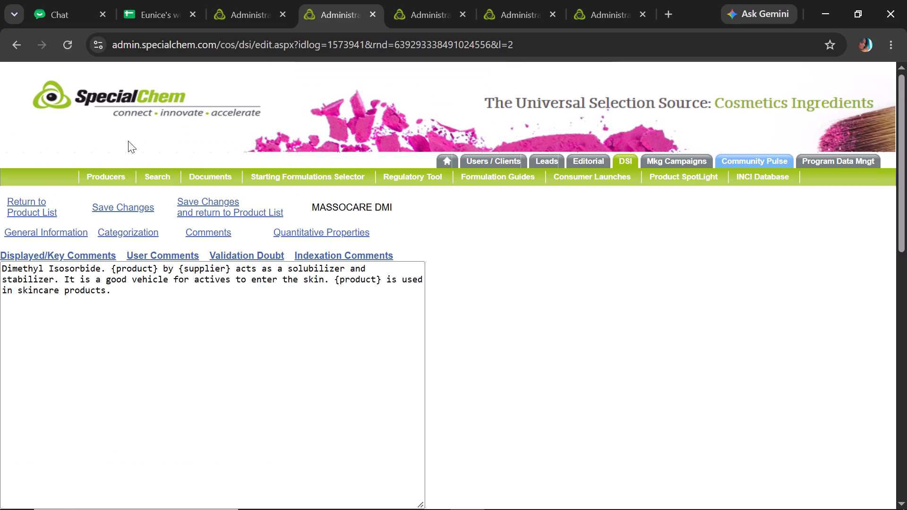
Open the quantitative properties of MASSOCARE DMI, then save the record and return to the product list.
{"action": "left_click", "coordinate": [294, 235]}
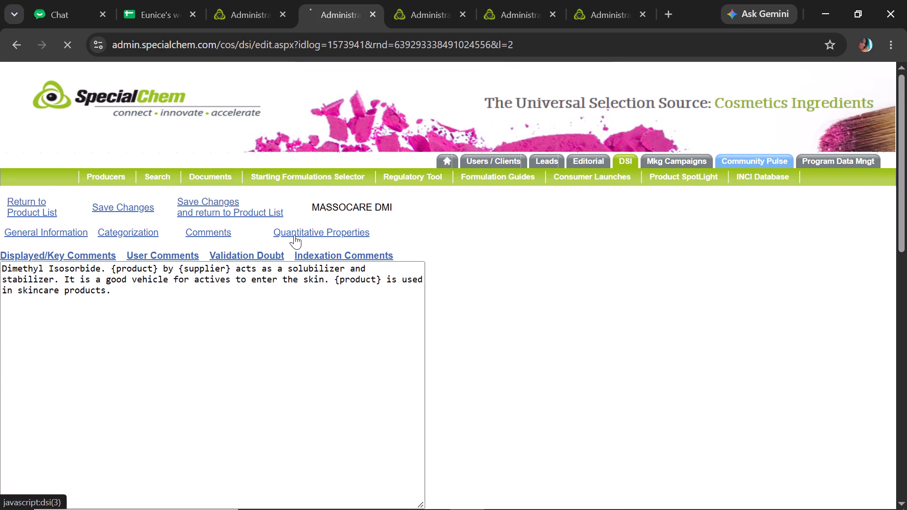
{"action": "left_click", "coordinate": [199, 203]}
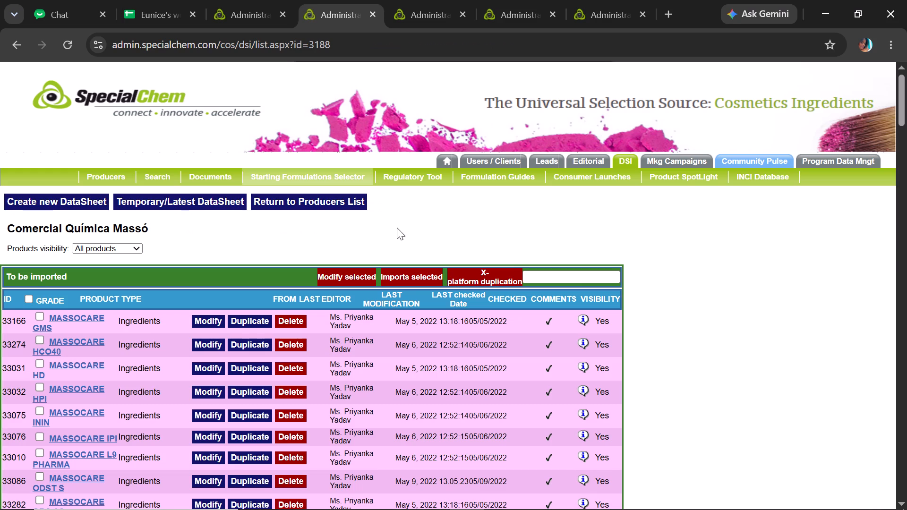
Copy the product name MASSOCARE DOM from the Cosmetics sheet, search for it by Trade/Grade on the admin site and open its record.
{"action": "left_click", "coordinate": [153, 0]}
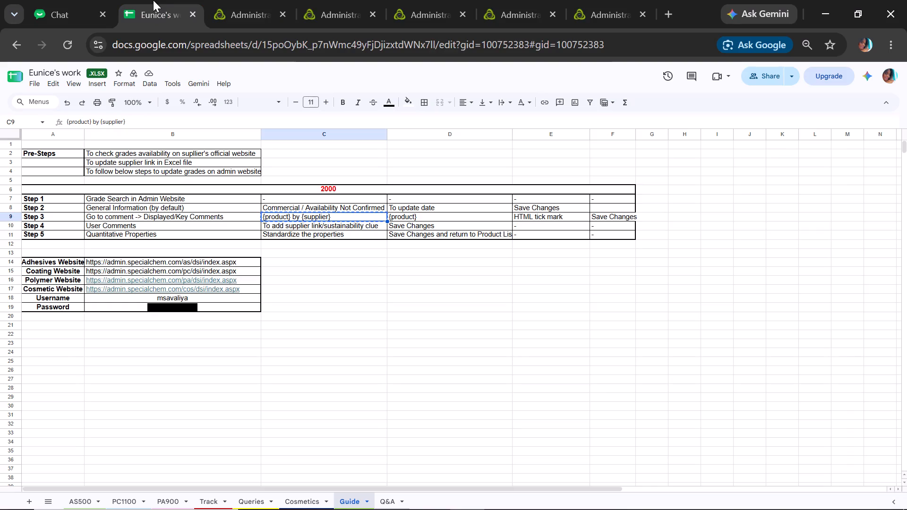
{"action": "left_click", "coordinate": [325, 500]}
{"action": "key", "text": "Down"}
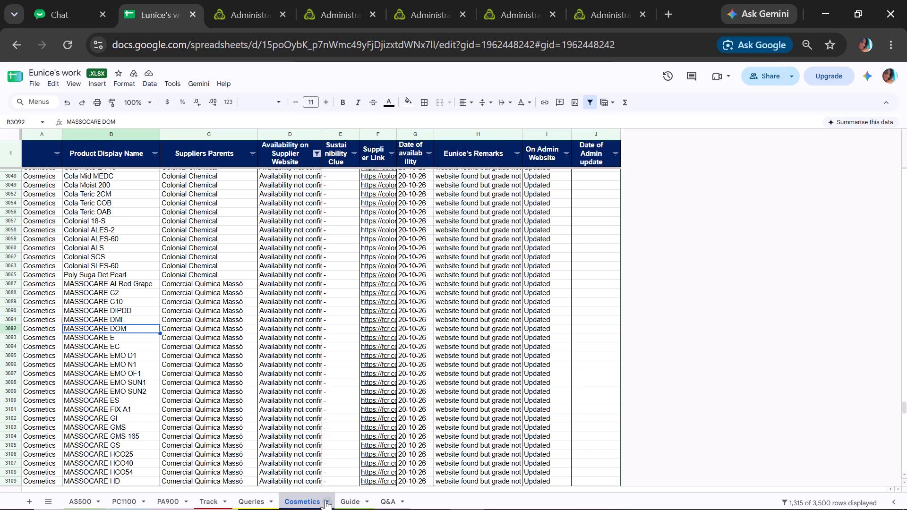
{"action": "key", "text": "ctrl+c"}
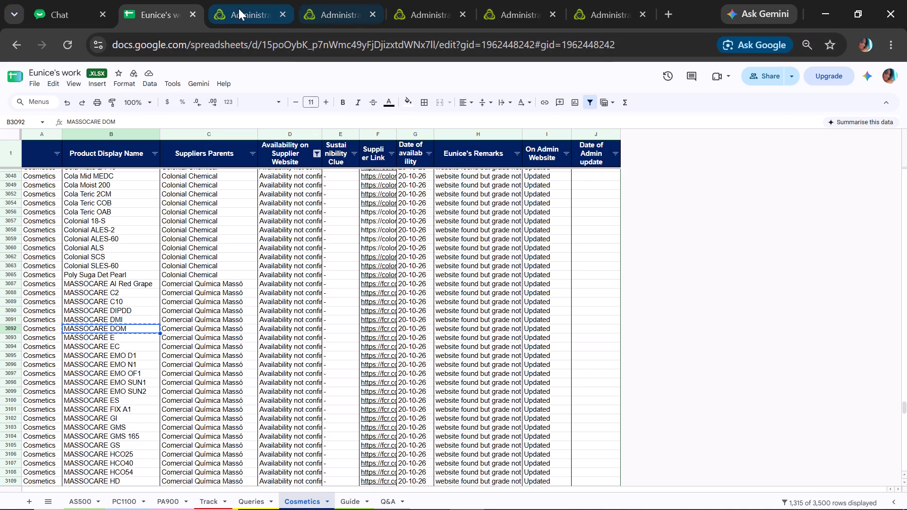
{"action": "left_click", "coordinate": [239, 8]}
{"action": "left_click_drag", "start_coordinate": [315, 372], "coordinate": [13, 355]}
{"action": "key", "text": "ctrl+v"}
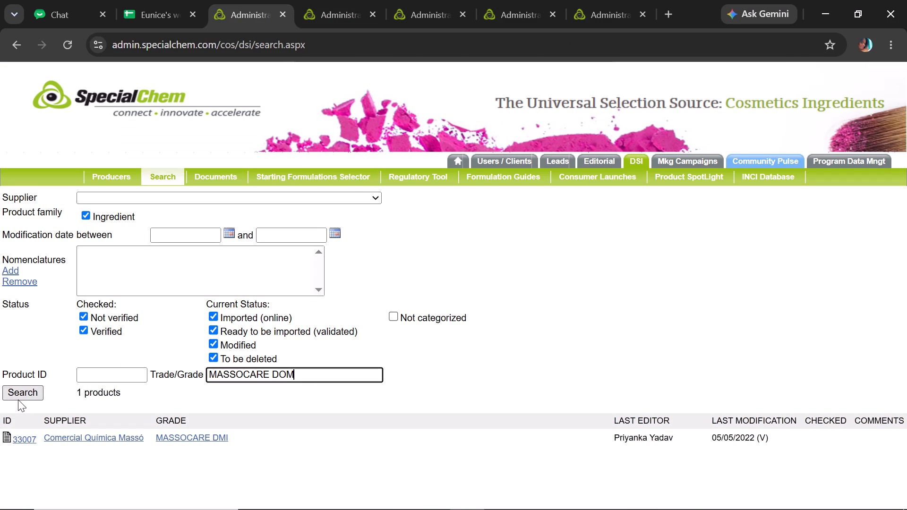
{"action": "left_click", "coordinate": [18, 399]}
{"action": "left_click", "coordinate": [213, 436]}
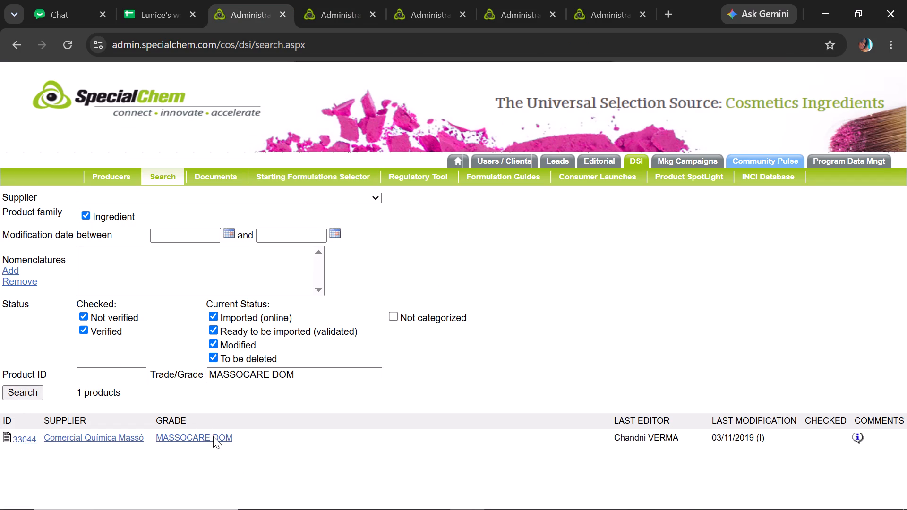
Copy the "{product} by {supplier}" placeholder from the Guide sheet and paste it over the name in the admin site's Trade/Grade search field.
{"action": "left_click", "coordinate": [141, 11]}
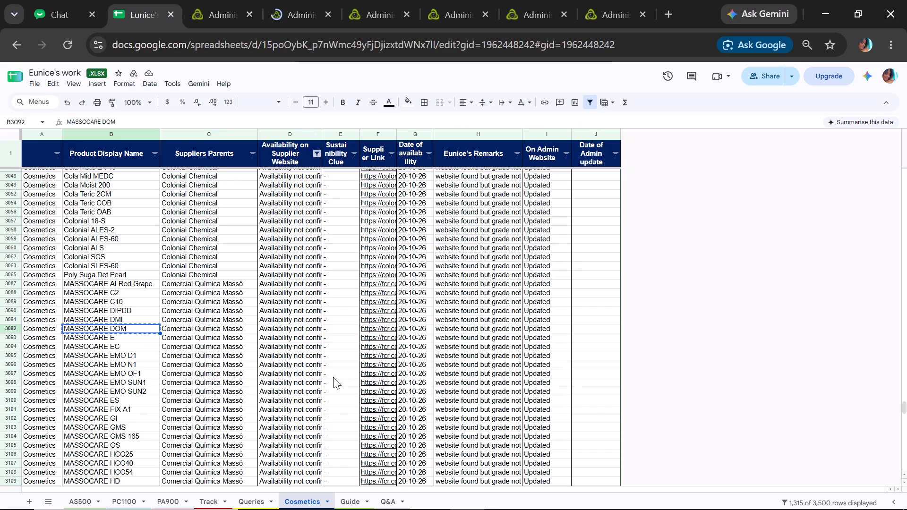
{"action": "left_click", "coordinate": [374, 498]}
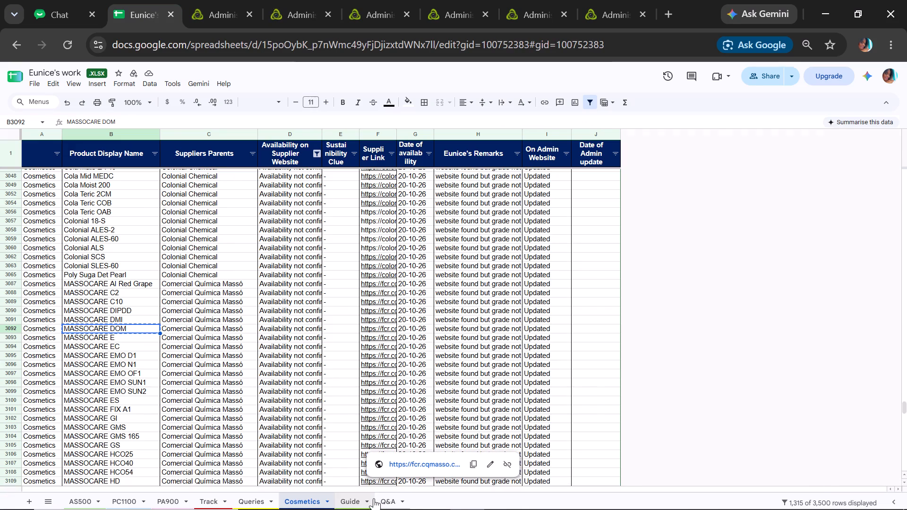
{"action": "key", "text": "ctrl+c"}
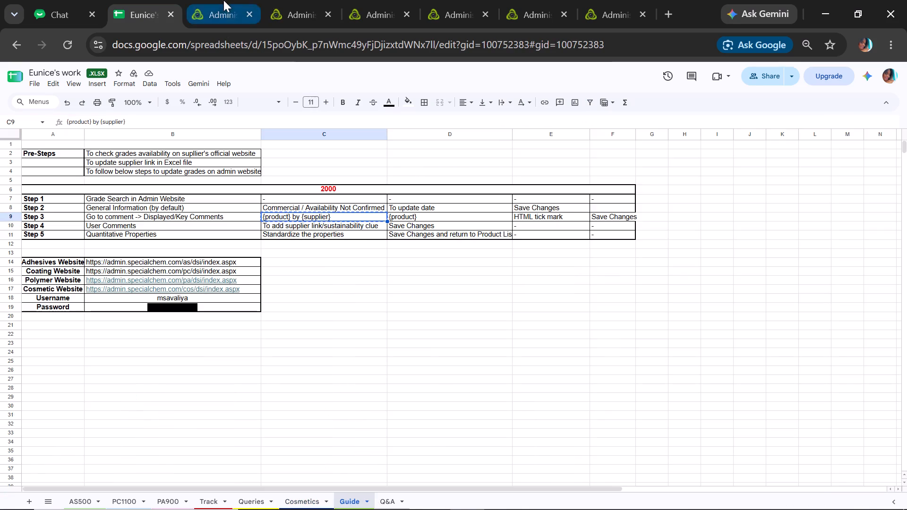
{"action": "left_click", "coordinate": [223, 0]}
{"action": "left_click_drag", "start_coordinate": [325, 378], "coordinate": [123, 387]}
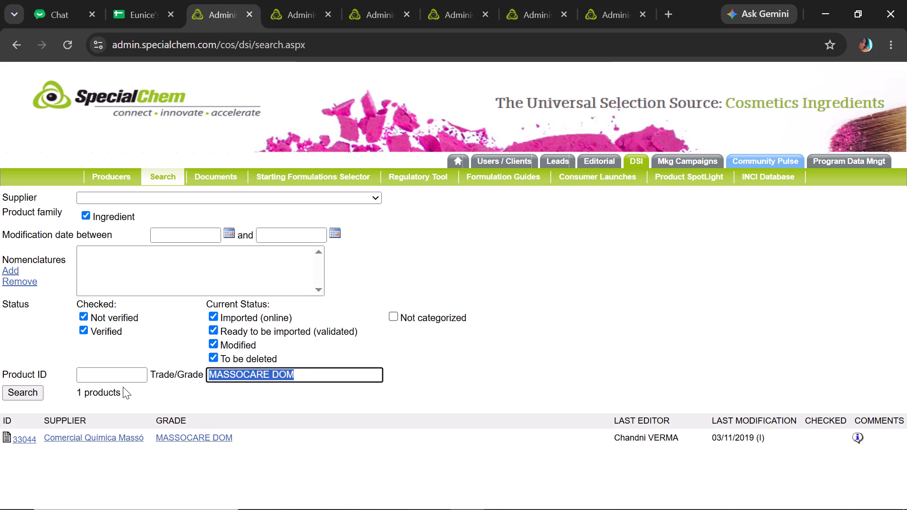
{"action": "key", "text": "ctrl+v"}
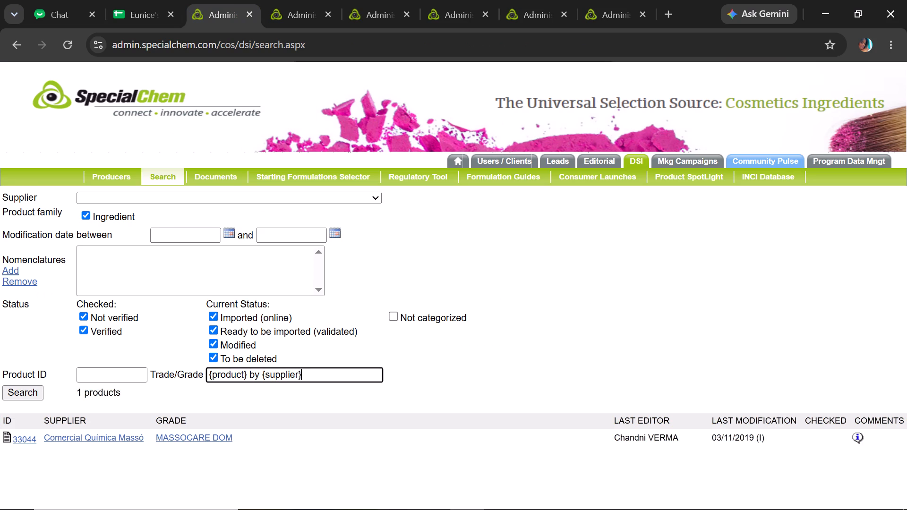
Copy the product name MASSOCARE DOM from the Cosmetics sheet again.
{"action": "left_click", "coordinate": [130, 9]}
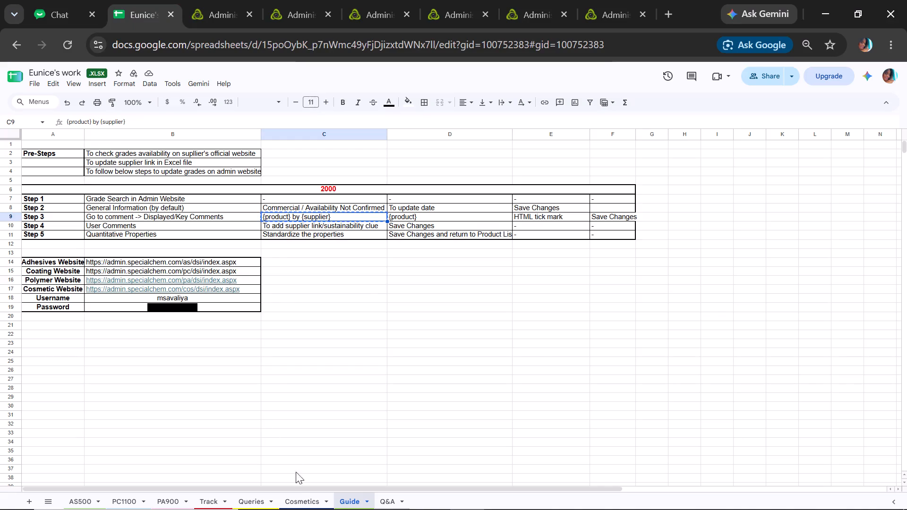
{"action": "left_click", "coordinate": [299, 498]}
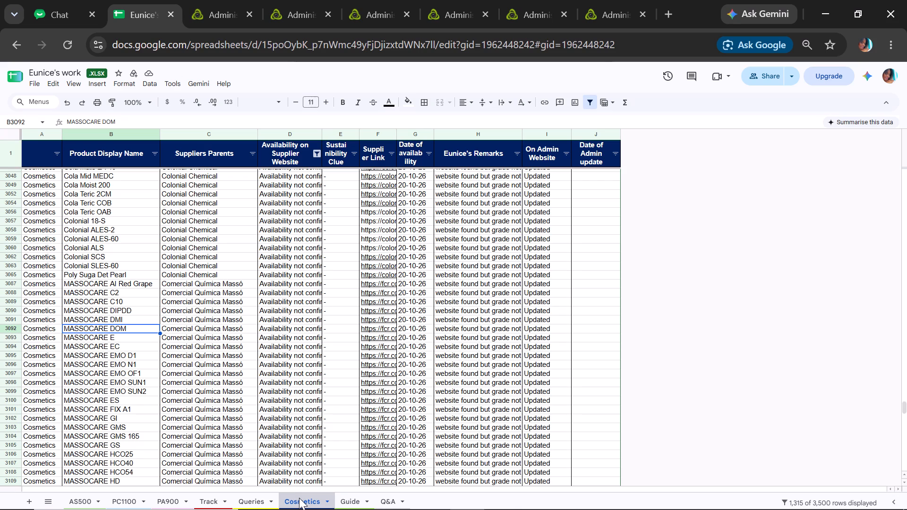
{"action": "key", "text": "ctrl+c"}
Set the product status of MASSOCARE DOM to Availability Not Confirmed and save the changes.
{"action": "left_click", "coordinate": [291, 0]}
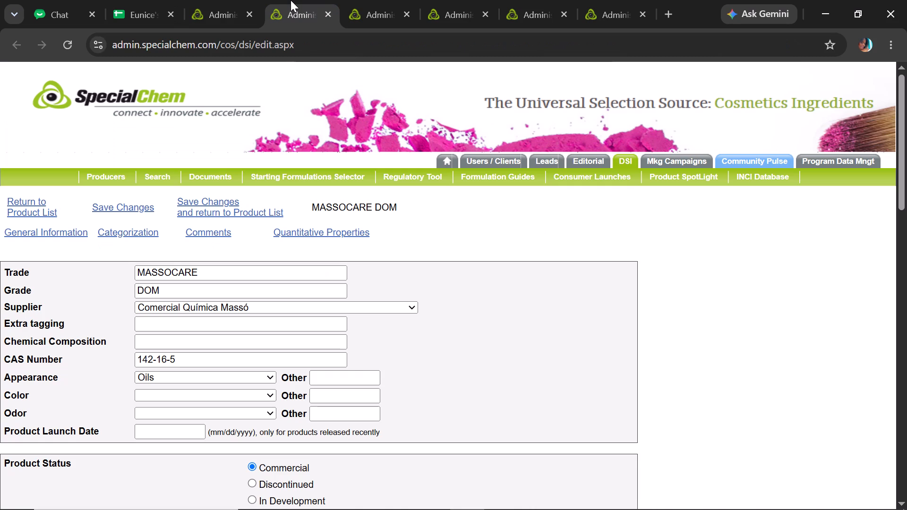
{"action": "left_click_drag", "start_coordinate": [906, 171], "coordinate": [896, 194]}
{"action": "left_click", "coordinate": [254, 442]}
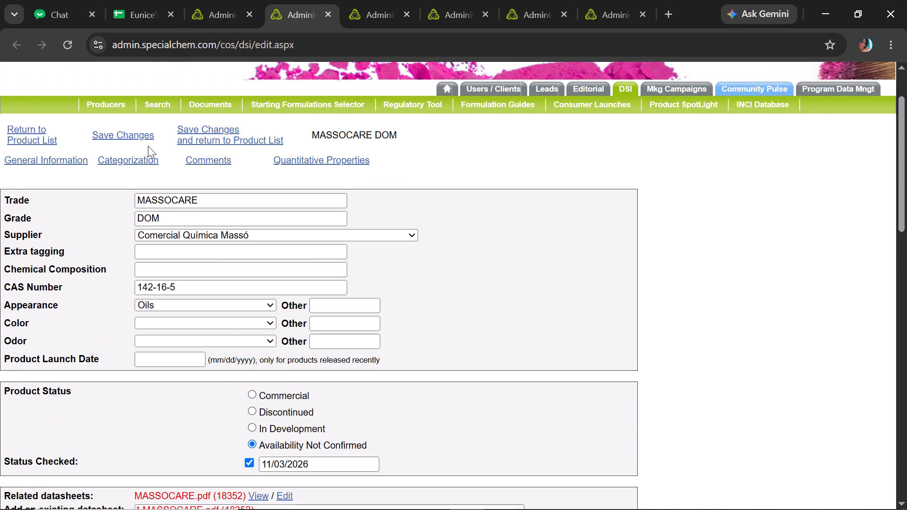
{"action": "left_click", "coordinate": [135, 130]}
Copy the "{product} by {supplier}" text out of the Trade/Grade search field and clear the field.
{"action": "left_click", "coordinate": [201, 5]}
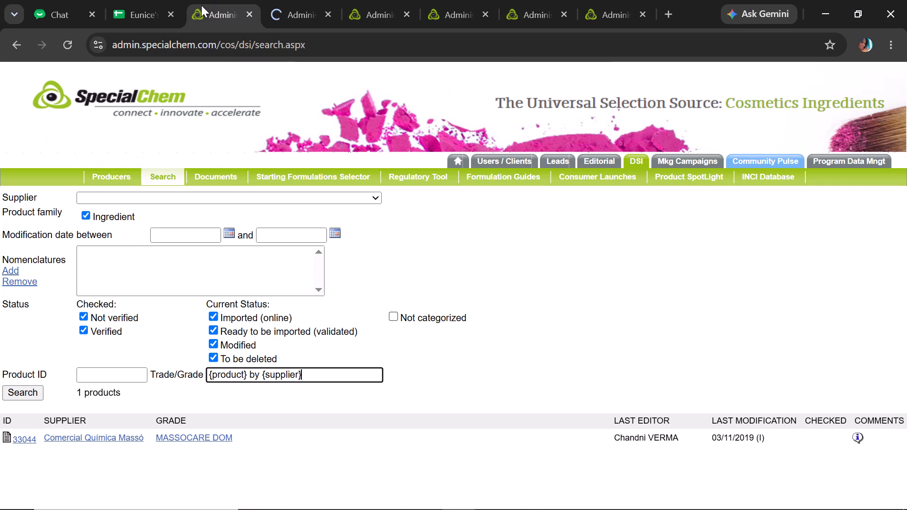
{"action": "left_click_drag", "start_coordinate": [332, 371], "coordinate": [63, 364]}
{"action": "key", "text": "ctrl+c"}
{"action": "key", "text": "BackSpace"}
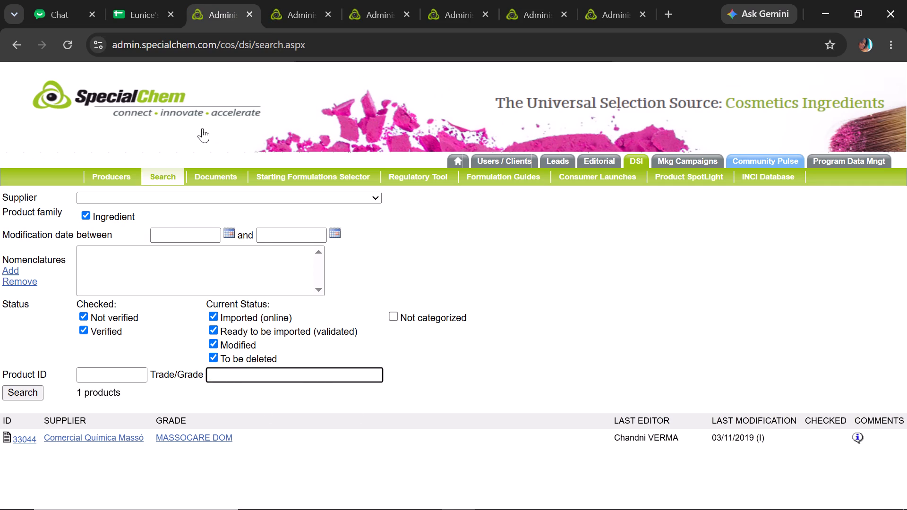
In the MASSOCARE DOM comments, replace "MASSOCARE DOM by Comercial Quimica Masso" with the "{product} by {supplier}" placeholder.
{"action": "left_click", "coordinate": [306, 0]}
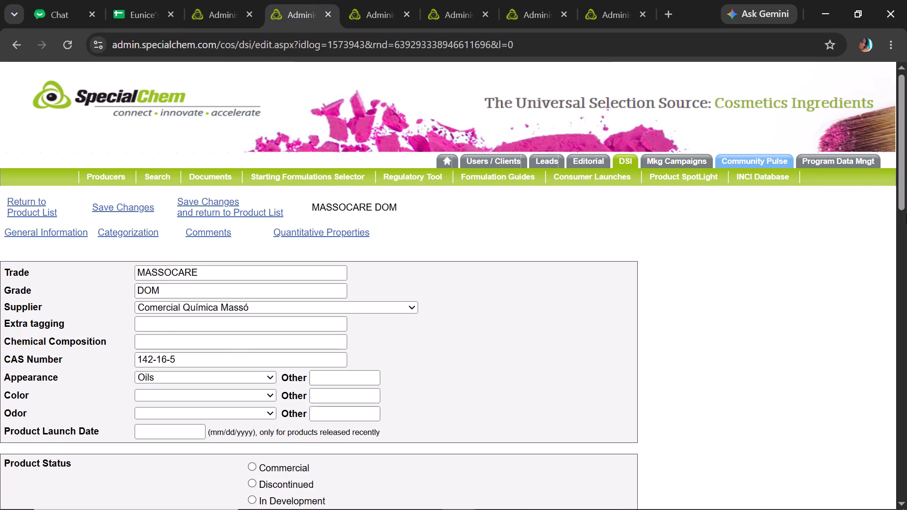
{"action": "left_click_drag", "start_coordinate": [906, 197], "coordinate": [906, 215]}
{"action": "left_click", "coordinate": [192, 176]}
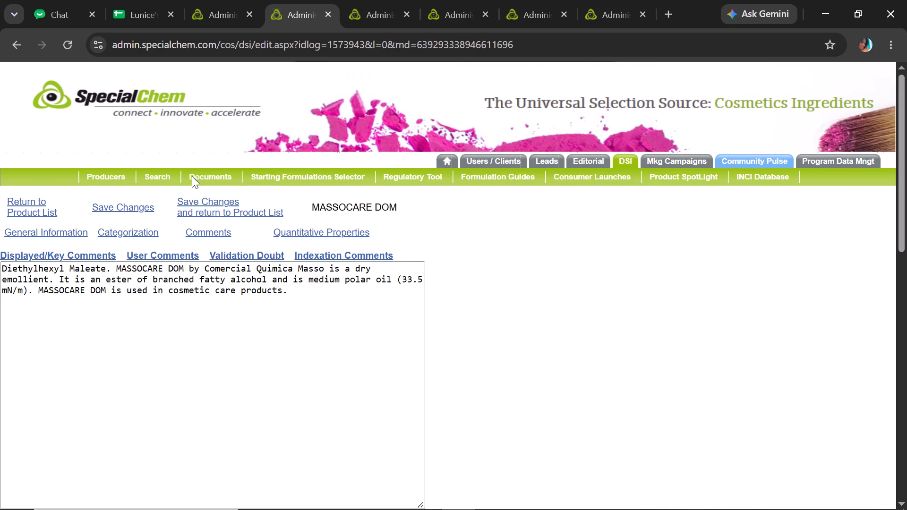
{"action": "double_click", "coordinate": [116, 265]}
{"action": "left_click", "coordinate": [116, 265]}
{"action": "left_click_drag", "start_coordinate": [116, 265], "coordinate": [324, 273]}
{"action": "key", "text": "ctrl+v"}
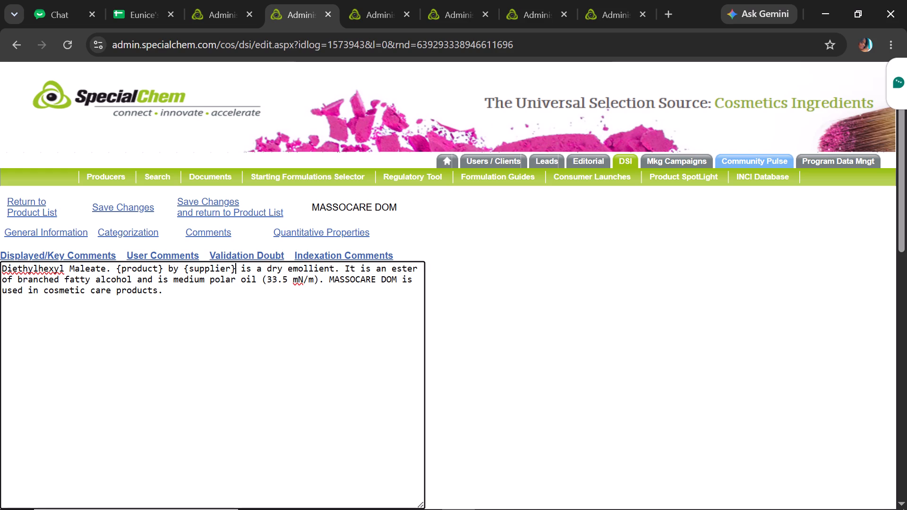
In the MASSOCARE DOM comments, replace the remaining "MASSOCARE DOM" in the last sentence with the "{product}" placeholder followed by a space.
{"action": "left_click_drag", "start_coordinate": [163, 269], "coordinate": [117, 271]}
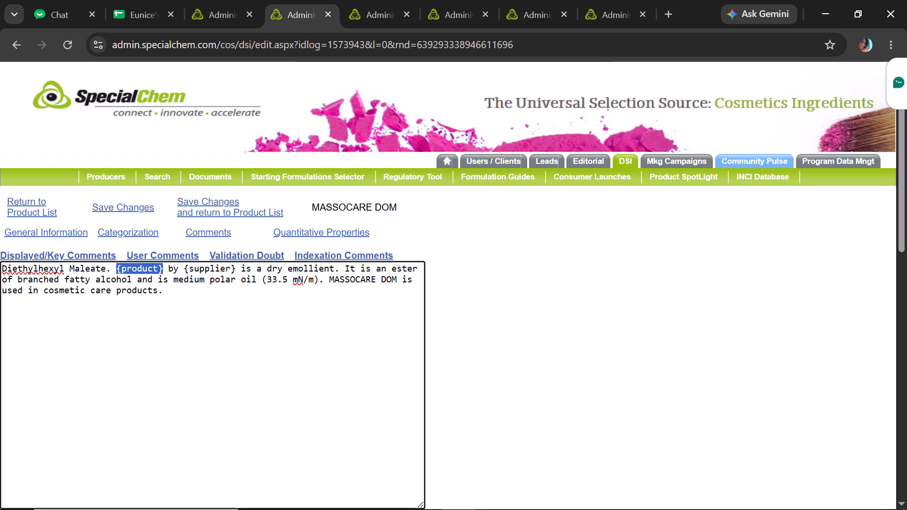
{"action": "key", "text": "ctrl+c"}
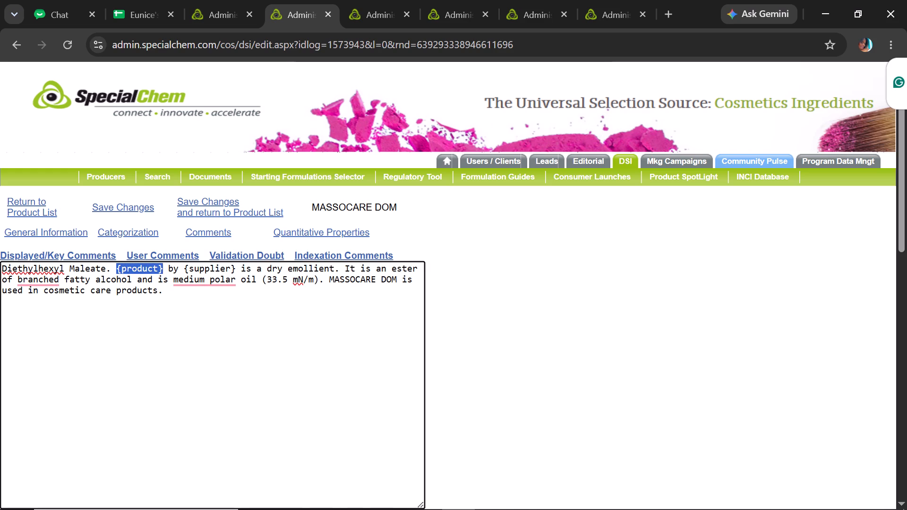
{"action": "left_click_drag", "start_coordinate": [331, 280], "coordinate": [401, 277]}
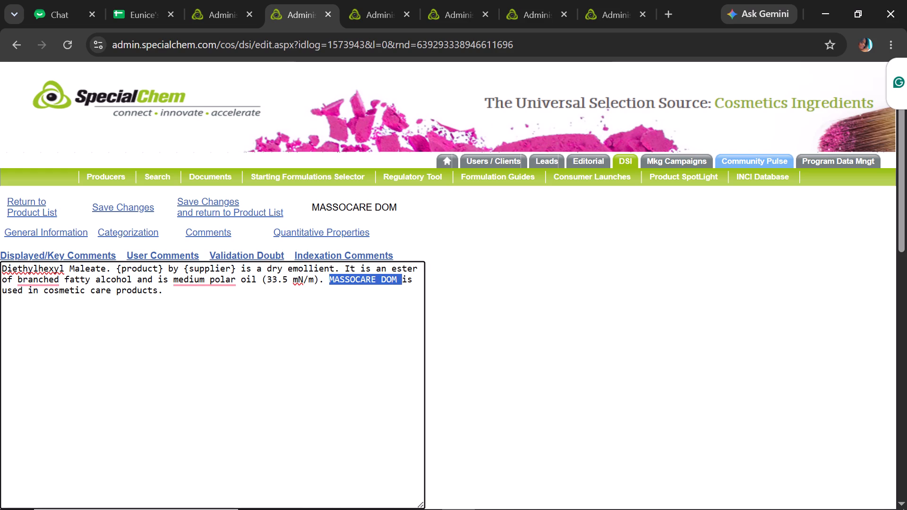
{"action": "key", "text": "ctrl+v"}
{"action": "double_click", "coordinate": [906, 218]}
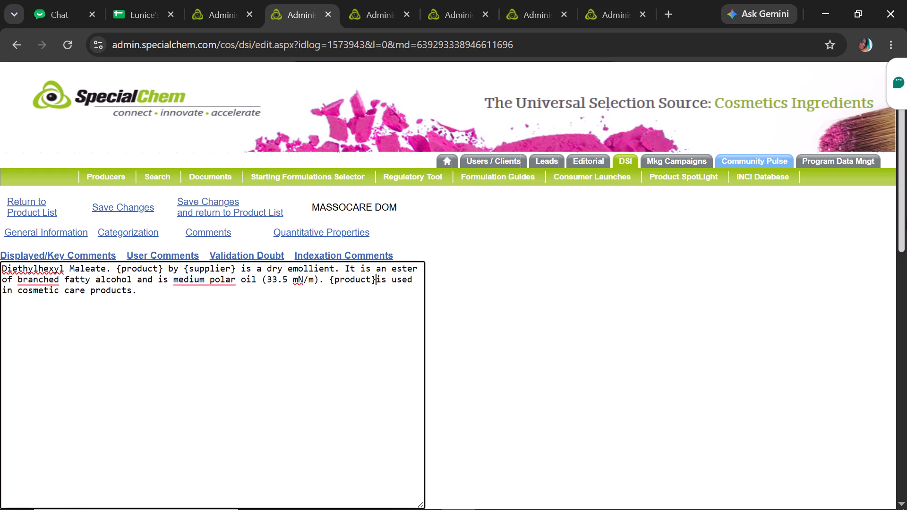
{"action": "key", "text": "space"}
Accept the Grammarly corrections "a medium-polar" and "a branched" in the MASSOCARE DOM comments.
{"action": "left_click_drag", "start_coordinate": [905, 208], "coordinate": [906, 221]}
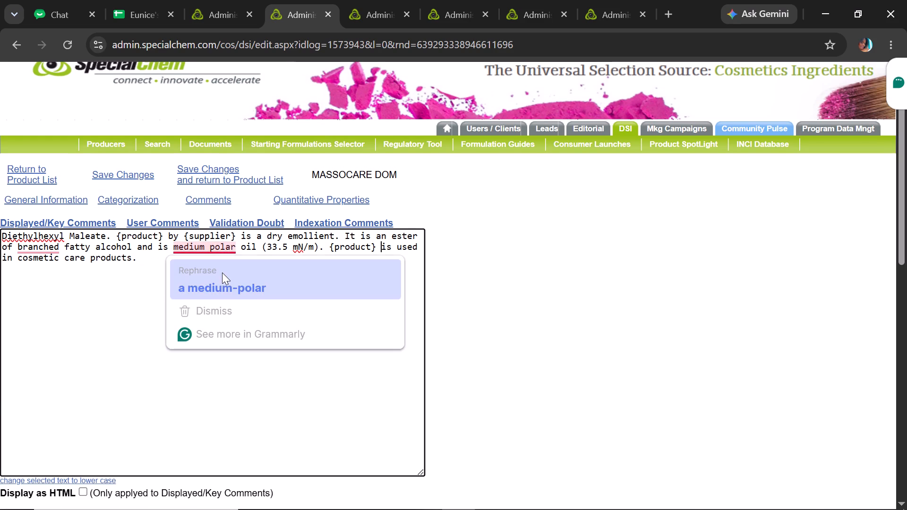
{"action": "left_click", "coordinate": [222, 272]}
{"action": "type", "text": "a medium-polar"}
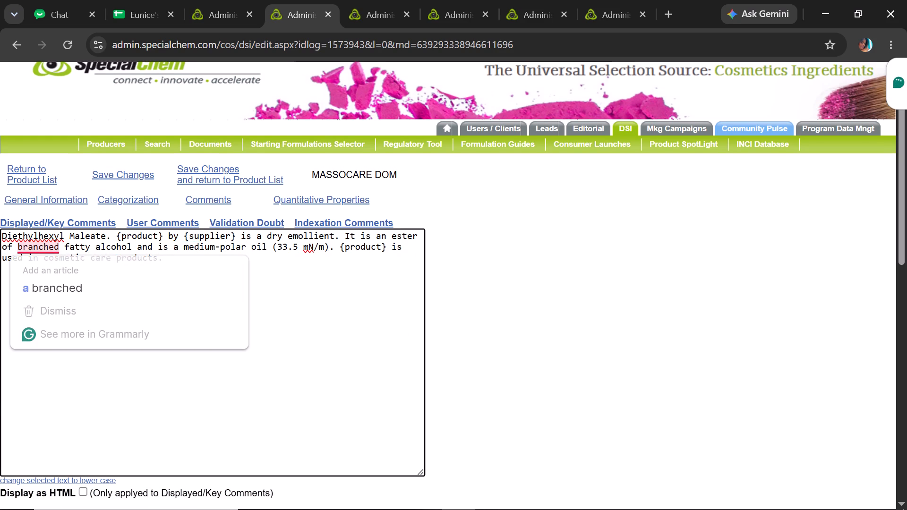
{"action": "left_click", "coordinate": [60, 275]}
{"action": "type", "text": "a"}
{"action": "key", "text": "space"}
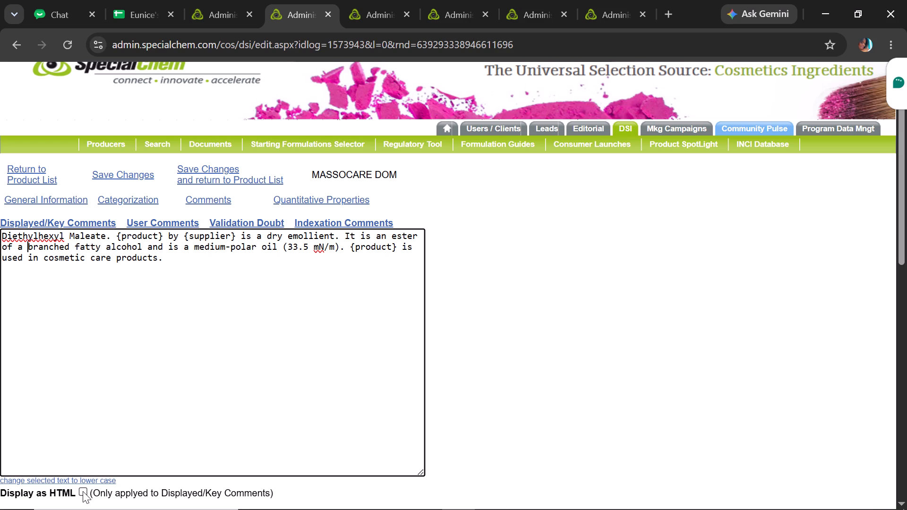
Enable Display as HTML for the MASSOCARE DOM comments and save the changes.
{"action": "left_click", "coordinate": [83, 491]}
{"action": "left_click", "coordinate": [145, 178]}
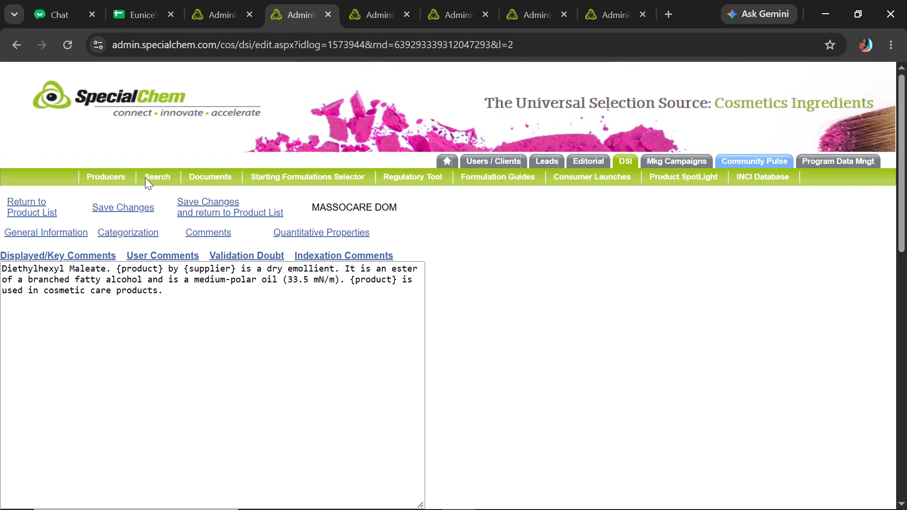
Go through the User Comments and Quantitative Properties of MASSOCARE DOM, then save the changes and return to the product list.
{"action": "left_click", "coordinate": [180, 252]}
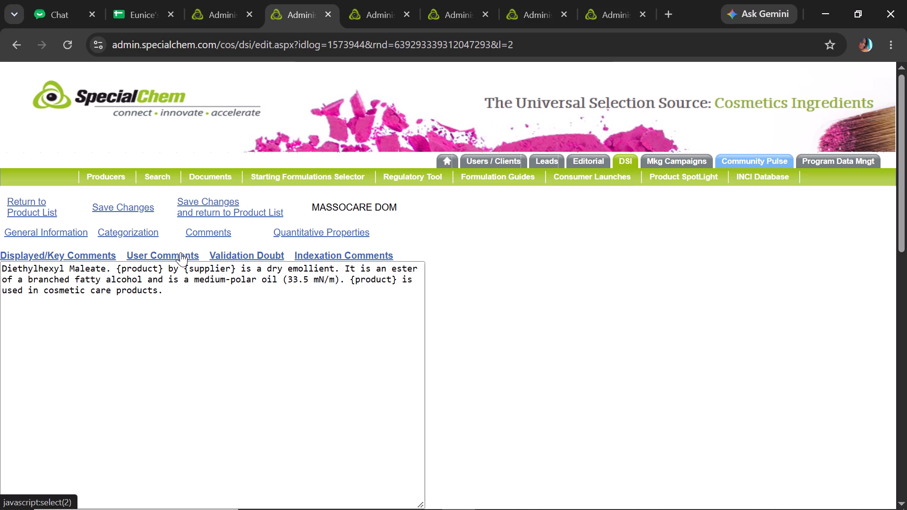
{"action": "left_click", "coordinate": [348, 233]}
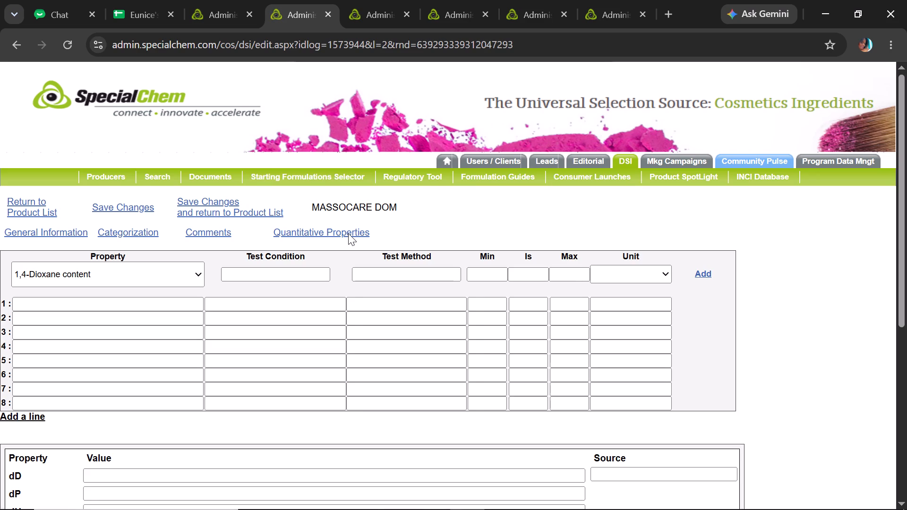
{"action": "left_click", "coordinate": [241, 208]}
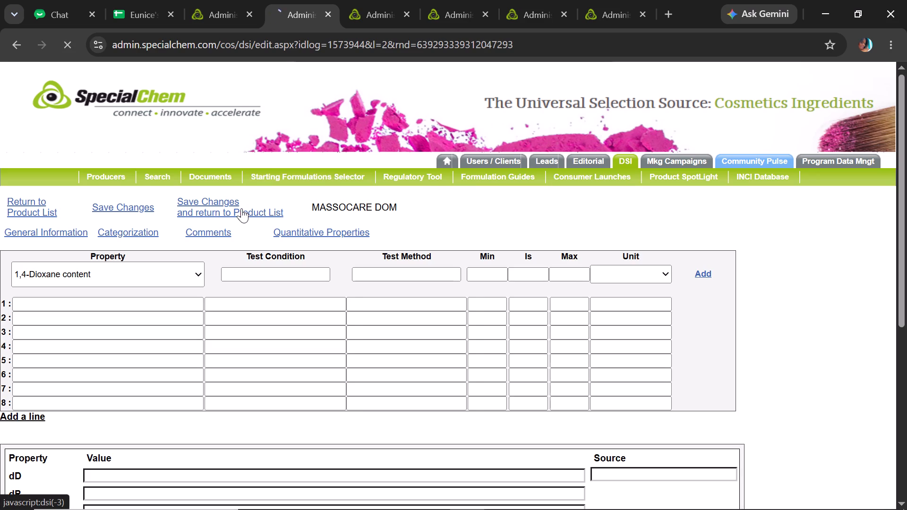
Copy the product name MASSOCARE E from the Cosmetics sheet, search the admin site for that grade and open its record.
{"action": "left_click", "coordinate": [148, 3]}
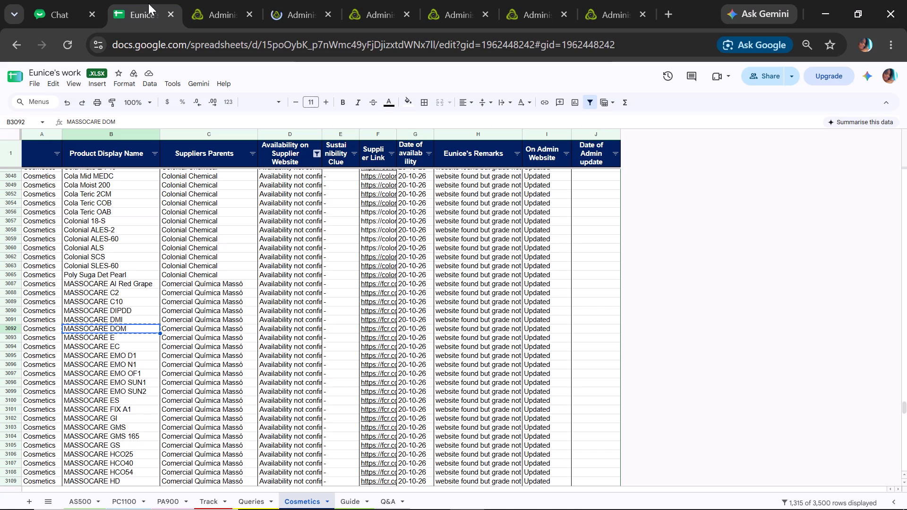
{"action": "left_click", "coordinate": [120, 341]}
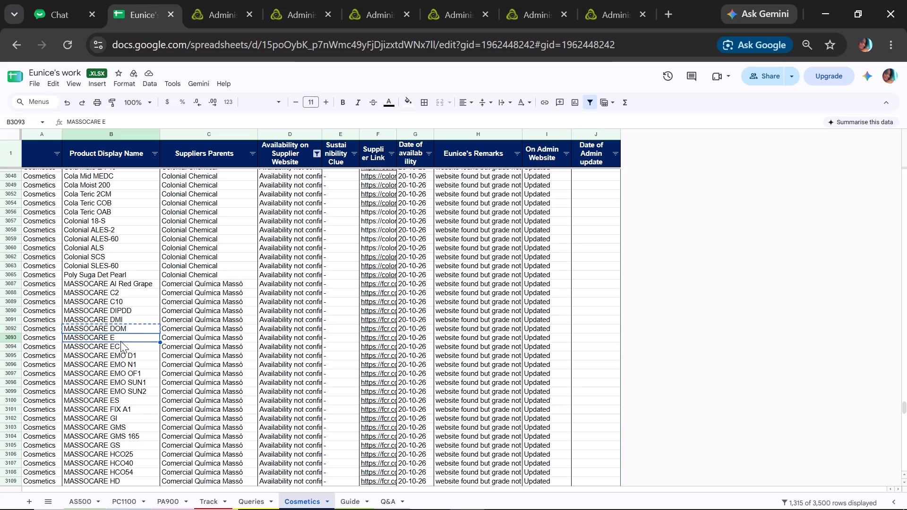
{"action": "key", "text": "ctrl+c"}
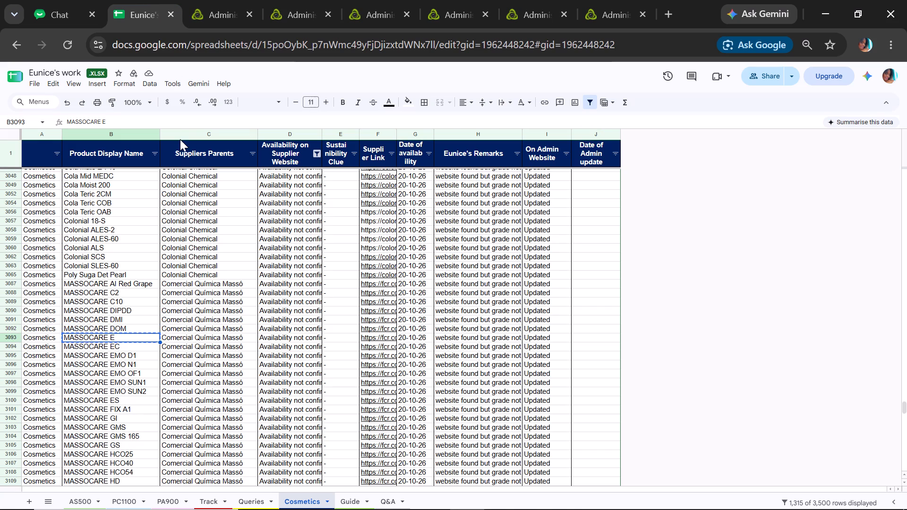
{"action": "left_click", "coordinate": [237, 0]}
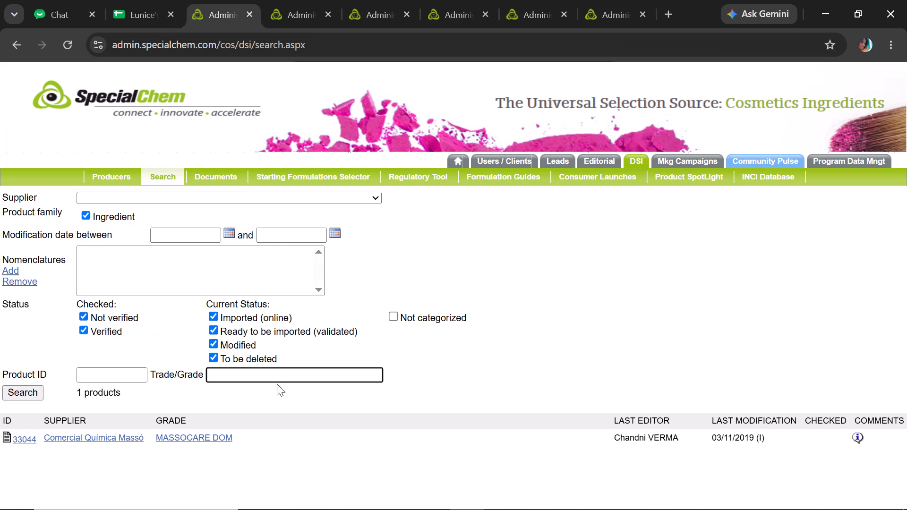
{"action": "key", "text": "ctrl+v"}
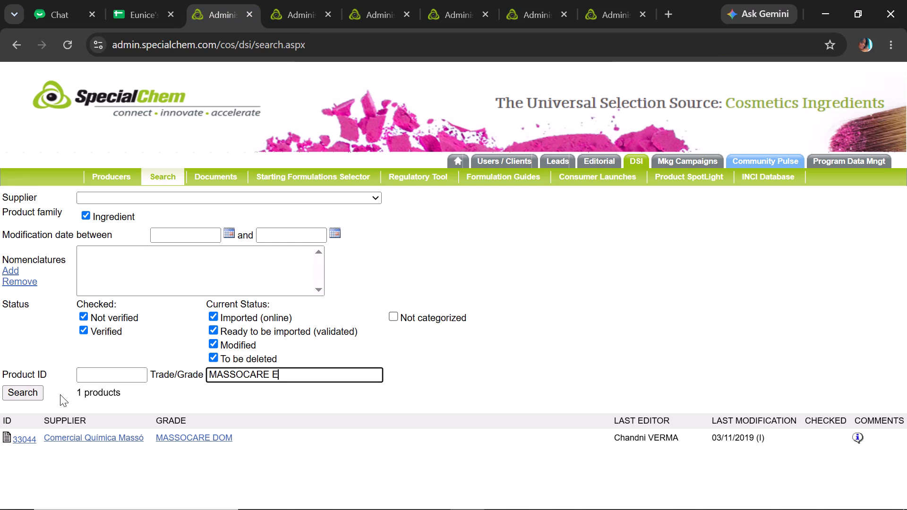
{"action": "left_click", "coordinate": [24, 390]}
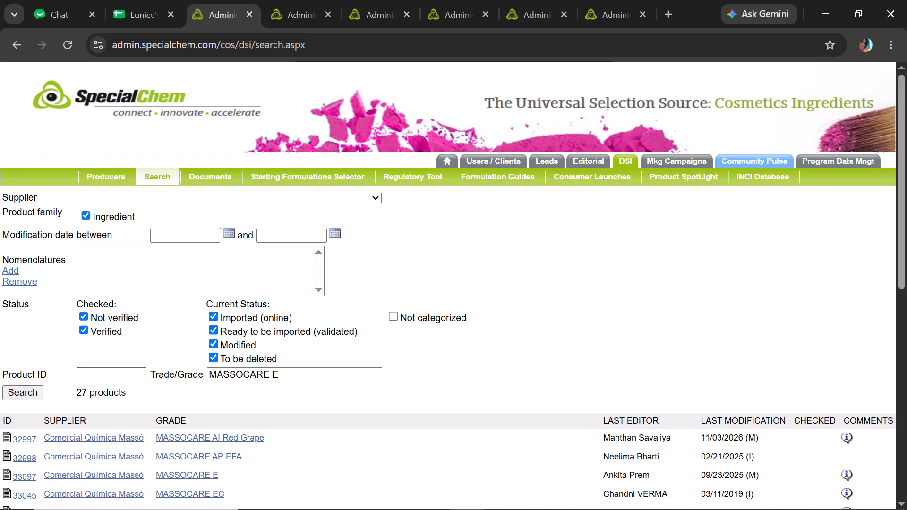
{"action": "left_click_drag", "start_coordinate": [906, 281], "coordinate": [906, 421]}
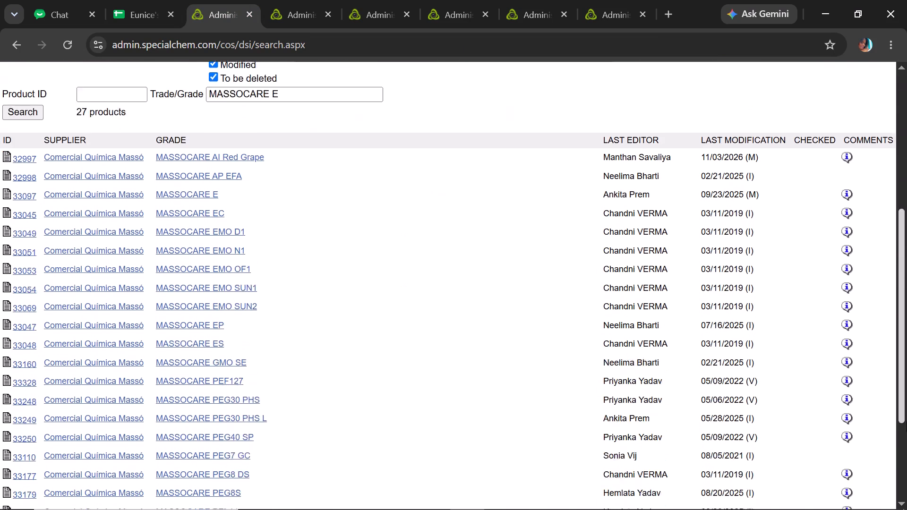
{"action": "left_click_drag", "start_coordinate": [906, 421], "coordinate": [906, 324]}
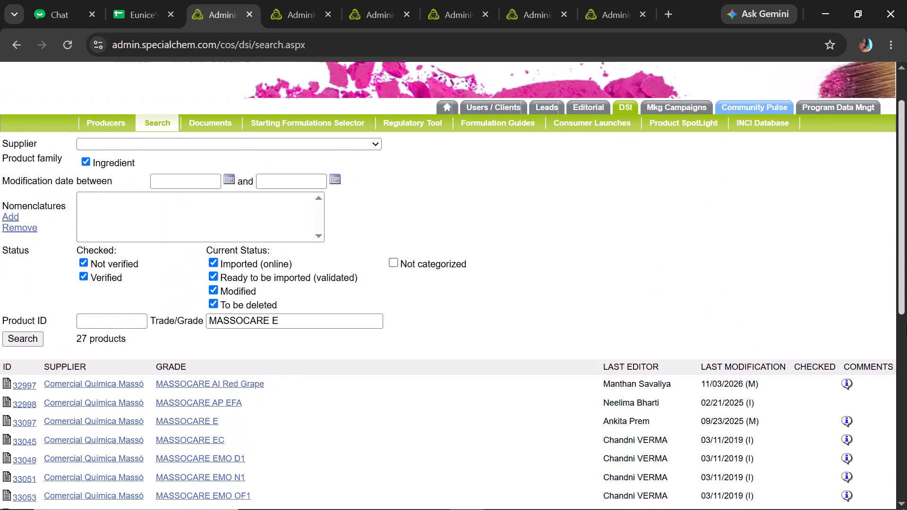
{"action": "left_click_drag", "start_coordinate": [906, 324], "coordinate": [906, 335]}
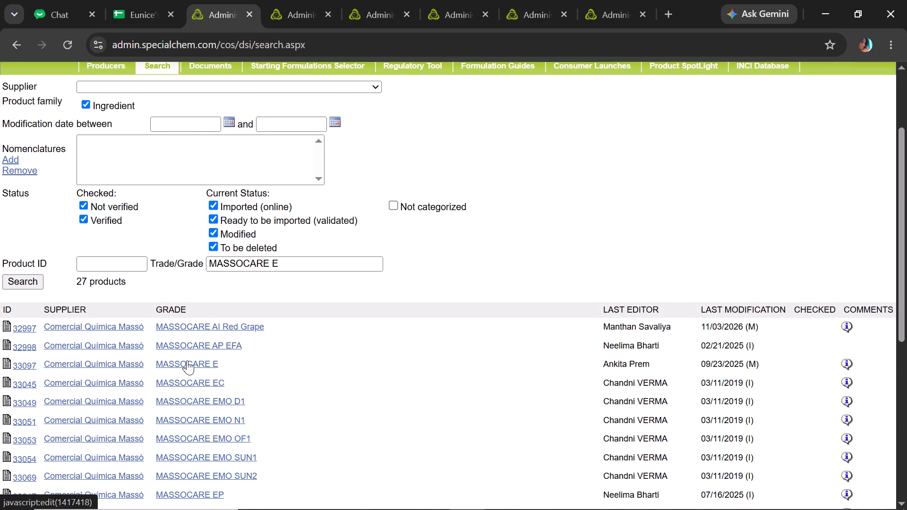
{"action": "left_click", "coordinate": [187, 360]}
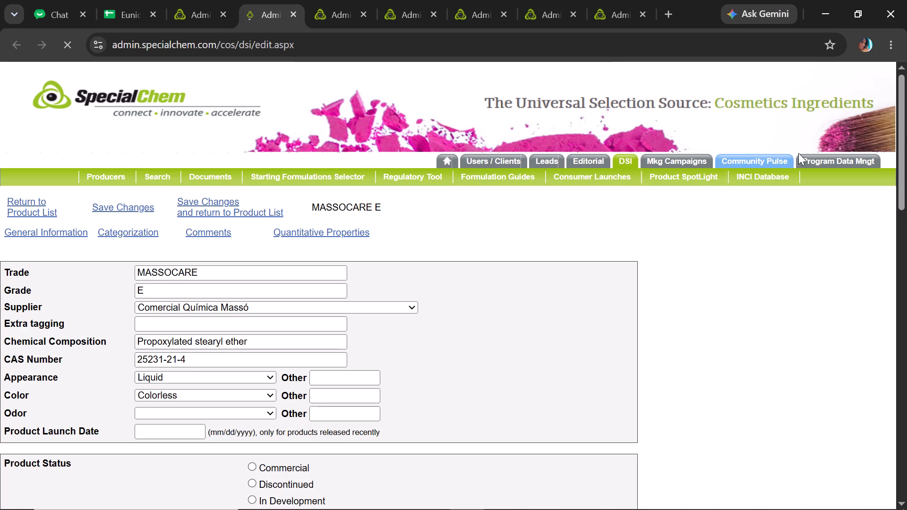
Mark the status of MASSOCARE E as checked, dated 11/03/2026, and save the changes.
{"action": "left_click_drag", "start_coordinate": [906, 121], "coordinate": [906, 161]}
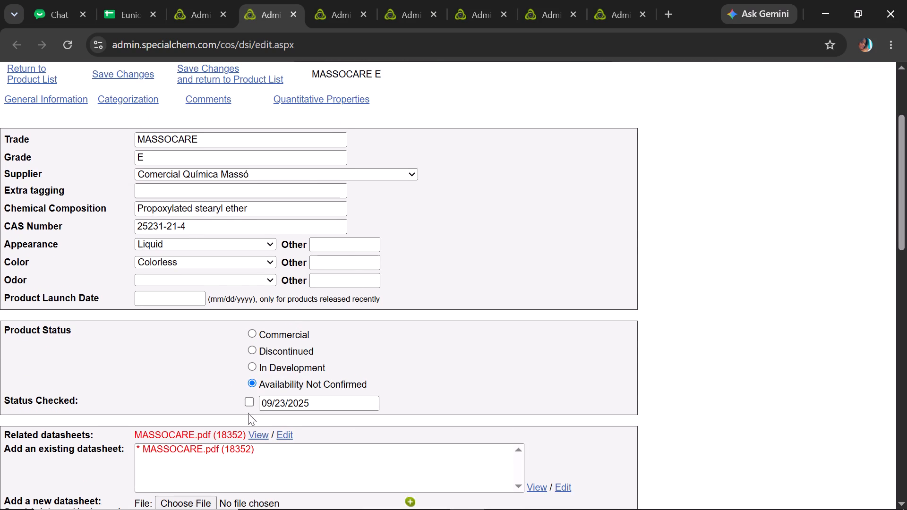
{"action": "left_click", "coordinate": [250, 404]}
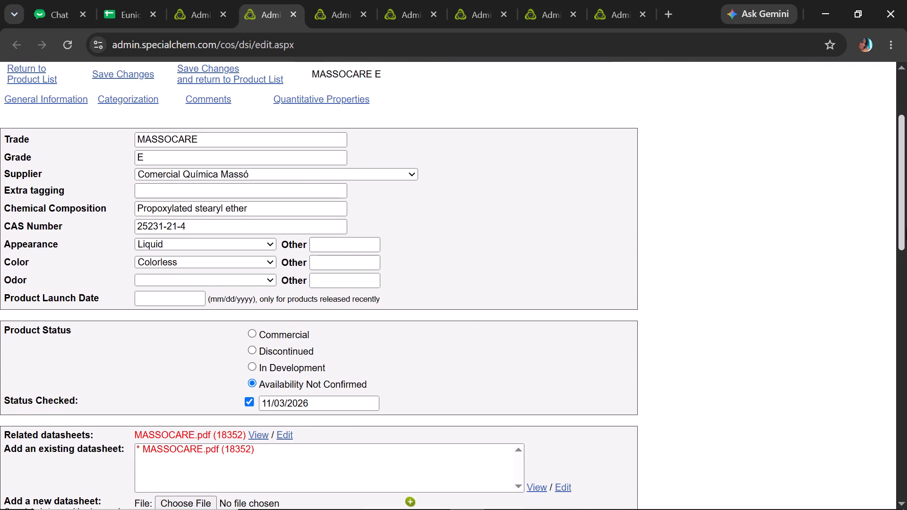
{"action": "left_click_drag", "start_coordinate": [906, 229], "coordinate": [892, 159]}
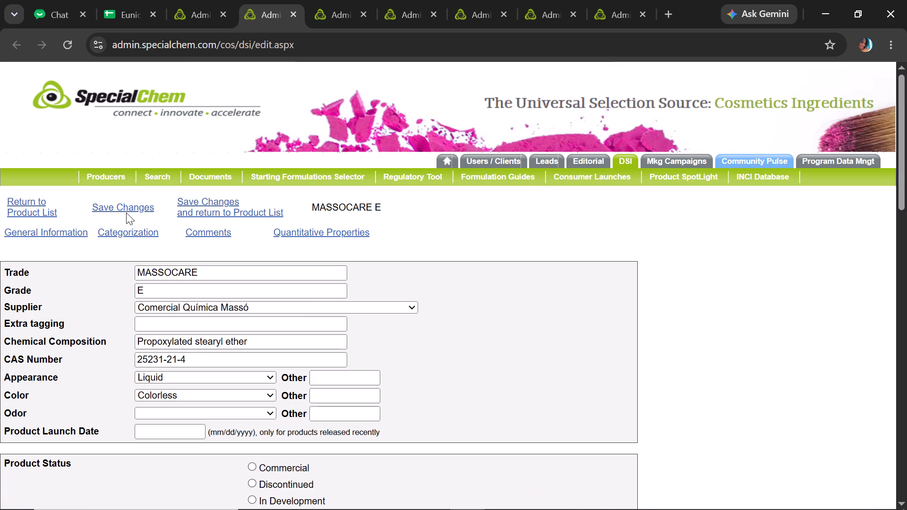
{"action": "left_click", "coordinate": [128, 212]}
{"action": "left_click", "coordinate": [129, 209]}
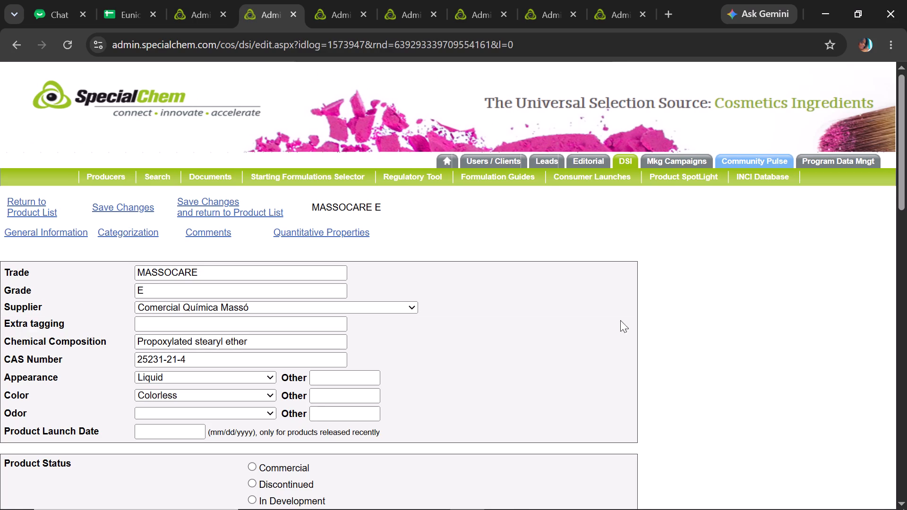
Open the comments of MASSOCARE E and copy the "{product} by {supplier}" placeholder from the Guide sheet.
{"action": "left_click_drag", "start_coordinate": [906, 175], "coordinate": [906, 200]}
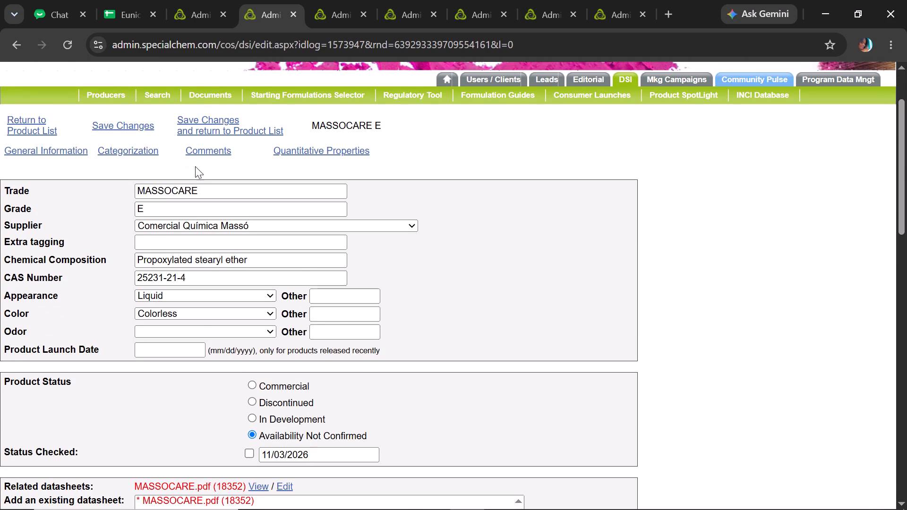
{"action": "left_click", "coordinate": [200, 145]}
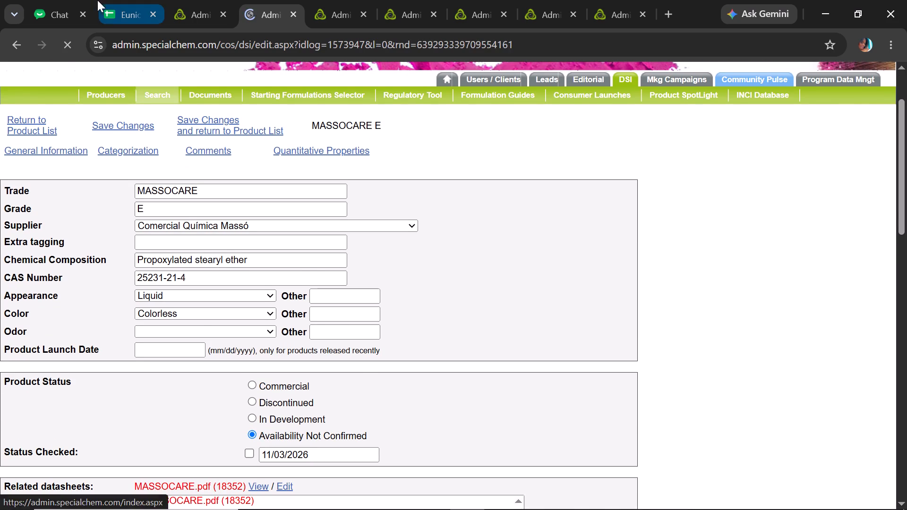
{"action": "left_click", "coordinate": [107, 9]}
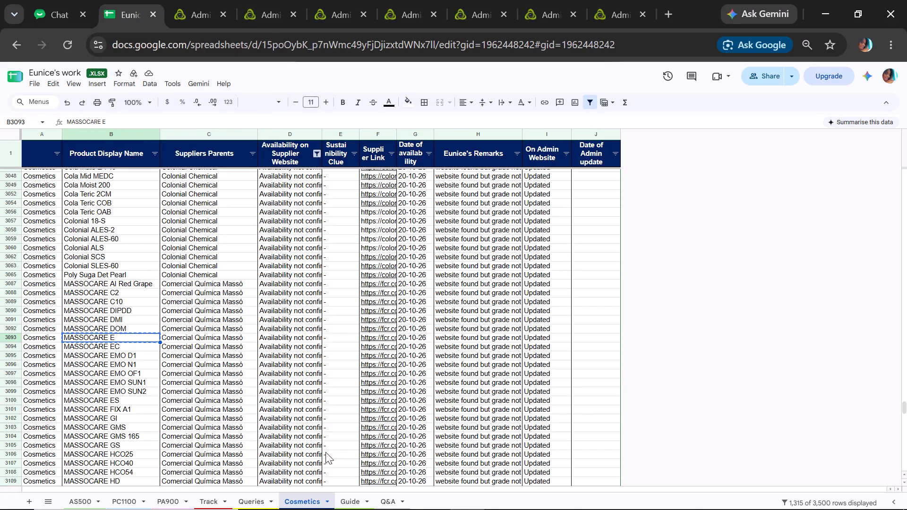
{"action": "left_click", "coordinate": [350, 493]}
{"action": "key", "text": "ctrl+c"}
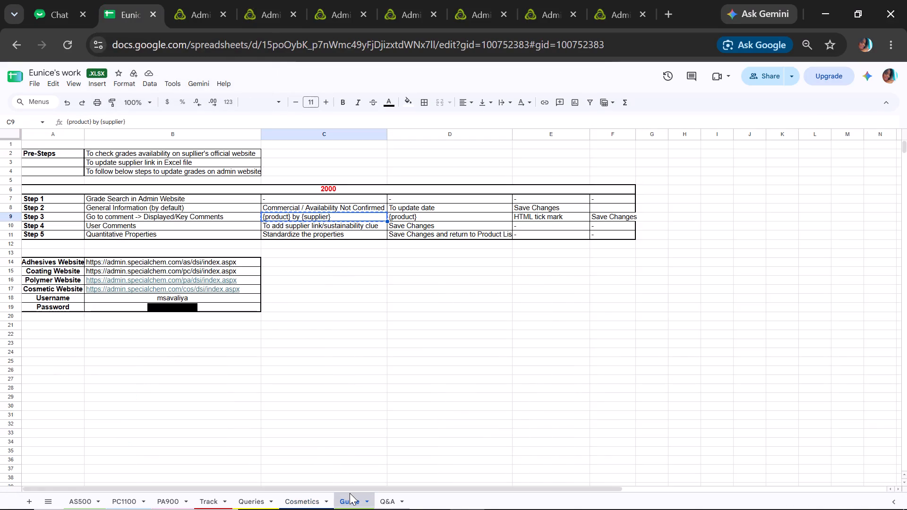
Return to the MASSOCARE E comments and check the placeholders and the Display as HTML setting.
{"action": "left_click", "coordinate": [312, 0]}
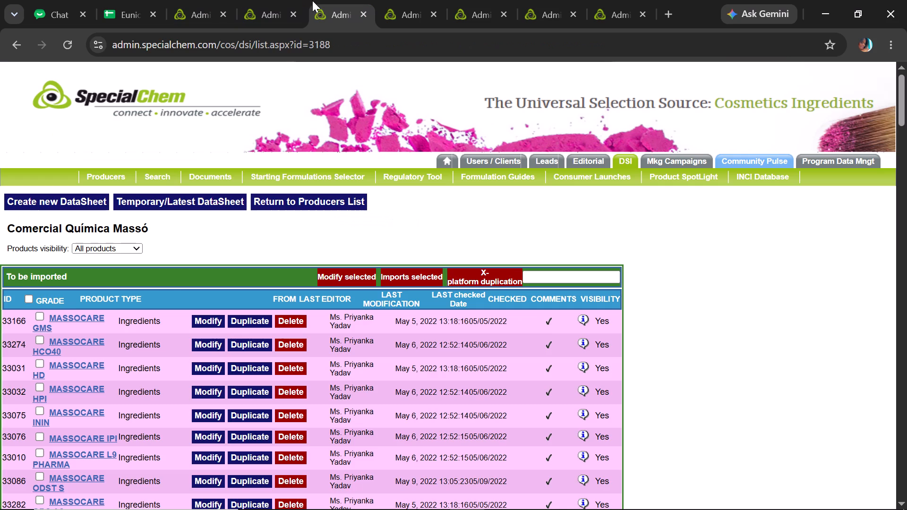
{"action": "left_click", "coordinate": [263, 0]}
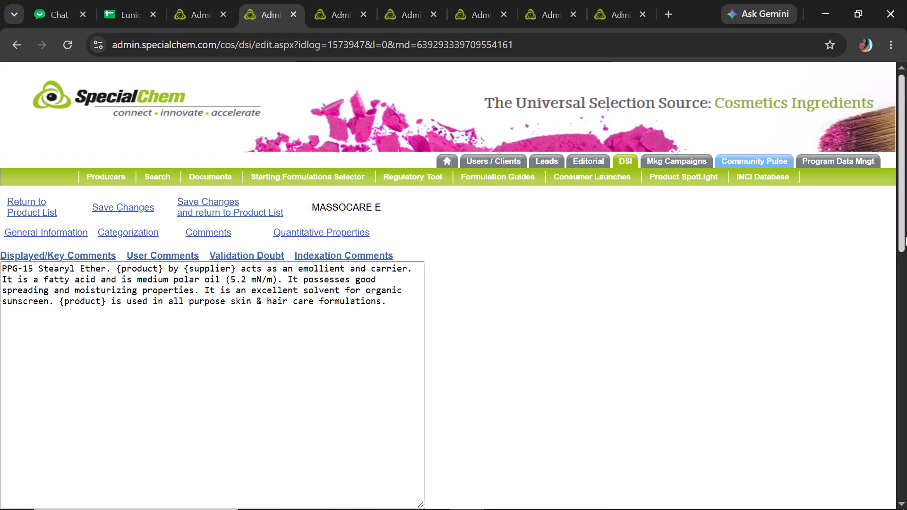
{"action": "left_click_drag", "start_coordinate": [906, 228], "coordinate": [906, 247]}
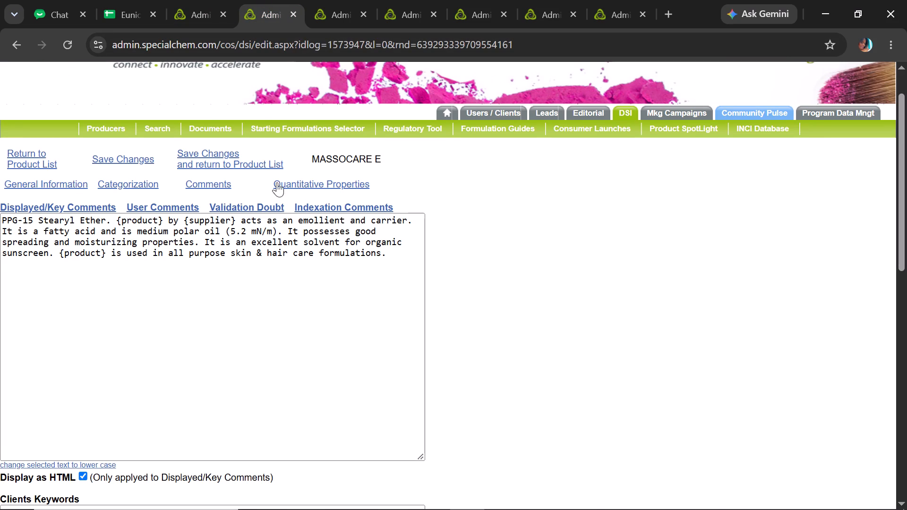
Open the Quantitative Properties of MASSOCARE E, then save the changes and return to the product list.
{"action": "left_click", "coordinate": [291, 186]}
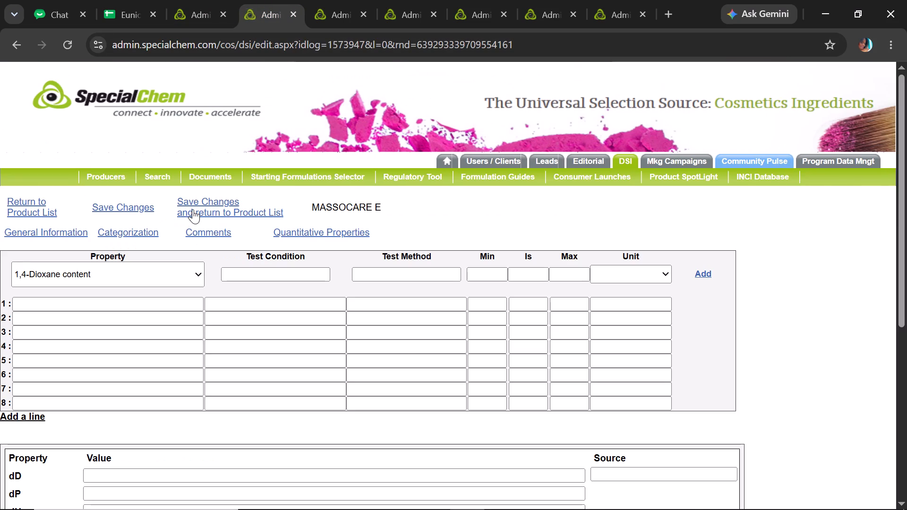
{"action": "left_click", "coordinate": [191, 209]}
Copy the next grade name, MASSOCARE EC, from the Cosmetics sheet and open that grade from the admin search results.
{"action": "left_click", "coordinate": [124, 17]}
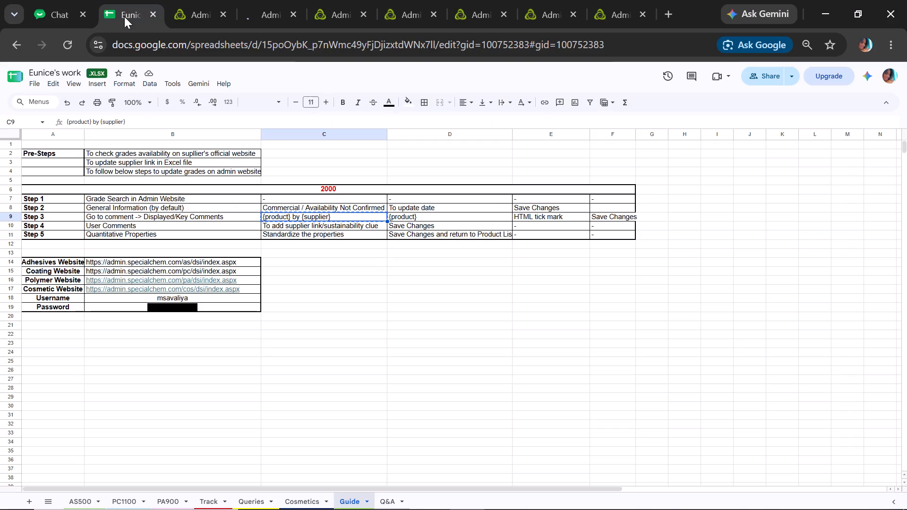
{"action": "left_click", "coordinate": [304, 493]}
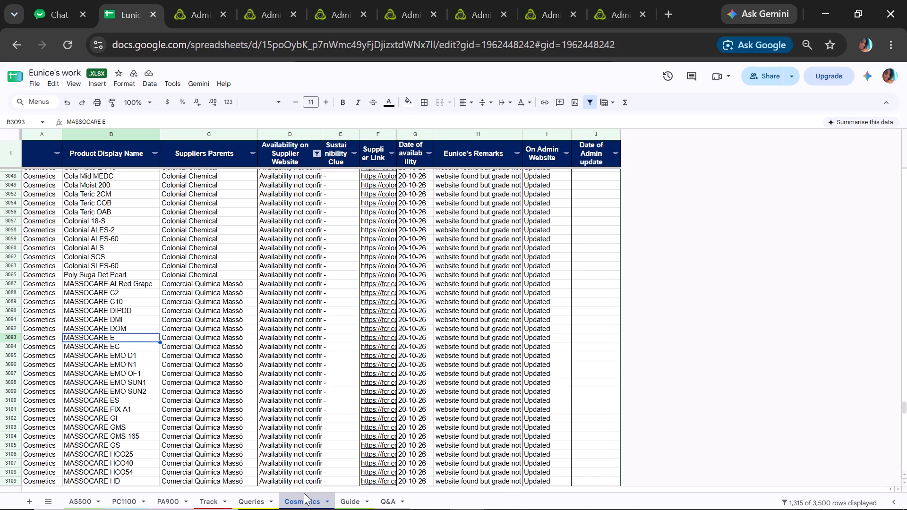
{"action": "key", "text": "Up"}
{"action": "key", "text": "Down"}
{"action": "key", "text": "Down"}
{"action": "key", "text": "ctrl+c"}
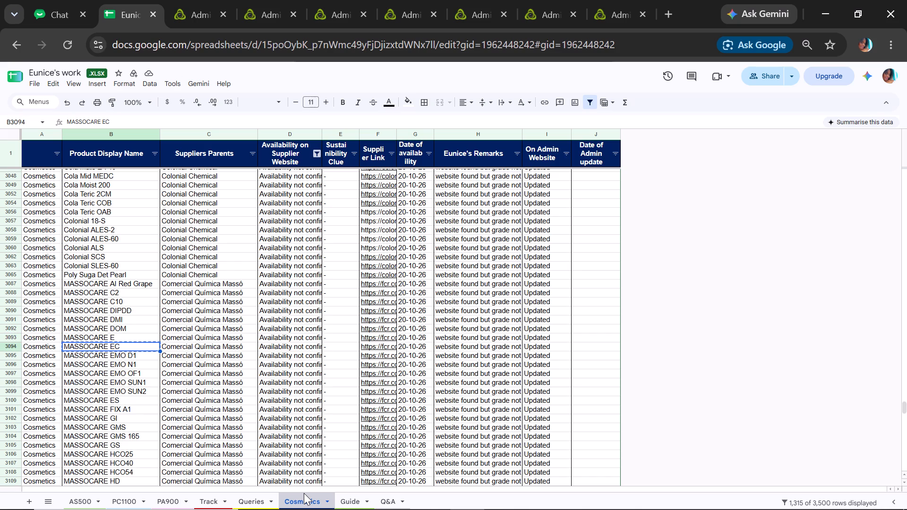
{"action": "left_click", "coordinate": [196, 0]}
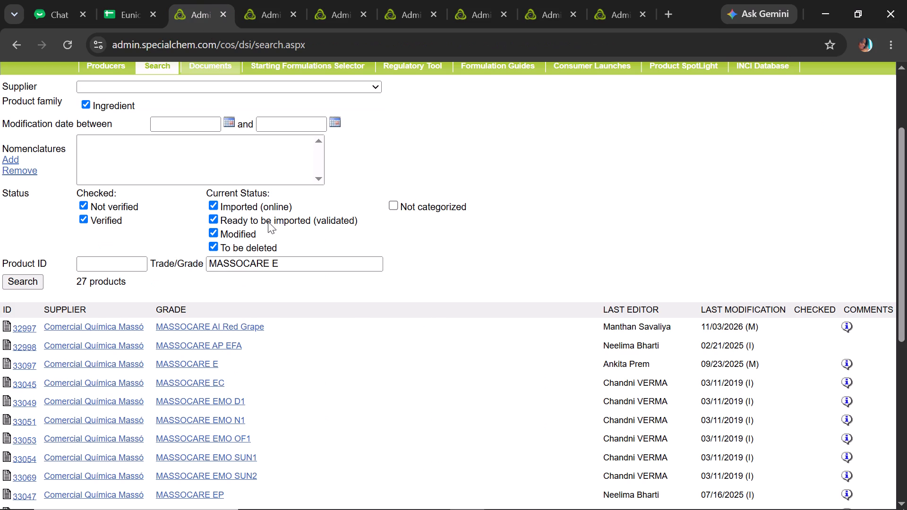
{"action": "left_click", "coordinate": [282, 265]}
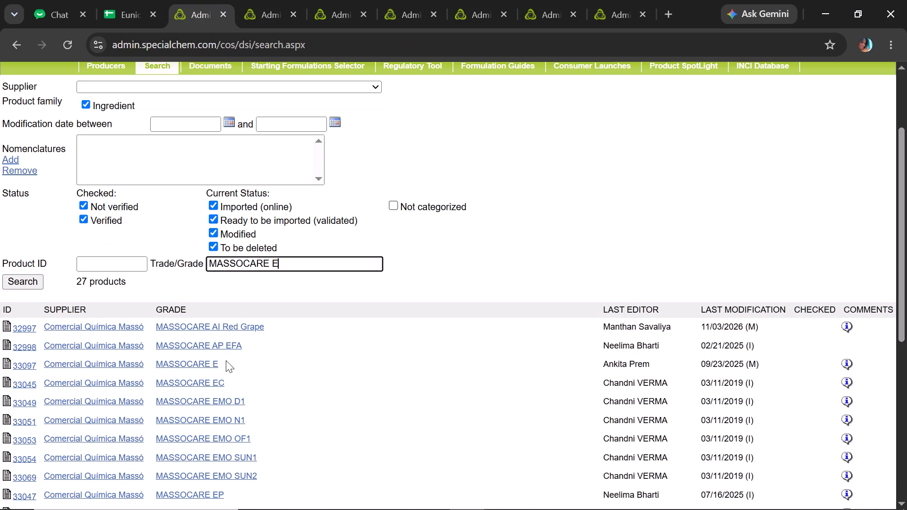
{"action": "left_click", "coordinate": [183, 379]}
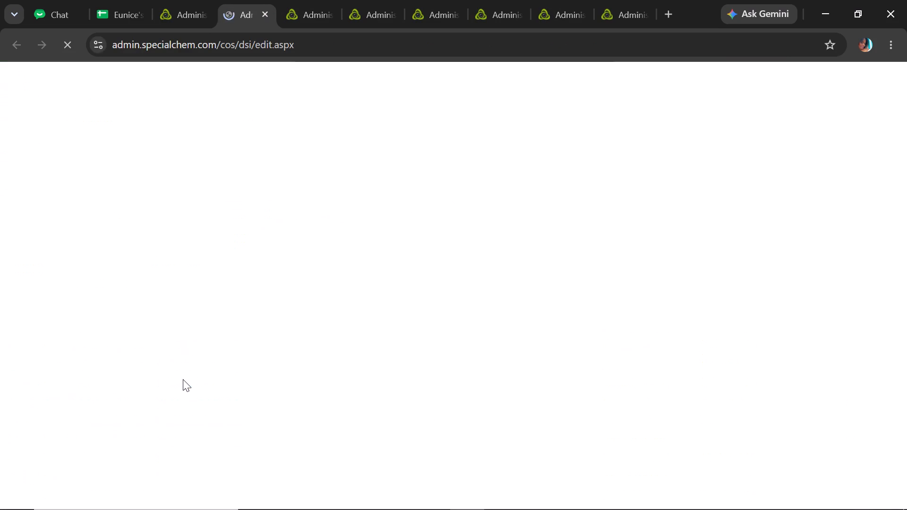
Copy the "{product} by {supplier}" placeholder from the Guide sheet and go back to the admin site.
{"action": "left_click", "coordinate": [98, 0]}
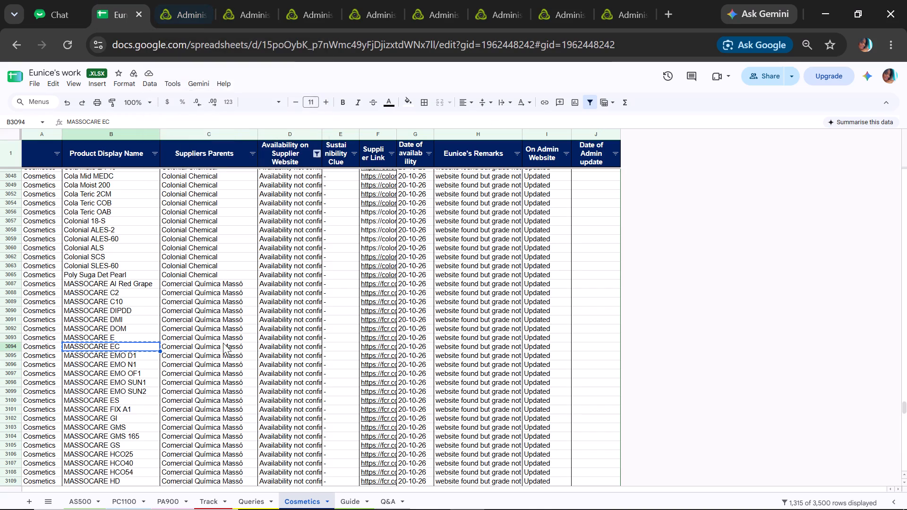
{"action": "left_click", "coordinate": [349, 493]}
{"action": "key", "text": "ctrl+c"}
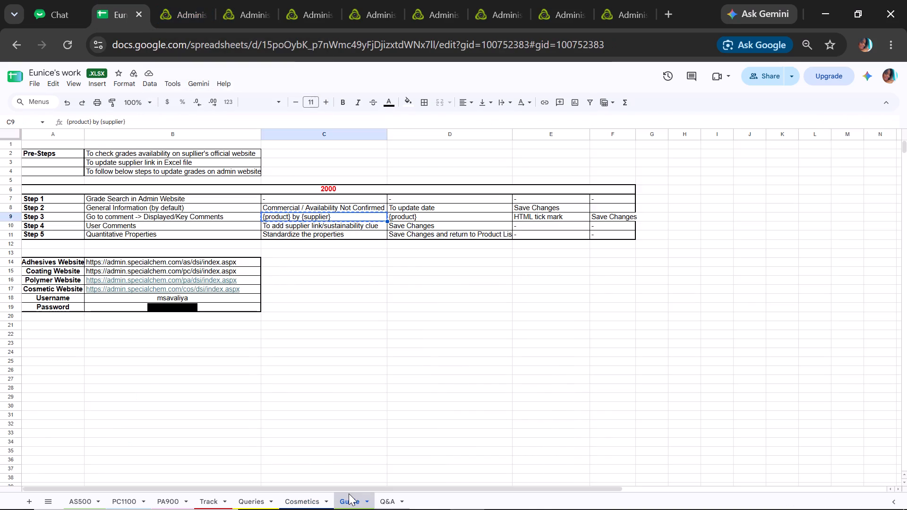
{"action": "left_click", "coordinate": [169, 0]}
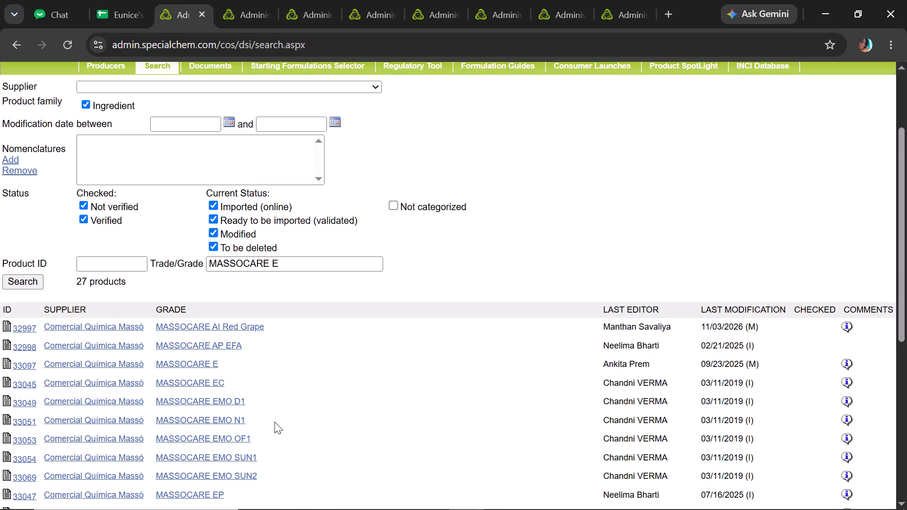
Set the product status of MASSOCARE EC to Availability Not Confirmed, checked 11/03/2026, and save the changes.
{"action": "left_click", "coordinate": [259, 3]}
{"action": "left_click_drag", "start_coordinate": [906, 178], "coordinate": [904, 216]}
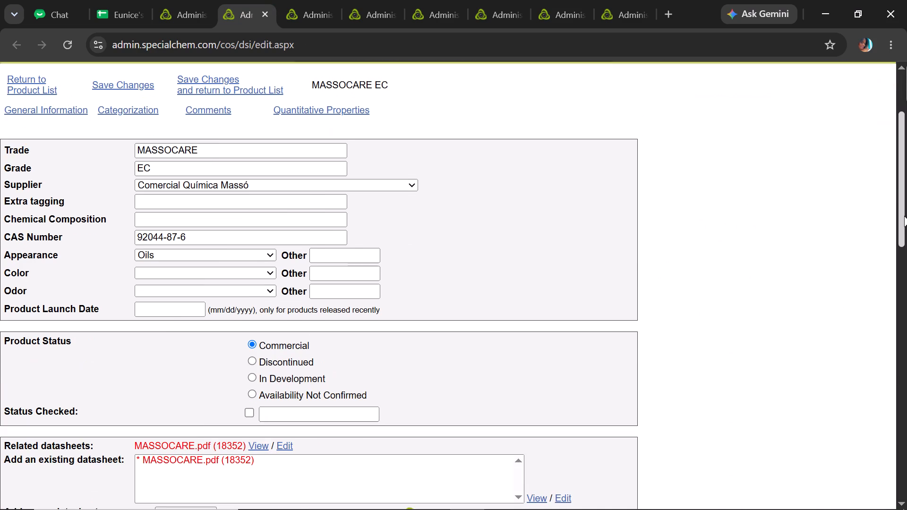
{"action": "left_click", "coordinate": [251, 390]}
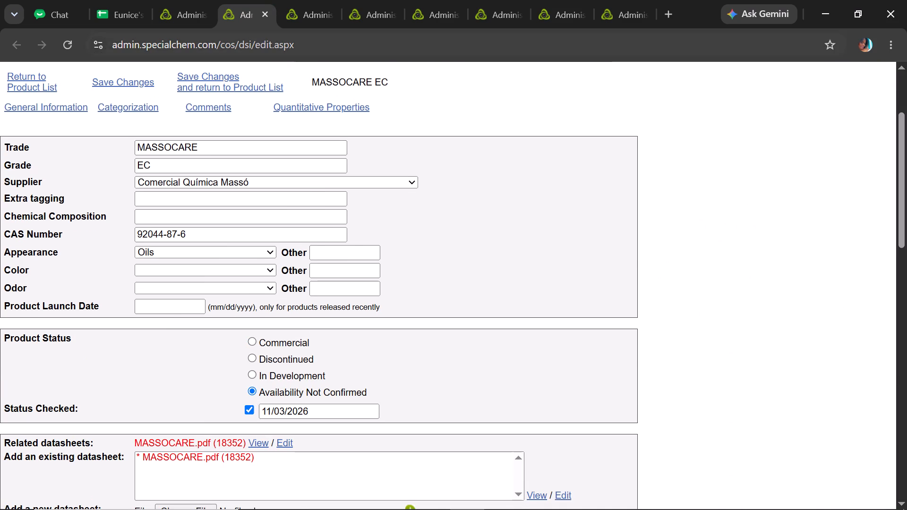
{"action": "left_click", "coordinate": [129, 86]}
{"action": "left_click_drag", "start_coordinate": [129, 86], "coordinate": [182, 87]}
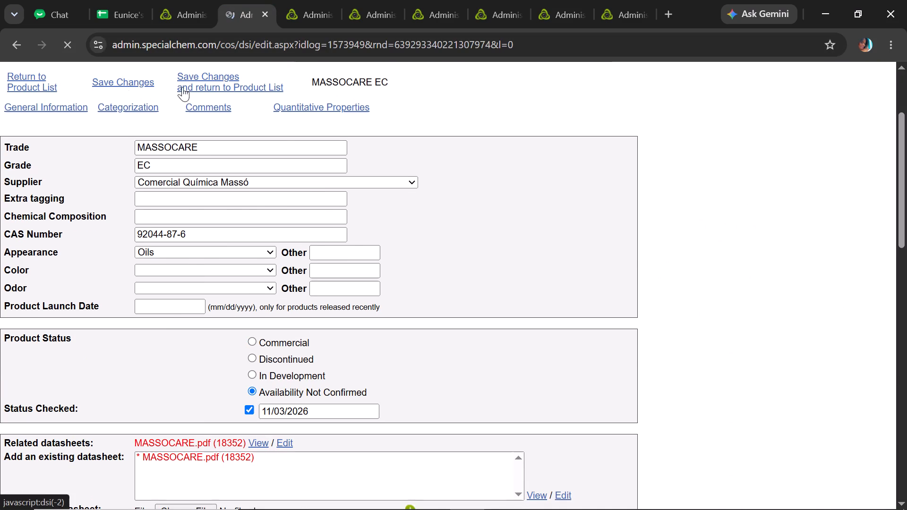
Open the comments of MASSOCARE EC and copy the "{product} by {supplier}" placeholder from the Guide sheet again.
{"action": "left_click_drag", "start_coordinate": [182, 87], "coordinate": [210, 227]}
{"action": "left_click", "coordinate": [210, 227]}
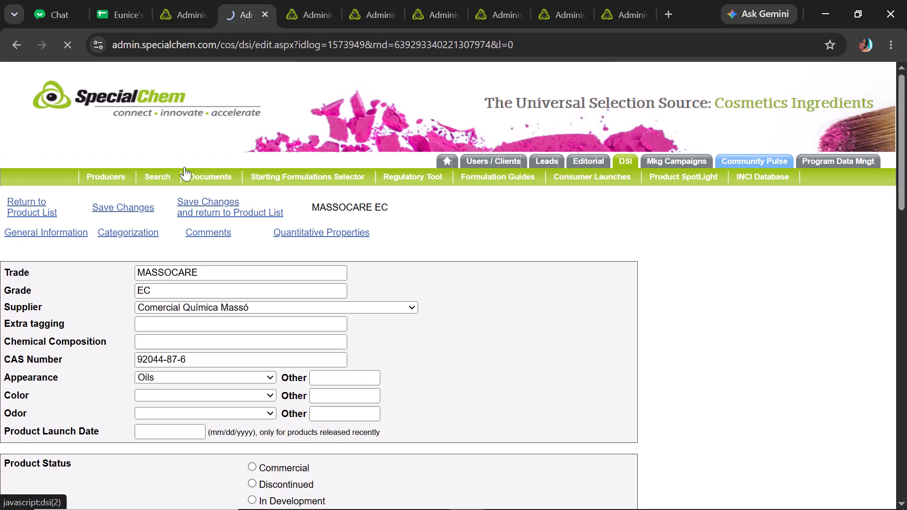
{"action": "left_click", "coordinate": [103, 6]}
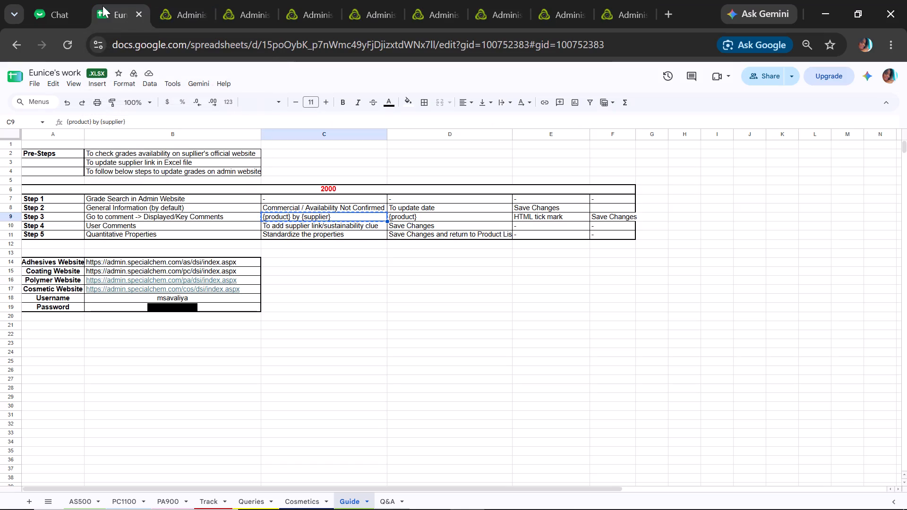
{"action": "key", "text": "ctrl+c"}
{"action": "left_click", "coordinate": [181, 0]}
{"action": "left_click", "coordinate": [229, 15]}
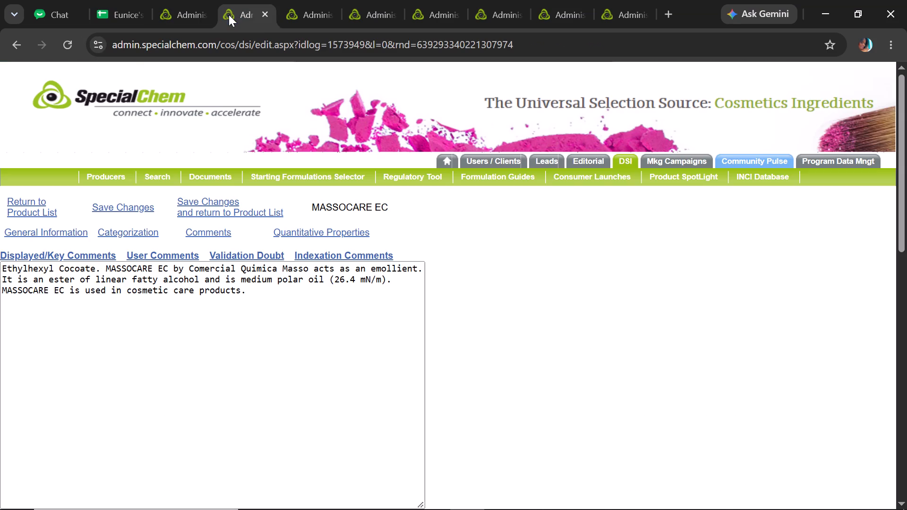
Replace "MASSOCARE EC by Comercial Quimica Masso" in the Displayed/Key Comments with "{product} by {supplier}".
{"action": "double_click", "coordinate": [107, 268]}
{"action": "left_click", "coordinate": [107, 268]}
{"action": "left_click_drag", "start_coordinate": [107, 268], "coordinate": [260, 269]}
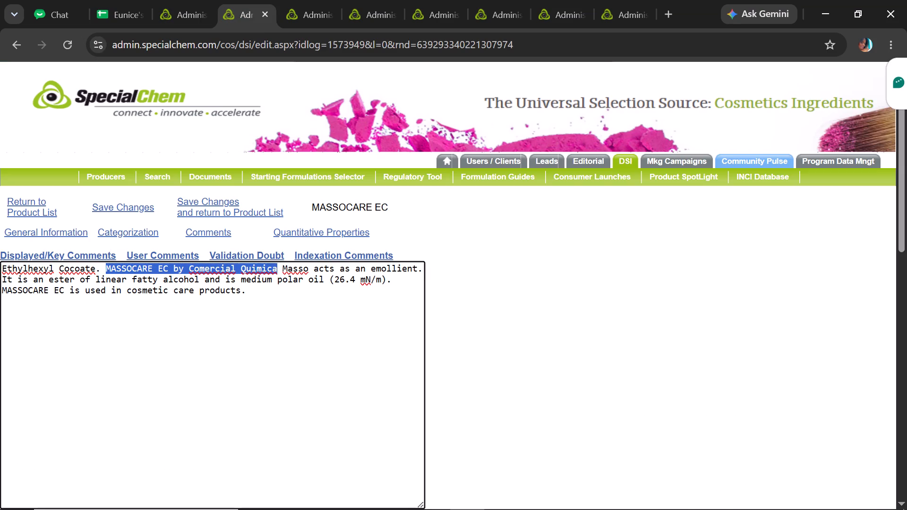
{"action": "left_click_drag", "start_coordinate": [260, 269], "coordinate": [307, 263]}
{"action": "key", "text": "ctrl+v"}
{"action": "key", "text": "space"}
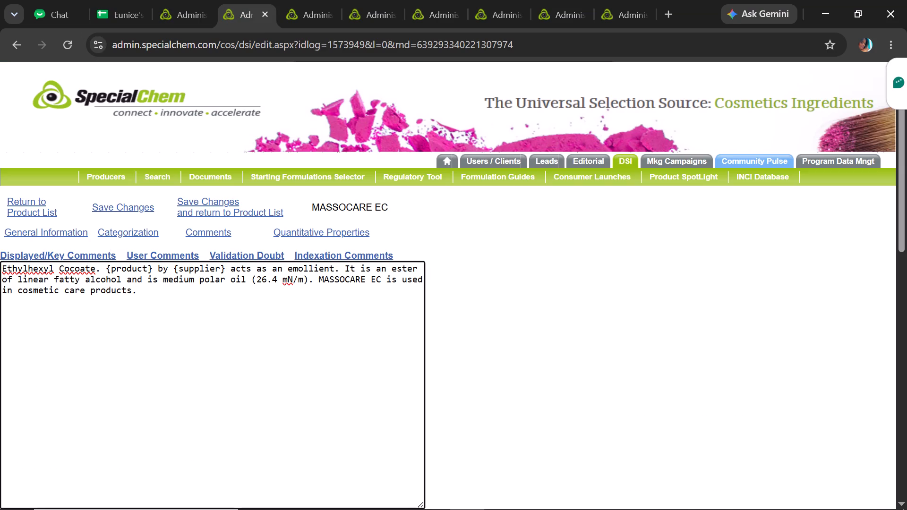
Apply the Grammarly wordings "a medium-polar" and "a linear" in the comment and replace the remaining "MASSOCARE EC" with "{product}".
{"action": "left_click_drag", "start_coordinate": [154, 266], "coordinate": [107, 264]}
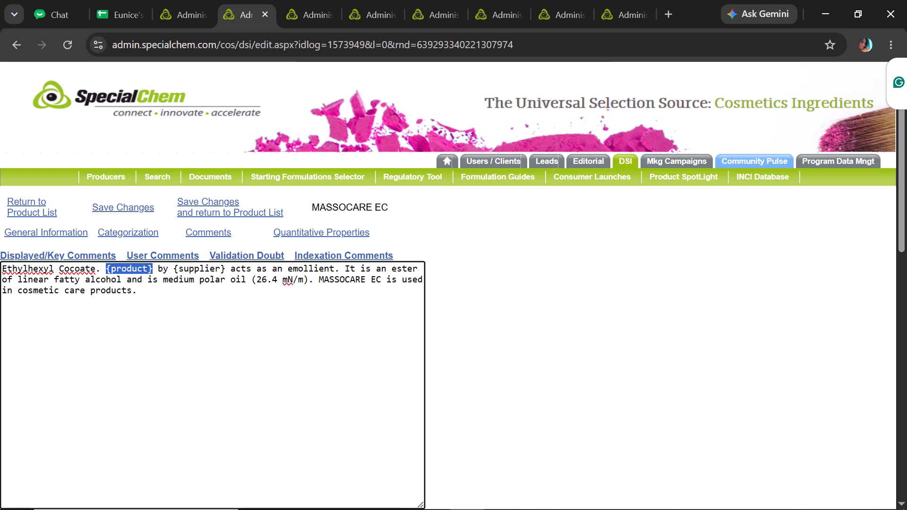
{"action": "left_click_drag", "start_coordinate": [107, 264], "coordinate": [107, 264]}
{"action": "key", "text": "ctrl+c"}
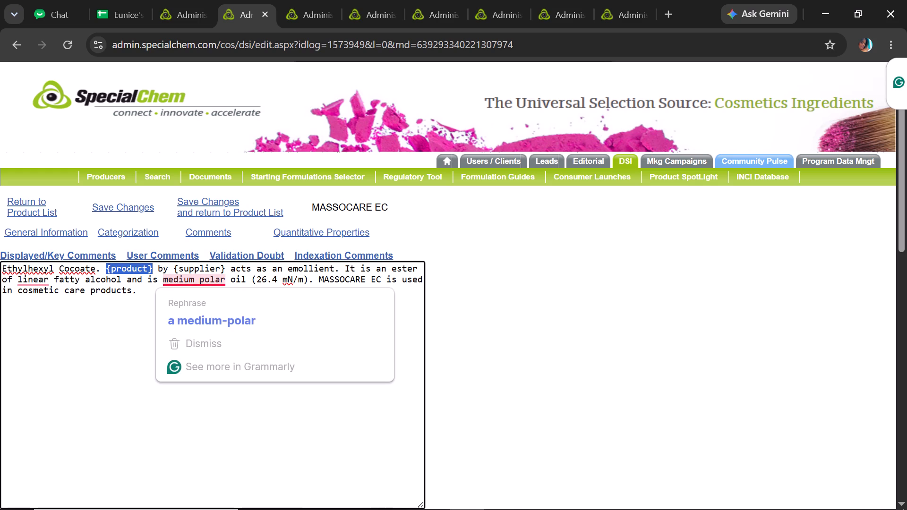
{"action": "left_click", "coordinate": [208, 308]}
{"action": "type", "text": "a medium-"}
{"action": "type", "text": "polar"}
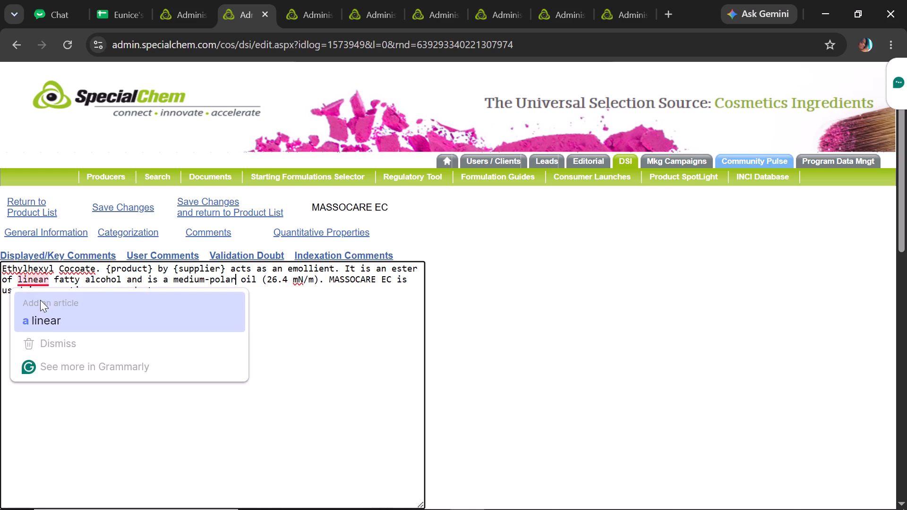
{"action": "left_click", "coordinate": [40, 300]}
{"action": "type", "text": "a"}
{"action": "key", "text": "space"}
{"action": "left_click_drag", "start_coordinate": [341, 278], "coordinate": [404, 282]}
{"action": "key", "text": "ctrl+v"}
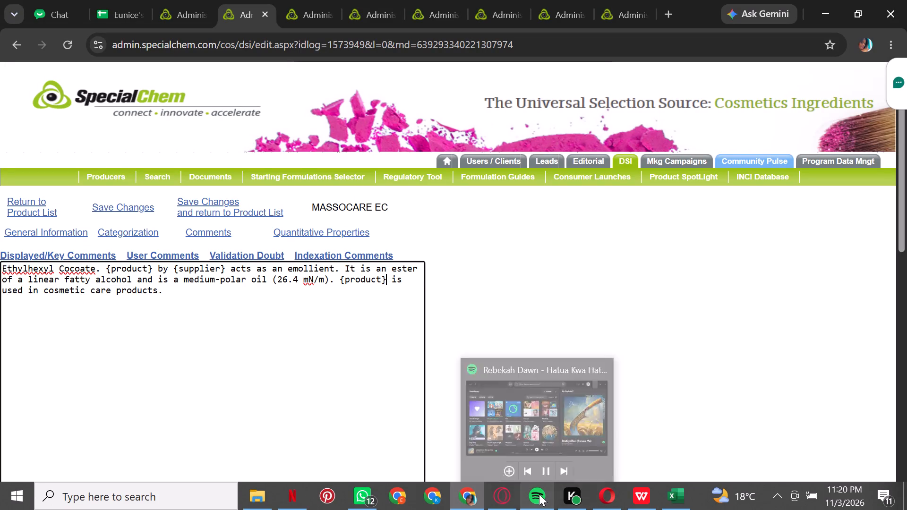
Skip ahead two tracks in Spotify.
{"action": "left_click", "coordinate": [562, 468]}
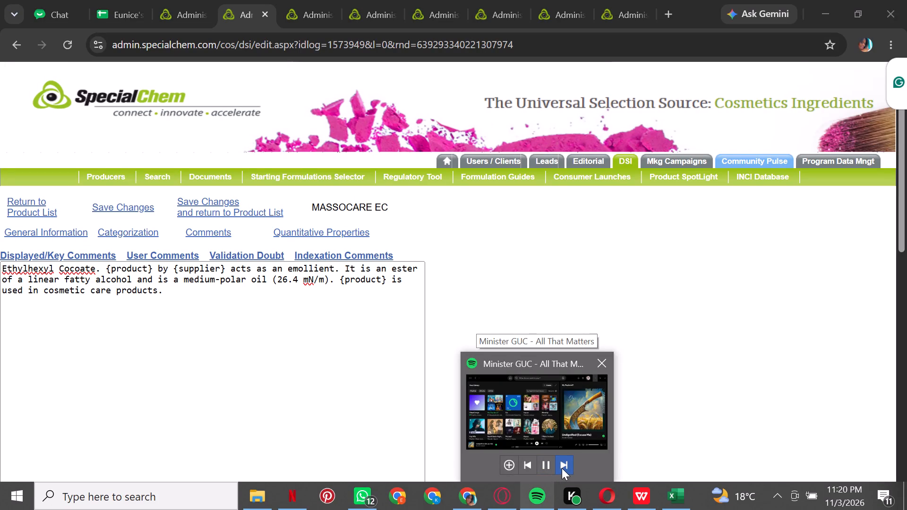
{"action": "left_click", "coordinate": [562, 468]}
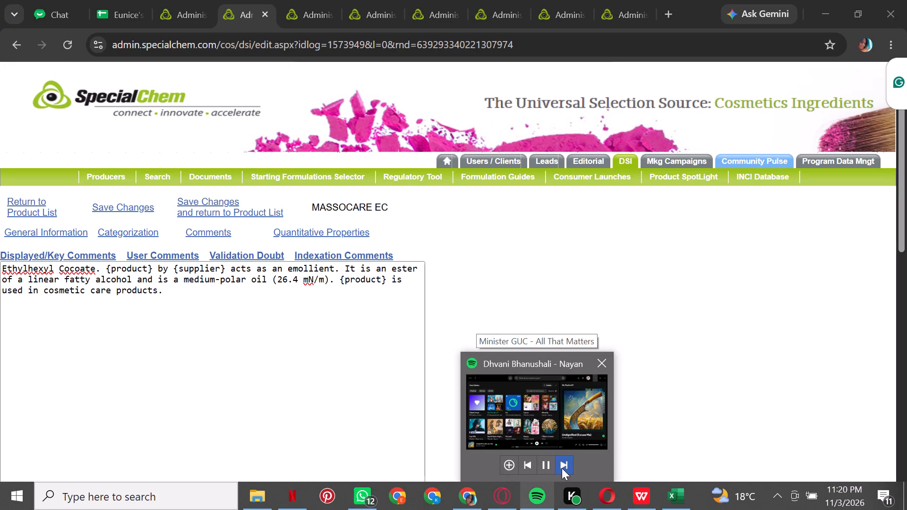
Enable Display as HTML for the MASSOCARE EC comments and save the changes.
{"action": "left_click_drag", "start_coordinate": [906, 216], "coordinate": [906, 243]}
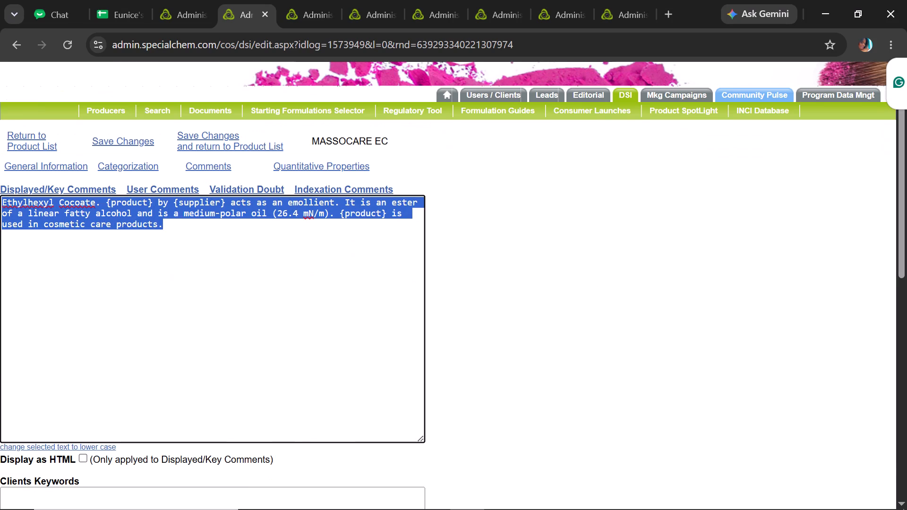
{"action": "left_click", "coordinate": [85, 455]}
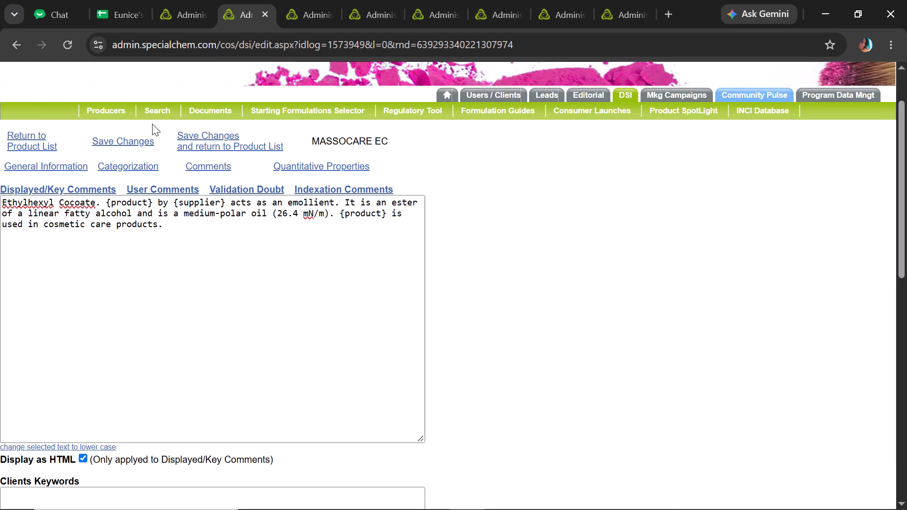
{"action": "left_click", "coordinate": [131, 138]}
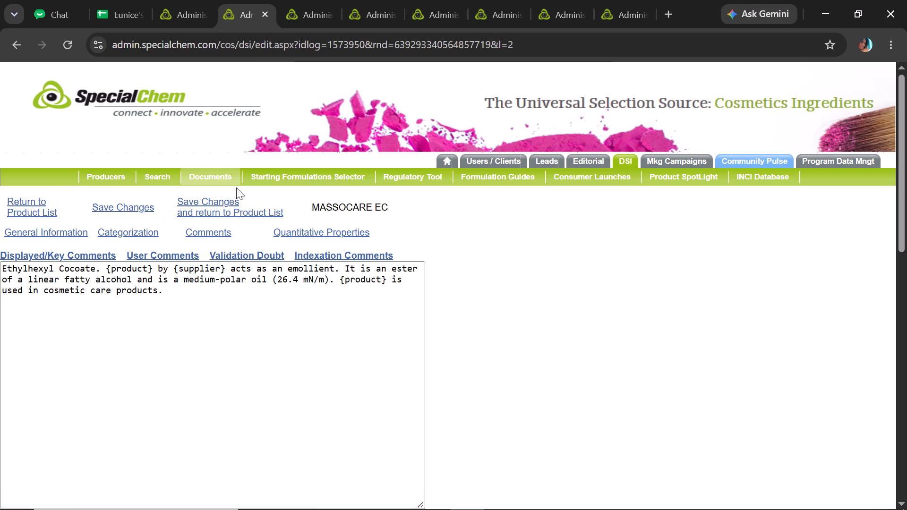
Open the Quantitative Properties of MASSOCARE EC, then save the changes and return to the product list.
{"action": "left_click", "coordinate": [297, 235]}
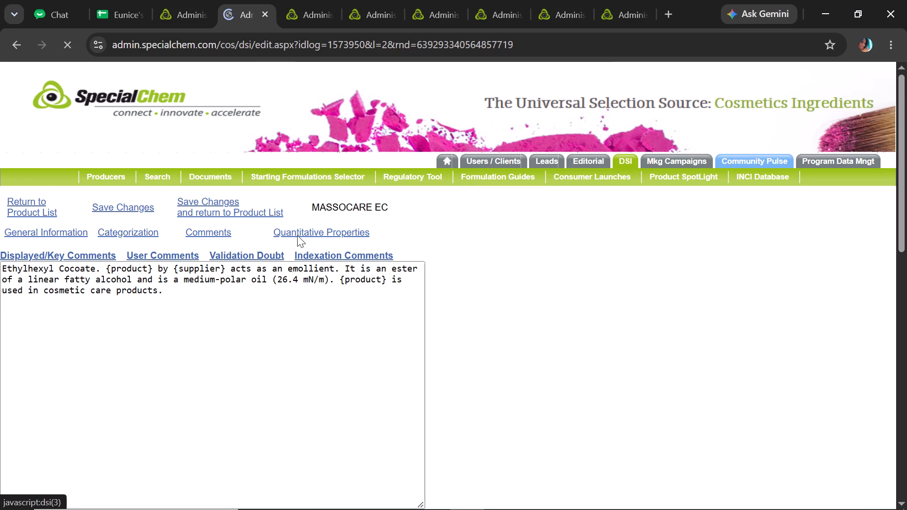
{"action": "left_click", "coordinate": [206, 201]}
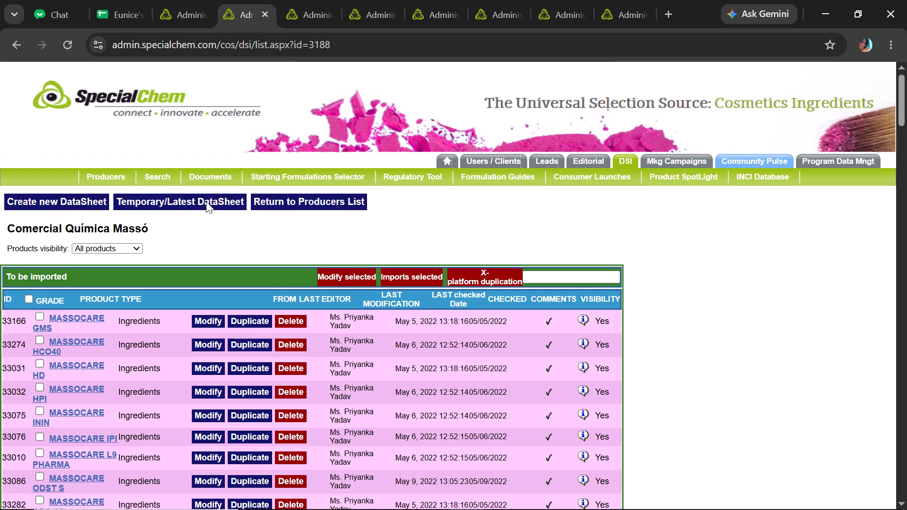
Select the next grade, MASSOCARE EMO D1, in the Cosmetics sheet and open it from the admin search results.
{"action": "left_click", "coordinate": [111, 2]}
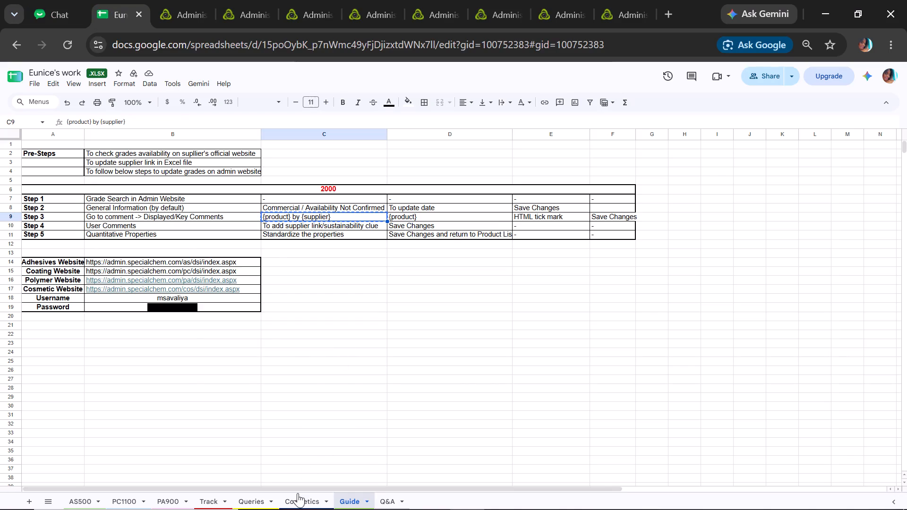
{"action": "left_click", "coordinate": [298, 493]}
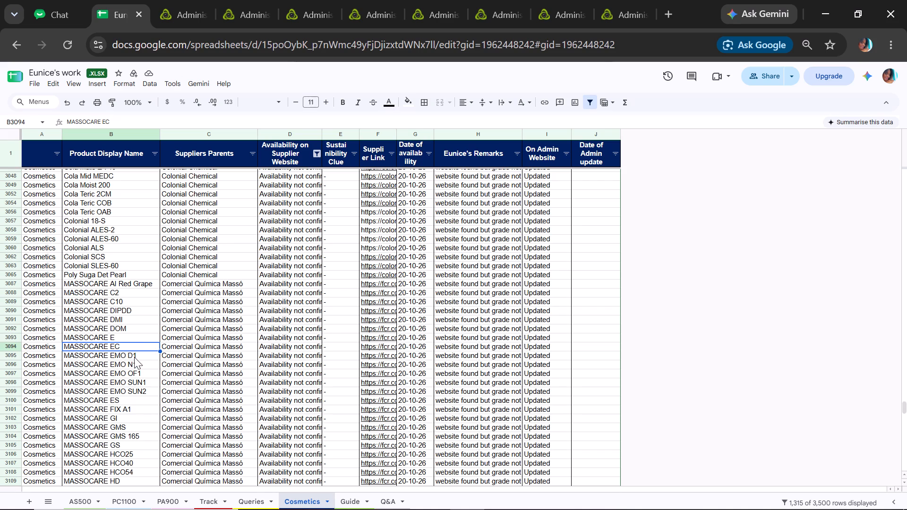
{"action": "left_click", "coordinate": [134, 357]}
{"action": "left_click", "coordinate": [192, 0]}
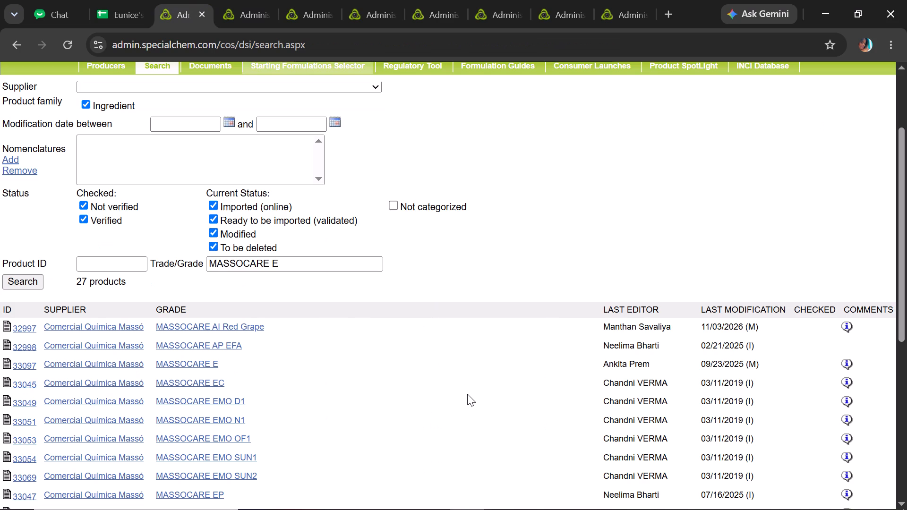
{"action": "left_click", "coordinate": [235, 400]}
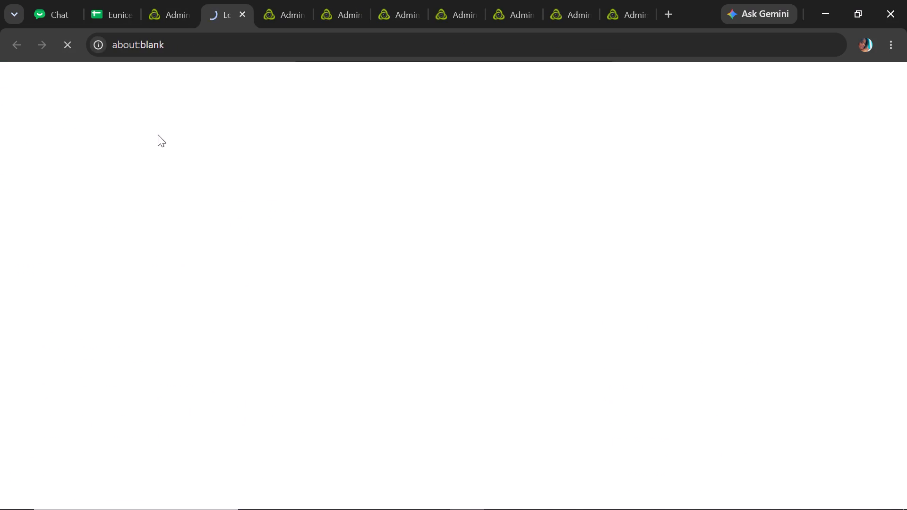
Copy the "{product} by {supplier}" placeholder from the Guide sheet and return to the MASSOCARE EMO D1 edit page.
{"action": "left_click", "coordinate": [113, 21]}
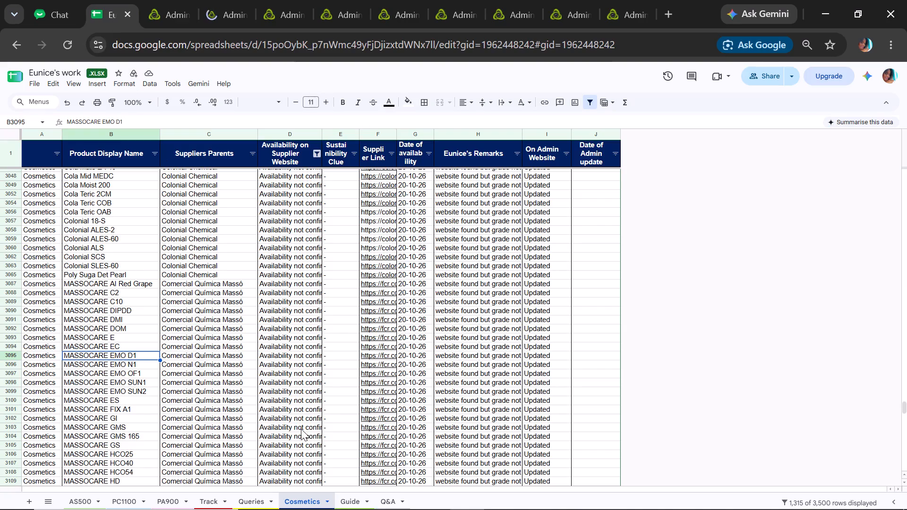
{"action": "left_click", "coordinate": [353, 501]}
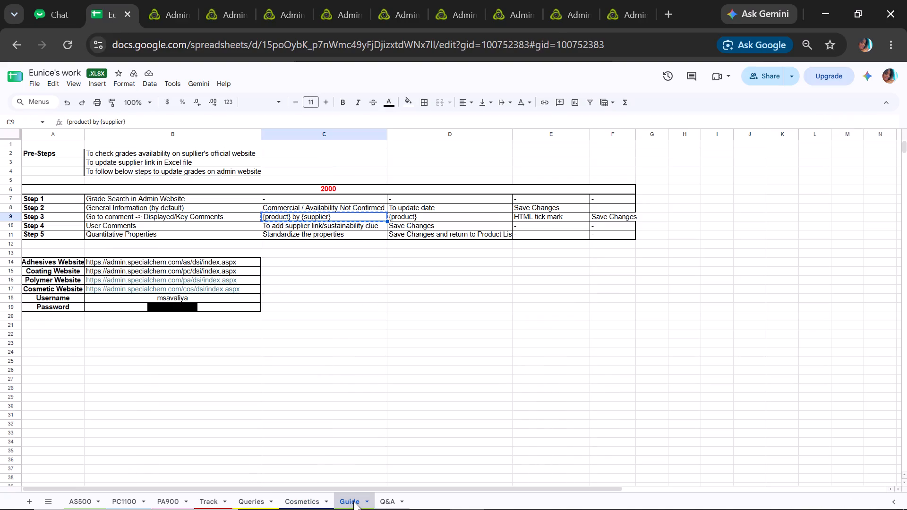
{"action": "key", "text": "ctrl+c"}
{"action": "left_click", "coordinate": [230, 0]}
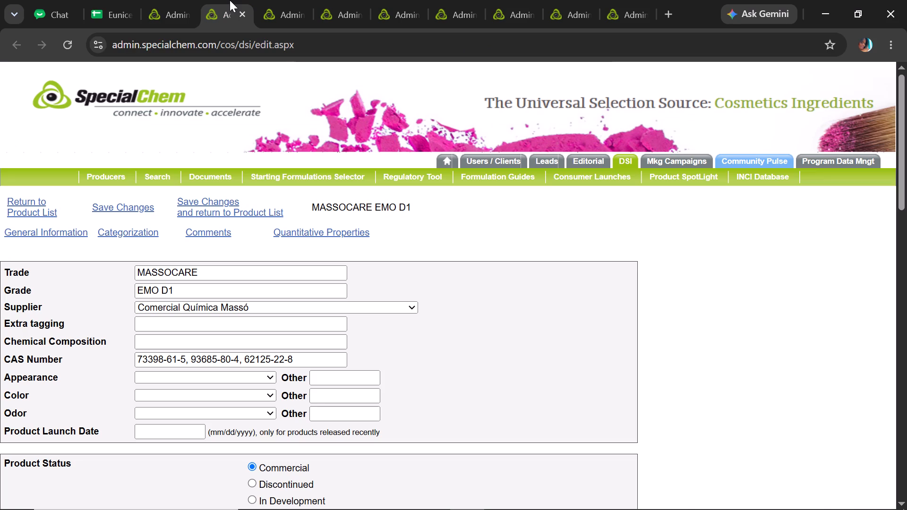
Set the product status of MASSOCARE EMO D1 to Availability Not Confirmed and save the changes.
{"action": "left_click_drag", "start_coordinate": [906, 210], "coordinate": [906, 227]}
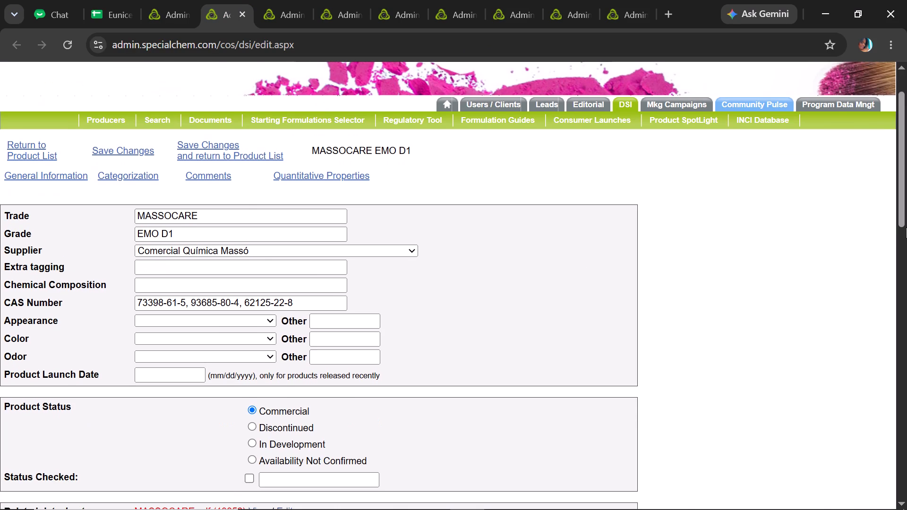
{"action": "left_click", "coordinate": [252, 461]}
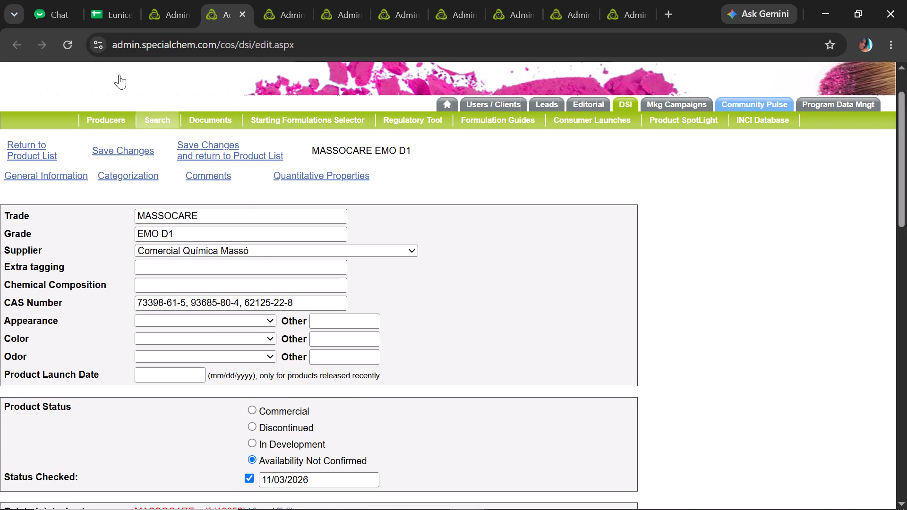
{"action": "left_click", "coordinate": [136, 150]}
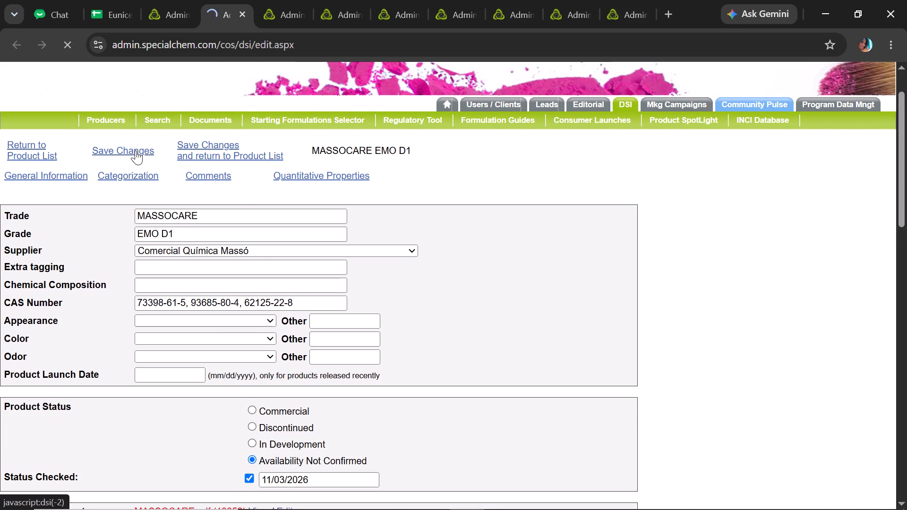
In the MASSOCARE EMO D1 displayed comments, replace the product and supplier names with "{product} by {supplier}" and the repeated product name with "{product}".
{"action": "left_click", "coordinate": [223, 232]}
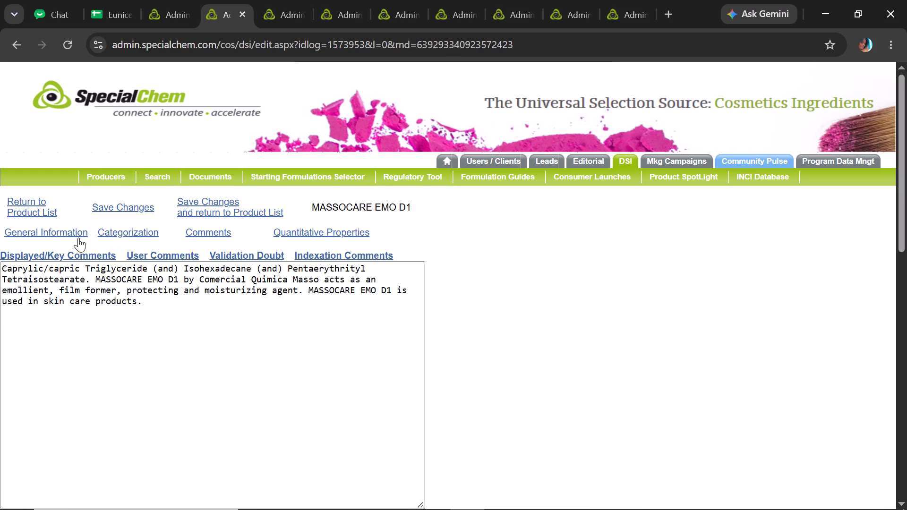
{"action": "left_click", "coordinate": [94, 279]}
{"action": "left_click", "coordinate": [94, 279]}
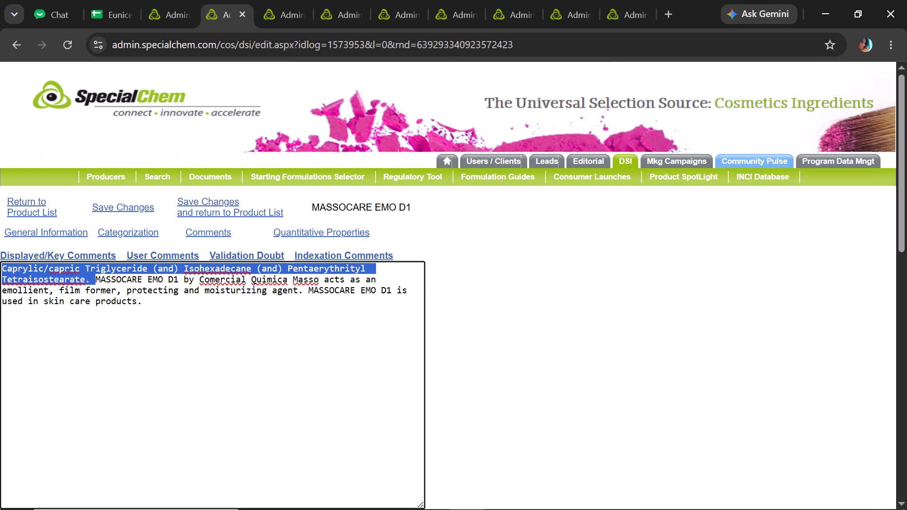
{"action": "left_click", "coordinate": [94, 279]}
{"action": "left_click_drag", "start_coordinate": [94, 279], "coordinate": [245, 280]}
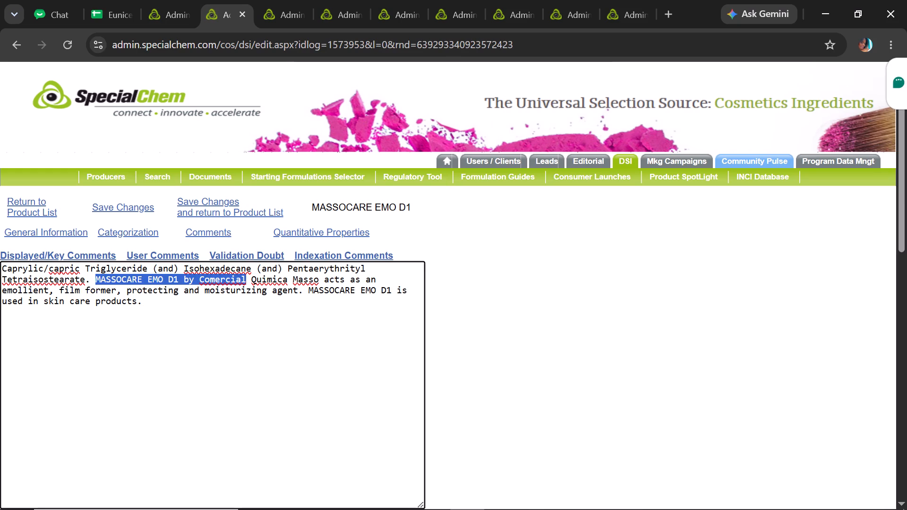
{"action": "left_click_drag", "start_coordinate": [245, 280], "coordinate": [320, 279]}
{"action": "key", "text": "ctrl+v"}
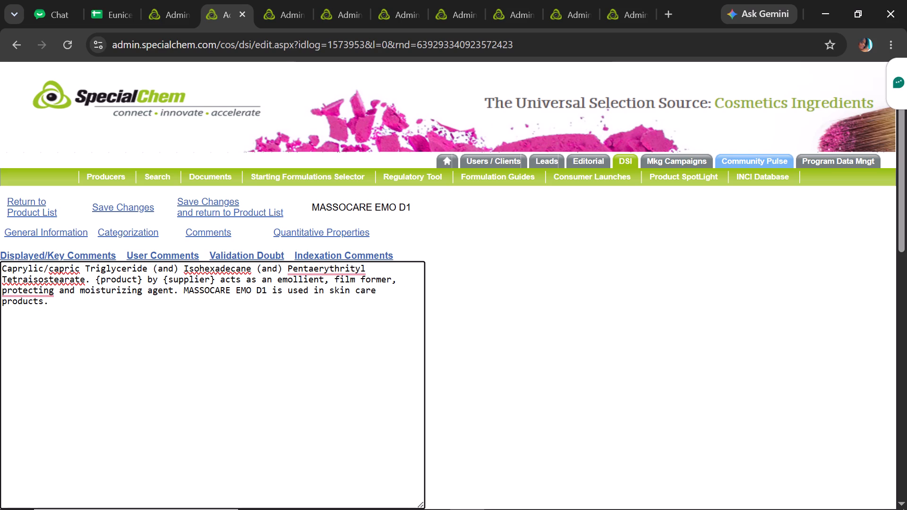
{"action": "left_click_drag", "start_coordinate": [141, 281], "coordinate": [95, 280]}
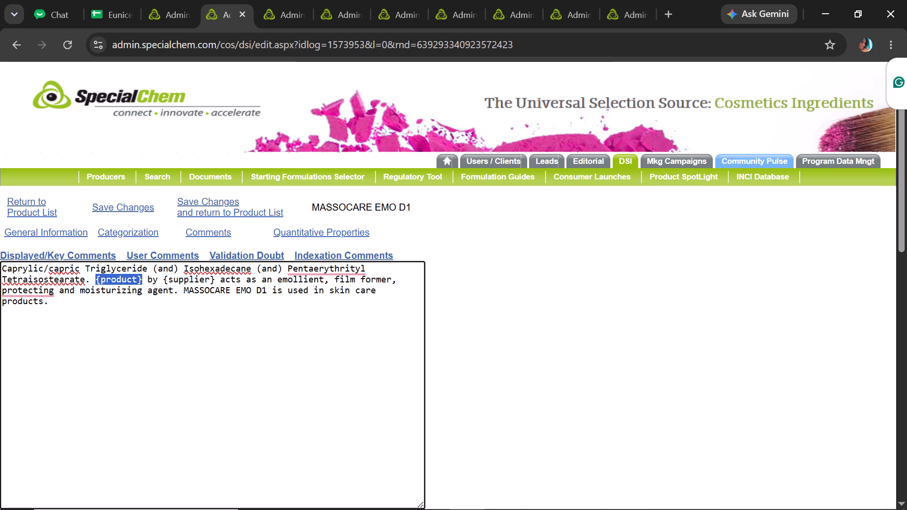
{"action": "key", "text": "ctrl+c"}
{"action": "left_click_drag", "start_coordinate": [185, 289], "coordinate": [269, 287]}
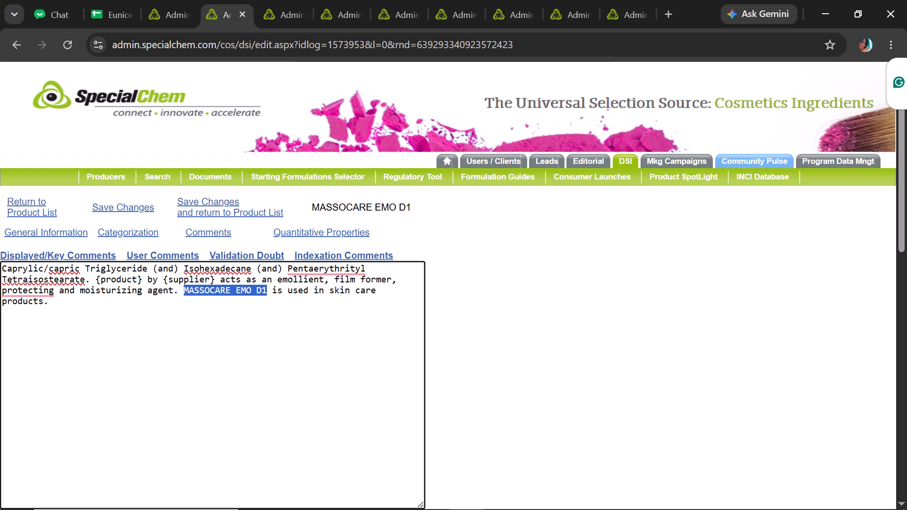
{"action": "key", "text": "ctrl+v"}
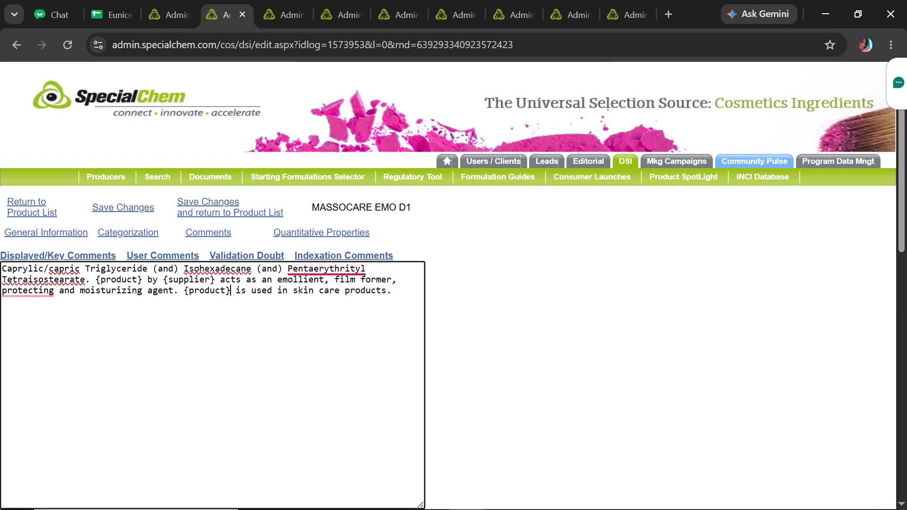
Accept the Grammarly corrections "Pentaerythritol" and "and protective" in the MASSOCARE EMO D1 comments.
{"action": "left_click", "coordinate": [344, 290]}
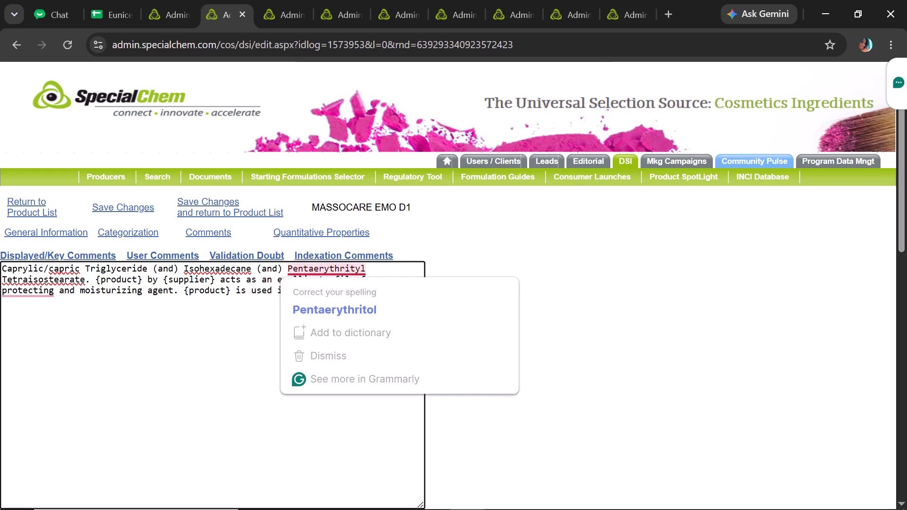
{"action": "left_click", "coordinate": [338, 299]}
{"action": "type", "text": "Pentaery"}
{"action": "type", "text": "thritol"}
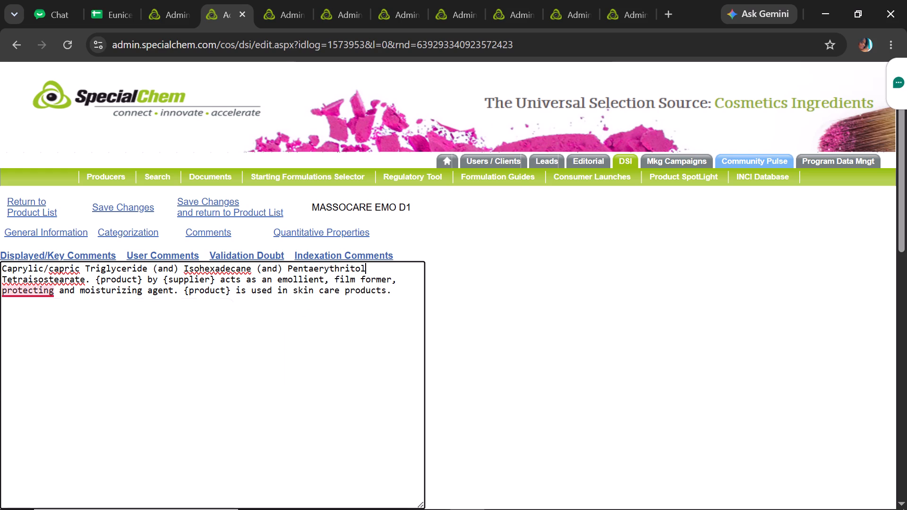
{"action": "left_click", "coordinate": [57, 314]}
{"action": "type", "text": "and protect"}
{"action": "type", "text": "ive"}
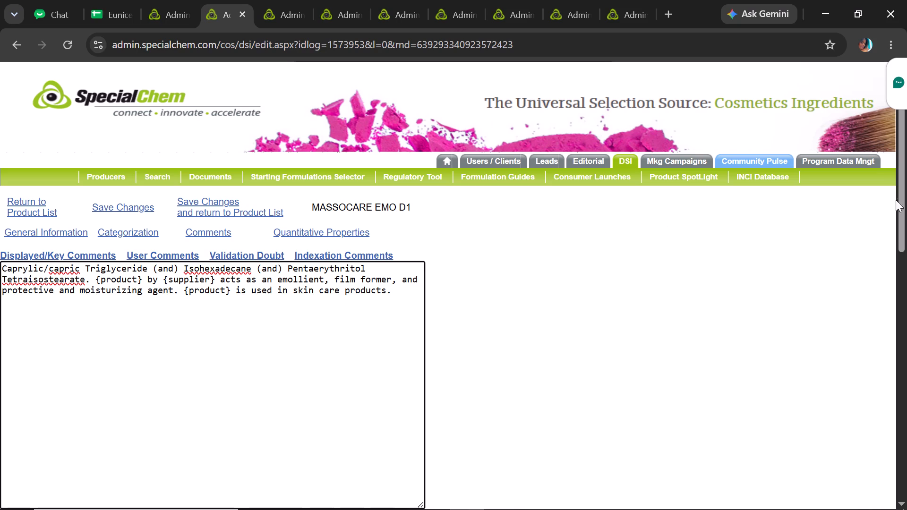
Enable Display as HTML for the MASSOCARE EMO D1 comments and save the changes.
{"action": "left_click_drag", "start_coordinate": [906, 193], "coordinate": [906, 246]}
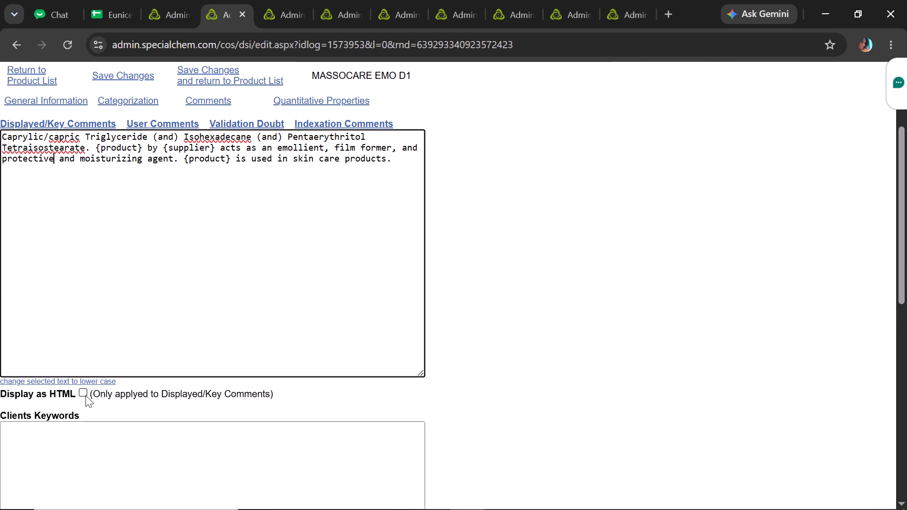
{"action": "left_click", "coordinate": [86, 395]}
{"action": "left_click", "coordinate": [107, 74]}
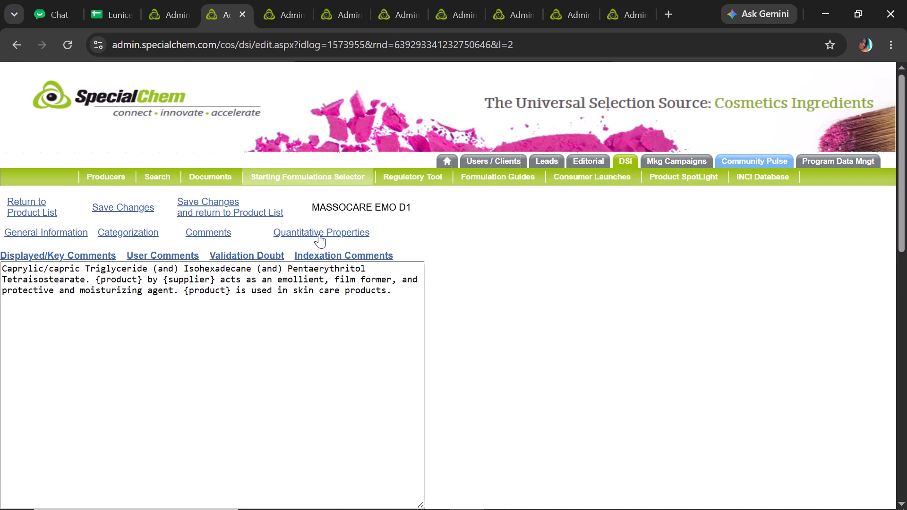
Open the Quantitative Properties of MASSOCARE EMO D1, then save the changes and return to the product list.
{"action": "left_click", "coordinate": [319, 230]}
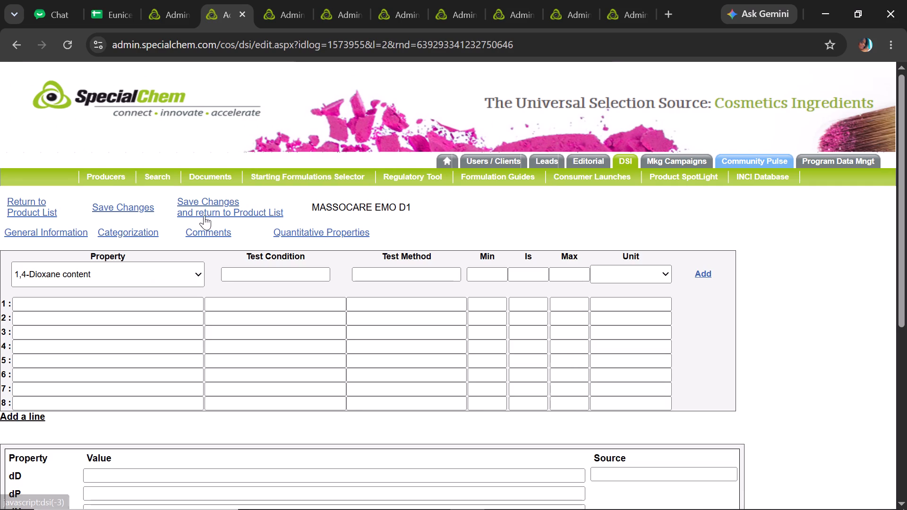
{"action": "left_click", "coordinate": [204, 215]}
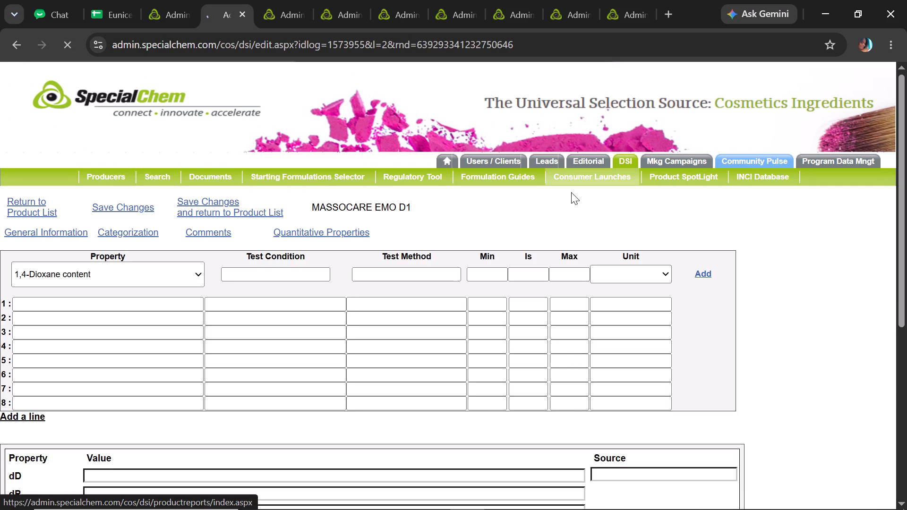
Open MASSOCARE EMO N1 from the admin search results, set its product status to Availability Not Confirmed and save the changes.
{"action": "left_click", "coordinate": [173, 0]}
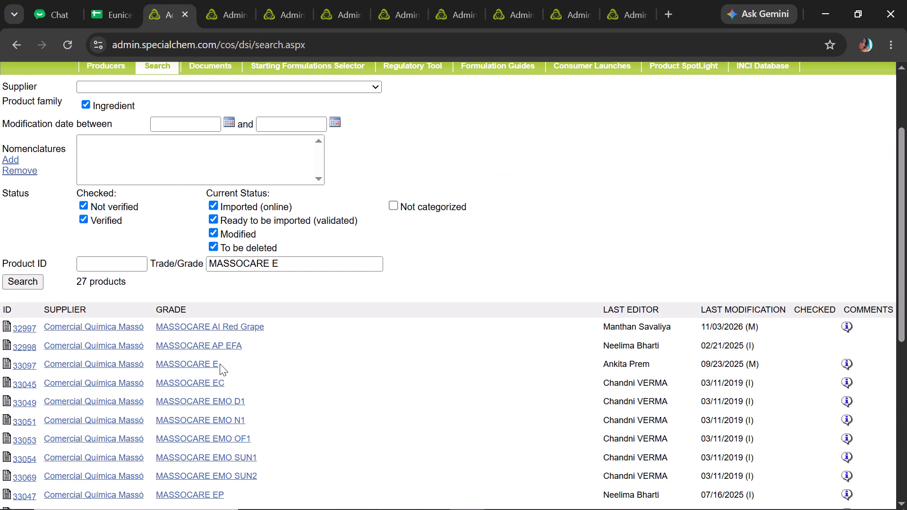
{"action": "left_click", "coordinate": [225, 422]}
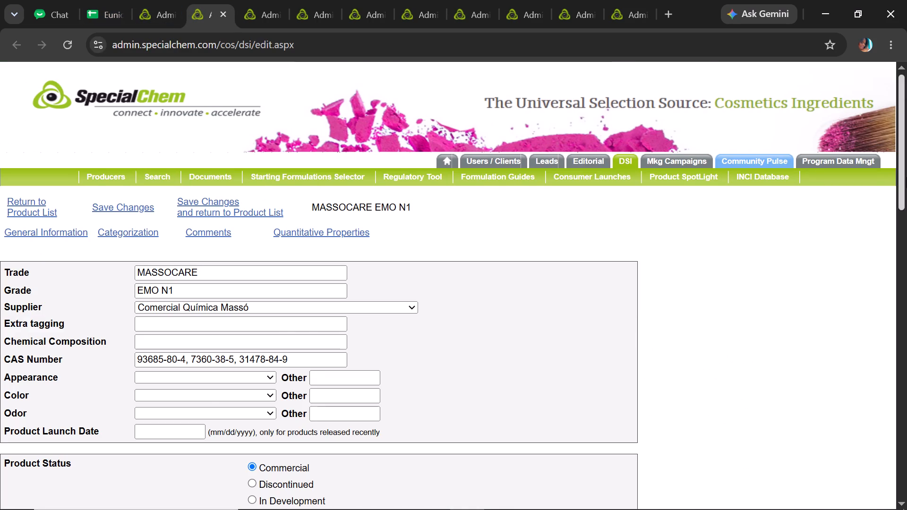
{"action": "left_click_drag", "start_coordinate": [906, 177], "coordinate": [906, 216]}
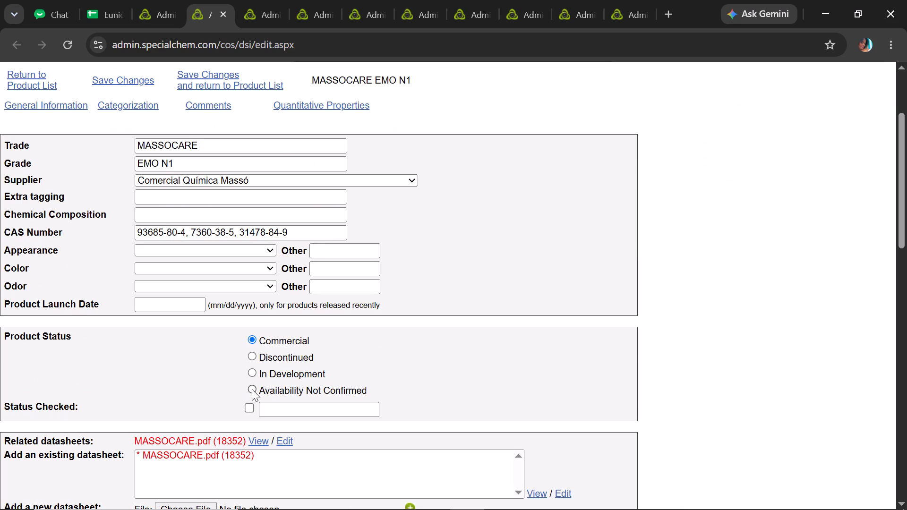
{"action": "left_click", "coordinate": [252, 389]}
{"action": "left_click", "coordinate": [137, 78]}
Copy the "{product} by {supplier}" placeholder from the Guide sheet and return to the MASSOCARE EMO N1 edit page.
{"action": "left_click", "coordinate": [113, 0]}
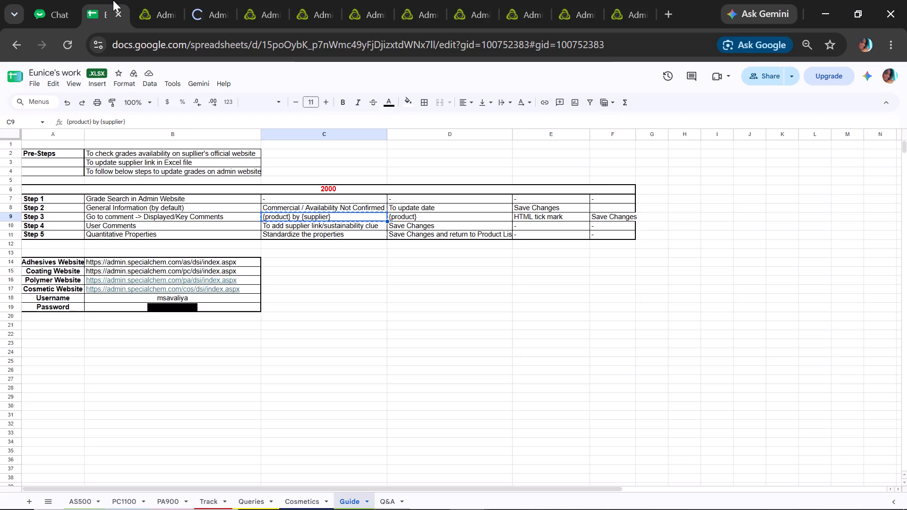
{"action": "key", "text": "ctrl+c"}
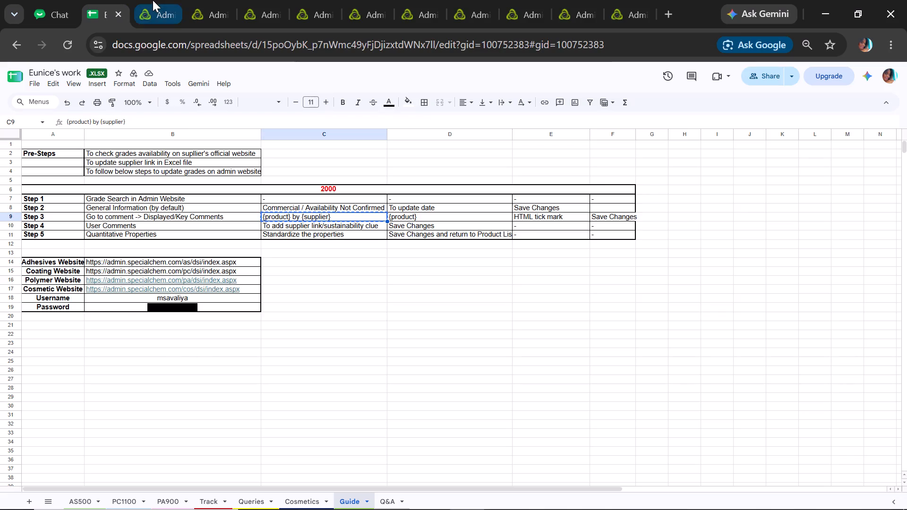
{"action": "double_click", "coordinate": [153, 0]}
{"action": "left_click", "coordinate": [203, 0]}
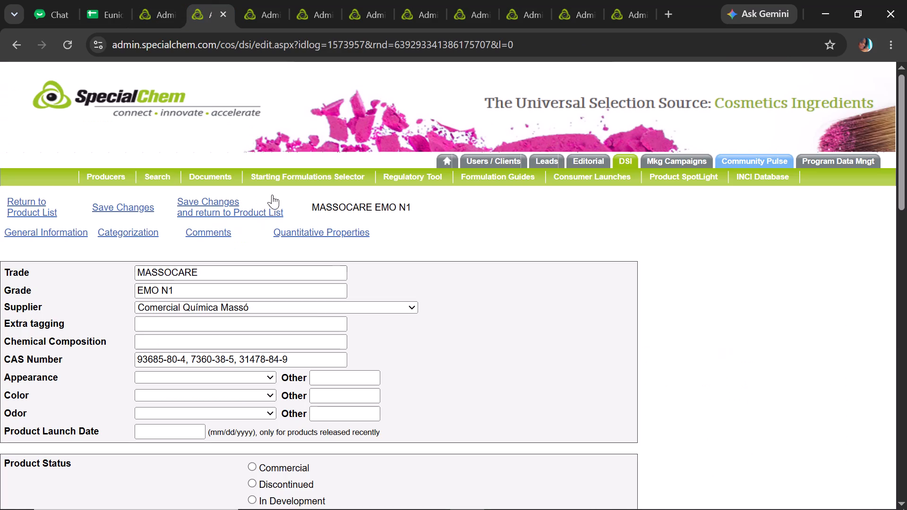
In the MASSOCARE EMO N1 displayed comments, replace "MASSOCARE EMO N1 by Comercial Quimica Masso" with "{product} by {supplier}".
{"action": "left_click_drag", "start_coordinate": [906, 168], "coordinate": [906, 187]}
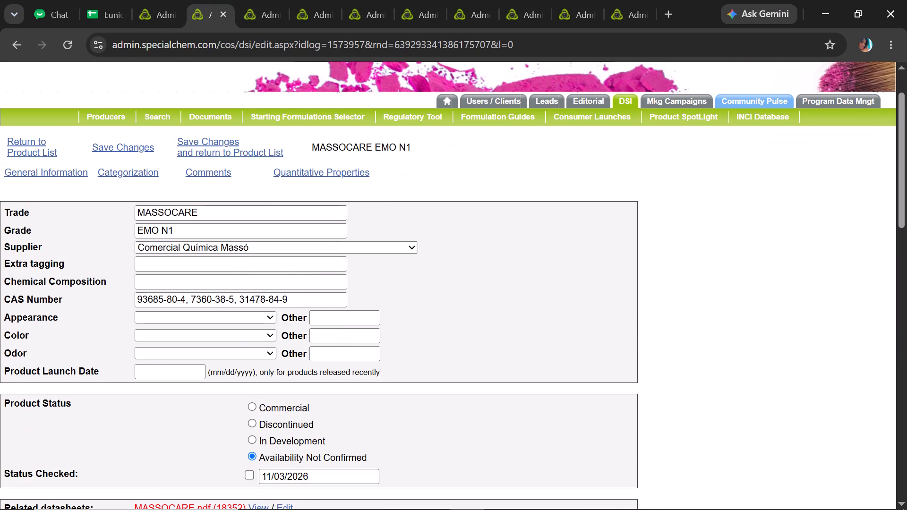
{"action": "left_click", "coordinate": [220, 176]}
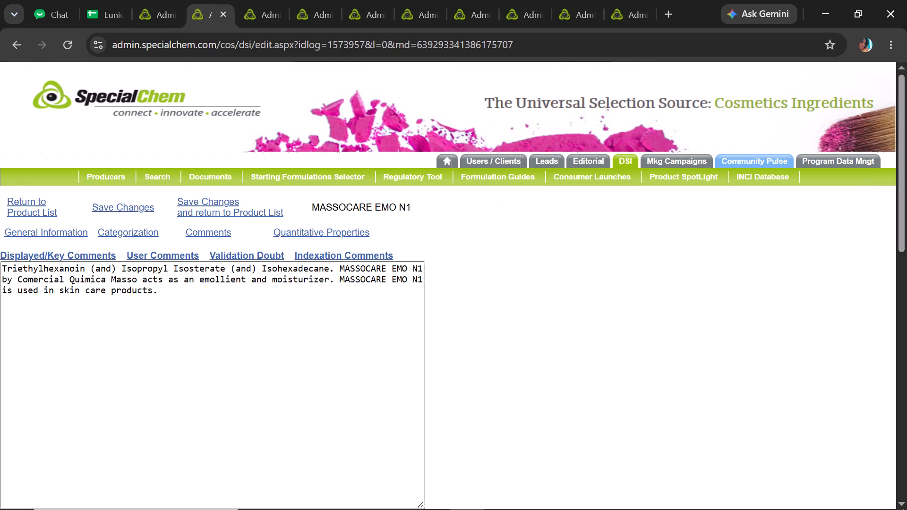
{"action": "double_click", "coordinate": [340, 268]}
{"action": "left_click", "coordinate": [340, 268]}
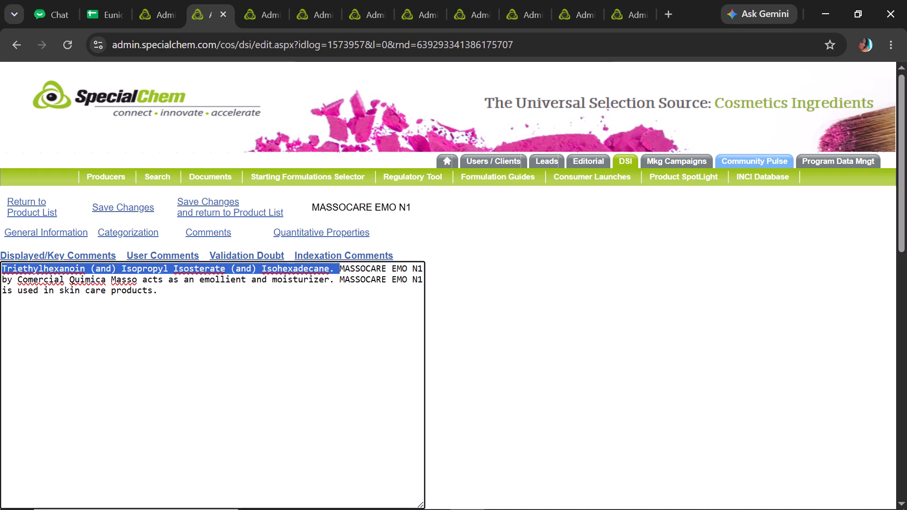
{"action": "left_click_drag", "start_coordinate": [340, 268], "coordinate": [130, 288]}
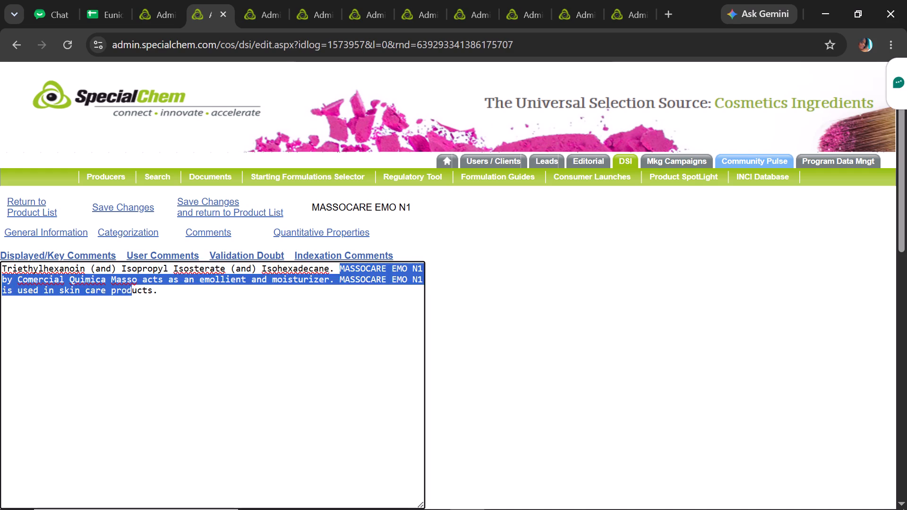
{"action": "left_click_drag", "start_coordinate": [130, 288], "coordinate": [137, 277]}
{"action": "key", "text": "ctrl+v"}
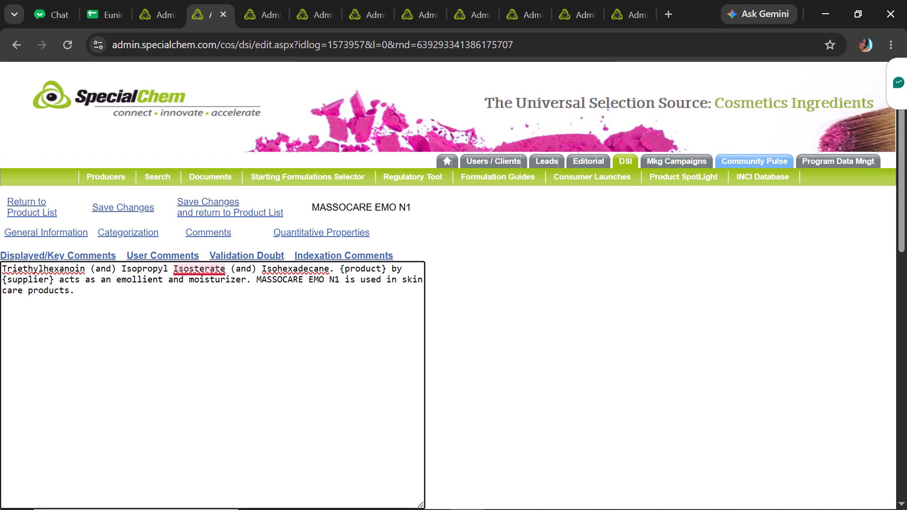
Accept the Grammarly spelling correction "Isostearate" in the MASSOCARE EMO N1 comments.
{"action": "left_click", "coordinate": [209, 286]}
{"action": "type", "text": "Isostearate"}
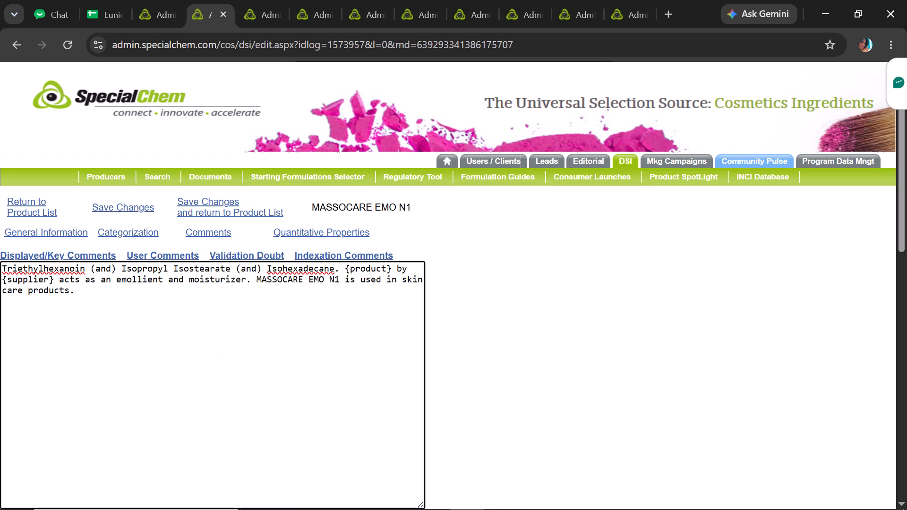
Replace the remaining product name in the last sentence of the MASSOCARE EMO N1 comments with the "{product}" placeholder.
{"action": "left_click_drag", "start_coordinate": [343, 264], "coordinate": [394, 257]}
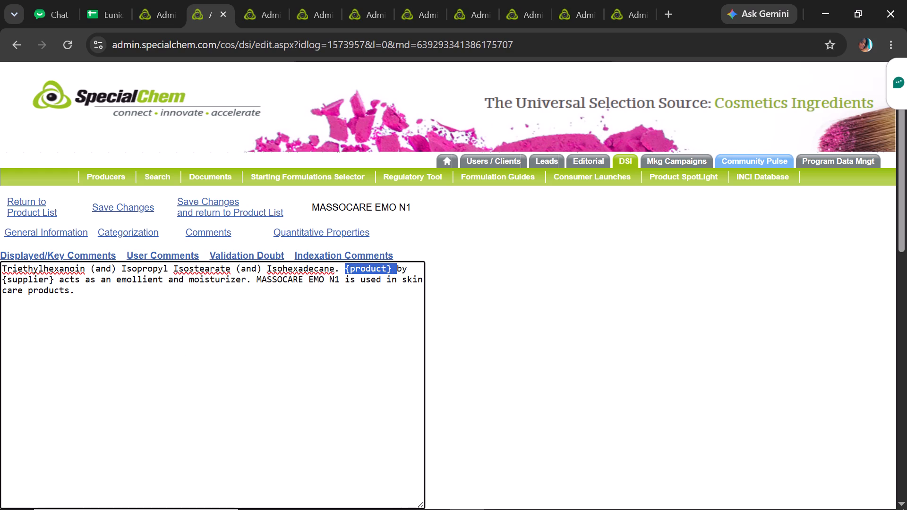
{"action": "key", "text": "ctrl+c"}
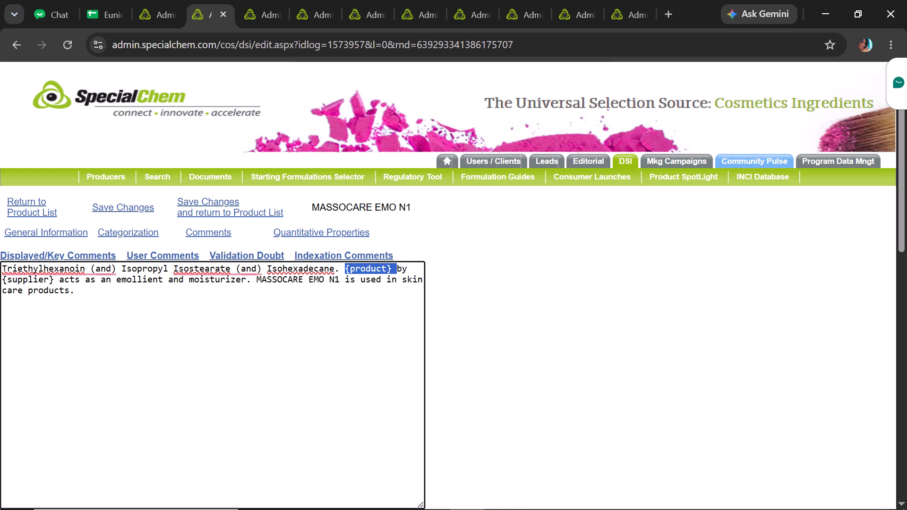
{"action": "left_click_drag", "start_coordinate": [254, 279], "coordinate": [344, 283]}
{"action": "key", "text": "ctrl+v"}
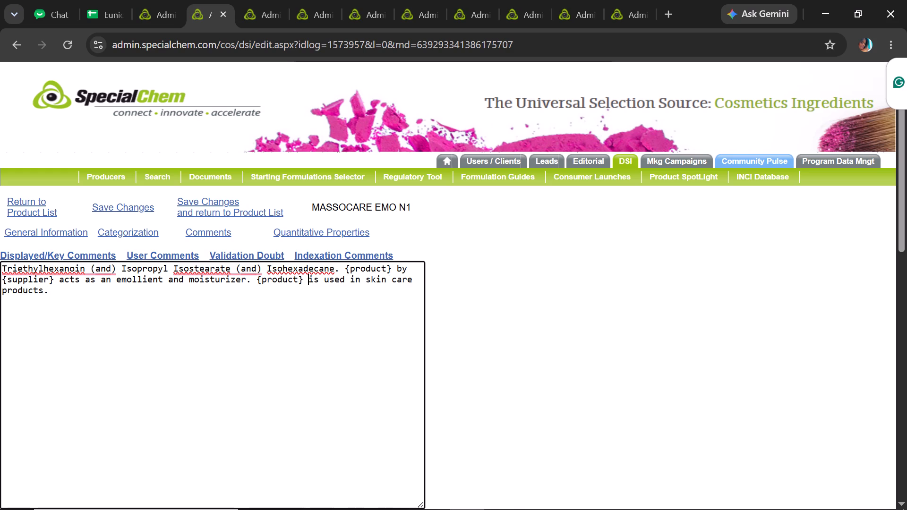
Enable Display as HTML for the MASSOCARE EMO N1 displayed comments and save the changes.
{"action": "left_click_drag", "start_coordinate": [906, 176], "coordinate": [905, 193]}
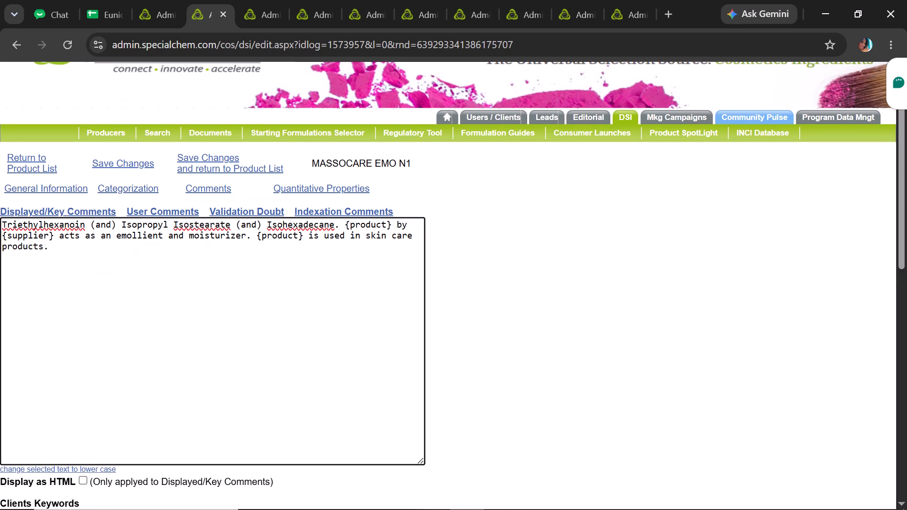
{"action": "left_click", "coordinate": [85, 481]}
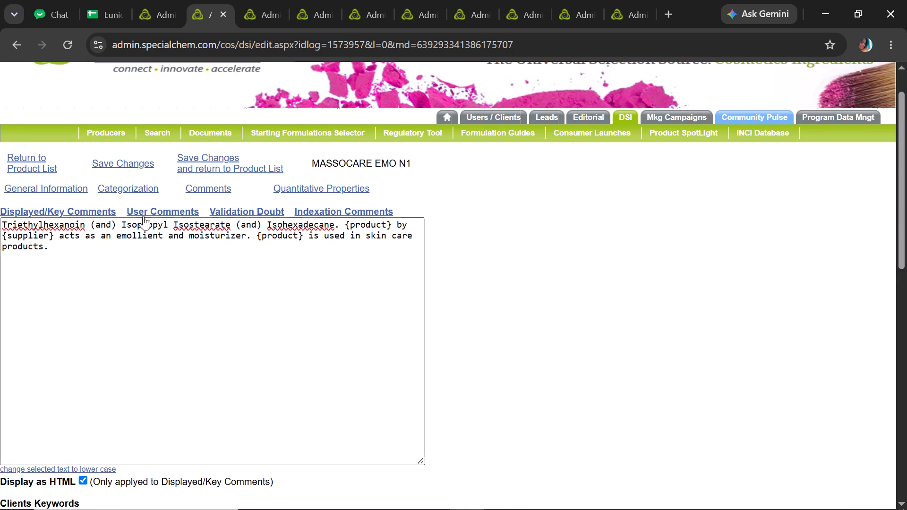
{"action": "left_click", "coordinate": [124, 166]}
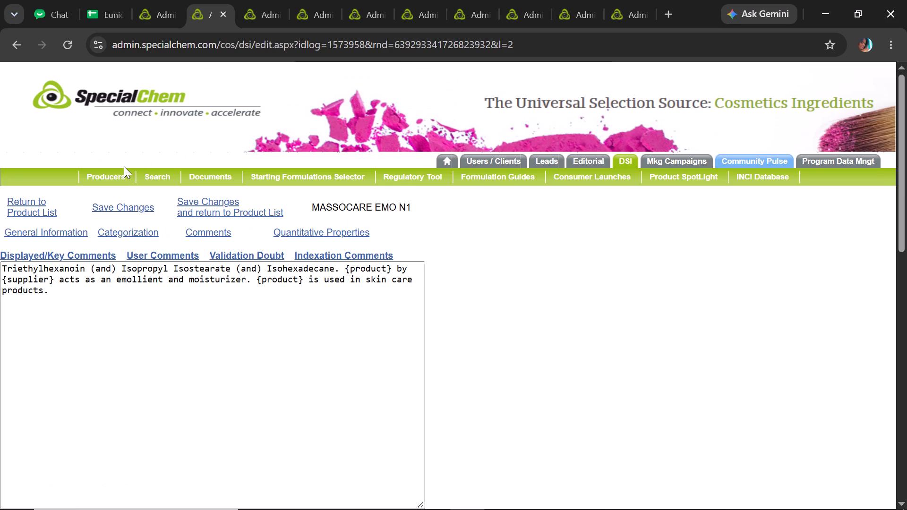
Open the quantitative properties of MASSOCARE EMO N1, then save the grade and return to the product list.
{"action": "left_click", "coordinate": [291, 225]}
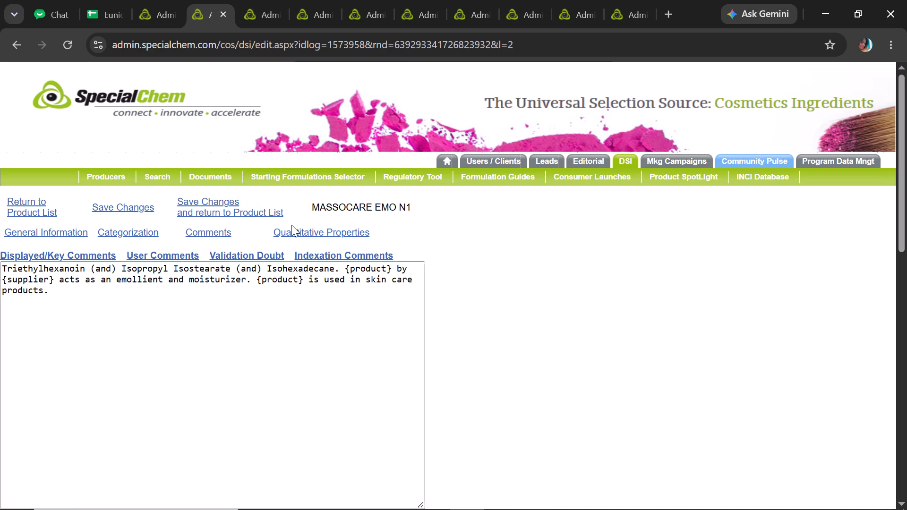
{"action": "left_click", "coordinate": [295, 230]}
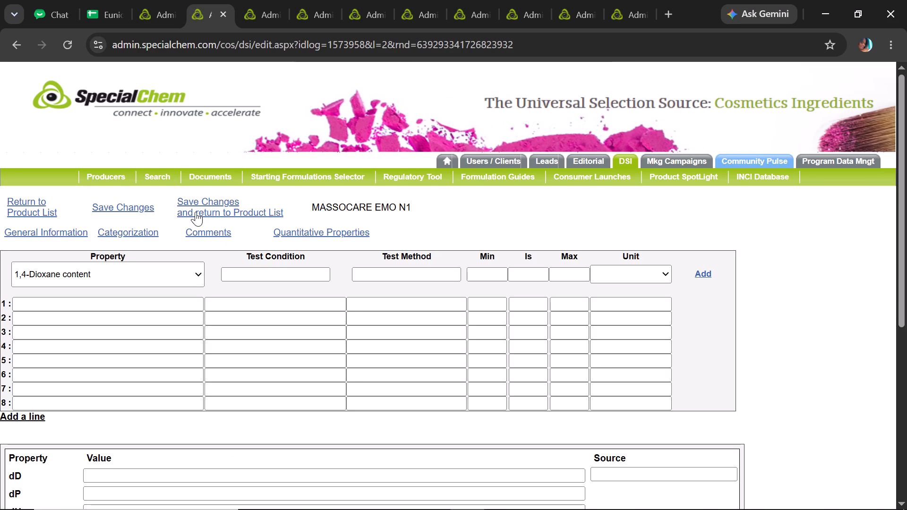
{"action": "left_click", "coordinate": [196, 211]}
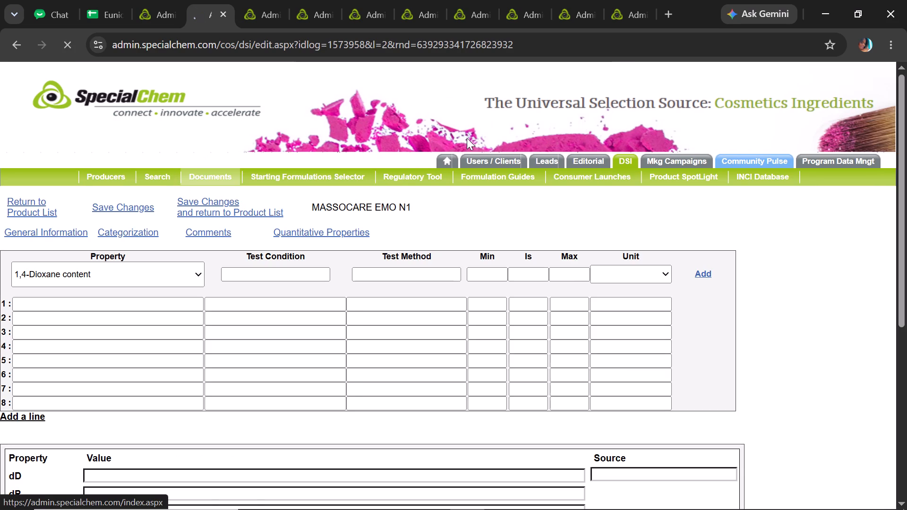
Open MASSOCARE EMO OF1 from the search results and copy the "{product} by {supplier}" placeholder from the Guide sheet.
{"action": "left_click", "coordinate": [155, 4]}
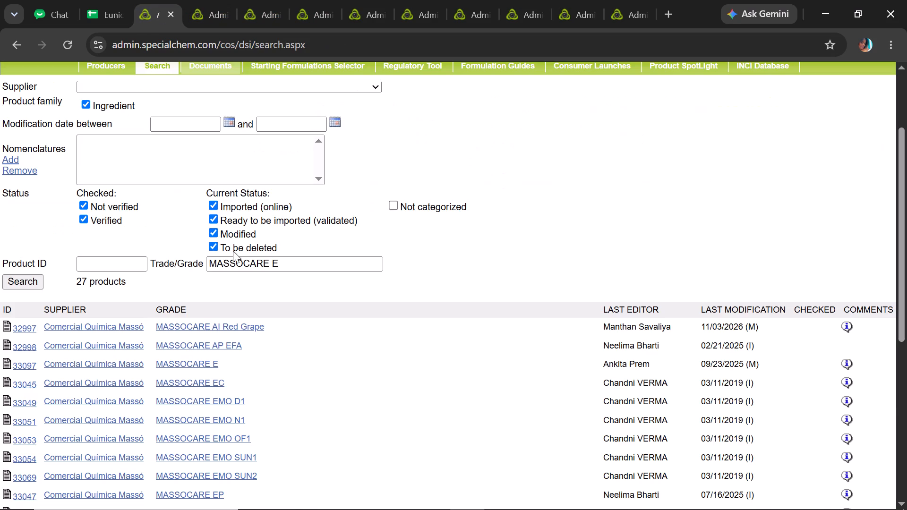
{"action": "left_click", "coordinate": [243, 438]}
{"action": "left_click", "coordinate": [118, 0]}
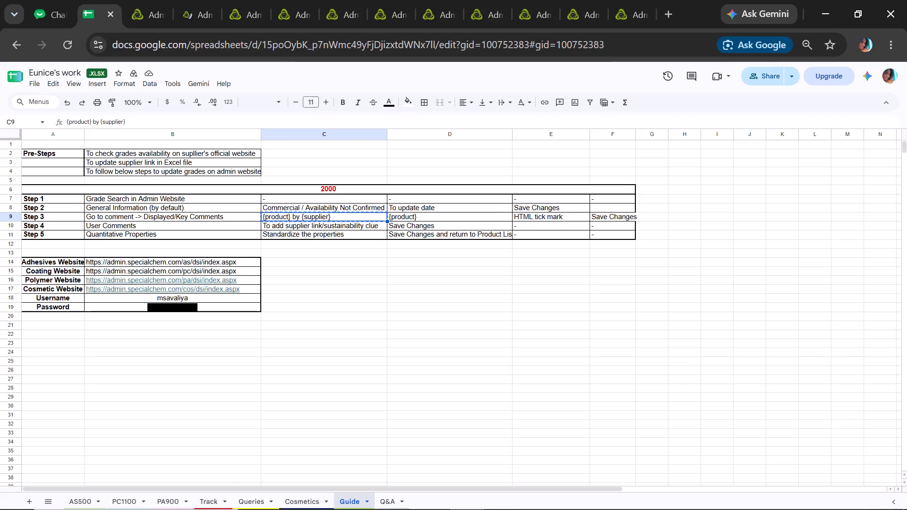
{"action": "key", "text": "ctrl+c"}
{"action": "left_click", "coordinate": [195, 0]}
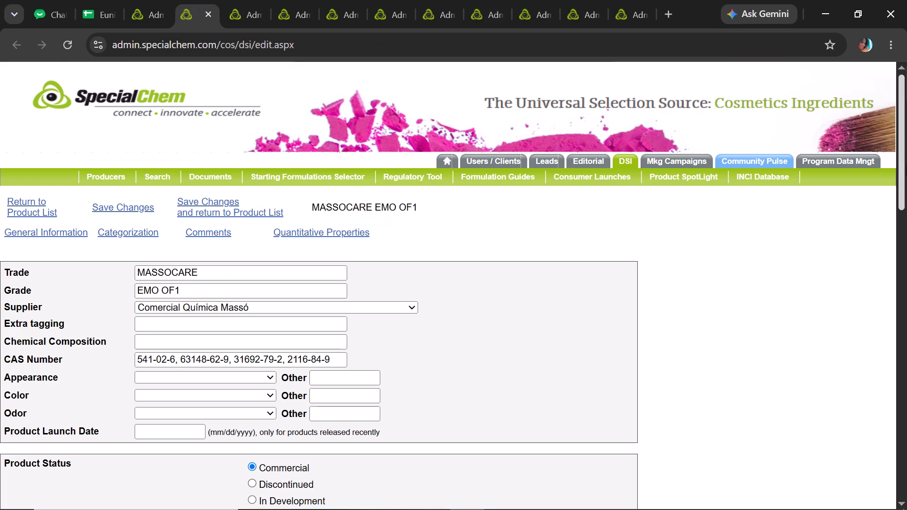
Set the MASSOCARE EMO OF1 product status to Availability Not Confirmed, checked on 11/03/2026, and save the changes.
{"action": "left_click_drag", "start_coordinate": [906, 165], "coordinate": [906, 178]}
{"action": "left_click", "coordinate": [252, 471]}
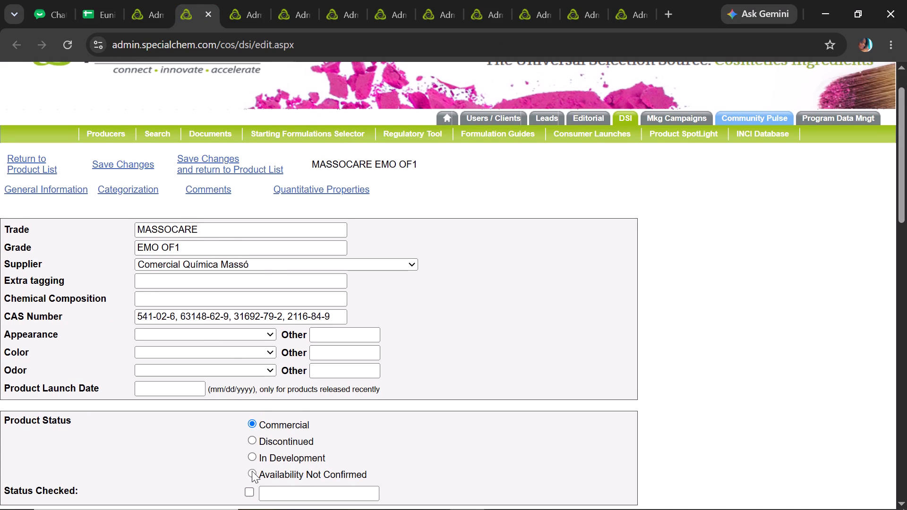
{"action": "left_click", "coordinate": [110, 164]}
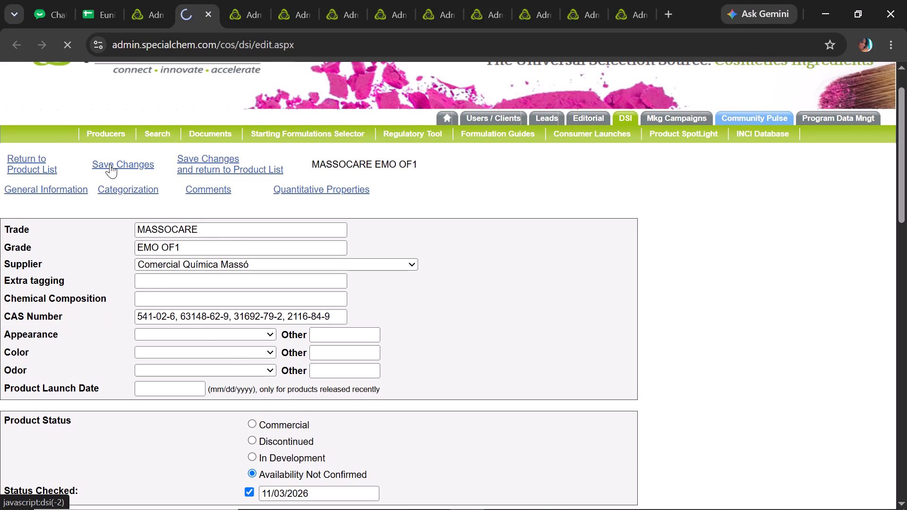
In the MASSOCARE EMO OF1 displayed comments, replace "MASSOCARE EMO OF1 by Comercial Quimica Masso" with "{product} by {supplier}".
{"action": "left_click", "coordinate": [195, 233]}
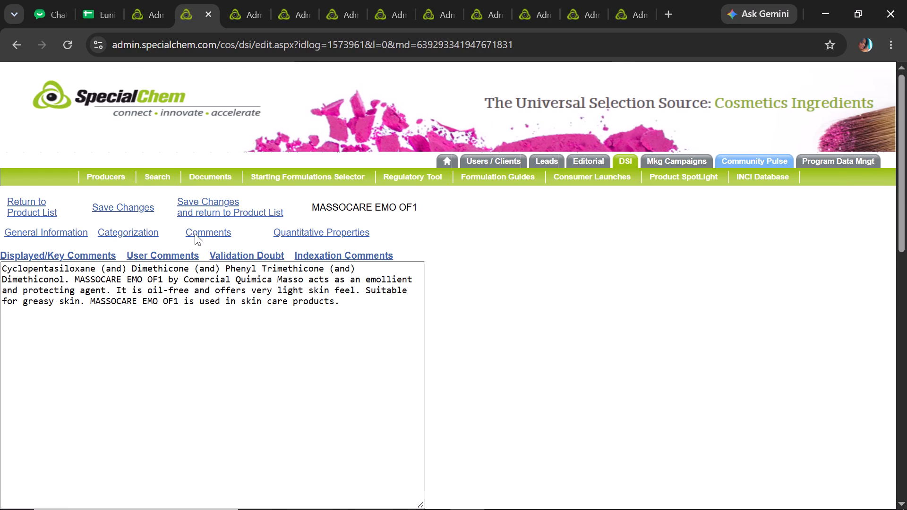
{"action": "left_click", "coordinate": [75, 283]}
{"action": "left_click", "coordinate": [75, 283]}
{"action": "left_click", "coordinate": [75, 283]}
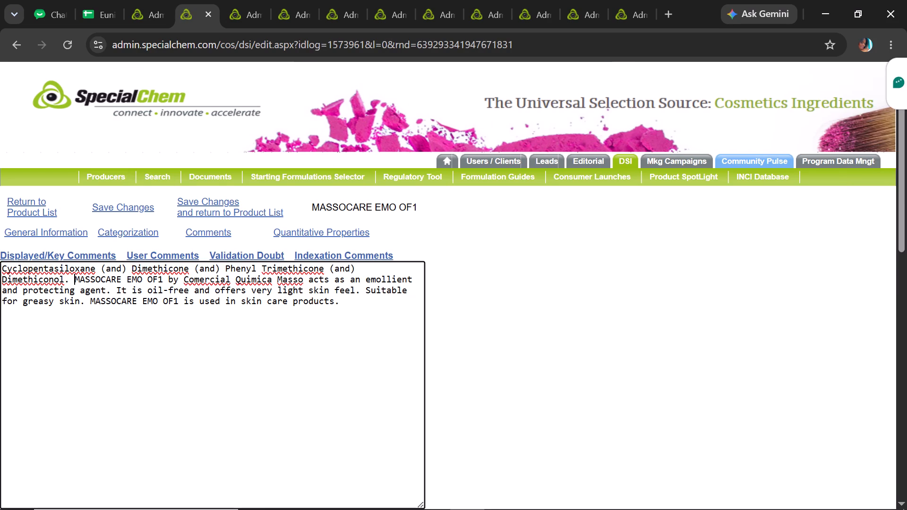
{"action": "left_click_drag", "start_coordinate": [75, 283], "coordinate": [300, 279]}
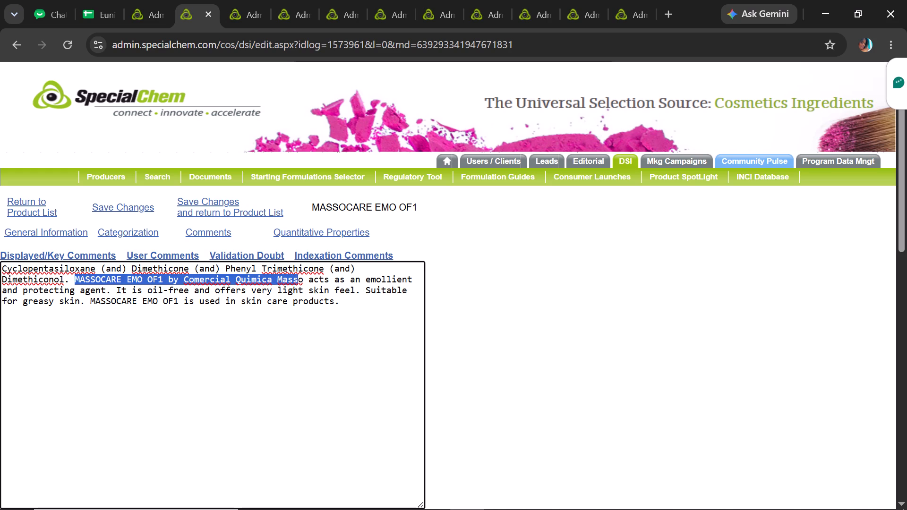
{"action": "left_click_drag", "start_coordinate": [300, 279], "coordinate": [301, 279]}
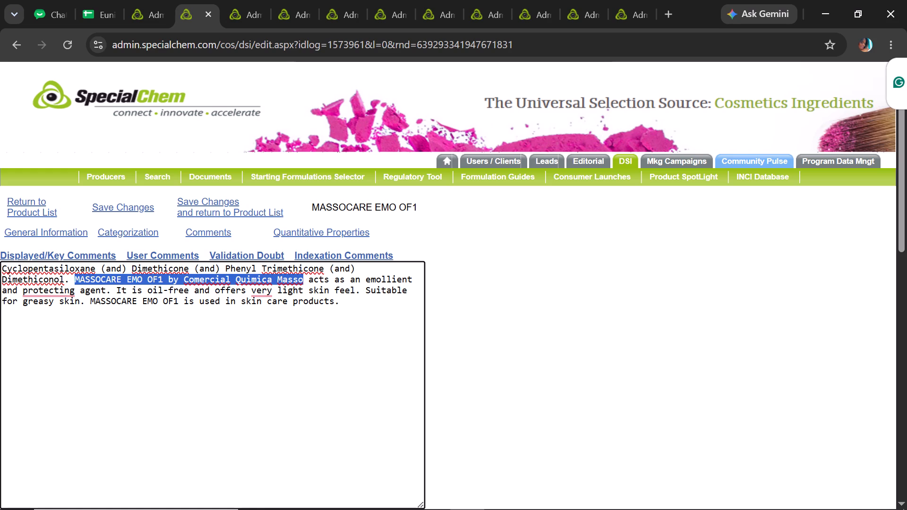
{"action": "key", "text": "ctrl+v"}
Replace the remaining product name in the last sentence of the MASSOCARE EMO OF1 comments with the "{product}" placeholder.
{"action": "left_click_drag", "start_coordinate": [122, 280], "coordinate": [76, 279]}
{"action": "key", "text": "ctrl+c"}
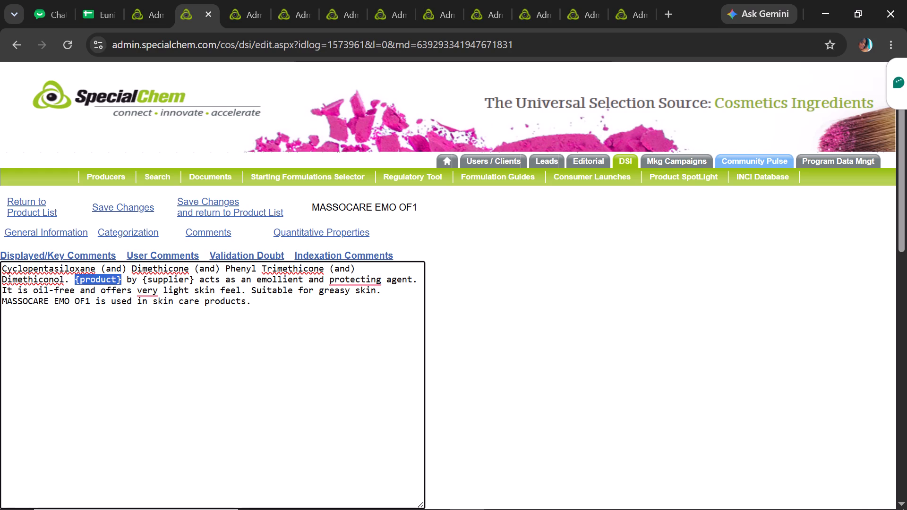
{"action": "left_click_drag", "start_coordinate": [89, 302], "coordinate": [4, 302]}
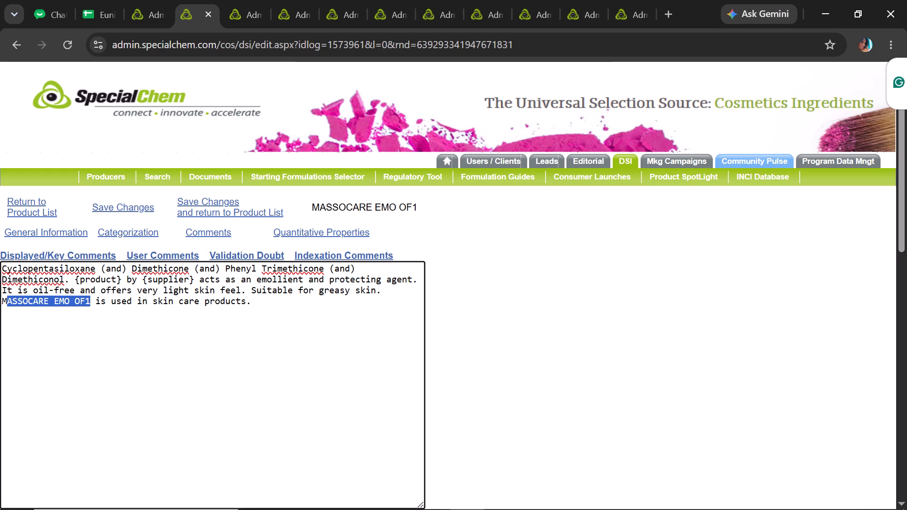
{"action": "left_click_drag", "start_coordinate": [4, 302], "coordinate": [0, 302]}
{"action": "key", "text": "ctrl+v"}
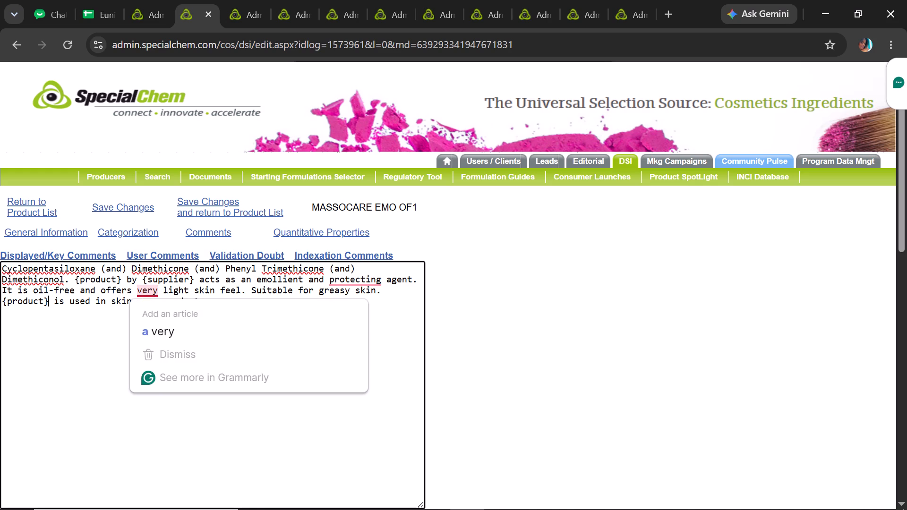
Accept the Grammarly suggestions "a very" and "protective" in the MASSOCARE EMO OF1 comments.
{"action": "left_click", "coordinate": [159, 310]}
{"action": "type", "text": "a"}
{"action": "key", "text": "space"}
{"action": "left_click", "coordinate": [377, 301]}
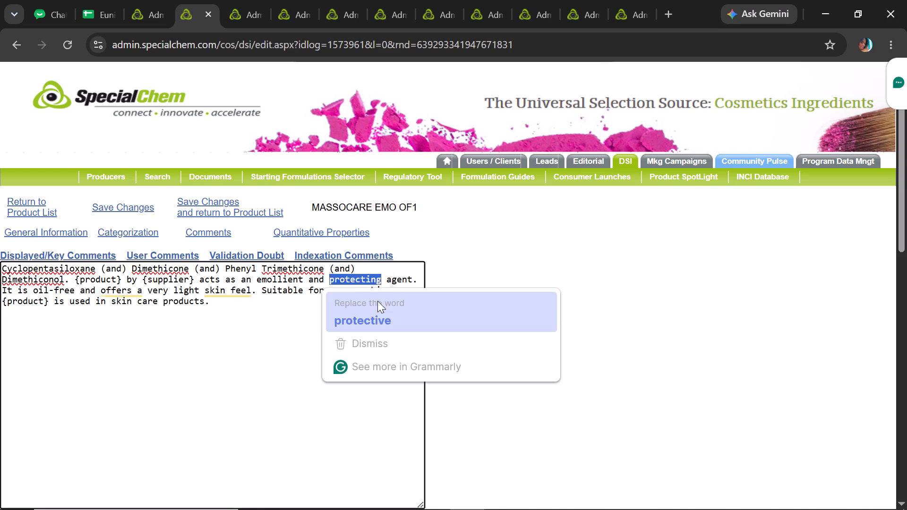
{"action": "type", "text": "protective"}
Enable Display as HTML for the MASSOCARE EMO OF1 displayed comments and save the changes.
{"action": "left_click_drag", "start_coordinate": [906, 200], "coordinate": [906, 218]}
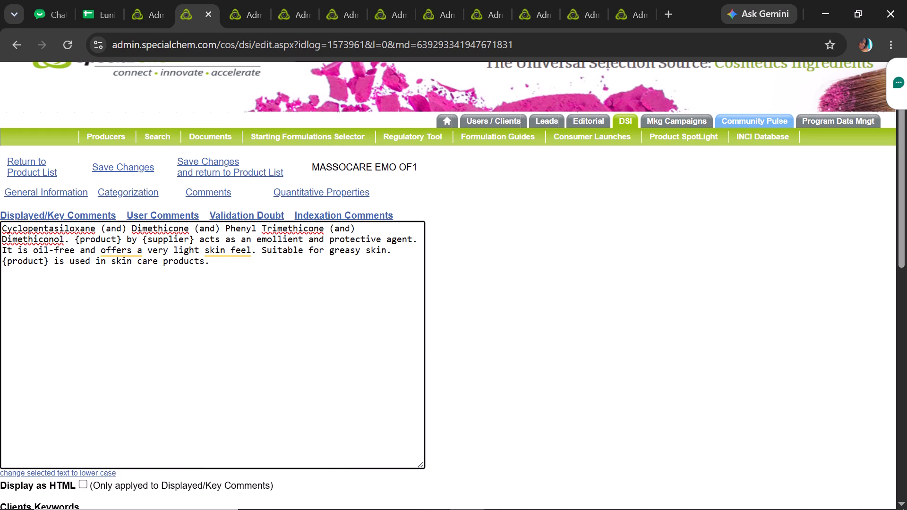
{"action": "left_click", "coordinate": [85, 483]}
{"action": "left_click", "coordinate": [114, 164]}
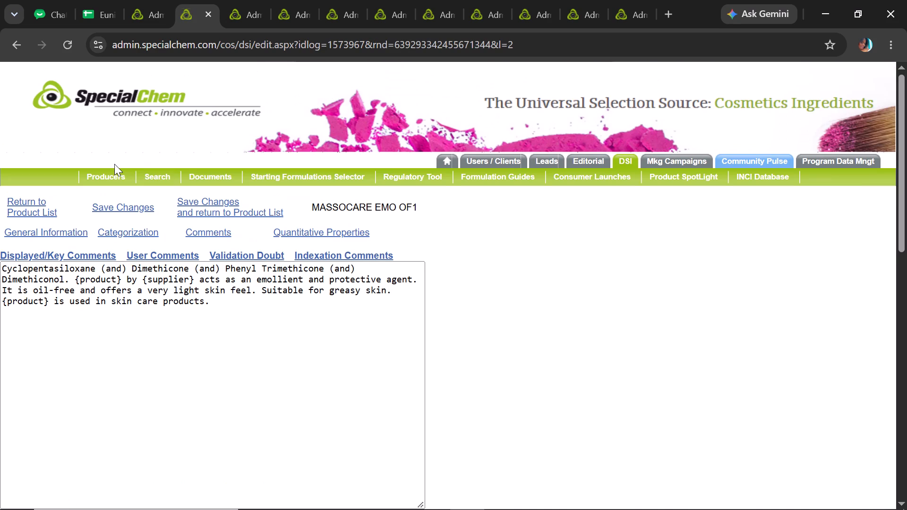
Open the quantitative properties of MASSOCARE EMO OF1, then save the grade and return to the product list.
{"action": "left_click", "coordinate": [334, 230]}
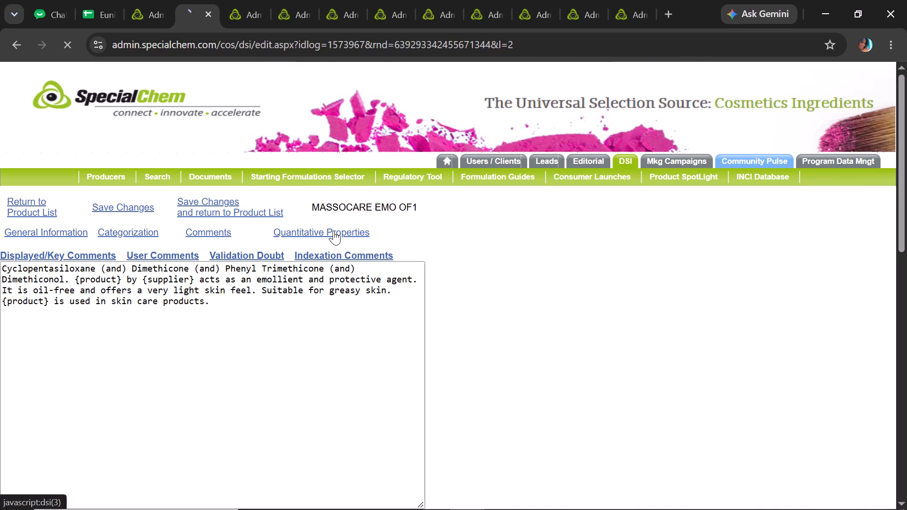
{"action": "left_click", "coordinate": [222, 207]}
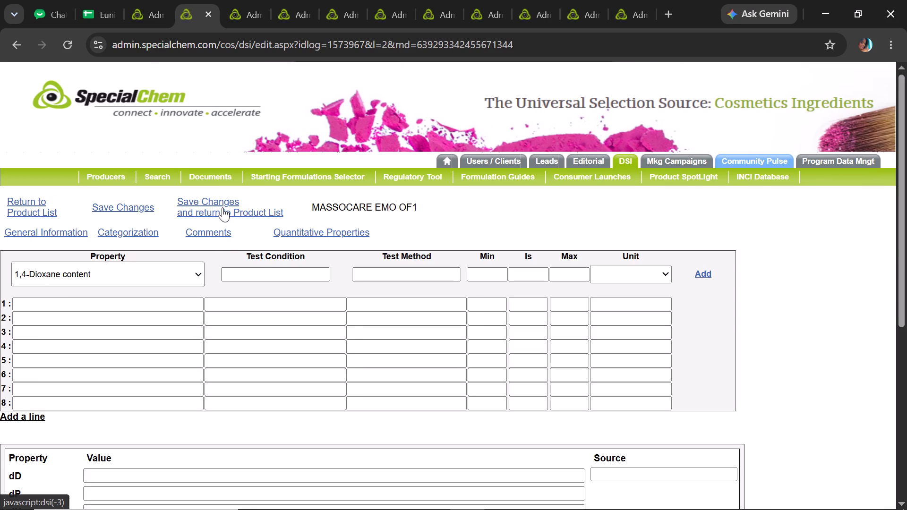
Open MASSOCARE EMO SUN1 from the search results, set its status to Availability Not Confirmed, checked on 11/03/2026, and save.
{"action": "left_click", "coordinate": [125, 5]}
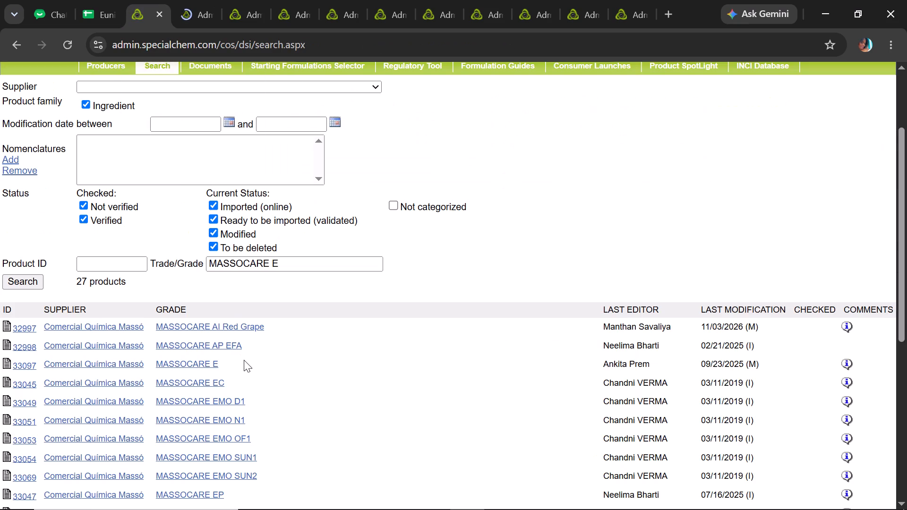
{"action": "left_click", "coordinate": [247, 459]}
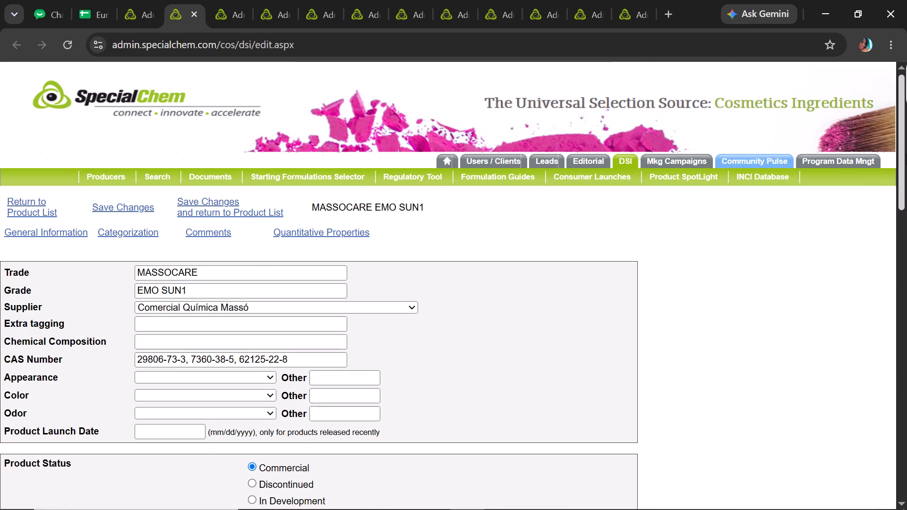
{"action": "left_click_drag", "start_coordinate": [906, 154], "coordinate": [906, 168]}
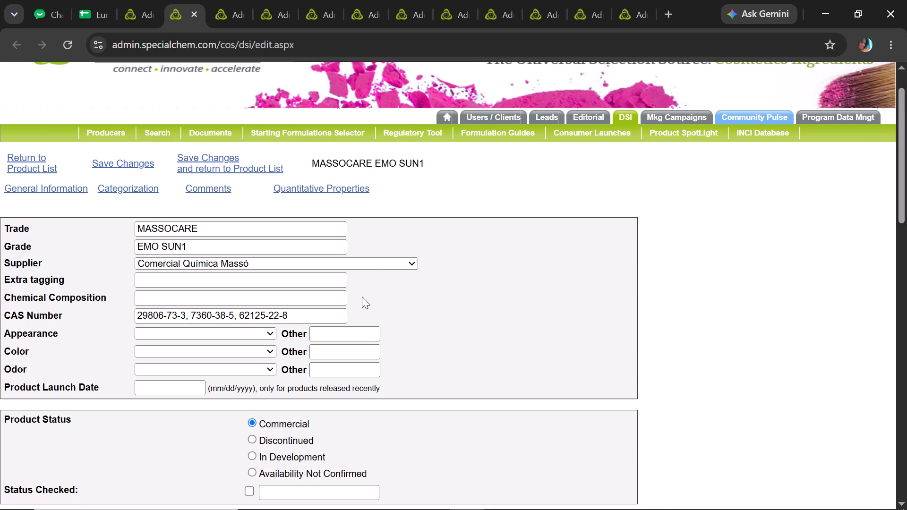
{"action": "left_click", "coordinate": [252, 473]}
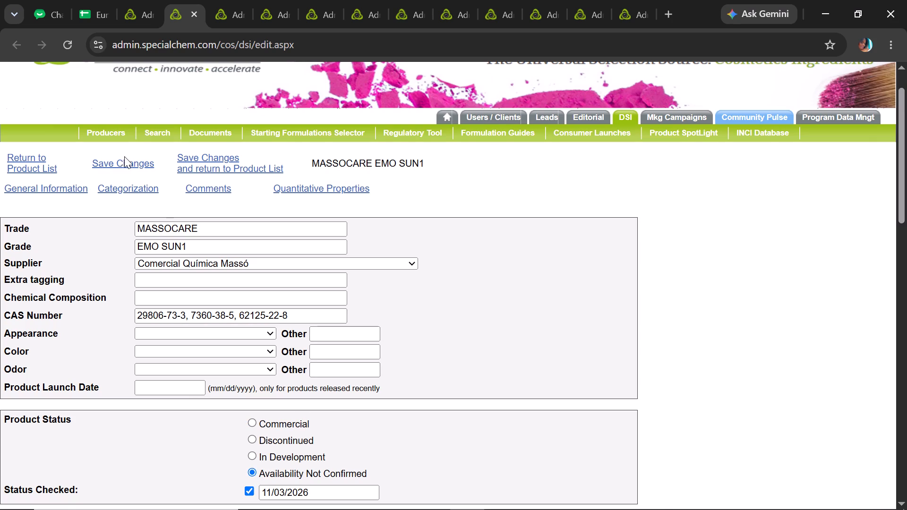
{"action": "left_click", "coordinate": [121, 160]}
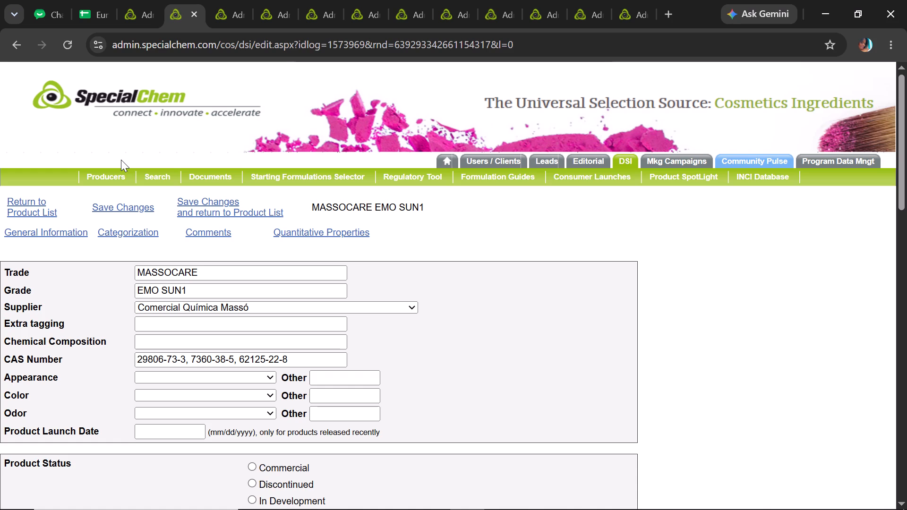
Open the MASSOCARE EMO SUN1 comments and copy the "{product} by {supplier}" placeholder from the Guide sheet for them.
{"action": "left_click_drag", "start_coordinate": [906, 137], "coordinate": [906, 167]}
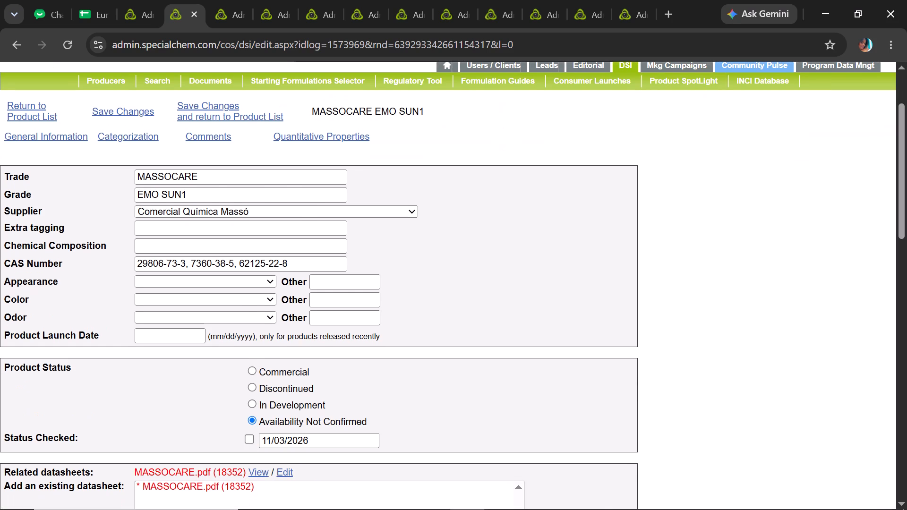
{"action": "left_click", "coordinate": [213, 138]}
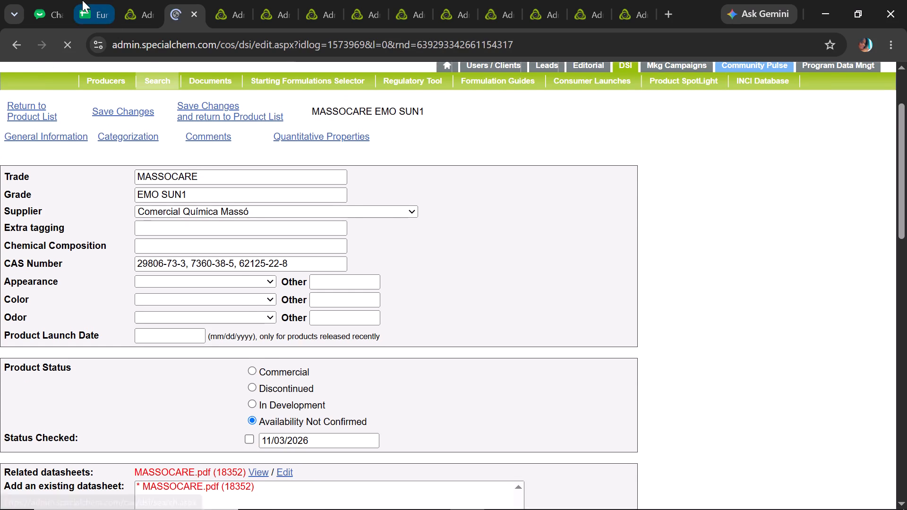
{"action": "left_click", "coordinate": [82, 0]}
{"action": "key", "text": "ctrl+c"}
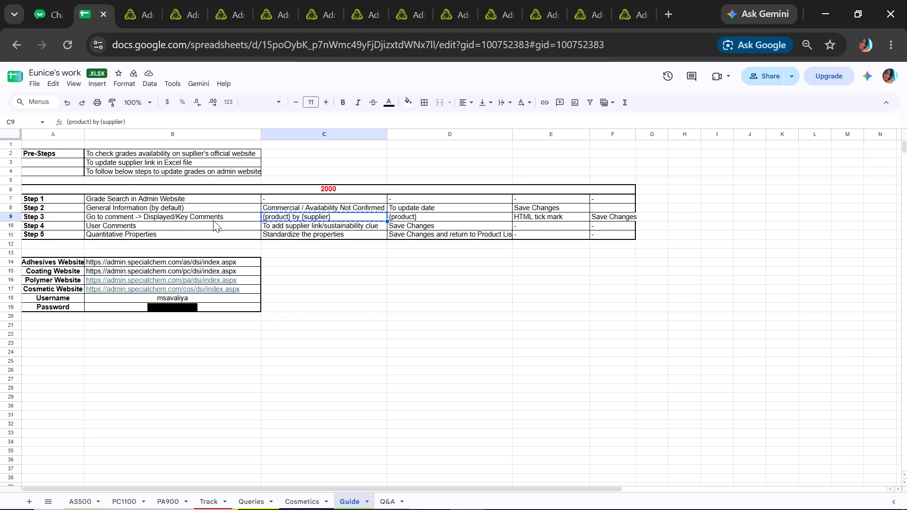
{"action": "left_click", "coordinate": [188, 4]}
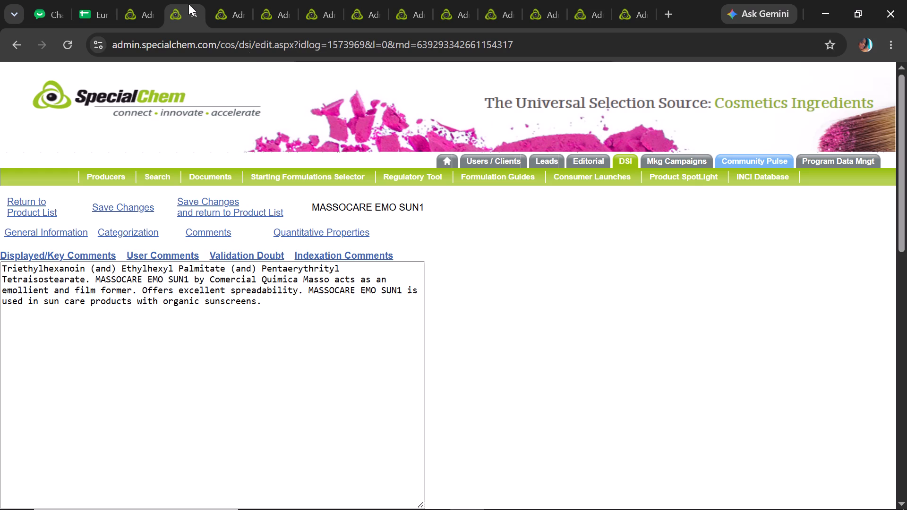
In the MASSOCARE EMO SUN1 comments, replace the grade-by-supplier phrase with "{product} by {supplier}" and the remaining grade name with "{product}".
{"action": "left_click", "coordinate": [94, 277]}
{"action": "left_click", "coordinate": [94, 277]}
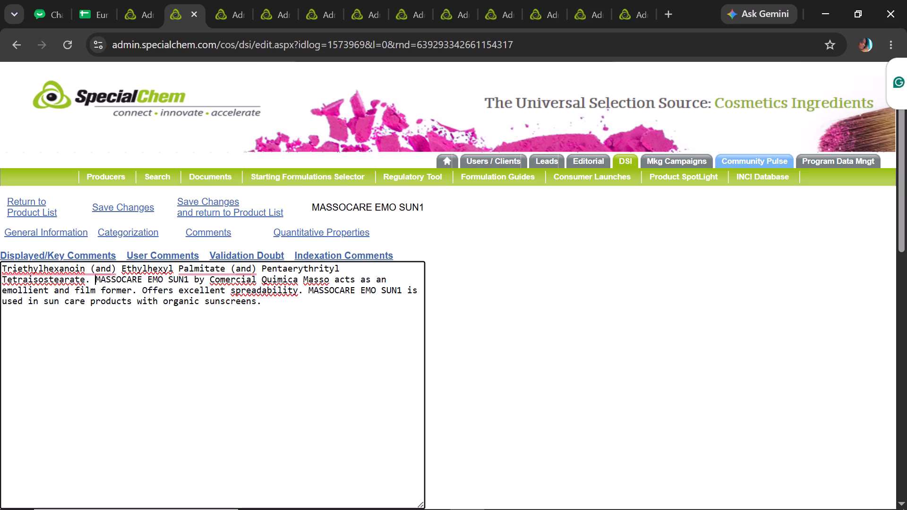
{"action": "left_click_drag", "start_coordinate": [94, 277], "coordinate": [333, 275]}
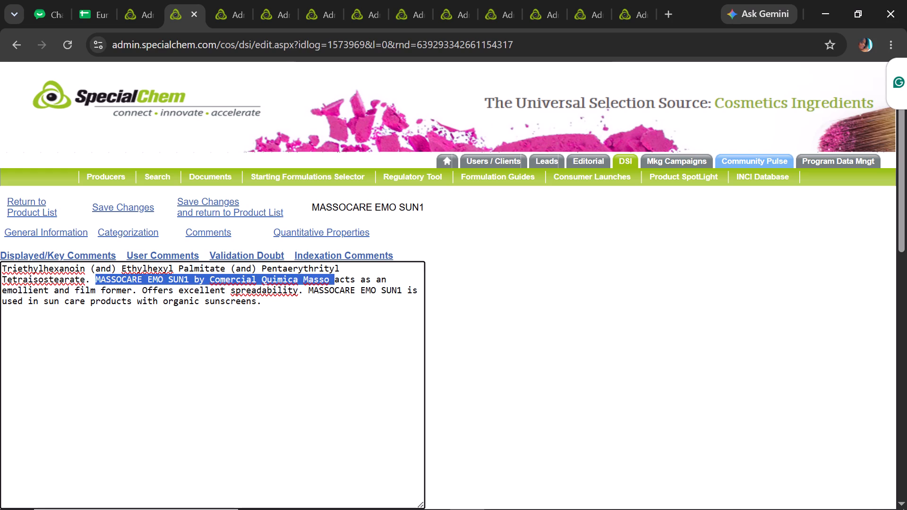
{"action": "left_click_drag", "start_coordinate": [333, 275], "coordinate": [329, 277]}
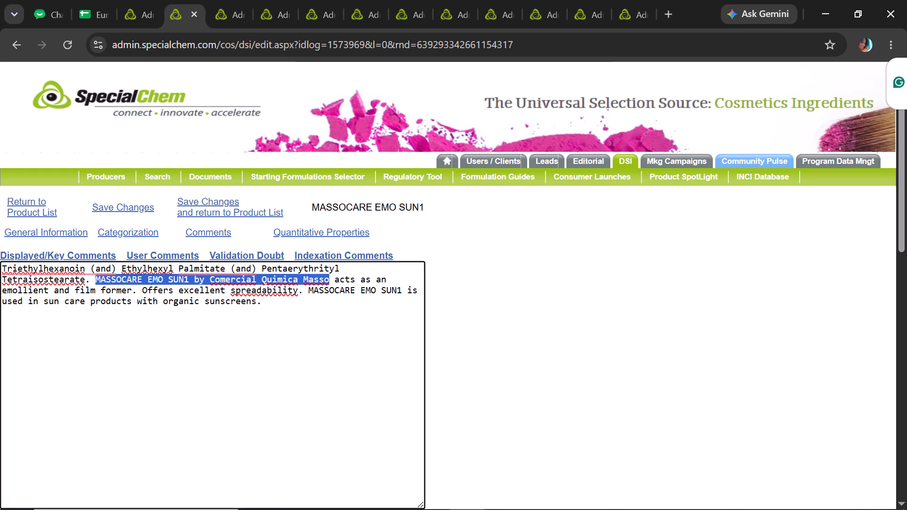
{"action": "key", "text": "ctrl+v"}
{"action": "left_click_drag", "start_coordinate": [142, 281], "coordinate": [98, 280]}
{"action": "key", "text": "ctrl+c"}
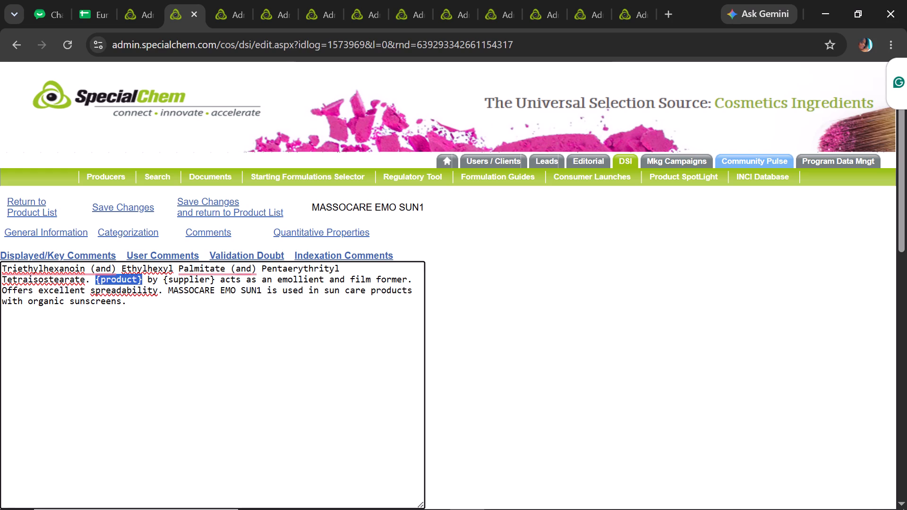
{"action": "left_click_drag", "start_coordinate": [168, 292], "coordinate": [262, 289]}
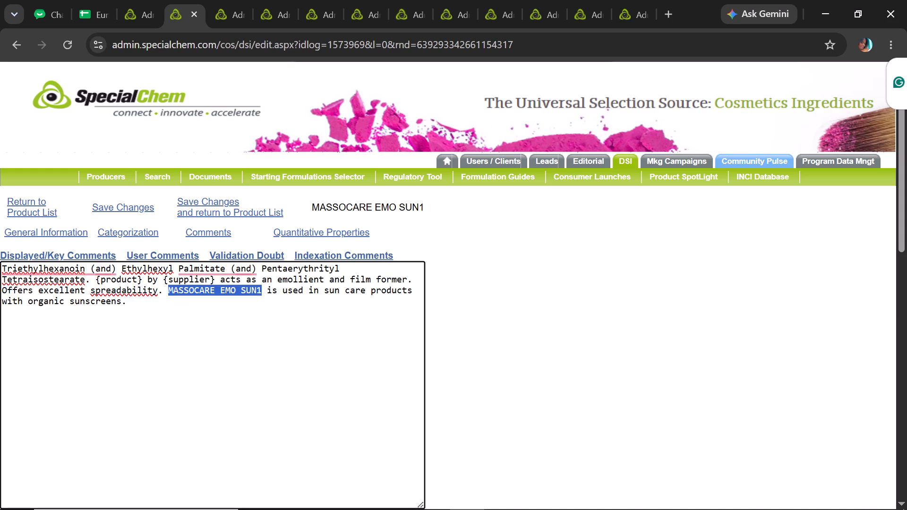
{"action": "key", "text": "ctrl+v"}
Enable Display as HTML for the MASSOCARE EMO SUN1 displayed comments and save the changes.
{"action": "left_click", "coordinate": [906, 120]}
{"action": "left_click_drag", "start_coordinate": [906, 120], "coordinate": [906, 143]}
{"action": "left_click", "coordinate": [84, 466]}
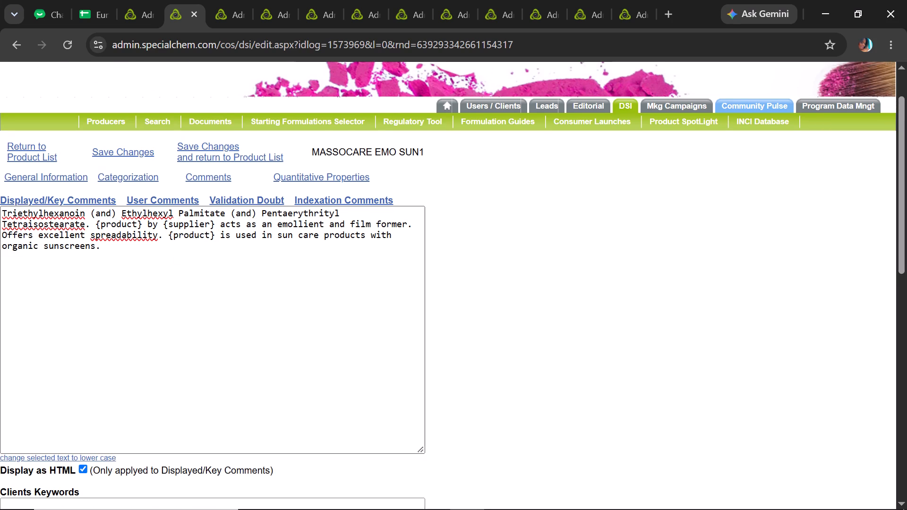
{"action": "left_click", "coordinate": [117, 149]}
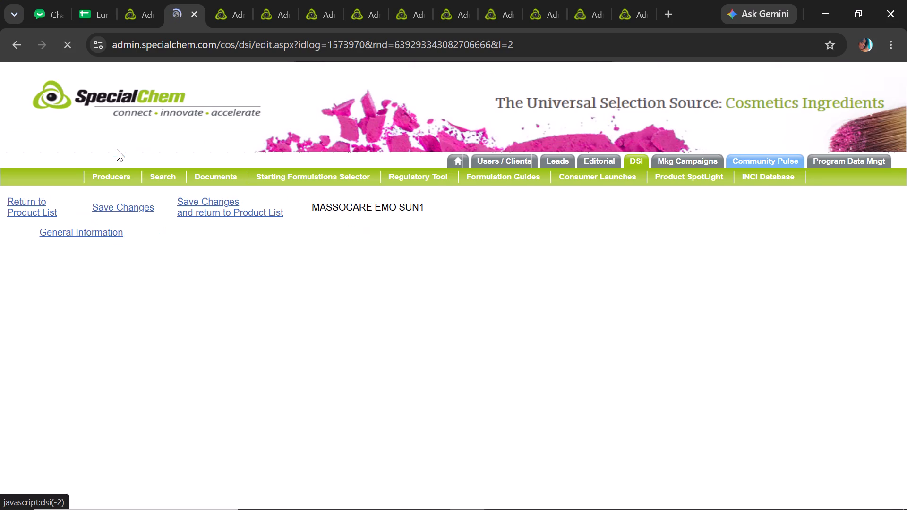
Open the quantitative properties of MASSOCARE EMO SUN1, then save the grade and return to the product list.
{"action": "left_click", "coordinate": [305, 229]}
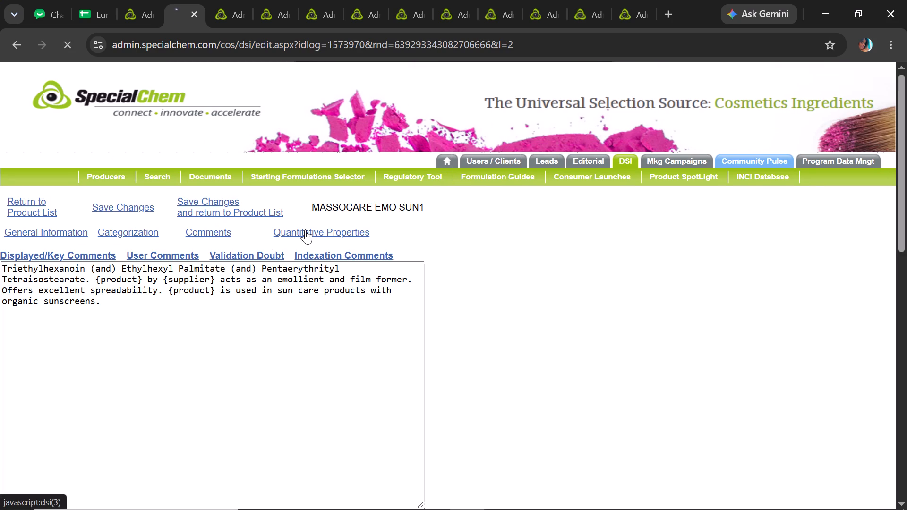
{"action": "left_click", "coordinate": [200, 213]}
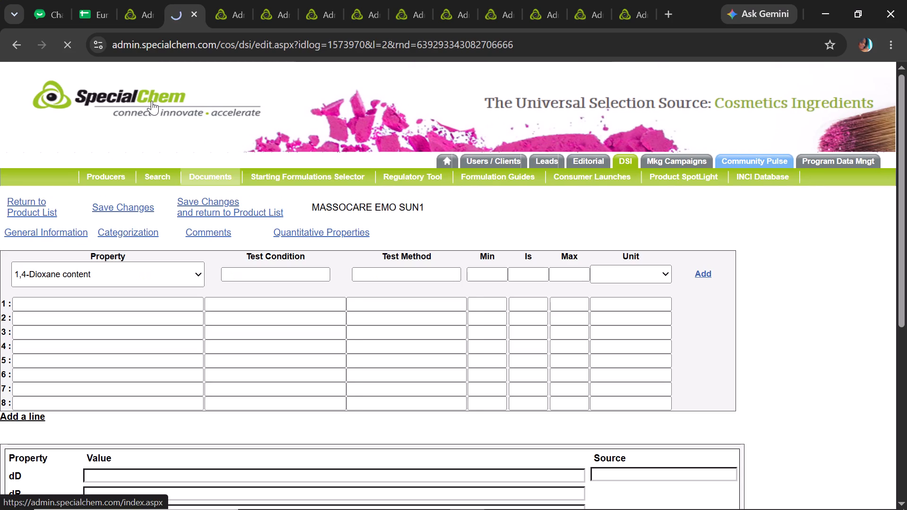
Switch to the spreadsheet and select the next grade, MASSOCARE EMO SUN2, in the Cosmetics sheet.
{"action": "left_click", "coordinate": [104, 0]}
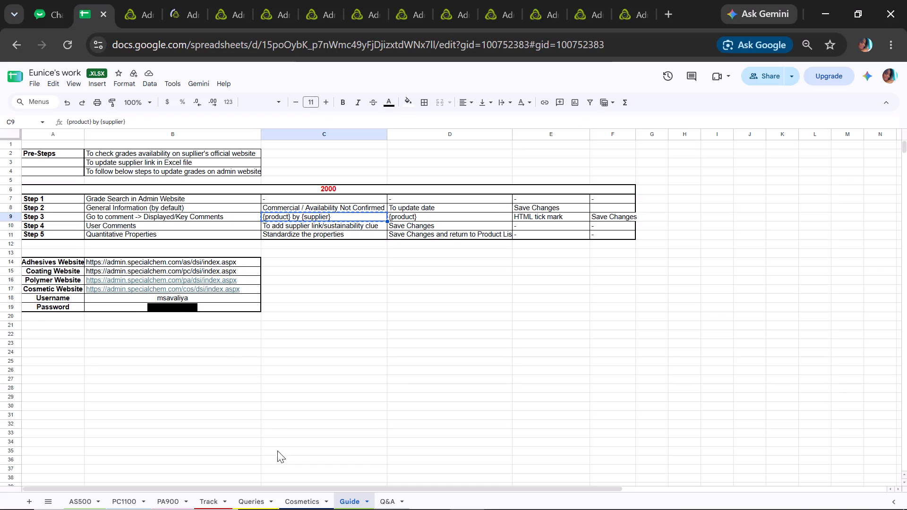
{"action": "left_click", "coordinate": [303, 497]}
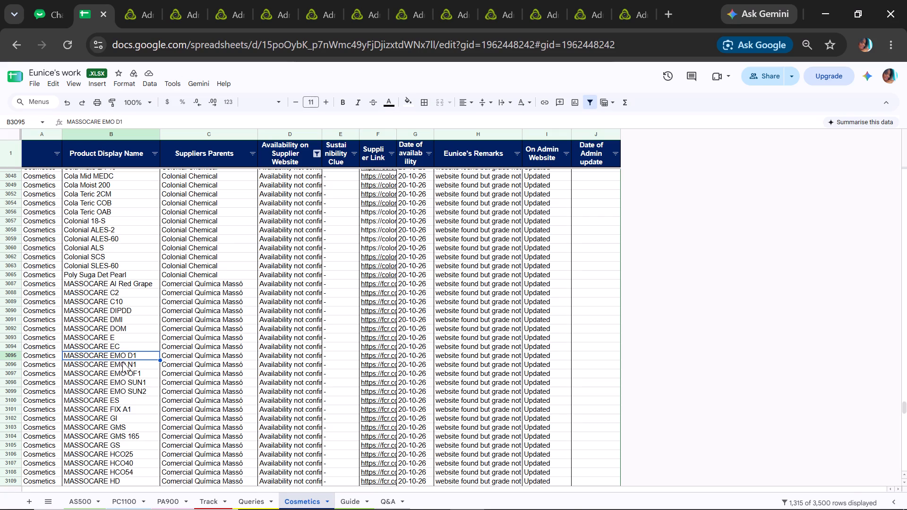
{"action": "left_click", "coordinate": [145, 389]}
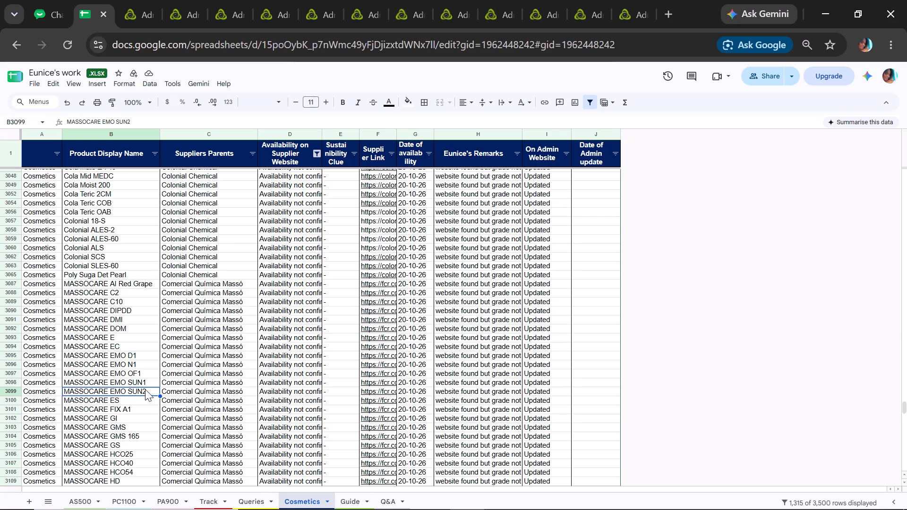
Open MASSOCARE EMO SUN2 from the admin site's search results, set its product status to Availability Not Confirmed, and save.
{"action": "left_click", "coordinate": [181, 10]}
{"action": "left_click", "coordinate": [136, 2]}
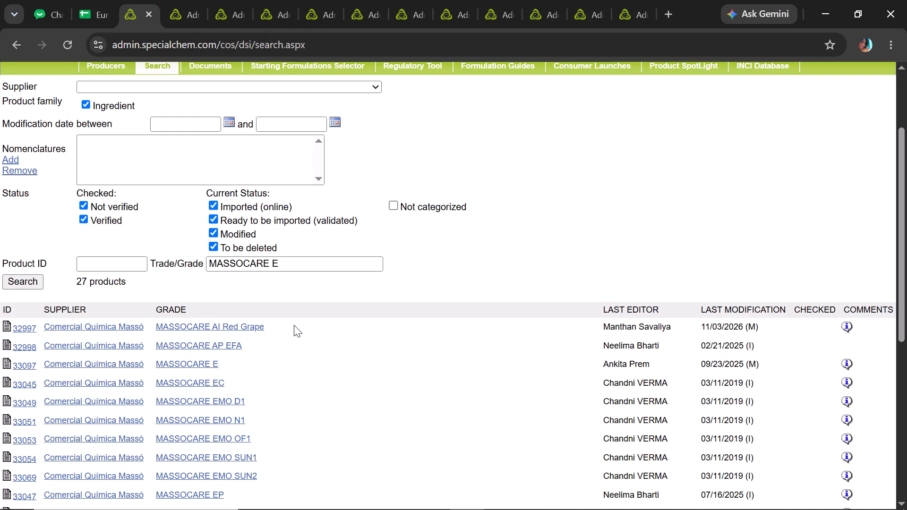
{"action": "left_click", "coordinate": [241, 475]}
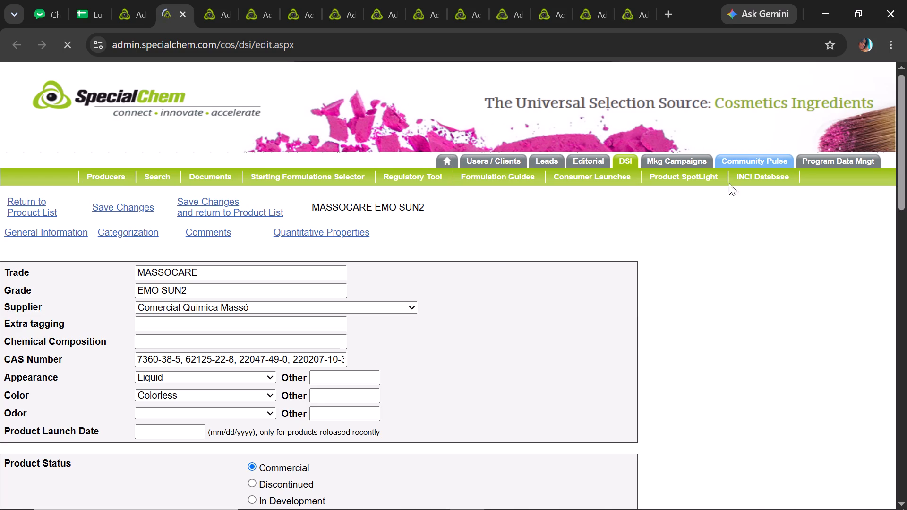
{"action": "left_click_drag", "start_coordinate": [899, 154], "coordinate": [901, 162]}
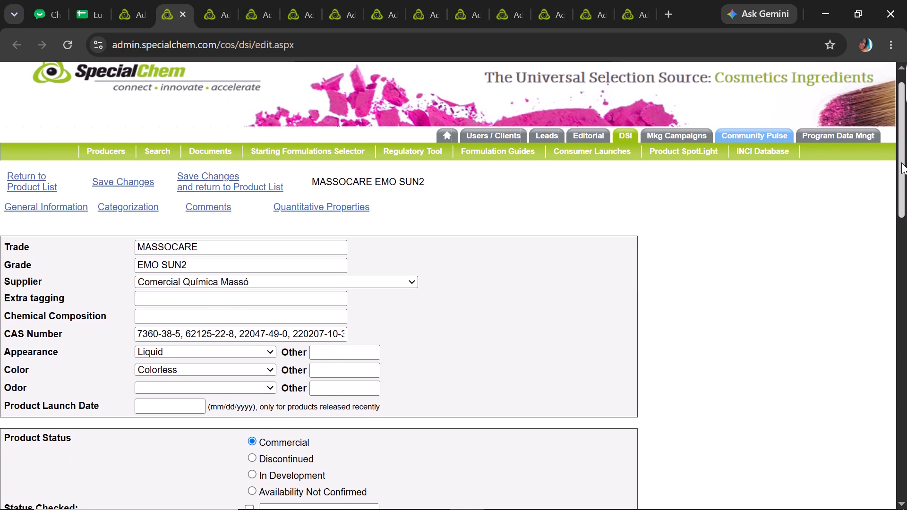
{"action": "left_click_drag", "start_coordinate": [901, 162], "coordinate": [902, 166]}
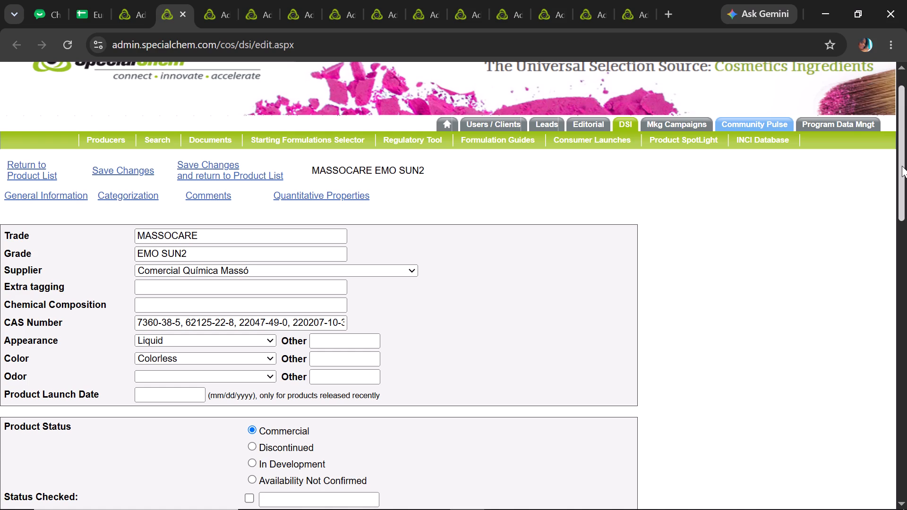
{"action": "left_click", "coordinate": [253, 479]}
{"action": "left_click", "coordinate": [127, 170]}
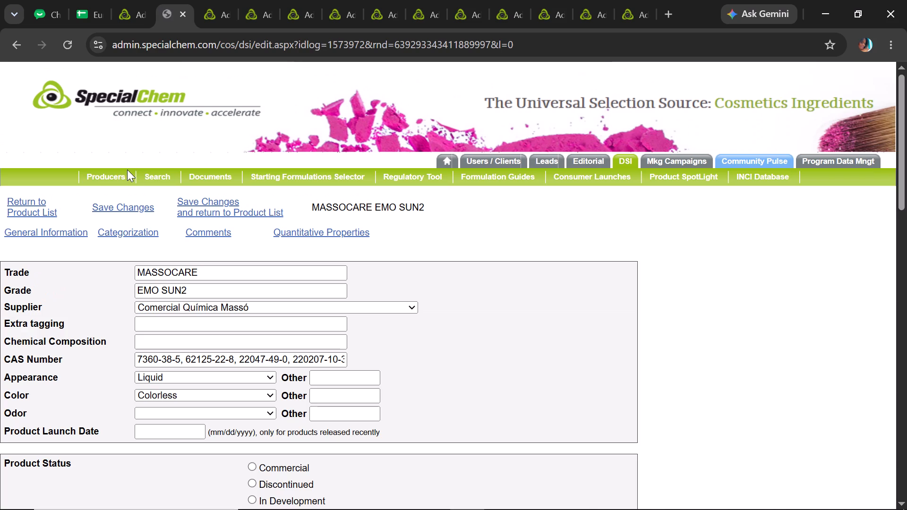
Open the MASSOCARE EMO SUN2 comments and copy the "{product} by {supplier}" placeholder from the Guide sheet for them.
{"action": "left_click_drag", "start_coordinate": [906, 119], "coordinate": [906, 132]}
{"action": "left_click", "coordinate": [206, 190]}
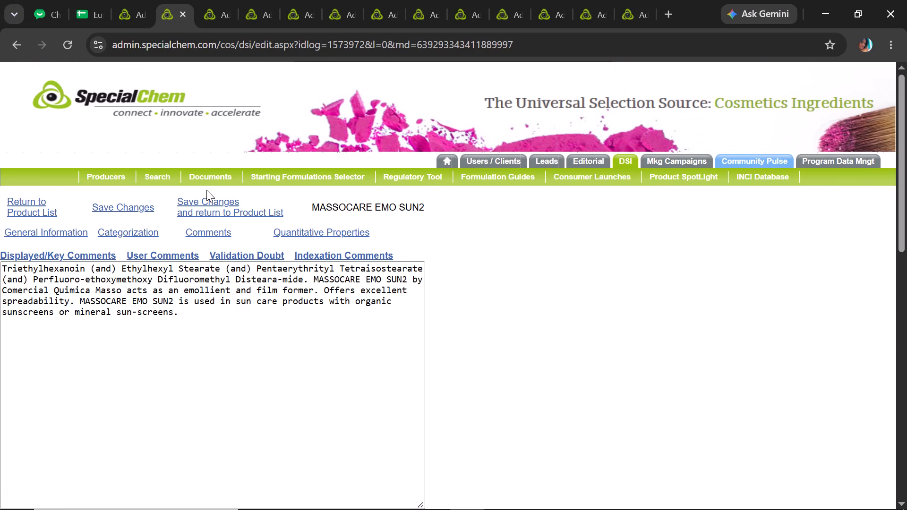
{"action": "left_click", "coordinate": [74, 20]}
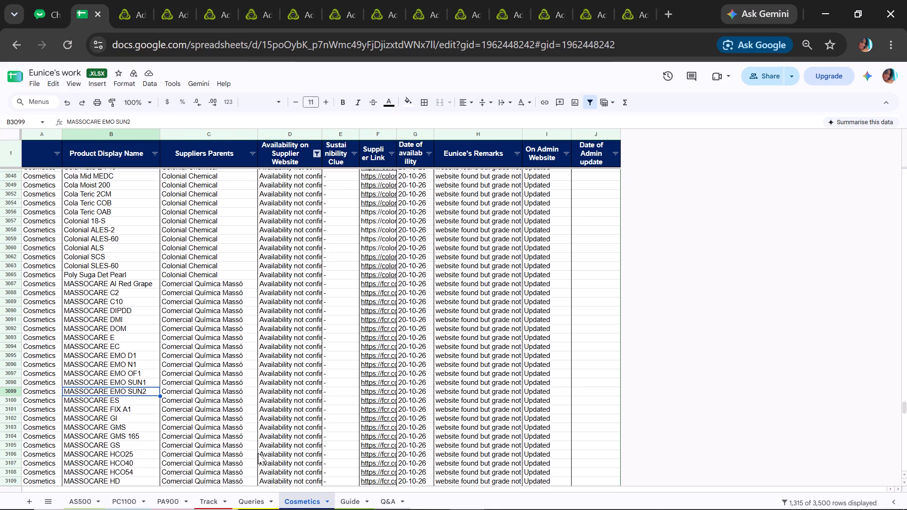
{"action": "left_click", "coordinate": [347, 494]}
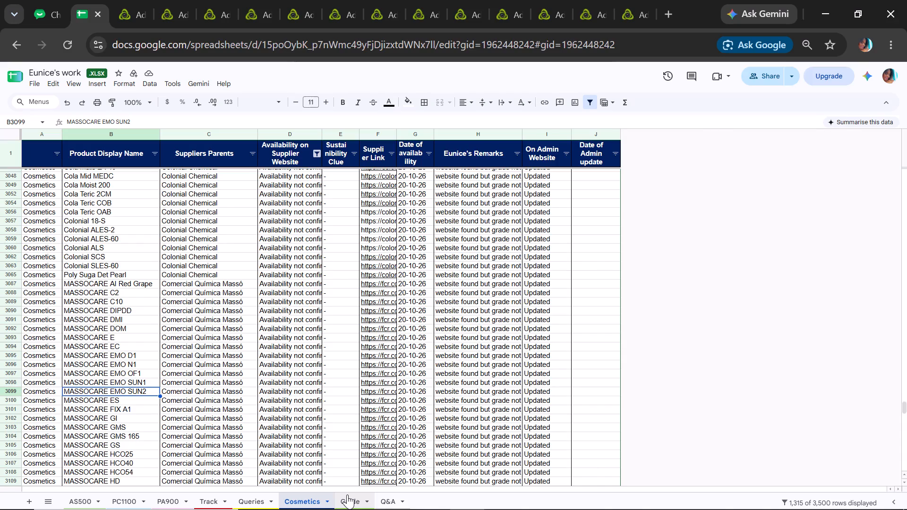
{"action": "key", "text": "ctrl+c"}
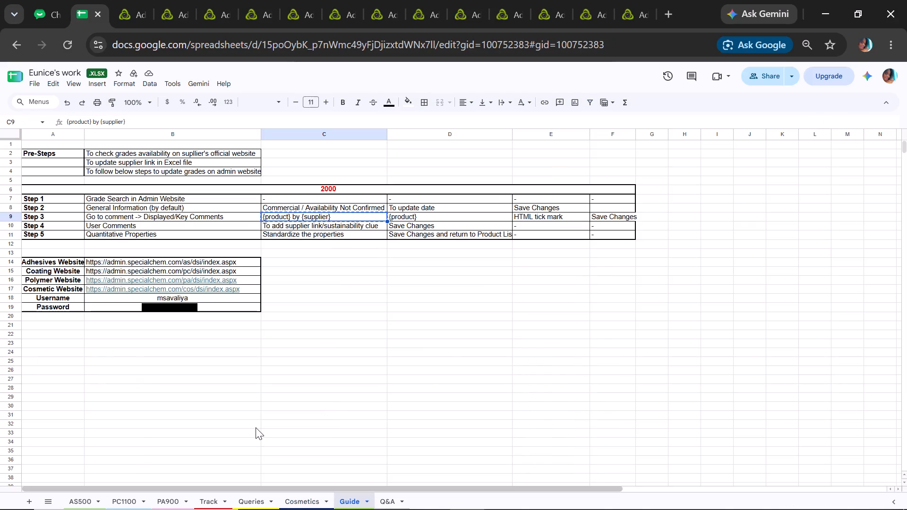
{"action": "left_click", "coordinate": [156, 2]}
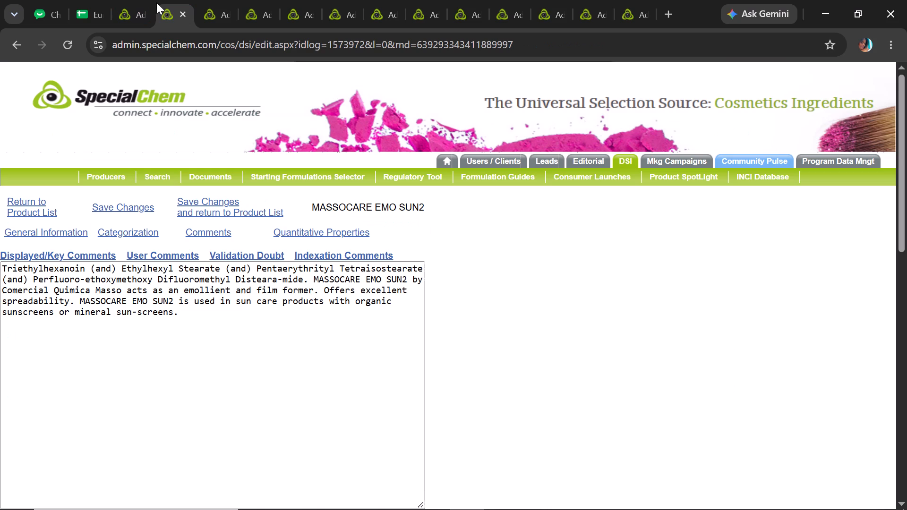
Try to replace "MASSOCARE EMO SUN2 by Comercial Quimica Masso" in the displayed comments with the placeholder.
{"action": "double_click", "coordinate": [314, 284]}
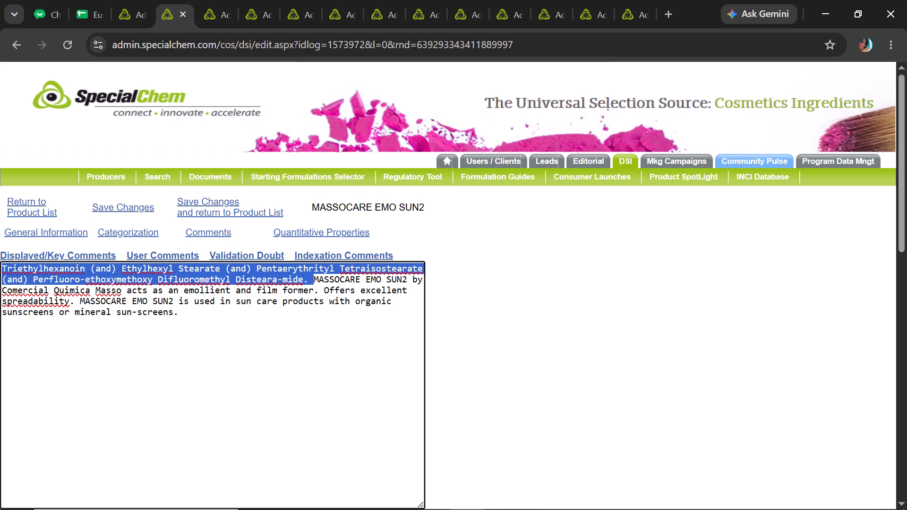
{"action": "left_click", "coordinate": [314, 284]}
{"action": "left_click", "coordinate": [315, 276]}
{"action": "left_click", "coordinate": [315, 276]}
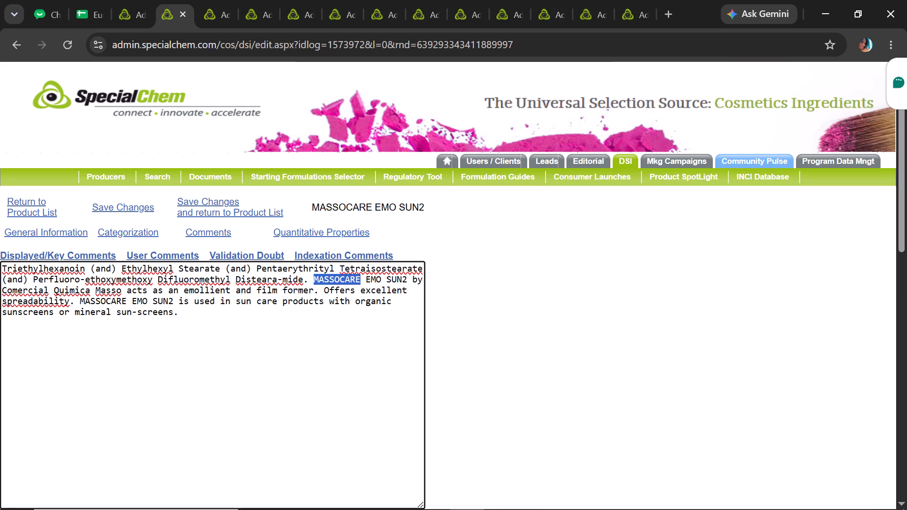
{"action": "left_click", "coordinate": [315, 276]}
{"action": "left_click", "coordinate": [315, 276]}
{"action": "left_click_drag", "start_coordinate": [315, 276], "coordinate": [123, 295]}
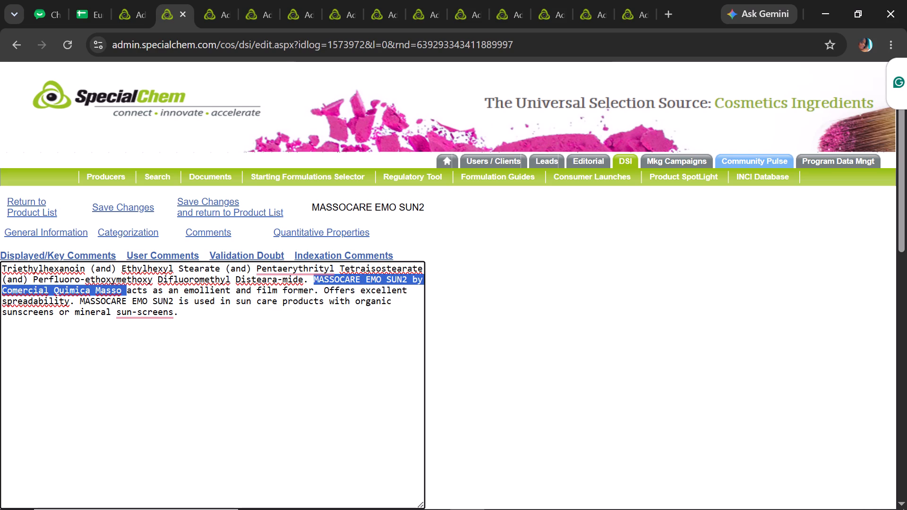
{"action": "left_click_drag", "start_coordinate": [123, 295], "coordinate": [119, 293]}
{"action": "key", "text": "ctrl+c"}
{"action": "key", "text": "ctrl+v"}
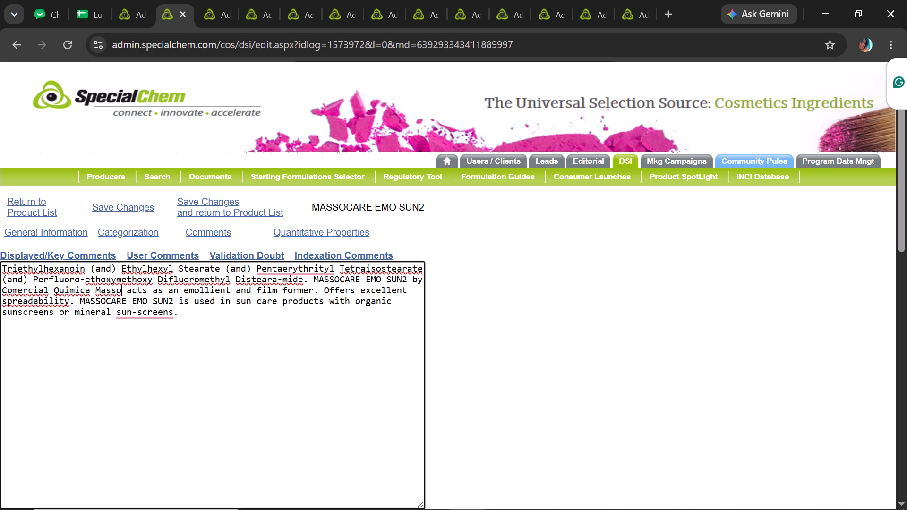
Copy "{product} by {supplier}" from the Guide sheet again and replace "MASSOCARE EMO SUN2 by Comercial Quimica Masso" in the comments with it.
{"action": "left_click", "coordinate": [106, 19]}
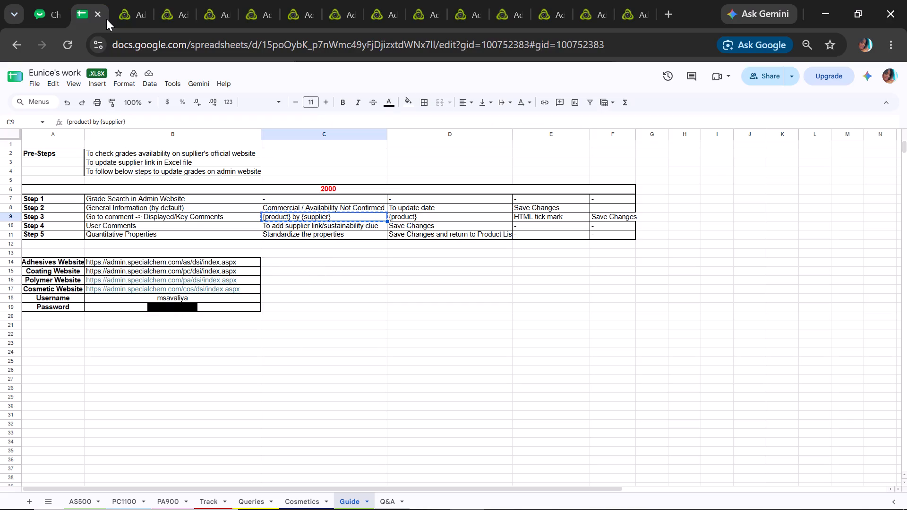
{"action": "key", "text": "ctrl+c"}
{"action": "left_click", "coordinate": [163, 5]}
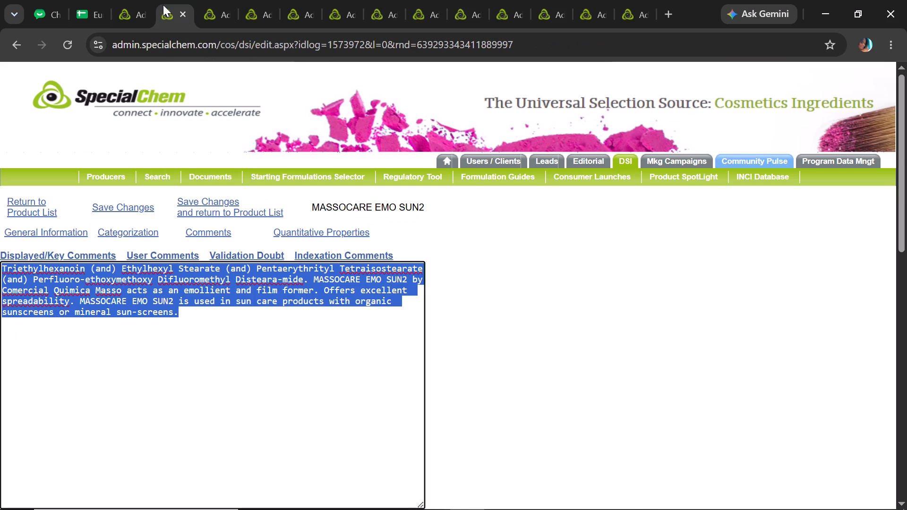
{"action": "left_click", "coordinate": [310, 284]}
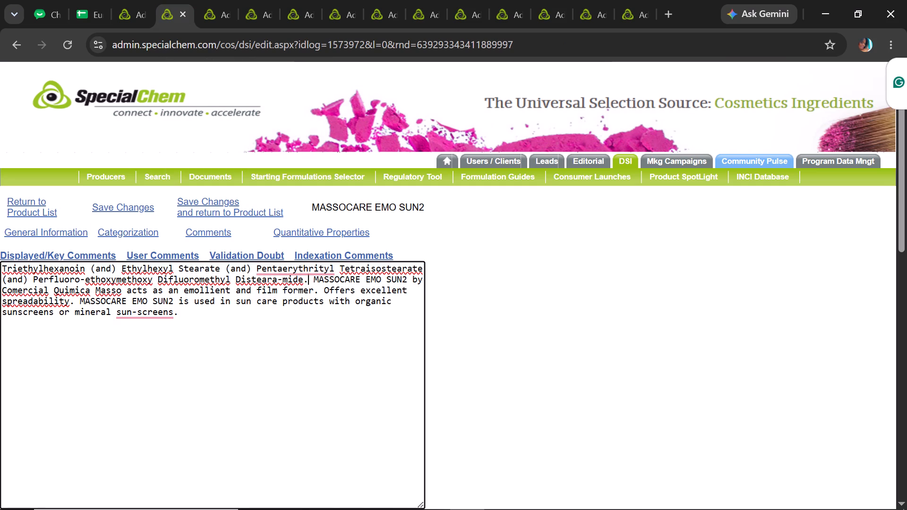
{"action": "left_click_drag", "start_coordinate": [312, 282], "coordinate": [210, 276]}
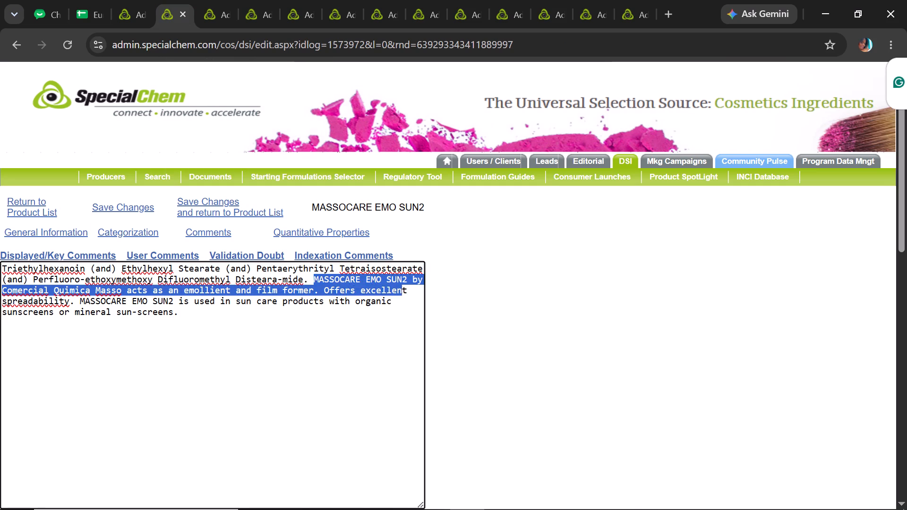
{"action": "left_click_drag", "start_coordinate": [210, 276], "coordinate": [122, 291]}
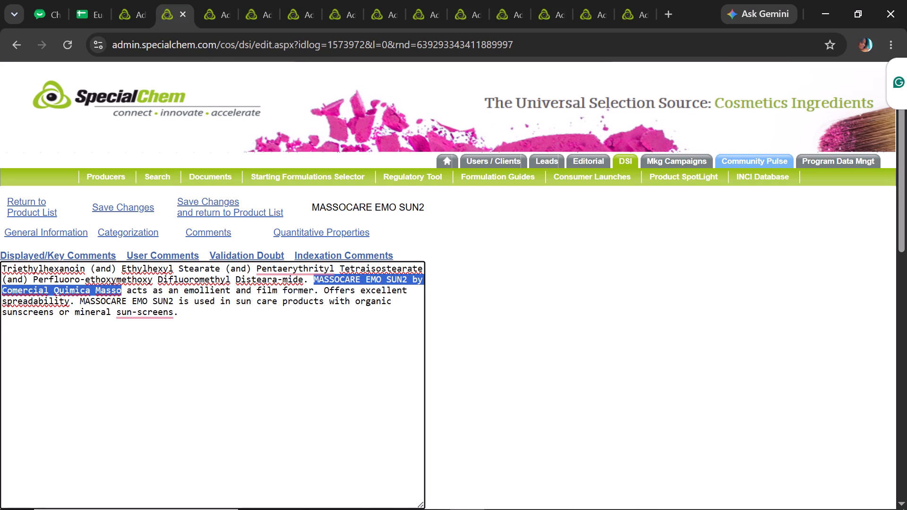
{"action": "key", "text": "ctrl+v"}
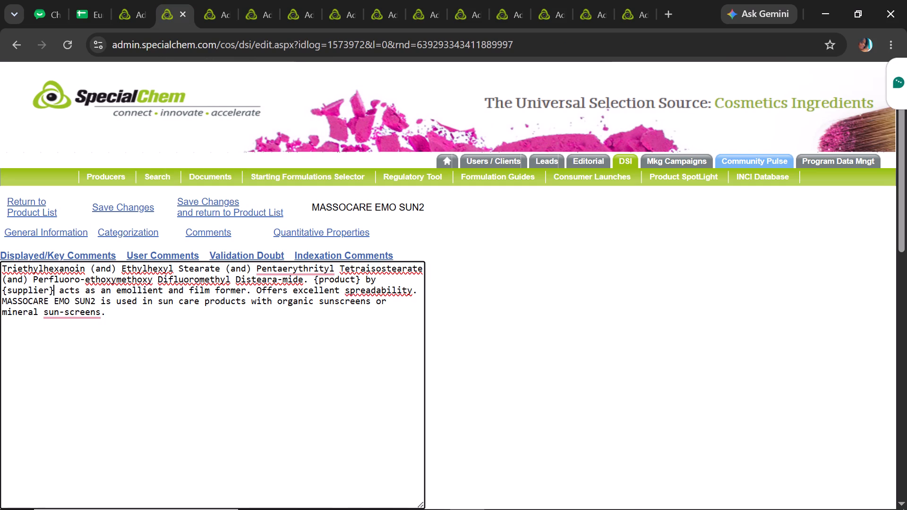
Replace the remaining "MASSOCARE EMO SUN2" in the displayed comments with the "{product}" placeholder.
{"action": "left_click_drag", "start_coordinate": [312, 278], "coordinate": [358, 280]}
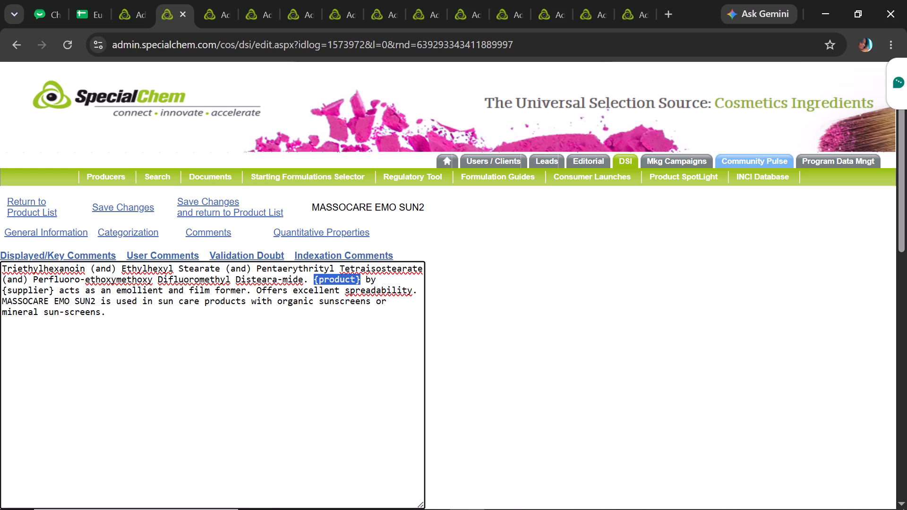
{"action": "key", "text": "ctrl+c"}
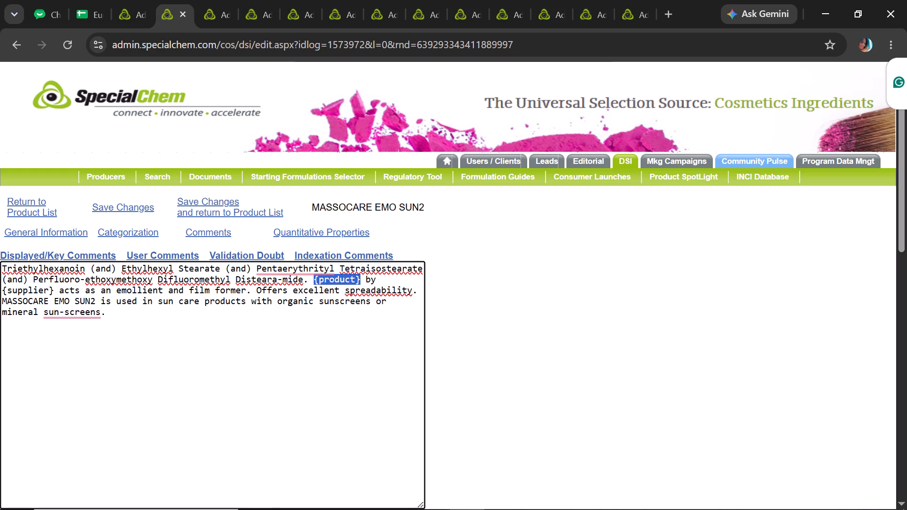
{"action": "left_click_drag", "start_coordinate": [93, 302], "coordinate": [0, 296]}
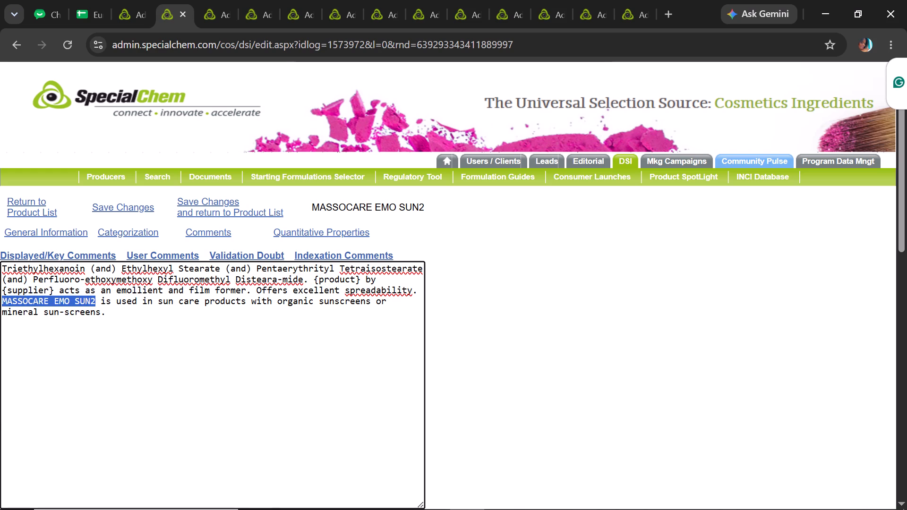
{"action": "left_click_drag", "start_coordinate": [0, 296], "coordinate": [0, 300]}
{"action": "key", "text": "ctrl+c"}
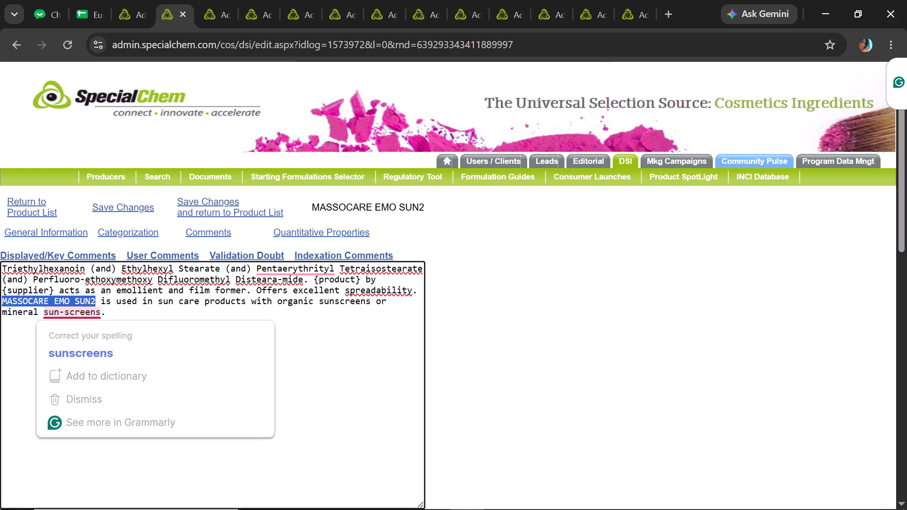
{"action": "key", "text": "shift+braceleft"}
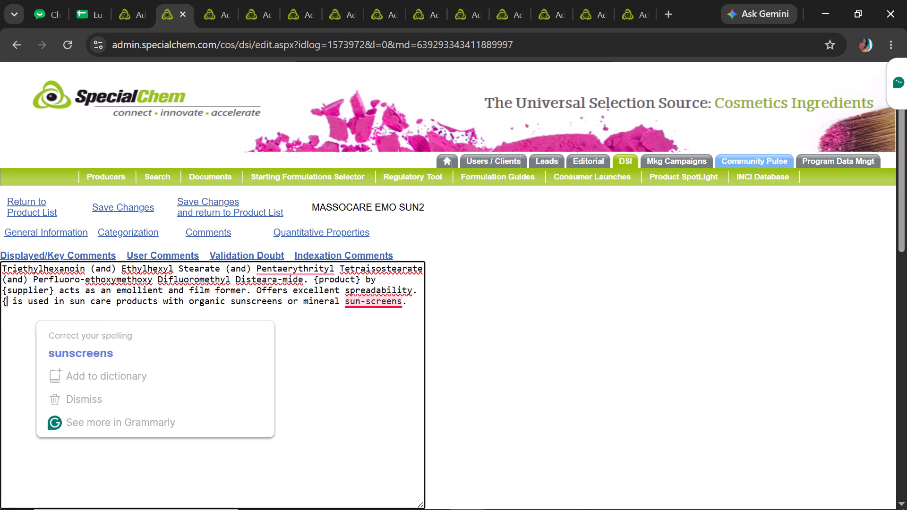
{"action": "type", "text": "pro"}
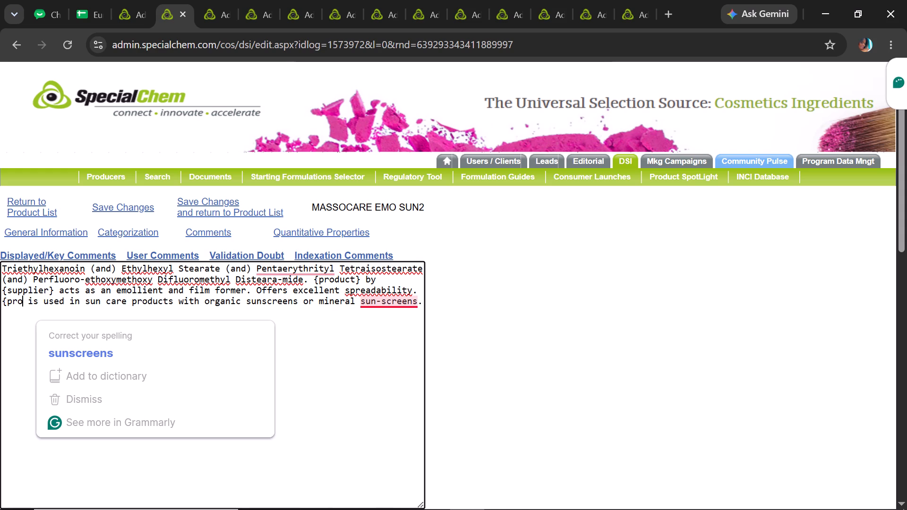
{"action": "type", "text": "duct"}
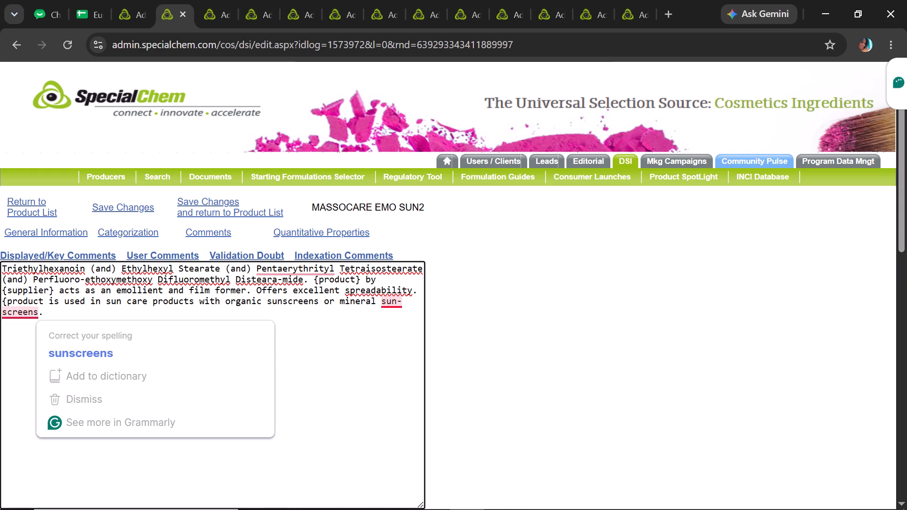
{"action": "key", "text": "shift+braceright"}
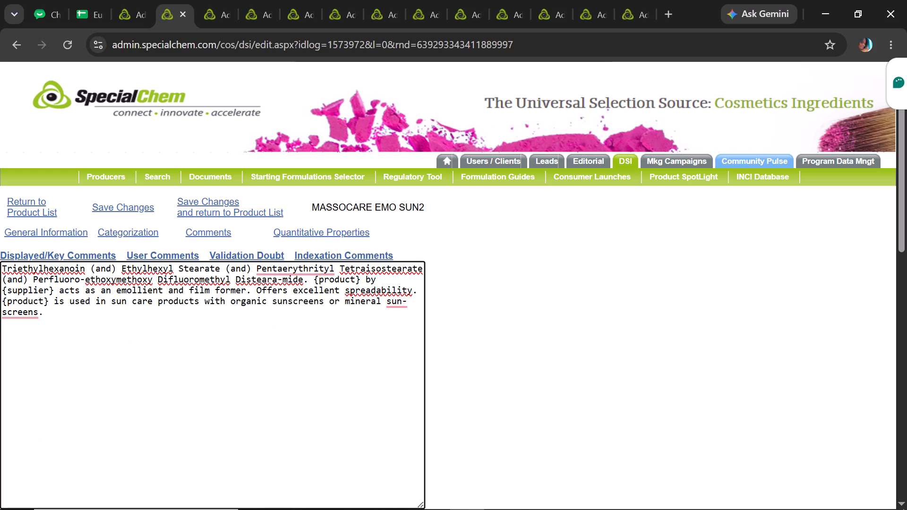
Correct "sun-screens" to "sunscreens" at the end of the MASSOCARE EMO SUN2 comments.
{"action": "left_click", "coordinate": [411, 326]}
{"action": "type", "text": "sunscreens"}
Enable Display as HTML for the MASSOCARE EMO SUN2 comments and save the changes.
{"action": "left_click_drag", "start_coordinate": [906, 156], "coordinate": [904, 193]}
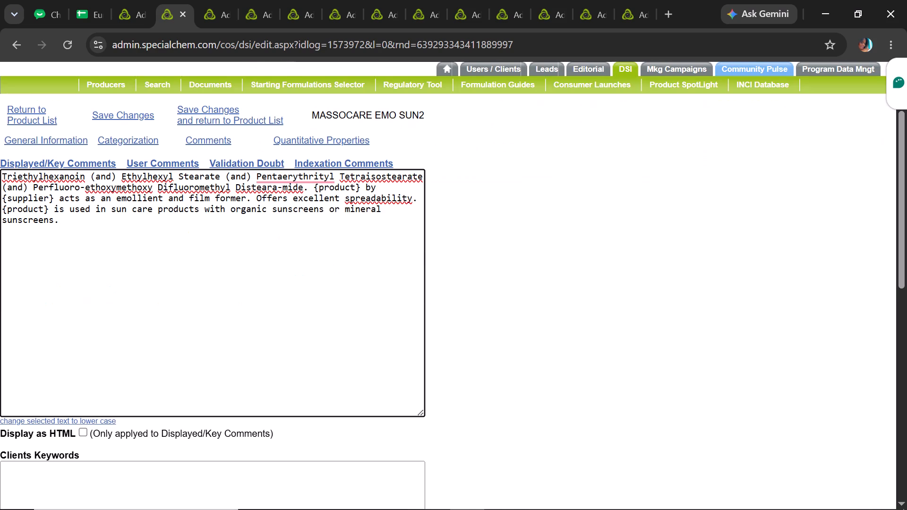
{"action": "left_click", "coordinate": [86, 429]}
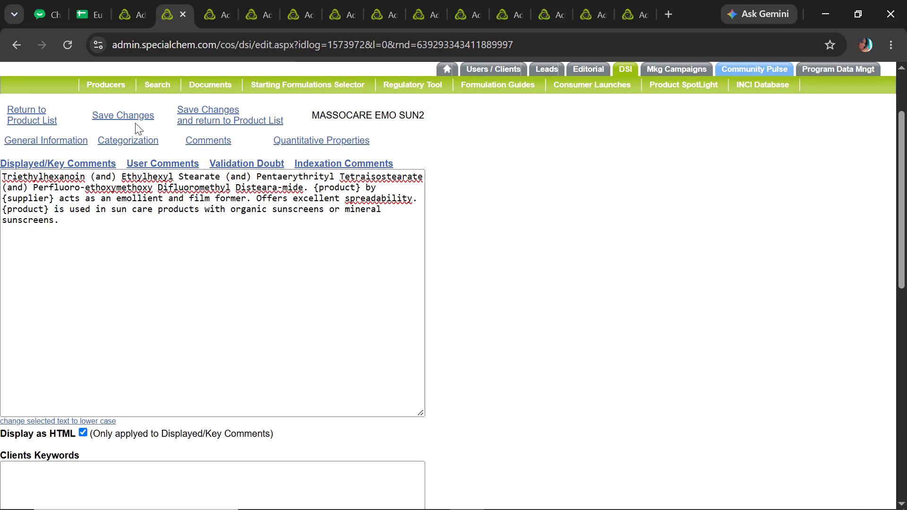
{"action": "left_click", "coordinate": [125, 120]}
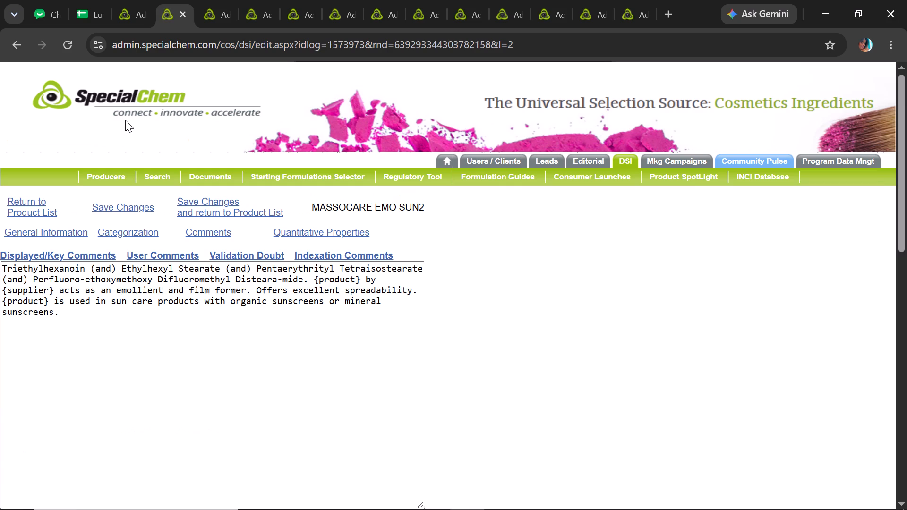
Open the quantitative properties of MASSOCARE EMO SUN2, then save the changes and return to the product list.
{"action": "left_click", "coordinate": [358, 237]}
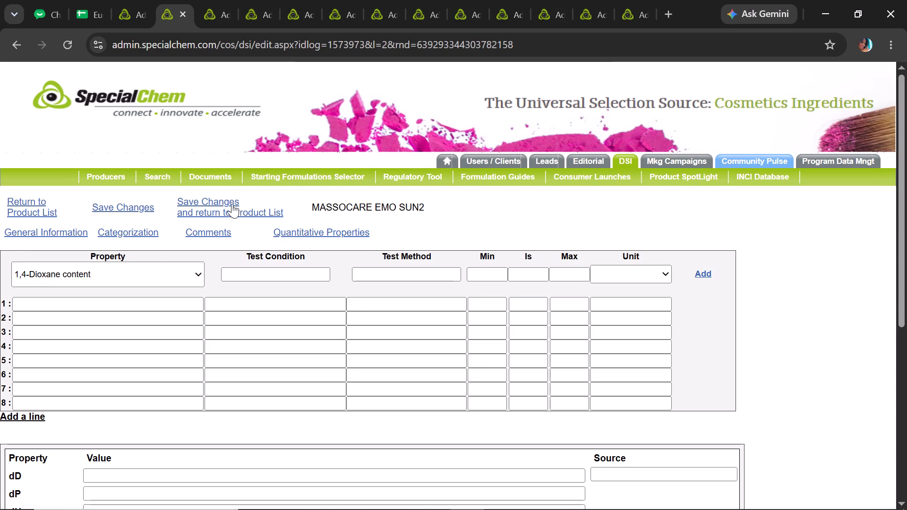
{"action": "left_click", "coordinate": [220, 203]}
{"action": "left_click_drag", "start_coordinate": [906, 163], "coordinate": [906, 170]}
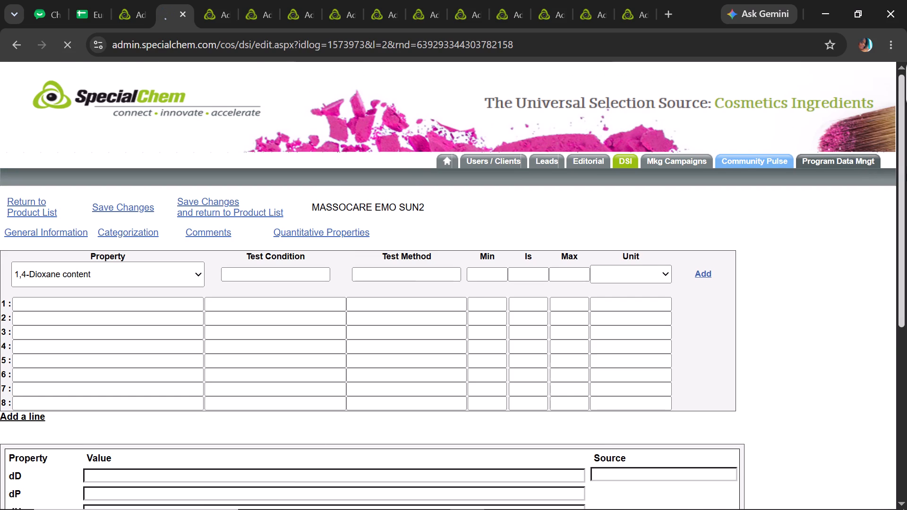
{"action": "left_click_drag", "start_coordinate": [906, 170], "coordinate": [906, 188]}
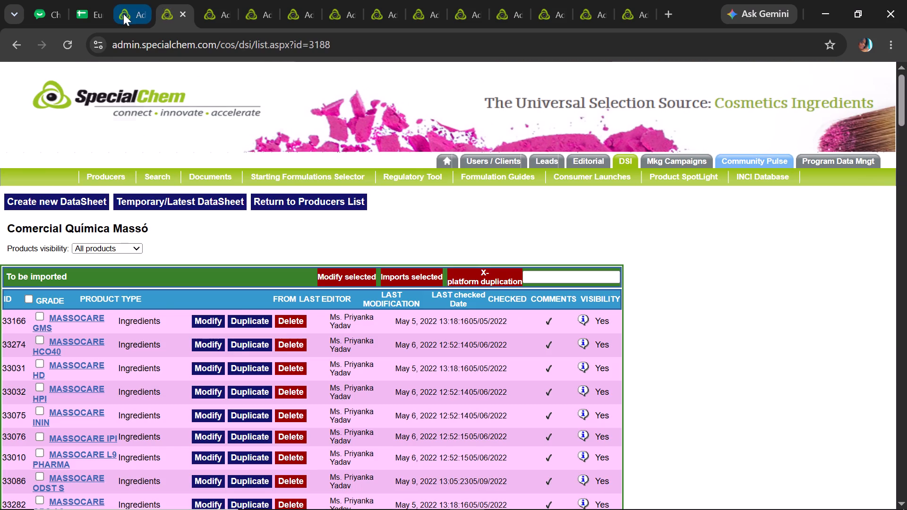
Copy the grade name MASSOCARE ES from the Cosmetics sheet and open that grade from the admin site's search results.
{"action": "left_click", "coordinate": [123, 14]}
{"action": "left_click", "coordinate": [76, 2]}
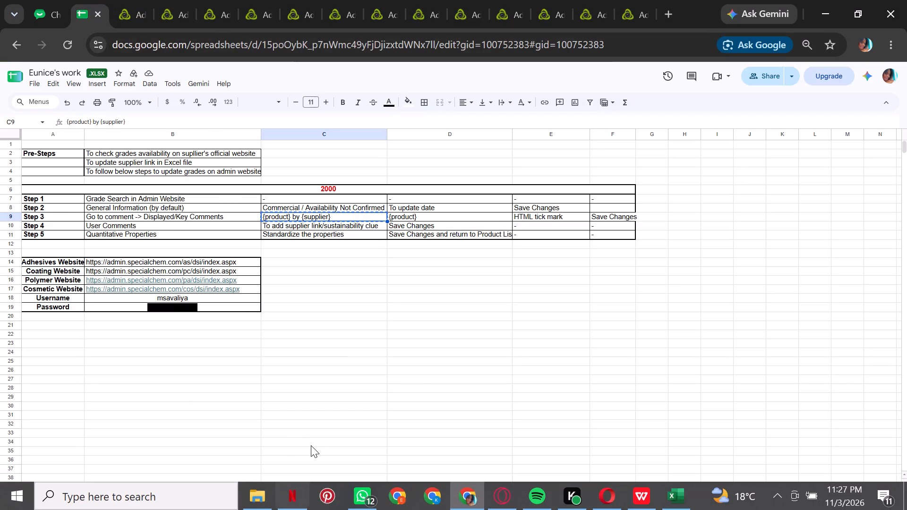
{"action": "left_click", "coordinate": [315, 494]}
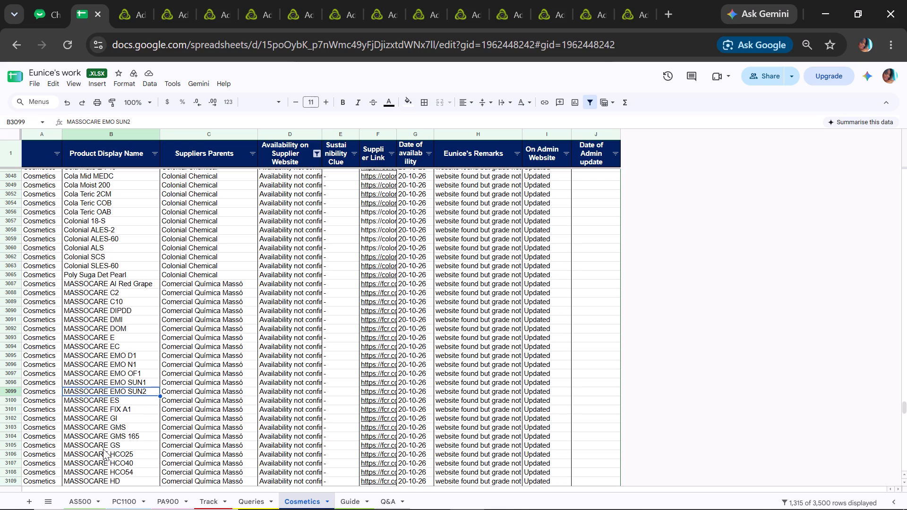
{"action": "left_click", "coordinate": [111, 398]}
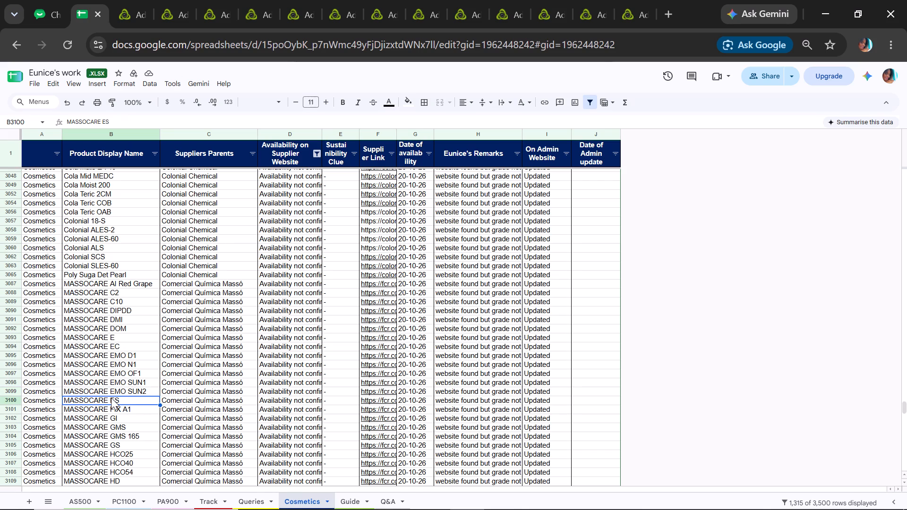
{"action": "key", "text": "ctrl+c"}
{"action": "left_click", "coordinate": [170, 0]}
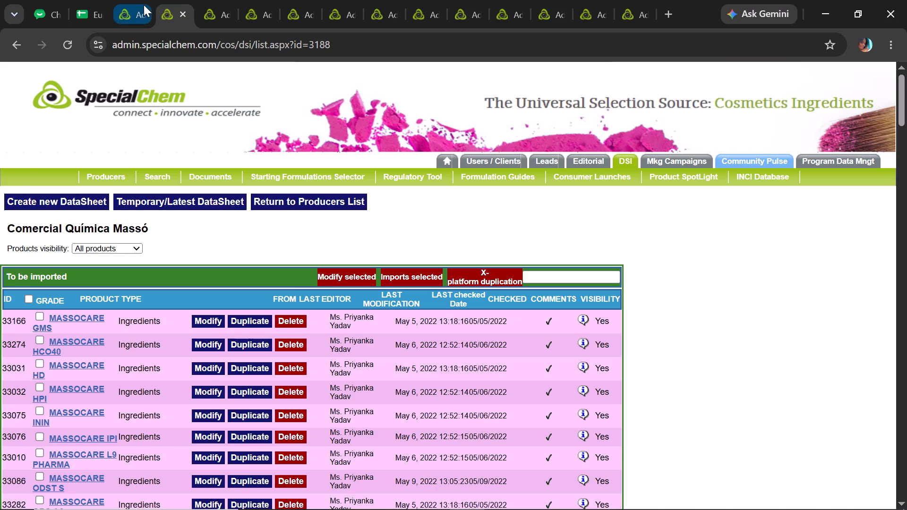
{"action": "left_click", "coordinate": [144, 5]}
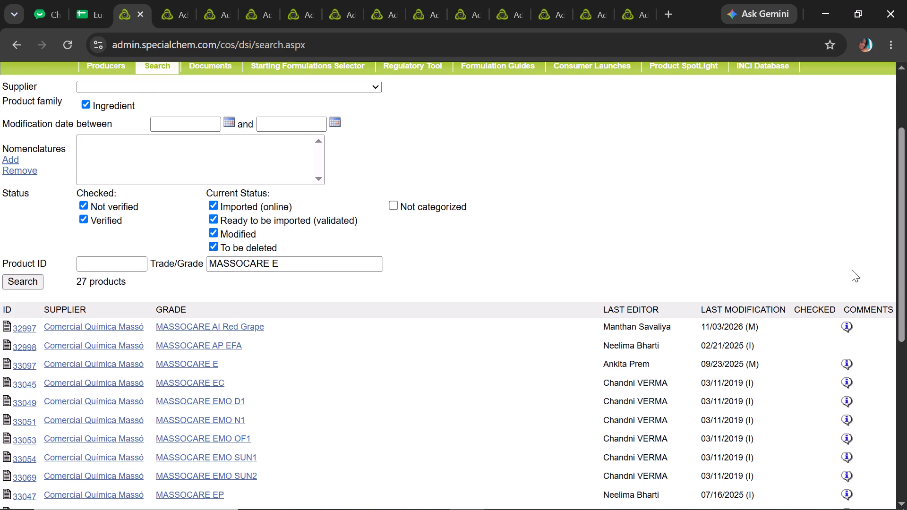
{"action": "left_click_drag", "start_coordinate": [906, 263], "coordinate": [906, 385]}
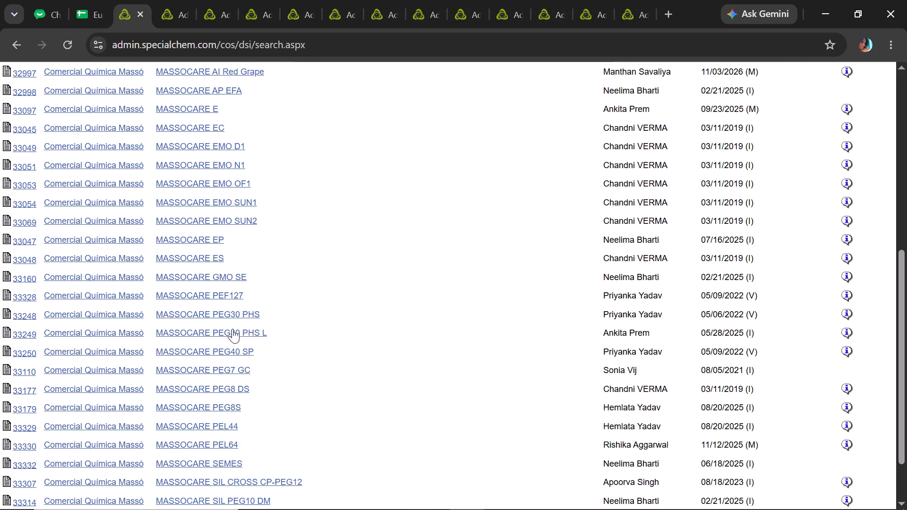
{"action": "left_click", "coordinate": [214, 256]}
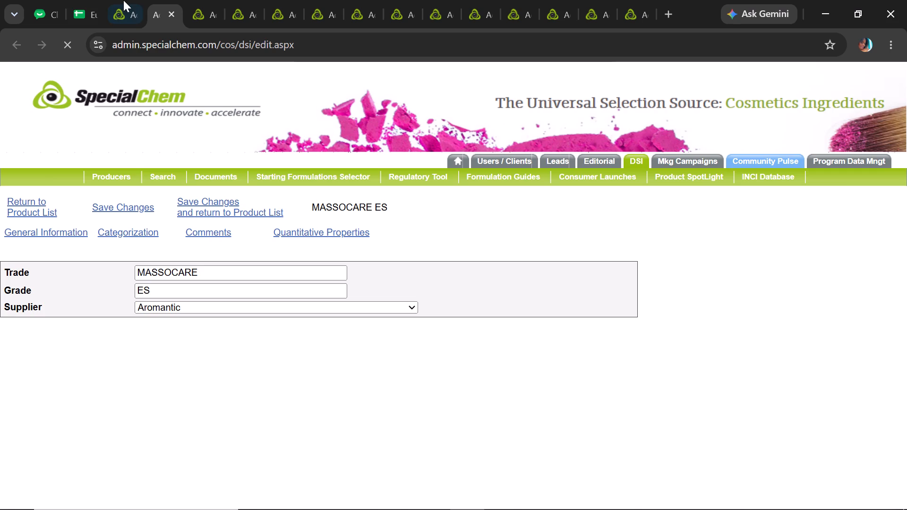
Copy the "{product} by {supplier}" placeholder from the Guide sheet.
{"action": "left_click", "coordinate": [118, 14]}
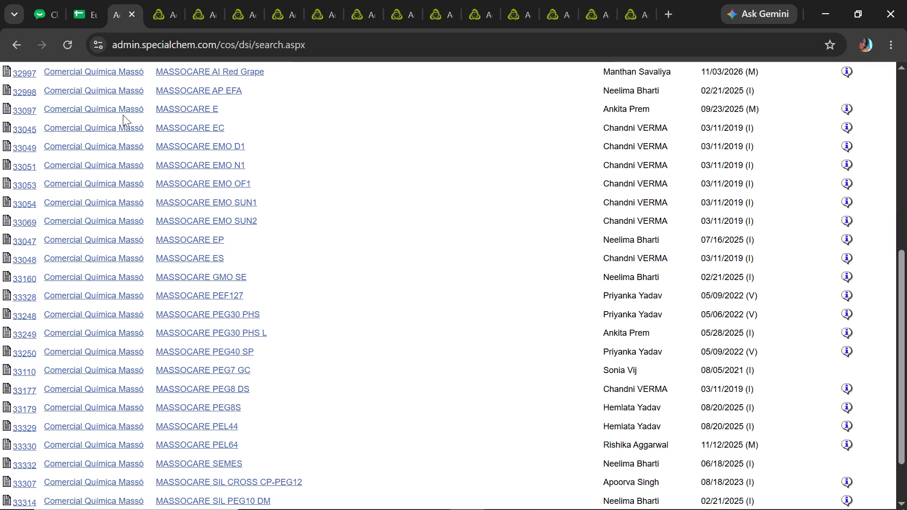
{"action": "left_click", "coordinate": [89, 25]}
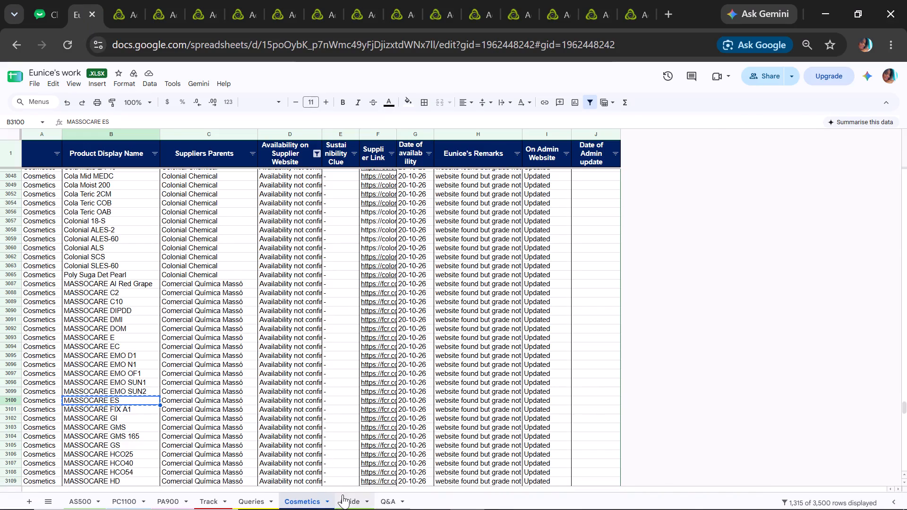
{"action": "left_click", "coordinate": [342, 494]}
{"action": "key", "text": "ctrl+c"}
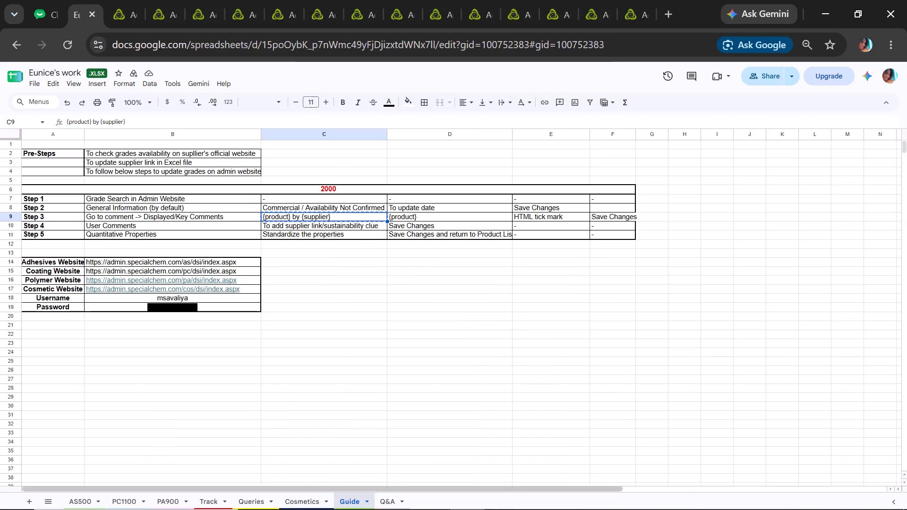
Set the product status of MASSOCARE ES to Availability Not Confirmed and save the changes.
{"action": "left_click", "coordinate": [151, 0]}
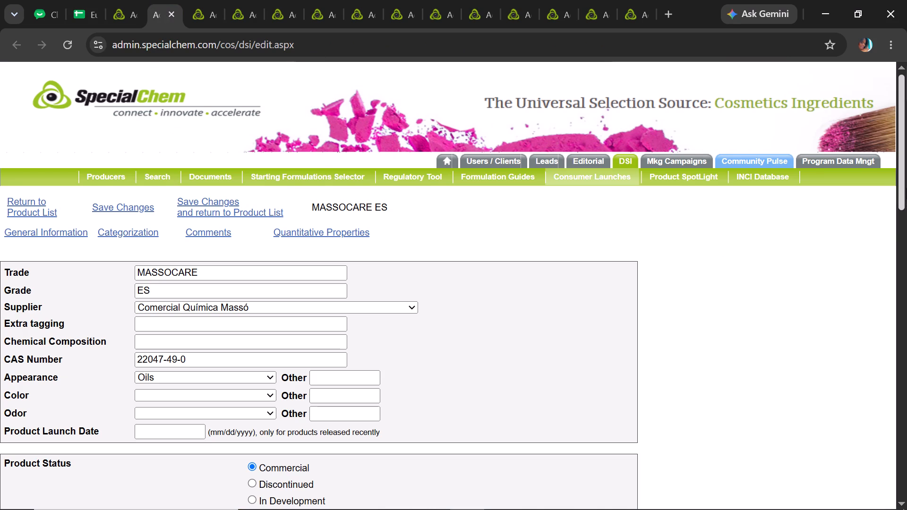
{"action": "left_click_drag", "start_coordinate": [906, 187], "coordinate": [906, 216]}
{"action": "left_click", "coordinate": [253, 422]}
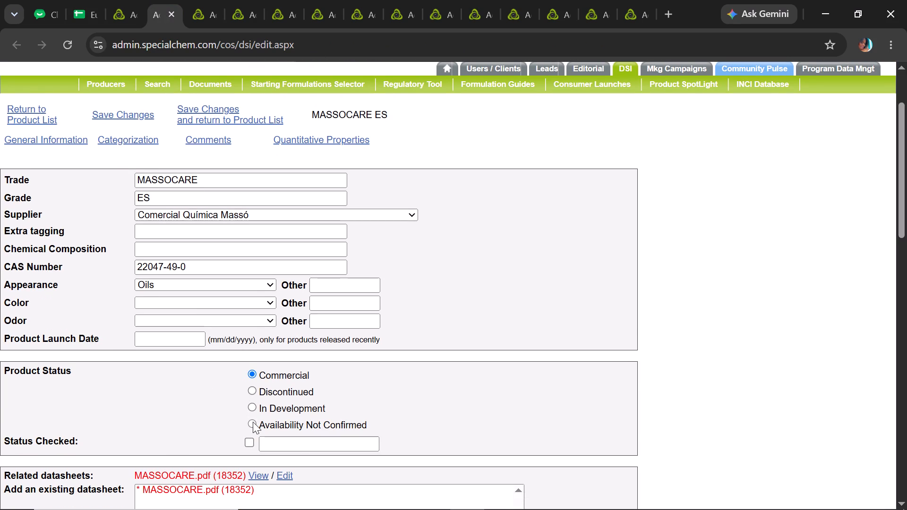
{"action": "left_click", "coordinate": [111, 115]}
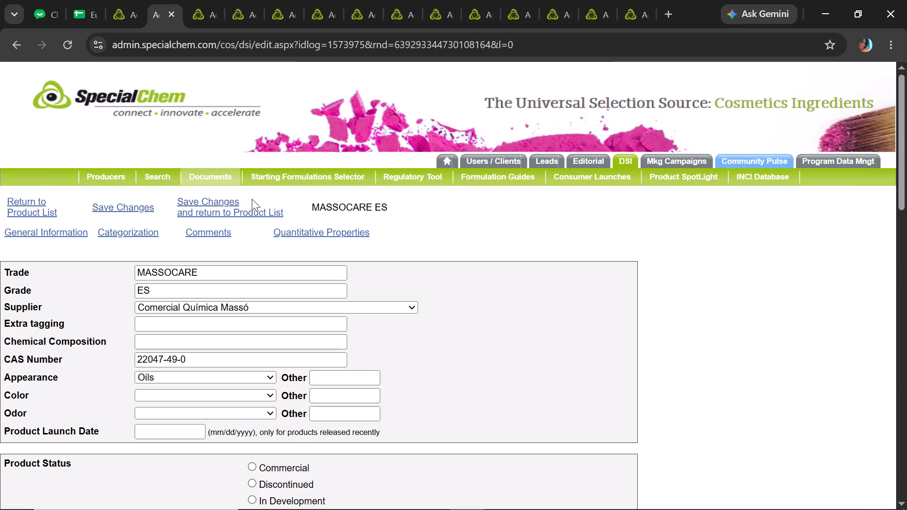
Open the MASSOCARE ES comments and replace "MASSOCARE ES by Comercial Quimica Masso" with "{product} by {supplier}".
{"action": "left_click_drag", "start_coordinate": [906, 170], "coordinate": [906, 212]}
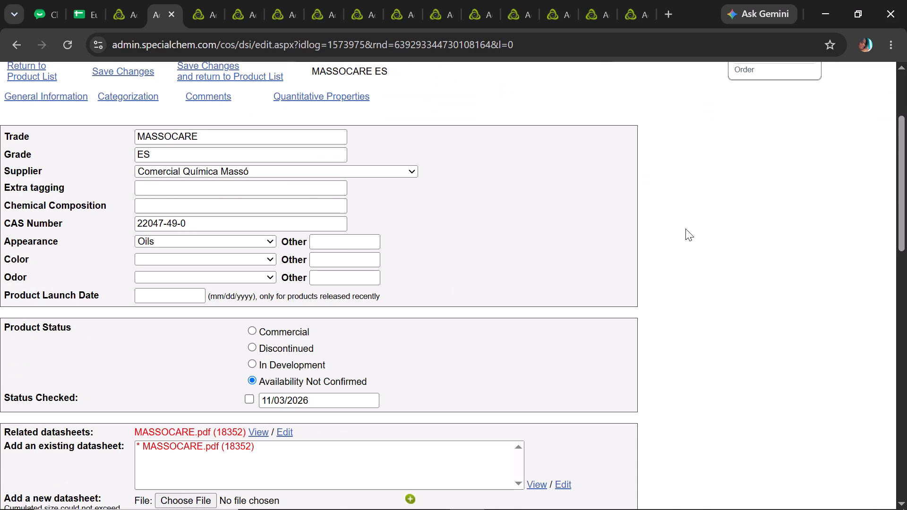
{"action": "left_click", "coordinate": [214, 93]}
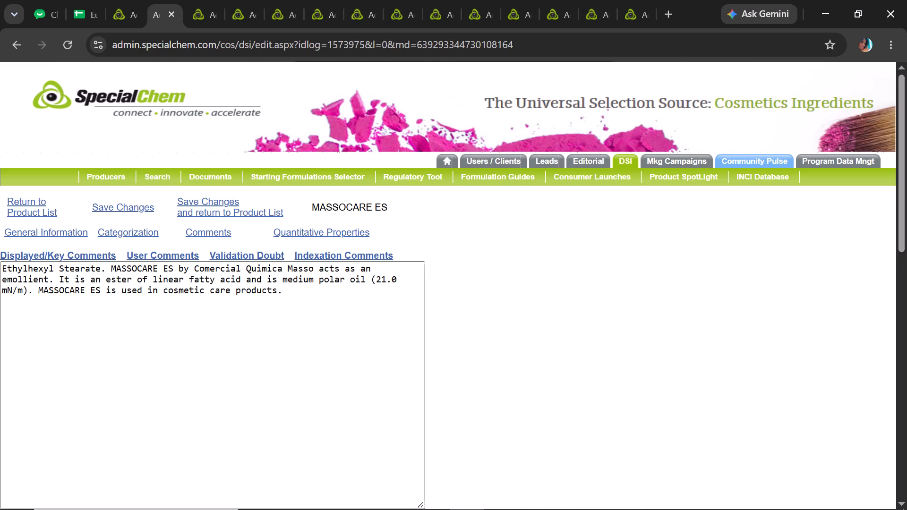
{"action": "double_click", "coordinate": [111, 268]}
{"action": "left_click", "coordinate": [111, 268]}
{"action": "left_click_drag", "start_coordinate": [111, 268], "coordinate": [132, 268]}
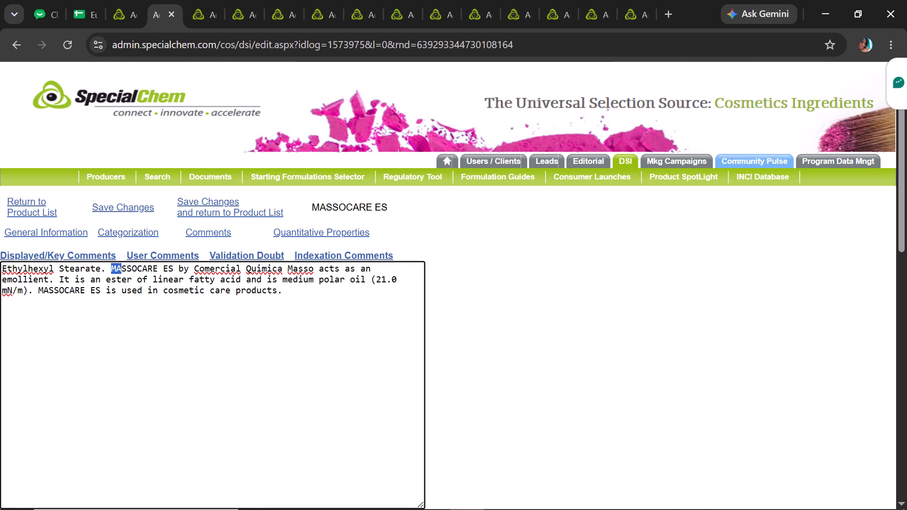
{"action": "left_click_drag", "start_coordinate": [132, 268], "coordinate": [315, 270]}
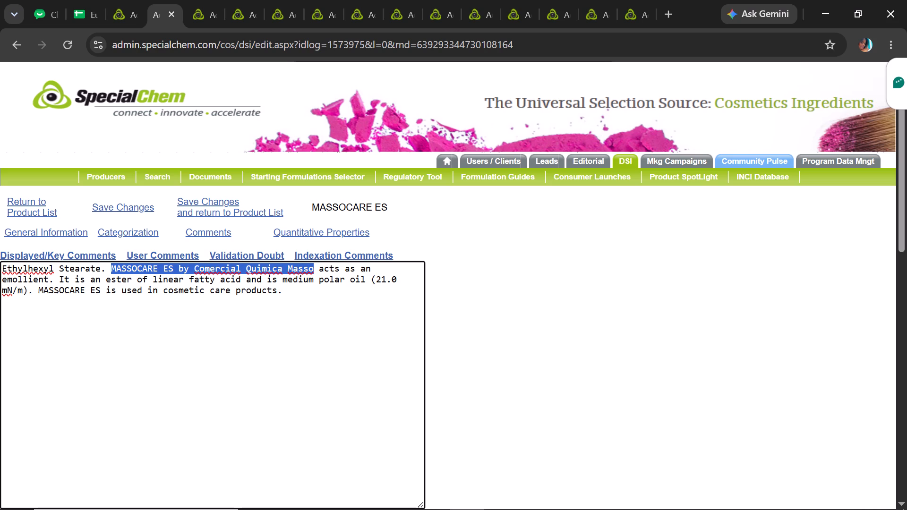
{"action": "key", "text": "ctrl+v"}
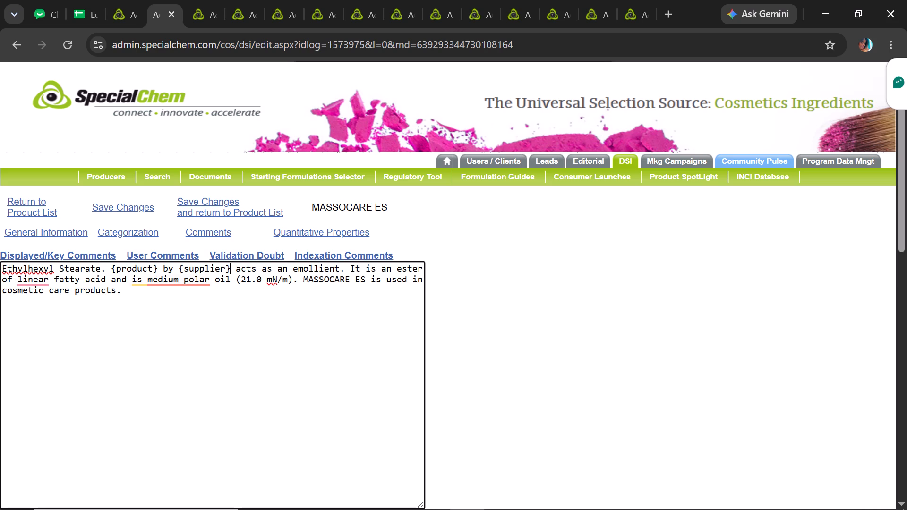
Copy the "{product}" placeholder from the MASSOCARE ES displayed comments.
{"action": "left_click_drag", "start_coordinate": [157, 266], "coordinate": [110, 267]}
{"action": "key", "text": "ctrl+c"}
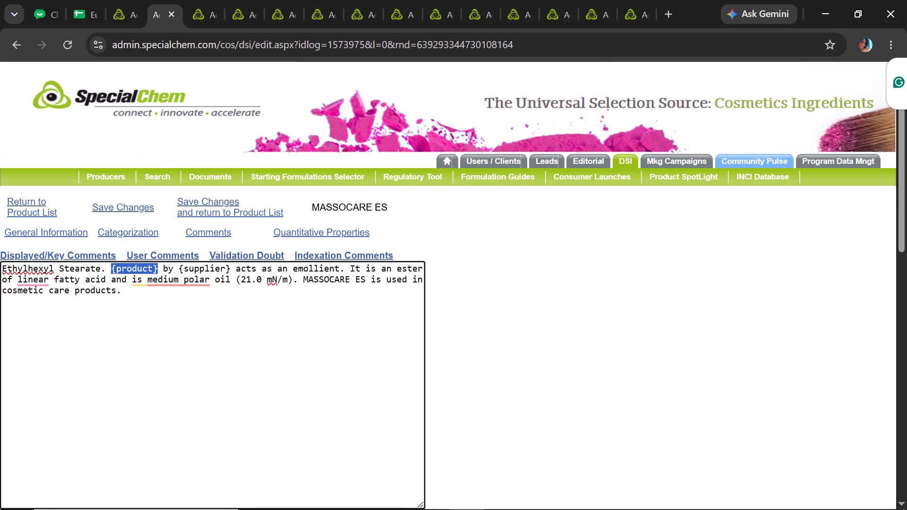
Correct "medium polar" to "a medium-polar" in the MASSOCARE ES displayed comments.
{"action": "left_click", "coordinate": [183, 297]}
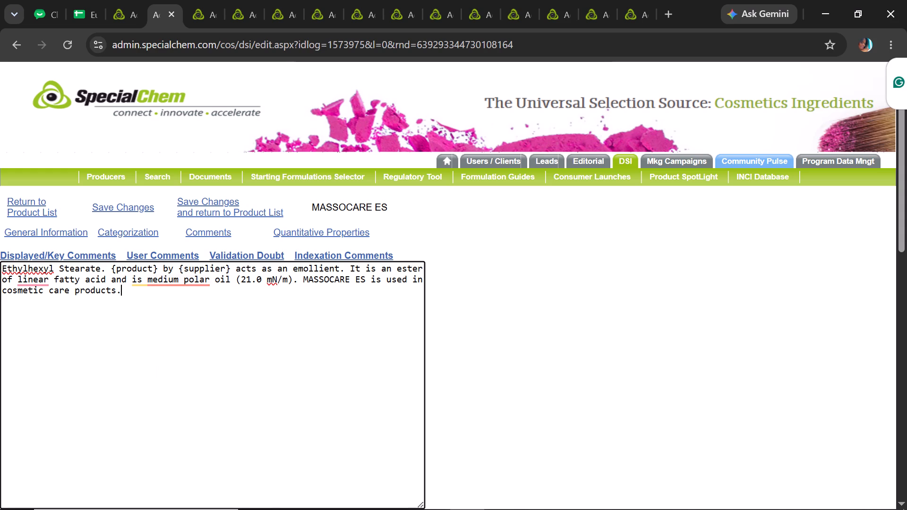
{"action": "left_click", "coordinate": [184, 305]}
{"action": "type", "text": "a medium-polar"}
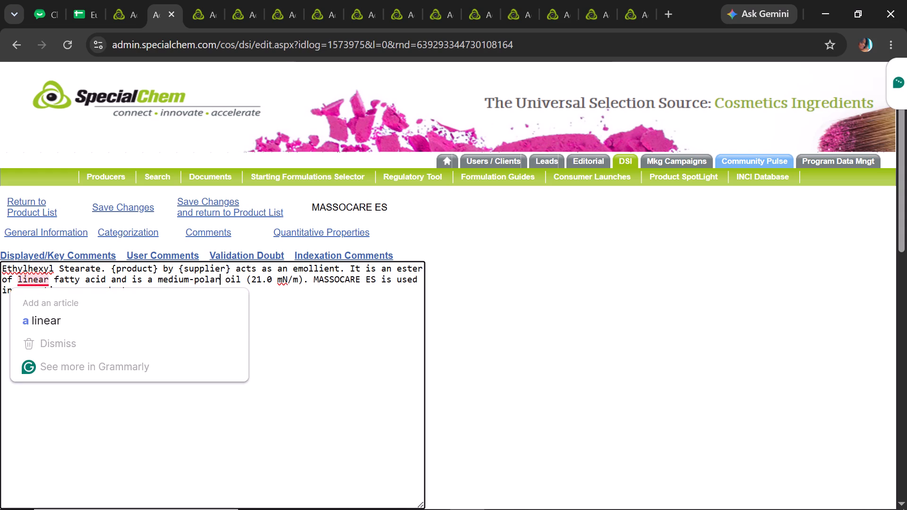
Insert the article "a" before "linear fatty acid" in the MASSOCARE ES displayed comments.
{"action": "left_click", "coordinate": [60, 302]}
{"action": "type", "text": "a"}
{"action": "key", "text": "space"}
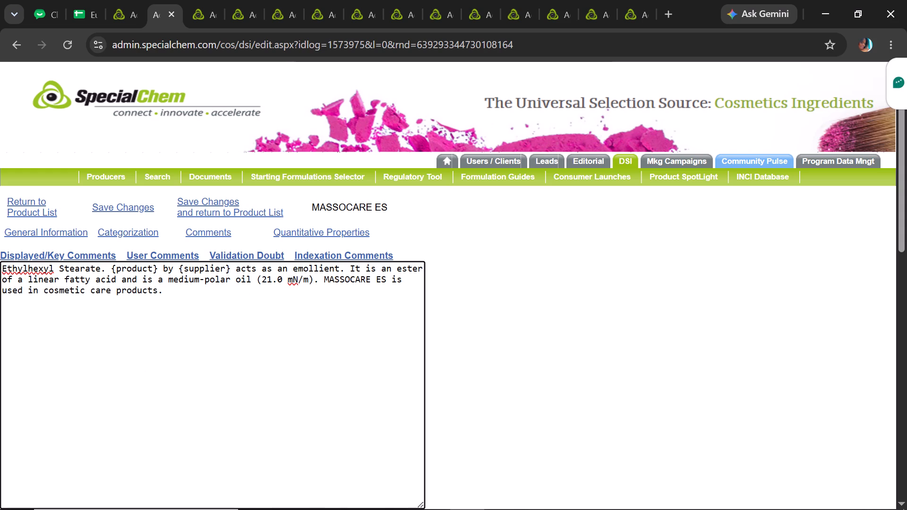
Replace "MASSOCARE ES" in the last sentence of the displayed comments with the copied "{product}" placeholder.
{"action": "left_click_drag", "start_coordinate": [324, 282], "coordinate": [386, 279]}
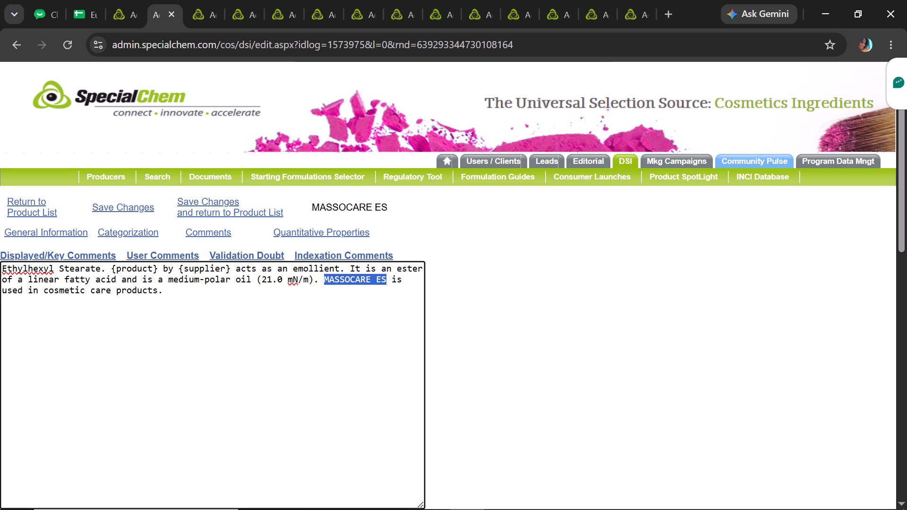
{"action": "key", "text": "ctrl+v"}
Enable Display as HTML for the MASSOCARE ES comments and save the changes.
{"action": "left_click_drag", "start_coordinate": [906, 198], "coordinate": [904, 222]}
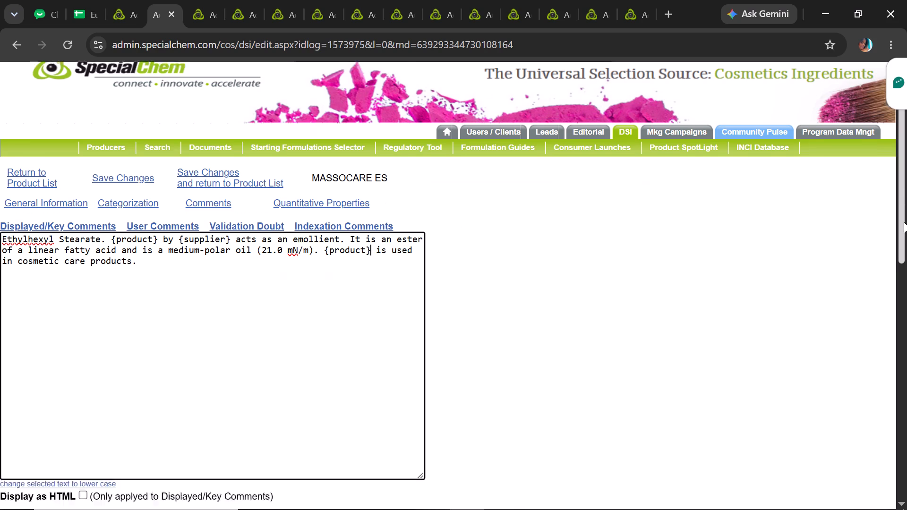
{"action": "left_click_drag", "start_coordinate": [904, 222], "coordinate": [904, 223]}
{"action": "left_click", "coordinate": [80, 462]}
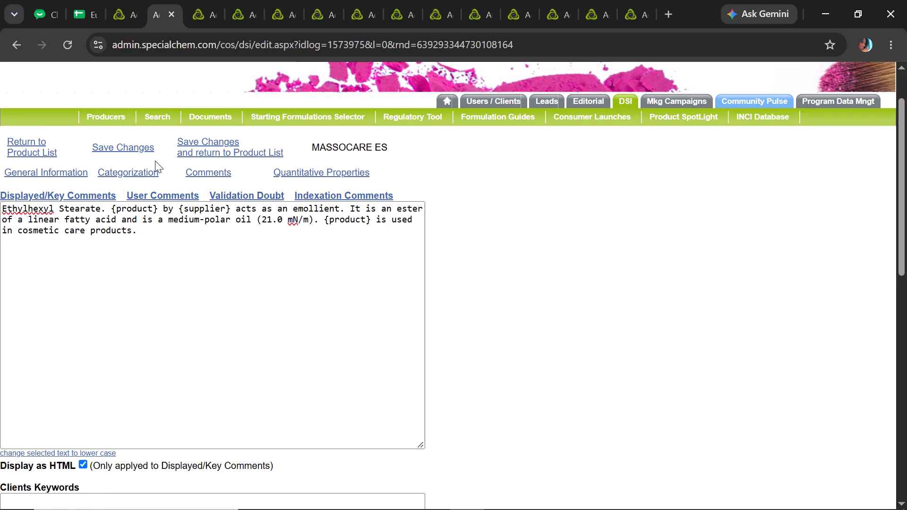
{"action": "left_click", "coordinate": [140, 149]}
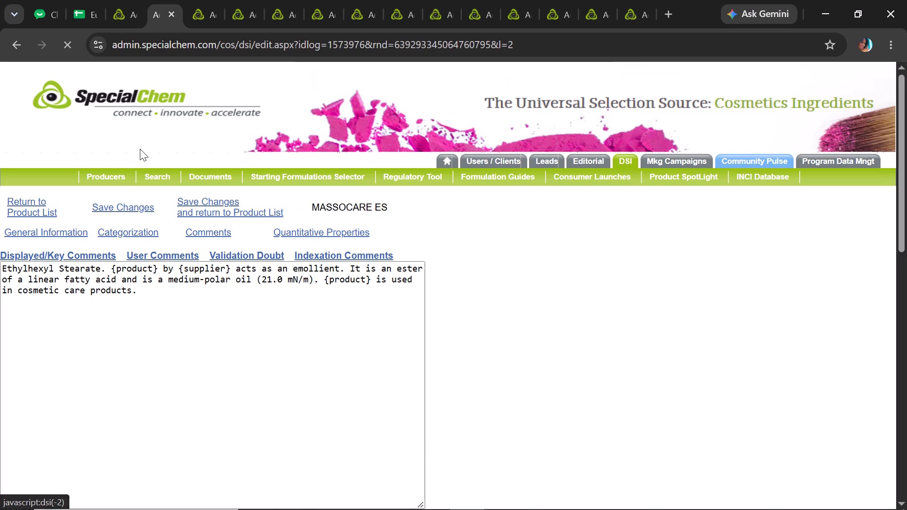
Open the MASSOCARE ES quantitative properties, then save the changes and return to the product list.
{"action": "left_click", "coordinate": [344, 235]}
{"action": "left_click", "coordinate": [213, 191]}
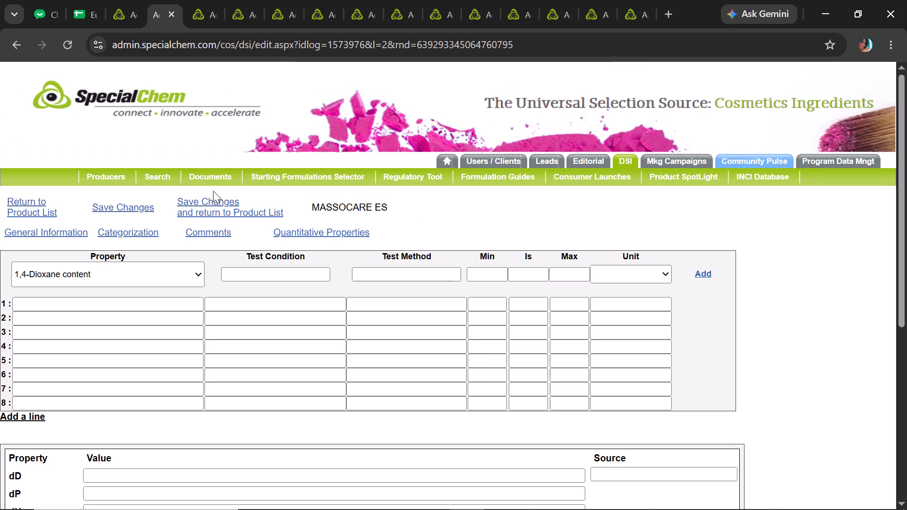
{"action": "left_click", "coordinate": [218, 201]}
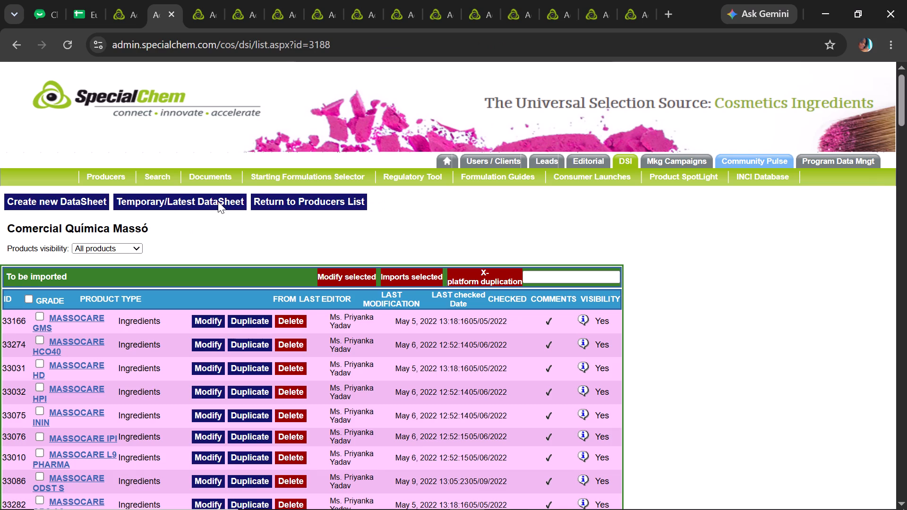
Switch to the Eunice's work spreadsheet and copy the grade name MASSOCARE FIX A1 from the Cosmetics sheet.
{"action": "left_click", "coordinate": [90, 7]}
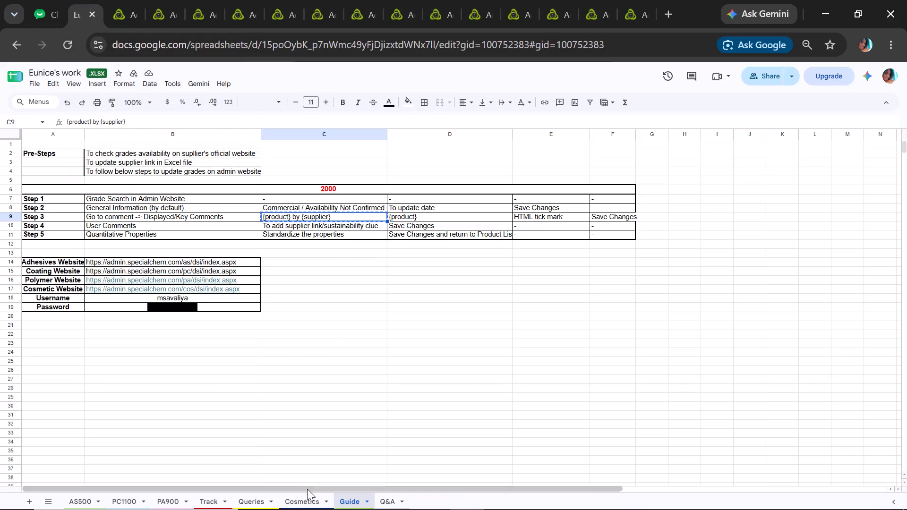
{"action": "left_click", "coordinate": [310, 495]}
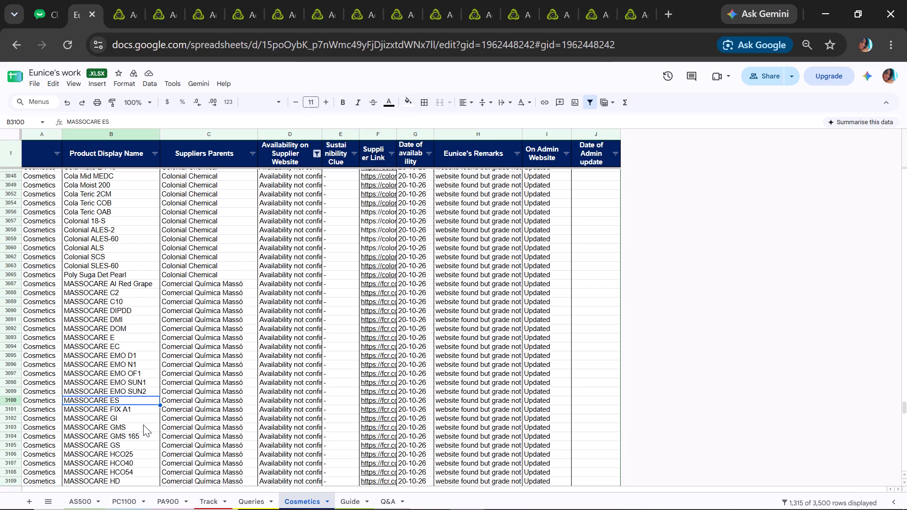
{"action": "left_click", "coordinate": [145, 415]}
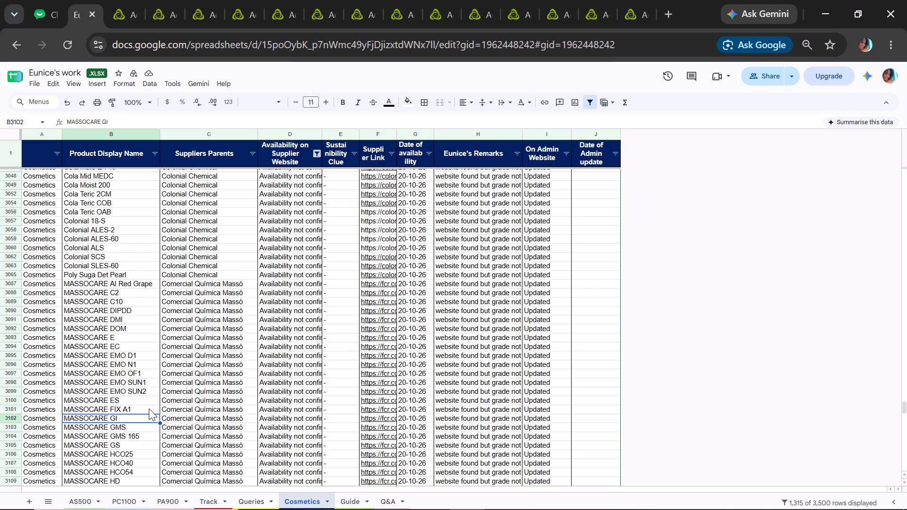
{"action": "left_click", "coordinate": [149, 408]}
{"action": "key", "text": "ctrl+c"}
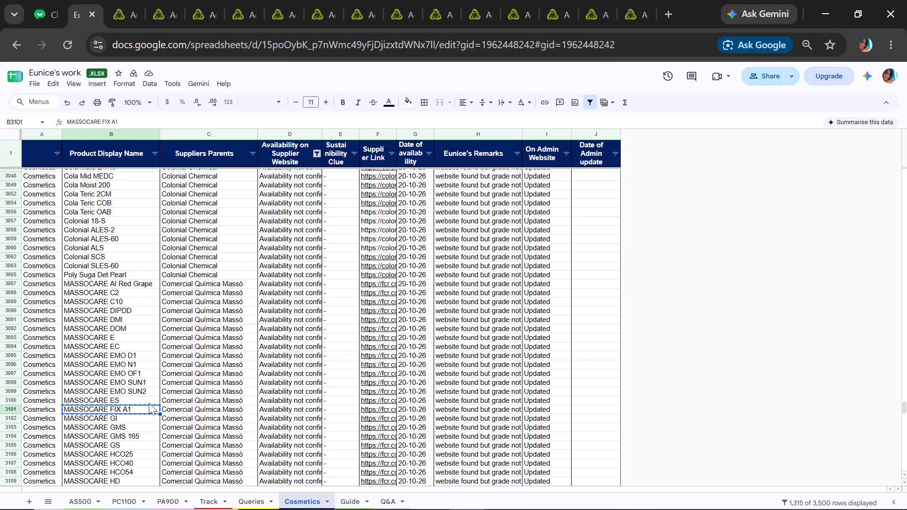
Search the SpecialChem admin site for trade/grade MASSOCARE FIX A1 and open that grade's record.
{"action": "left_click", "coordinate": [132, 10]}
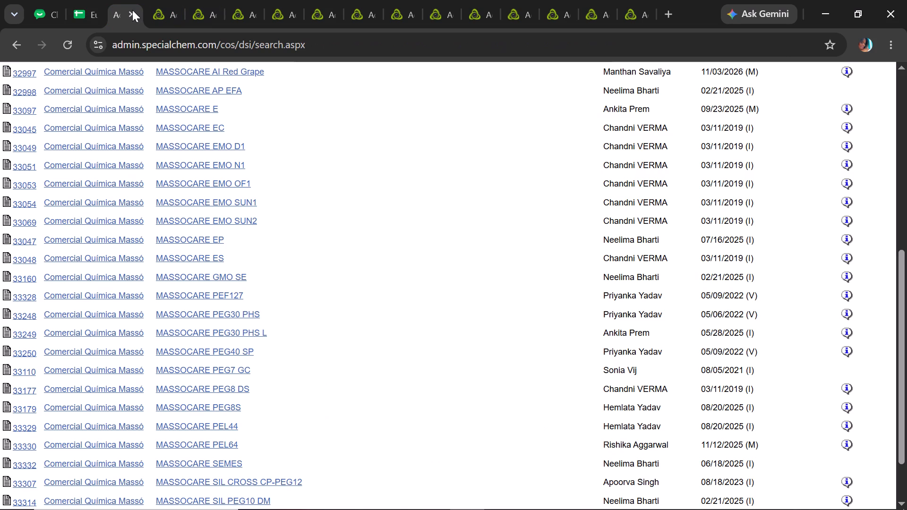
{"action": "left_click_drag", "start_coordinate": [906, 331], "coordinate": [888, 200]}
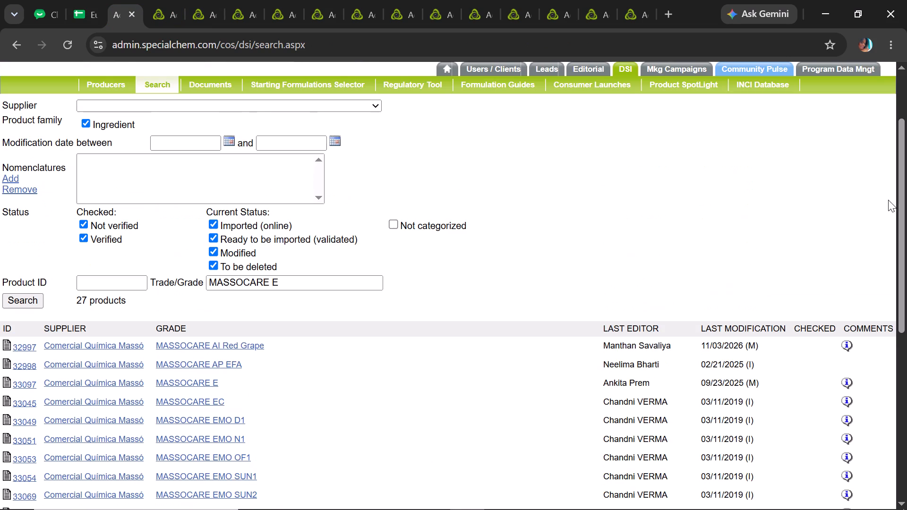
{"action": "left_click_drag", "start_coordinate": [290, 278], "coordinate": [39, 310]}
{"action": "key", "text": "ctrl+v"}
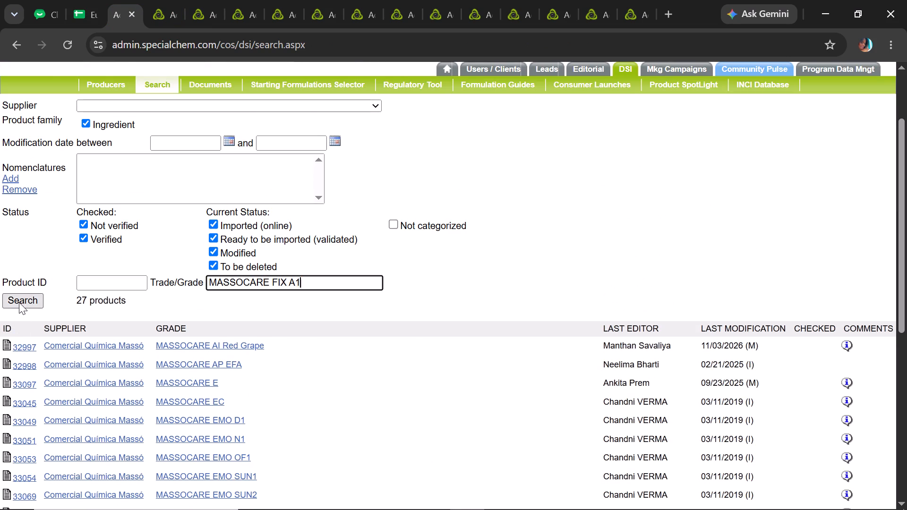
{"action": "left_click", "coordinate": [19, 302]}
{"action": "left_click", "coordinate": [227, 432]}
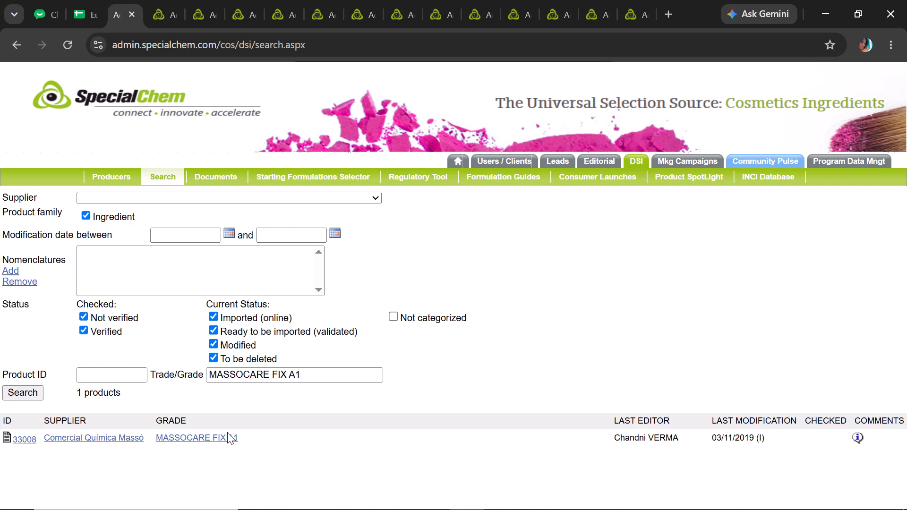
{"action": "left_click", "coordinate": [229, 436]}
Copy the "{product} by {supplier}" placeholder text from the Guide sheet of the Eunice's work spreadsheet.
{"action": "left_click", "coordinate": [78, 11]}
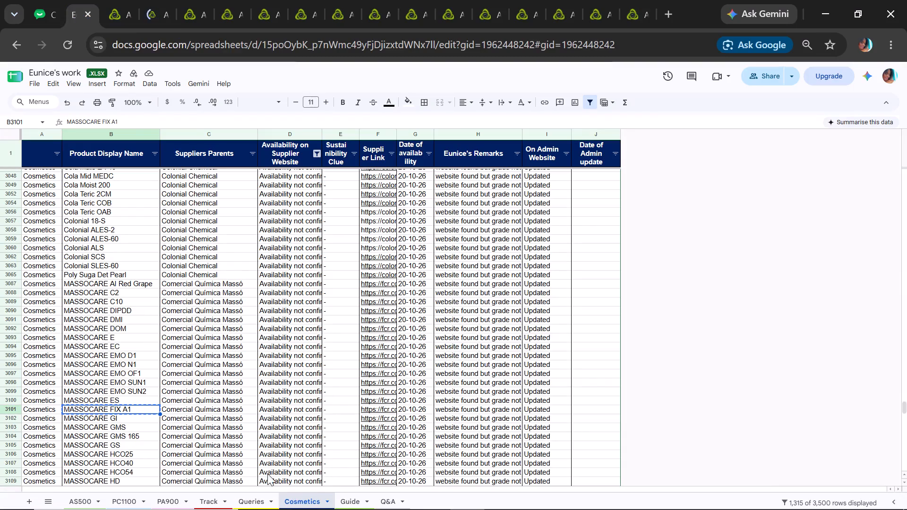
{"action": "left_click", "coordinate": [353, 497]}
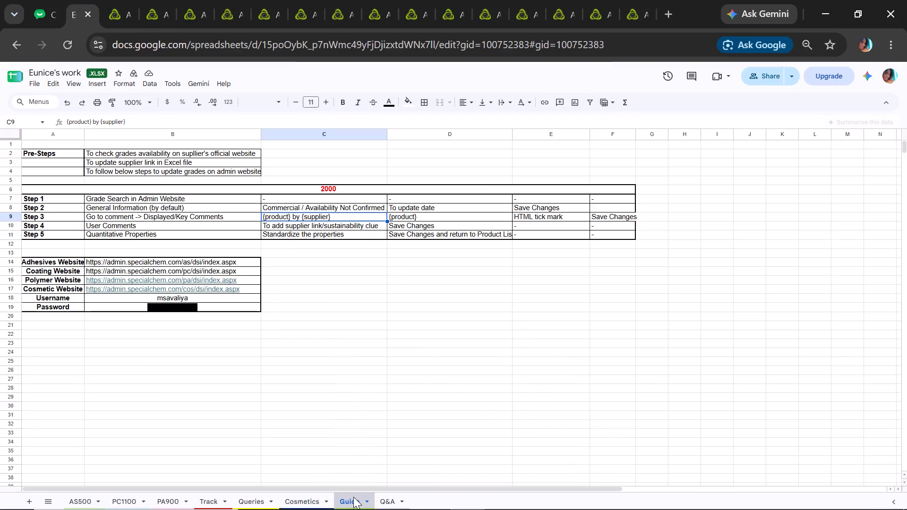
{"action": "key", "text": "ctrl+c"}
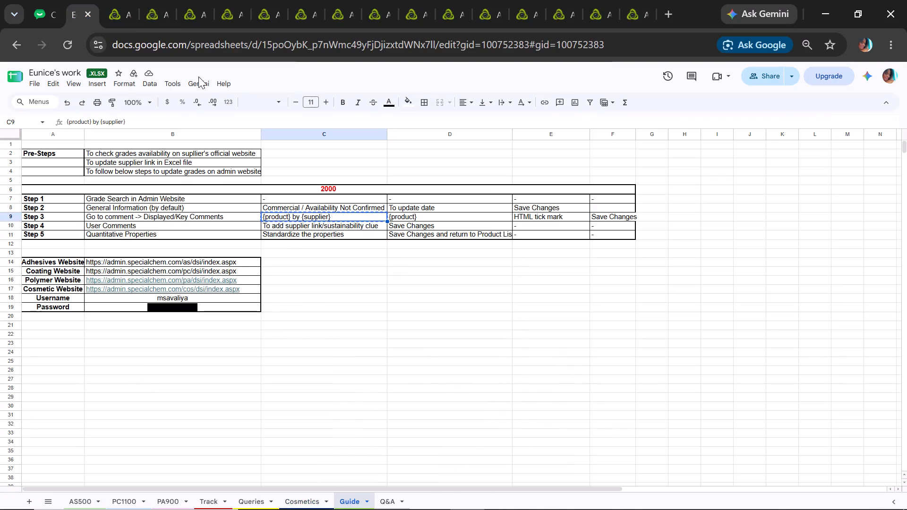
Back on the admin site, set the product status of MASSOCARE FIX A1 to Availability Not Confirmed and save the changes.
{"action": "left_click", "coordinate": [135, 13]}
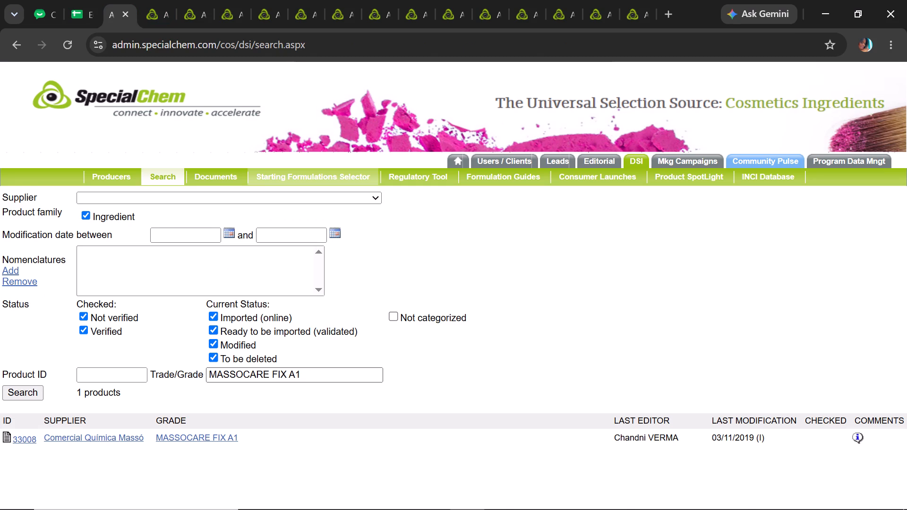
{"action": "left_click", "coordinate": [163, 0]}
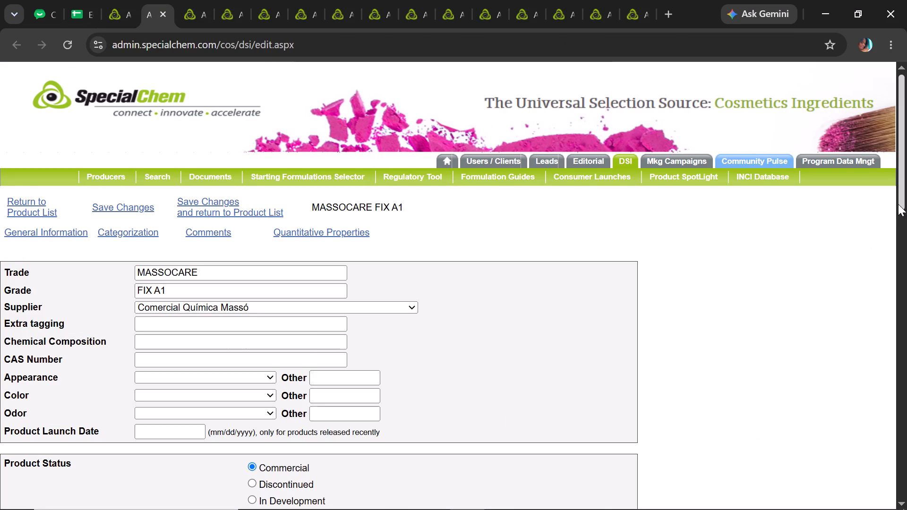
{"action": "left_click_drag", "start_coordinate": [899, 203], "coordinate": [899, 227]}
{"action": "left_click", "coordinate": [254, 438]}
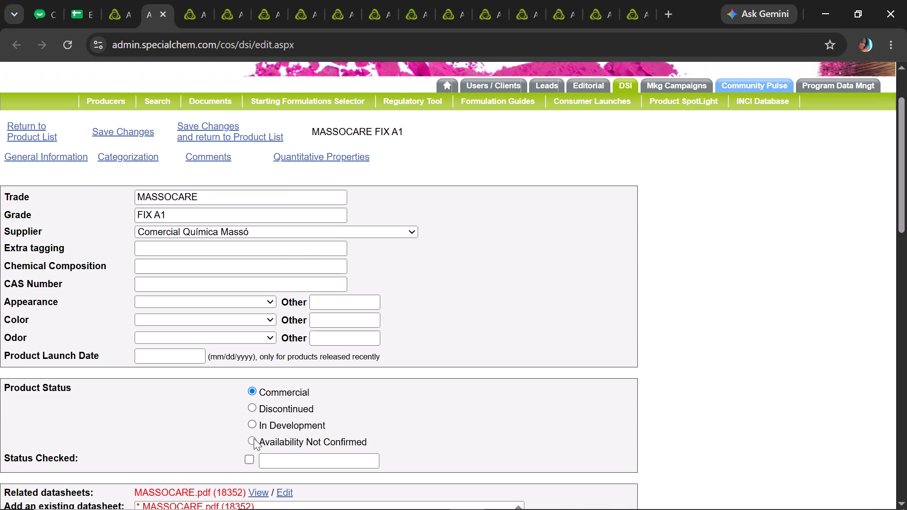
{"action": "left_click", "coordinate": [119, 130]}
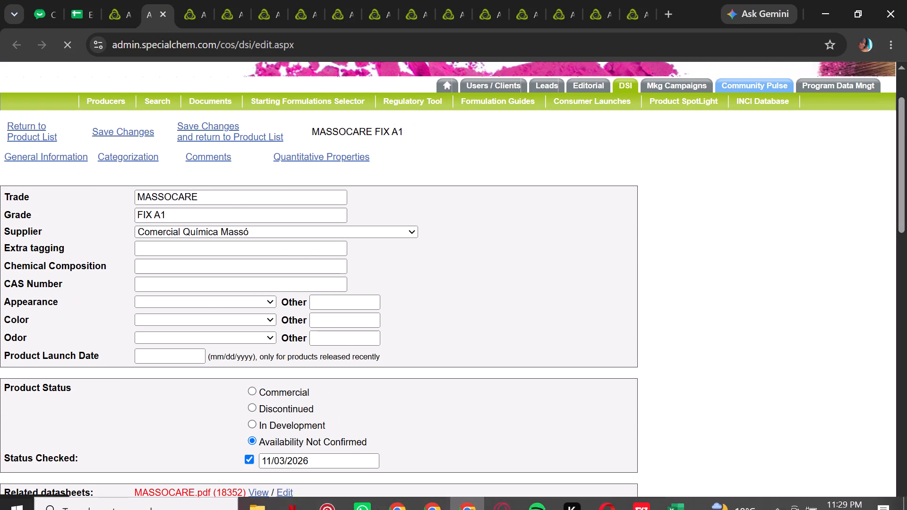
Open the MASSOCARE FIX A1 comments and replace "MASSOCARE FIX A1 by Comercial Quimica Masso" with "{product} by {supplier}".
{"action": "left_click", "coordinate": [207, 233]}
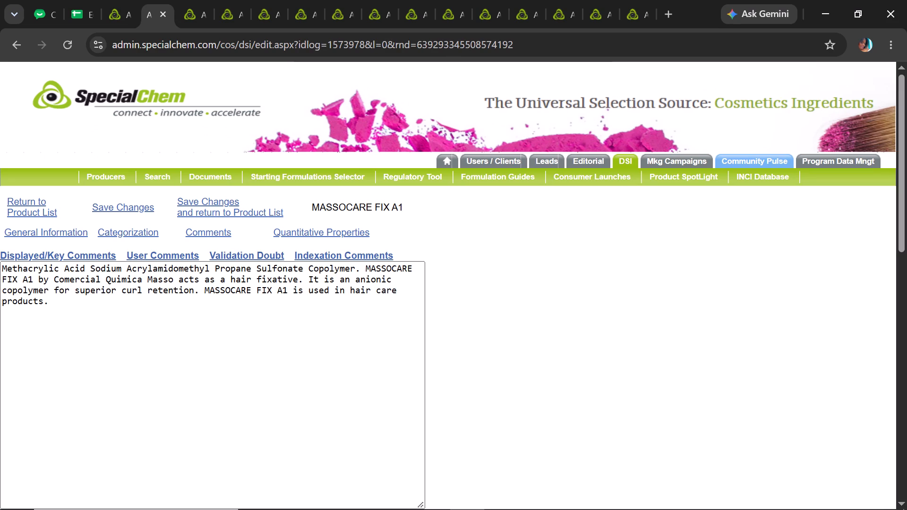
{"action": "double_click", "coordinate": [367, 272]}
{"action": "left_click", "coordinate": [367, 272]}
{"action": "left_click_drag", "start_coordinate": [367, 272], "coordinate": [420, 284]}
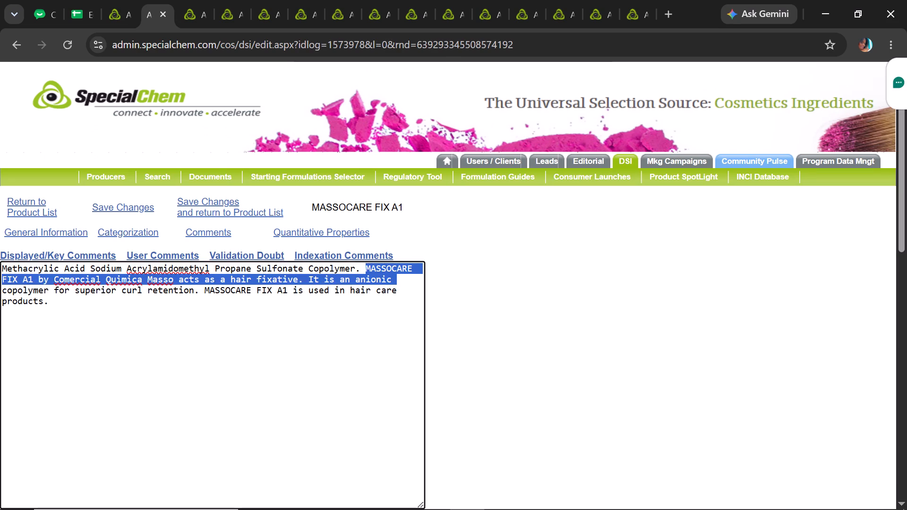
{"action": "left_click_drag", "start_coordinate": [420, 284], "coordinate": [180, 277]}
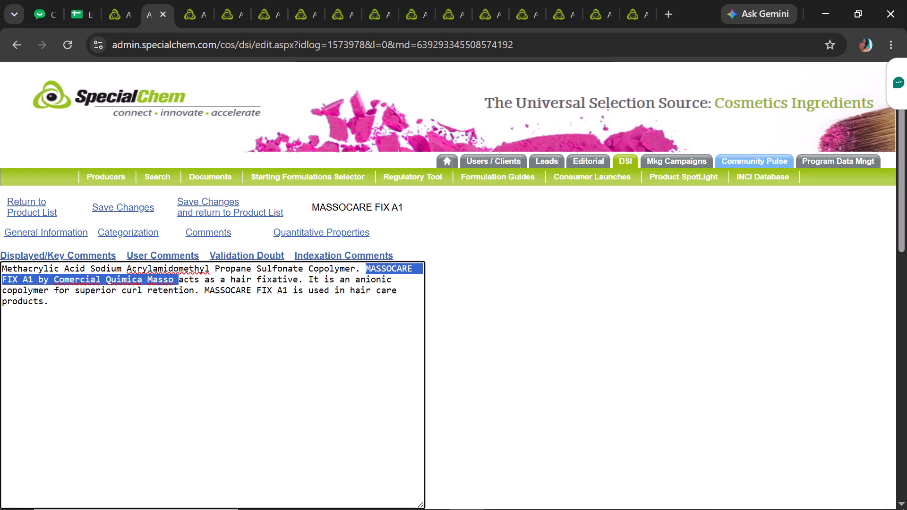
{"action": "left_click_drag", "start_coordinate": [180, 277], "coordinate": [174, 278]}
{"action": "key", "text": "ctrl+v"}
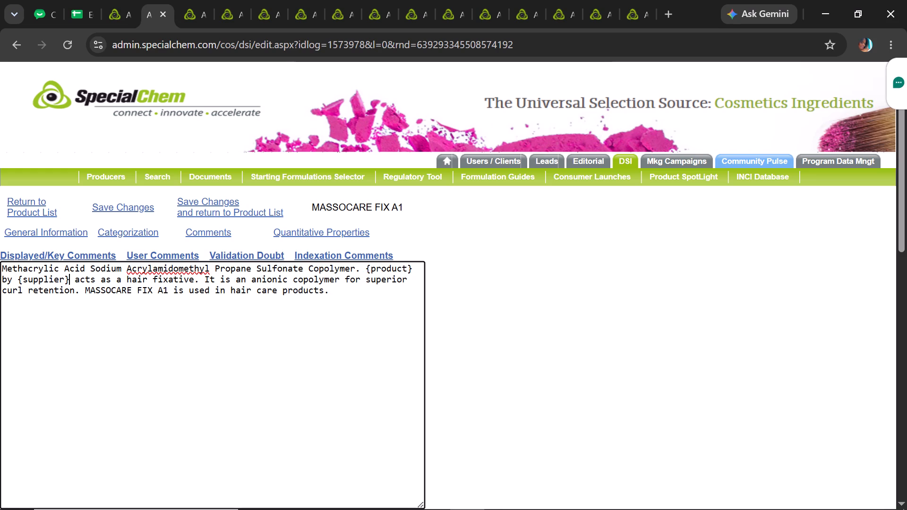
Copy the "{product}" placeholder and replace "MASSOCARE FIX A1" in the last sentence with it, without an extra space.
{"action": "left_click_drag", "start_coordinate": [367, 272], "coordinate": [501, 267]}
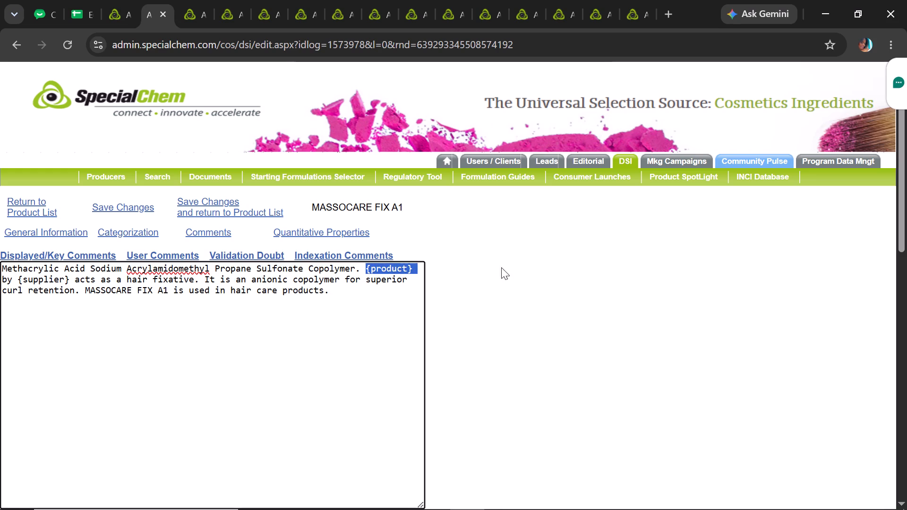
{"action": "left_click_drag", "start_coordinate": [501, 267], "coordinate": [479, 270]}
{"action": "key", "text": "ctrl+c"}
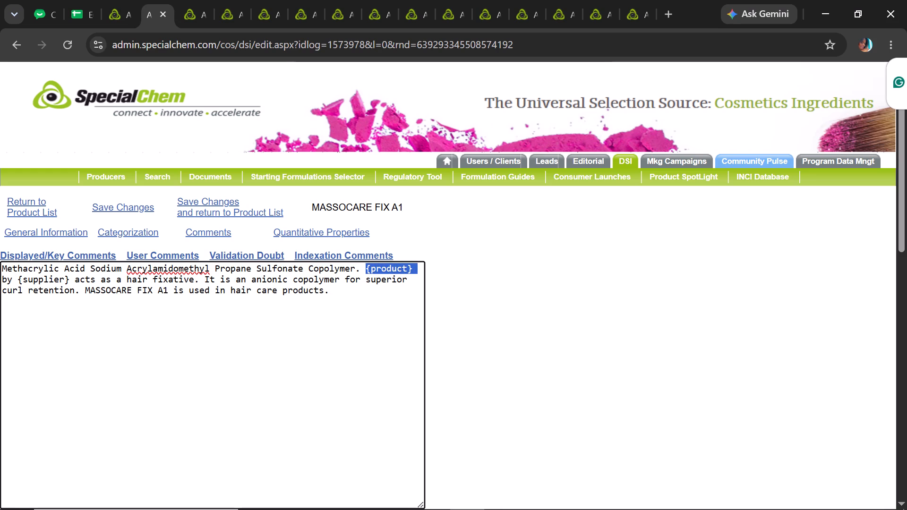
{"action": "left_click", "coordinate": [82, 289]}
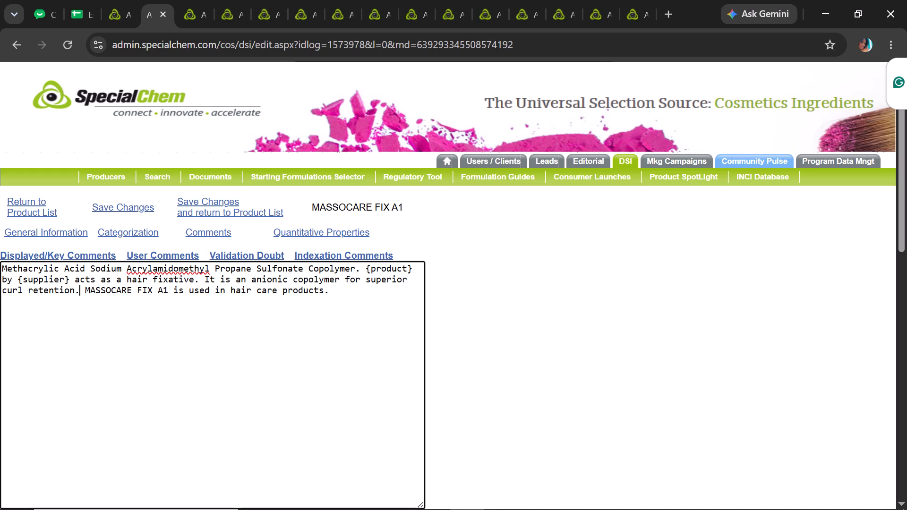
{"action": "left_click_drag", "start_coordinate": [83, 289], "coordinate": [167, 288]}
{"action": "key", "text": "ctrl+v"}
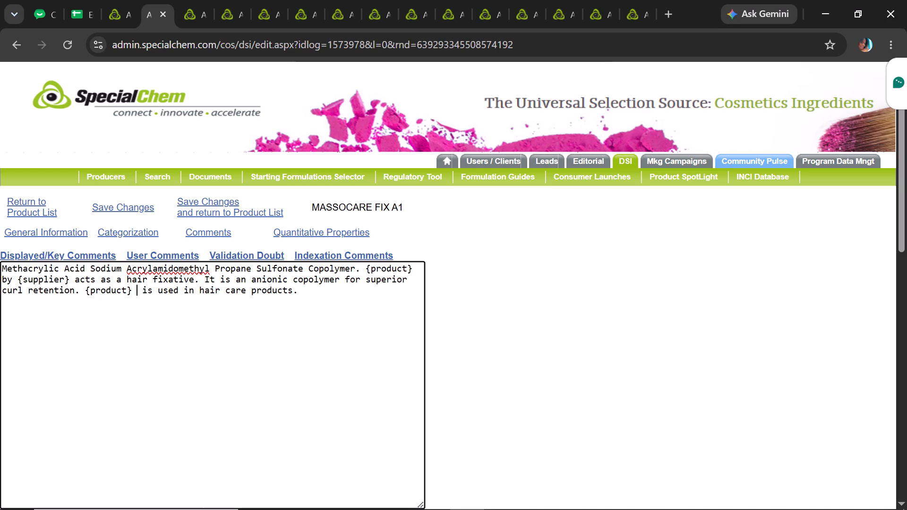
{"action": "key", "text": "BackSpace"}
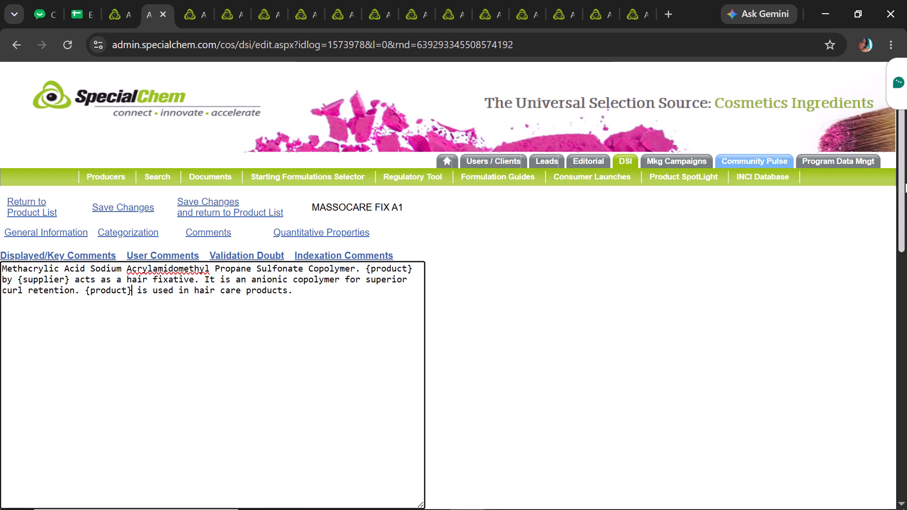
Enable Display as HTML for the MASSOCARE FIX A1 comments and save the changes.
{"action": "left_click_drag", "start_coordinate": [905, 182], "coordinate": [906, 201]}
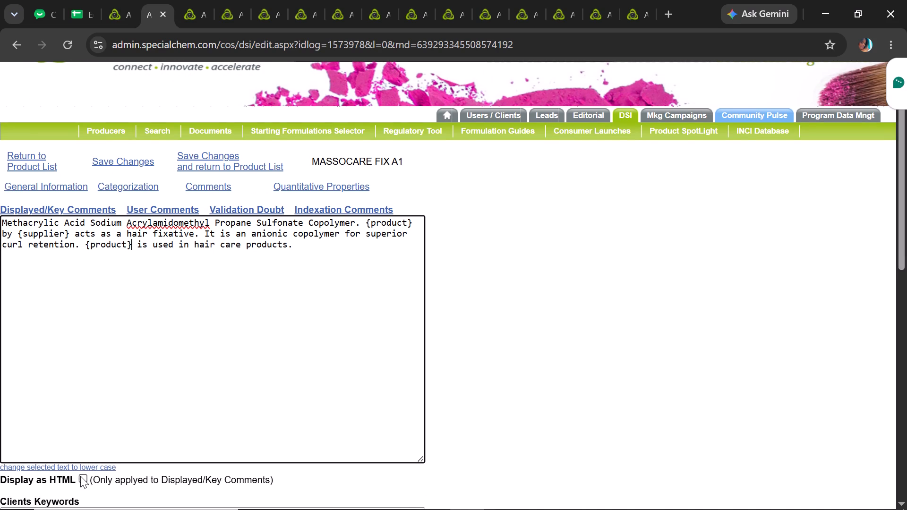
{"action": "left_click", "coordinate": [80, 476]}
{"action": "left_click", "coordinate": [110, 161]}
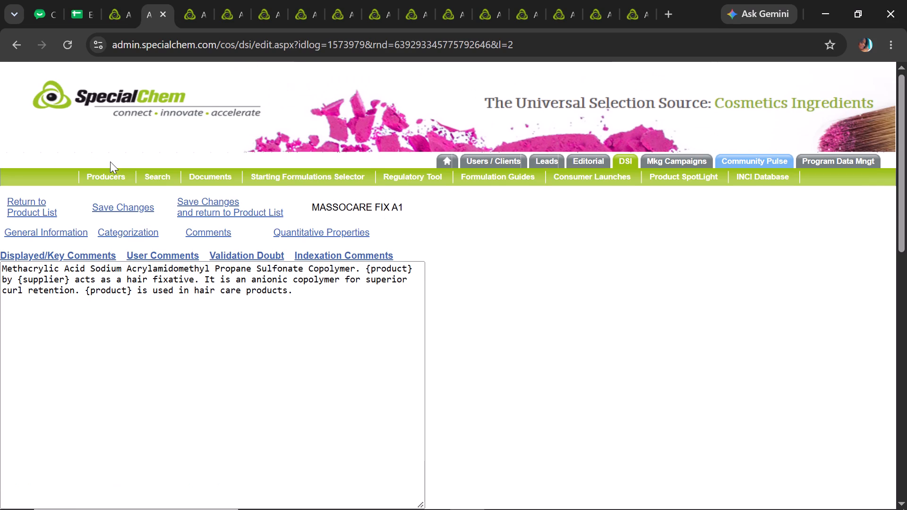
Open the quantitative properties of MASSOCARE FIX A1, save the changes and return to the product list.
{"action": "left_click", "coordinate": [310, 237]}
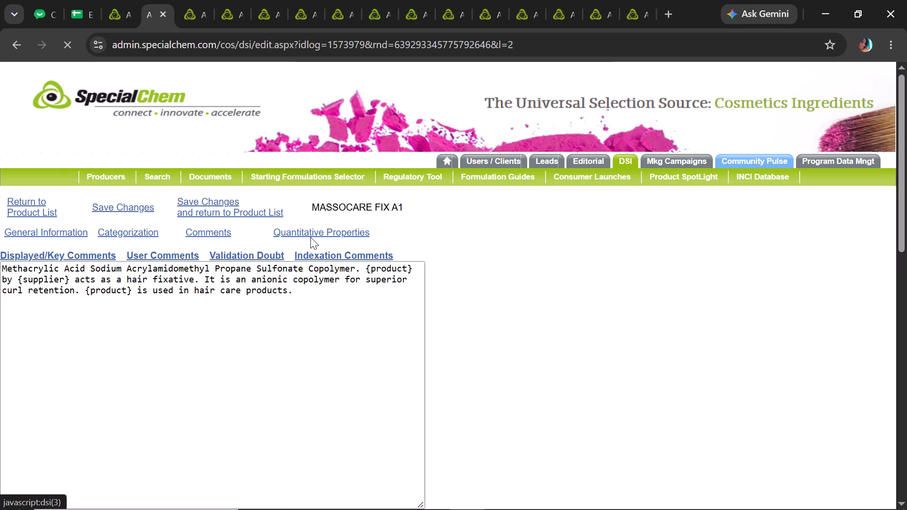
{"action": "left_click", "coordinate": [217, 198]}
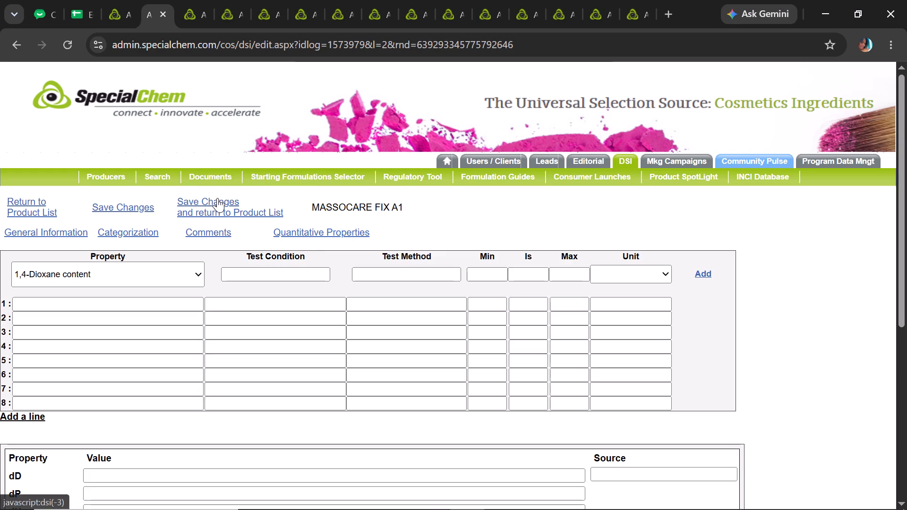
Copy the grade name MASSOCARE GI from the Cosmetics sheet, search for it on the admin site and open its record.
{"action": "left_click", "coordinate": [77, 4]}
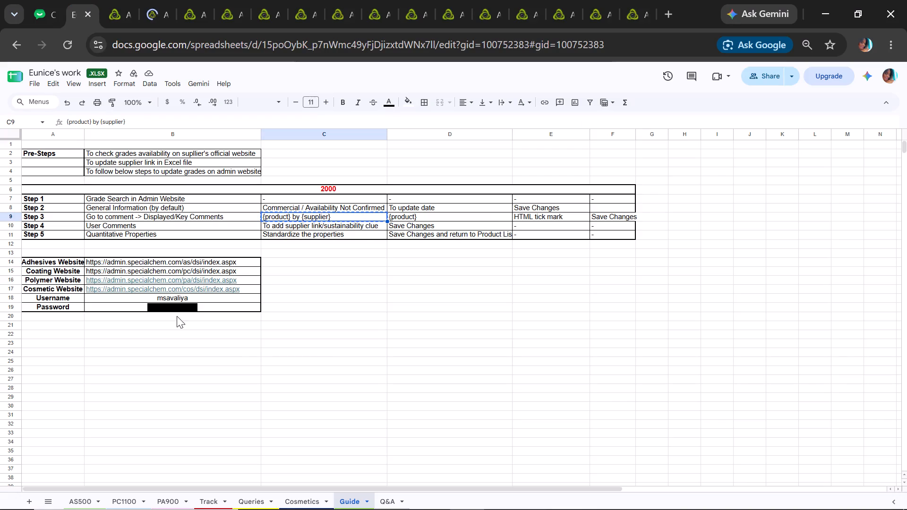
{"action": "left_click", "coordinate": [304, 493]}
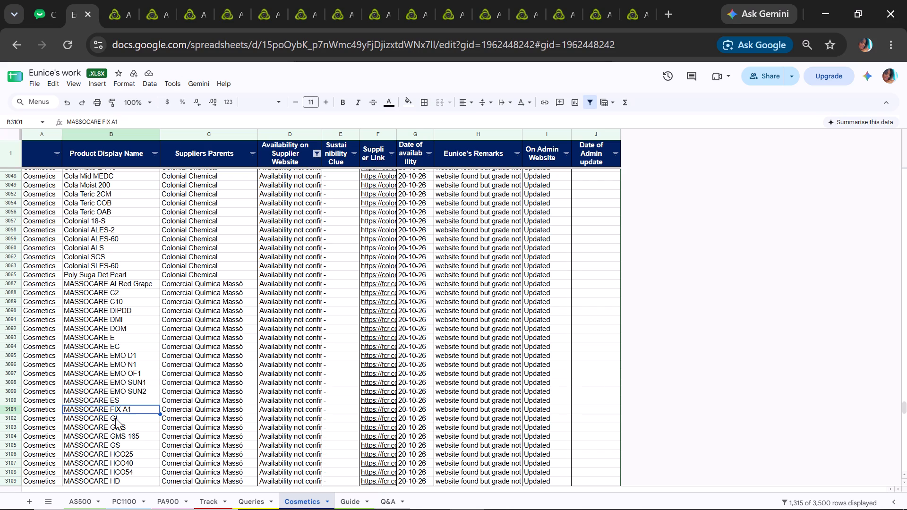
{"action": "left_click", "coordinate": [97, 419]}
{"action": "key", "text": "ctrl+c"}
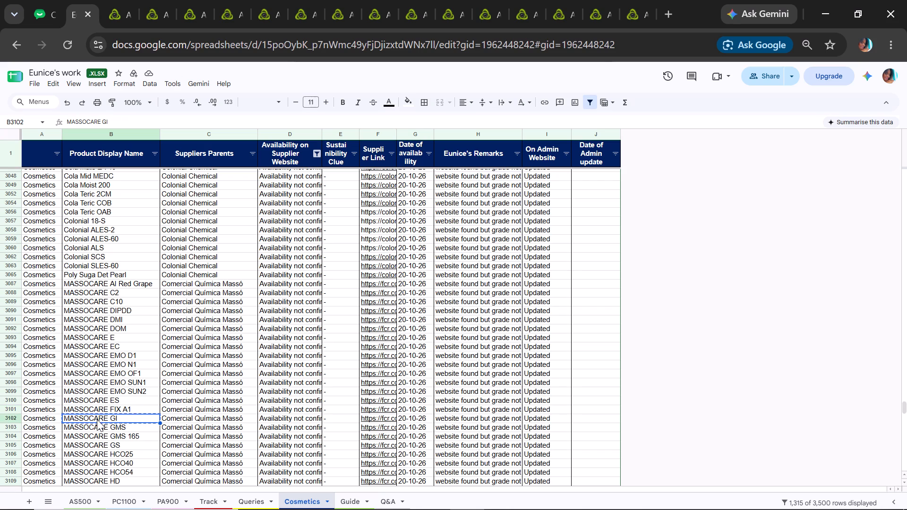
{"action": "left_click", "coordinate": [165, 3]}
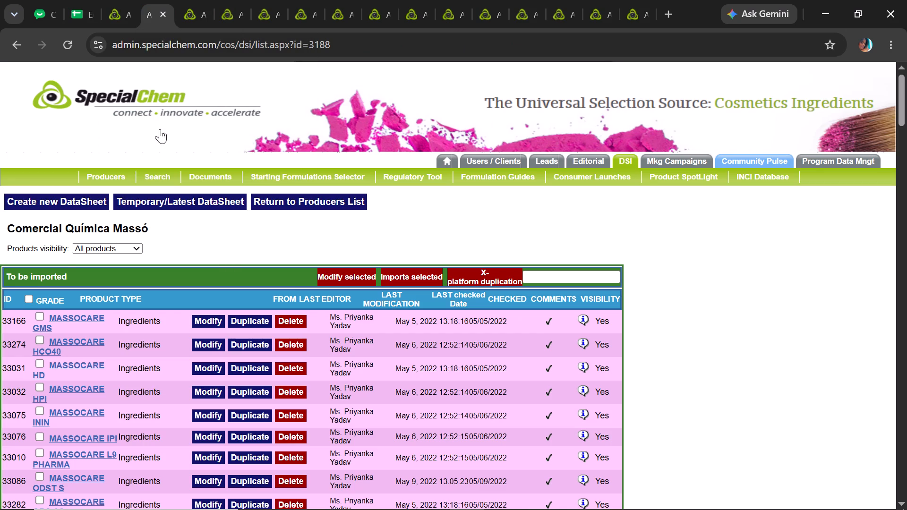
{"action": "left_click", "coordinate": [117, 2]}
{"action": "left_click_drag", "start_coordinate": [326, 371], "coordinate": [80, 364]}
{"action": "key", "text": "ctrl+v"}
{"action": "left_click", "coordinate": [23, 391]}
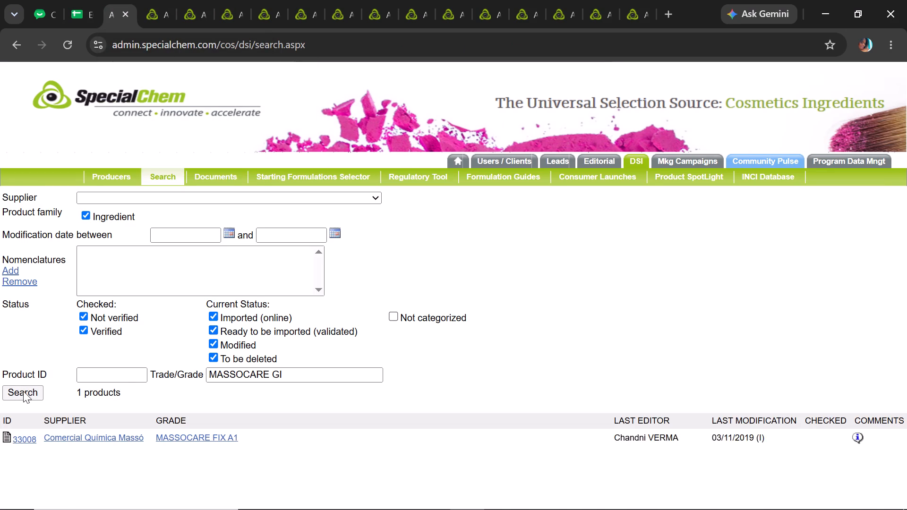
{"action": "left_click", "coordinate": [184, 436]}
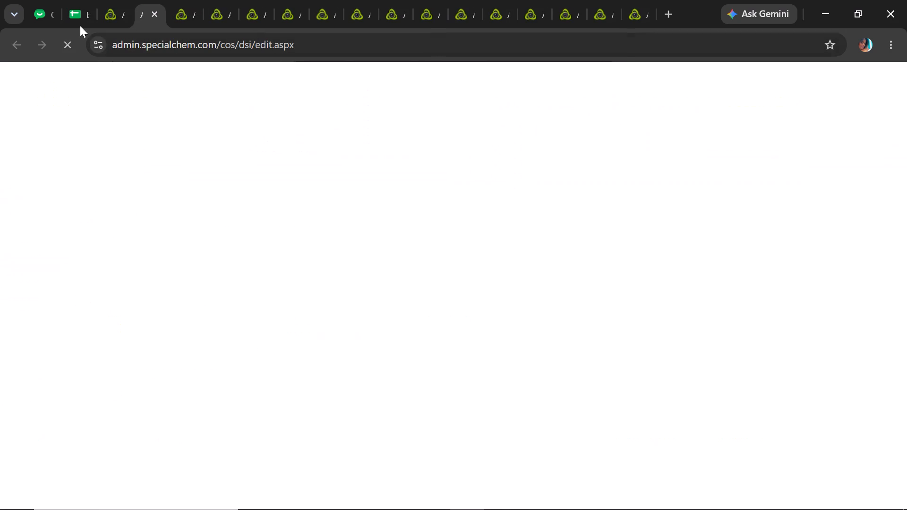
Switch to the spreadsheet and copy the "{product} by {supplier}" placeholder from the Guide sheet.
{"action": "left_click", "coordinate": [80, 20]}
{"action": "left_click", "coordinate": [351, 505]}
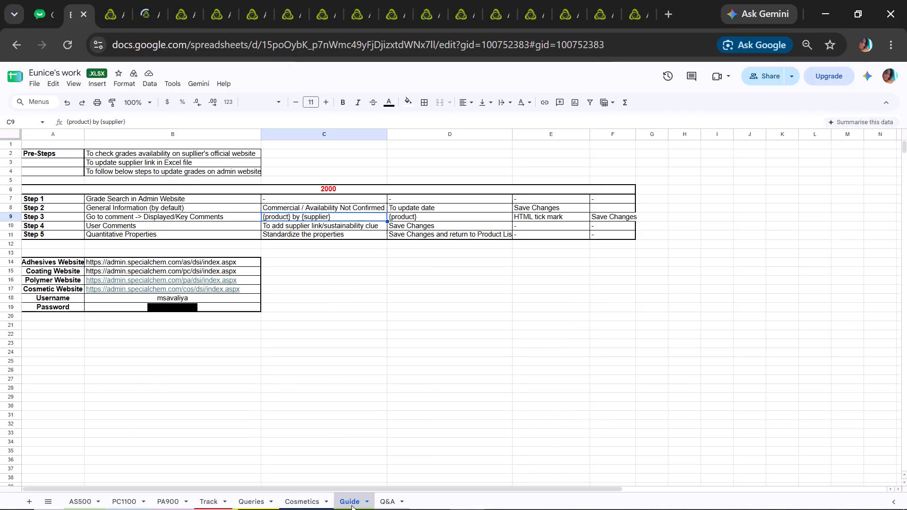
{"action": "key", "text": "ctrl+c"}
Back on the admin site, set the product status of MASSOCARE GI to Availability Not Confirmed and save the changes.
{"action": "left_click", "coordinate": [147, 0]}
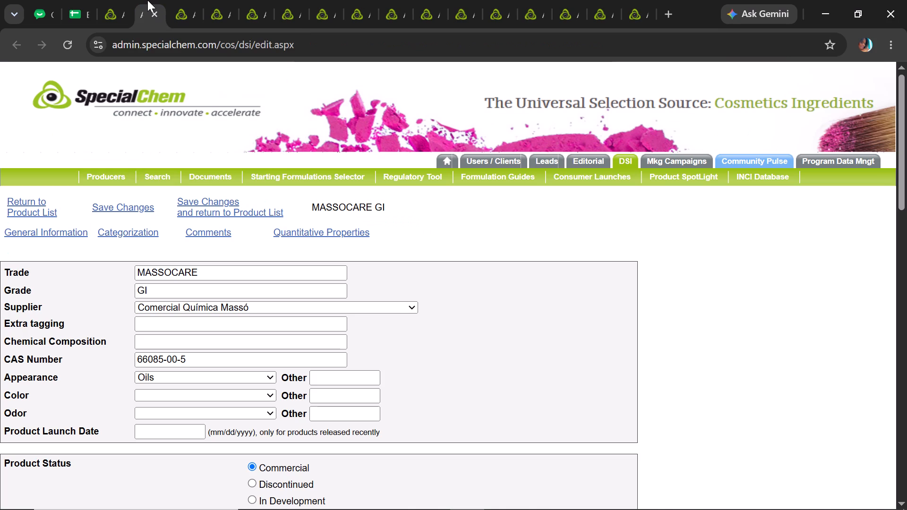
{"action": "left_click_drag", "start_coordinate": [906, 154], "coordinate": [903, 198]}
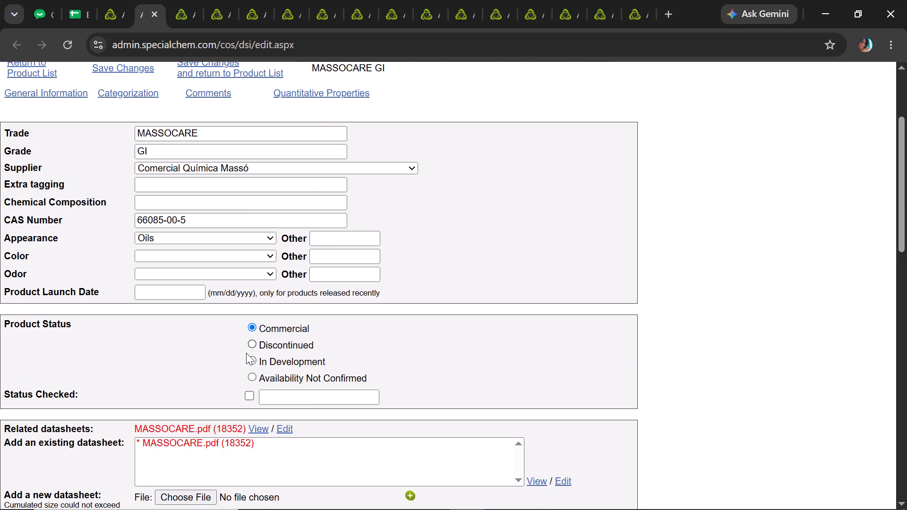
{"action": "left_click", "coordinate": [251, 374]}
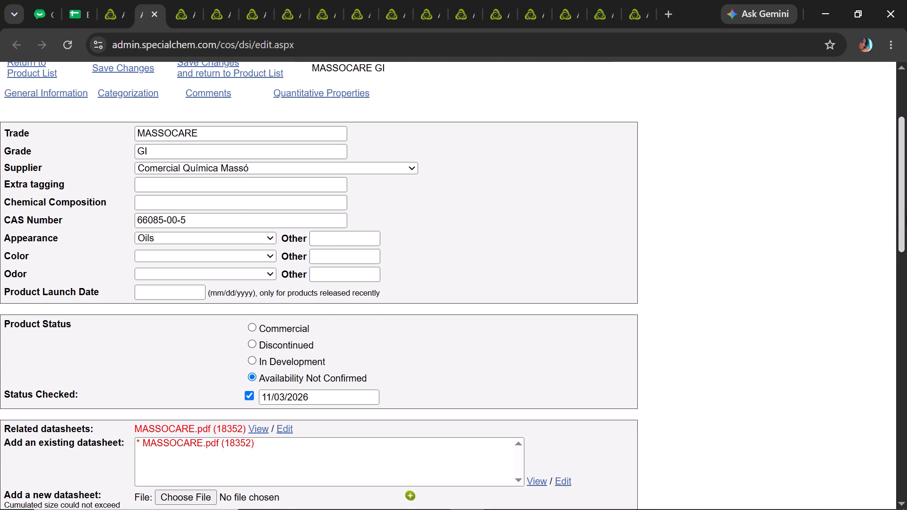
{"action": "left_click_drag", "start_coordinate": [906, 214], "coordinate": [884, 164]}
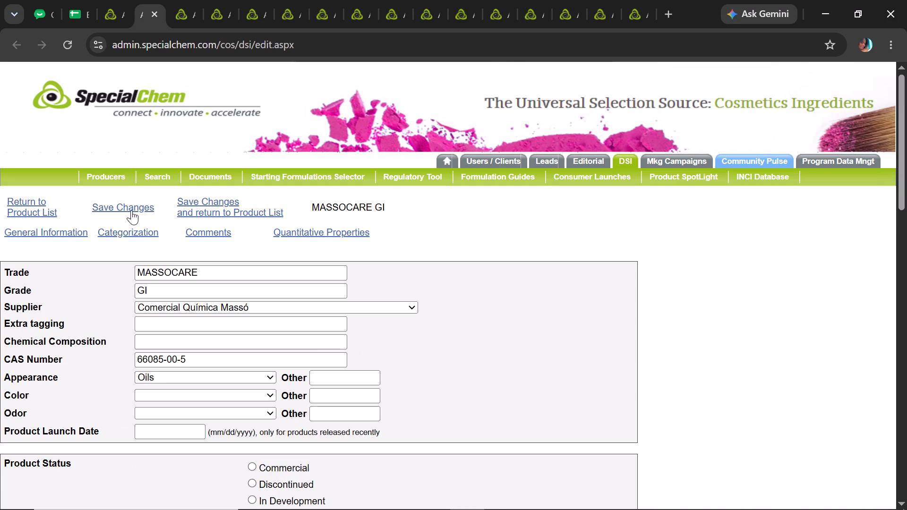
{"action": "left_click", "coordinate": [131, 210]}
Open the MASSOCARE GI comments and replace "MASSOCARE GI by Comercial Quimica Masso" with "{product} by {supplier}".
{"action": "left_click", "coordinate": [79, 2]}
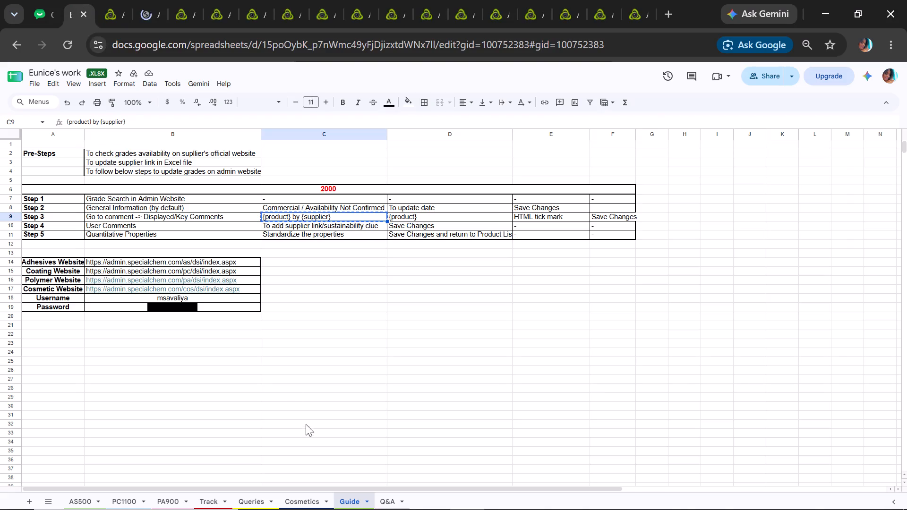
{"action": "left_click", "coordinate": [165, 23]}
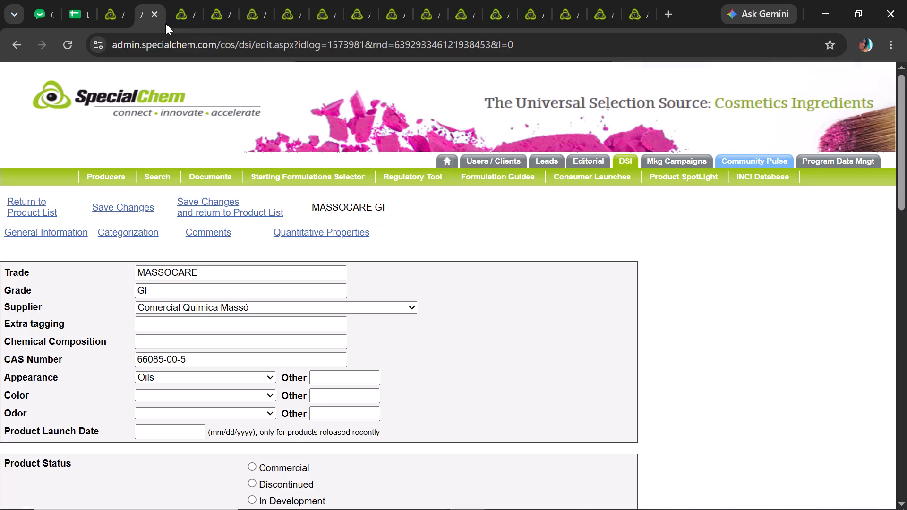
{"action": "left_click", "coordinate": [204, 227]}
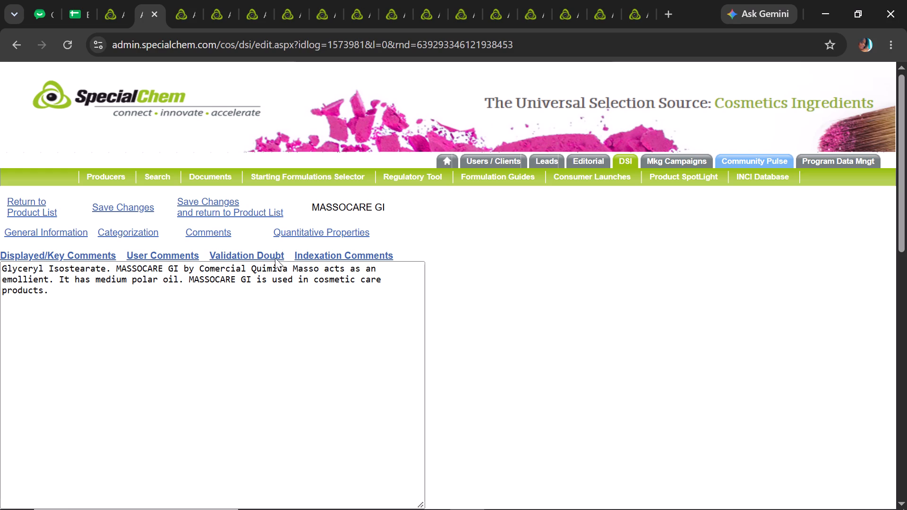
{"action": "double_click", "coordinate": [113, 268]}
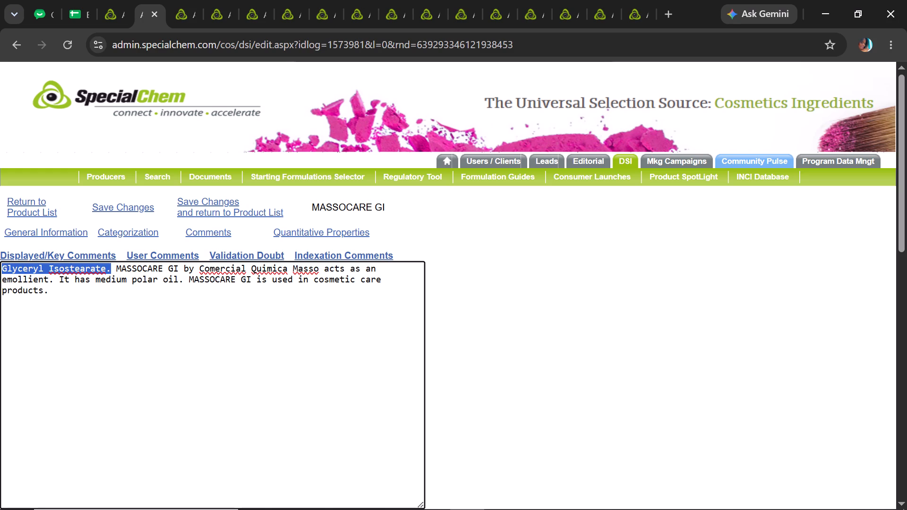
{"action": "left_click", "coordinate": [113, 268]}
{"action": "left_click_drag", "start_coordinate": [114, 268], "coordinate": [317, 254]}
{"action": "key", "text": "ctrl+v"}
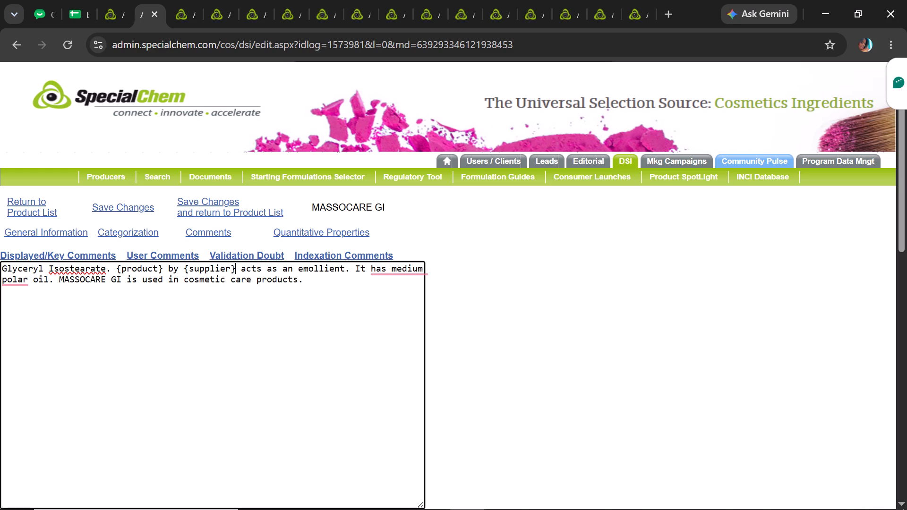
Copy the "{product}" placeholder and replace "MASSOCARE GI" in the last sentence with it.
{"action": "left_click_drag", "start_coordinate": [162, 268], "coordinate": [115, 270]}
{"action": "key", "text": "ctrl+c"}
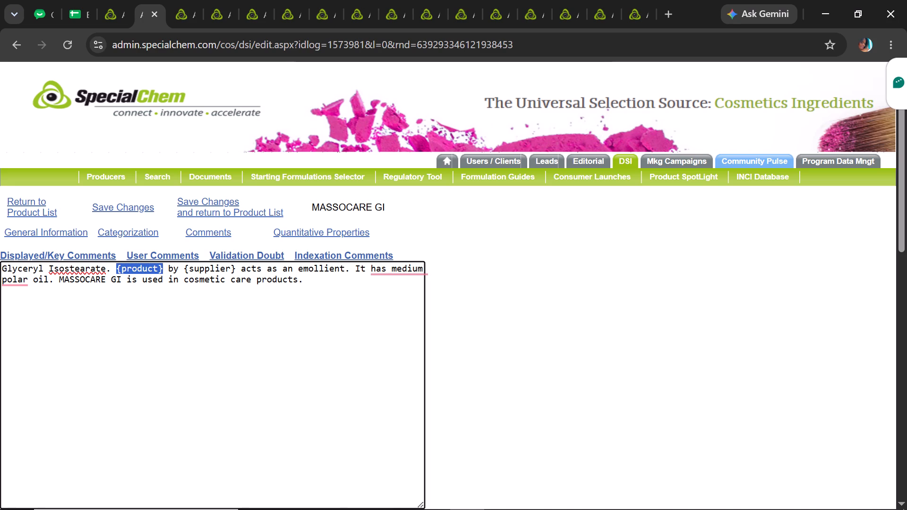
{"action": "left_click_drag", "start_coordinate": [60, 278], "coordinate": [121, 284]}
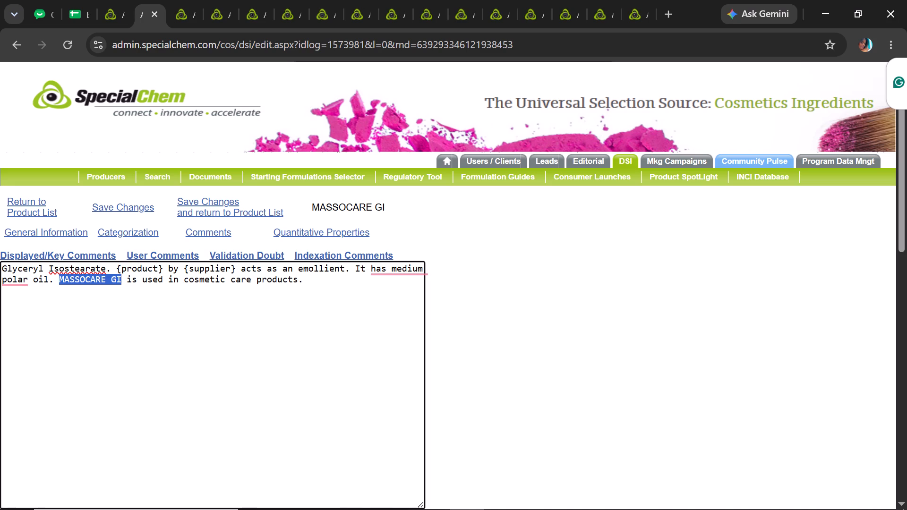
{"action": "left_click_drag", "start_coordinate": [121, 284], "coordinate": [122, 284]}
{"action": "key", "text": "ctrl+v"}
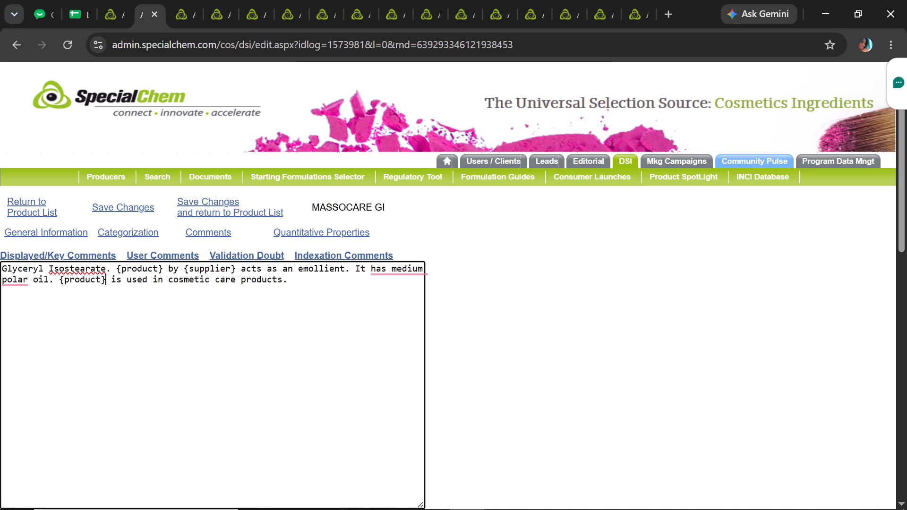
Correct "has medium polar" to "is a medium-polarity" in the second sentence of the MASSOCARE GI comments.
{"action": "left_click", "coordinate": [419, 297]}
{"action": "left_click", "coordinate": [443, 296]}
{"action": "type", "text": "is a medium-po"}
{"action": "type", "text": "larity"}
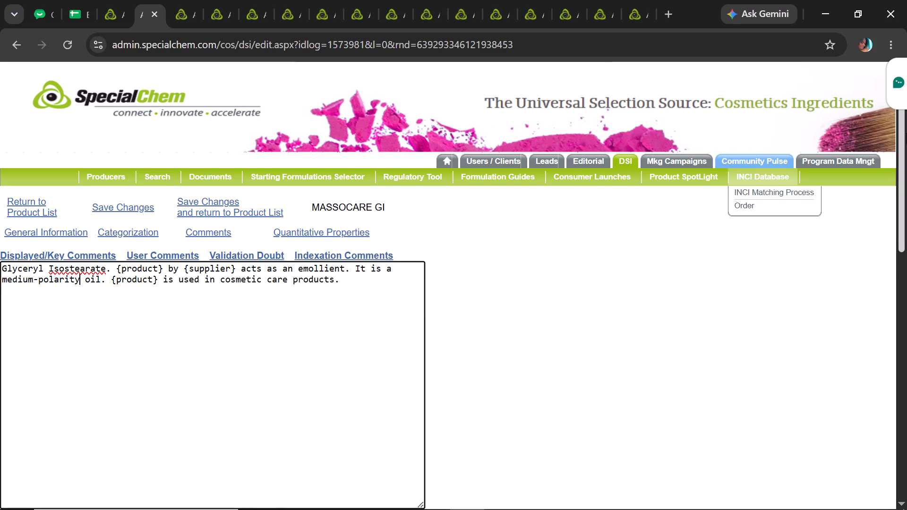
Enable Display as HTML for the MASSOCARE GI comments and save the changes.
{"action": "left_click_drag", "start_coordinate": [906, 133], "coordinate": [906, 162]}
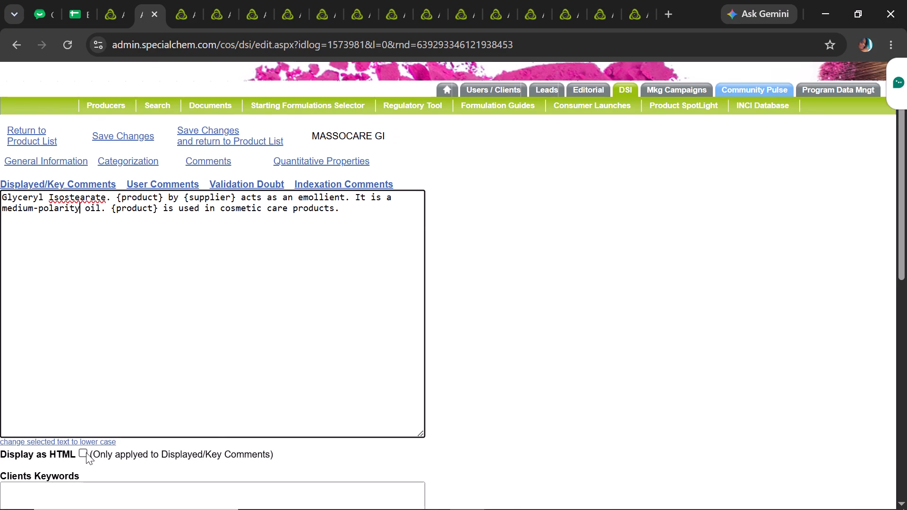
{"action": "left_click", "coordinate": [86, 452]}
{"action": "left_click", "coordinate": [121, 139]}
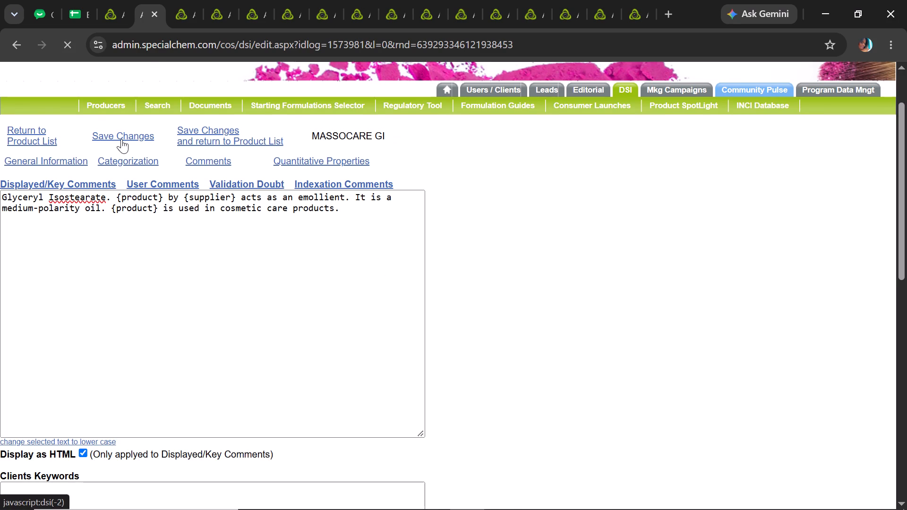
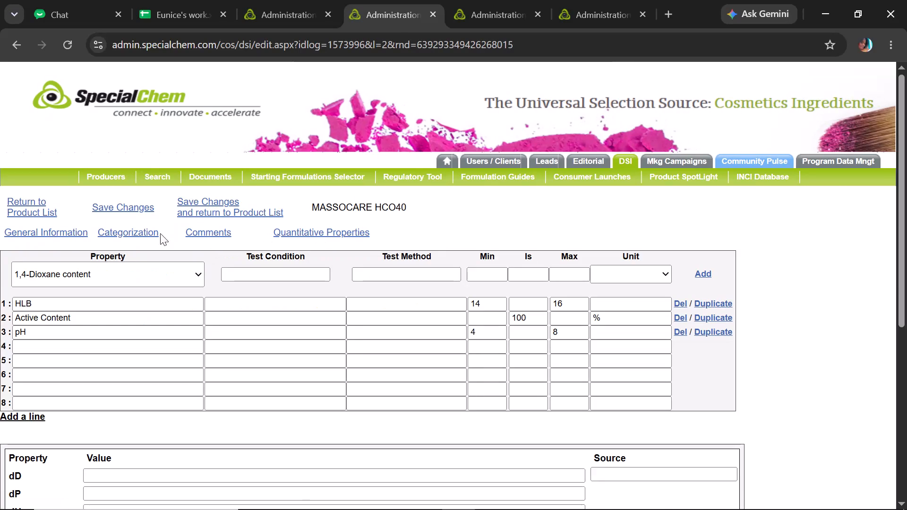
Rename the HLB property of MASSOCARE HCO40 to "HLB Value" and save, returning to the product list.
{"action": "left_click", "coordinate": [41, 300]}
{"action": "left_click", "coordinate": [94, 333]}
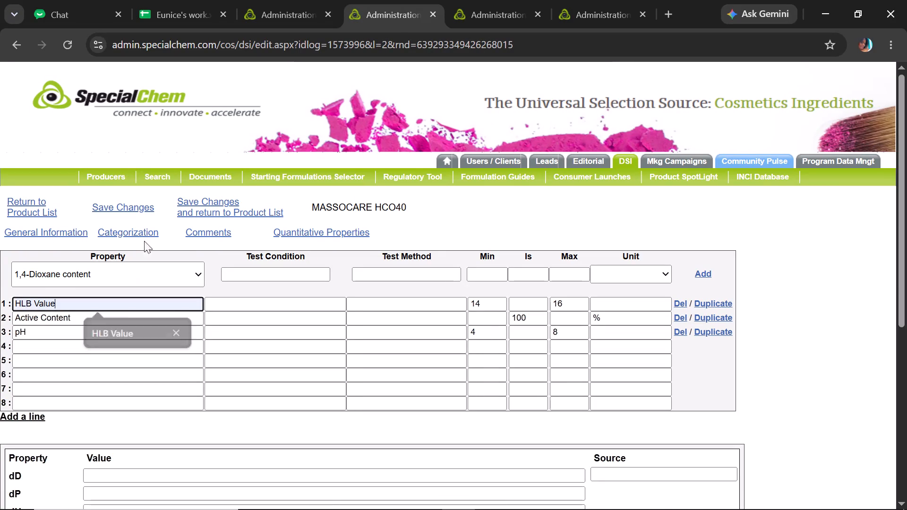
{"action": "left_click", "coordinate": [192, 204]}
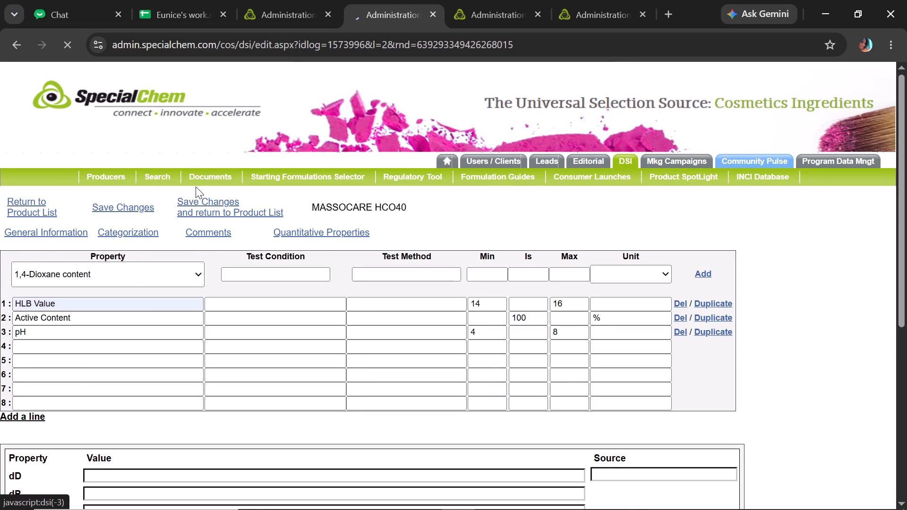
Copy the grade name MASSOCARE HCO54 from the Cosmetics sheet, search for it on the admin site and open its record.
{"action": "left_click", "coordinate": [192, 0]}
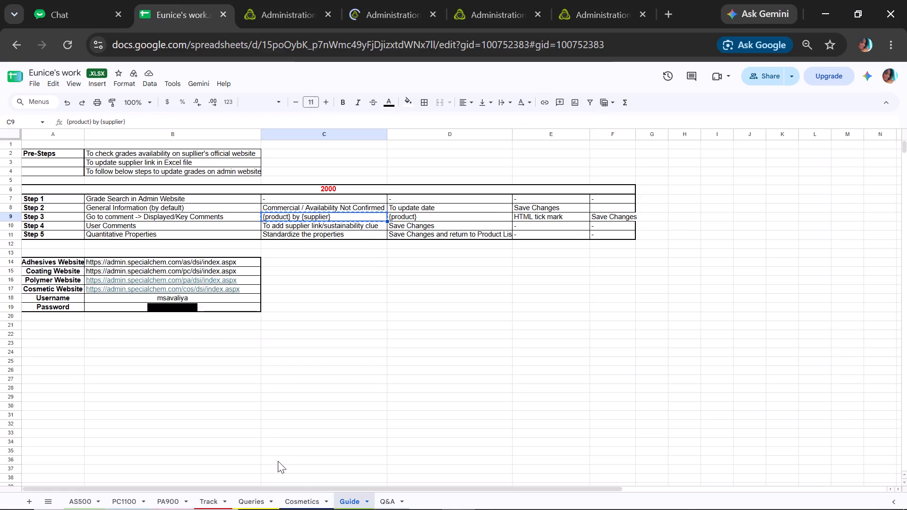
{"action": "left_click", "coordinate": [305, 501]}
{"action": "left_click", "coordinate": [152, 473]}
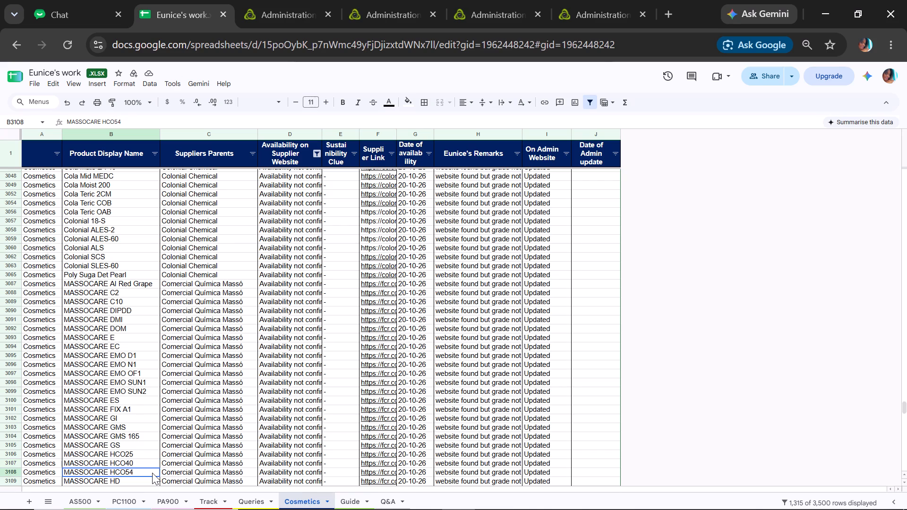
{"action": "key", "text": "ctrl+c"}
{"action": "left_click", "coordinate": [246, 0]}
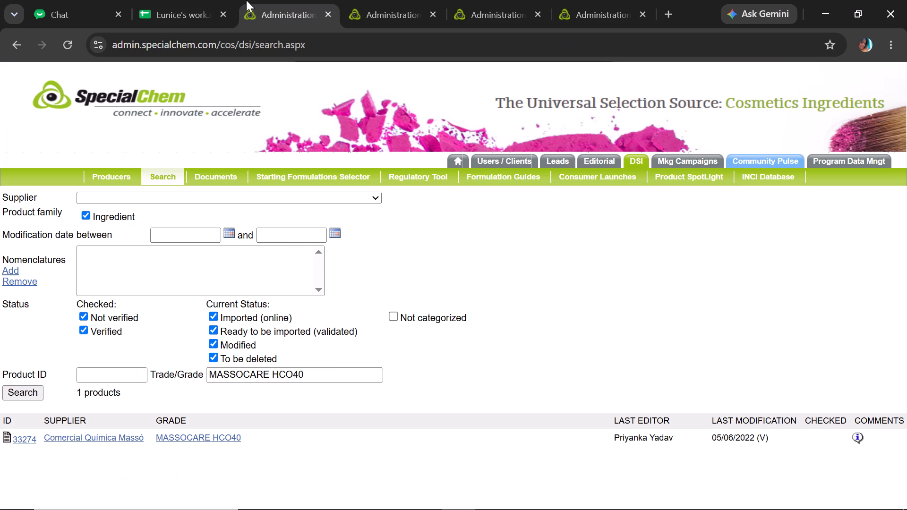
{"action": "left_click_drag", "start_coordinate": [320, 372], "coordinate": [41, 399]}
{"action": "key", "text": "ctrl+v"}
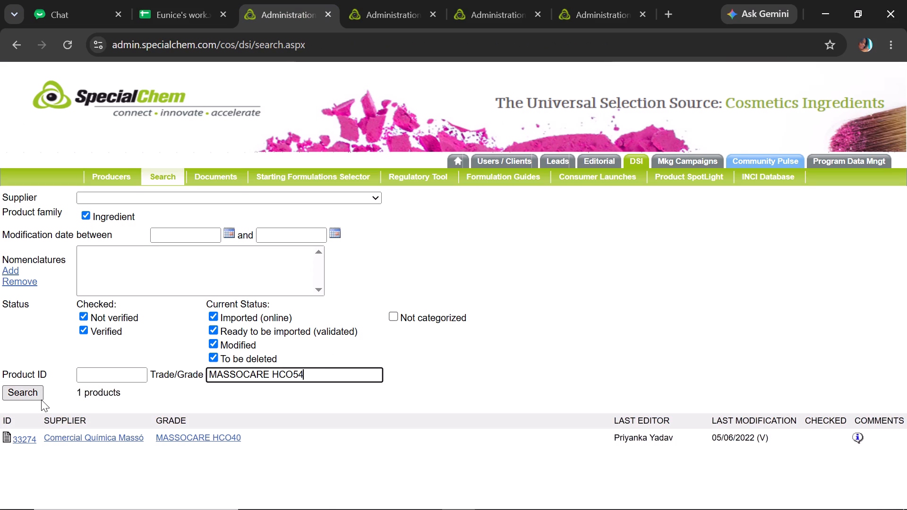
{"action": "left_click", "coordinate": [30, 397]}
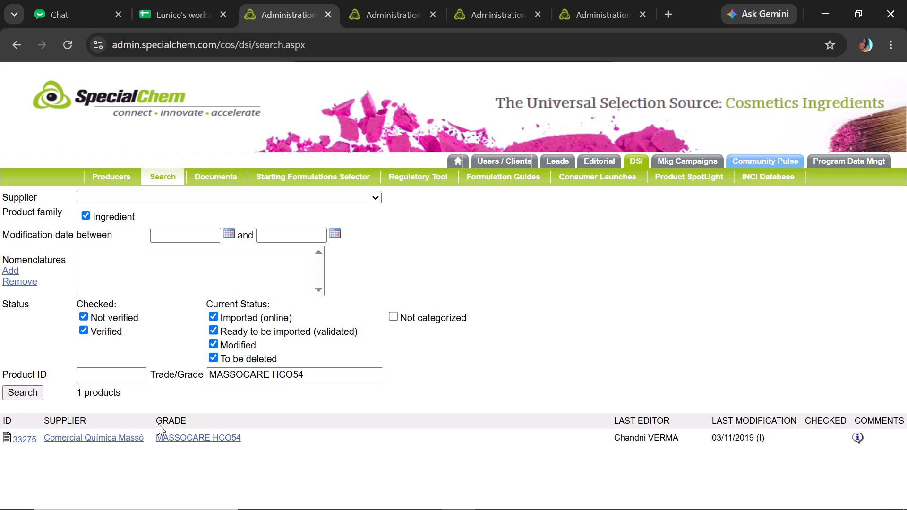
{"action": "left_click", "coordinate": [175, 433]}
Copy the "{product} by {supplier}" placeholder text from the Guide sheet of the work spreadsheet.
{"action": "left_click", "coordinate": [158, 6]}
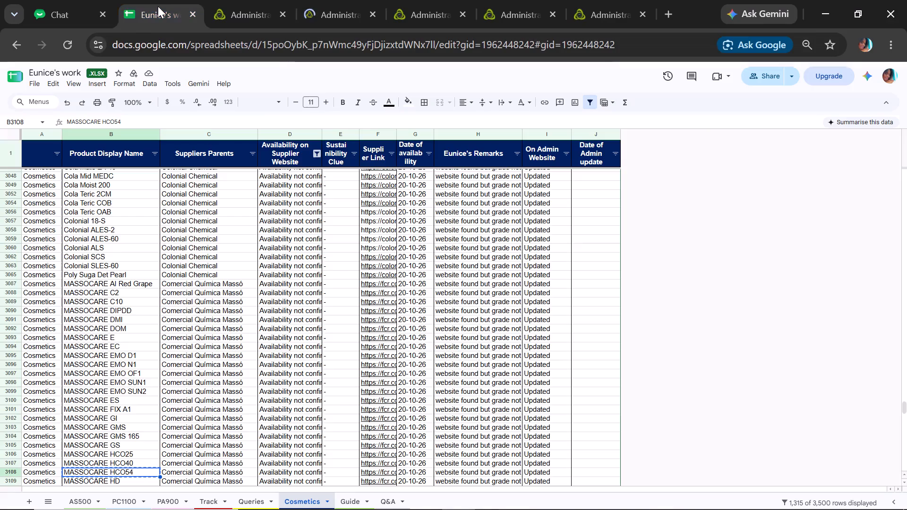
{"action": "left_click", "coordinate": [350, 496]}
{"action": "key", "text": "ctrl+c"}
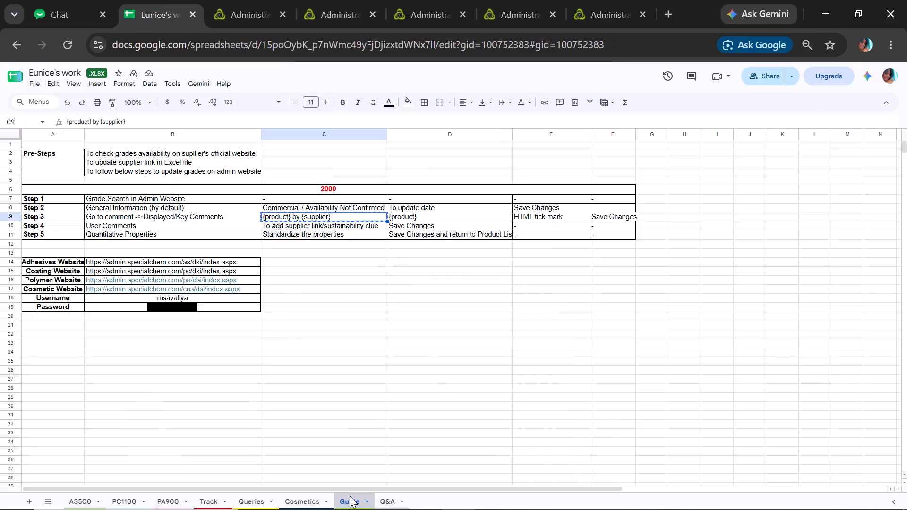
Set the product status of MASSOCARE HCO54 to Availability Not Confirmed and save the changes.
{"action": "left_click", "coordinate": [343, 4]}
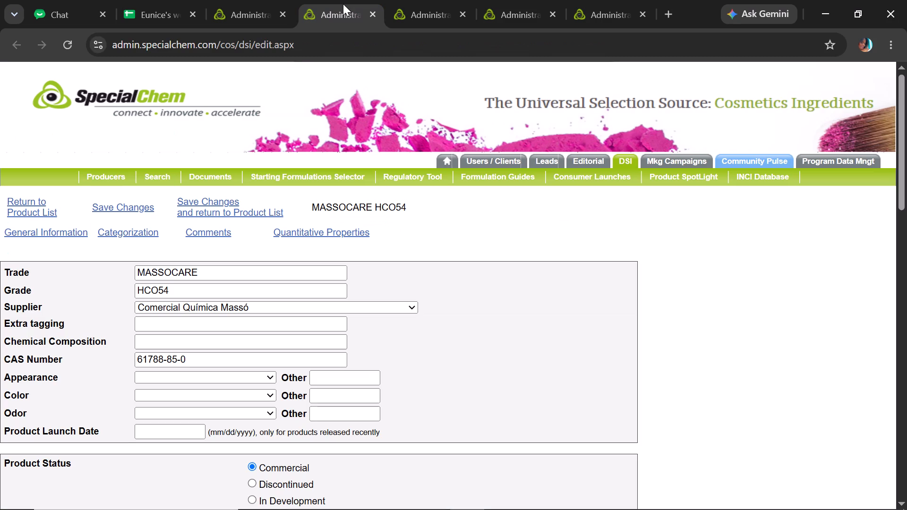
{"action": "left_click_drag", "start_coordinate": [906, 138], "coordinate": [906, 149]}
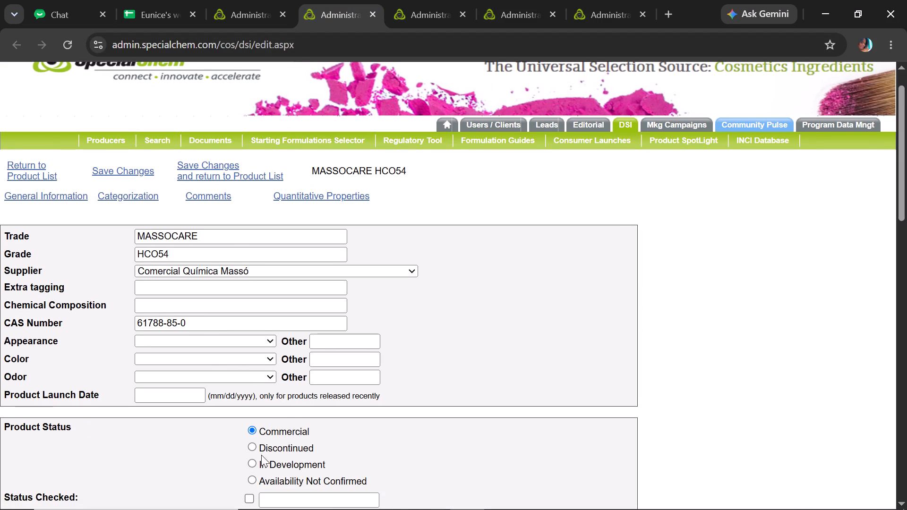
{"action": "left_click", "coordinate": [251, 480]}
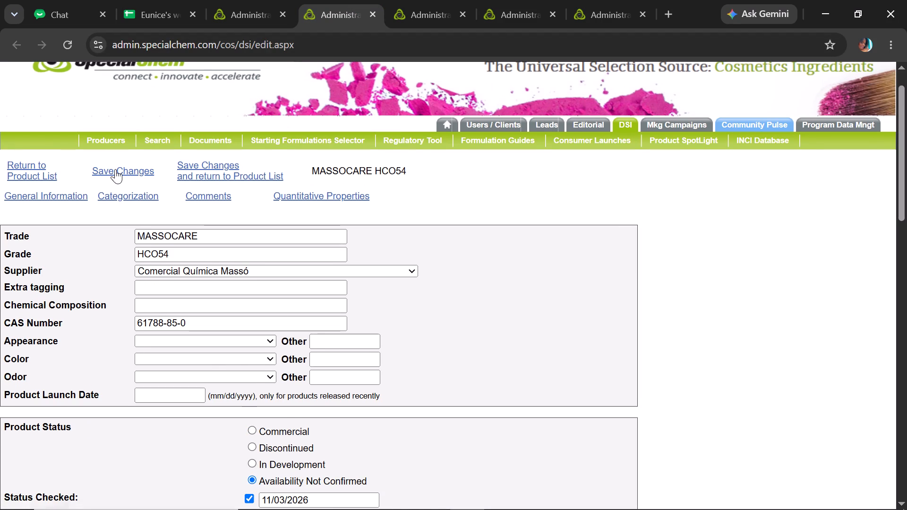
{"action": "left_click", "coordinate": [115, 169]}
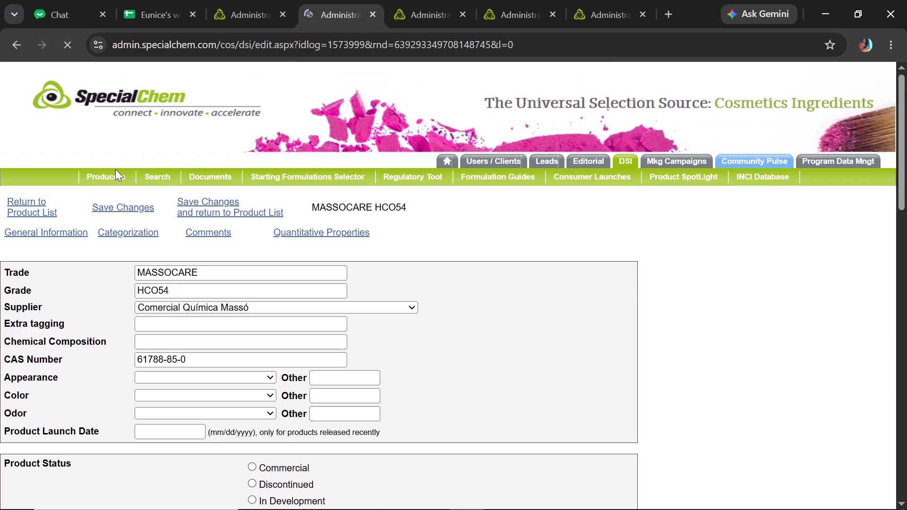
Open the MASSOCARE HCO54 comments and replace "MASSOCARE HCO54 by Comercial Quimica Masso" with "{product} by {supplier}".
{"action": "left_click", "coordinate": [207, 233]}
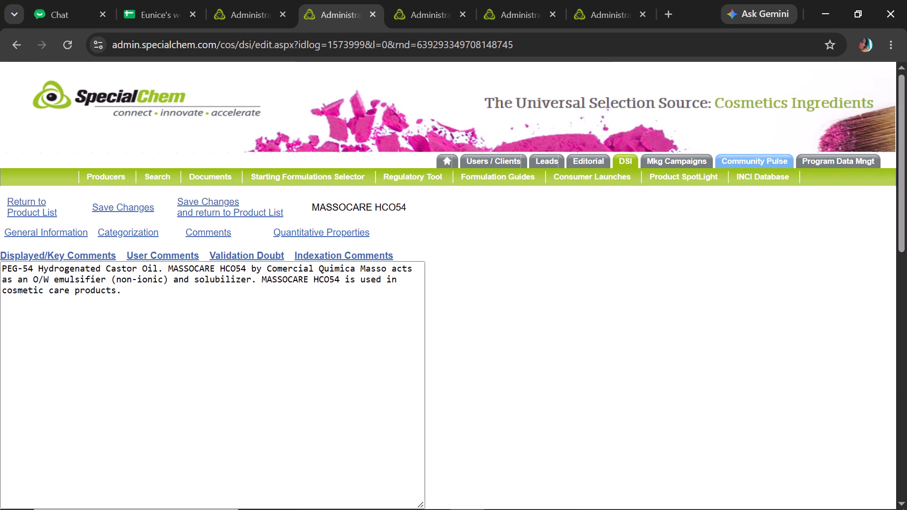
{"action": "double_click", "coordinate": [168, 267]}
{"action": "left_click", "coordinate": [168, 267]}
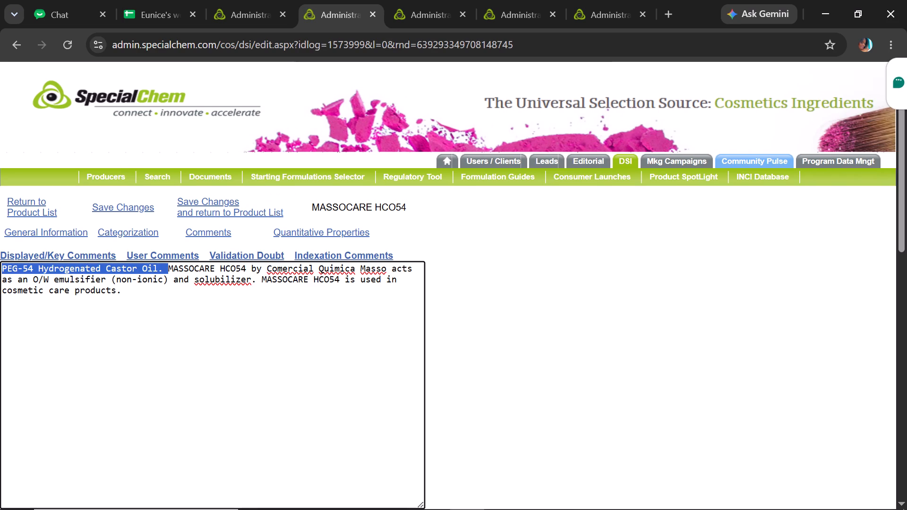
{"action": "left_click", "coordinate": [168, 267]}
{"action": "left_click_drag", "start_coordinate": [168, 267], "coordinate": [386, 270]}
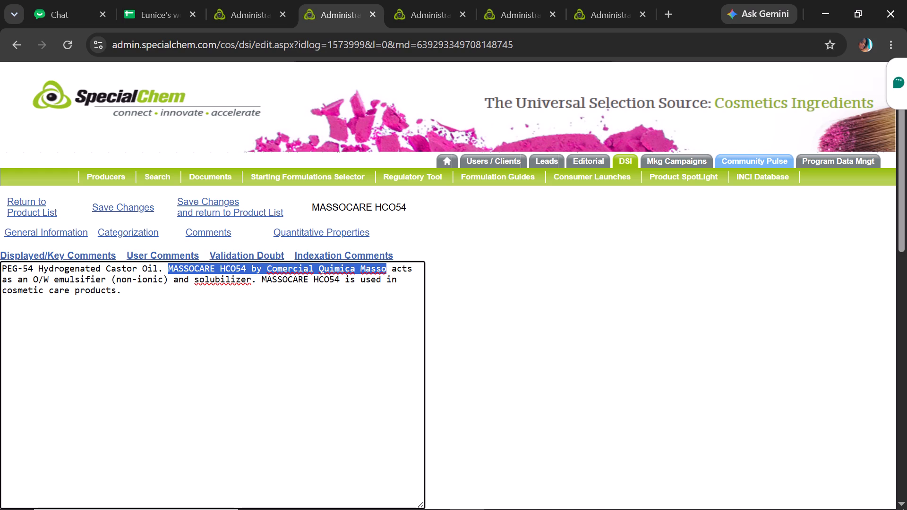
{"action": "key", "text": "ctrl+v"}
Copy the "{product}" placeholder and replace "MASSOCARE HCO54" in the last sentence of the comments with it.
{"action": "left_click_drag", "start_coordinate": [216, 270], "coordinate": [168, 267]}
{"action": "key", "text": "ctrl+c"}
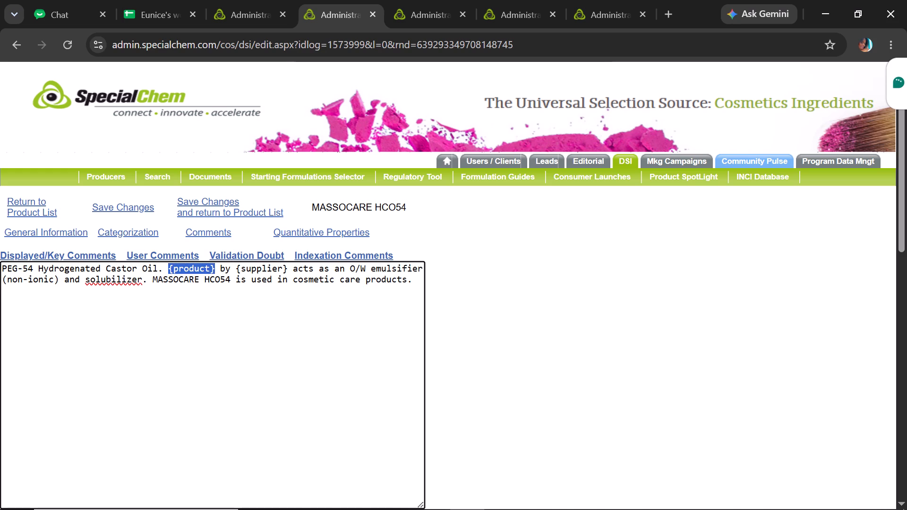
{"action": "left_click_drag", "start_coordinate": [154, 280], "coordinate": [226, 278]}
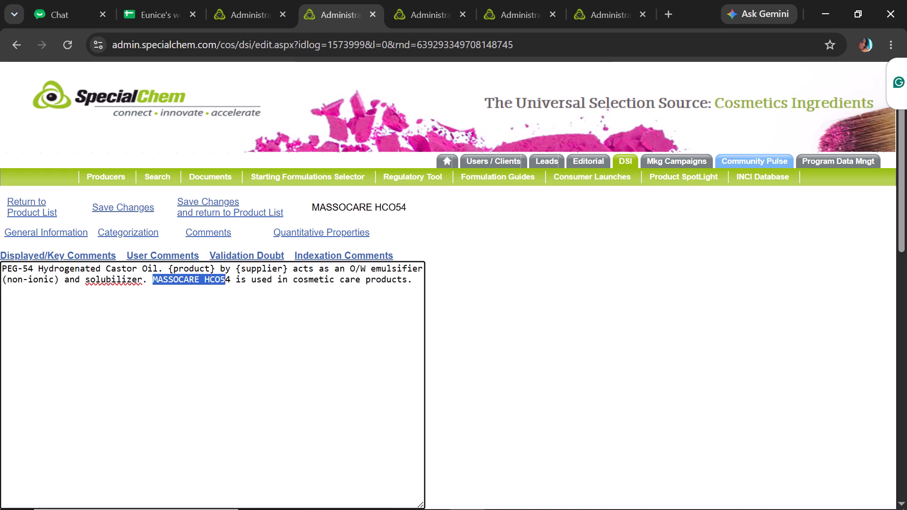
{"action": "left_click_drag", "start_coordinate": [226, 278], "coordinate": [231, 278]}
{"action": "key", "text": "ctrl+v"}
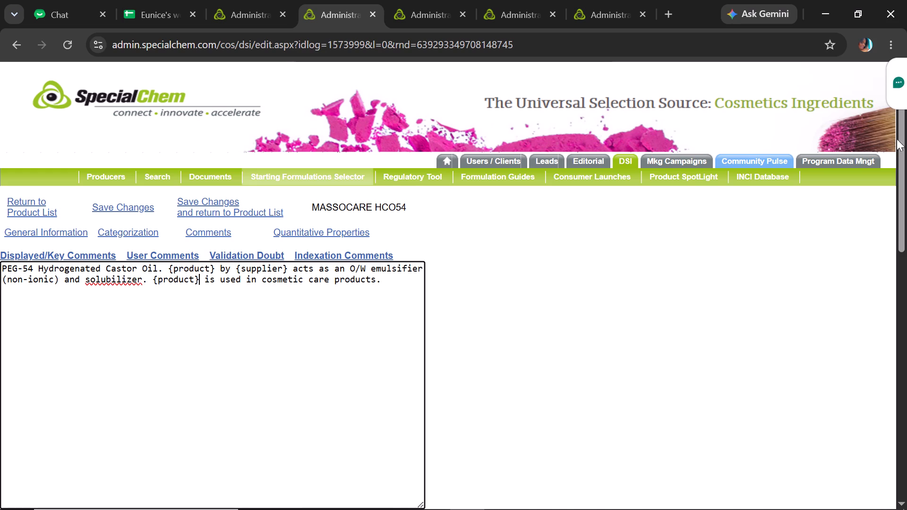
Enable Display as HTML for the MASSOCARE HCO54 comments and save the changes.
{"action": "left_click_drag", "start_coordinate": [906, 144], "coordinate": [905, 165]}
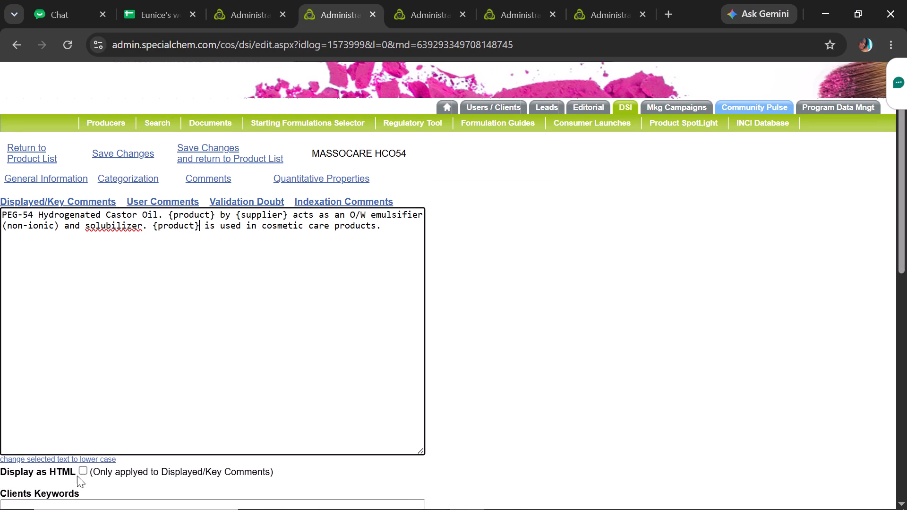
{"action": "left_click", "coordinate": [82, 468]}
{"action": "left_click", "coordinate": [152, 153]}
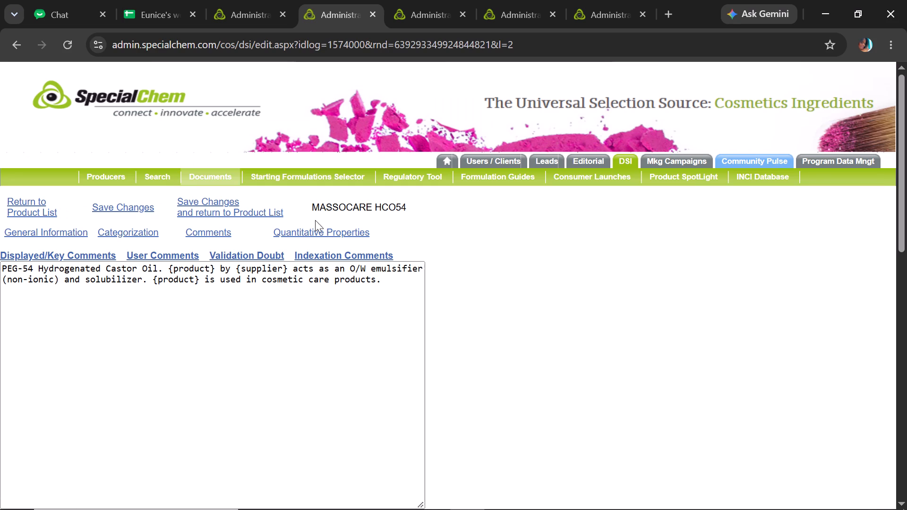
In the quantitative properties of MASSOCARE HCO54, rename HLB to "HLB Value" and save, returning to the product list.
{"action": "left_click", "coordinate": [323, 231]}
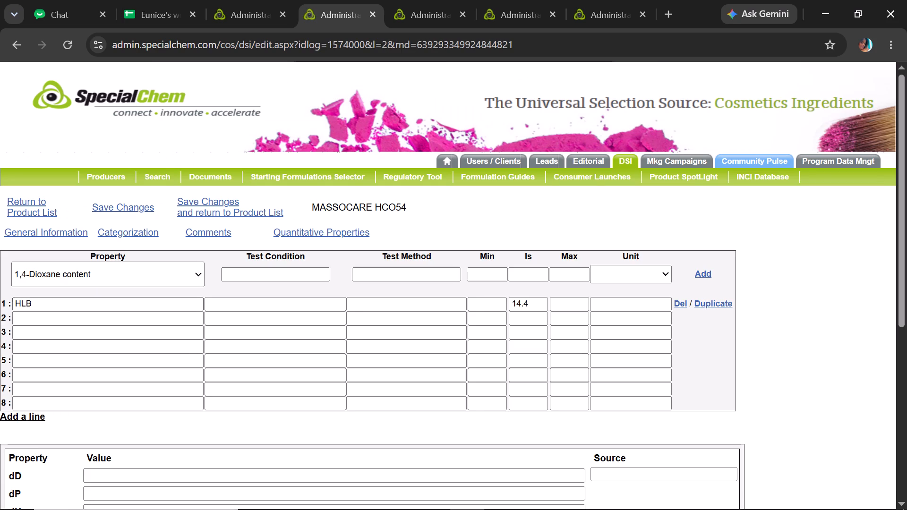
{"action": "left_click", "coordinate": [58, 305]}
{"action": "left_click", "coordinate": [114, 340]}
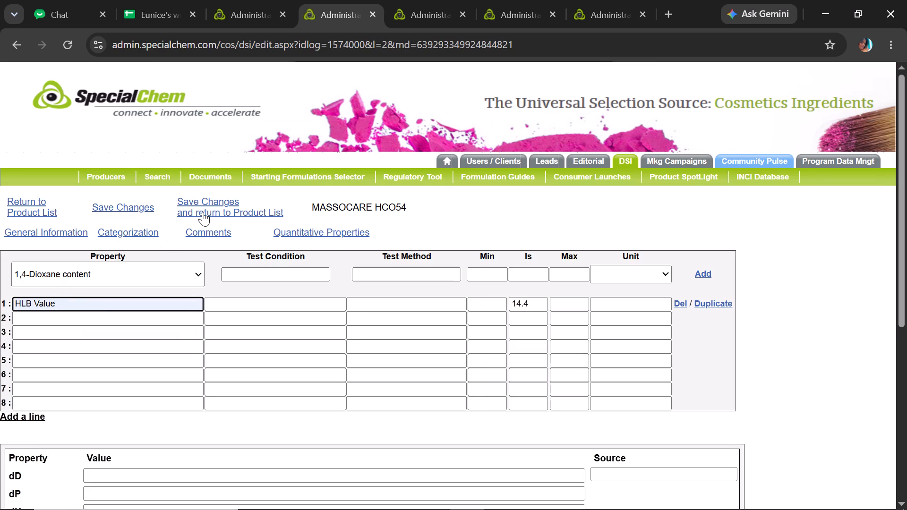
{"action": "left_click", "coordinate": [203, 212]}
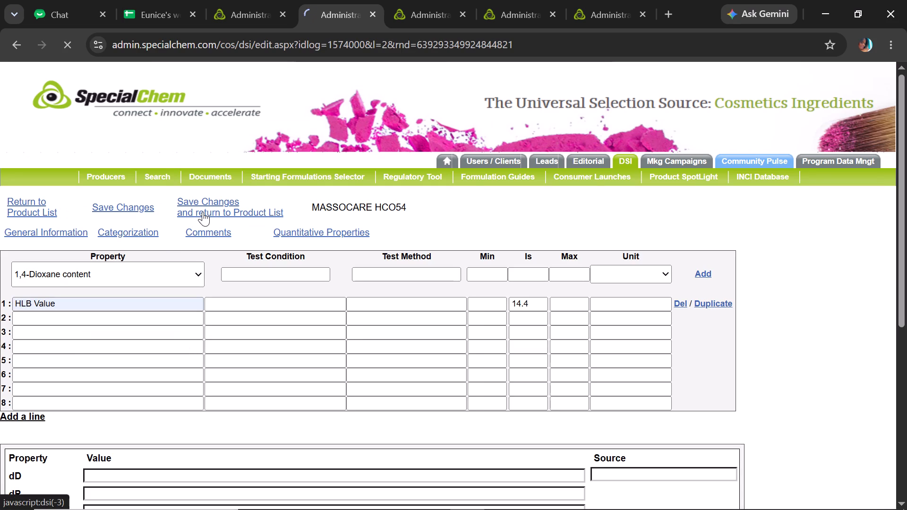
Copy the grade name MASSOCARE HD from the Cosmetics sheet, search for it on the admin site and open its record.
{"action": "left_click", "coordinate": [161, 0]}
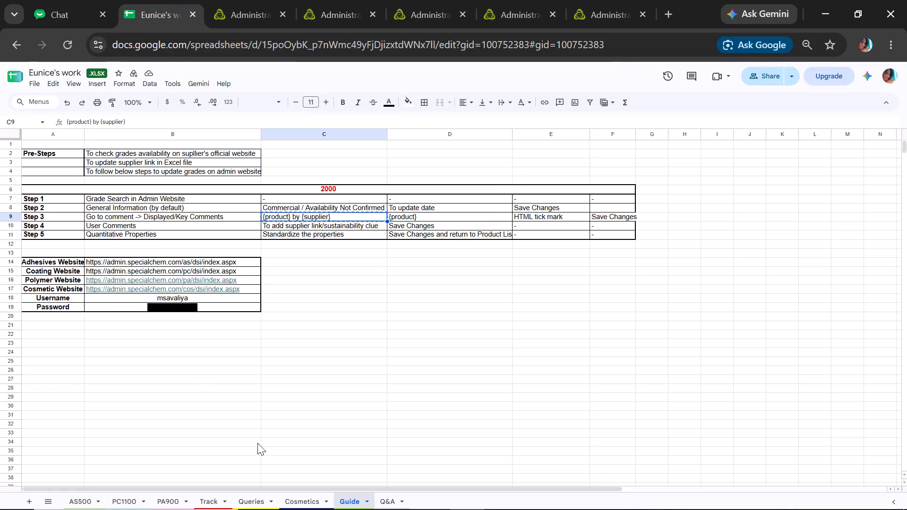
{"action": "left_click", "coordinate": [292, 493]}
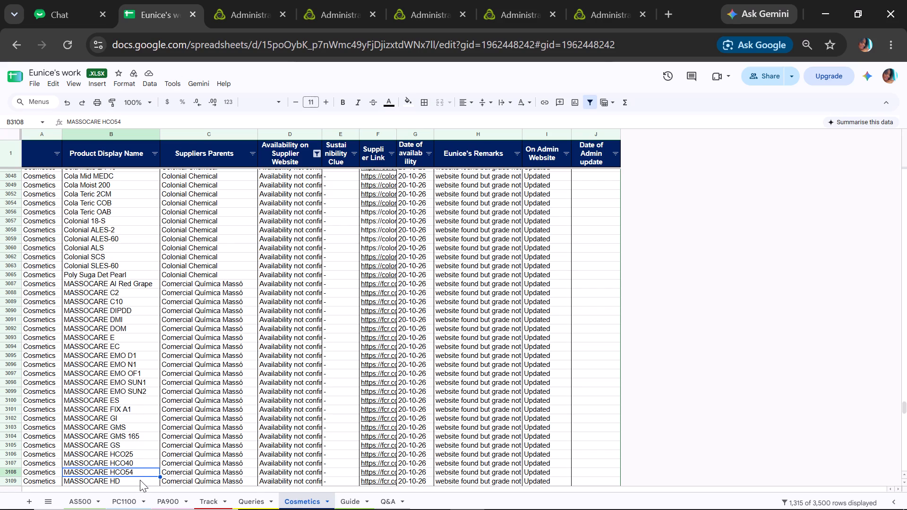
{"action": "left_click", "coordinate": [140, 480]}
{"action": "key", "text": "ctrl+c"}
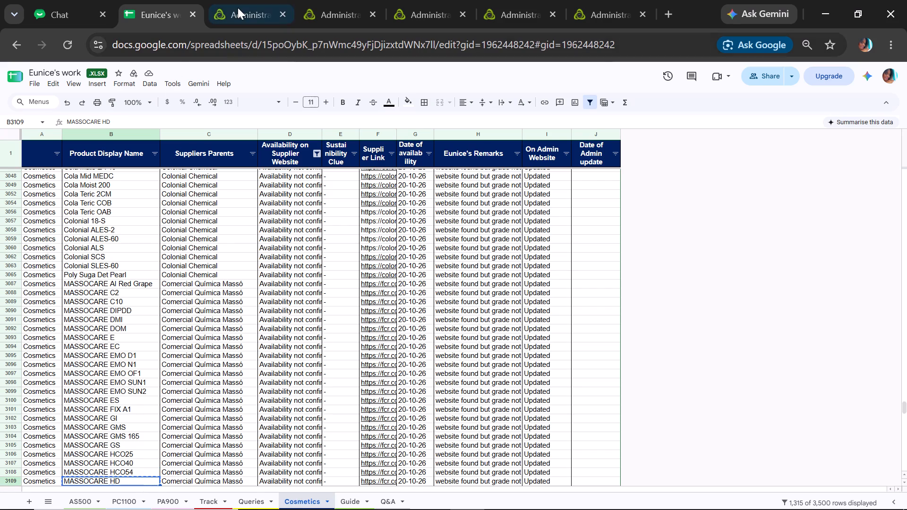
{"action": "left_click", "coordinate": [238, 8]}
{"action": "left_click_drag", "start_coordinate": [316, 371], "coordinate": [0, 365]}
{"action": "key", "text": "ctrl+v"}
{"action": "left_click", "coordinate": [47, 387]}
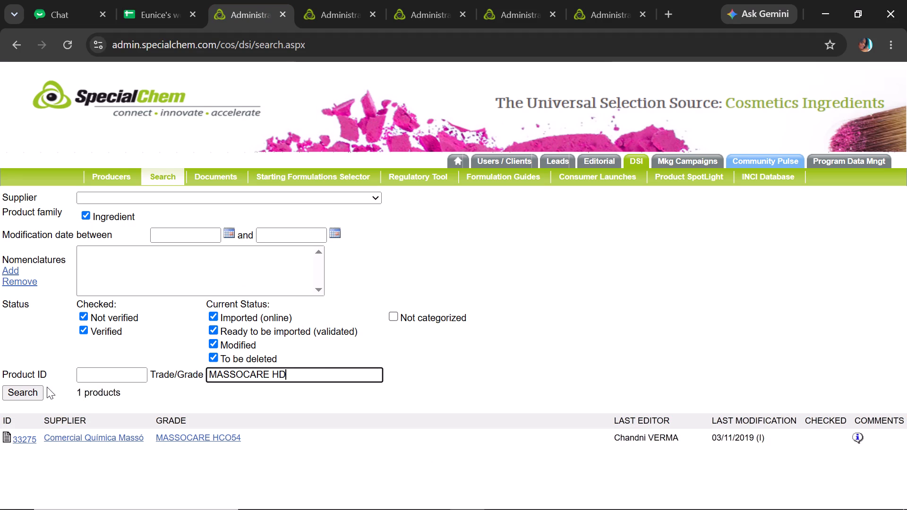
{"action": "left_click", "coordinate": [36, 389]}
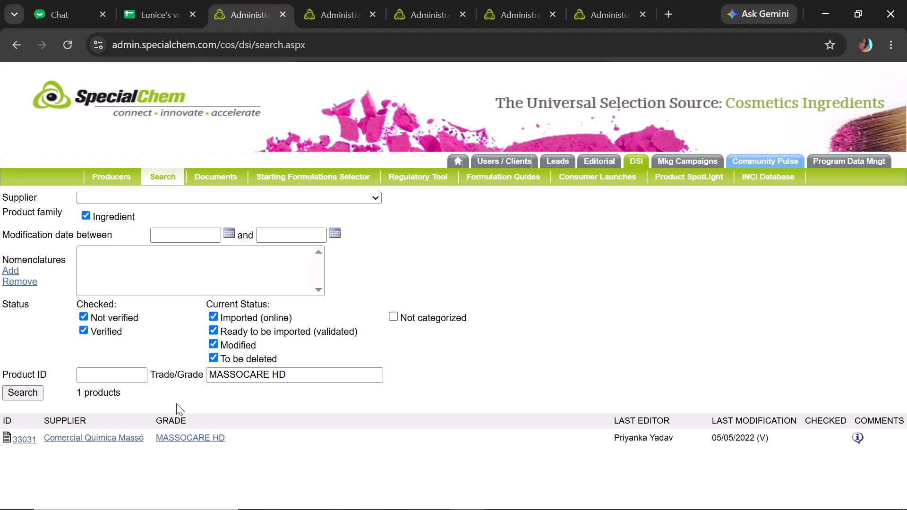
{"action": "left_click", "coordinate": [195, 433]}
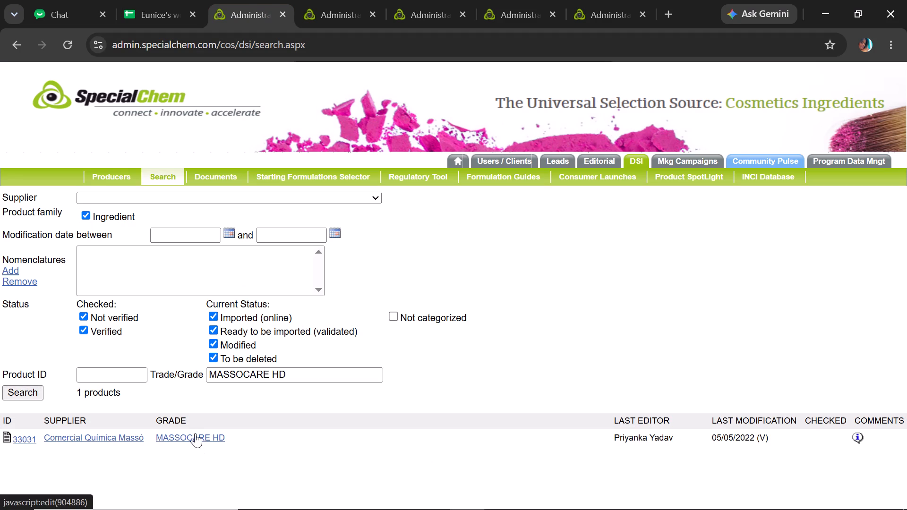
Copy the "{product} by {supplier}" placeholder text from the Guide sheet again.
{"action": "left_click", "coordinate": [127, 0]}
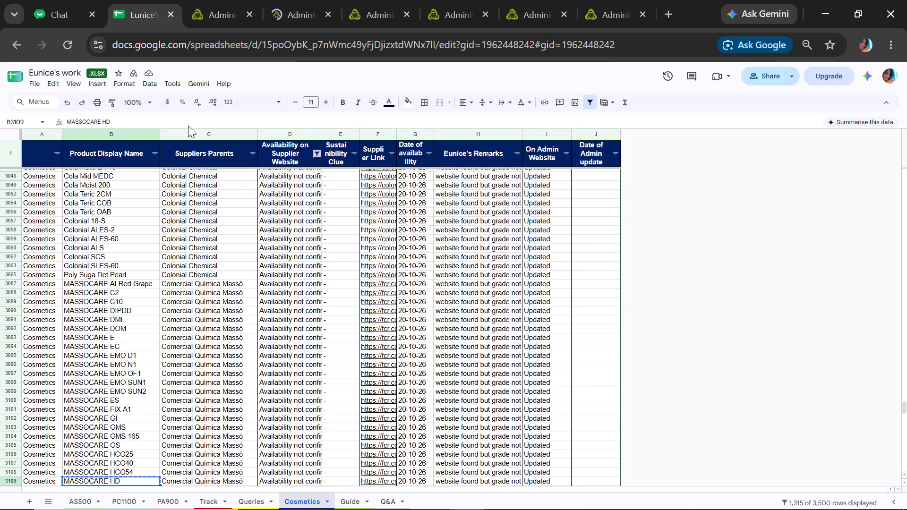
{"action": "left_click", "coordinate": [351, 501]}
{"action": "key", "text": "ctrl+c"}
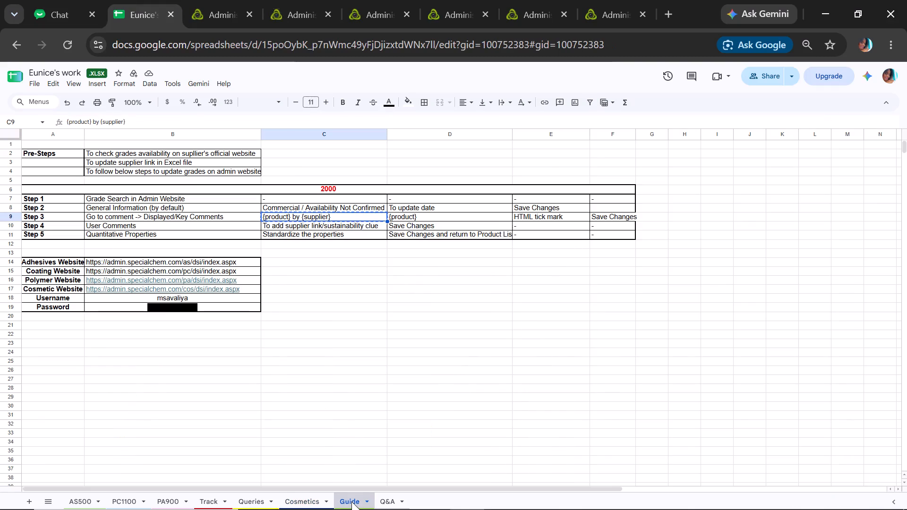
On the admin site, set the MASSOCARE HD product status to Availability Not Confirmed and save the changes.
{"action": "left_click", "coordinate": [303, 17]}
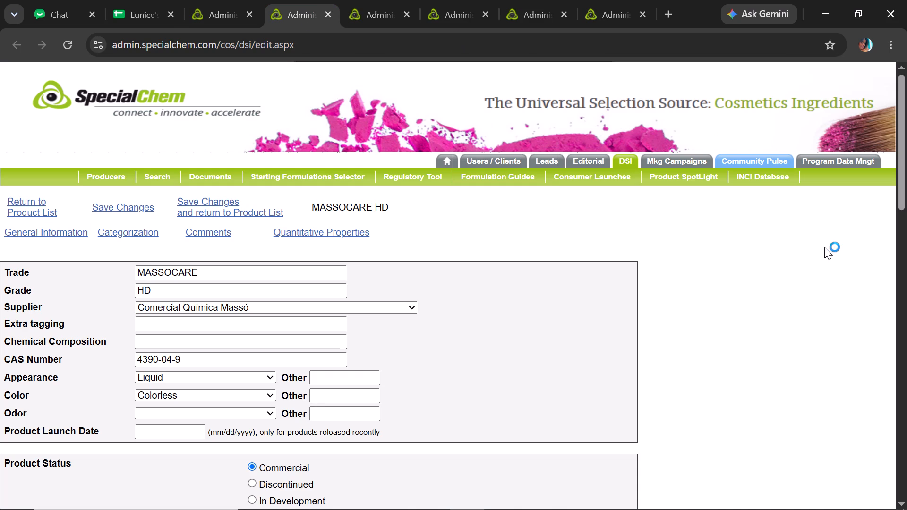
{"action": "left_click_drag", "start_coordinate": [906, 142], "coordinate": [906, 159]}
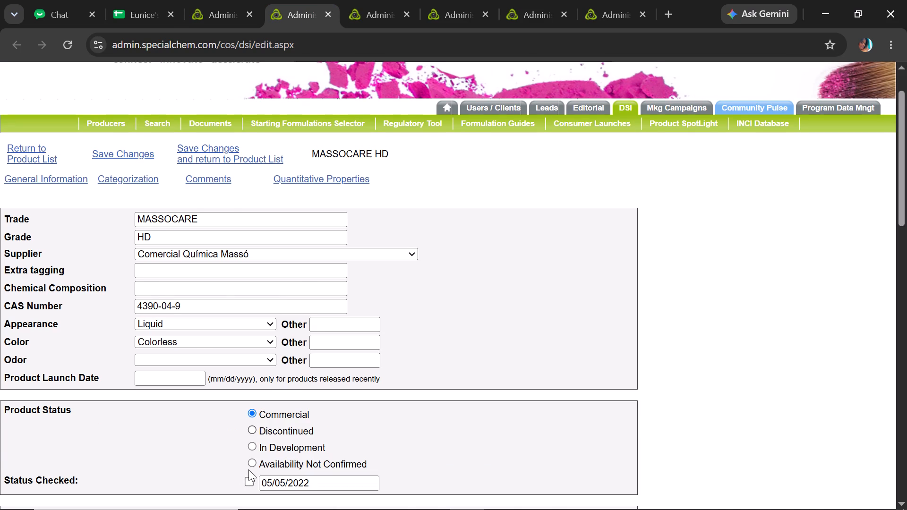
{"action": "left_click", "coordinate": [252, 461]}
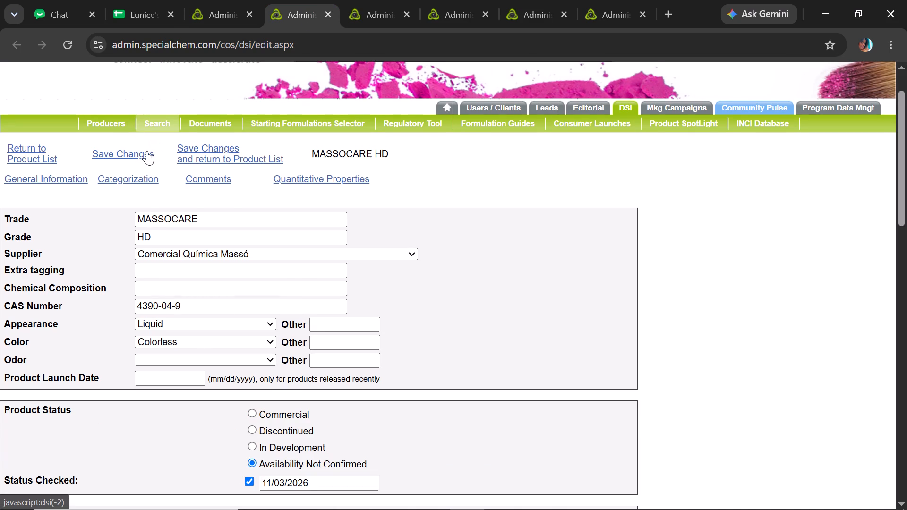
{"action": "left_click", "coordinate": [147, 151]}
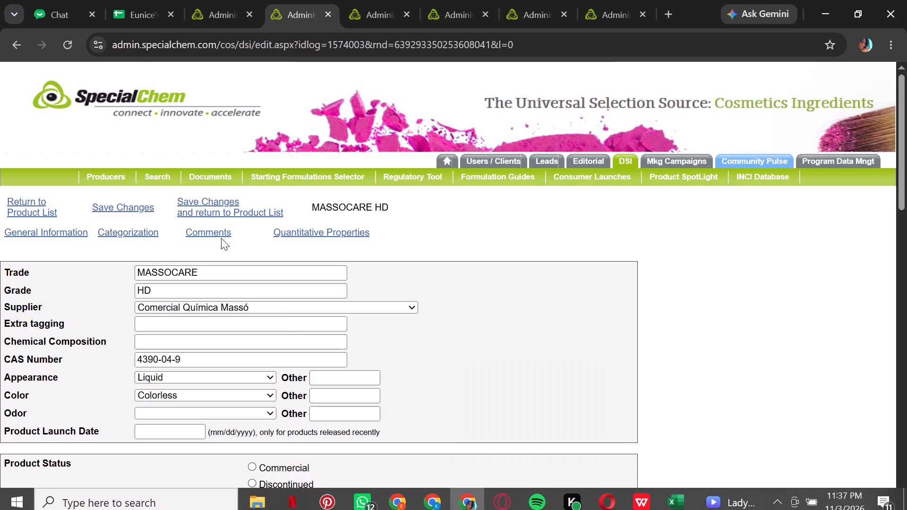
In the MASSOCARE HD comments, replace "MASSOCARE HD by Comercial Quimica Masso" with the copied "{product} by {supplier}" placeholder.
{"action": "left_click", "coordinate": [221, 229]}
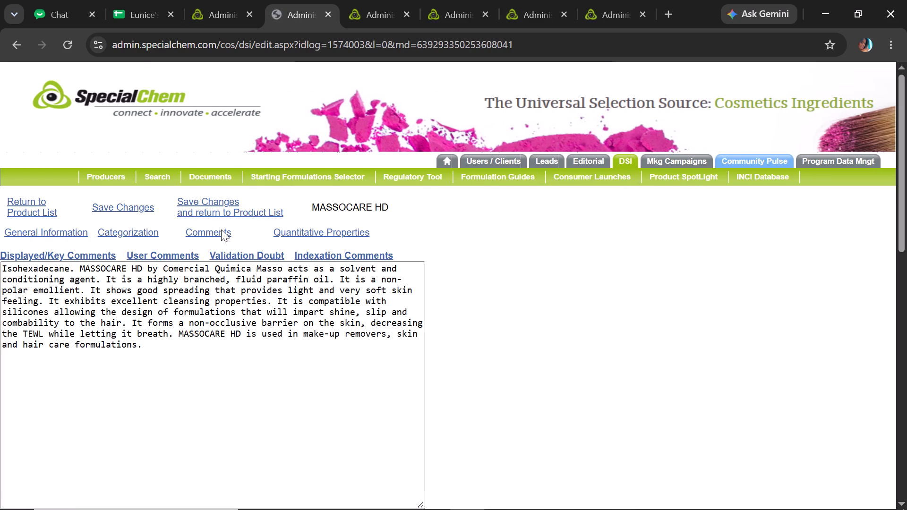
{"action": "double_click", "coordinate": [80, 266]}
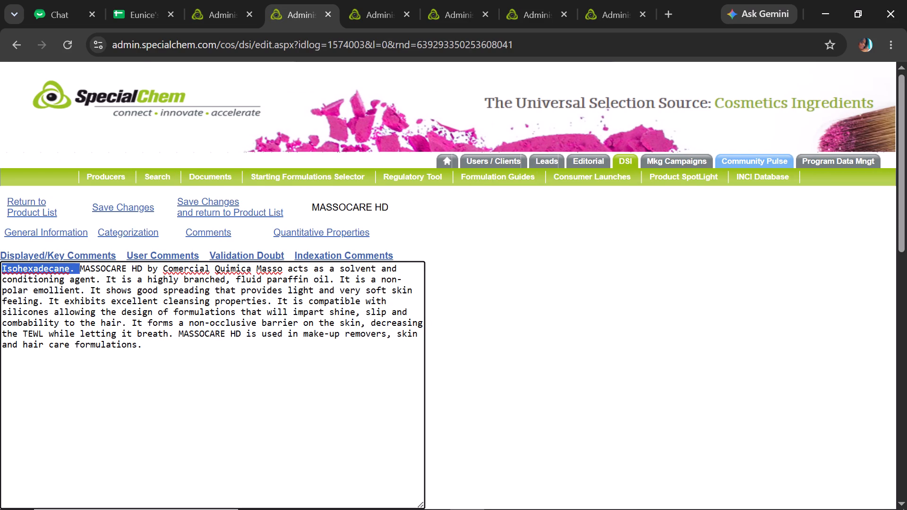
{"action": "left_click", "coordinate": [80, 266]}
{"action": "left_click_drag", "start_coordinate": [80, 266], "coordinate": [282, 270]}
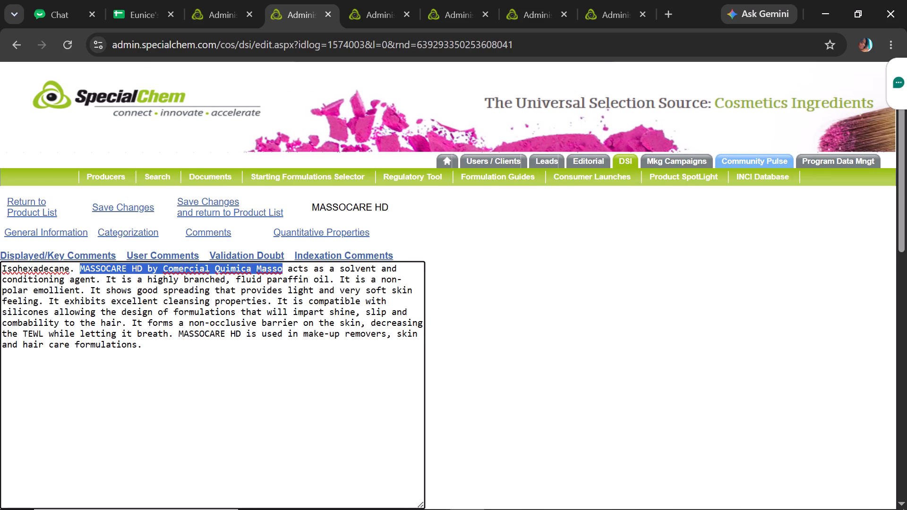
{"action": "left_click_drag", "start_coordinate": [282, 270], "coordinate": [282, 270]}
{"action": "key", "text": "ctrl+v"}
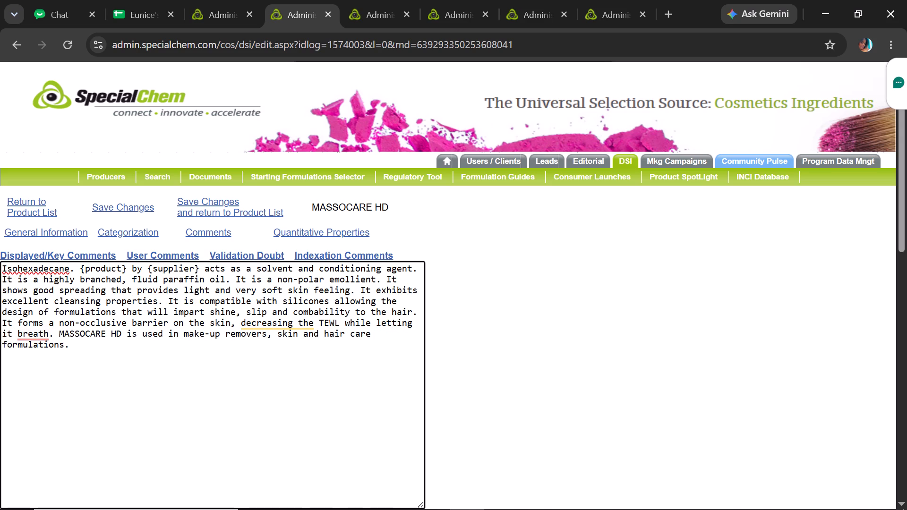
Copy the "{product}" placeholder and use it to replace the remaining MASSOCARE HD mention in the last sentence of the comments.
{"action": "left_click_drag", "start_coordinate": [127, 269], "coordinate": [81, 268]}
{"action": "key", "text": "ctrl+c"}
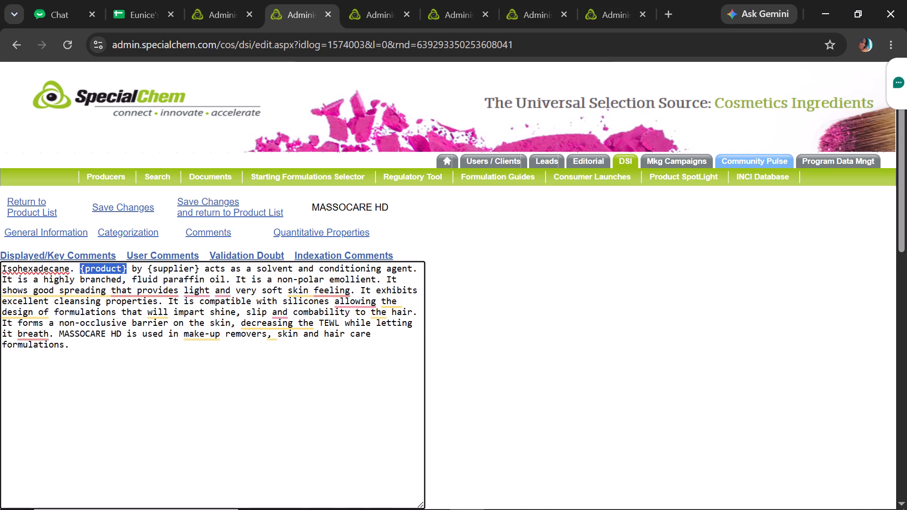
{"action": "left_click", "coordinate": [62, 332]}
{"action": "left_click", "coordinate": [62, 332]}
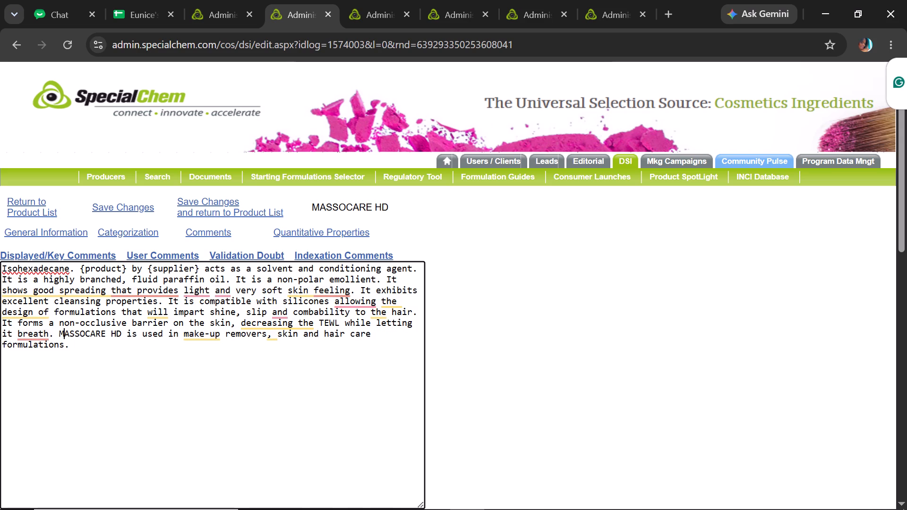
{"action": "left_click", "coordinate": [60, 332]}
{"action": "left_click_drag", "start_coordinate": [60, 332], "coordinate": [121, 333]}
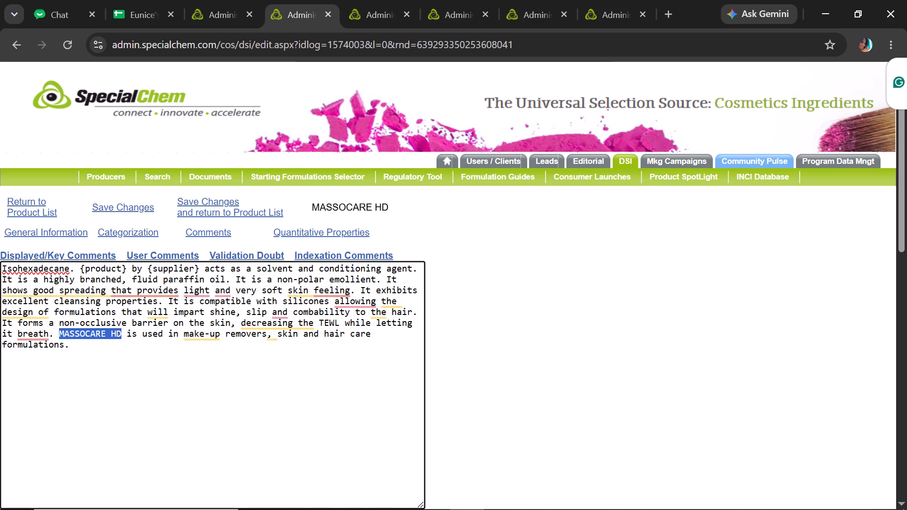
{"action": "key", "text": "ctrl+v"}
Enable Display as HTML for the MASSOCARE HD comments and save the changes.
{"action": "left_click_drag", "start_coordinate": [906, 176], "coordinate": [898, 203]}
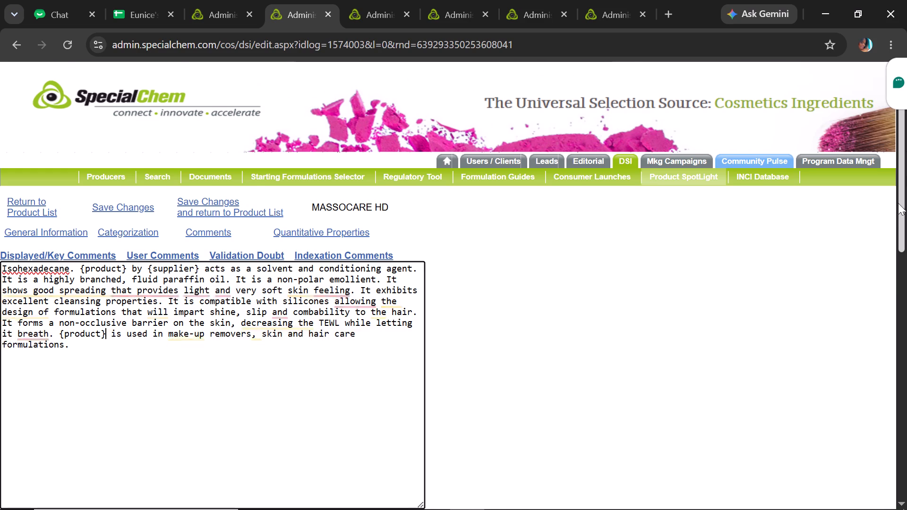
{"action": "left_click_drag", "start_coordinate": [898, 203], "coordinate": [894, 213]}
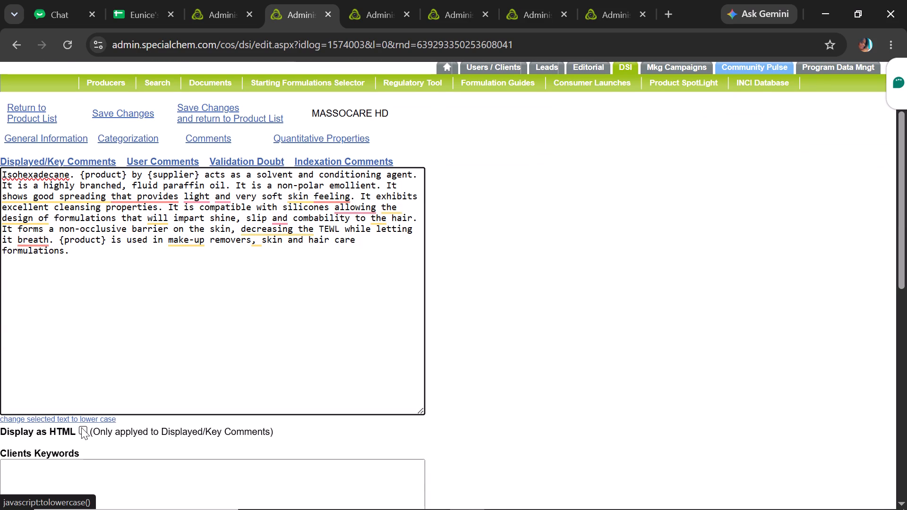
{"action": "left_click", "coordinate": [81, 427]}
{"action": "left_click", "coordinate": [122, 111]}
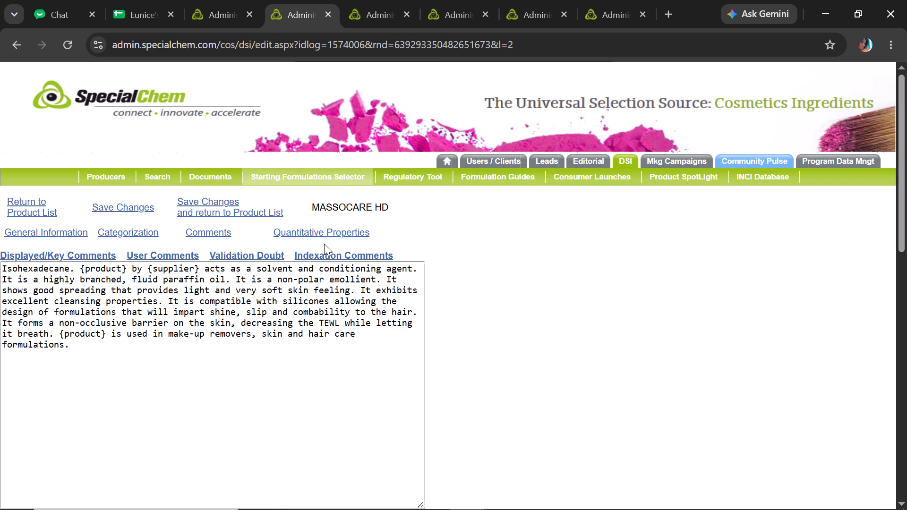
Check the quantitative properties of MASSOCARE HD, then save and return to the product list.
{"action": "left_click", "coordinate": [330, 237]}
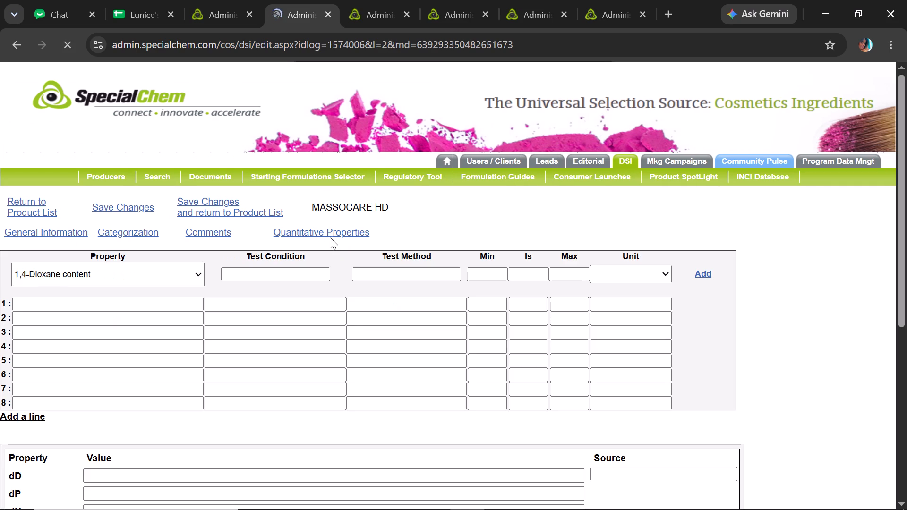
{"action": "left_click", "coordinate": [233, 204]}
Switch to the Cosmetics sheet and look through the product names listed below MASSOCARE HD.
{"action": "left_click", "coordinate": [154, 0]}
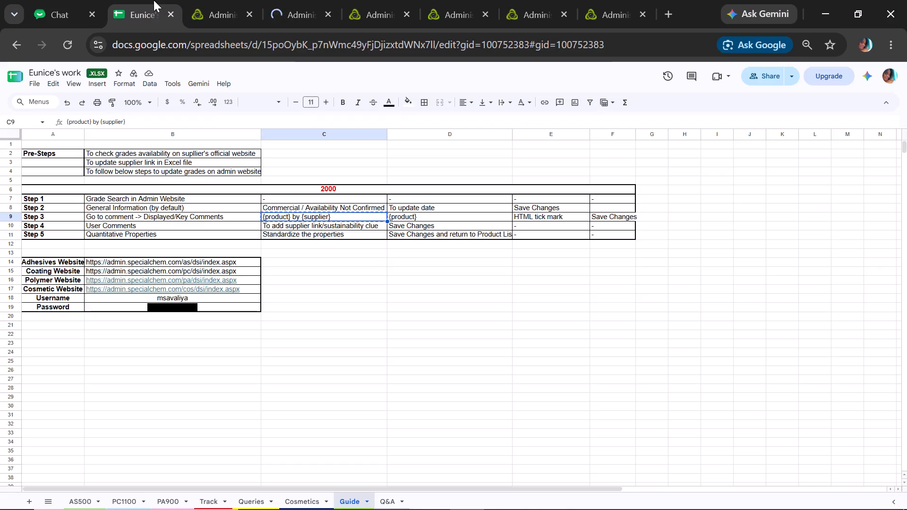
{"action": "left_click", "coordinate": [307, 490]}
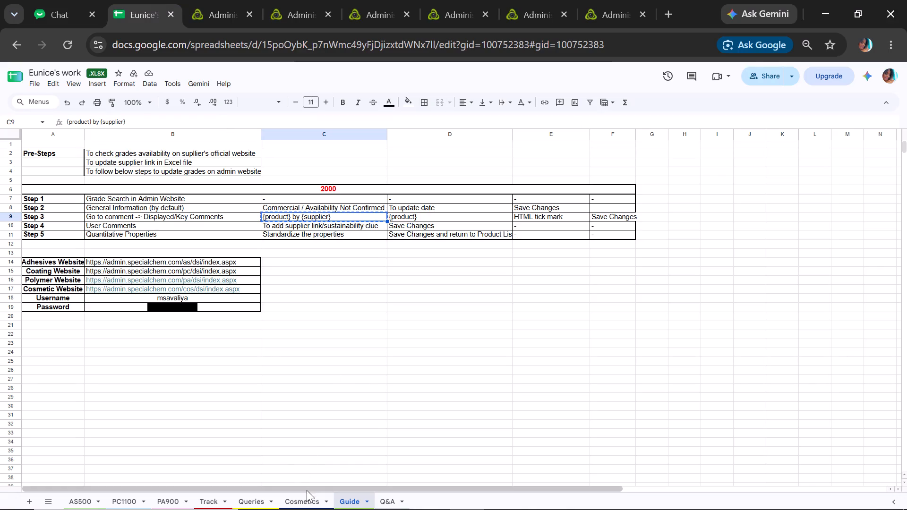
{"action": "left_click", "coordinate": [309, 499]}
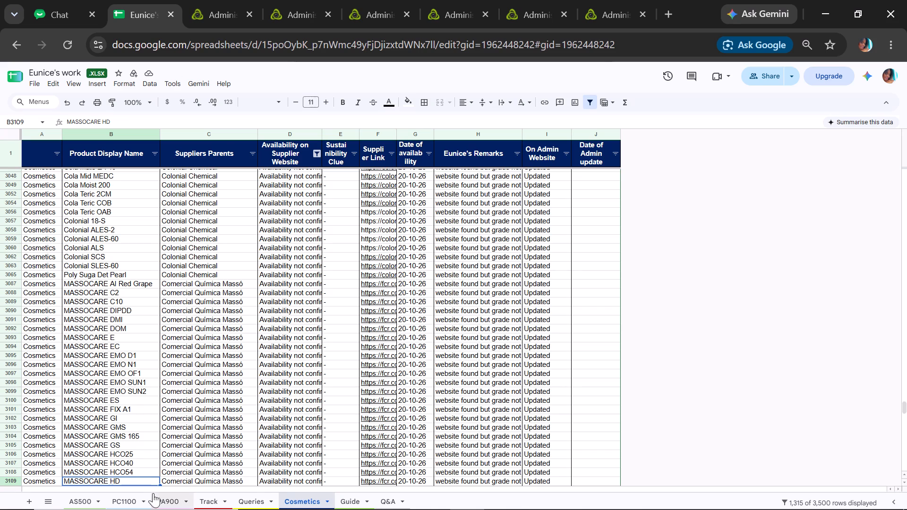
{"action": "left_click", "coordinate": [151, 481]}
{"action": "key", "text": "Down"}
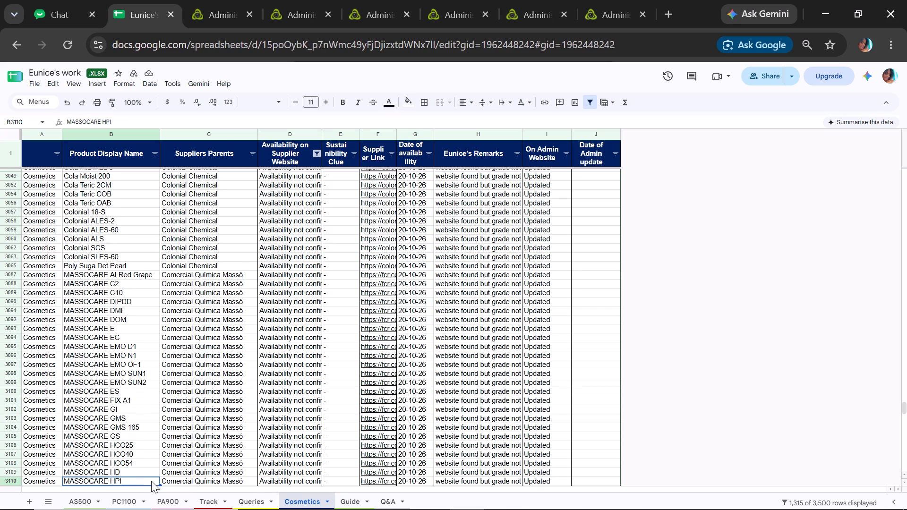
{"action": "key", "text": "Down"}
{"action": "key", "text": "Down"}
{"action": "key", "text": "Down"}
{"action": "key", "text": "Down"}
{"action": "key", "text": "Down"}
{"action": "key", "text": "Down"}
{"action": "key", "text": "Down"}
{"action": "key", "text": "Down"}
{"action": "key", "text": "Down"}
{"action": "key", "text": "Down"}
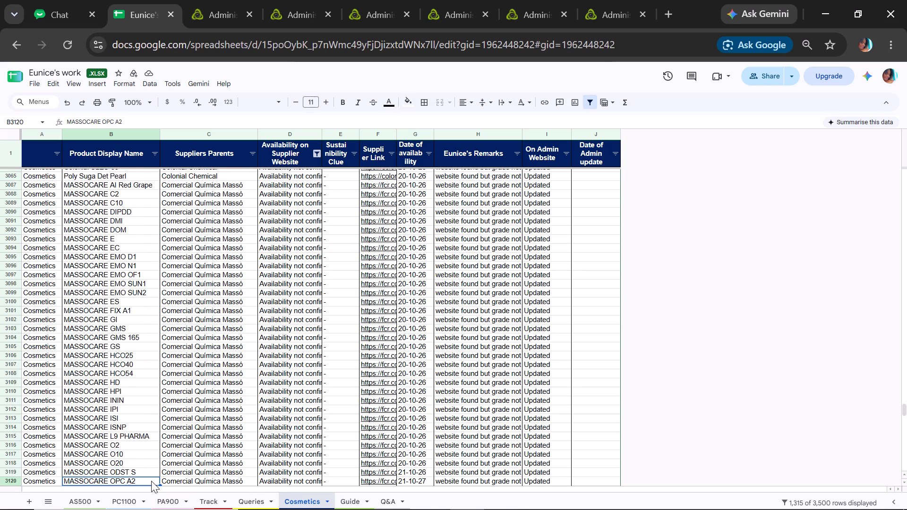
{"action": "key", "text": "Down"}
{"action": "key", "text": "Down"}
{"action": "key", "text": "Down"}
{"action": "key", "text": "Down"}
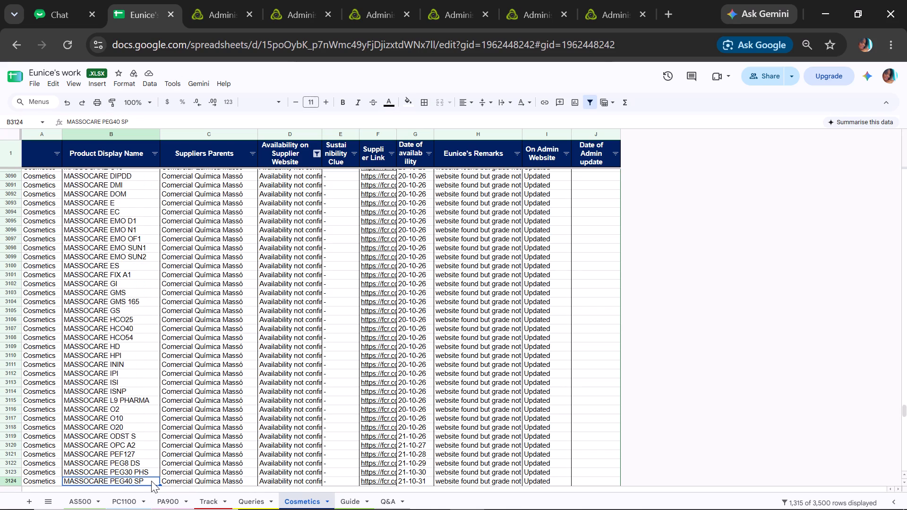
{"action": "key", "text": "Down"}
{"action": "key", "text": "Down"}
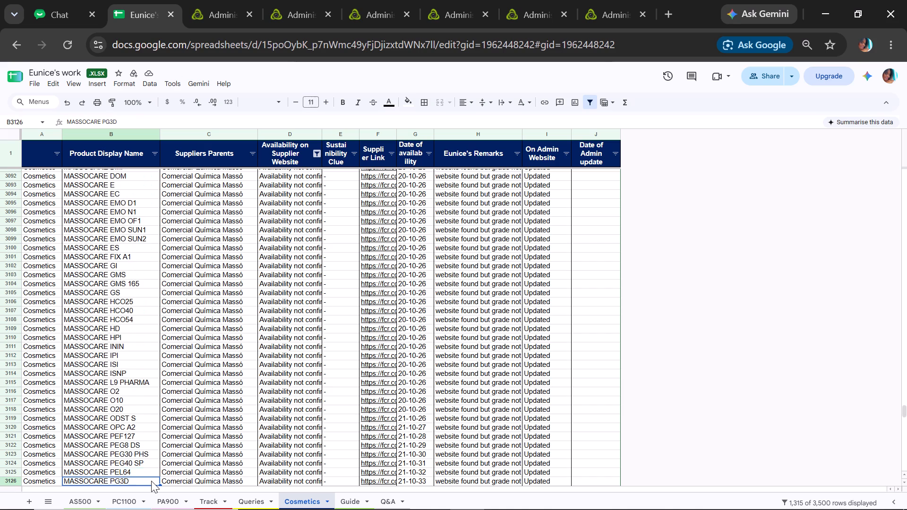
{"action": "key", "text": "Down"}
{"action": "key", "text": "Down"}
{"action": "key", "text": "Down"}
{"action": "key", "text": "Down"}
{"action": "key", "text": "Down"}
{"action": "key", "text": "Down"}
{"action": "key", "text": "Down"}
{"action": "key", "text": "Down"}
{"action": "key", "text": "Down"}
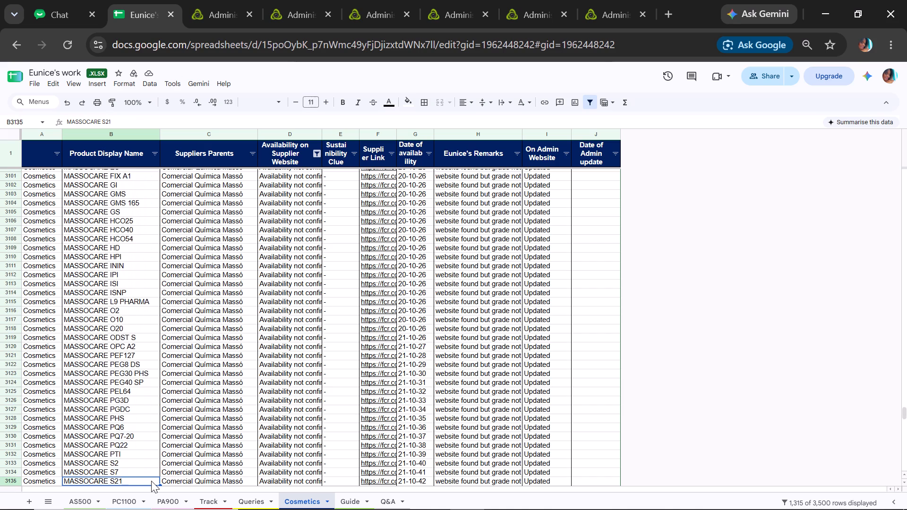
{"action": "key", "text": "Down"}
{"action": "key", "text": "Down"}
{"action": "key", "text": "Down"}
{"action": "key", "text": "Down"}
{"action": "key", "text": "Down"}
{"action": "key", "text": "Down"}
{"action": "key", "text": "Down"}
{"action": "key", "text": "Down"}
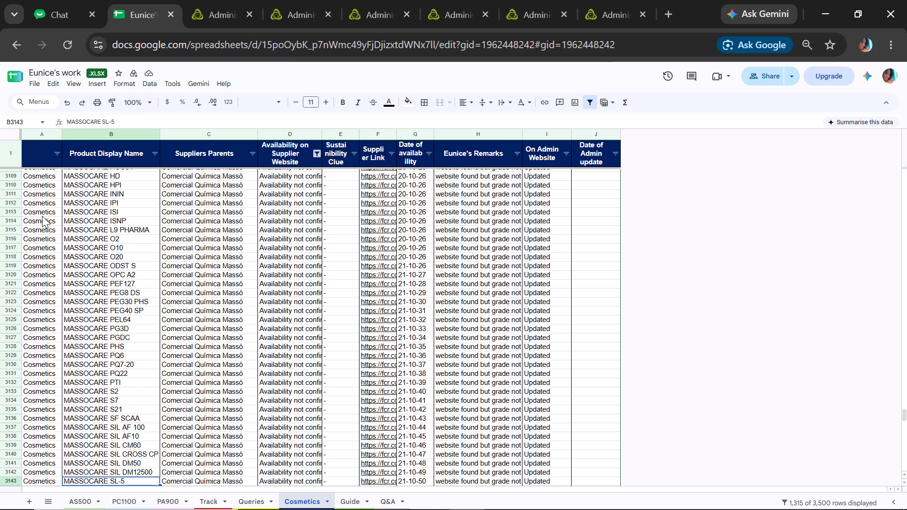
Select the Product Display Name cells from MASSOCARE HPI down to the last row to count the remaining grades.
{"action": "left_click_drag", "start_coordinate": [91, 183], "coordinate": [126, 509]}
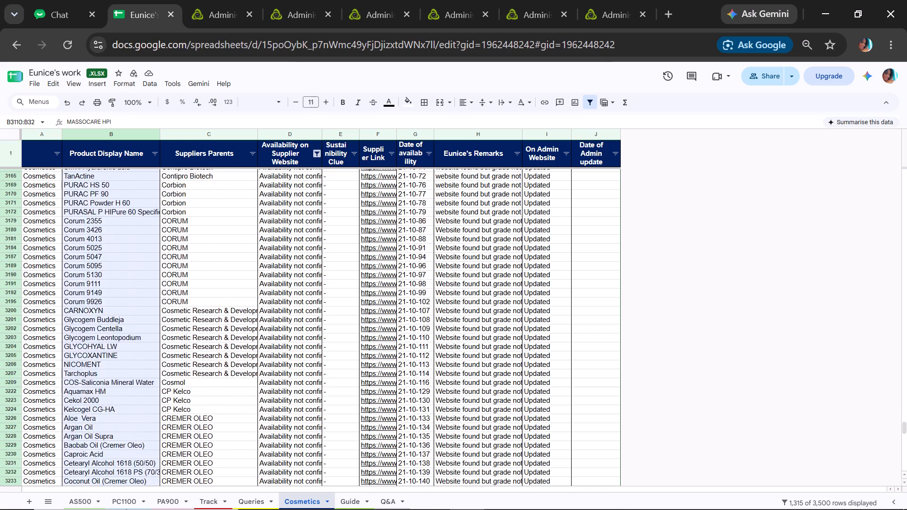
{"action": "left_click_drag", "start_coordinate": [126, 509], "coordinate": [126, 507]}
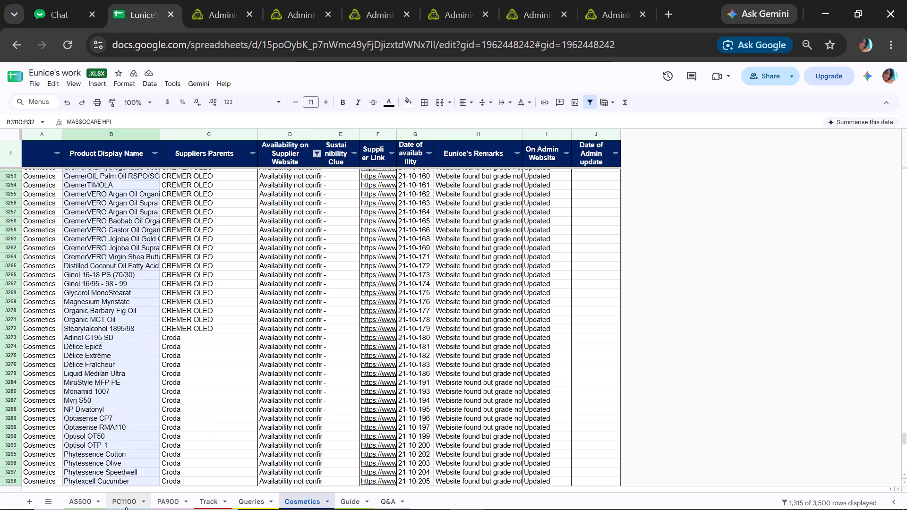
{"action": "left_click_drag", "start_coordinate": [126, 507], "coordinate": [127, 506]}
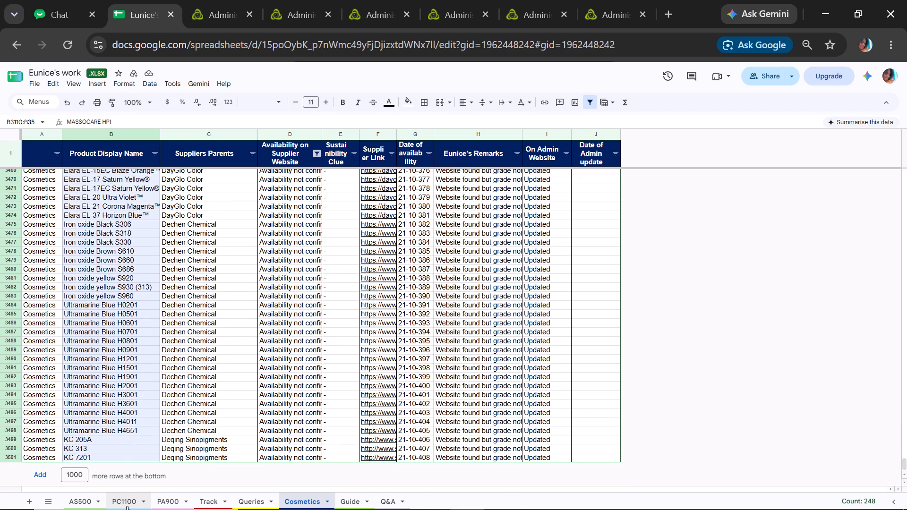
{"action": "left_click_drag", "start_coordinate": [127, 506], "coordinate": [127, 497]}
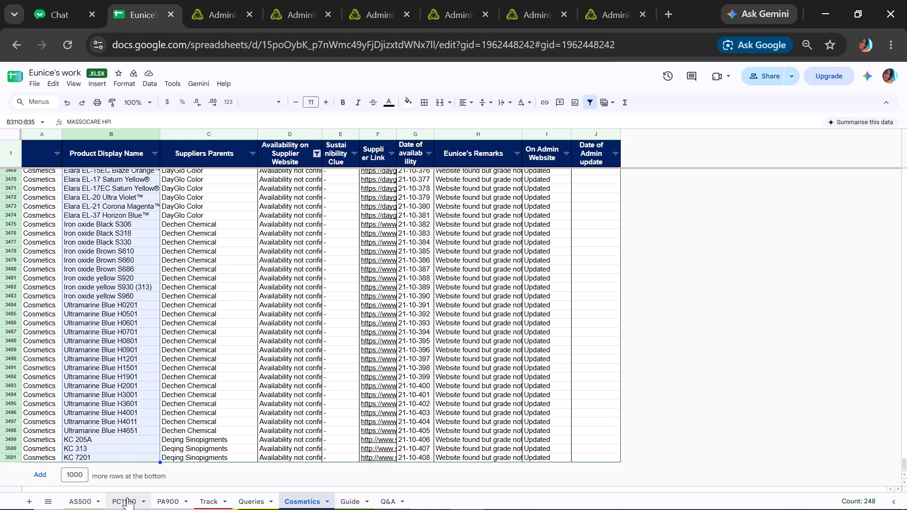
Select the MASSOCARE HPI cell in the Cosmetics sheet as the next grade.
{"action": "key", "text": "Up"}
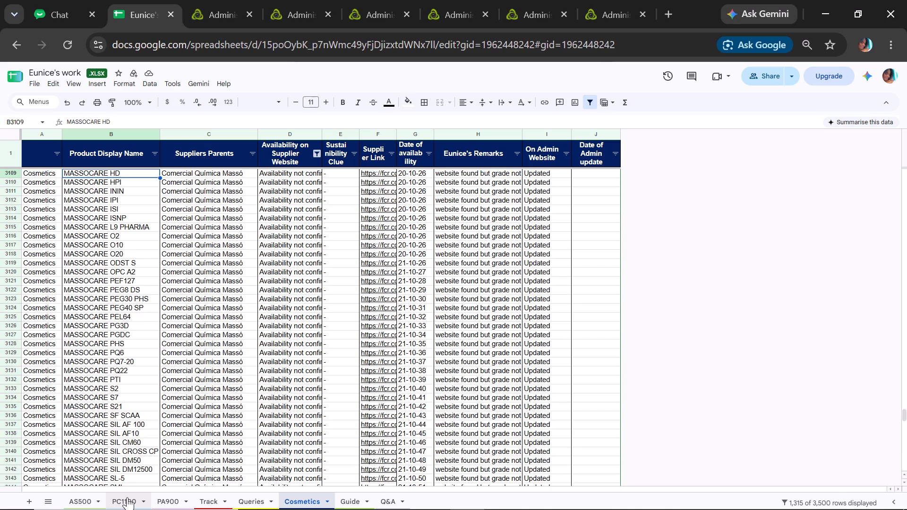
{"action": "left_click", "coordinate": [141, 187]}
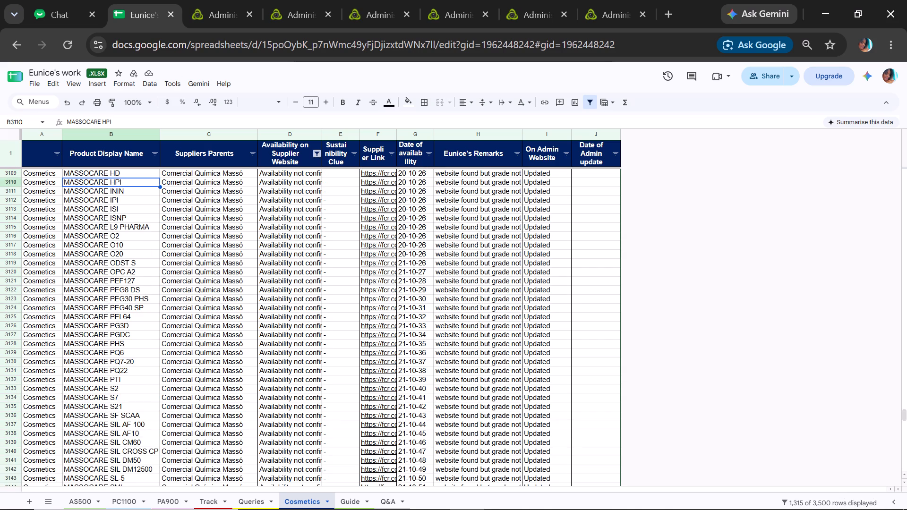
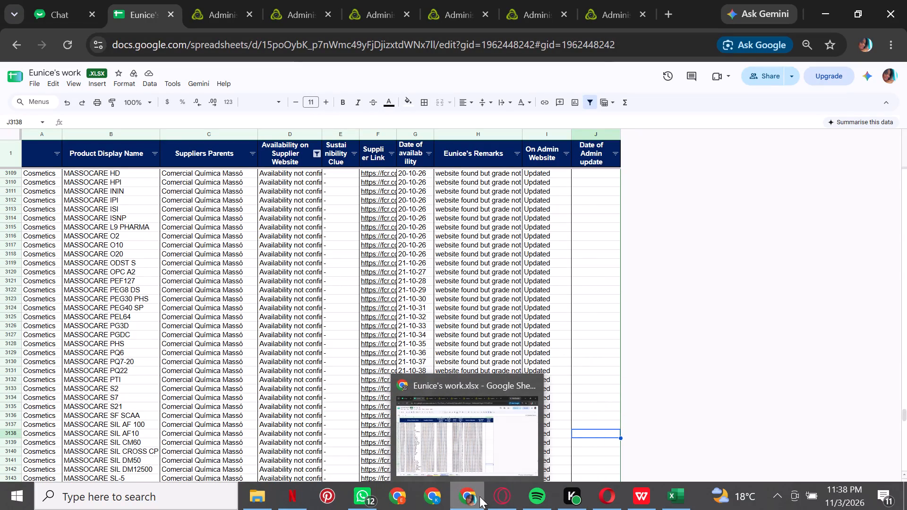
Toggle playback of the current Minister GUC song in Spotify.
{"action": "left_click", "coordinate": [551, 469]}
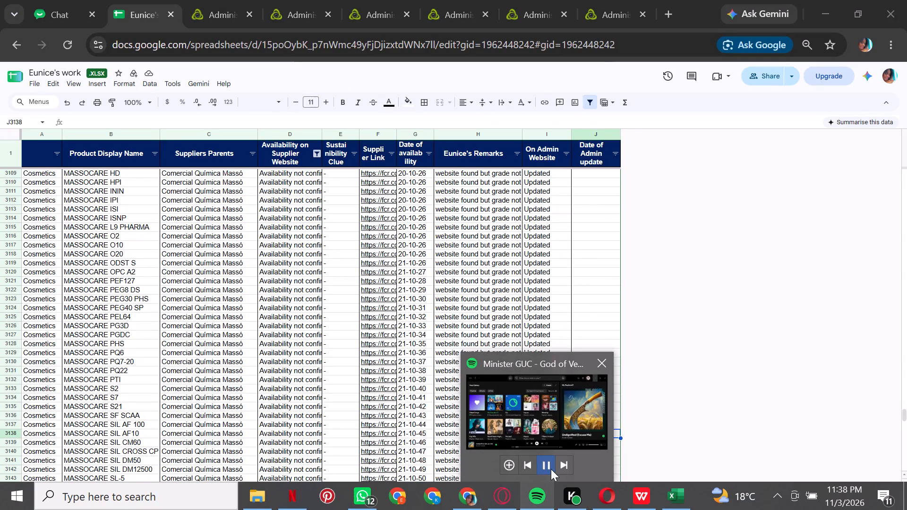